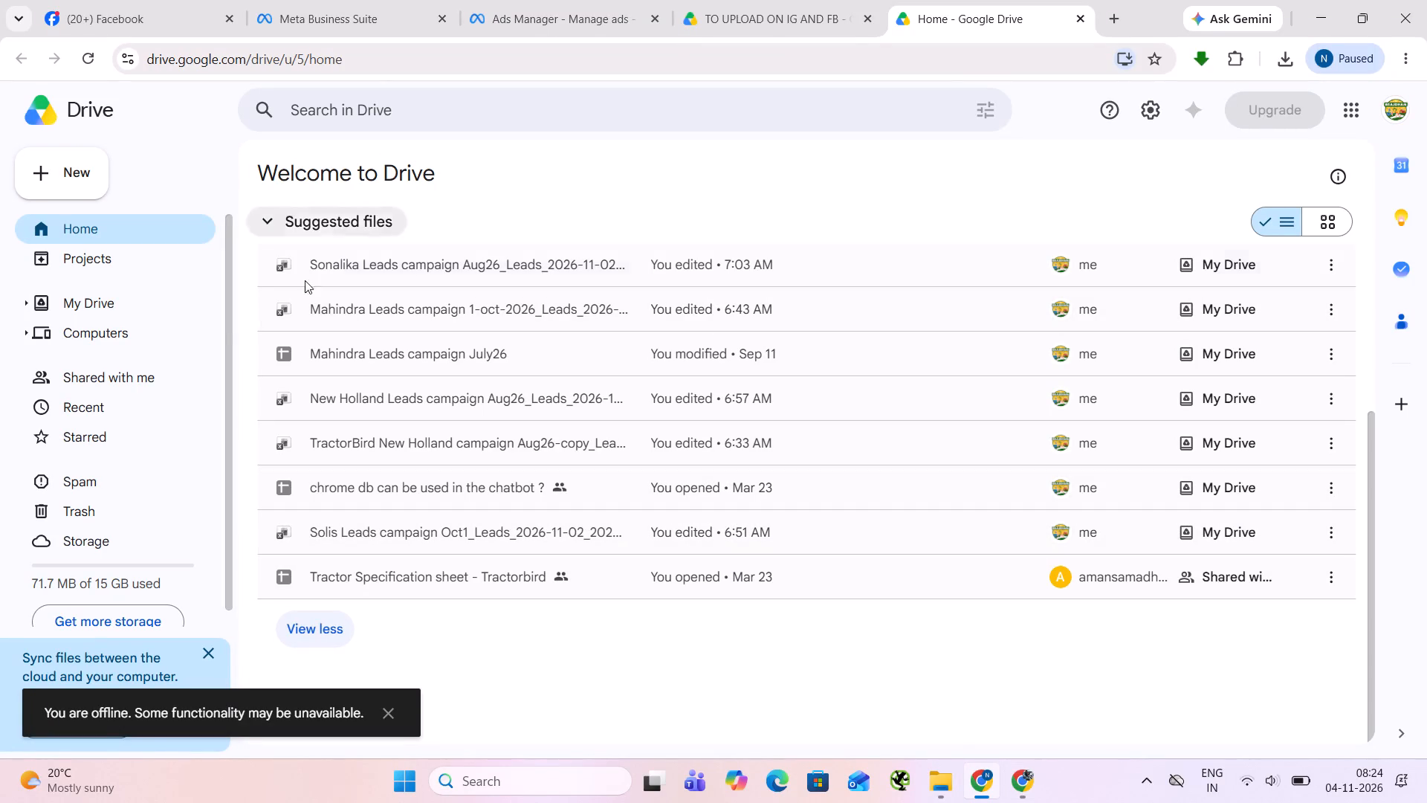
Reload the Drive home page to refresh the suggested files list.
left_click(81, 62)
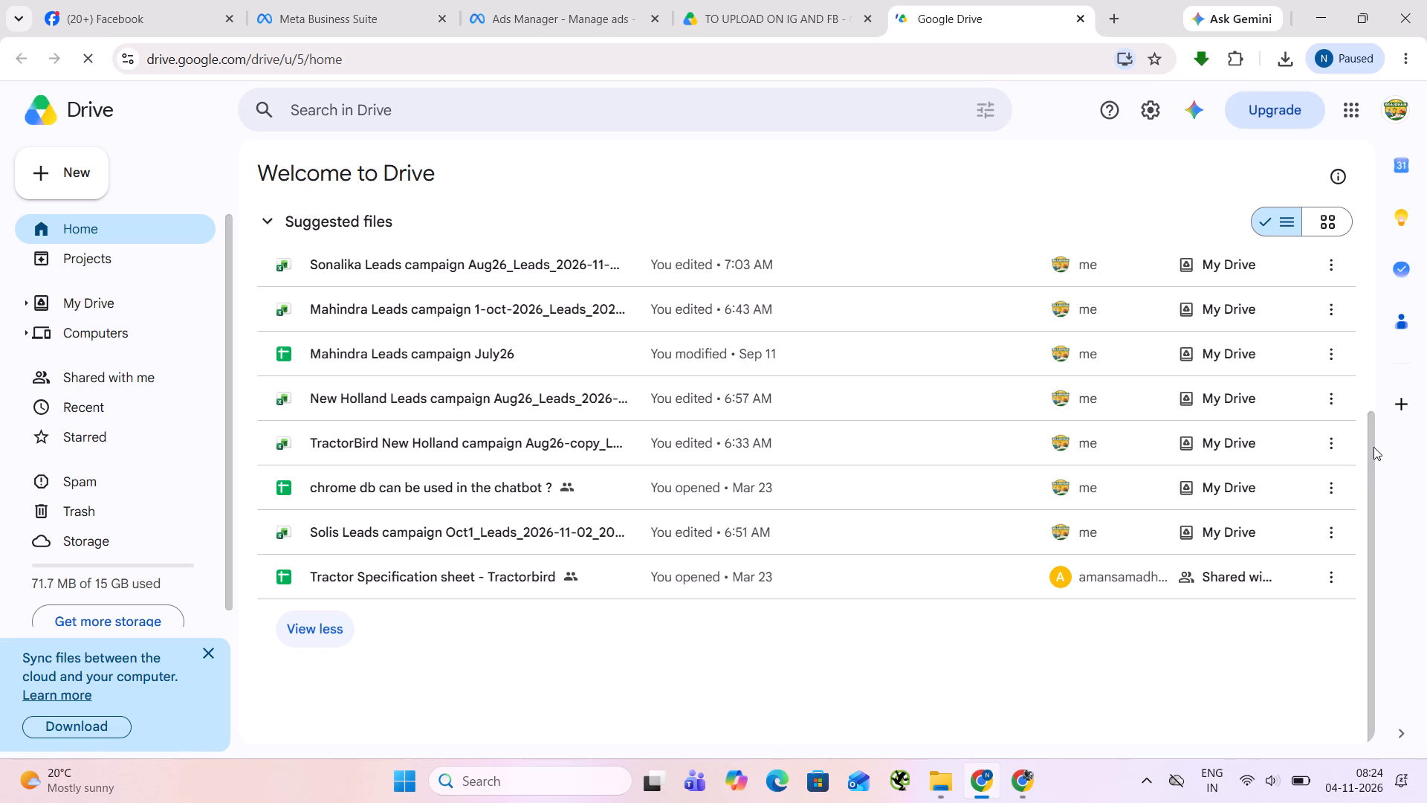
Select the Solis Leads campaign Oct1 (v1) leads file among the suggested files.
left_click_drag(1373, 447, 1350, 333)
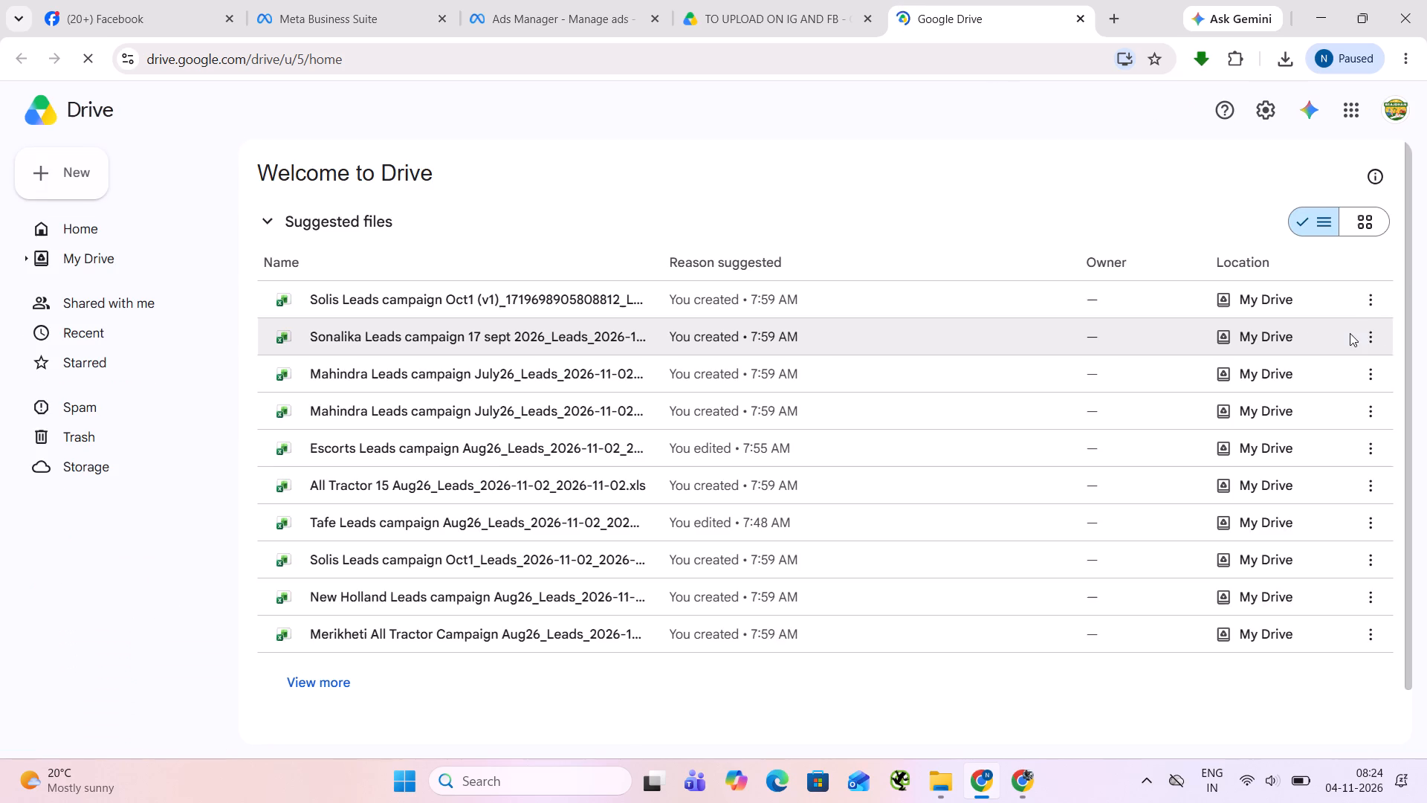
left_click(712, 300)
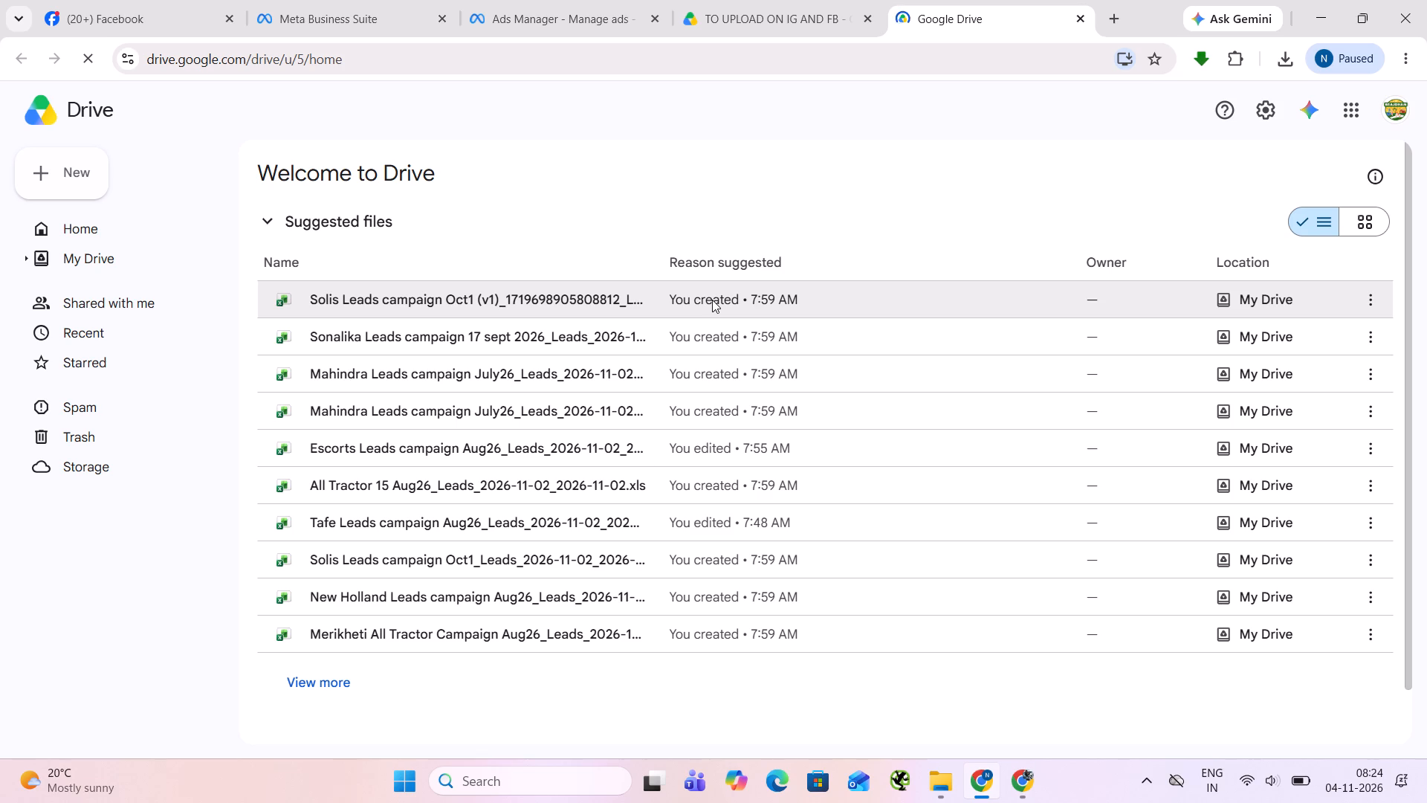
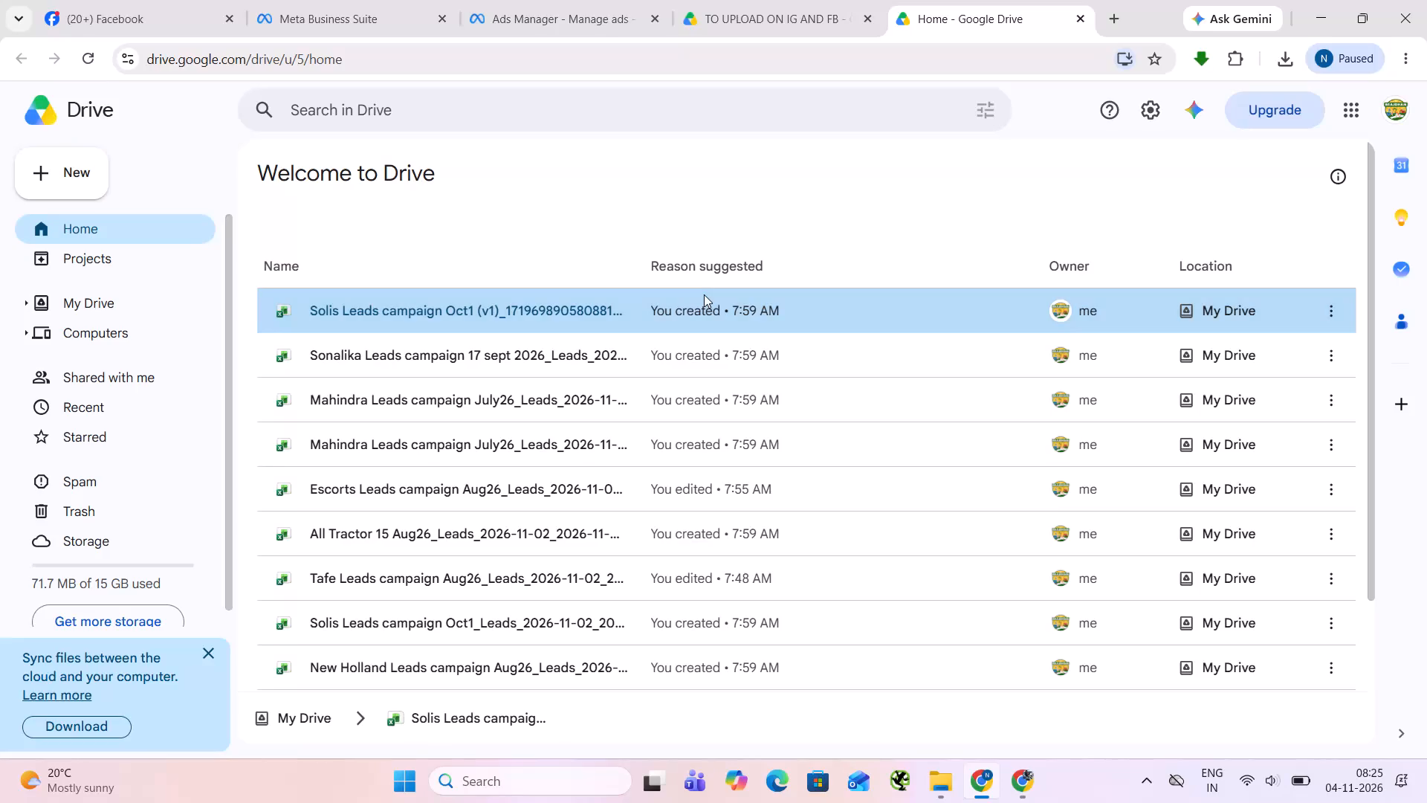
Open the Solis Leads campaign Oct1 (v1) leads spreadsheet.
double_click(688, 313)
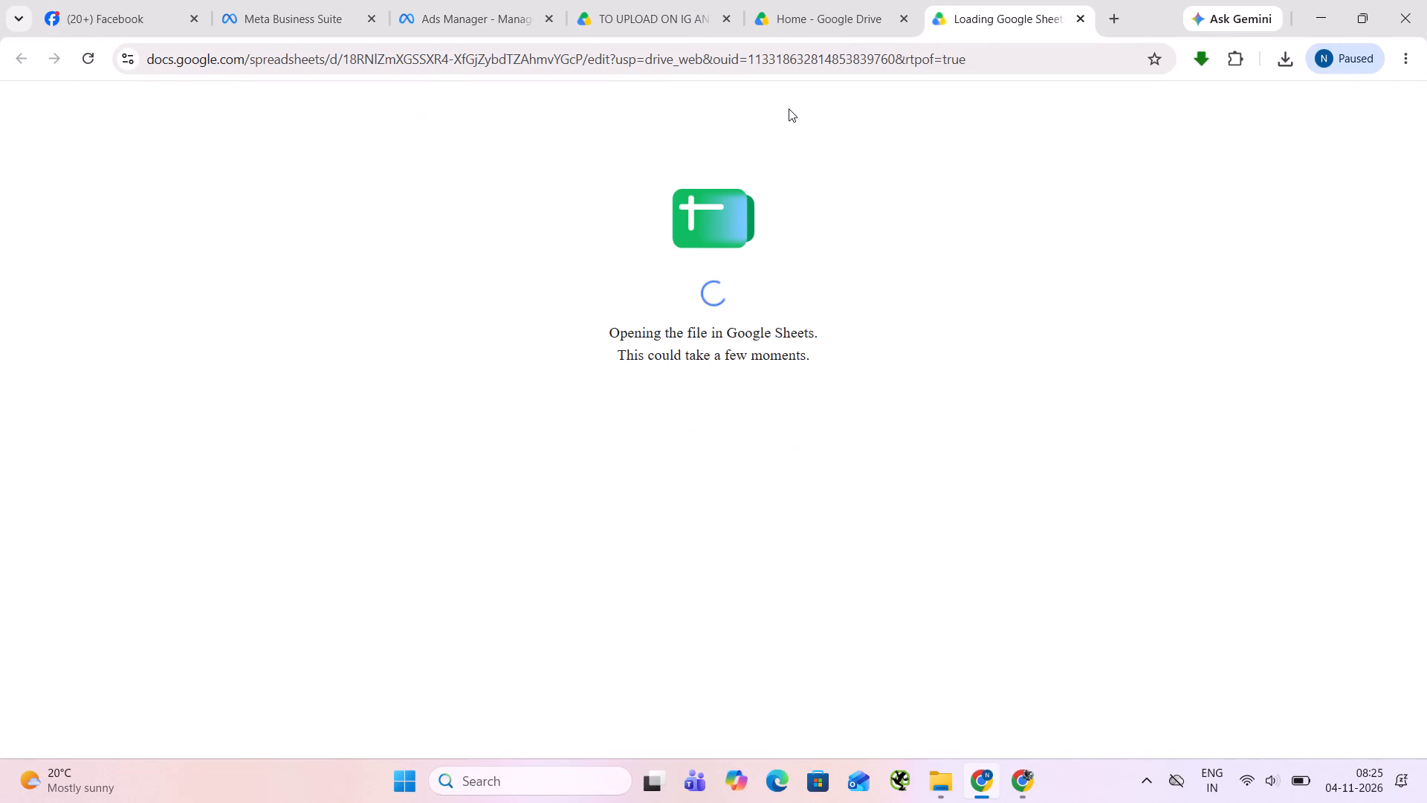
Close the TO UPLOAD ON IG AND FB, Facebook, Meta Business Suite and Ads Manager pages.
left_click(725, 13)
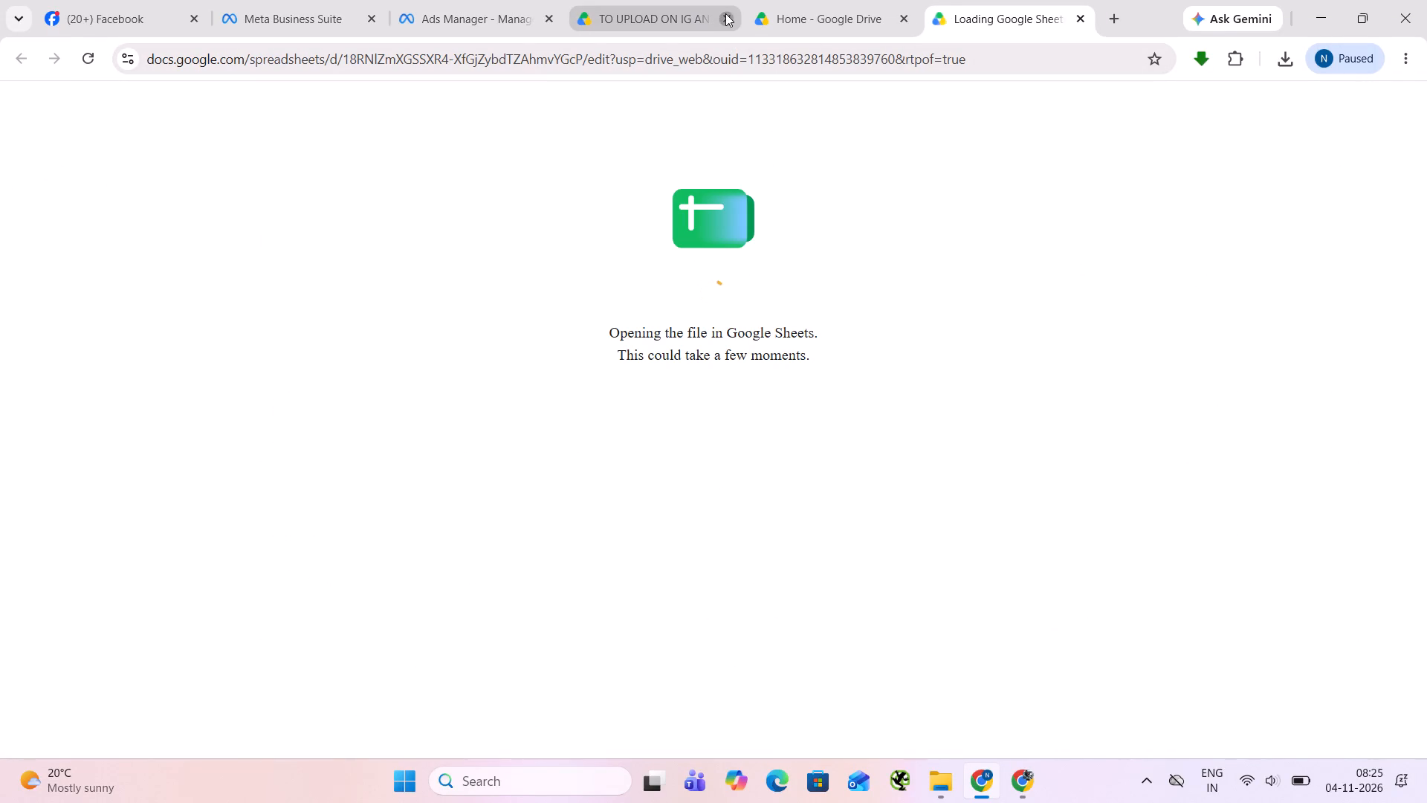
left_click(195, 14)
left_click(195, 14)
left_click(195, 14)
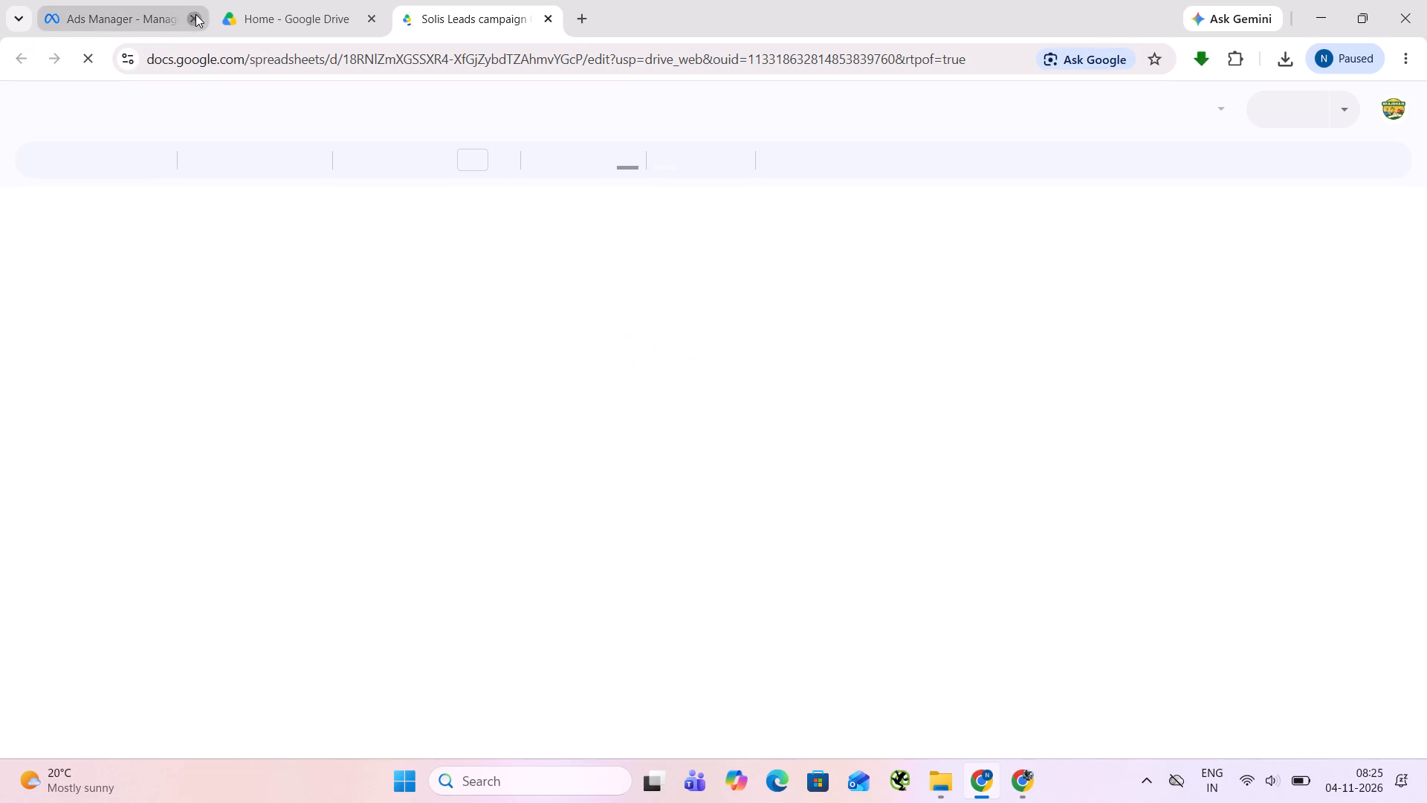
Set the state in row 2 to Maharashtra and accept saving the file as .XLSX.
left_click(333, 290)
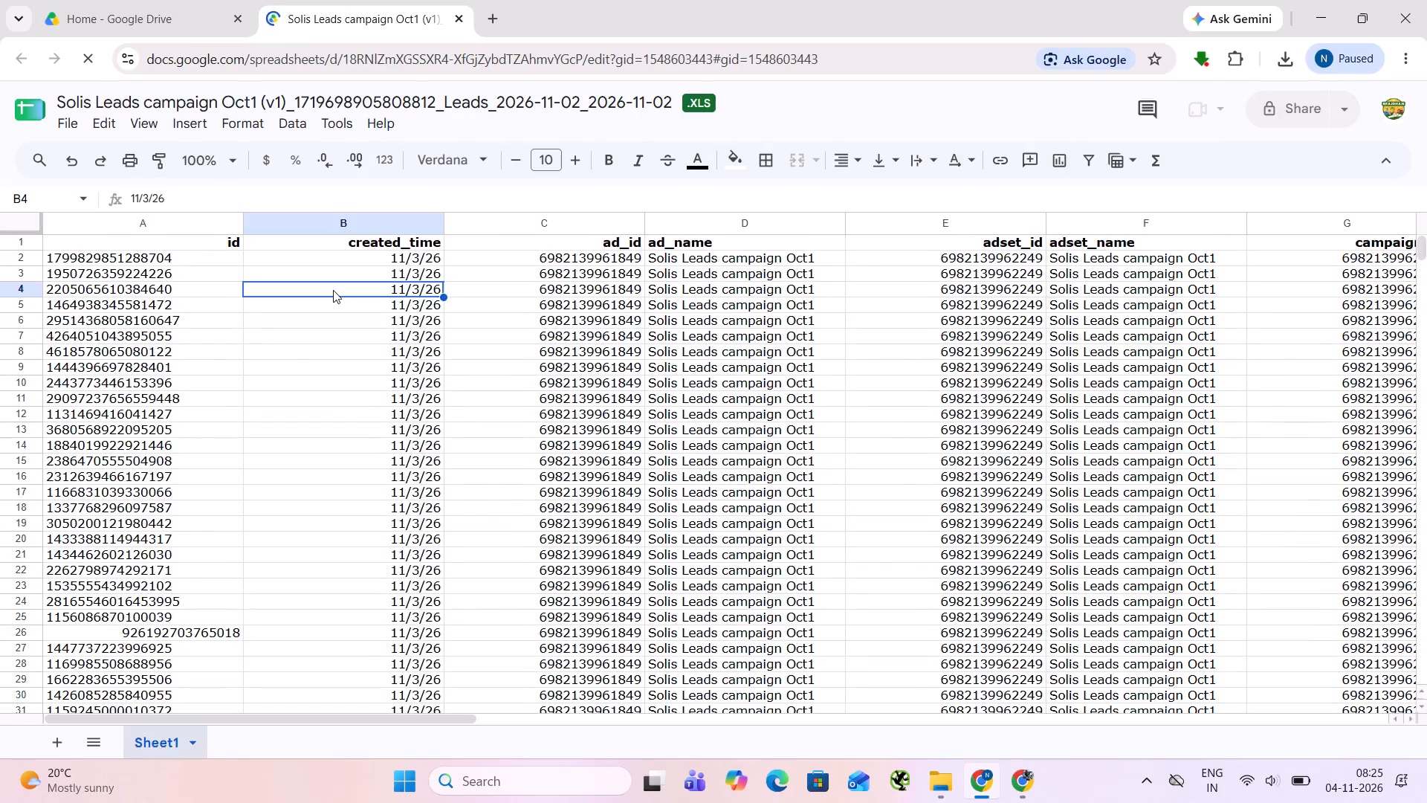
key("ctrl+Right")
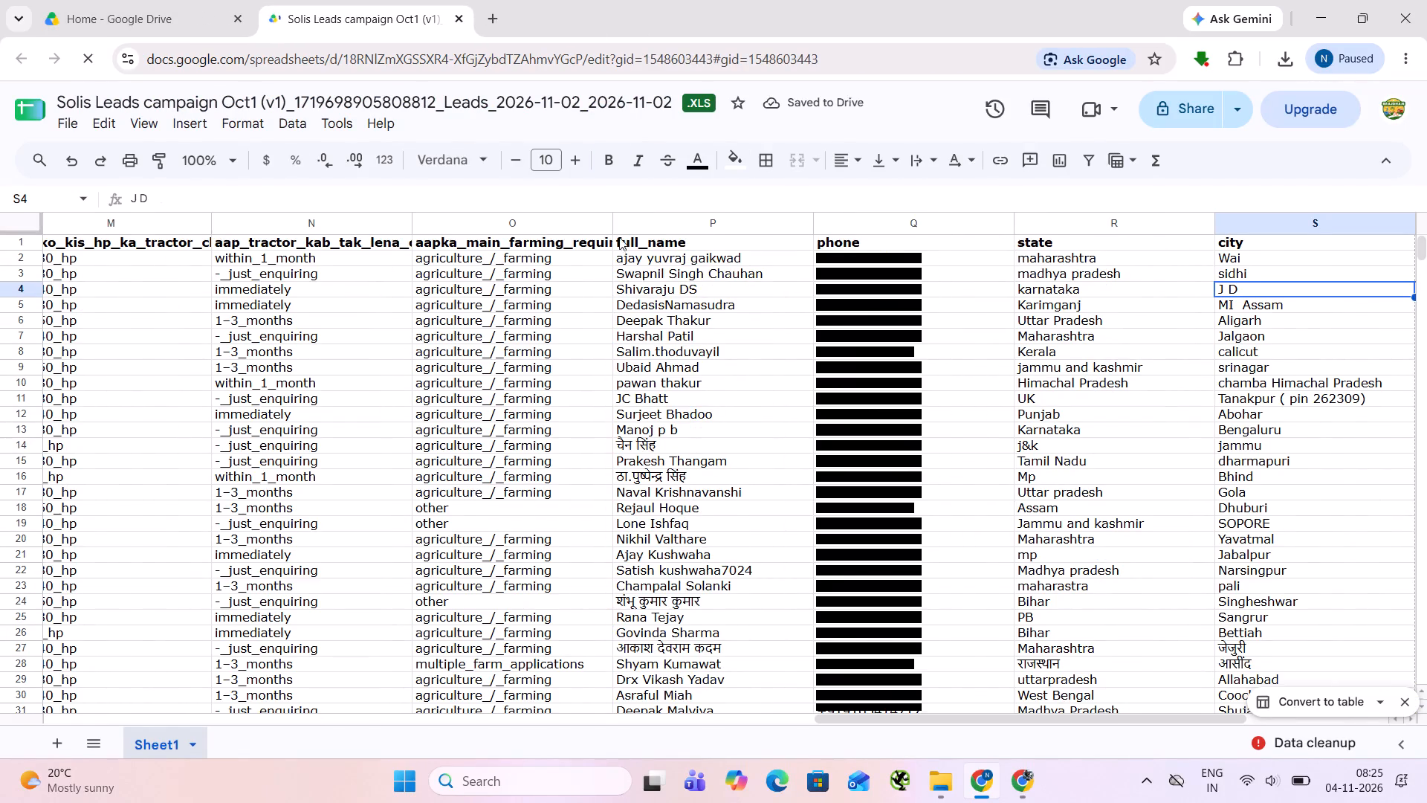
left_click(1055, 263)
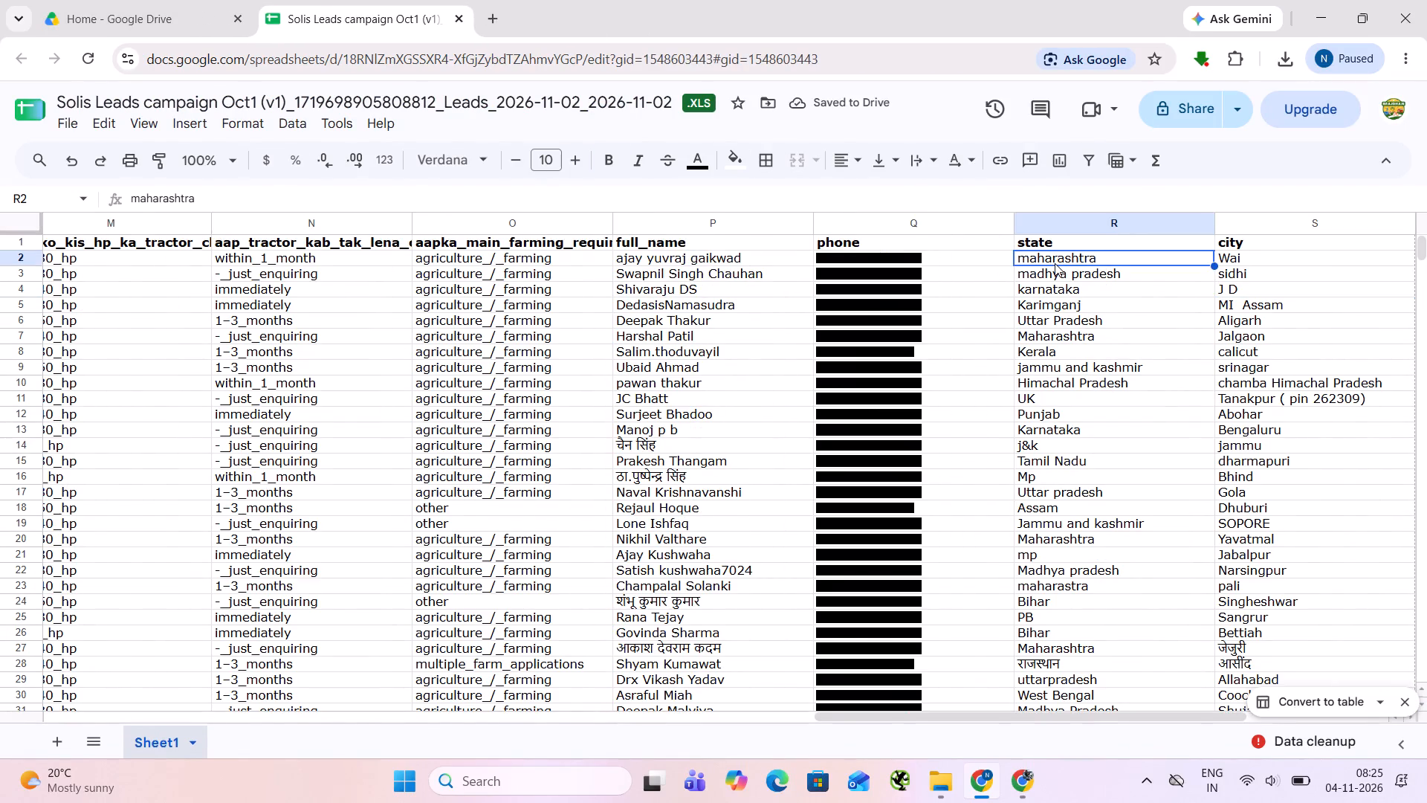
type("Maharashtra")
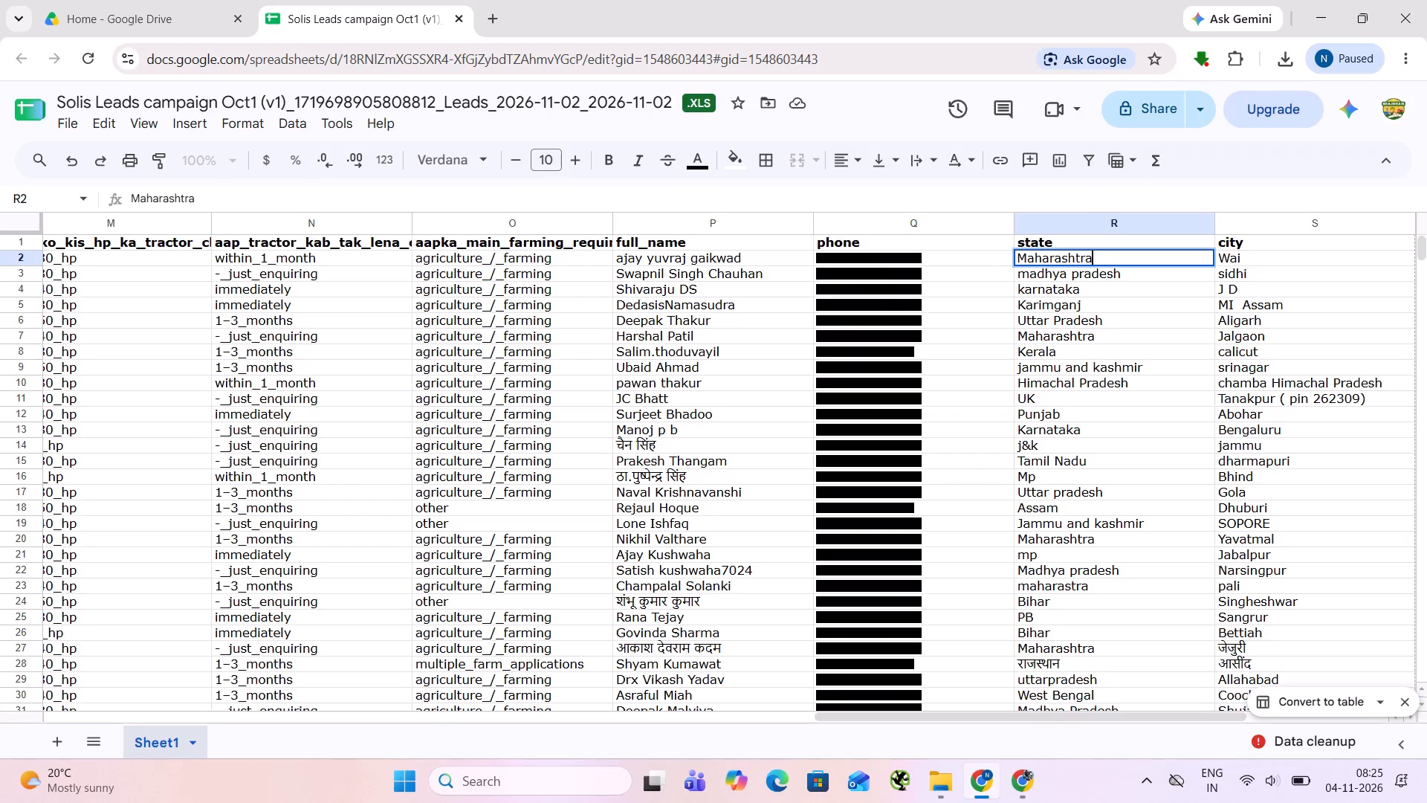
key("Right")
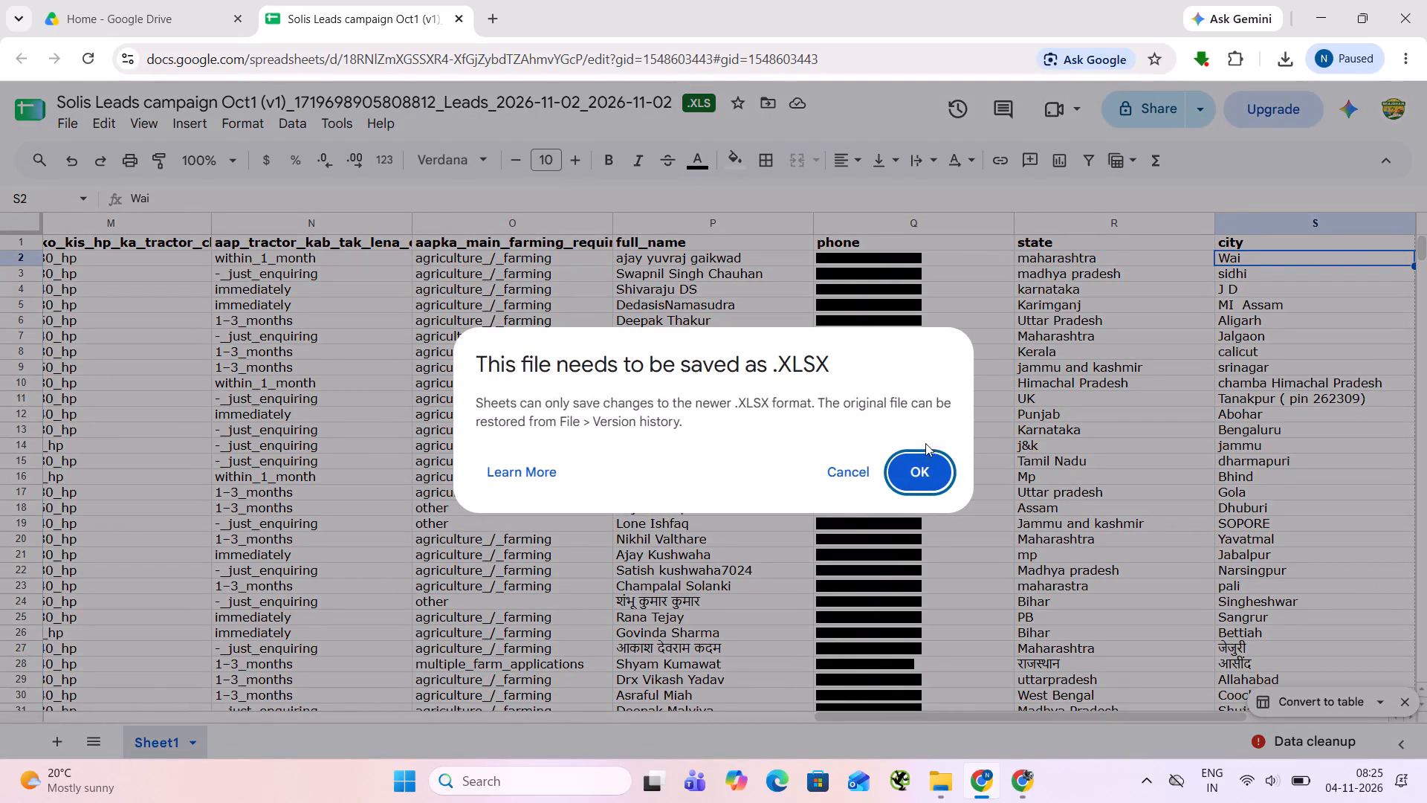
left_click(922, 472)
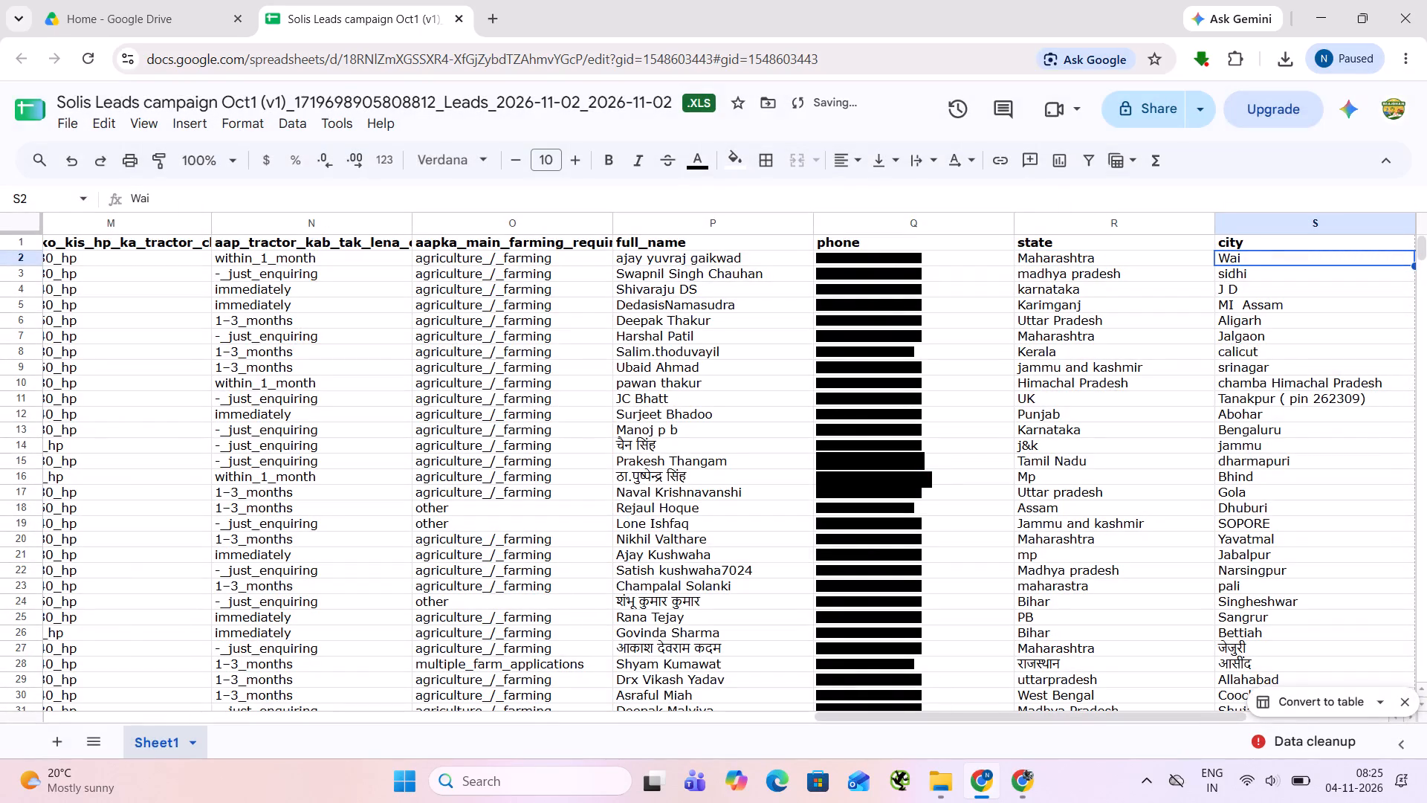
Capitalise the state in row 3 as Madhya Pradesh.
key("Down")
key("Left")
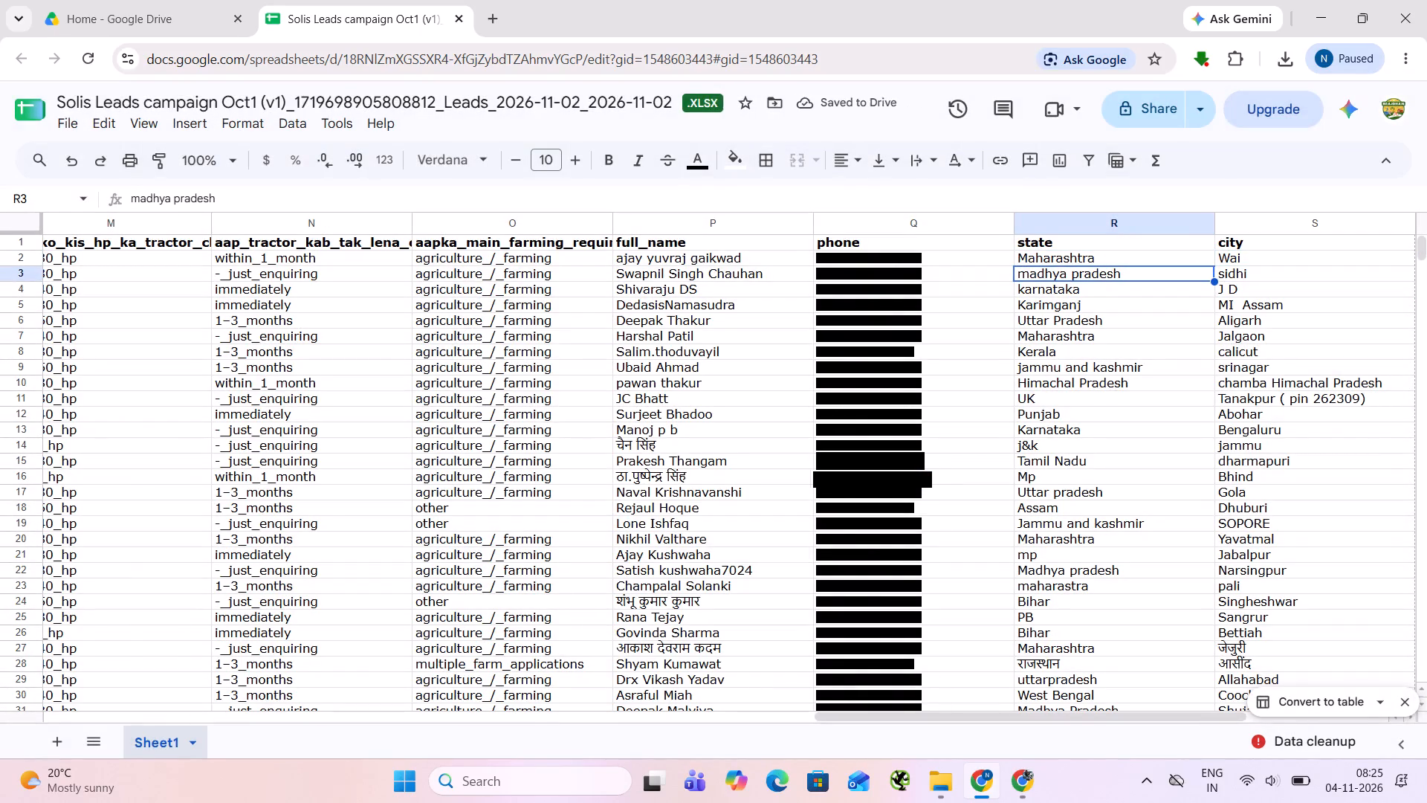
type("Madhya")
key("space")
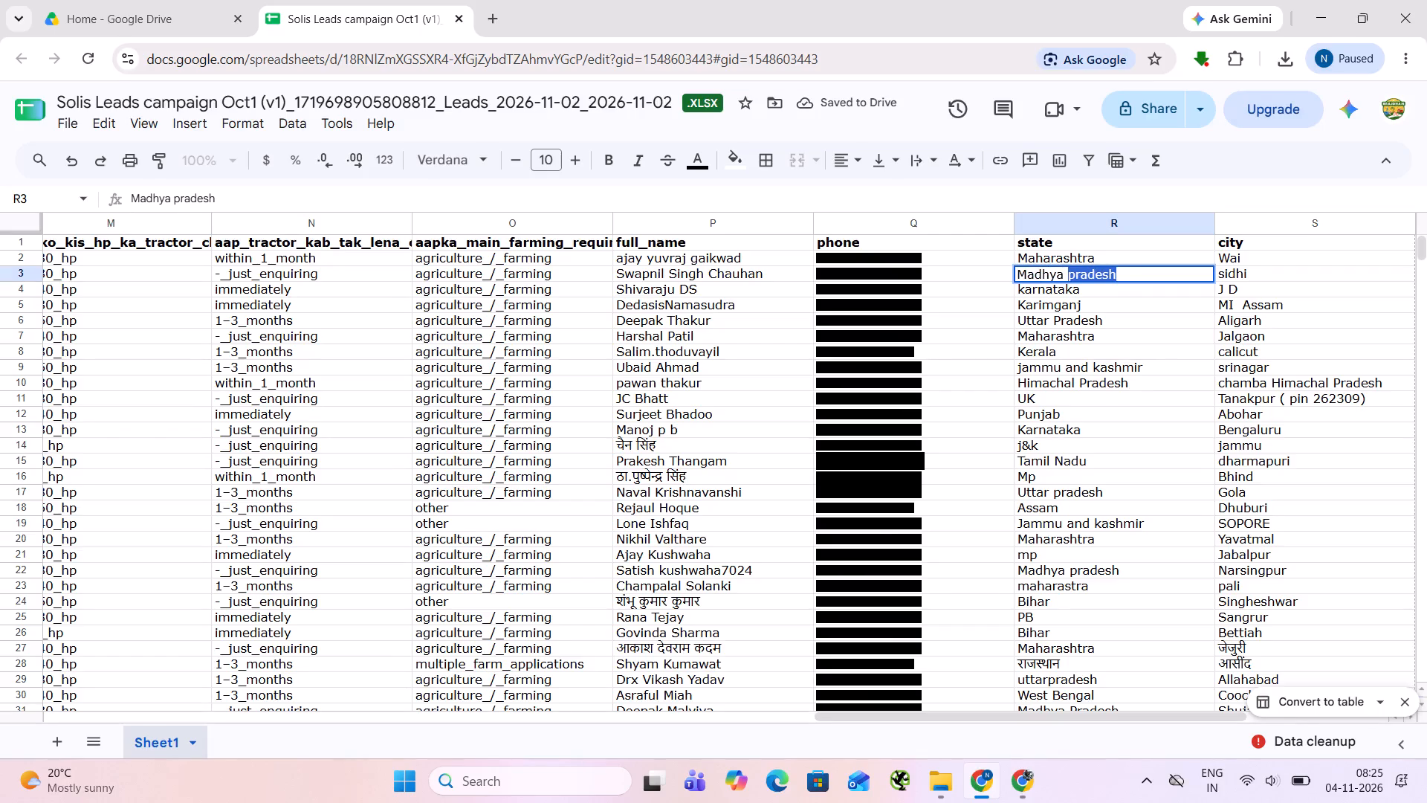
type("Praesh")
key("BackSpace")
key("BackSpace")
key("BackSpace")
type("desh")
key("Right")
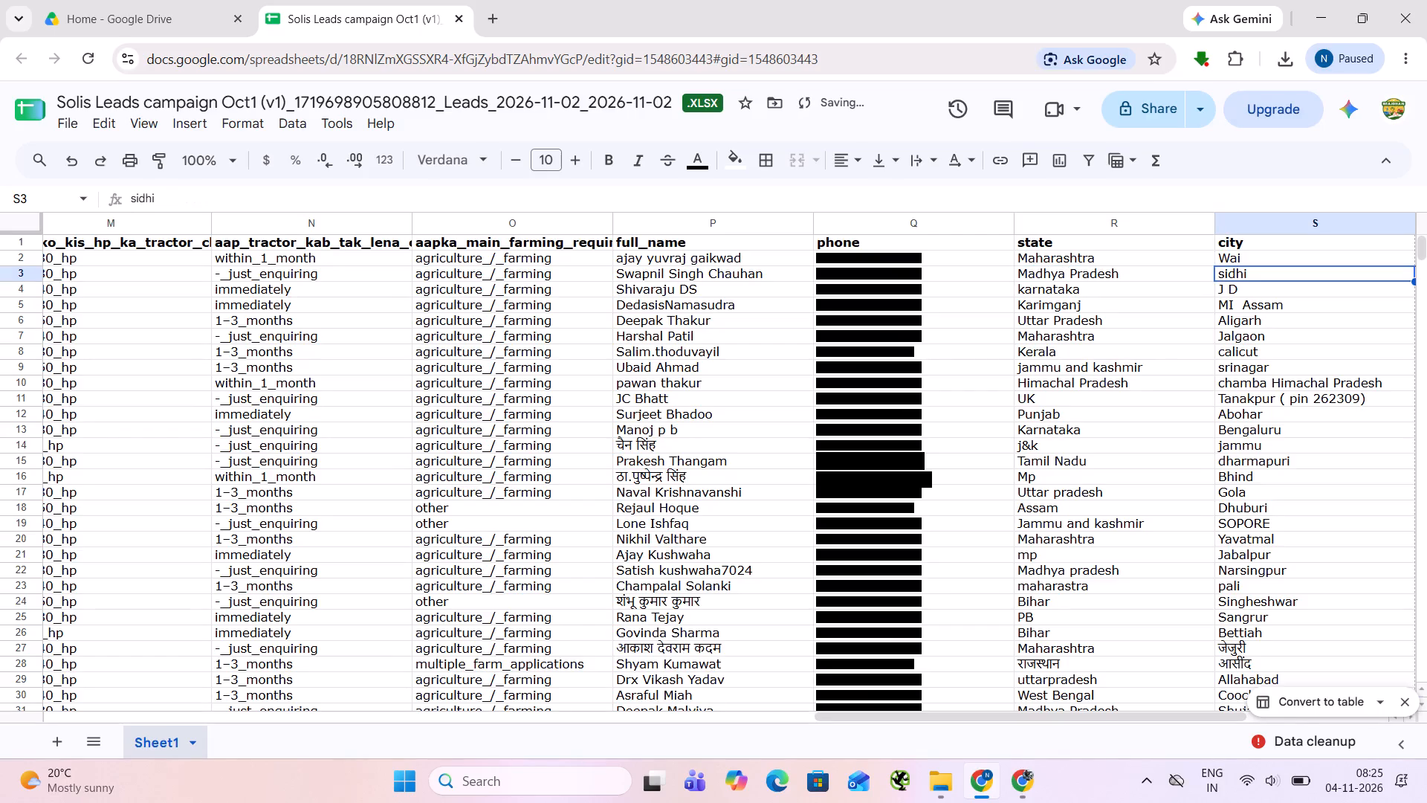
Clear the city in row 4 and set that row's state to Karnataka.
key("Down")
key("BackSpace")
key("Left")
type("Karnataak")
key("BackSpace")
key("BackSpace")
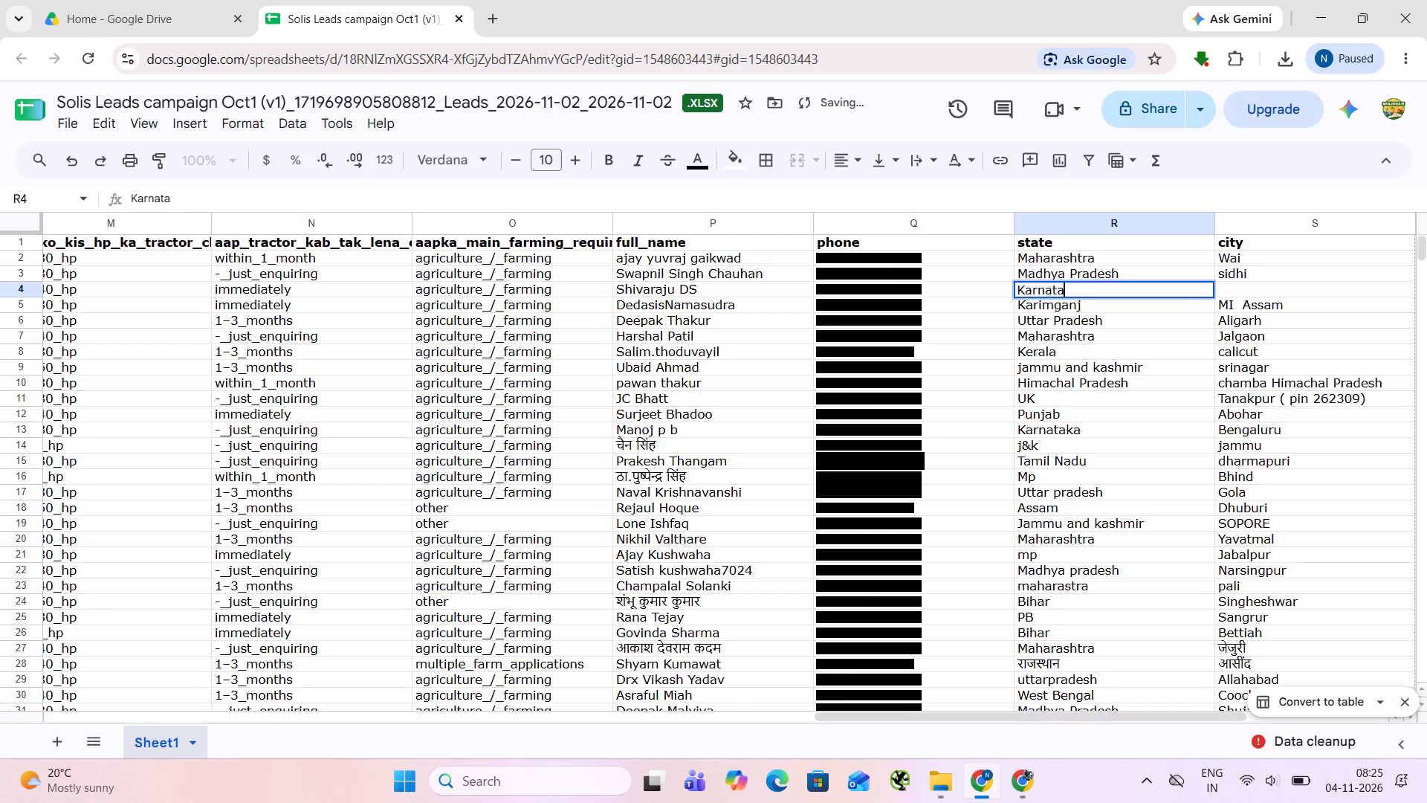
type("ka")
key("Down")
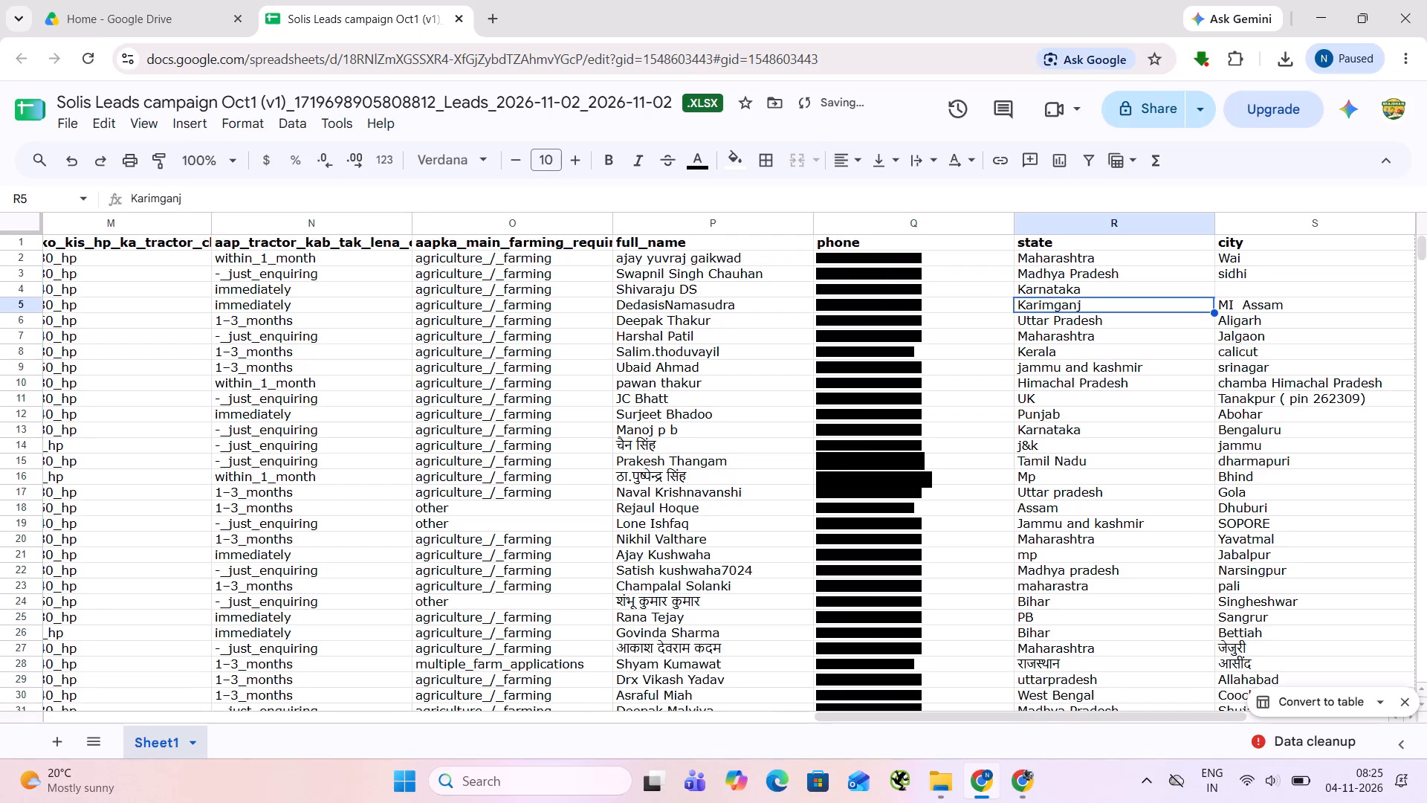
Move Karimganj in row 5 from the state column to the city column and set the state to Assam.
key("ctrl+x")
key("Right")
key("ctrl+v")
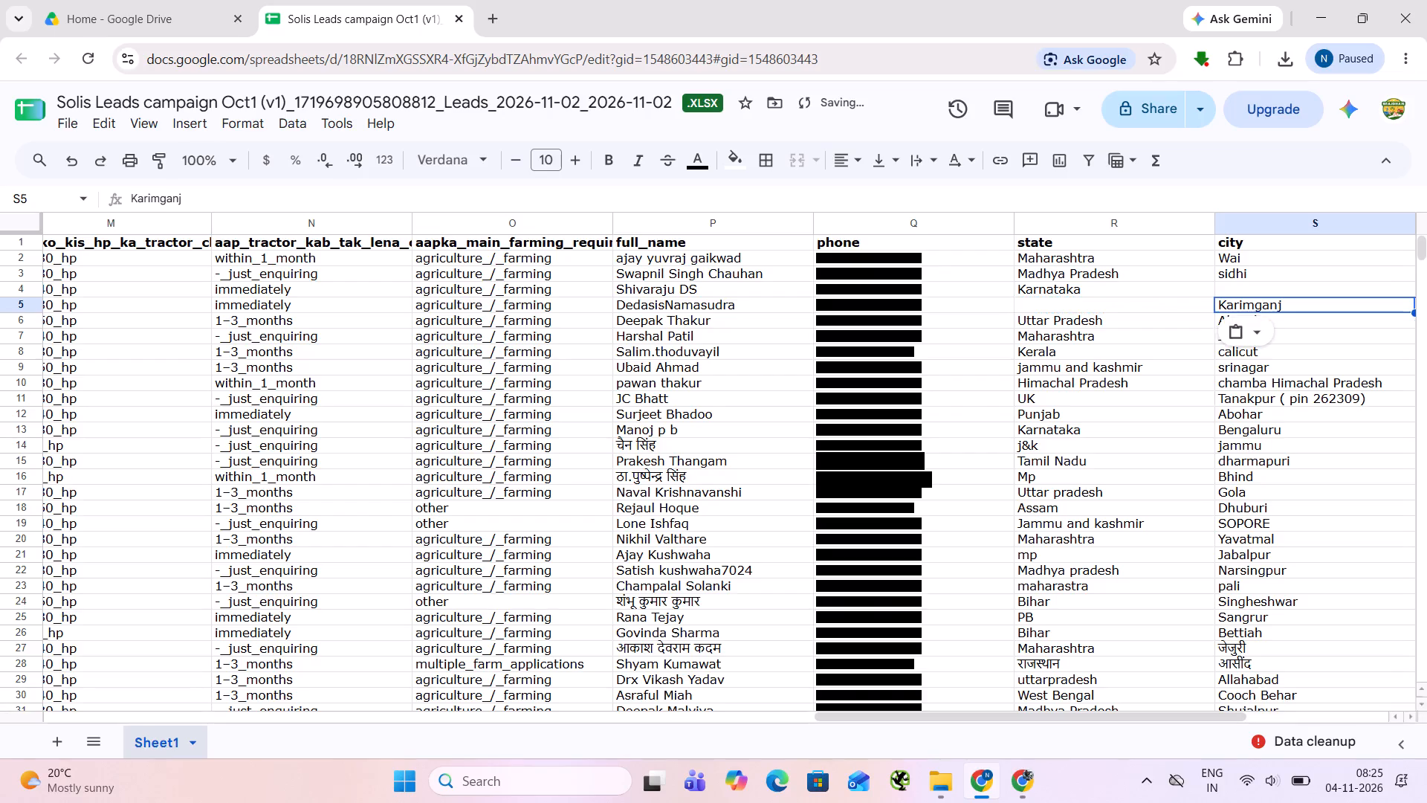
key("Left")
type("Ass")
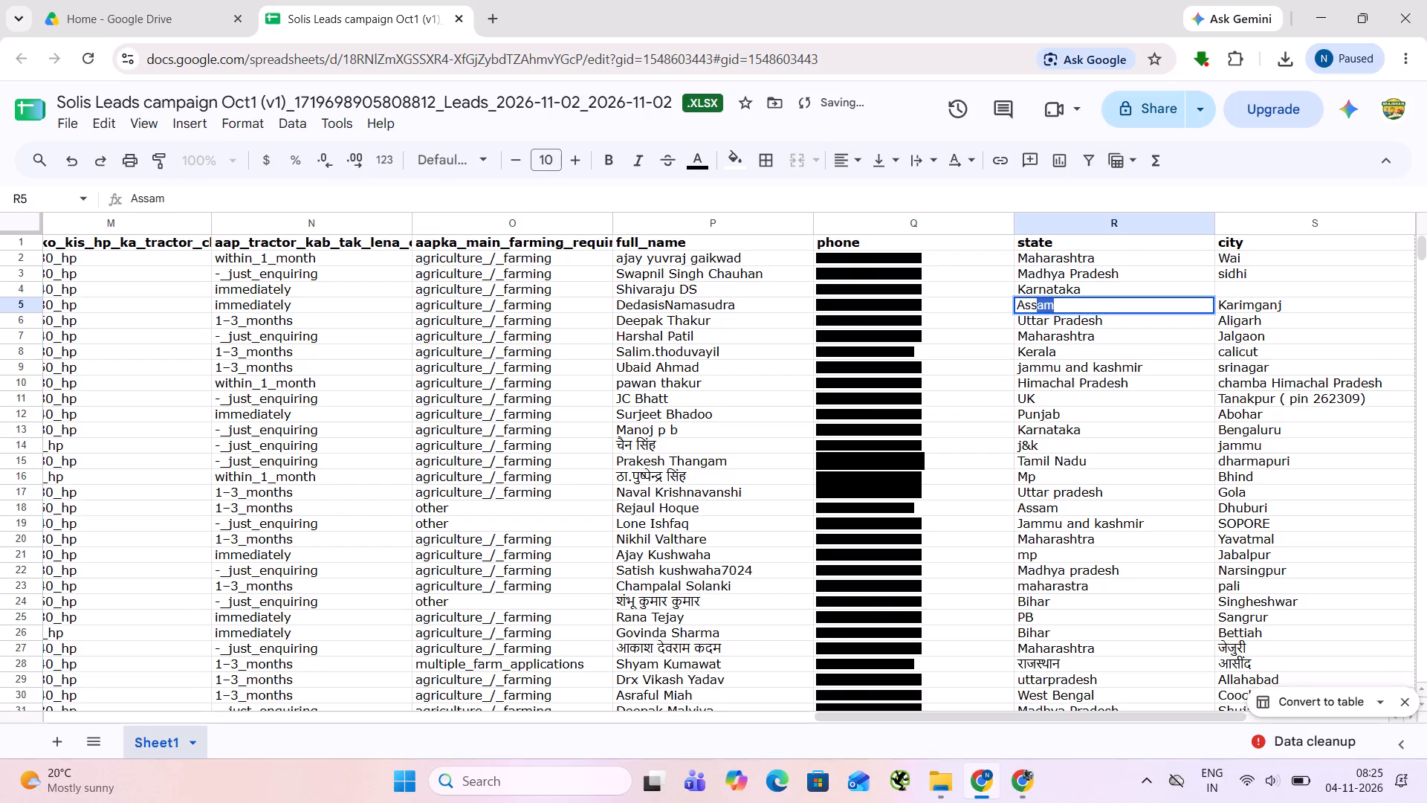
type("am")
key("Down")
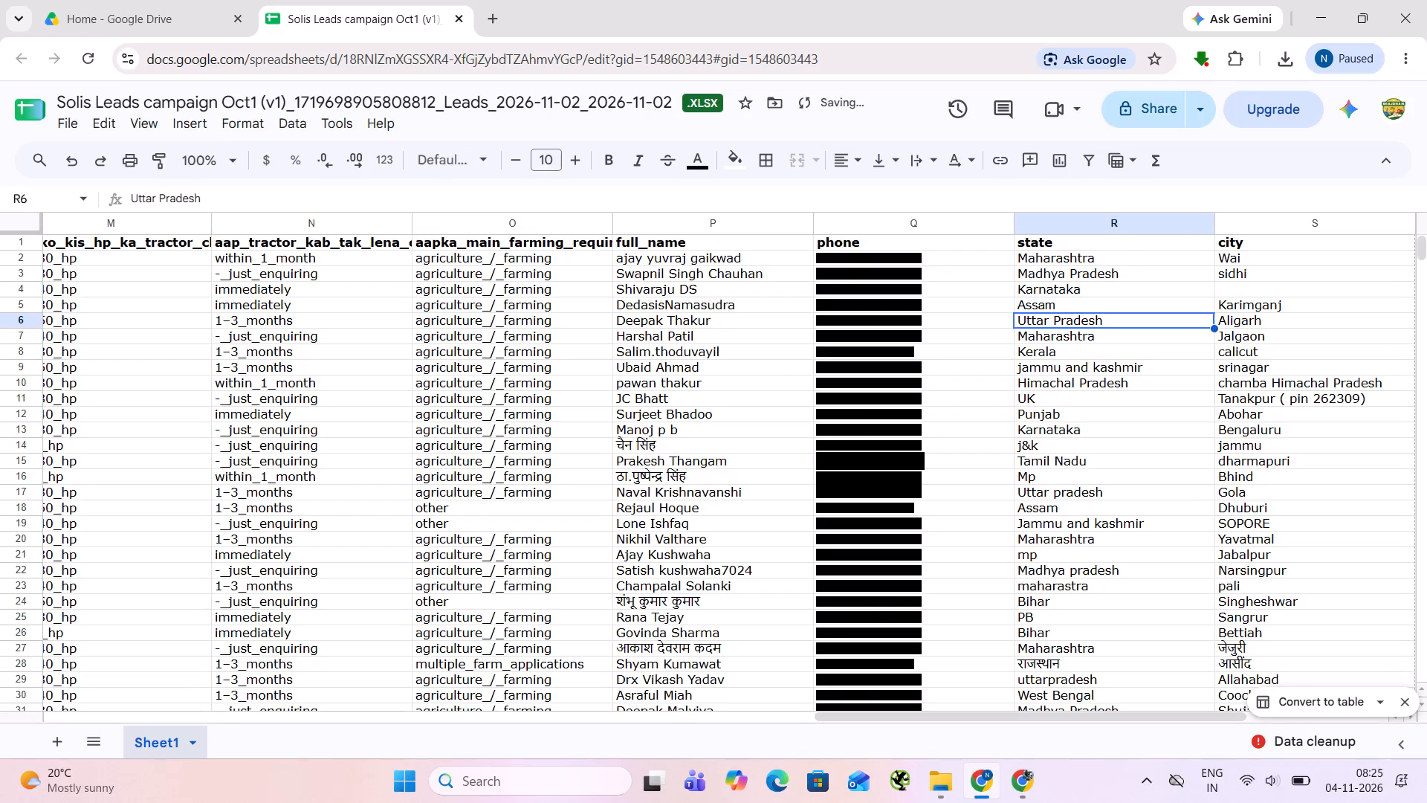
Clear the city entry in row 8, the Kerala lead.
key("Right")
key("Down")
key("Left")
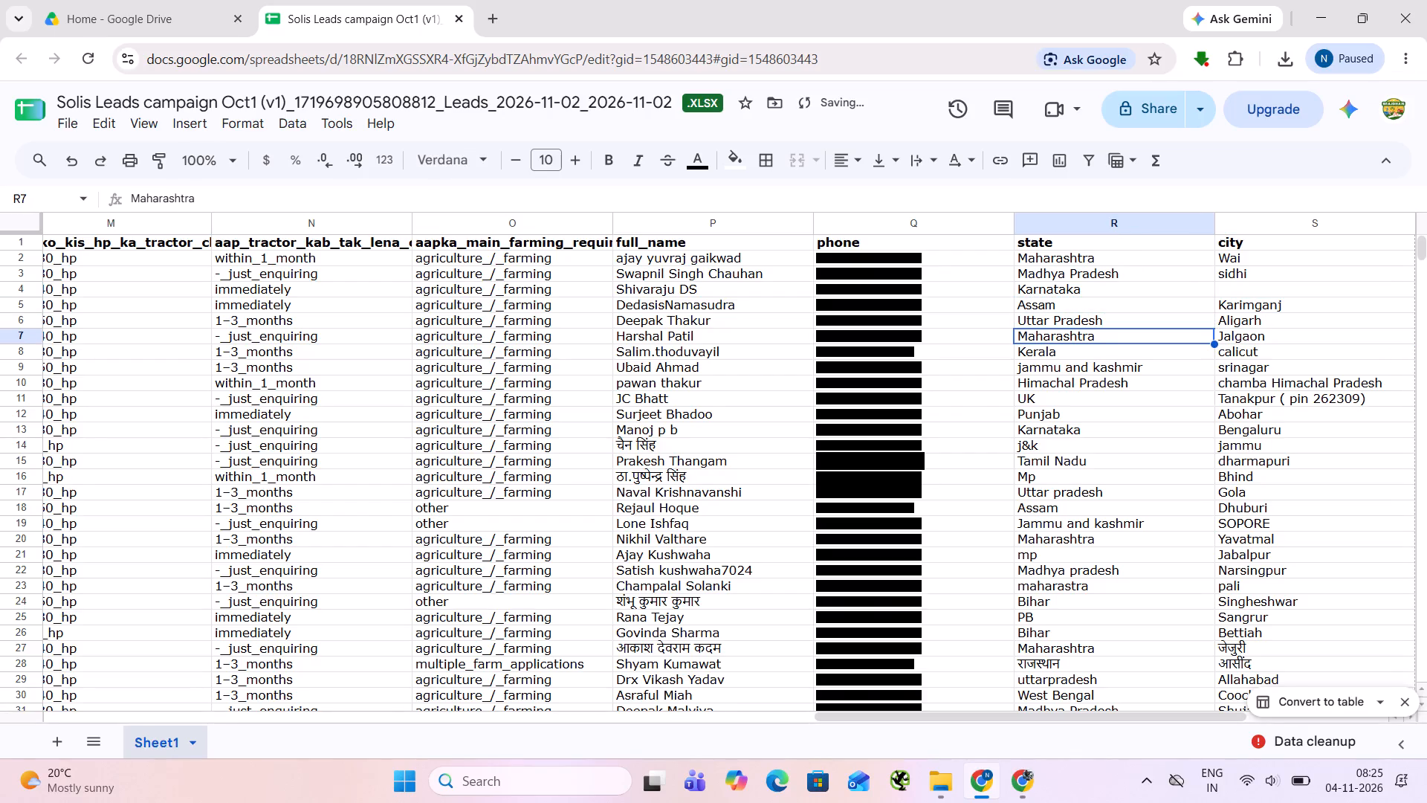
key("Down")
key("Right")
key("BackSpace")
Set row 9's state to Jammu And Kashmir and its city to Srinagar.
key("Down")
key("Left")
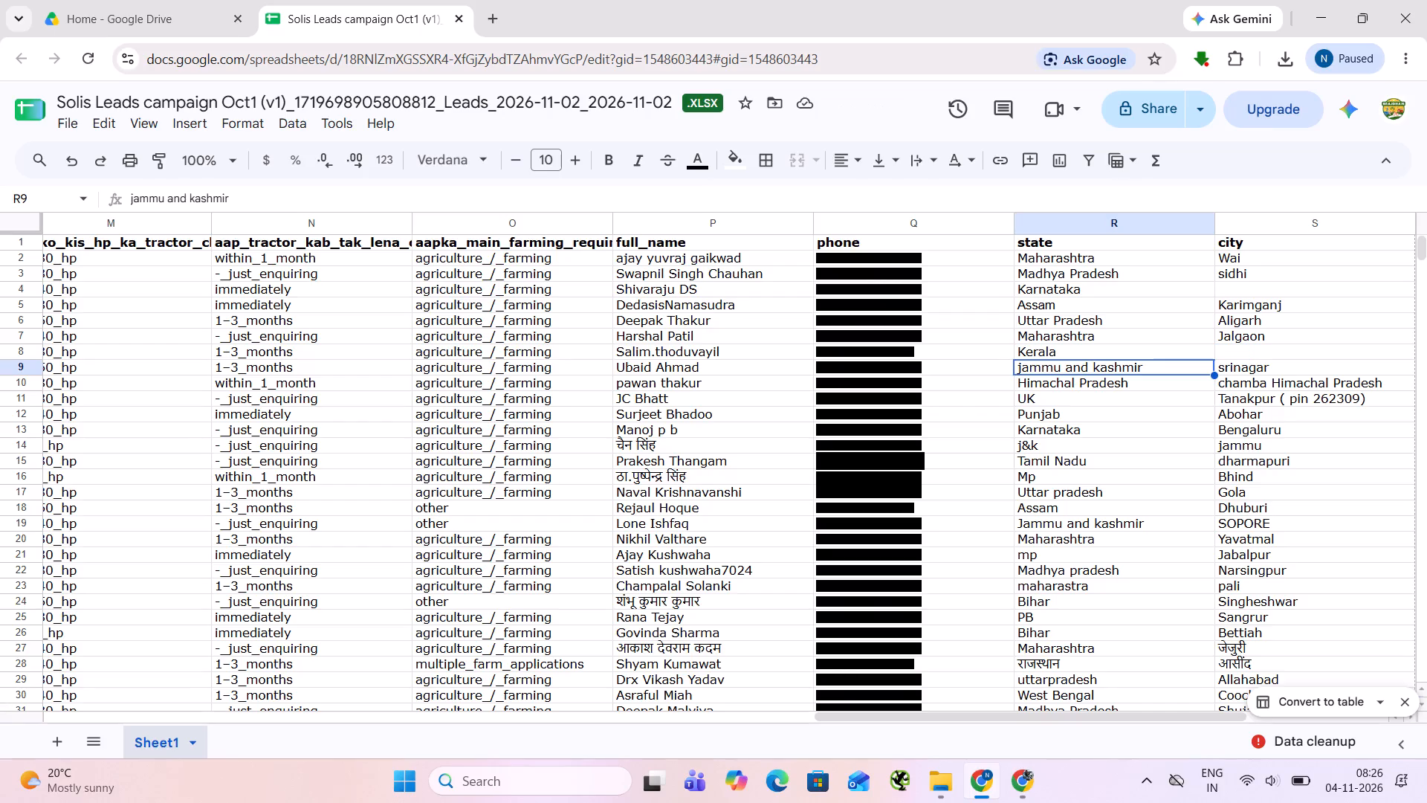
type("Jammu And Kashmir")
key("Right")
type("Srinagar")
key("Left")
Clear the city in row 10 and set the state in row 11 to Utthrakhand.
key("Down")
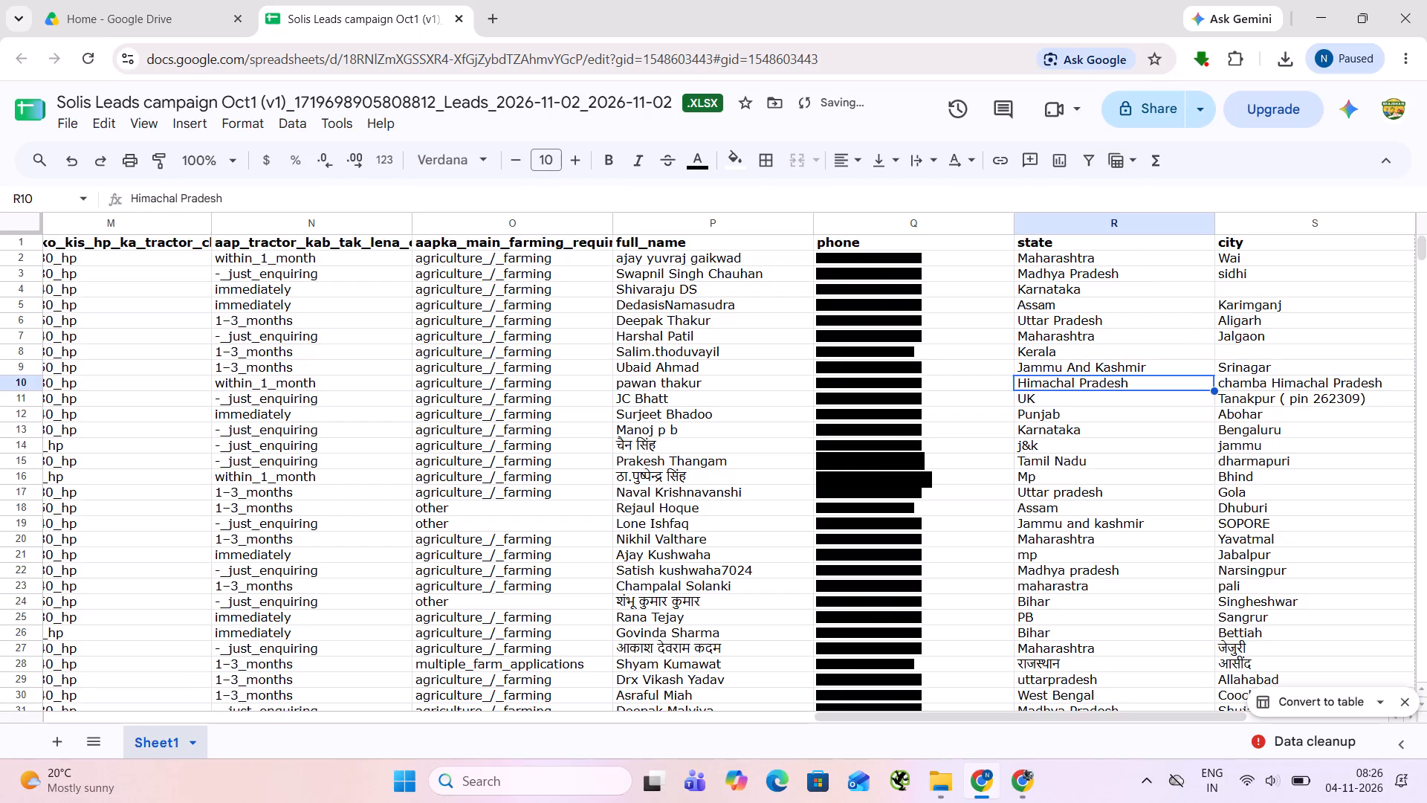
key("Right")
key("BackSpace")
key("Down")
key("Left")
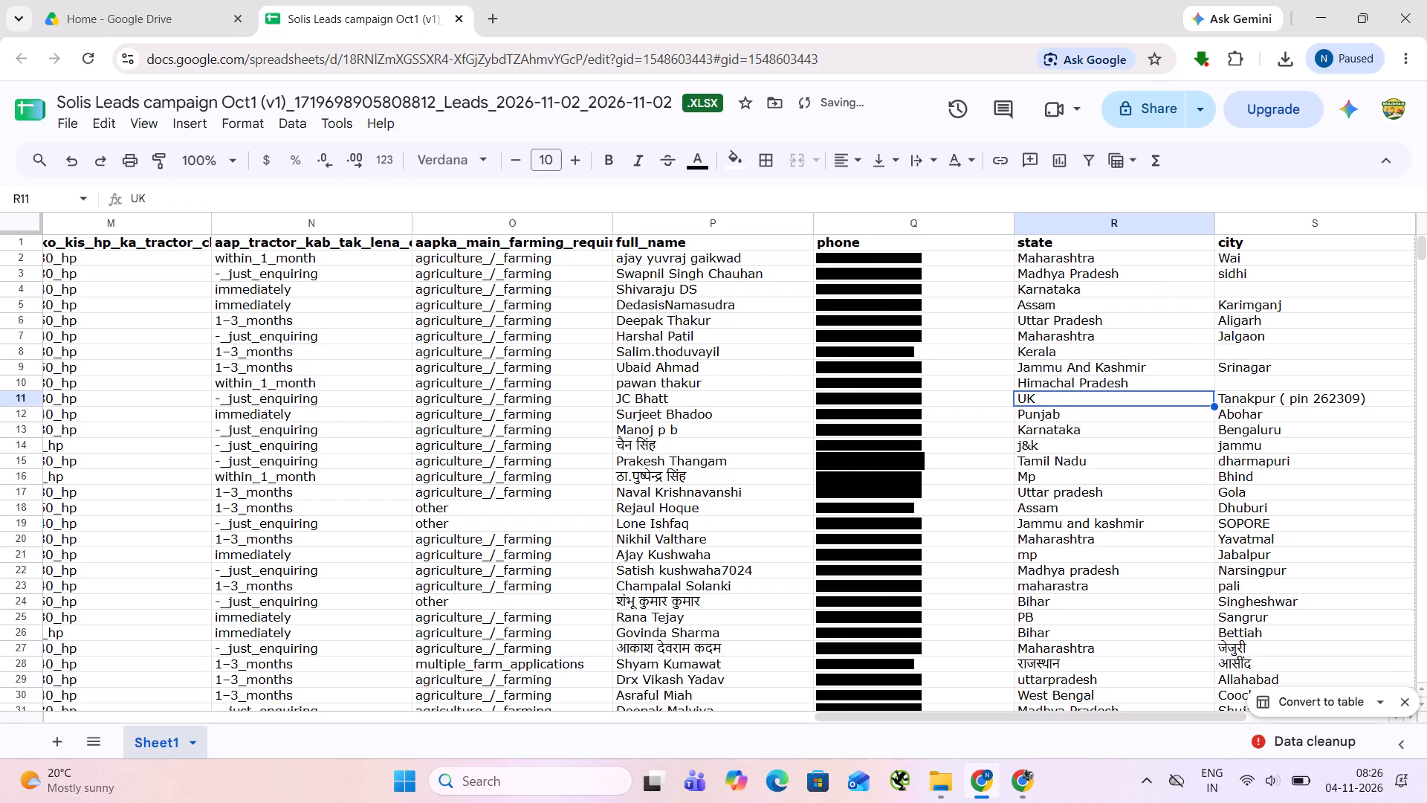
type("Utthrakhand")
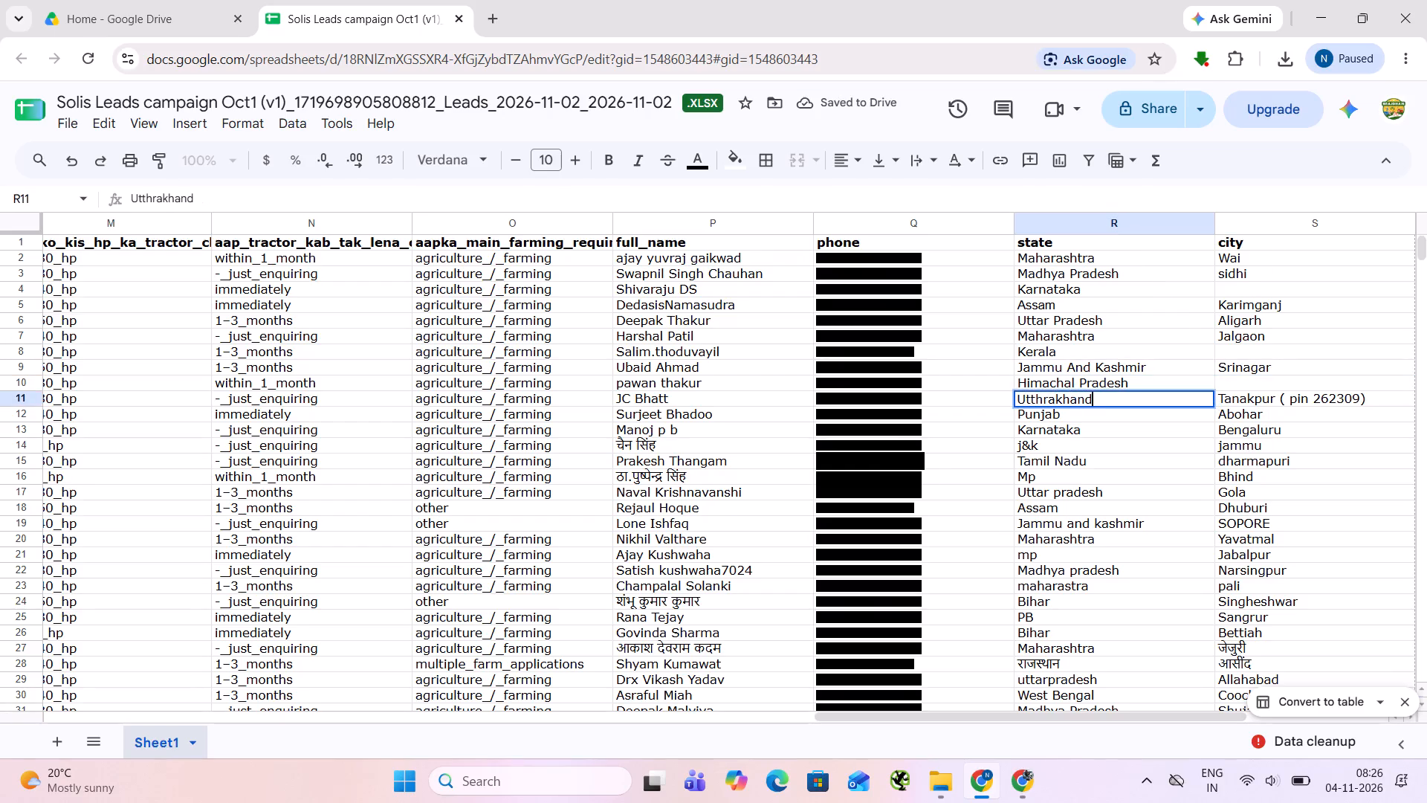
key("Down")
Set the state in row 14 to Jammu And Kashmir and clear that row's city.
key("Right")
key("Down")
key("Left")
key("Down")
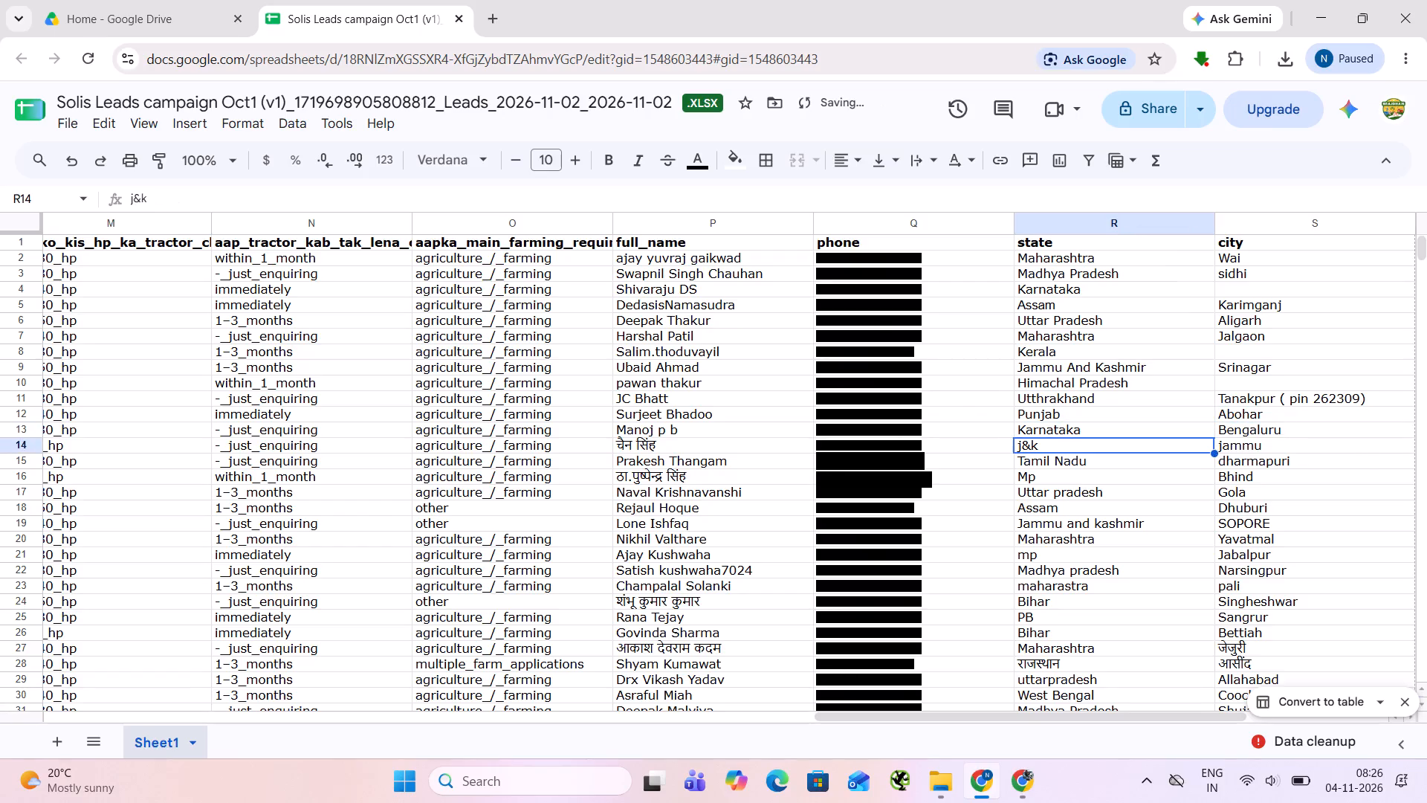
type("Jammu")
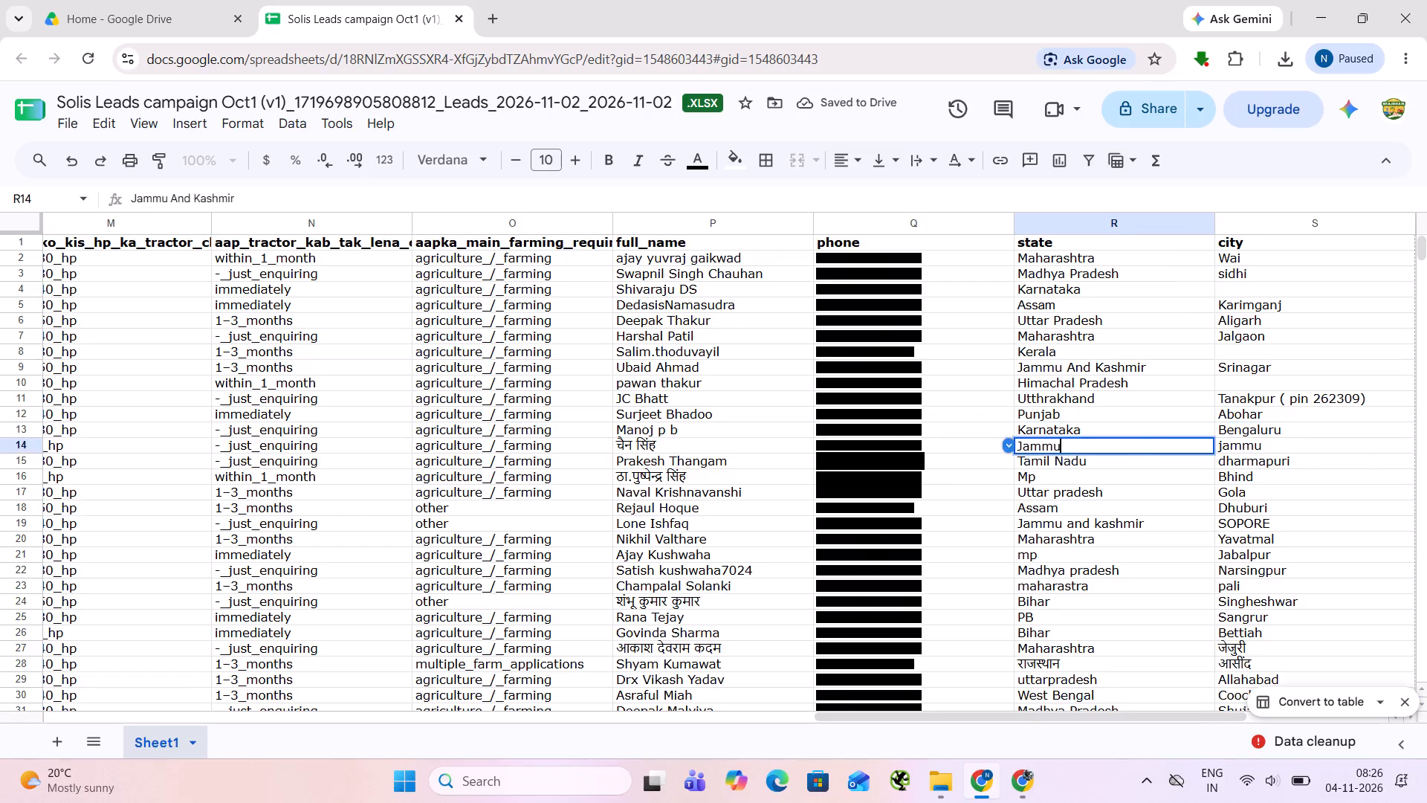
key("space")
type("n")
key("BackSpace")
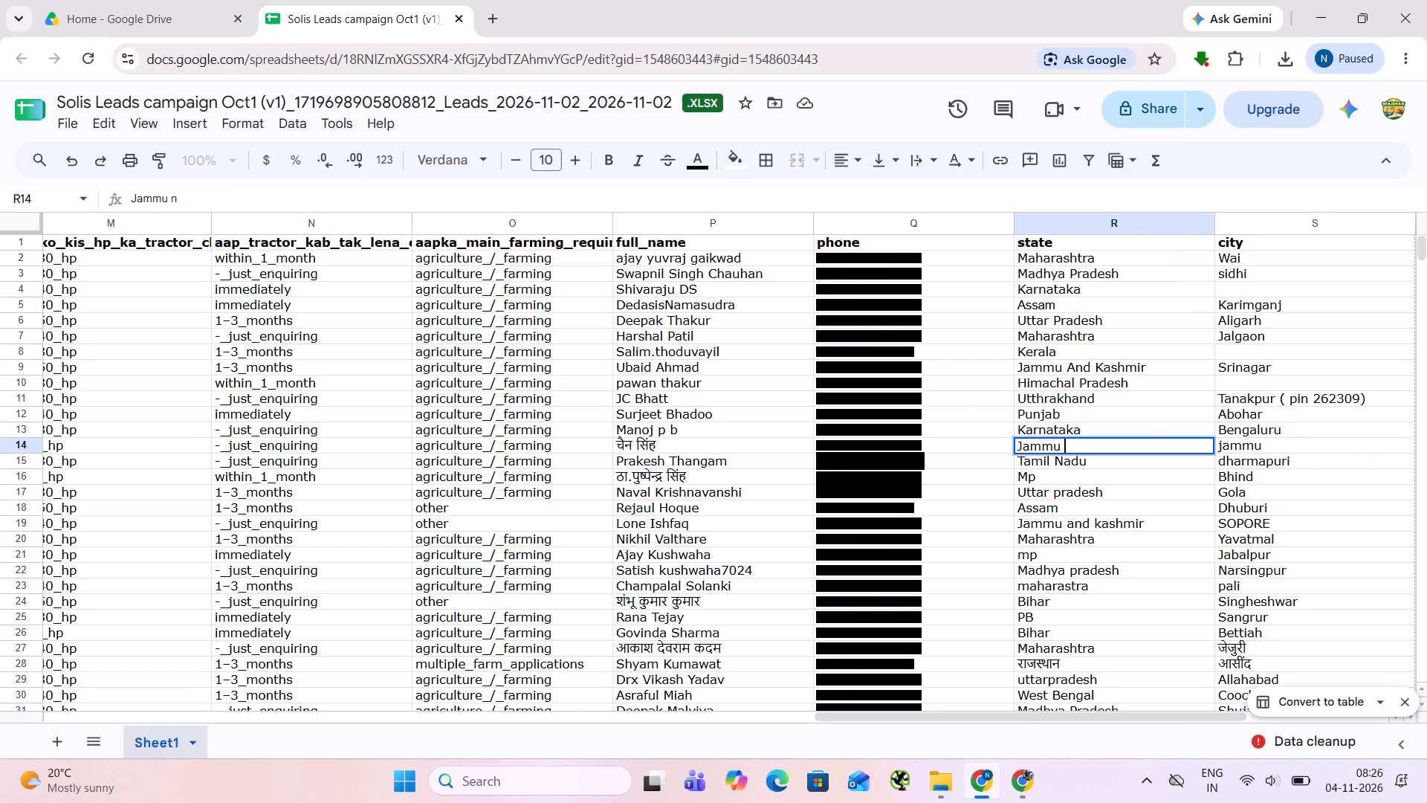
key("BackSpace")
key("space")
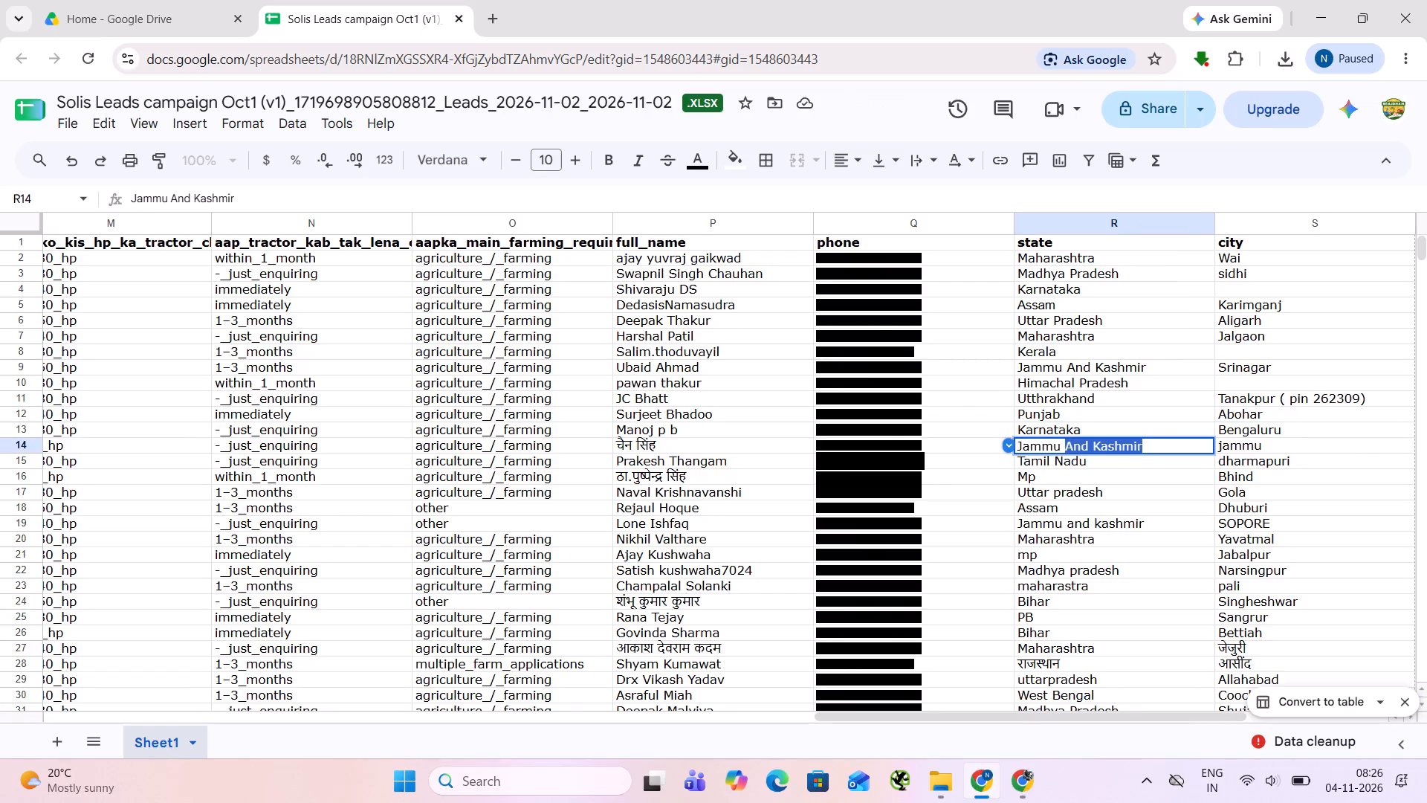
key("Return")
key("Insert")
key("Right")
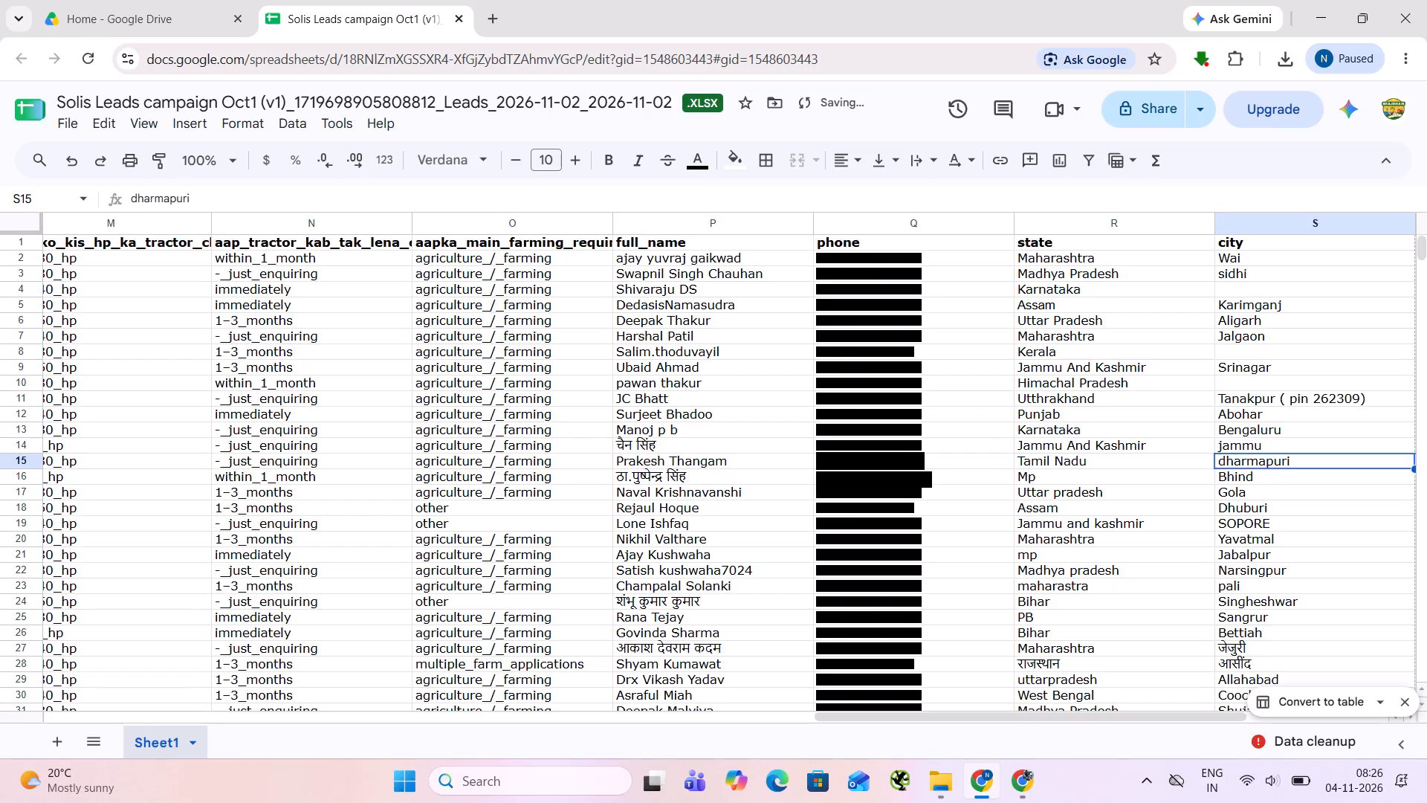
key("Up")
key("BackSpace")
Replace the abbreviated state in row 16 with Madhya Pradesh.
key("Down")
key("Left")
key("Down")
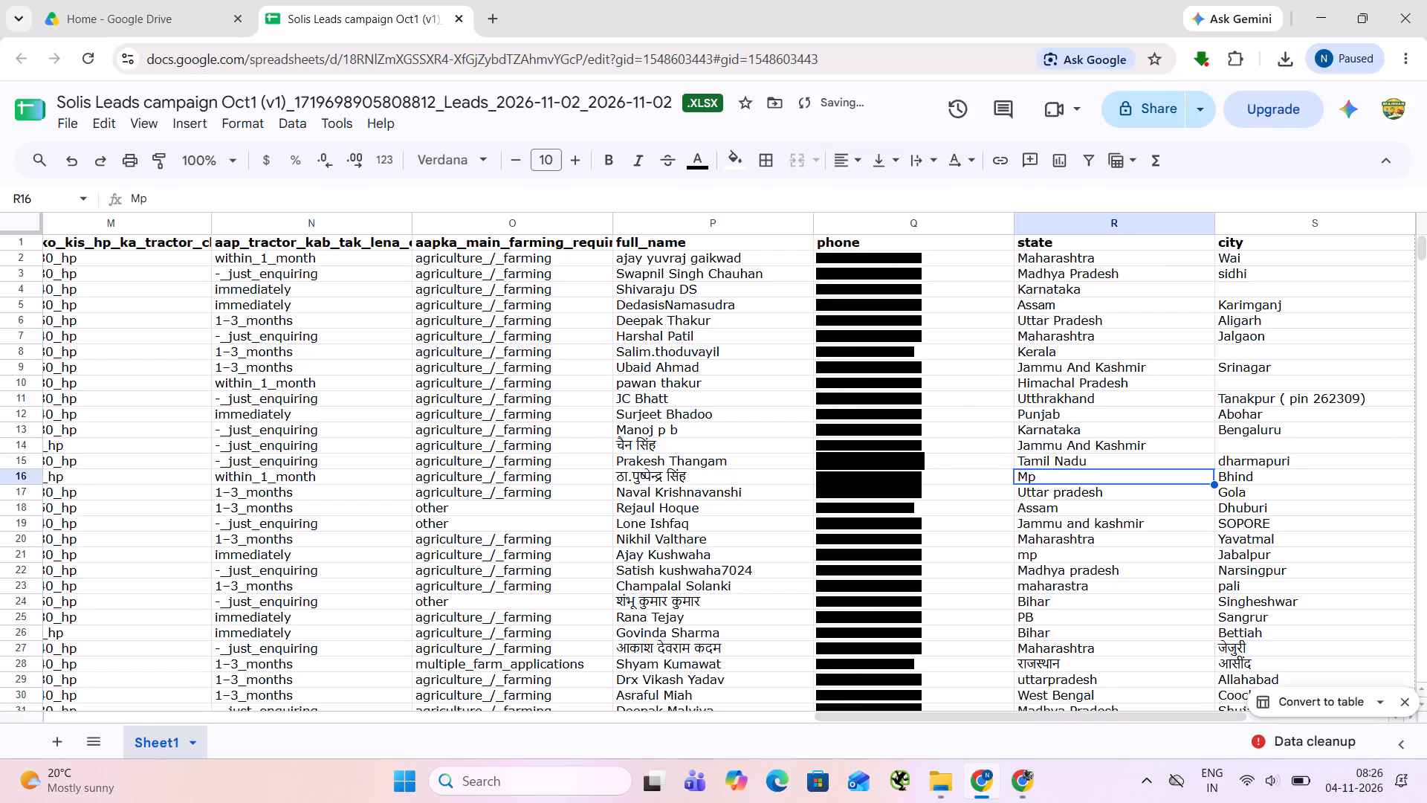
type("Madhhya")
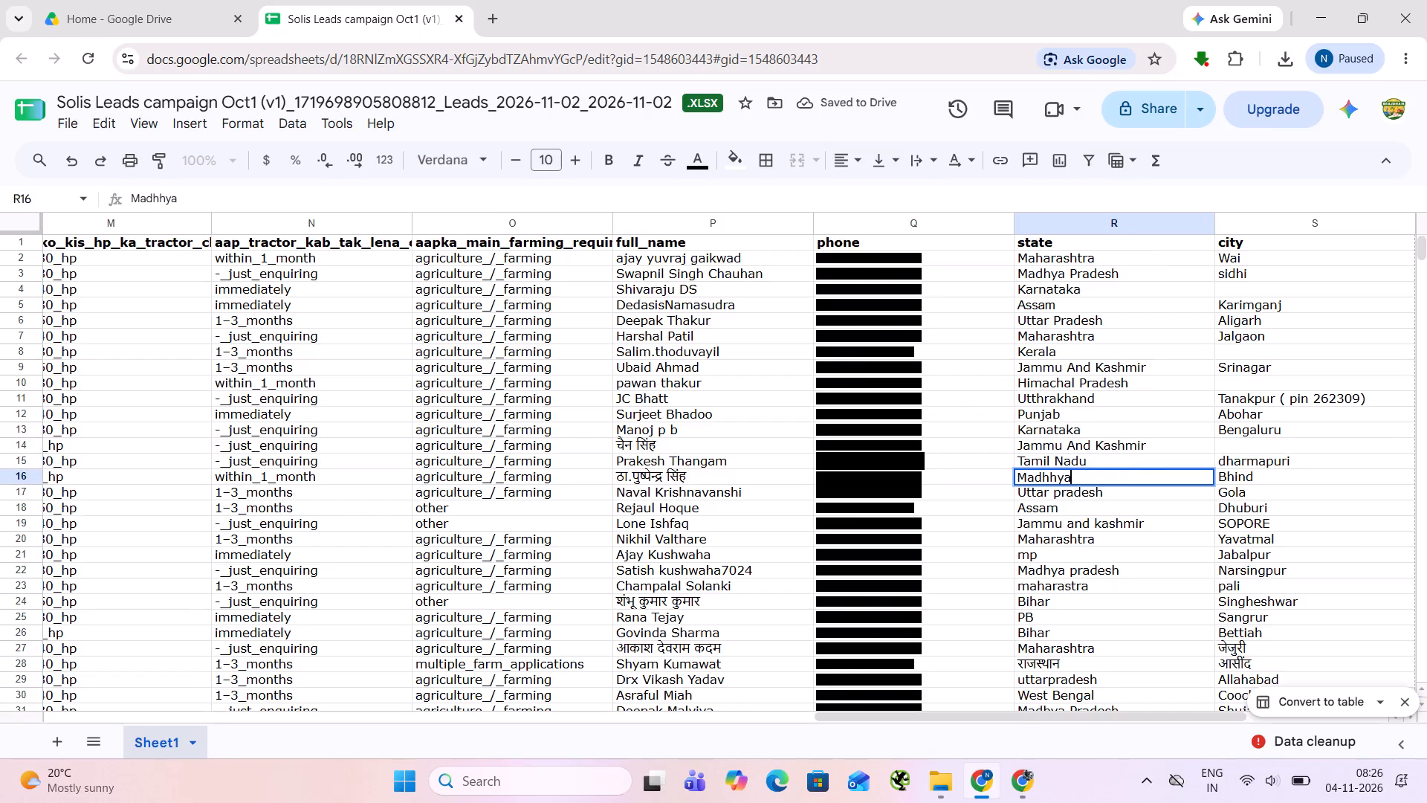
key("space")
key("BackSpace")
key("BackSpace")
key("BackSpace")
key("BackSpace")
type("ys")
key("BackSpace")
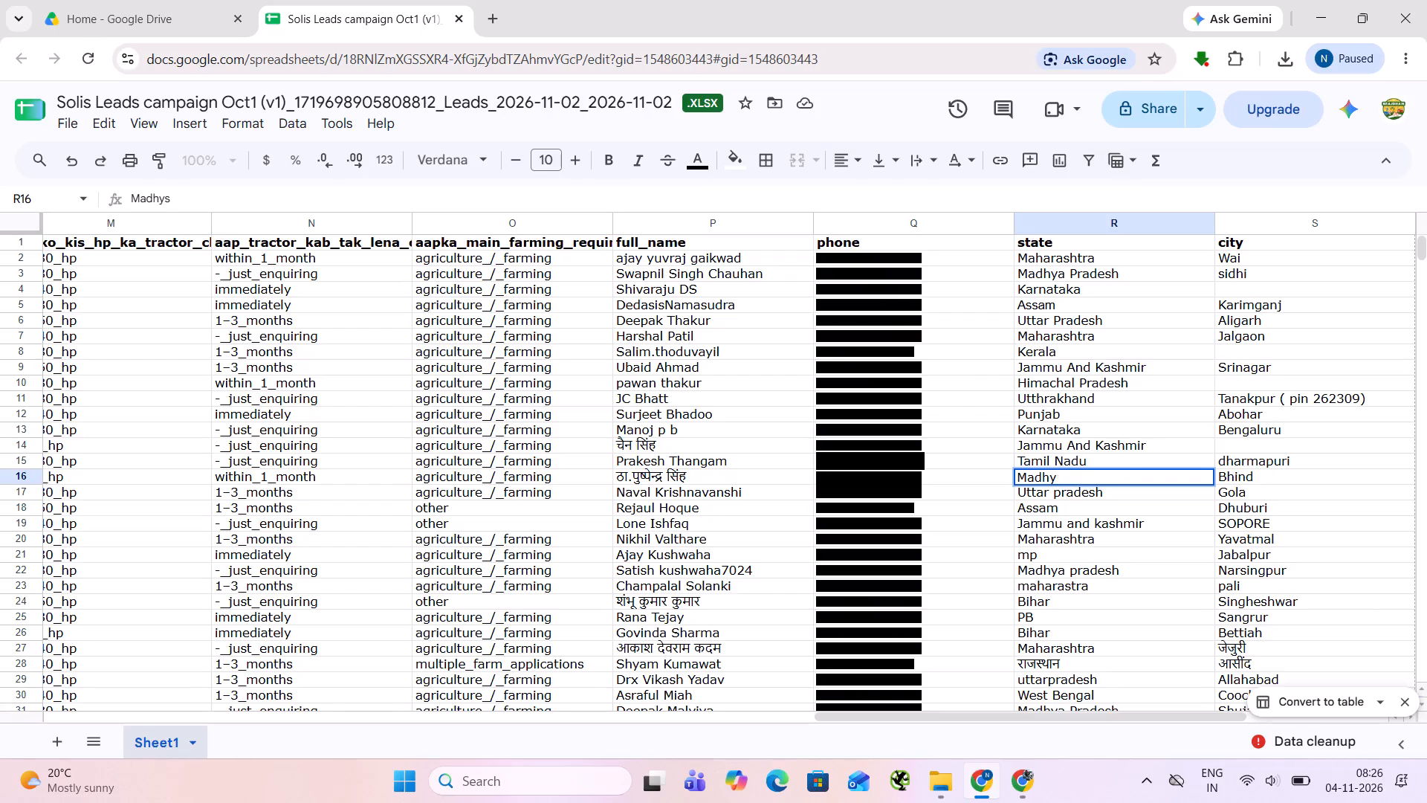
type("a")
key("space")
key("Return")
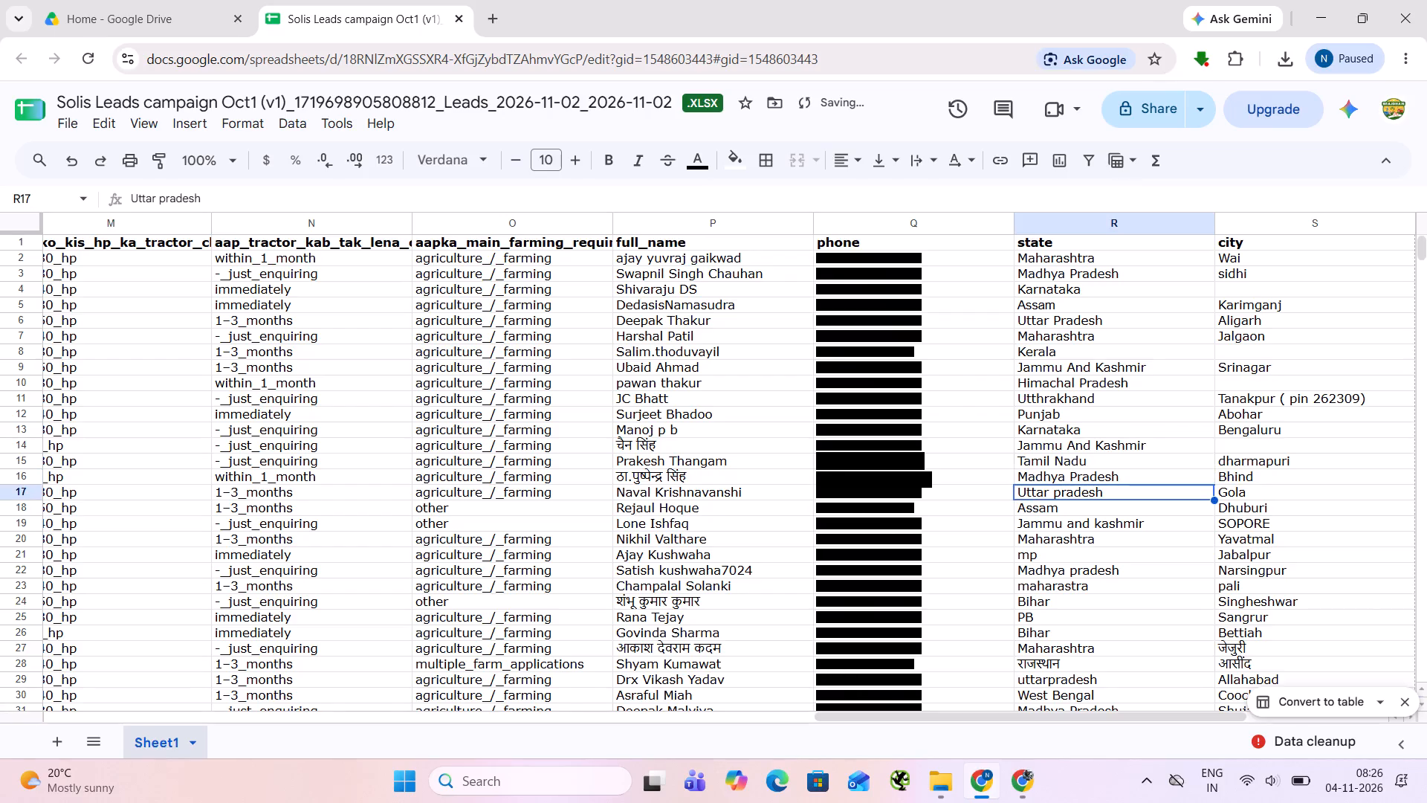
Capitalise the state in row 17 as Uttar Pradesh.
type("Uttar")
key("space")
key("Return")
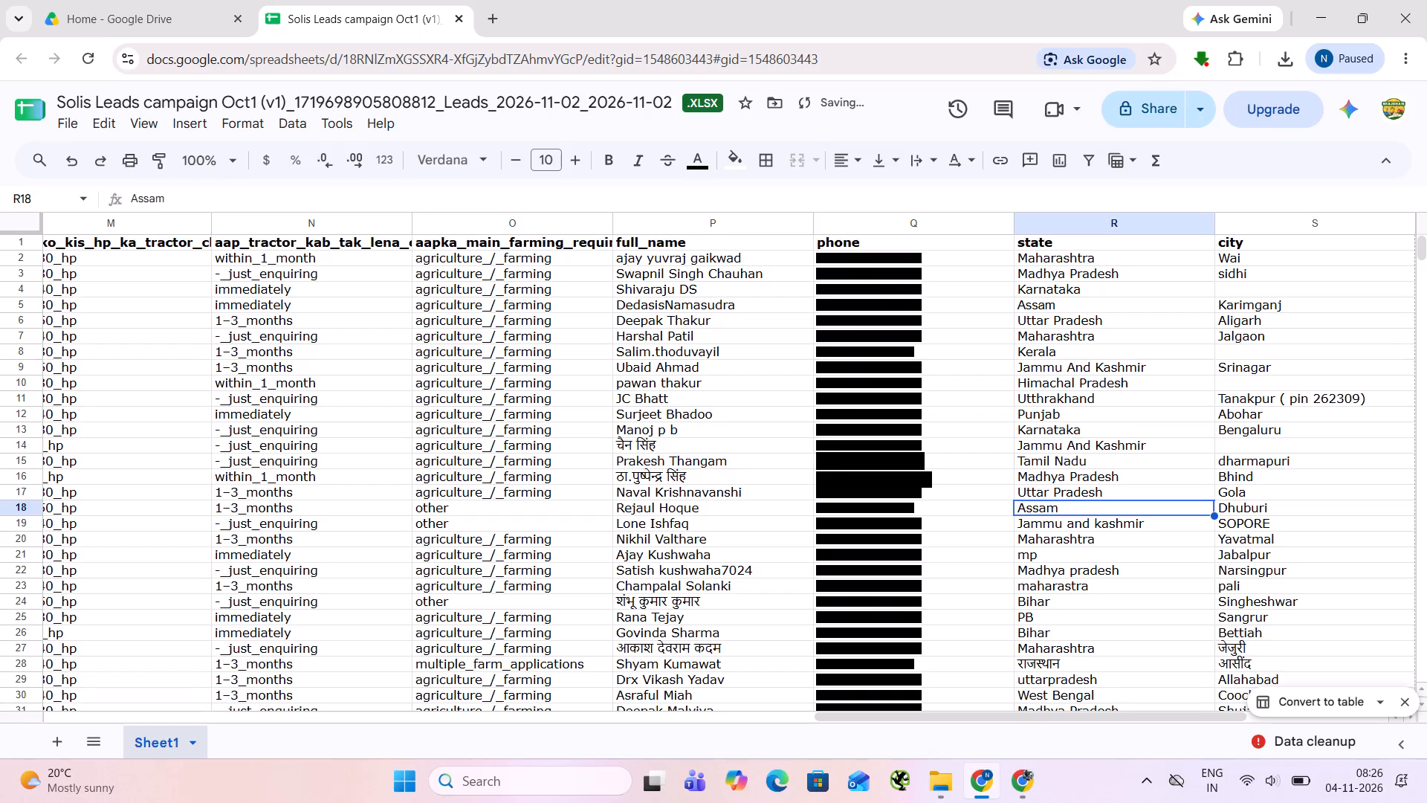
Clear the city entry in row 19.
key("Right")
key("Down")
key("BackSpace")
key("Left")
key("Down")
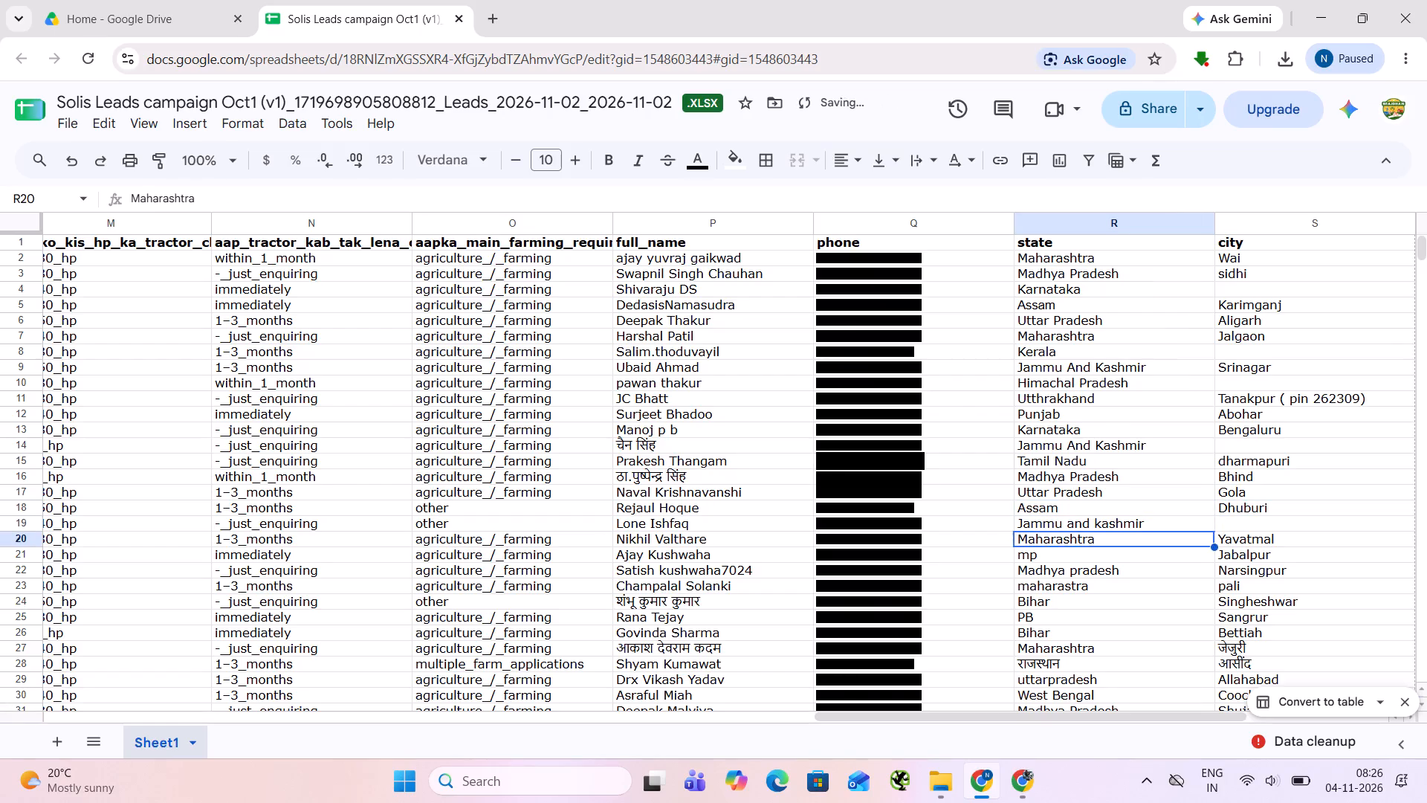
key("Right")
key("Left")
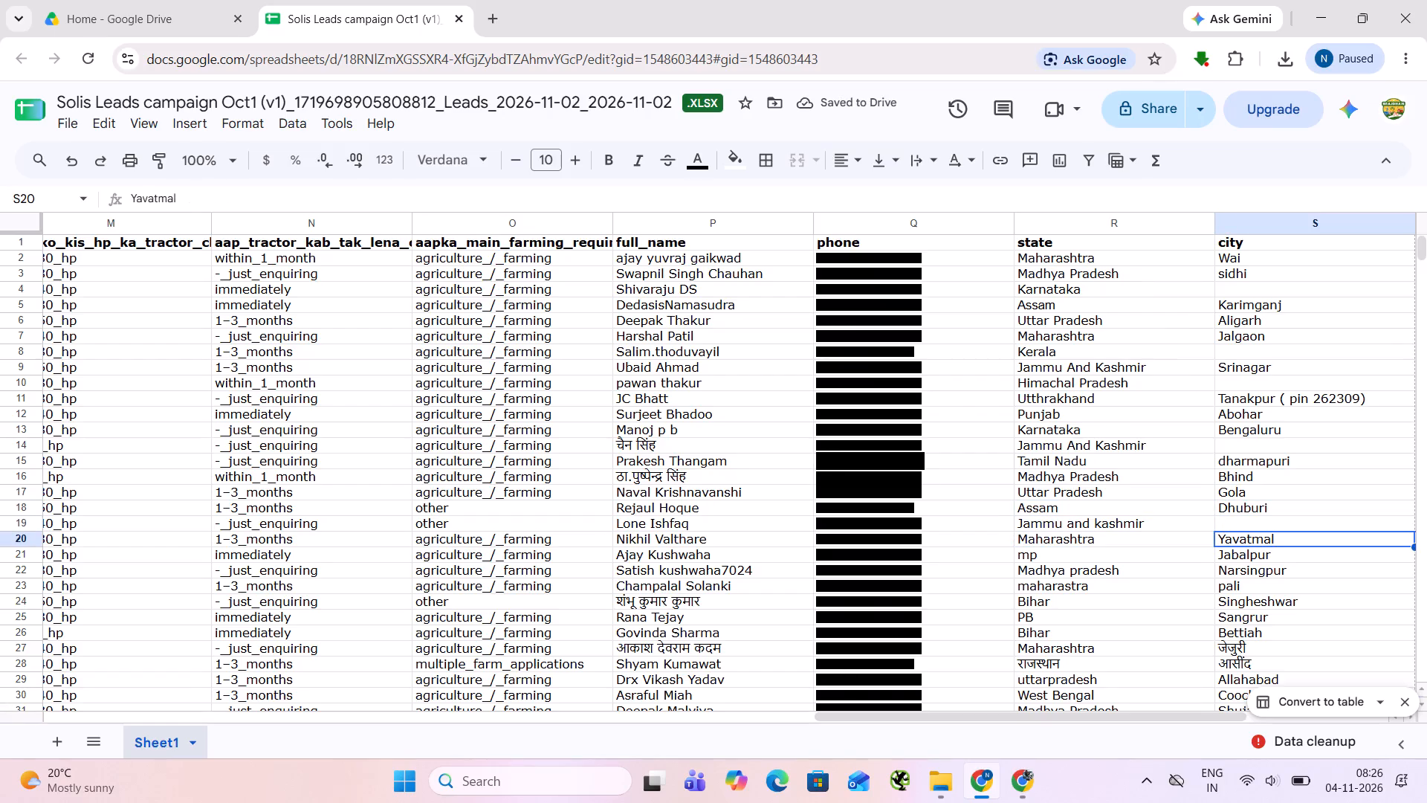
Set the state in row 21 to Madhya Pradesh and copy it over the state in row 22.
key("Right")
key("Down")
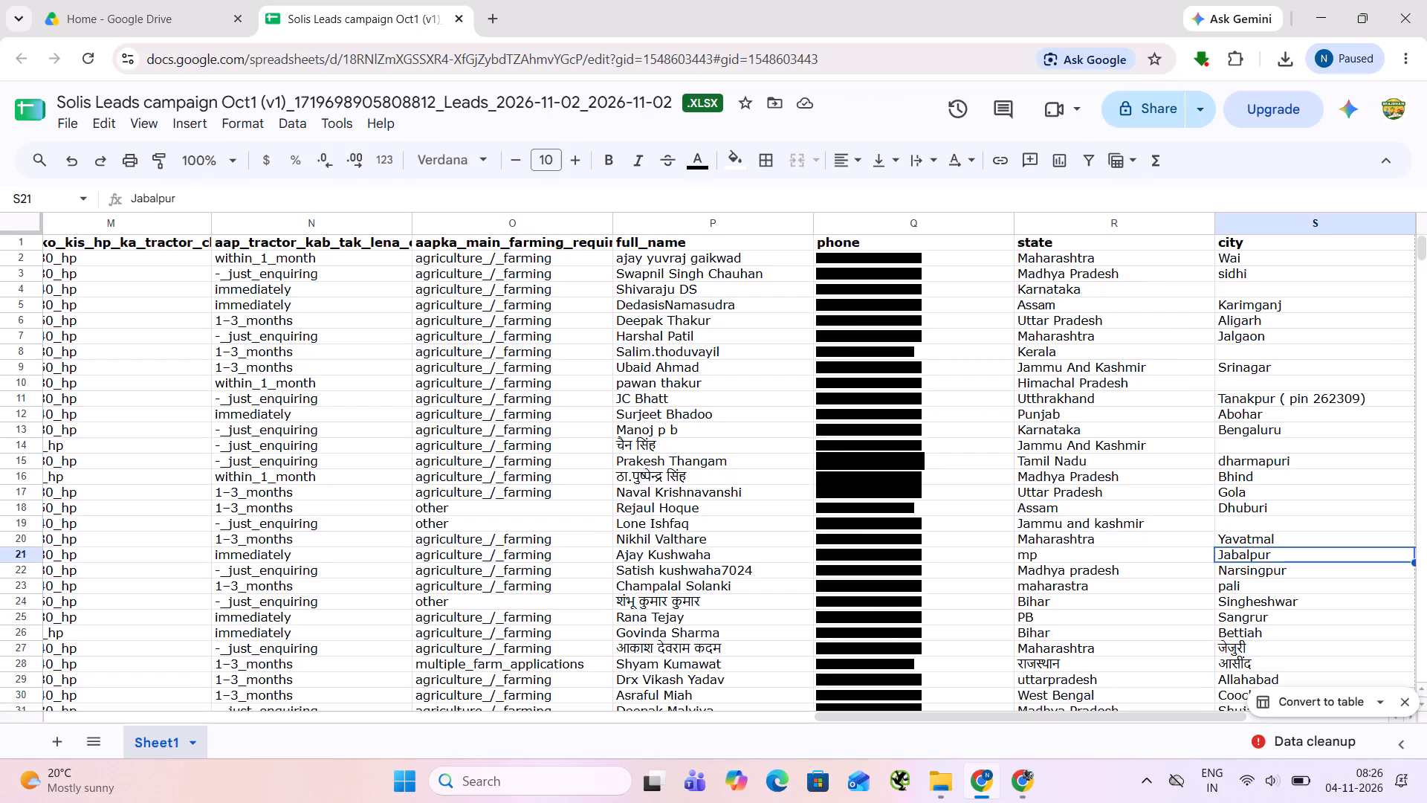
key("Left")
type("Madhya")
key("space")
key("Return")
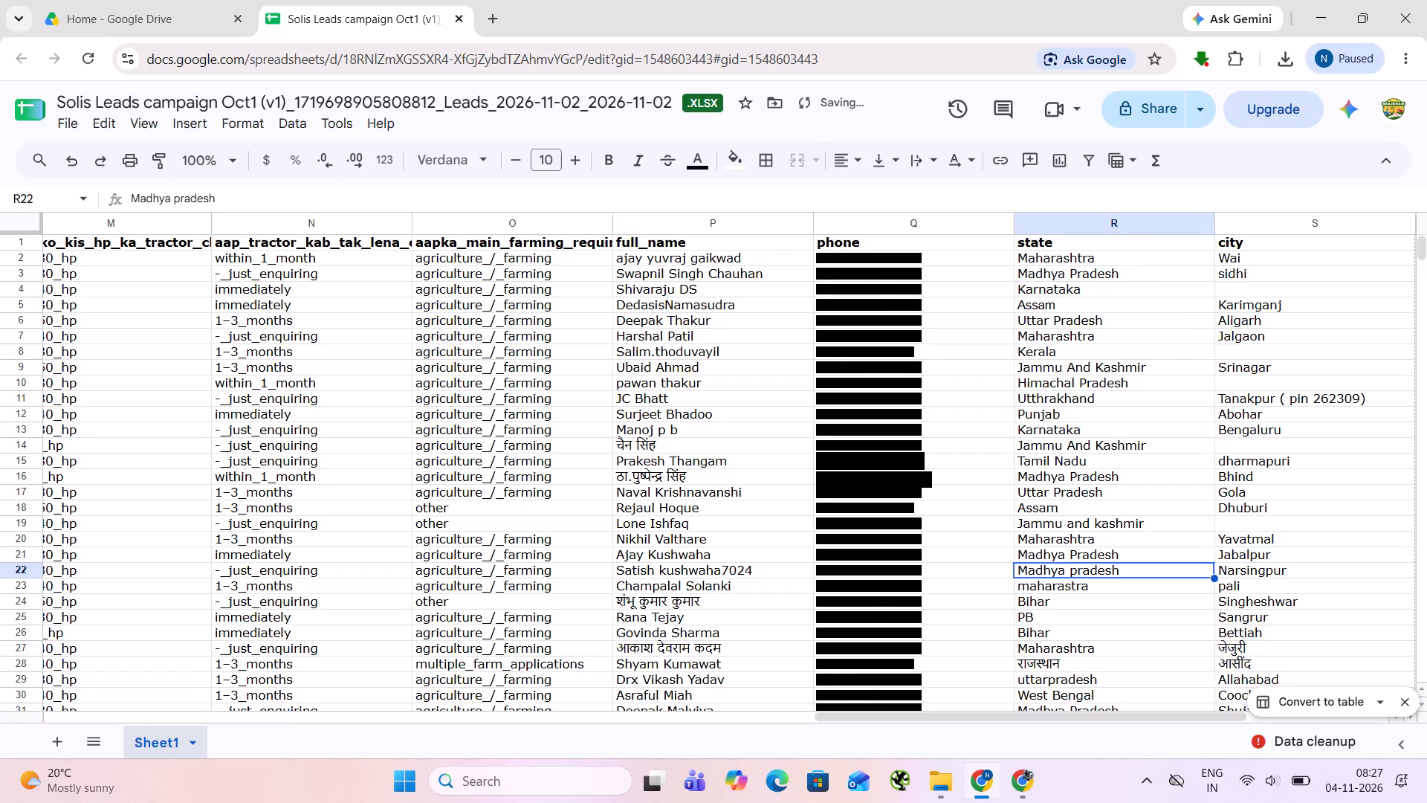
key("Up")
key("ctrl+c")
key("Down")
key("ctrl+v")
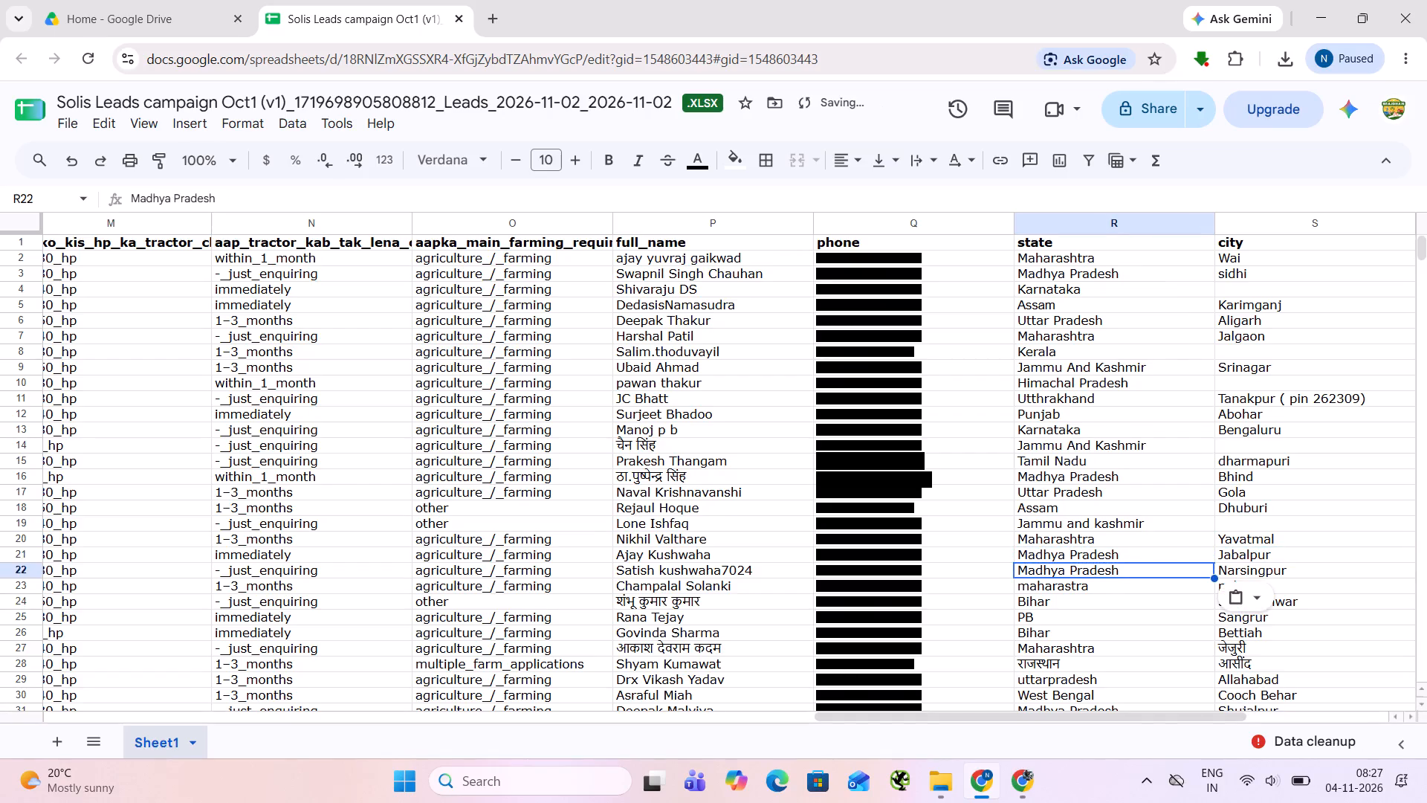
Clear the city in row 23 and set that row's state to Maharashtra.
key("Right")
key("Down")
key("BackSpace")
key("Left")
type("Maharashtra")
key("Right")
Replace the abbreviated state in row 25 with Punjab.
key("Down")
key("Left")
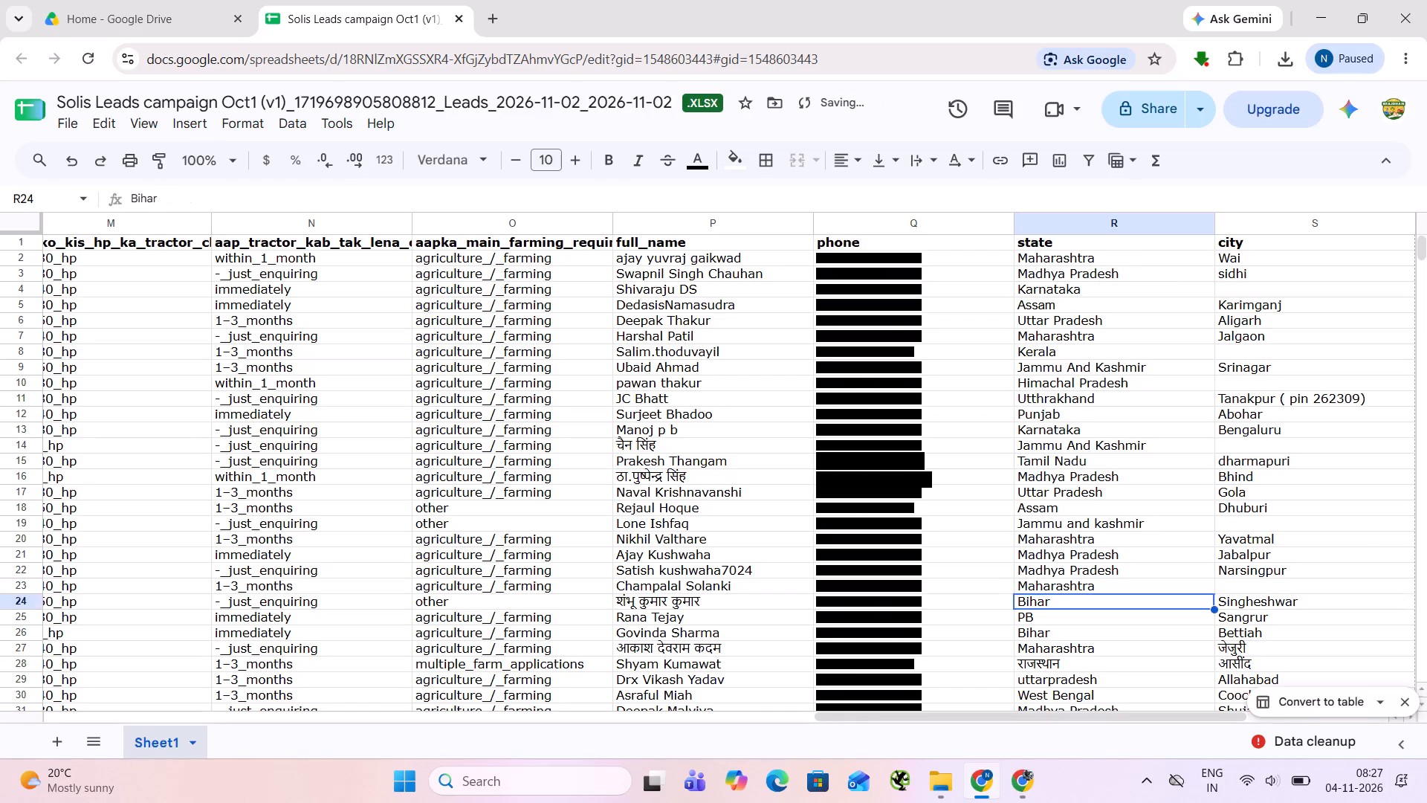
key("Down")
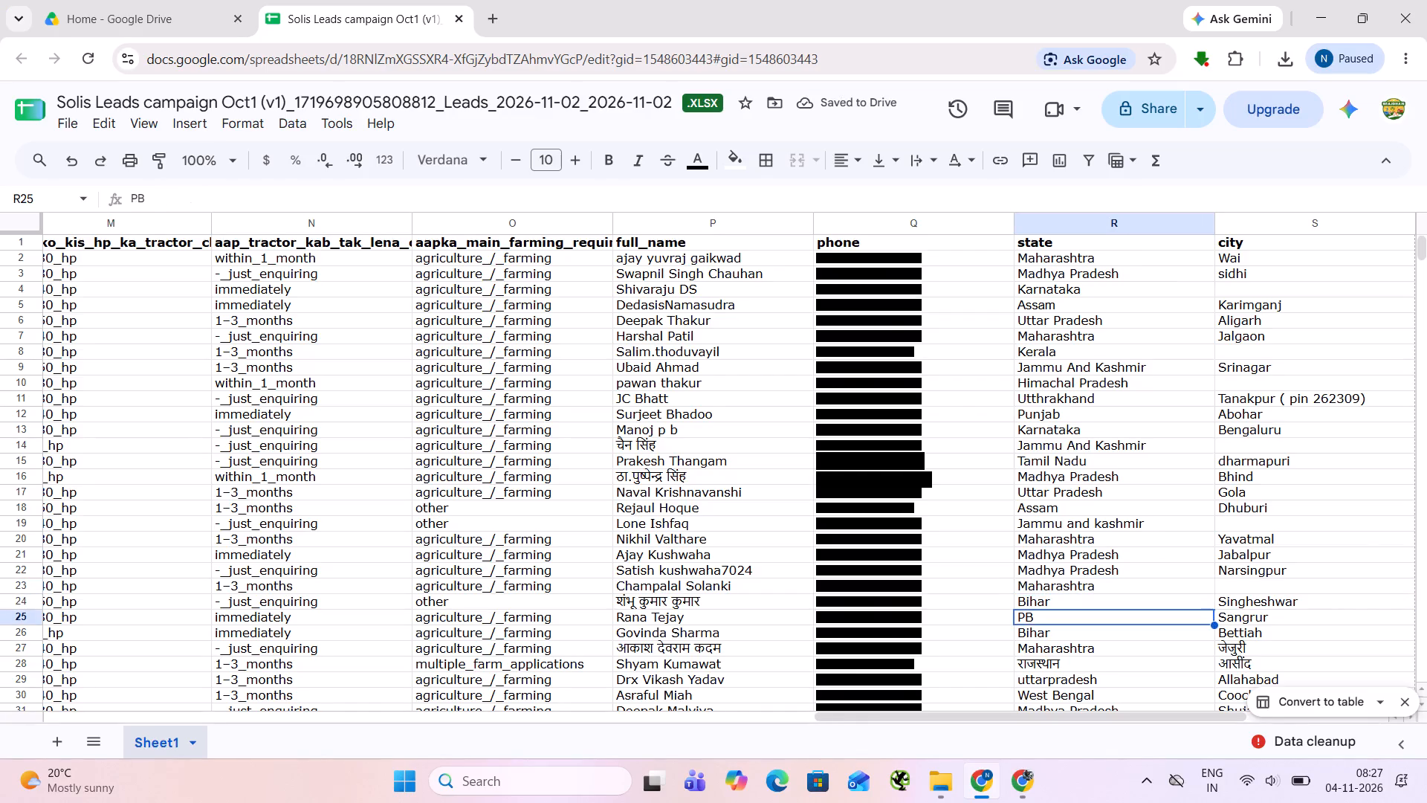
type("Punjab")
key("Down")
Clear the Hindi-script city entry in row 27.
key("Right")
key("Down")
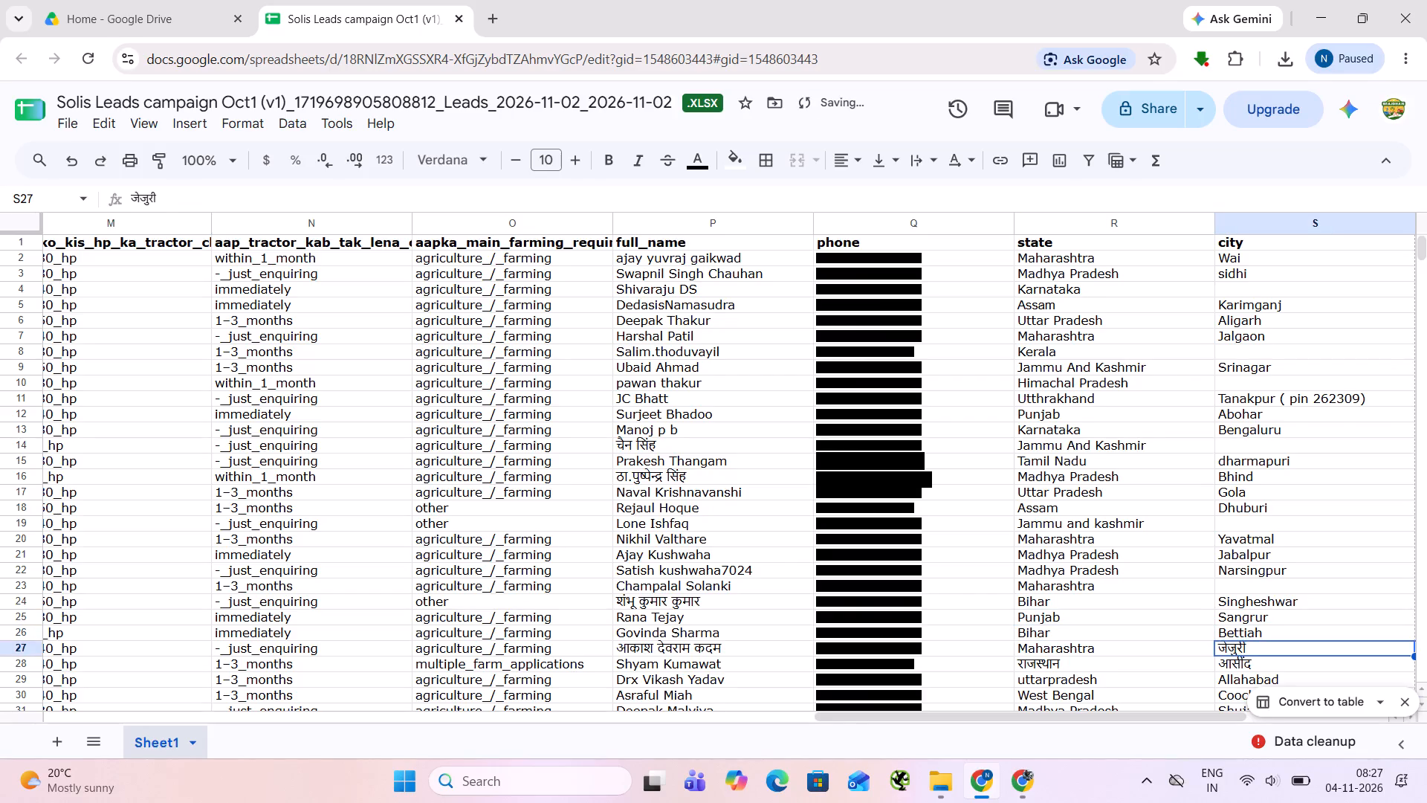
key("BackSpace")
Replace the Hindi-script state in row 28 with Rajasthan.
key("Left")
key("Down")
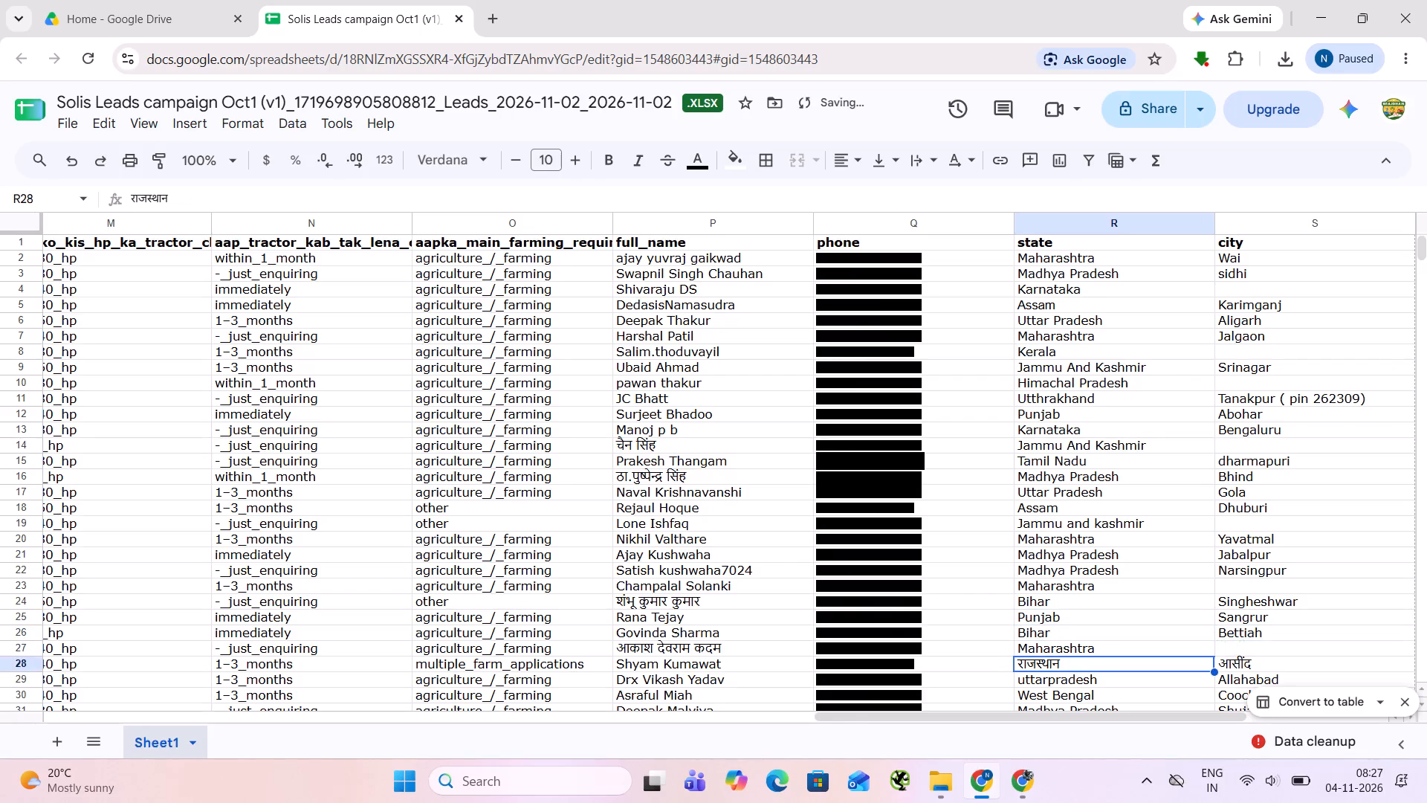
type("Rajasthan")
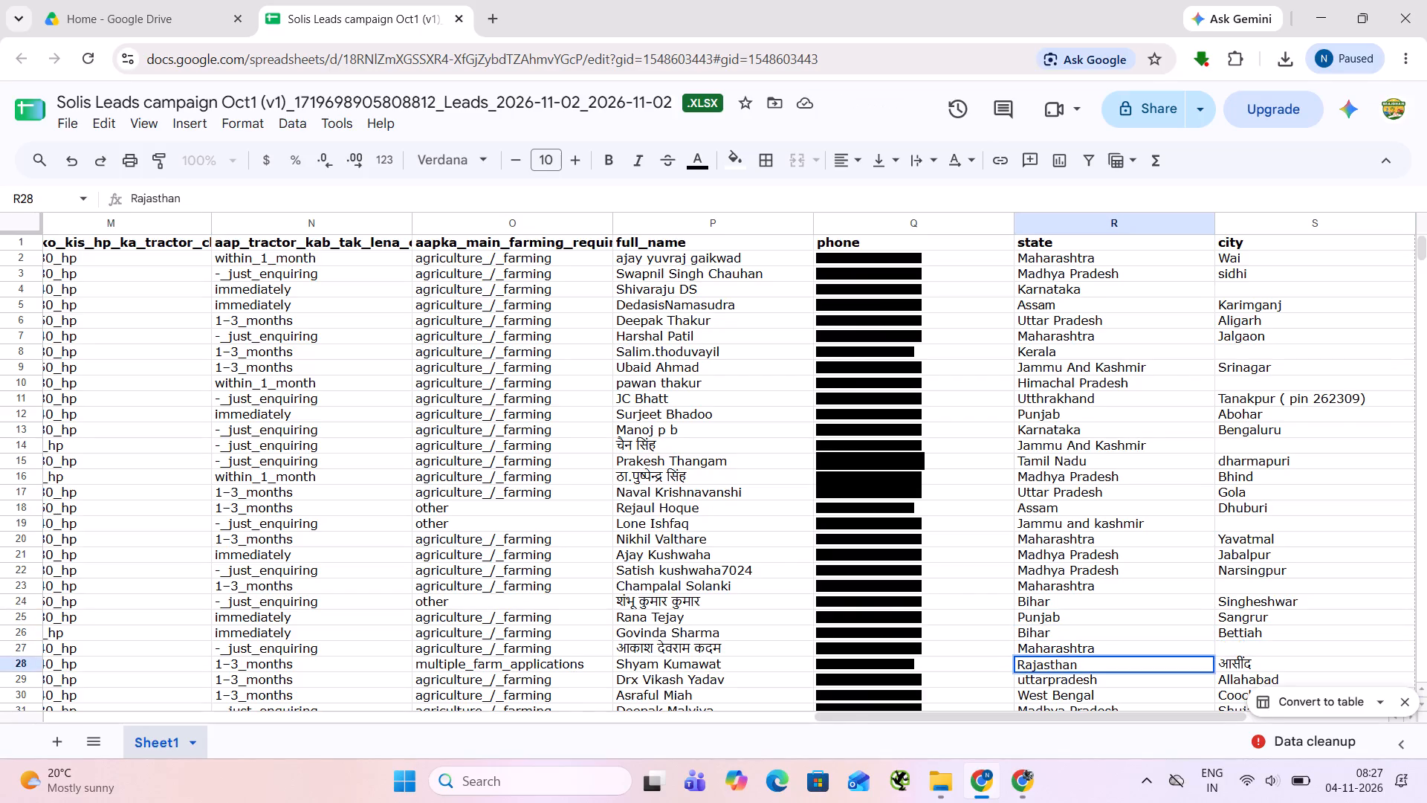
key("Down")
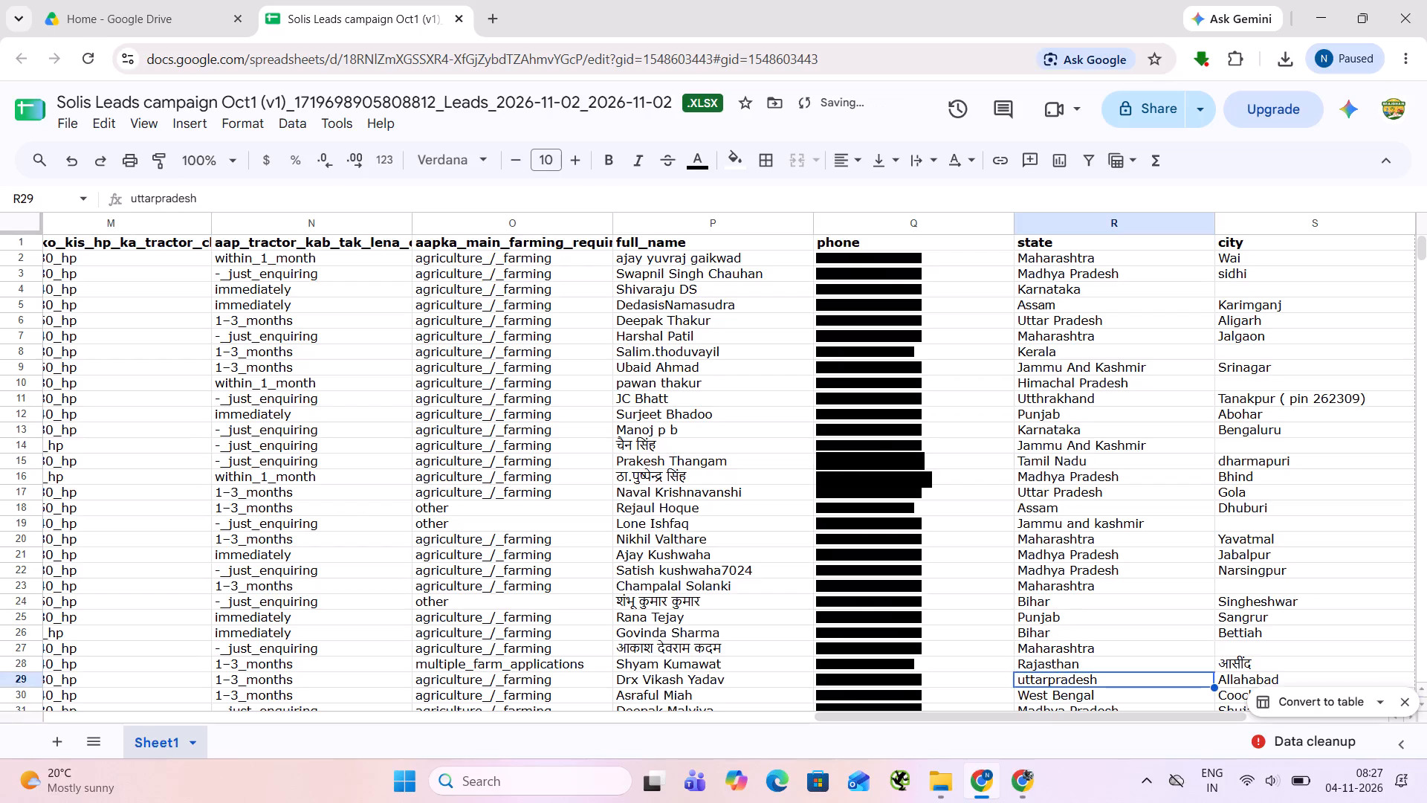
Correct the state in row 29 to Uttar Pradesh.
type("Uttar")
key("space")
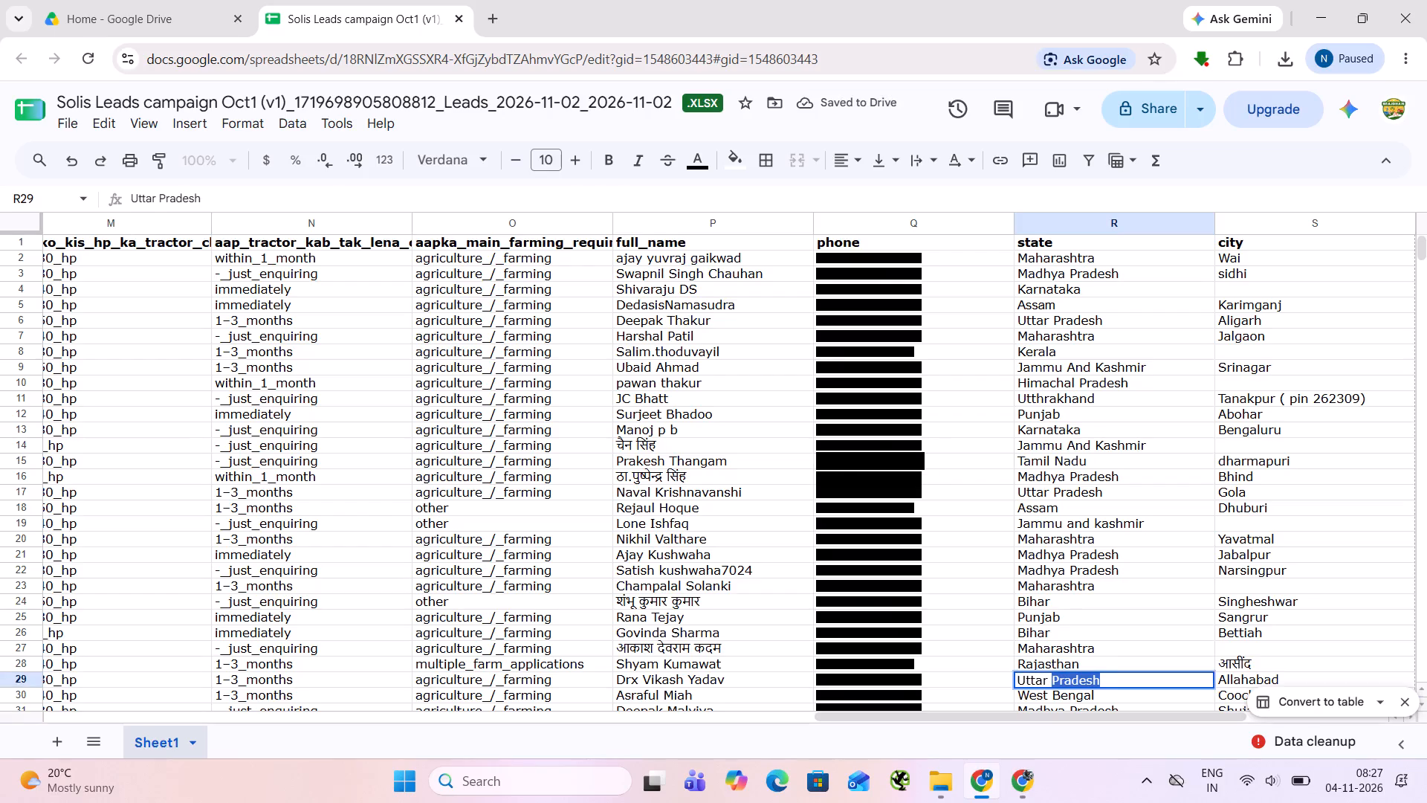
key("Return")
Clear the Hindi-script city entry in row 28.
key("Right")
key("Up")
key("Up")
key("BackSpace")
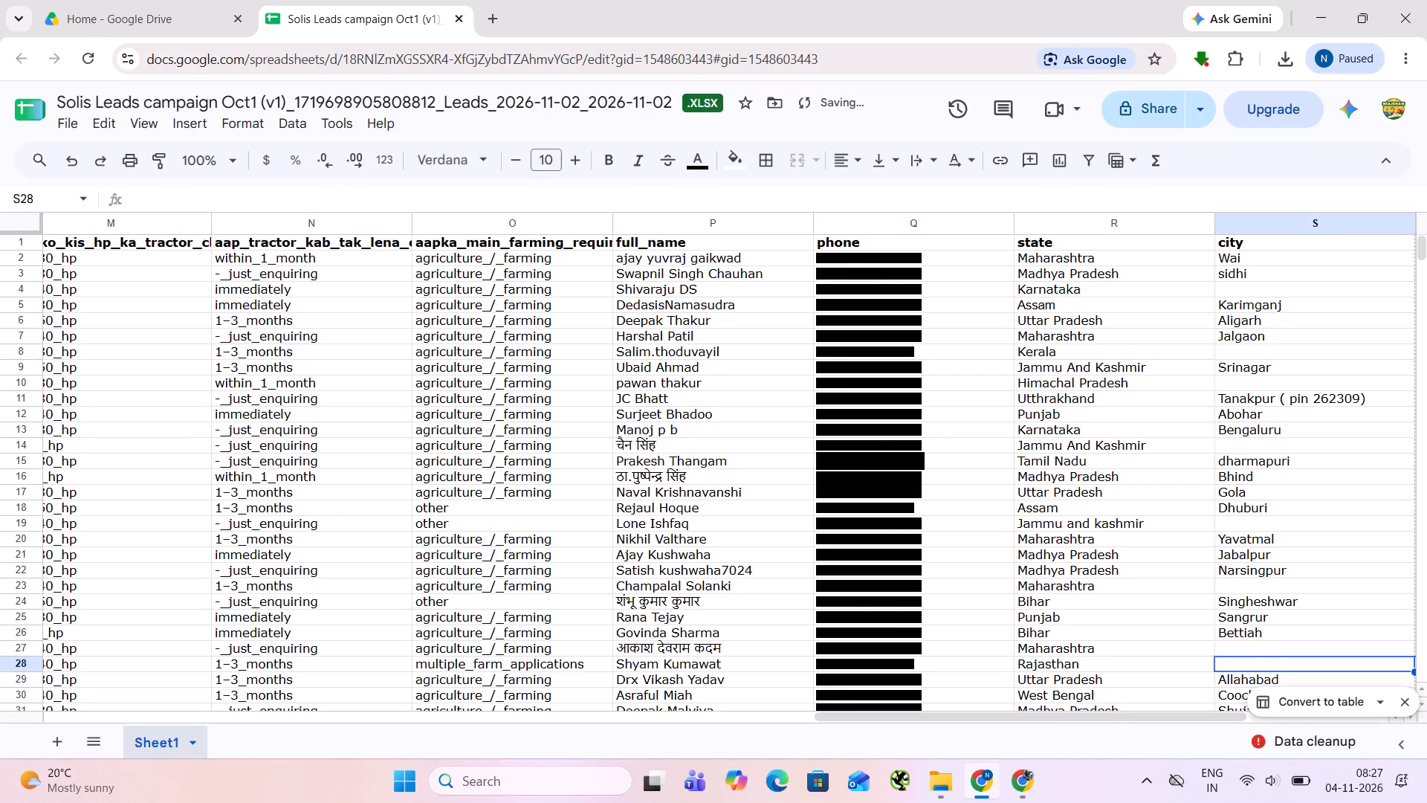
Review the state and city entries from row 29 down to row 66 for ones needing correction.
key("Down")
key("Down")
key("Down")
key("Down")
key("Down")
key("Down")
key("Down")
key("Down")
key("Down")
key("Down")
key("Down")
key("Down")
key("Down")
key("Down")
key("Down")
key("Down")
key("Down")
key("Down")
key("Down")
key("Down")
key("Down")
key("Down")
key("Down")
key("Down")
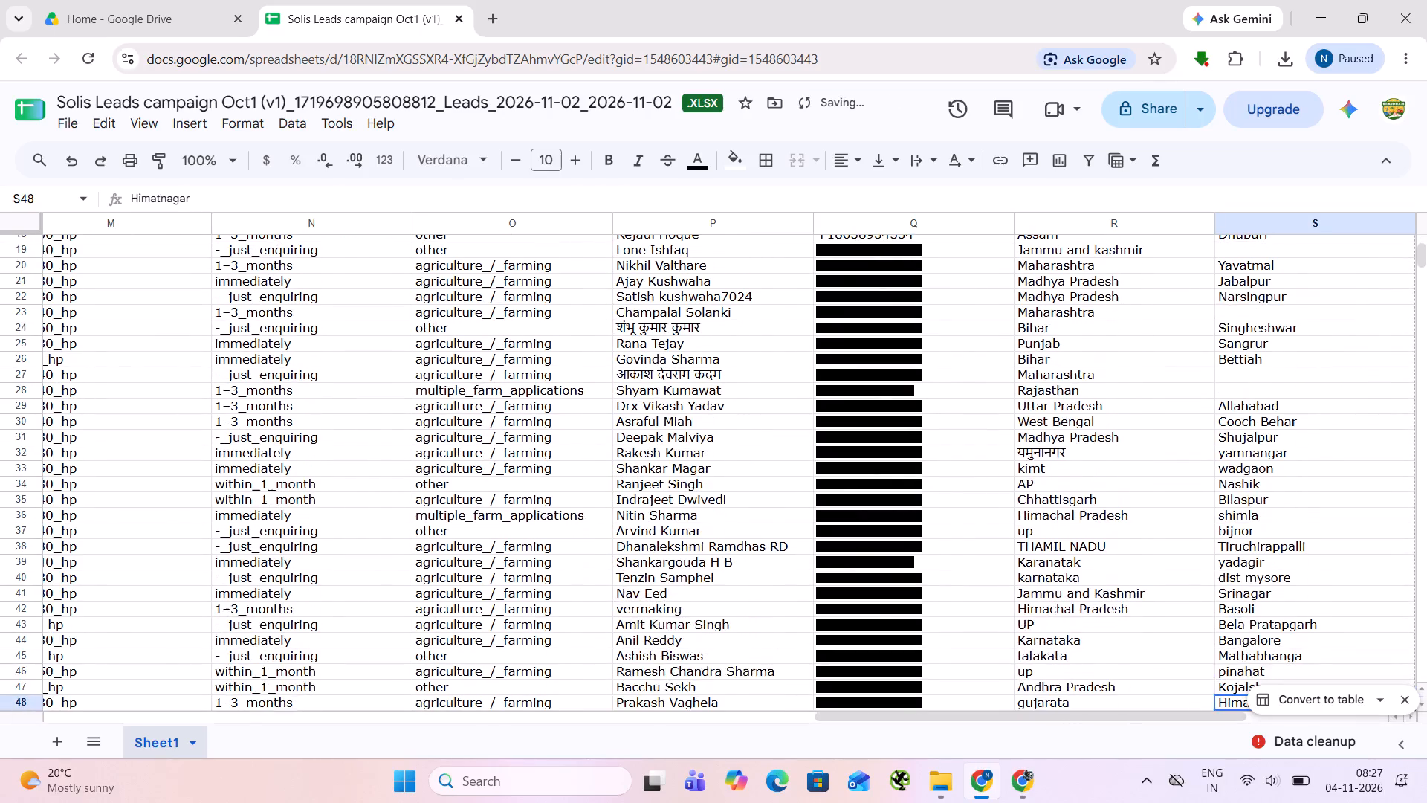
key("Down")
key("Down")
key("Down")
key("Down")
key("Down")
key("Down")
key("Down")
key("Down")
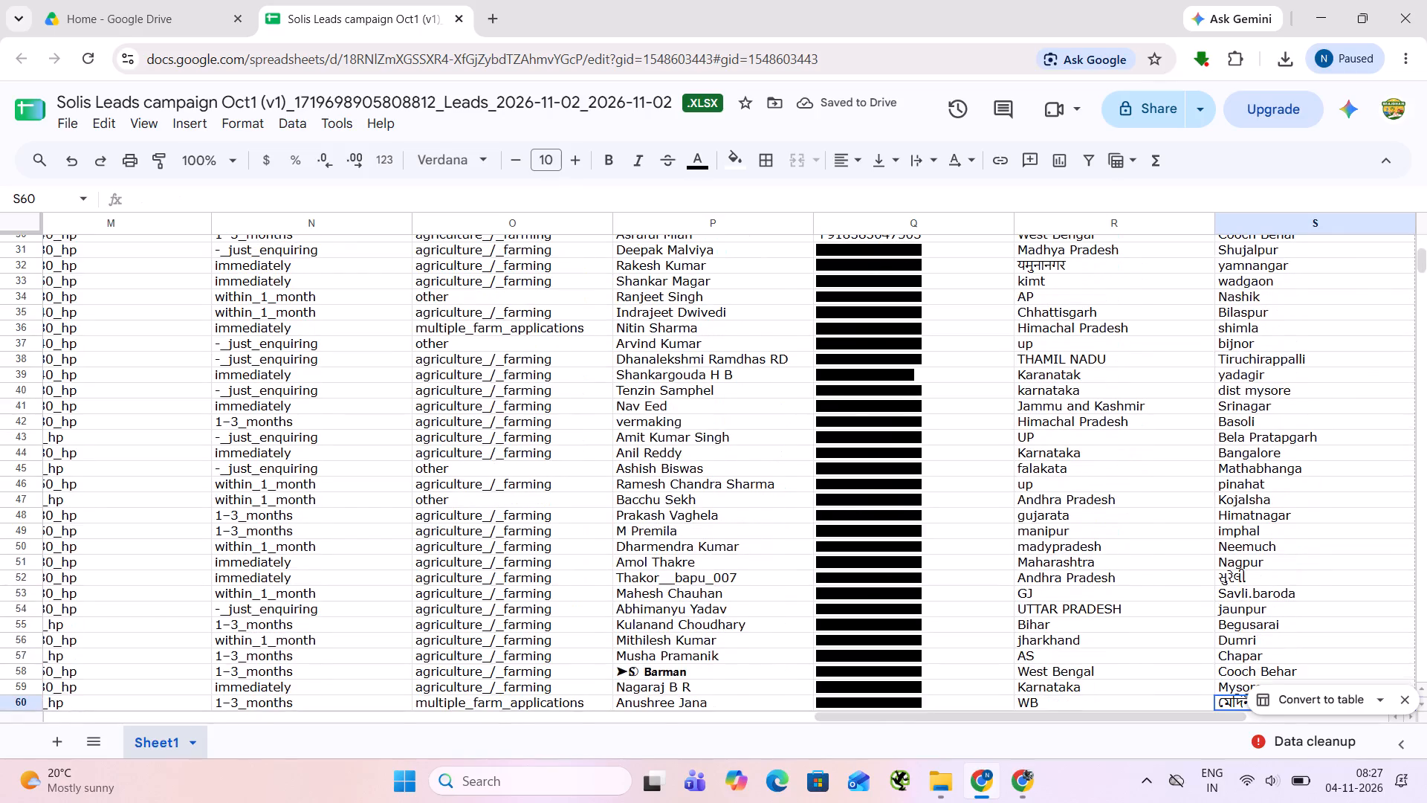
key("Left")
key("Up")
key("Up")
key("Up")
key("Up")
key("Up")
key("Up")
key("Up")
key("Up")
key("Up")
key("Up")
key("Up")
key("Up")
key("Up")
key("Up")
key("Up")
key("Up")
key("Up")
key("Up")
key("Up")
key("Up")
key("Up")
key("Up")
key("Up")
key("Up")
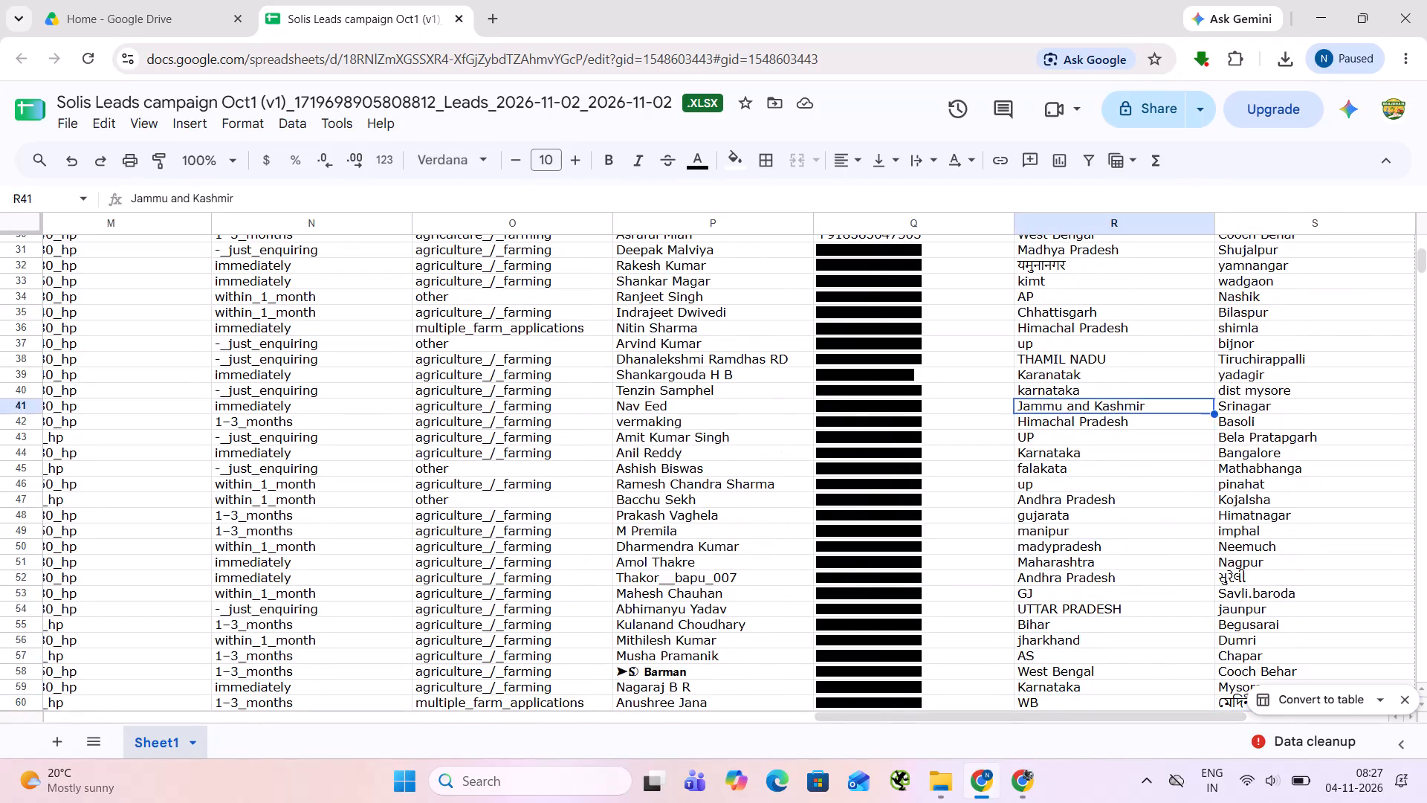
key("Up")
key("Up")
key("Up")
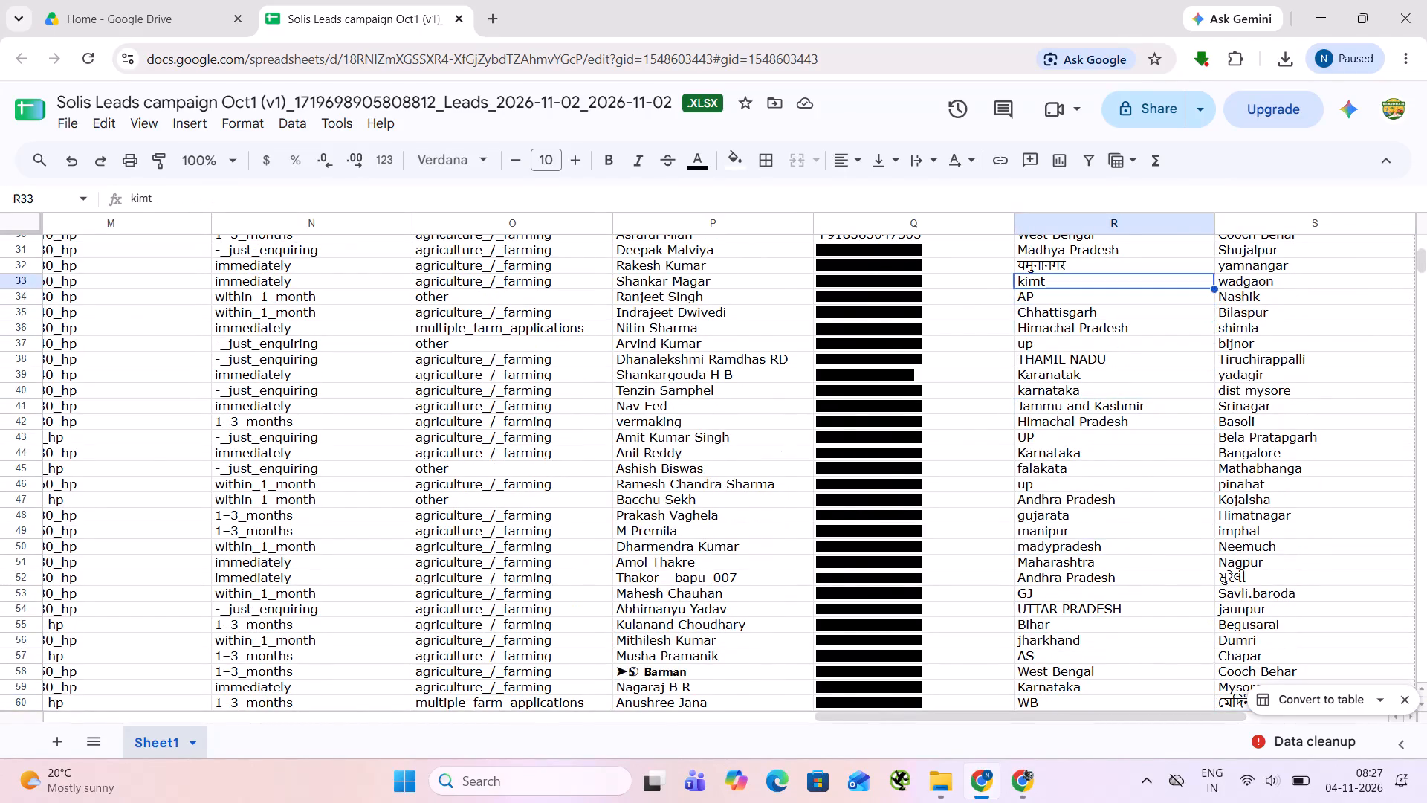
key("Up")
key("ctrl+shift+Down")
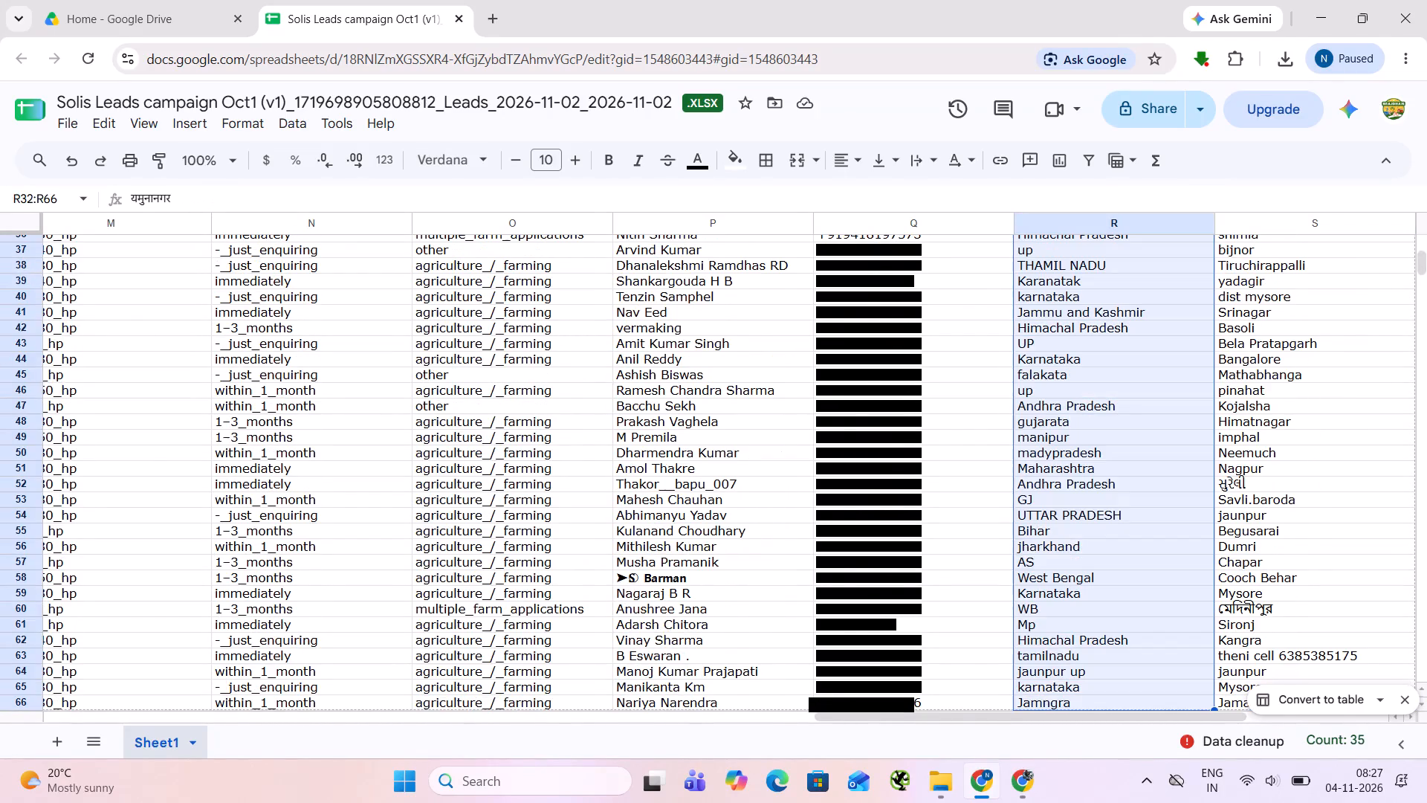
key("Up")
key("Down")
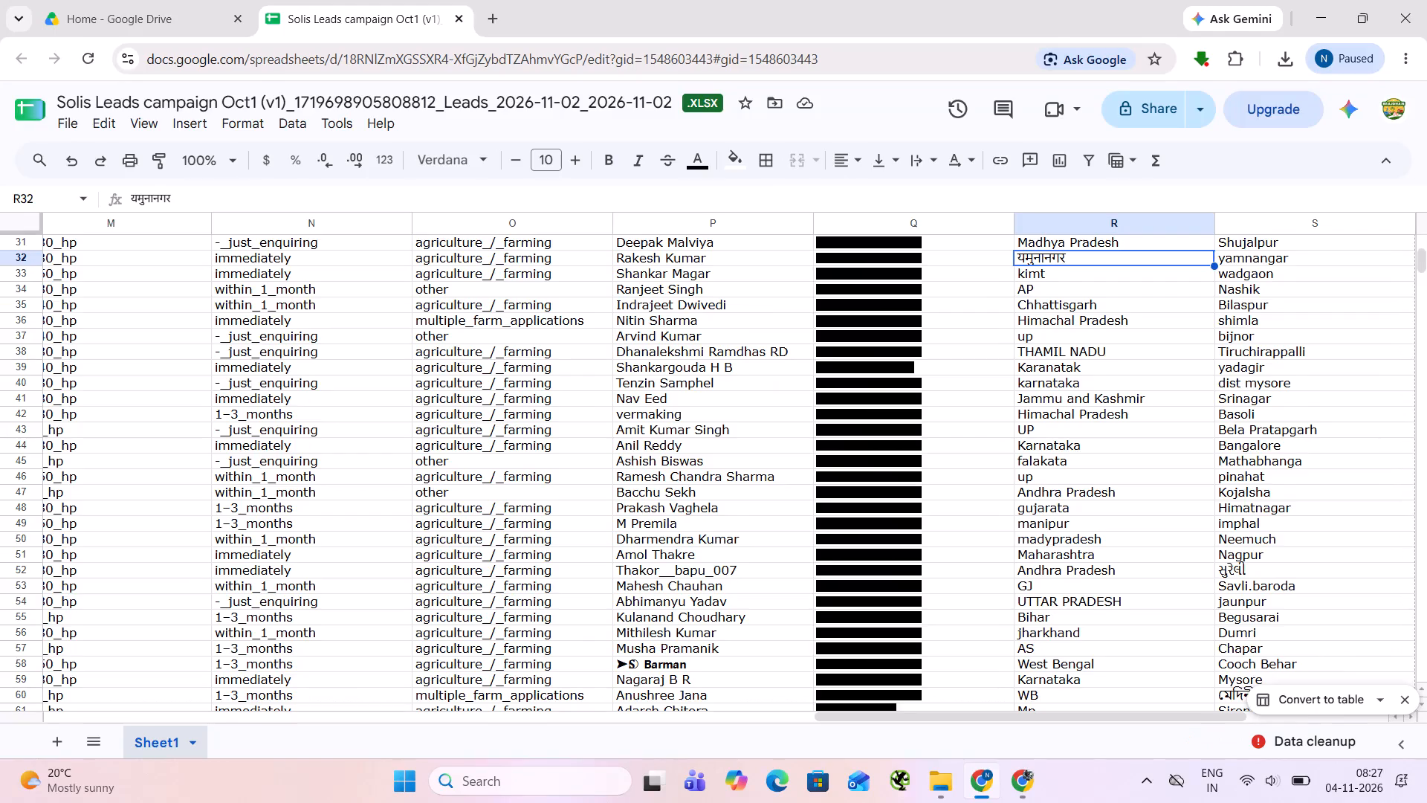
Set the state in row 32 to Haryana and the city in that row to Yamunagar.
type("JH")
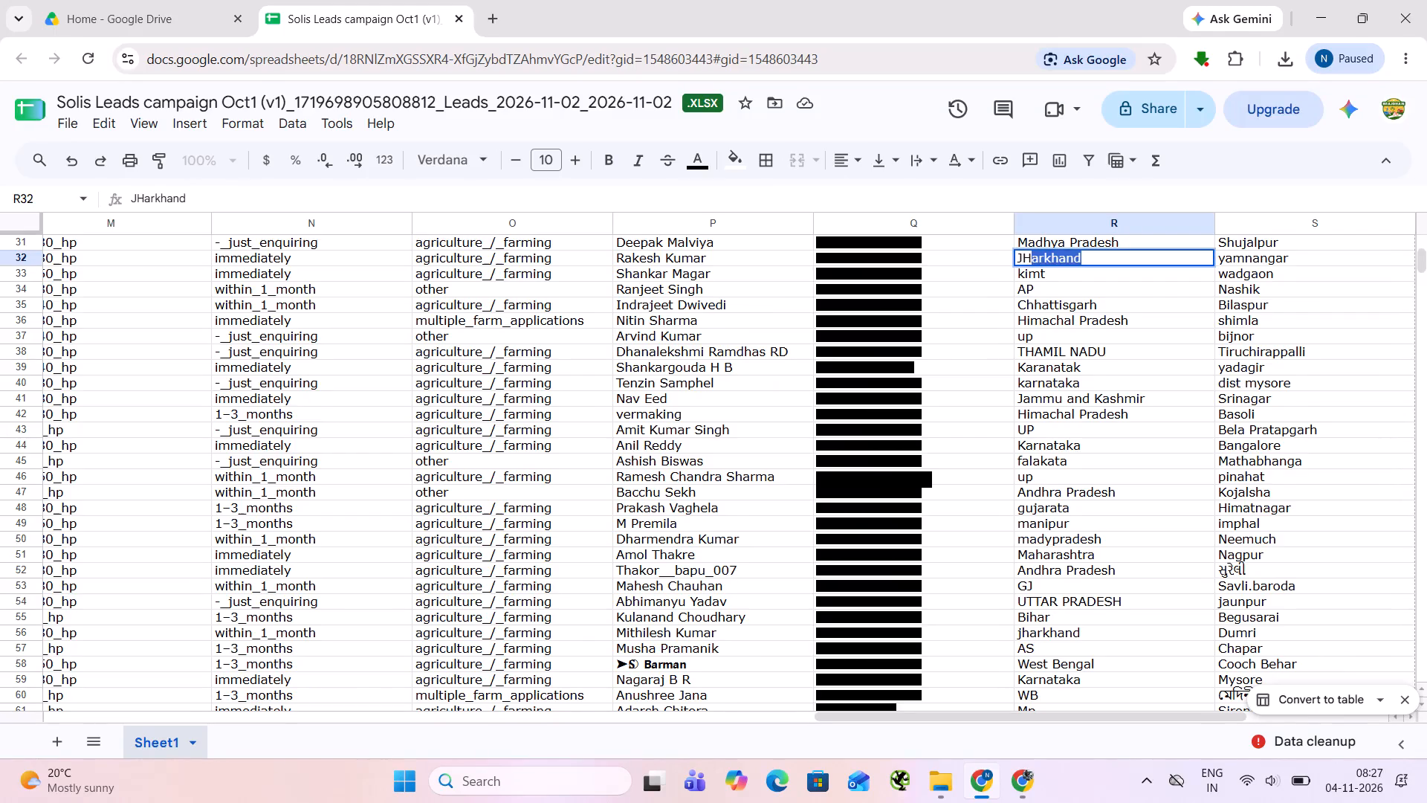
key("BackSpace")
key("BackSpace")
key("BackSpace")
type("Haryana")
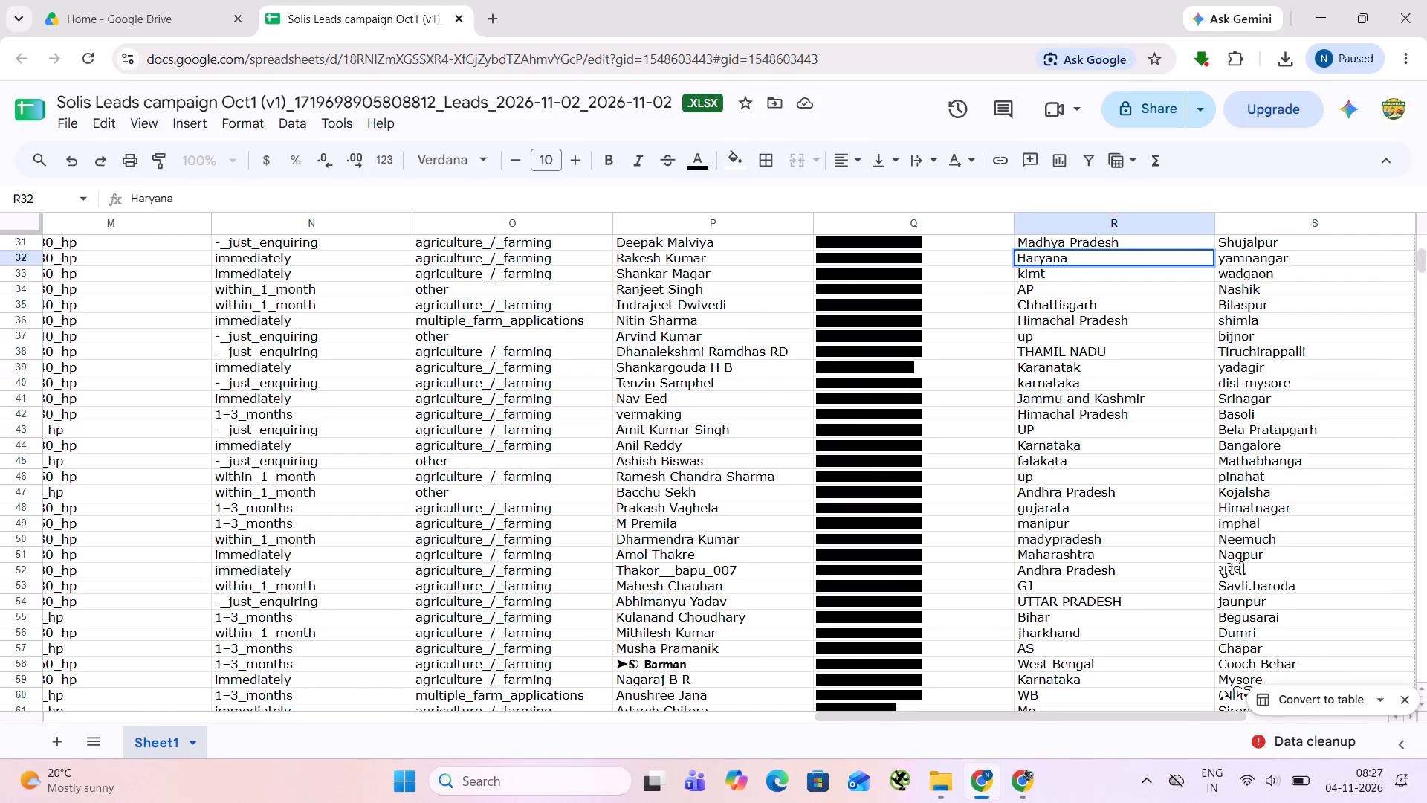
key("Right")
type("Yami")
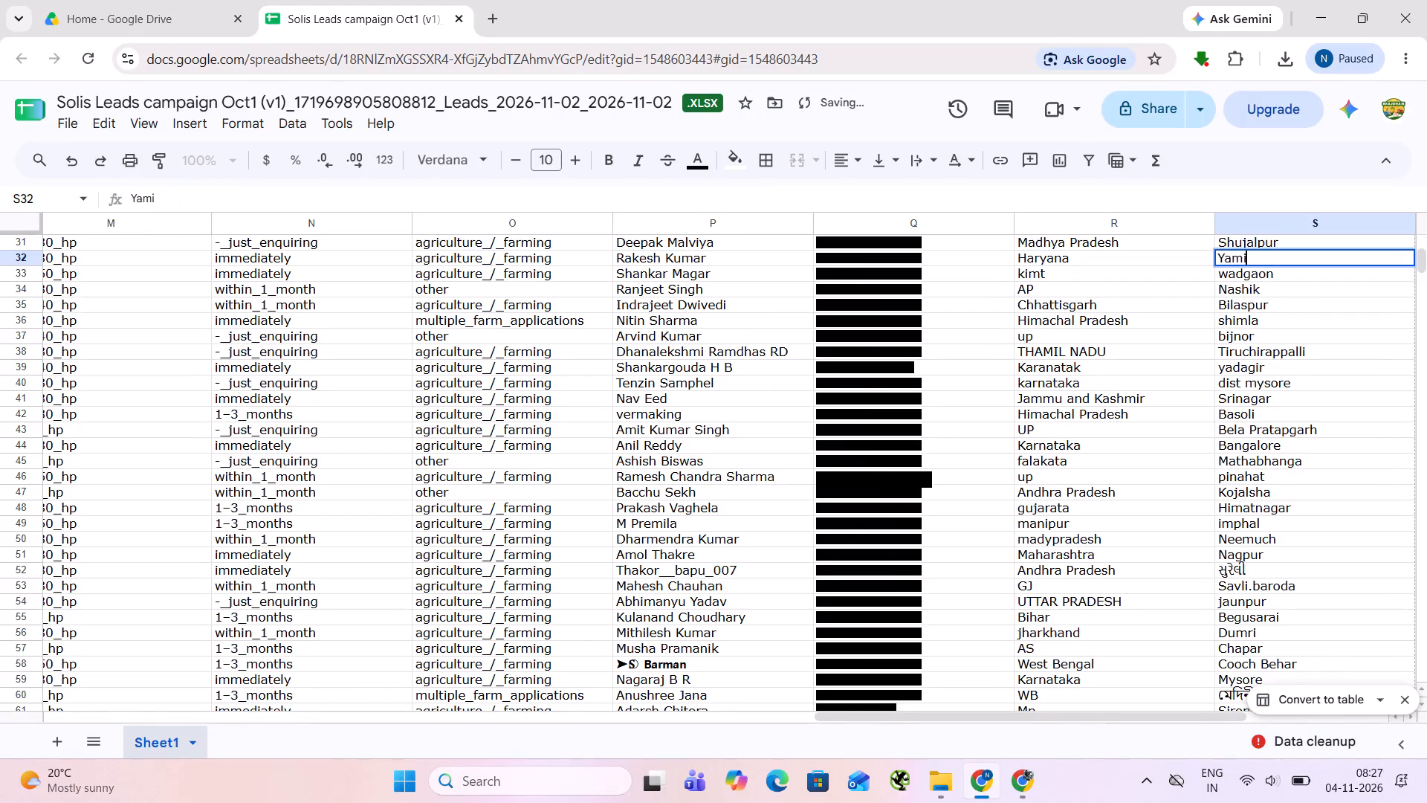
key("BackSpace")
type("unagara")
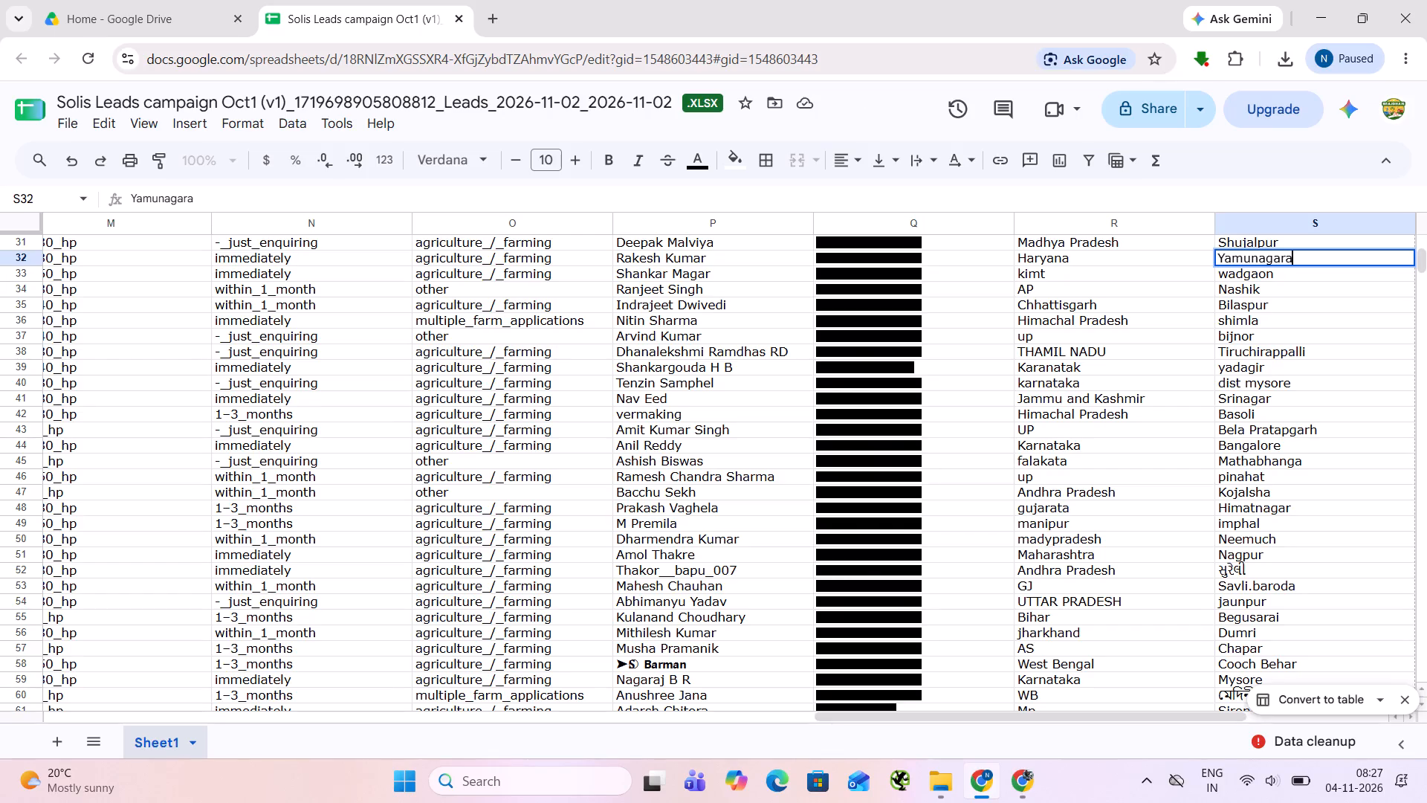
key("BackSpace")
key("Down")
Clear both the city and the state entries in row 33.
key("BackSpace")
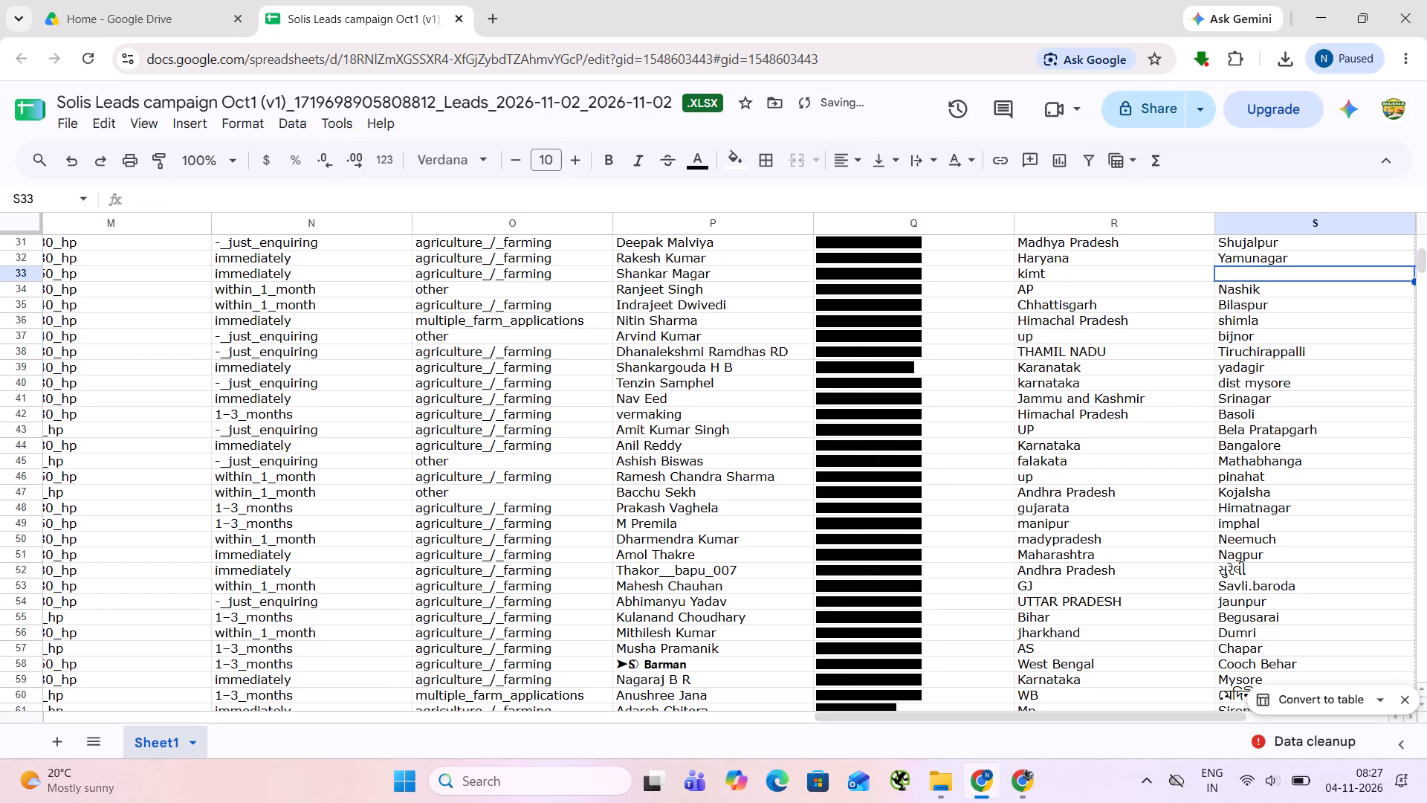
key("Left")
key("BackSpace")
Replace the abbreviated state in row 34 with Andhra Pradesh.
key("Down")
type("Andhra")
key("space")
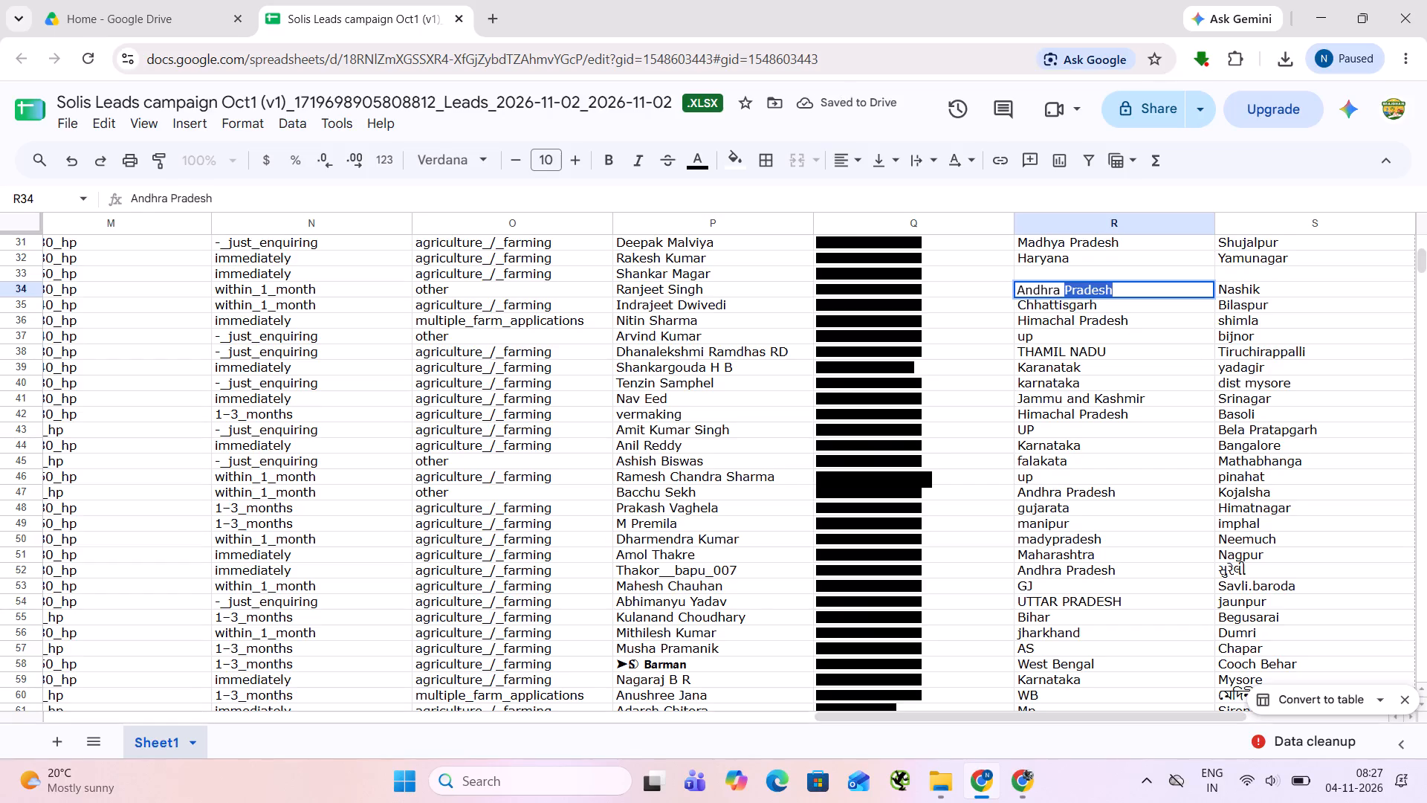
key("shift+p")
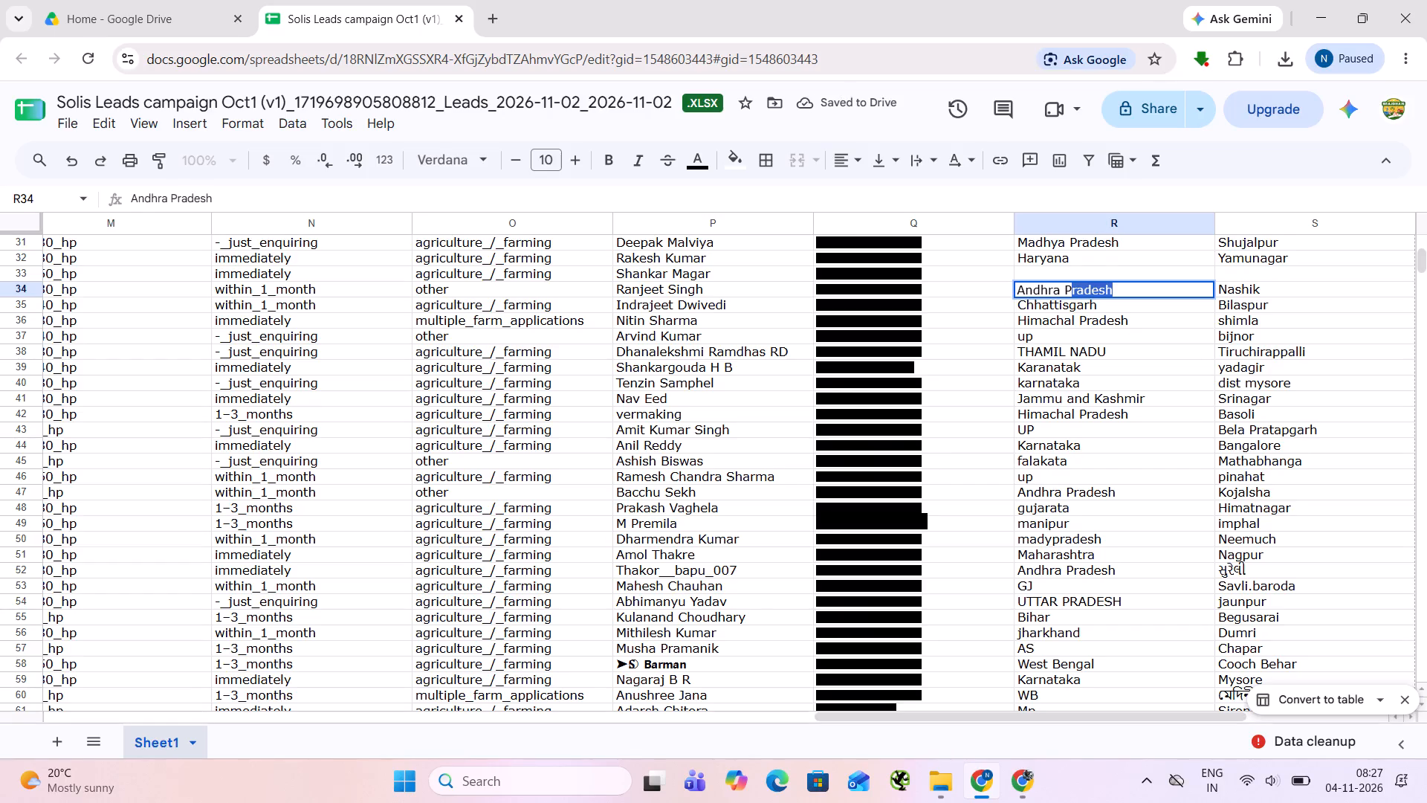
key("Return")
Clear the city entry in row 36.
key("Right")
key("Down")
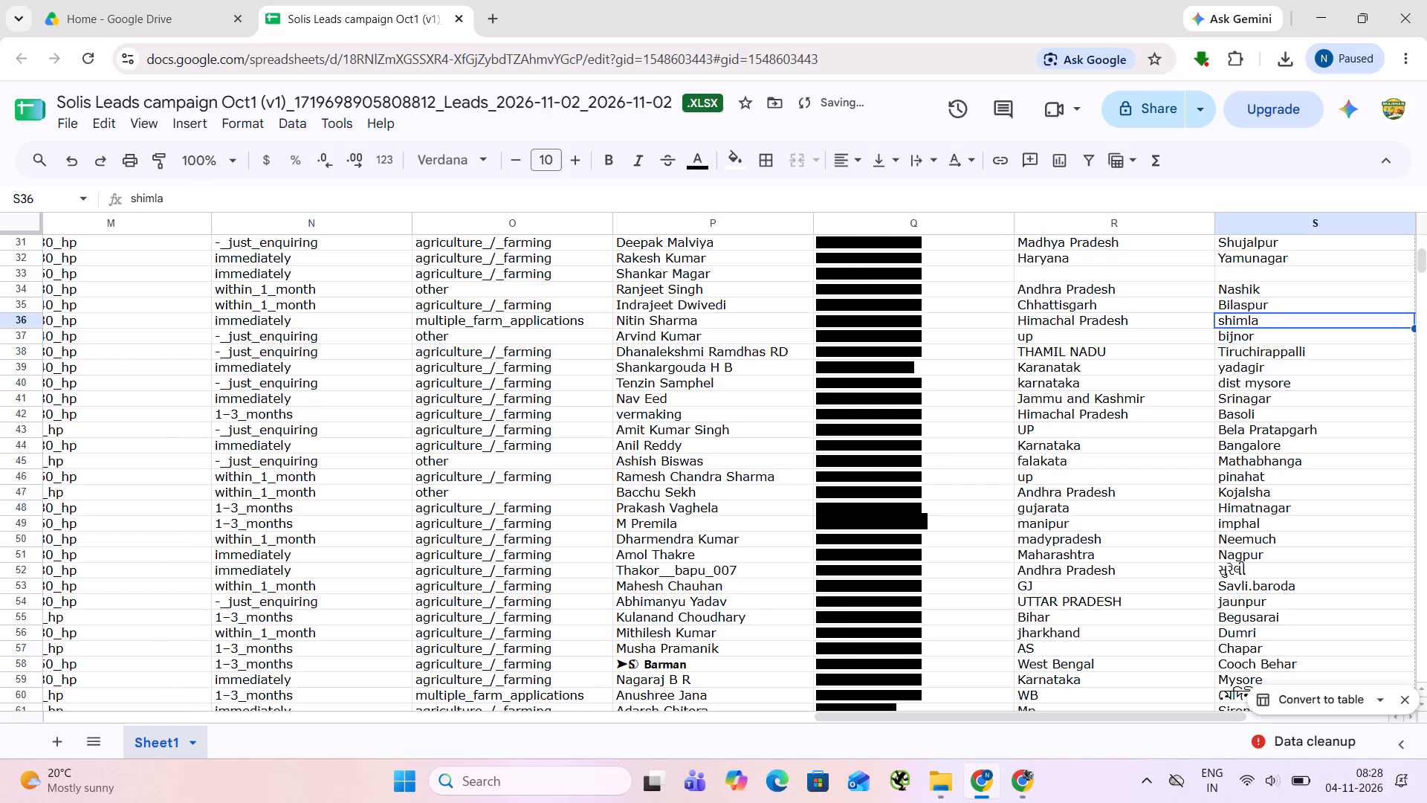
key("BackSpace")
Set the state in row 37 to Uttar Pradesh and the city in that row to Bijnor.
key("Left")
key("Down")
type("Uttar")
key("space")
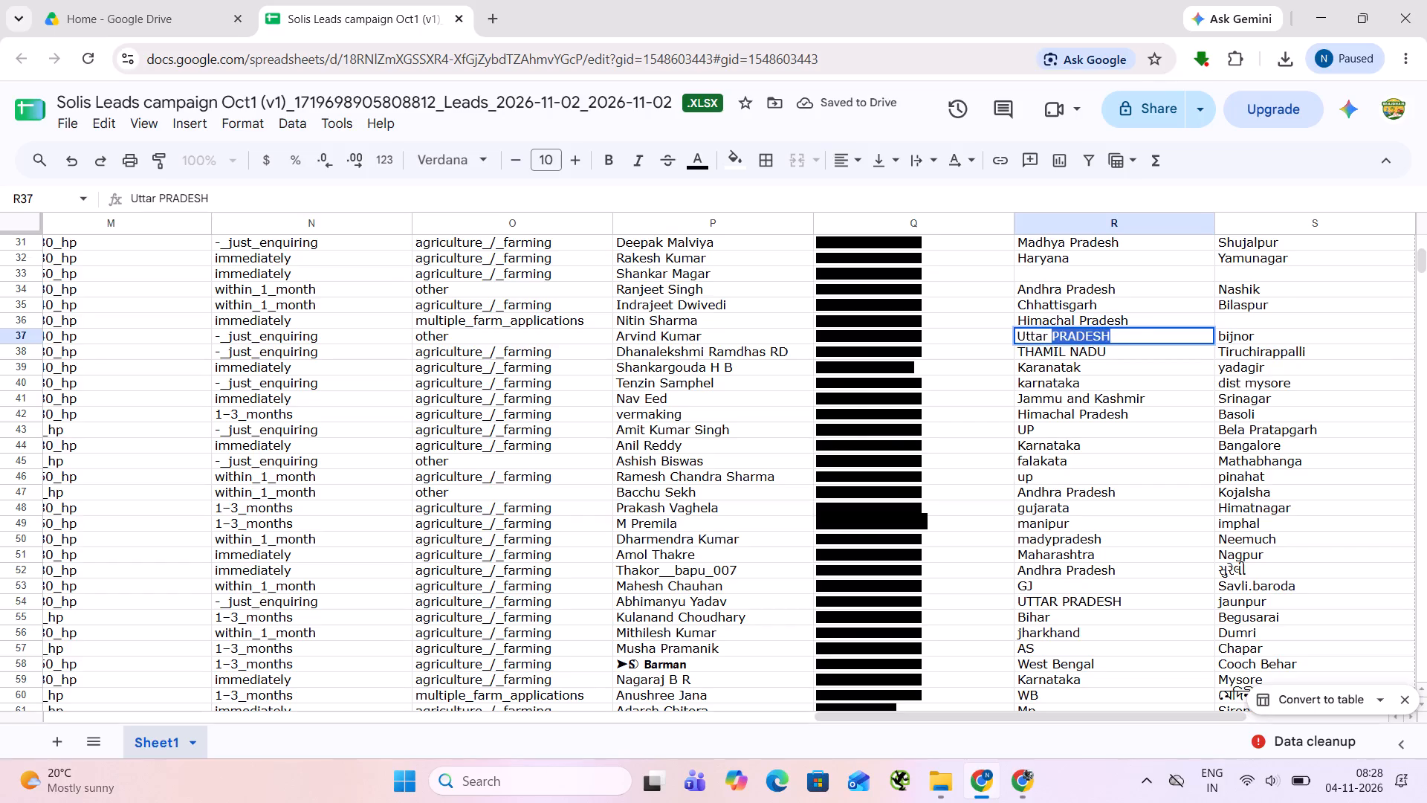
type("Pradesh")
key("Right")
key("BackSpace")
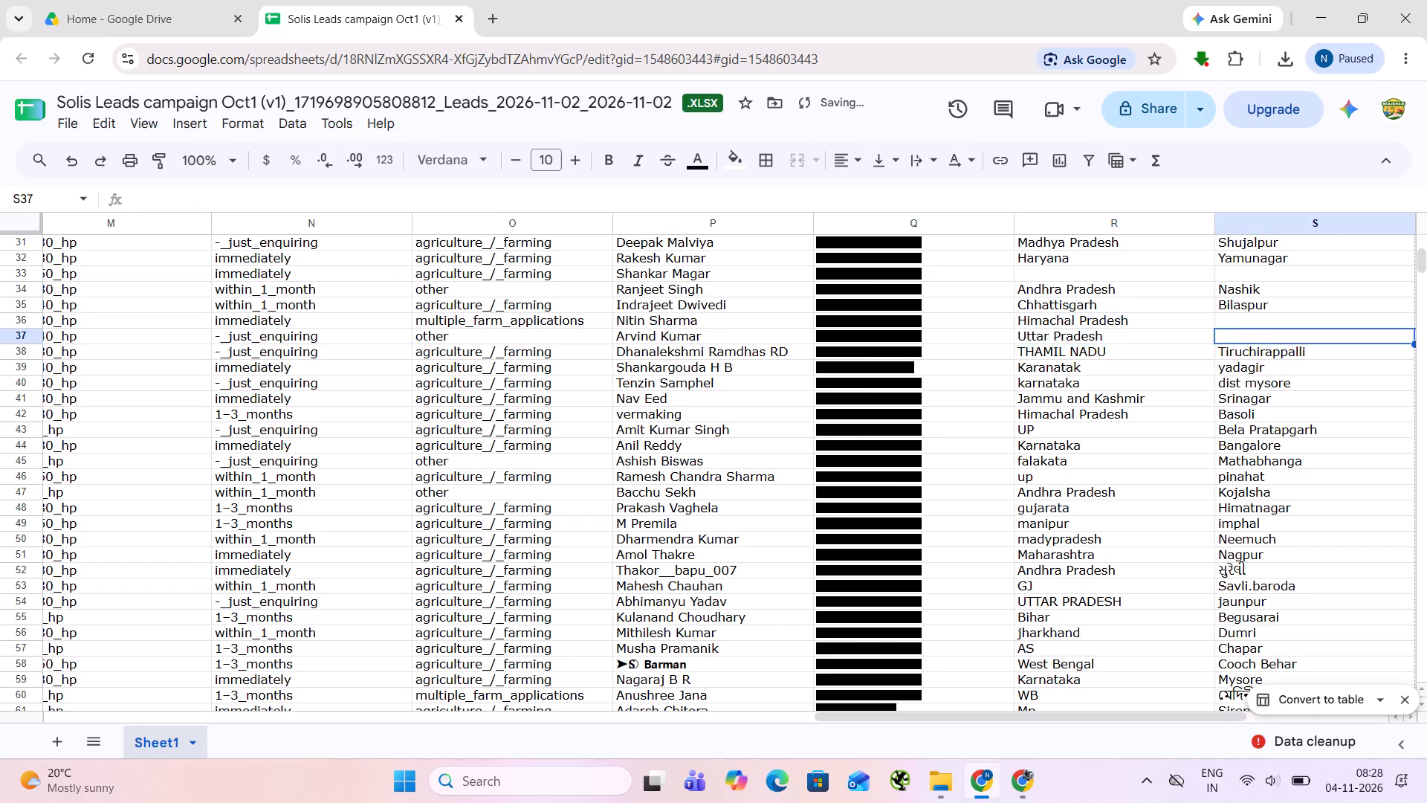
type("Bijnor")
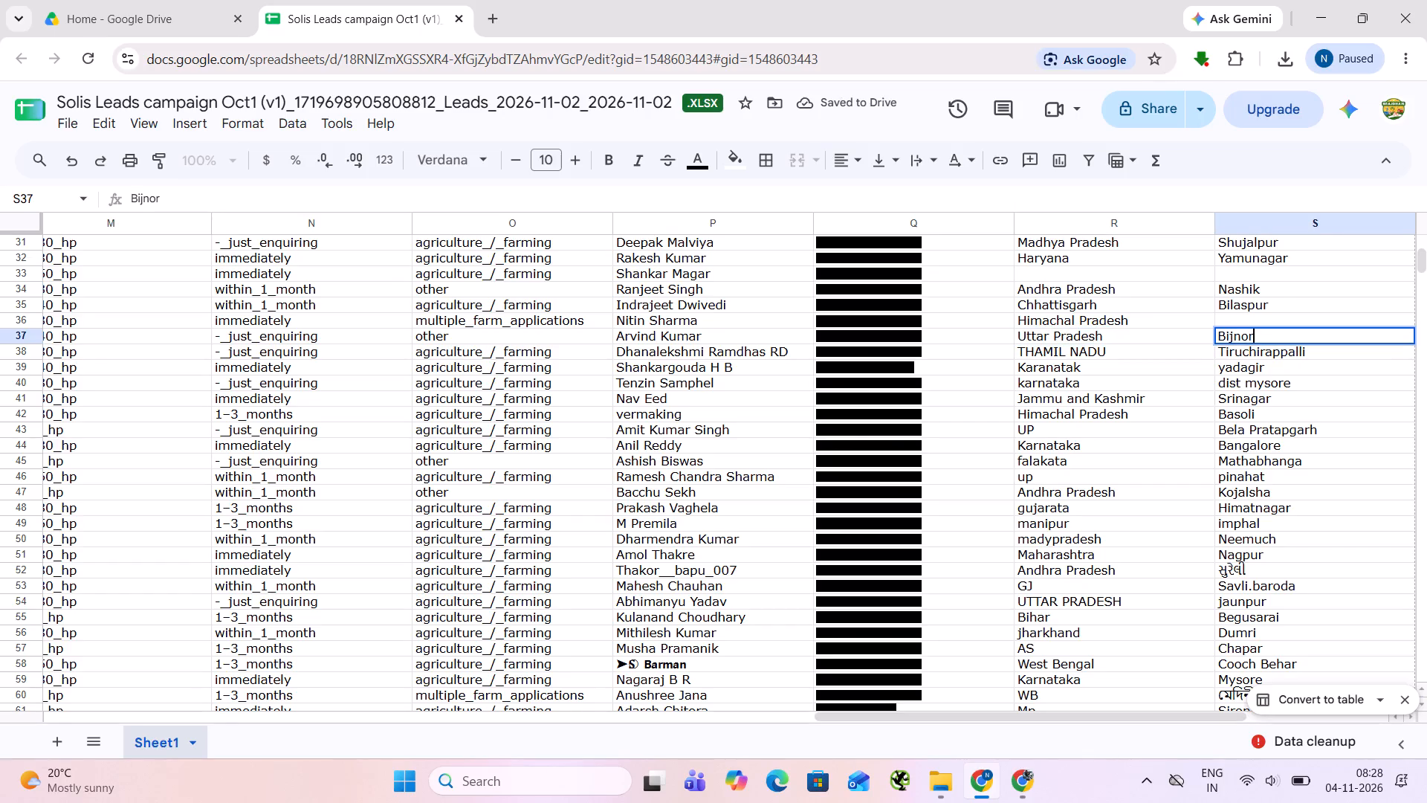
key("Down")
Correct the misspelled state in row 38 to Tamil Nadu.
key("Left")
key("shift+t")
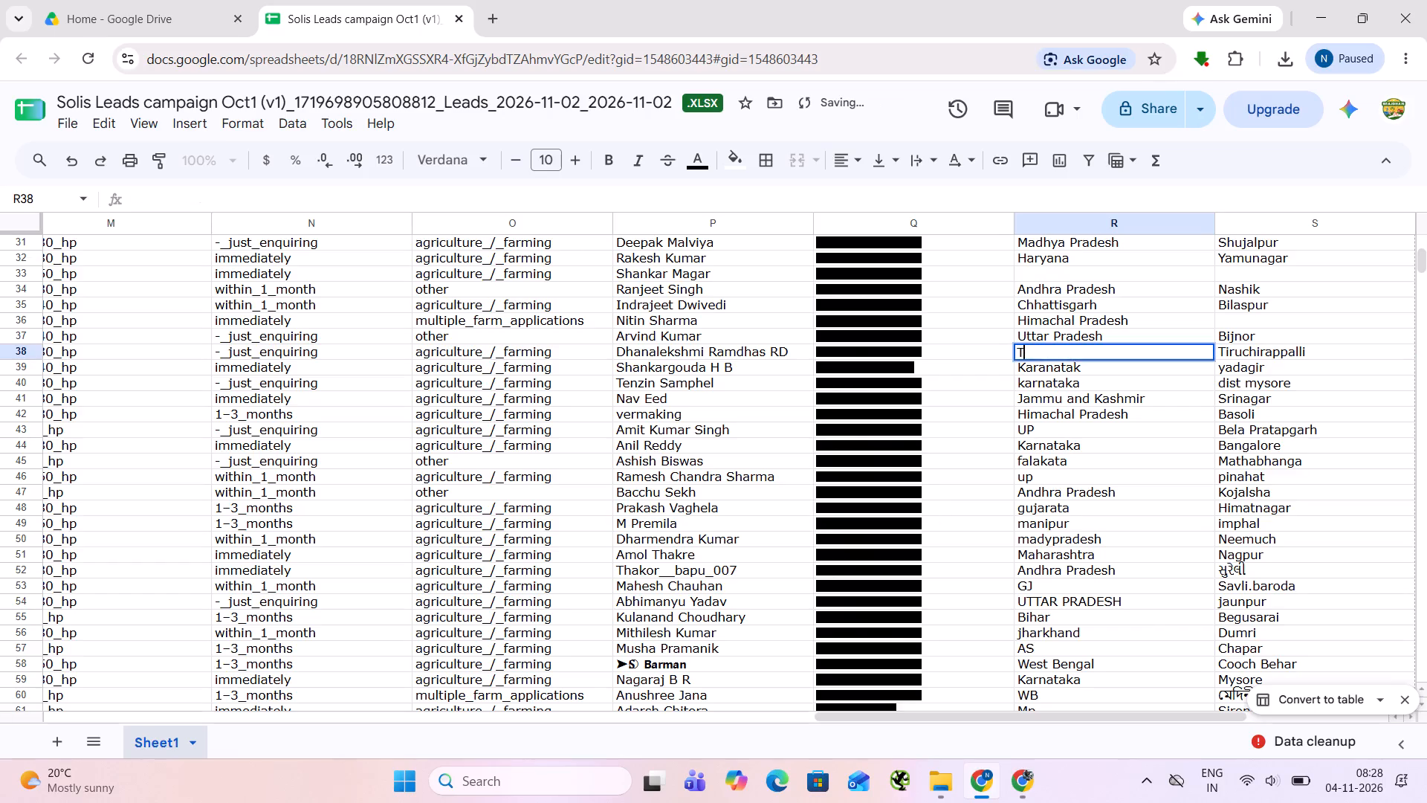
type("amil n")
key("BackSpace")
type("Nadu")
key("Right")
Clear the city entry in row 39.
key("Down")
key("BackSpace")
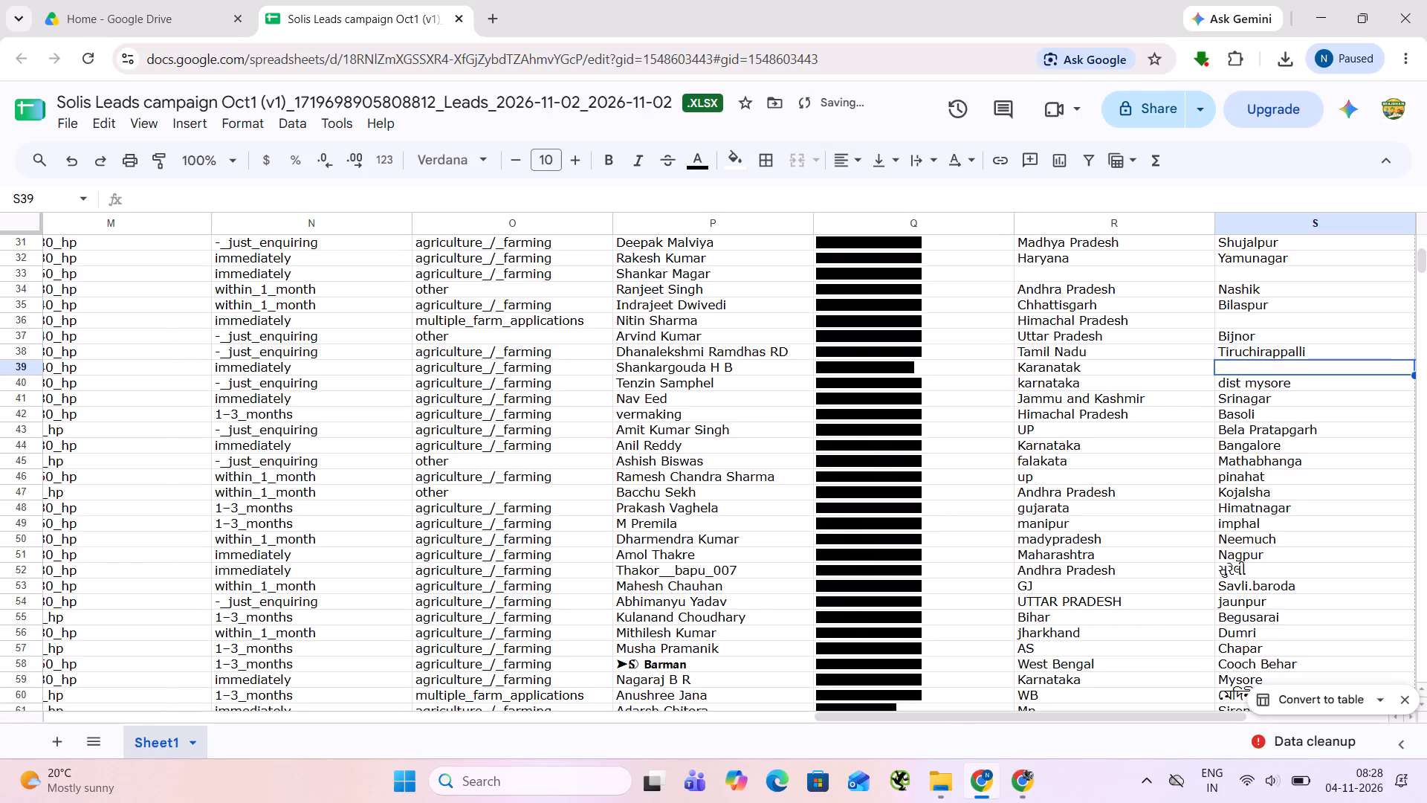
Copy the state Karanatak from row 39 over the state in row 40.
key("Left")
key("ctrl+c")
key("Down")
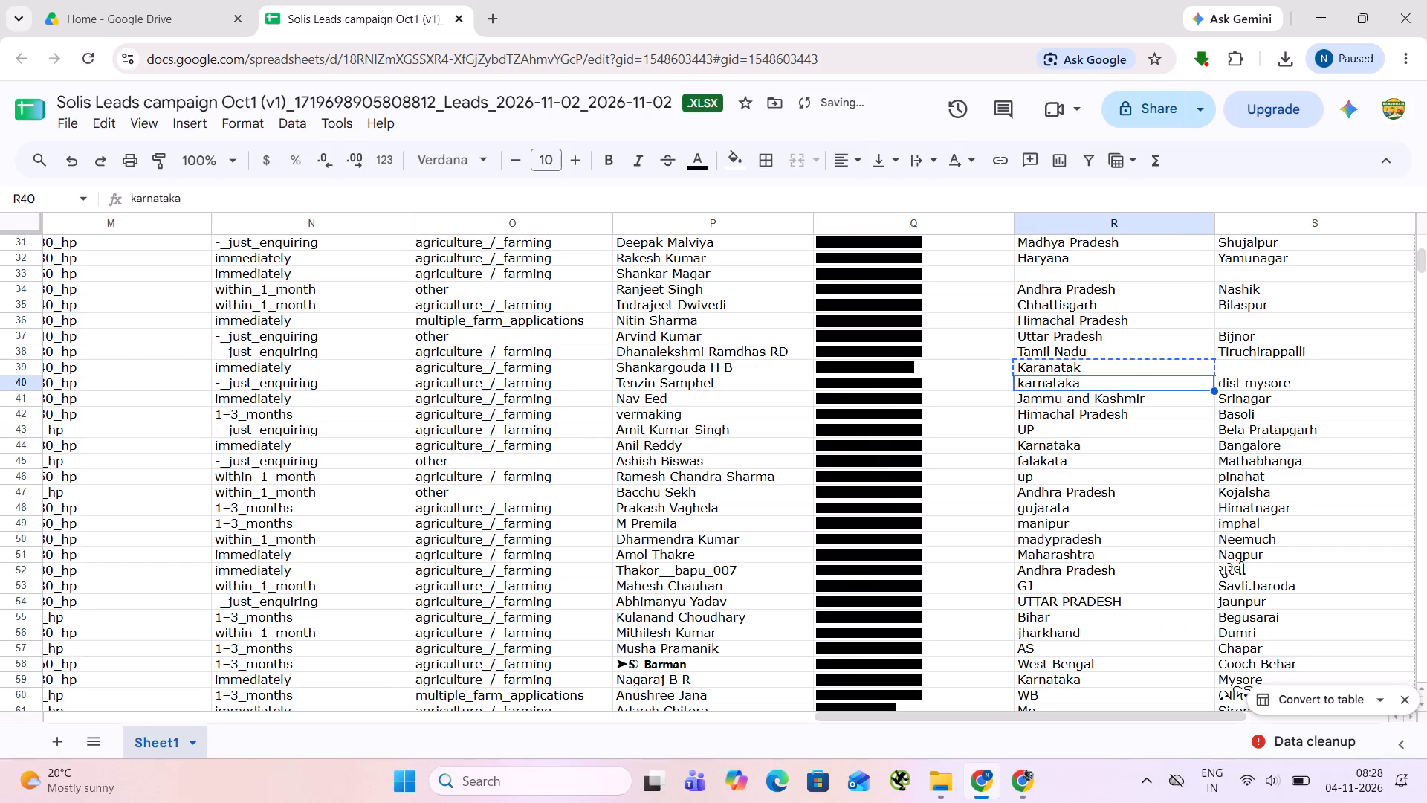
key("ctrl+v")
Set the state in row 43 to Uttar Pradesh and the city in that row to Partapgarh.
key("Down")
key("Down")
key("Down")
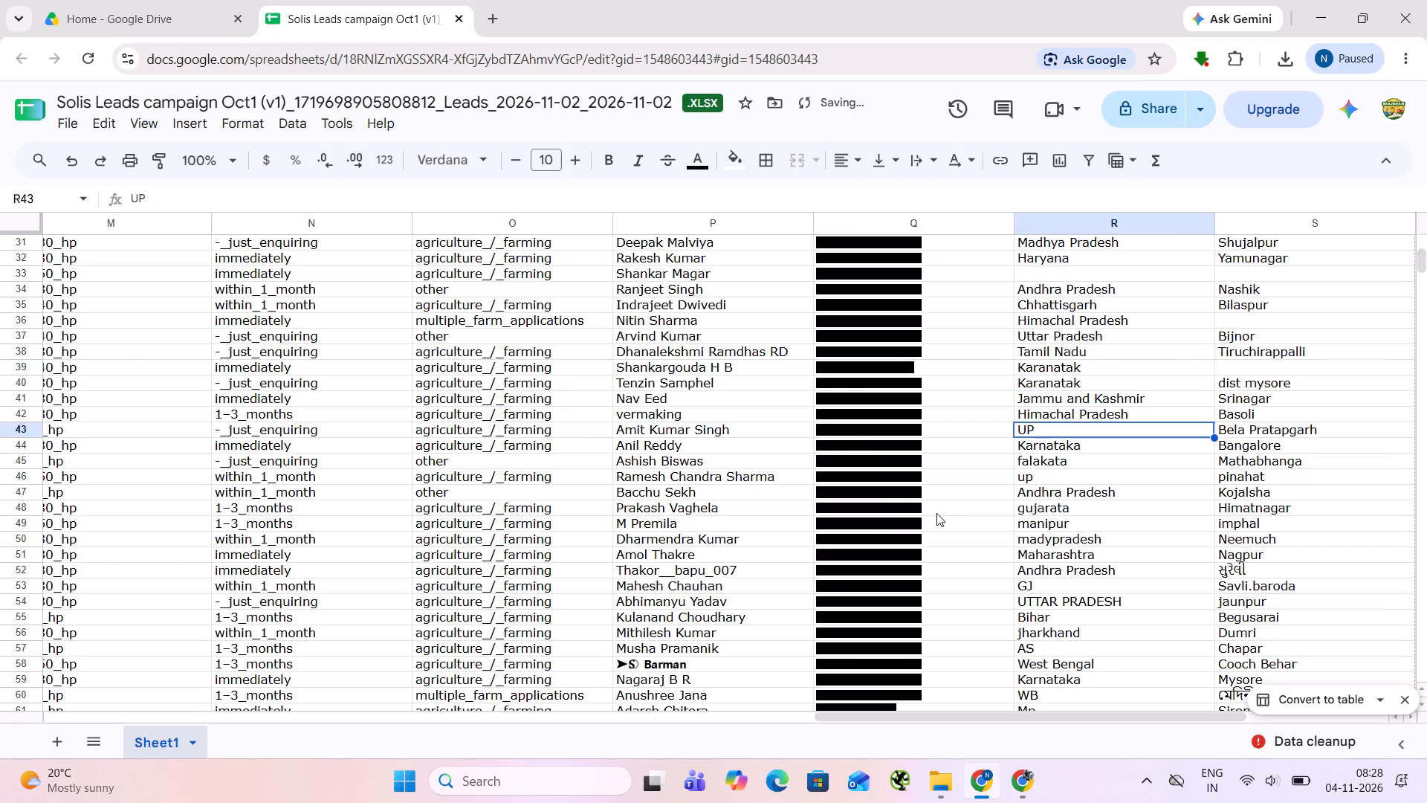
type("Uttar")
key("space")
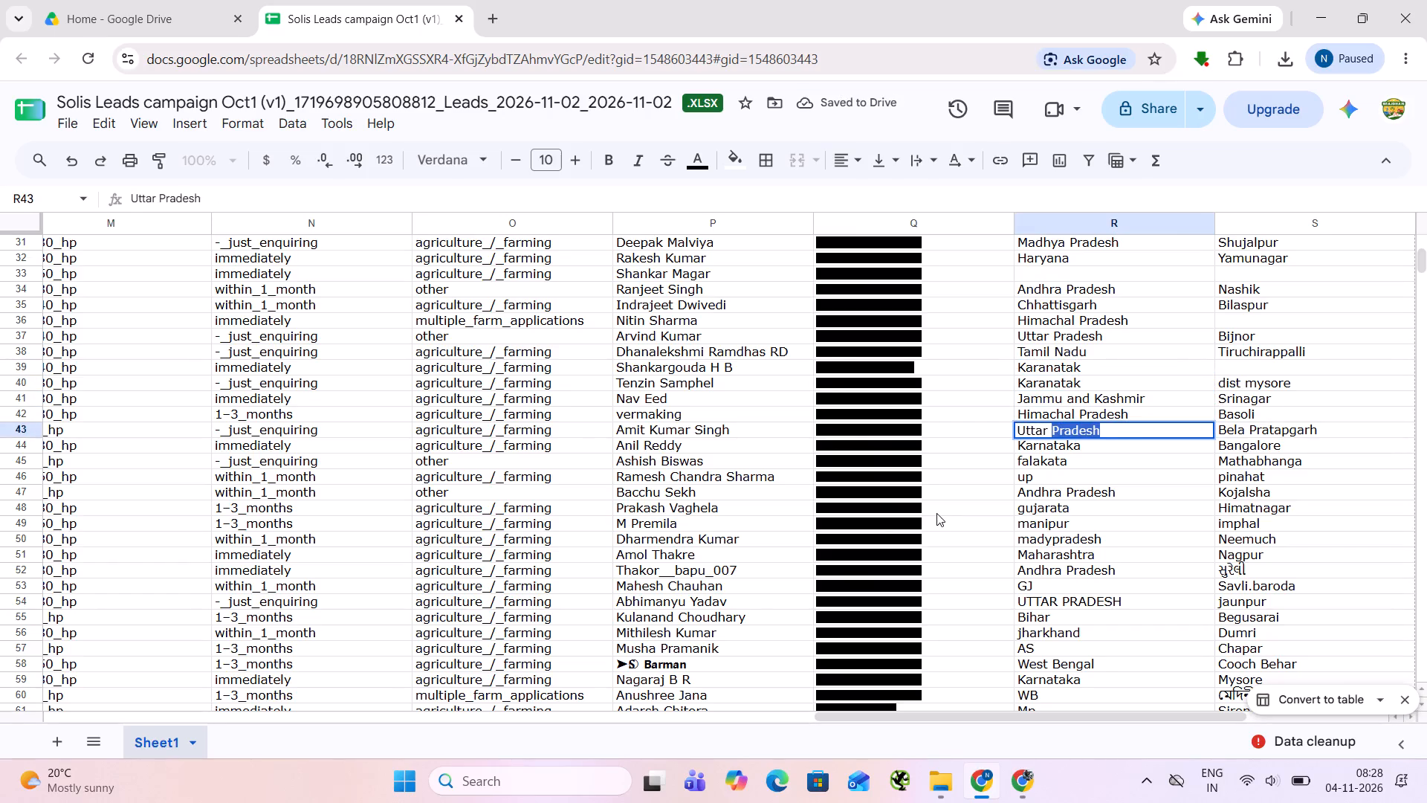
key("Return")
key("Right")
key("Up")
type("Partapgarh")
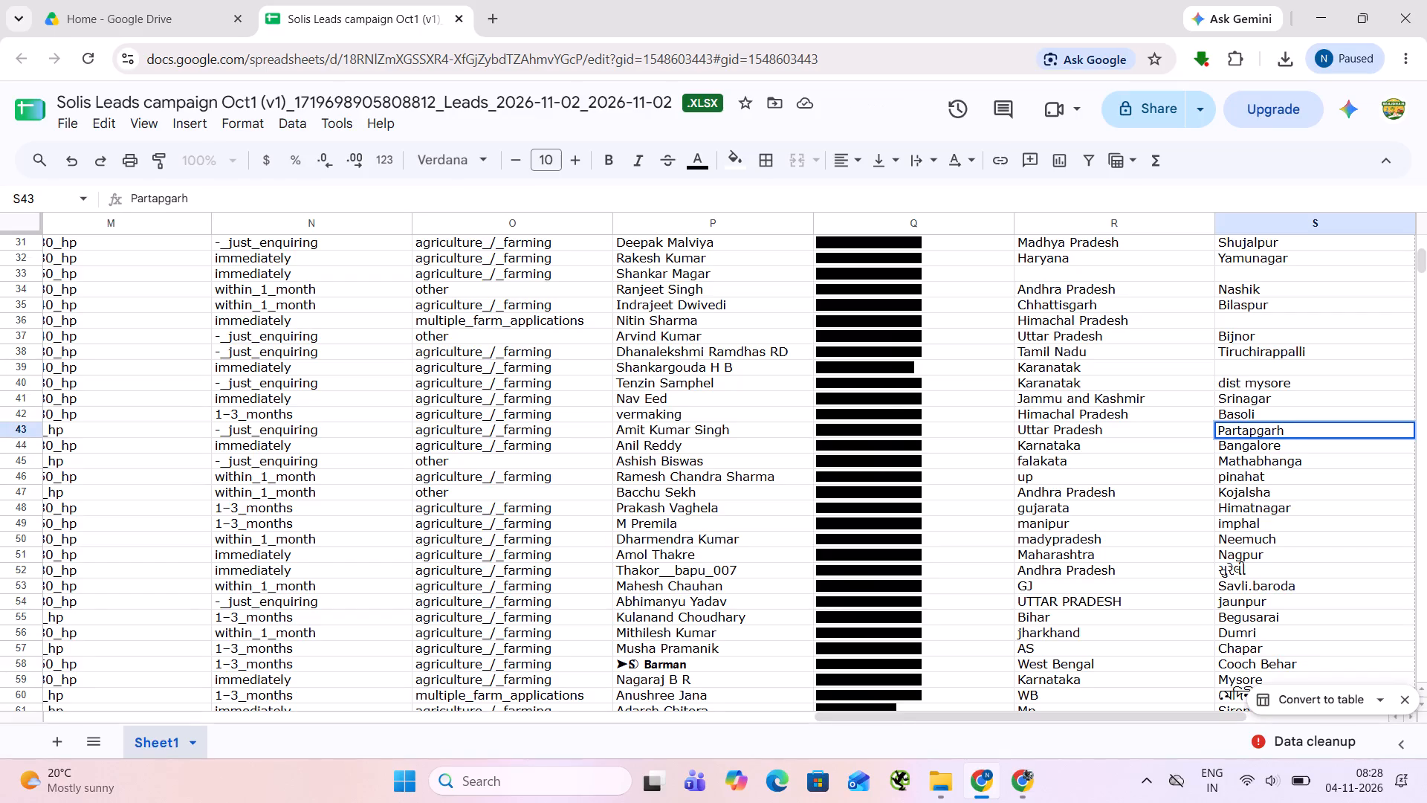
key("Down")
Set the state in row 46 to Uttar Pradesh.
key("Left")
key("Down")
key("Down")
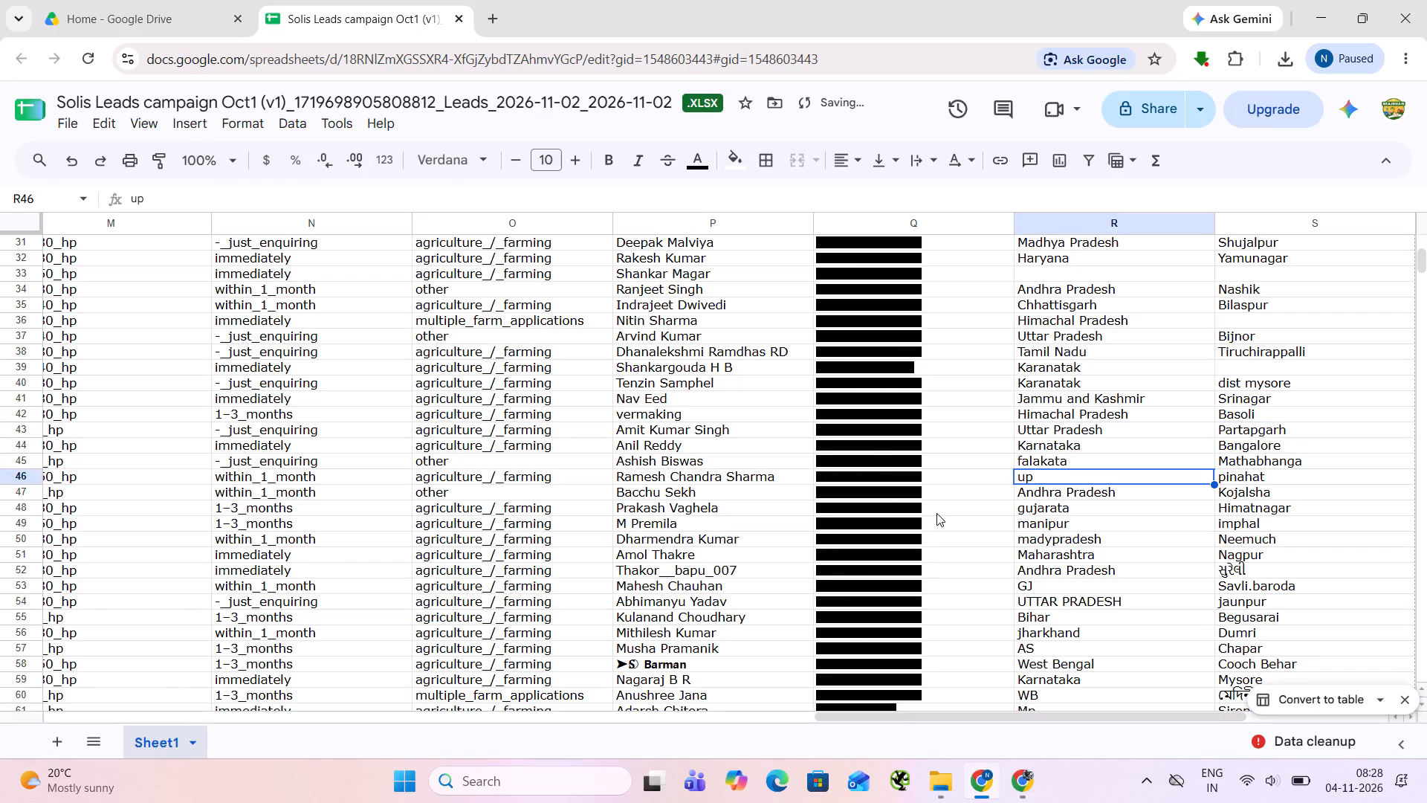
type("Uttar")
key("space")
key("Return")
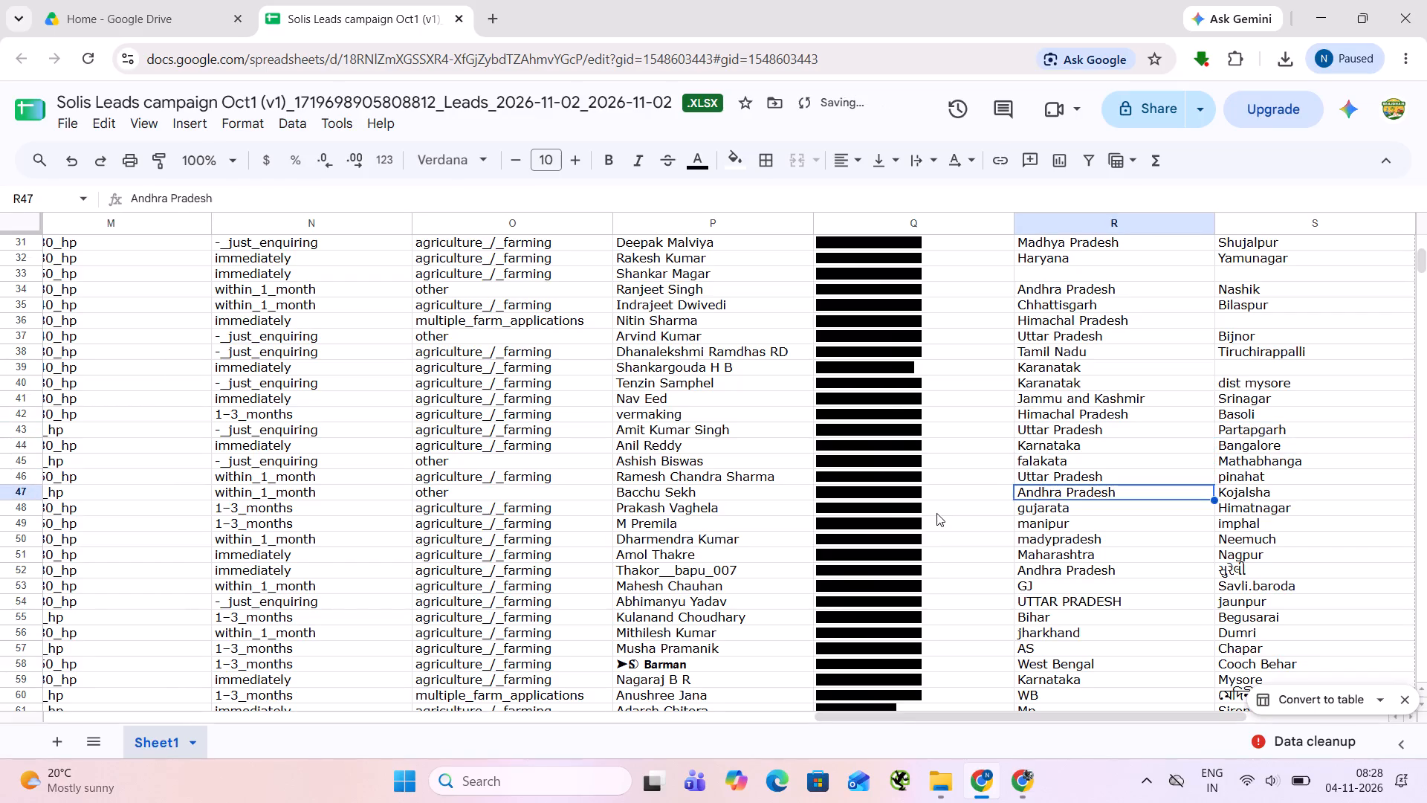
Correct the misspelled state in row 48 to Gujarat.
key("Right")
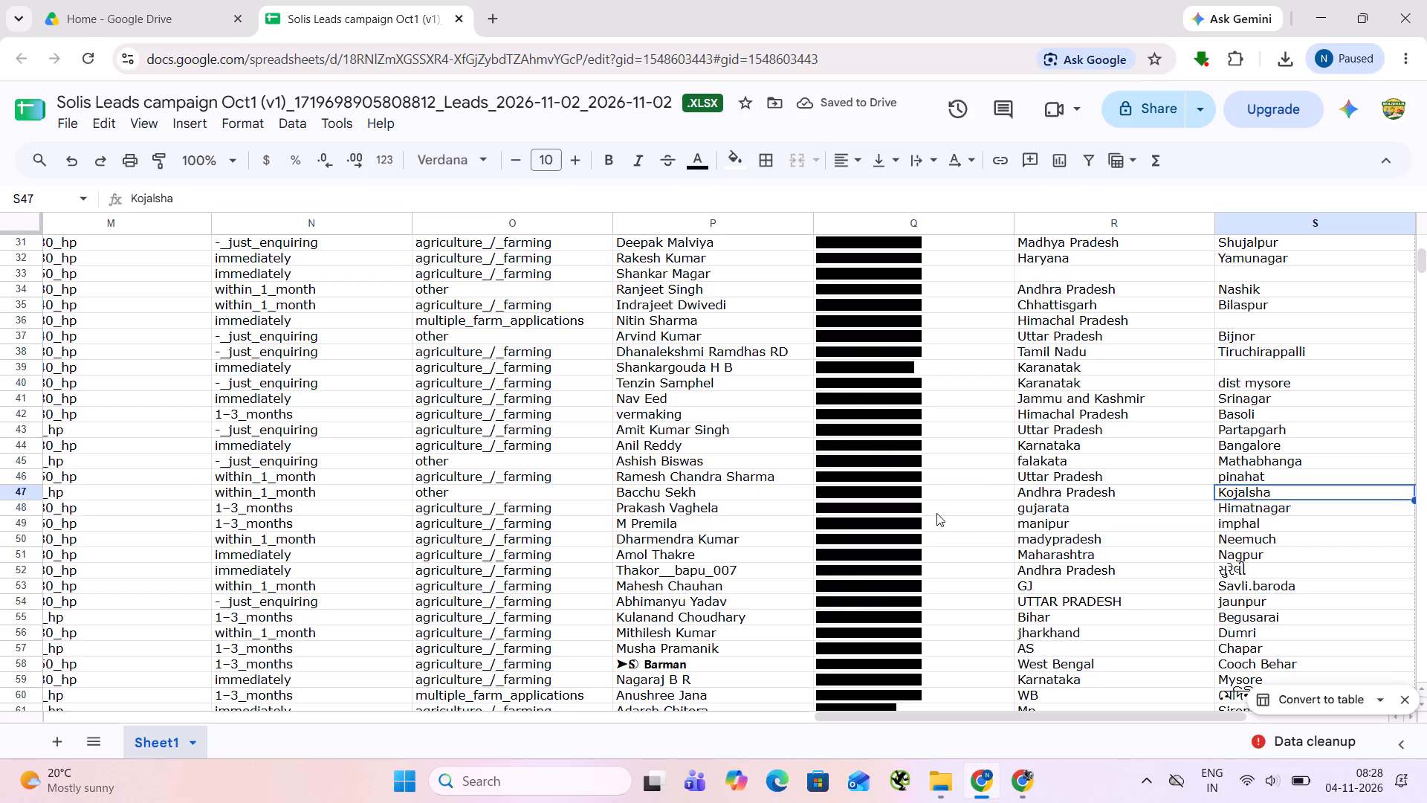
key("Down")
key("Left")
type("Gujarat")
key("Right")
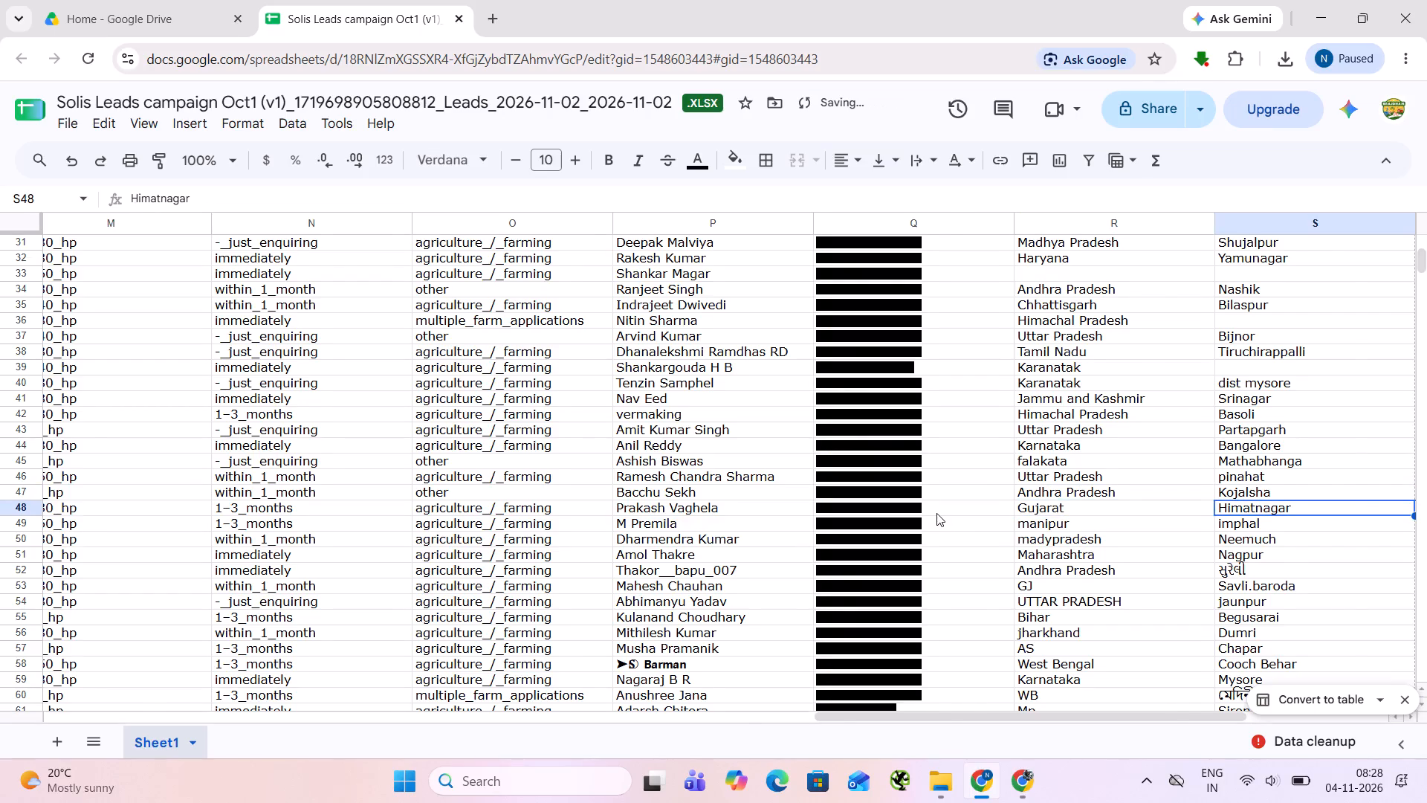
Capitalize the row 49 entries as Manipur for the state and Imphal for the city.
key("Right")
key("Down")
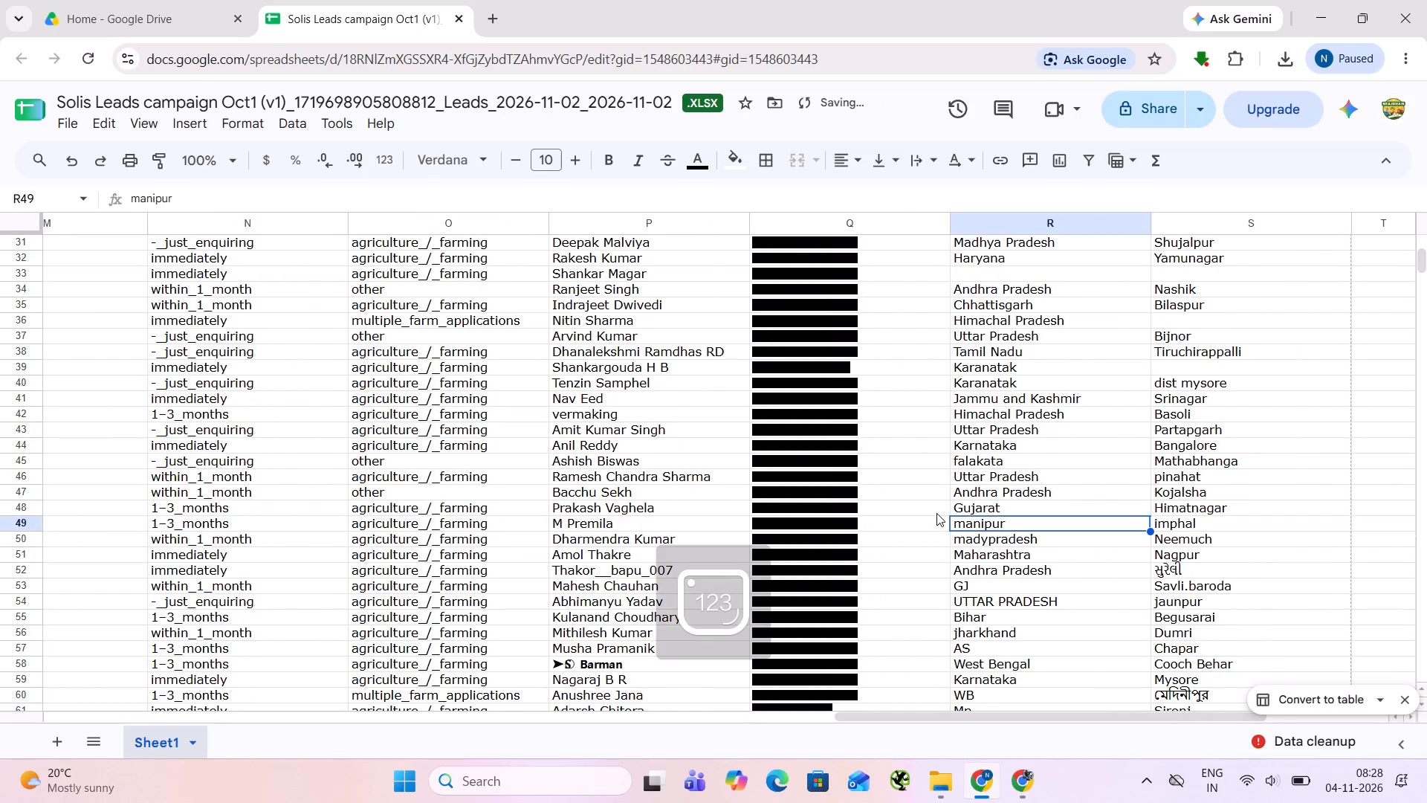
type("ma")
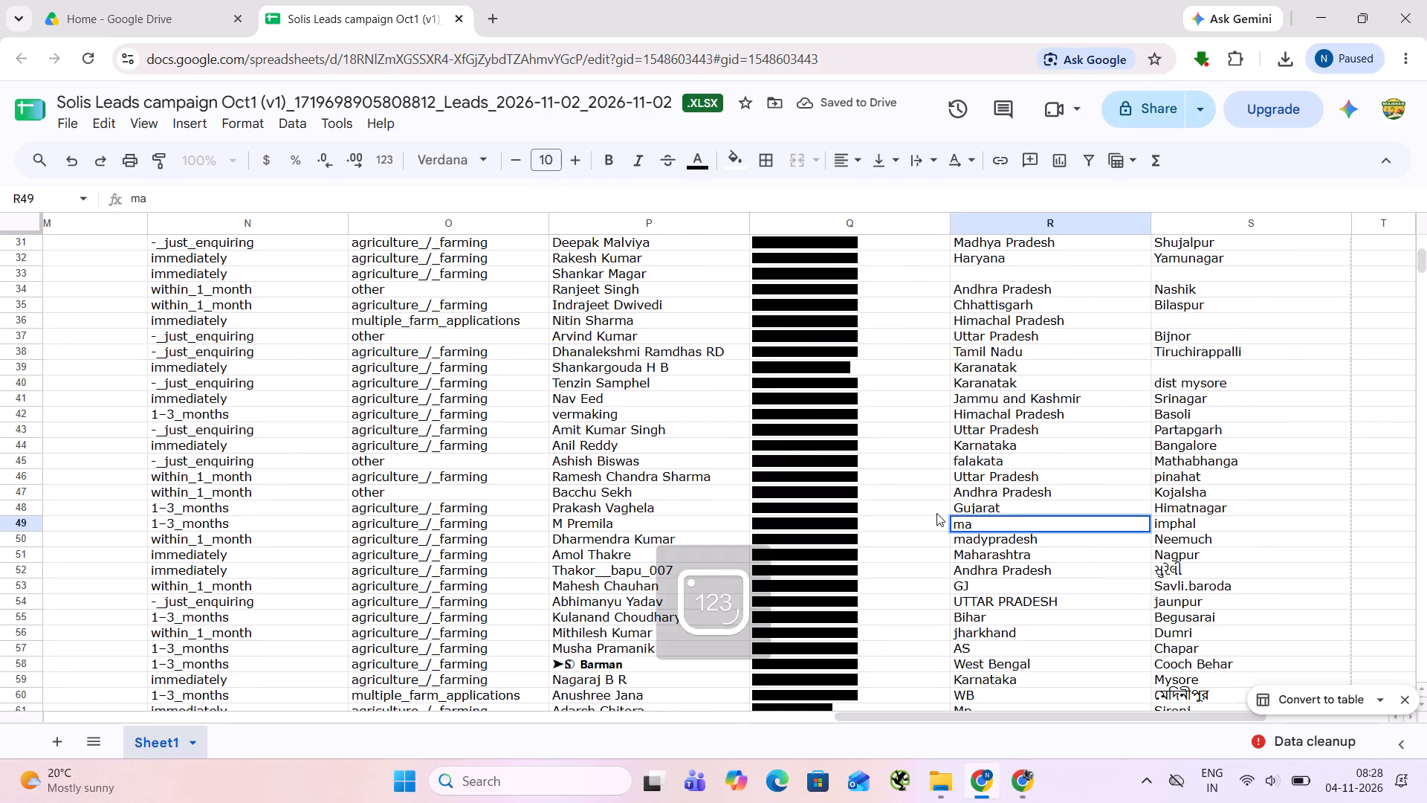
key("BackSpace")
key("BackSpace")
type("Manipur")
key("Right")
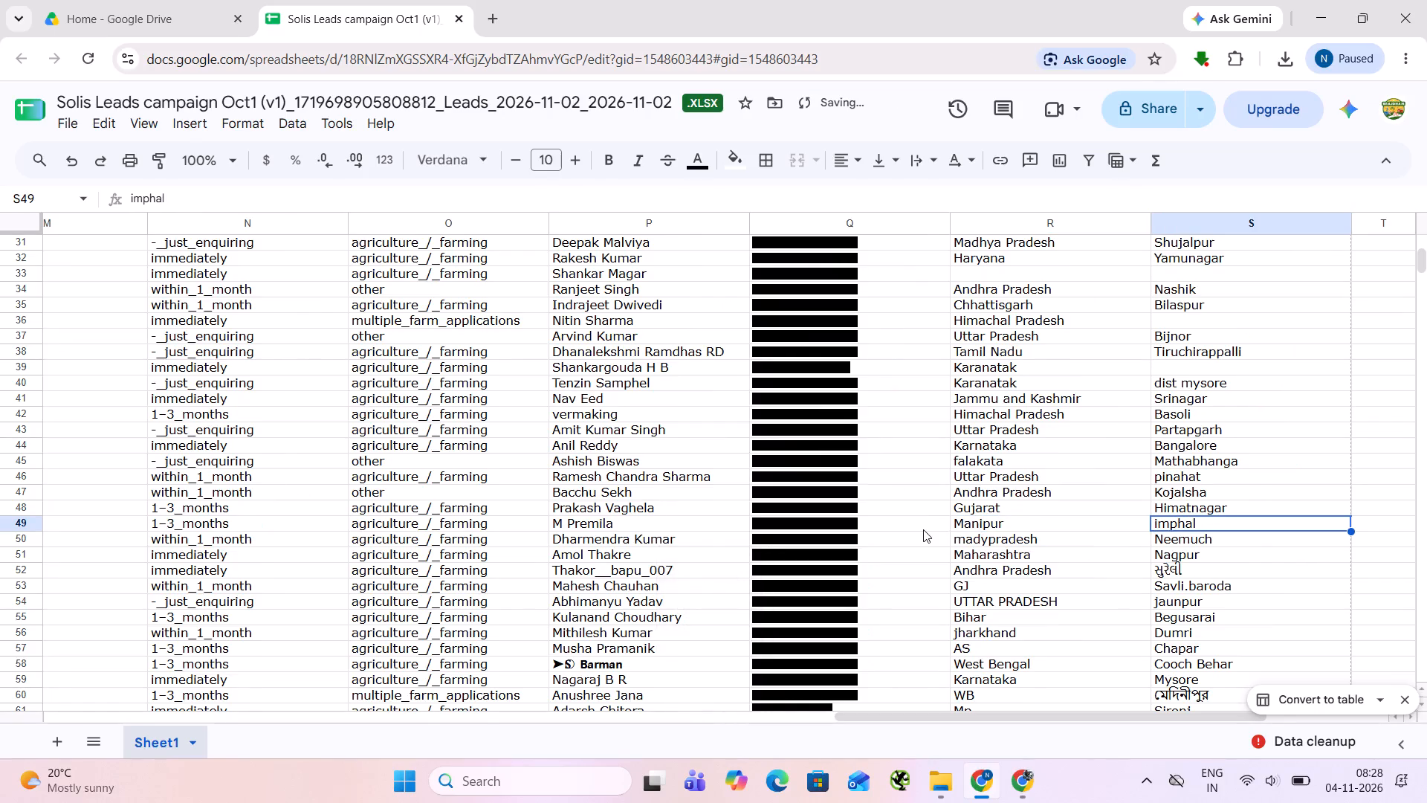
type("Imphal")
key("Right")
key("Left")
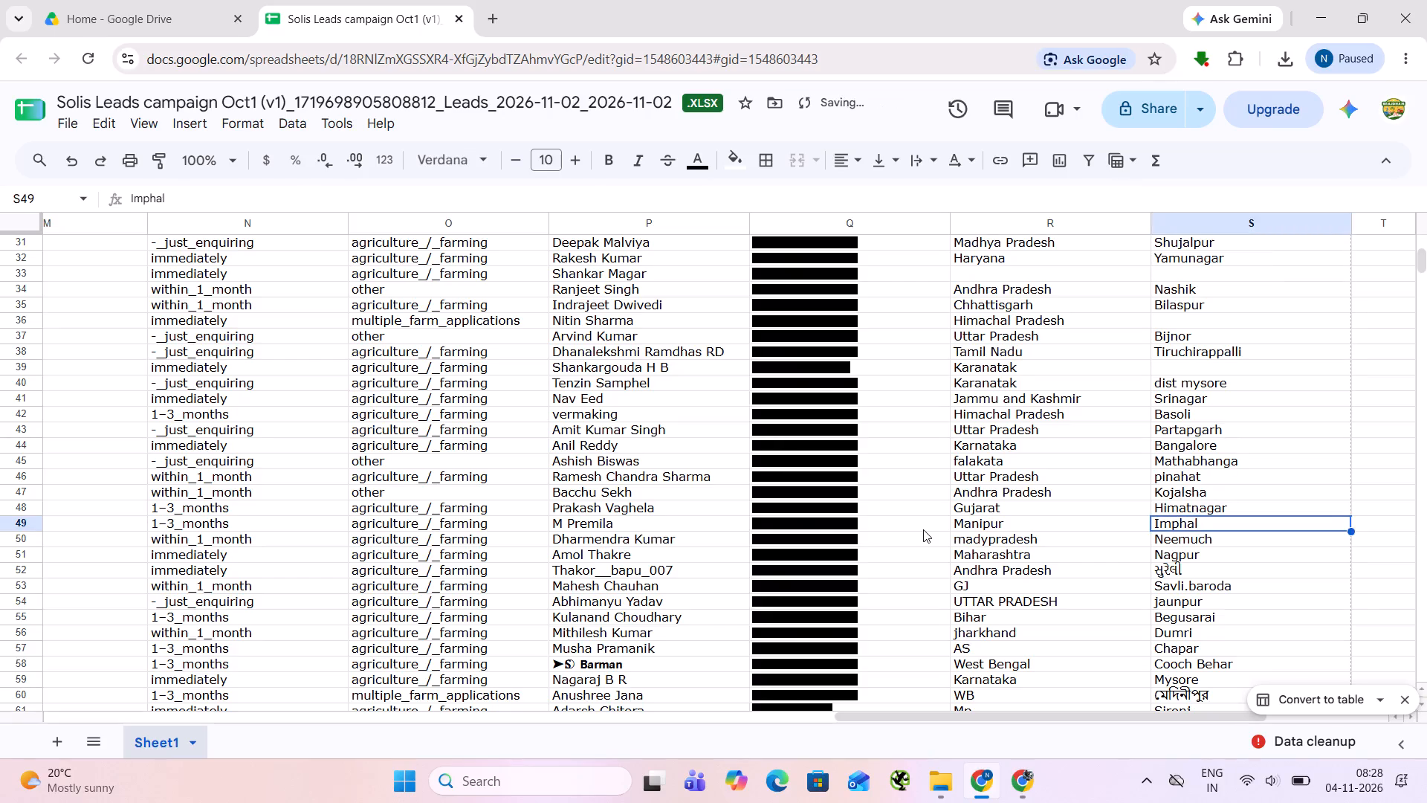
Correct the misspelled state in row 50 to Madhya Pradesh.
key("Left")
key("Down")
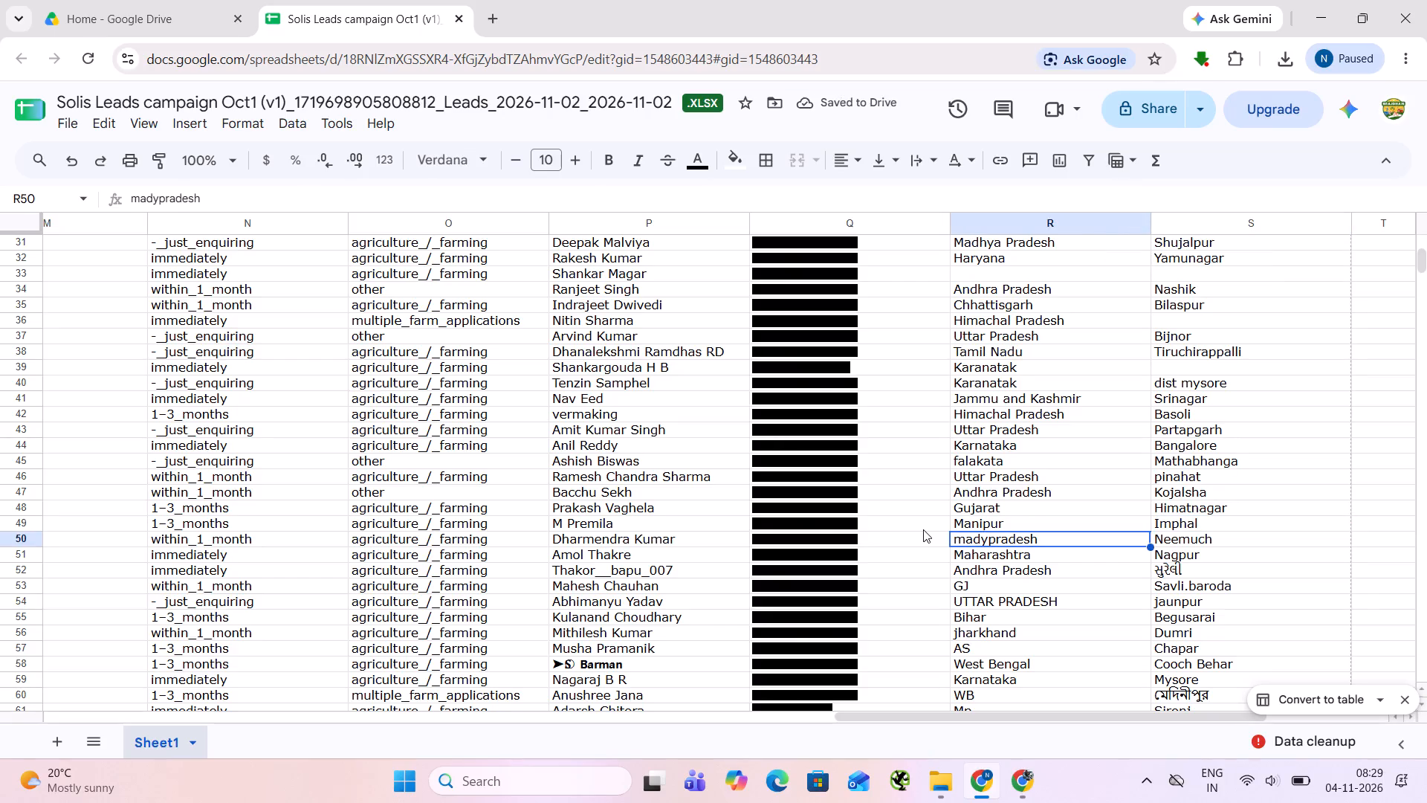
type("Madhya")
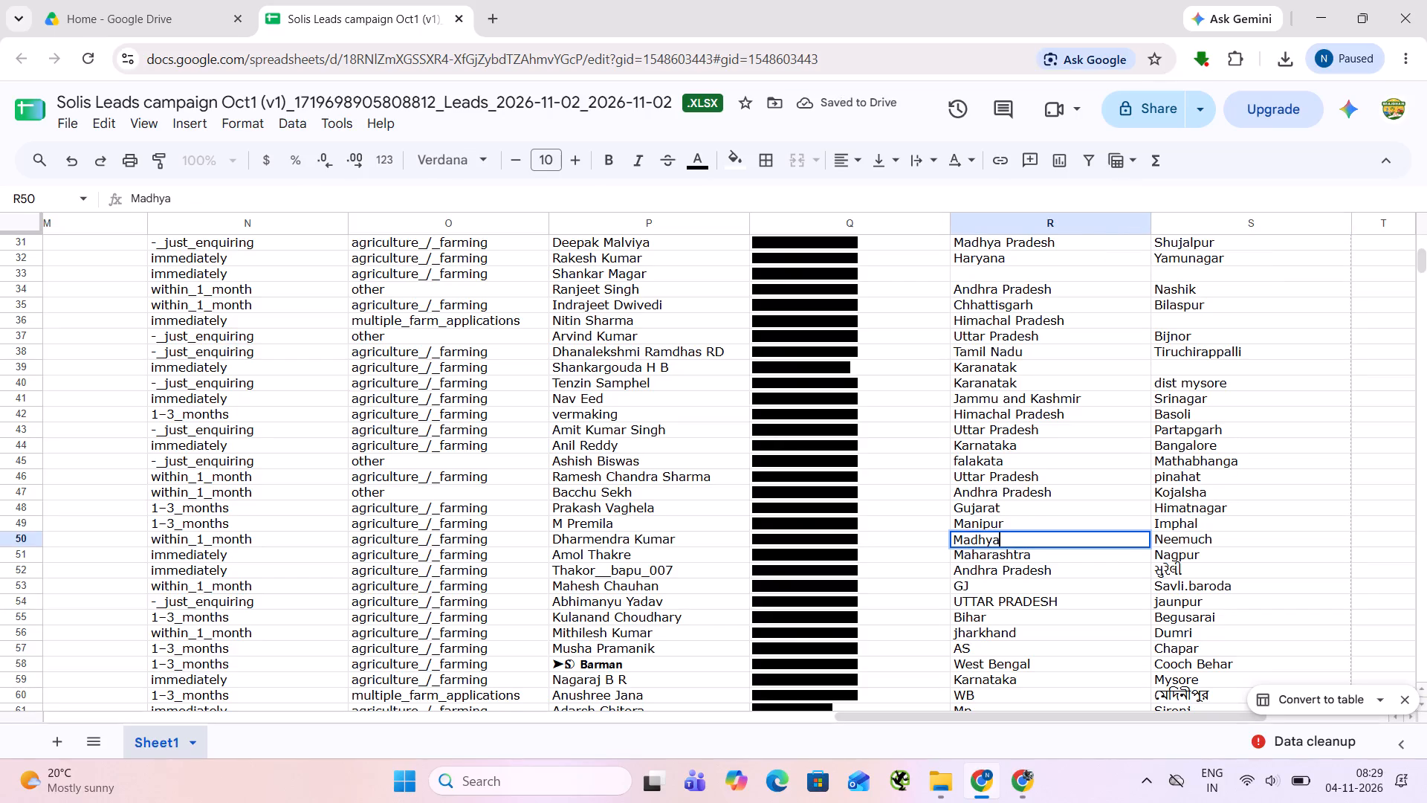
key("space")
type("Pradesh")
key("Down")
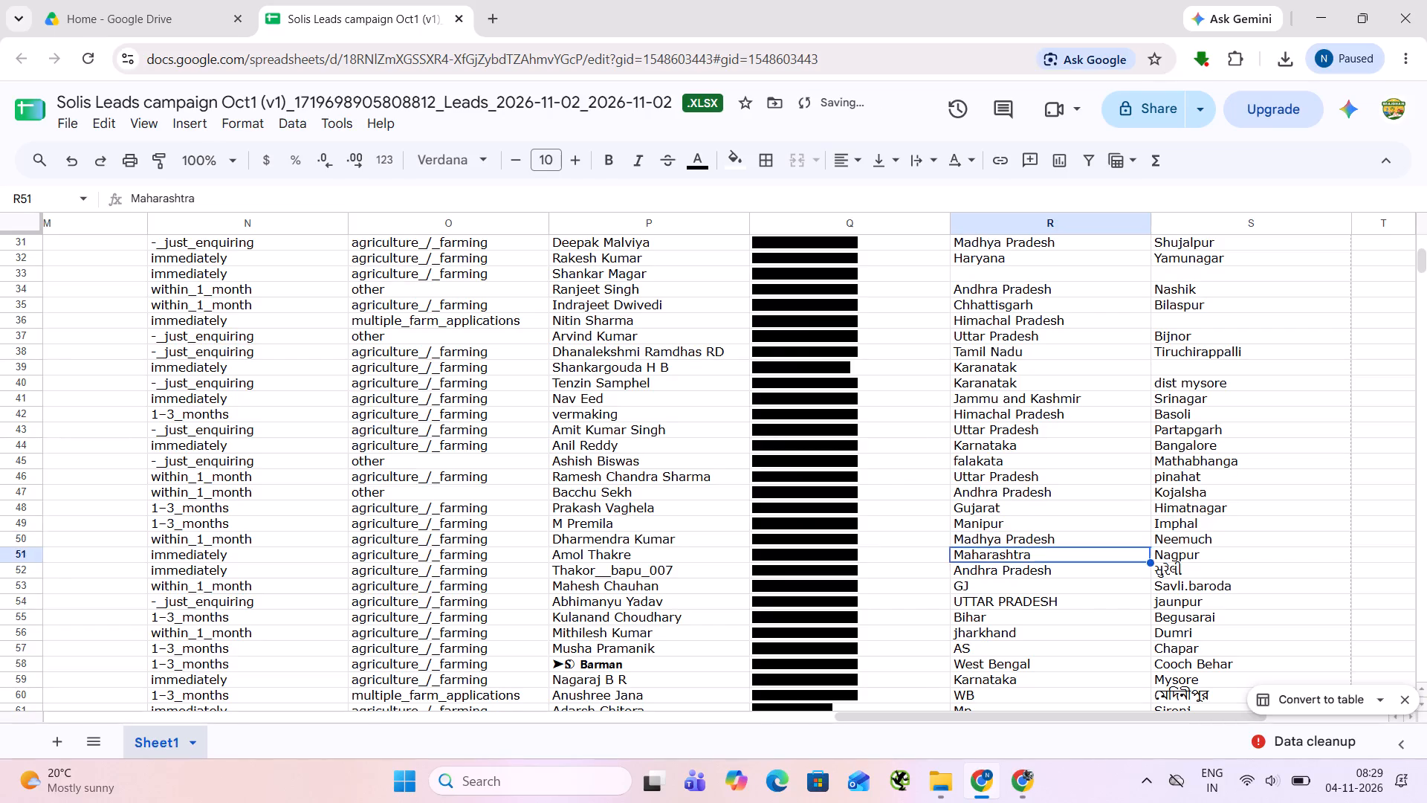
Replace the abbreviated state in row 53 with Gujarat.
key("Down")
key("Down")
type("Gujarat")
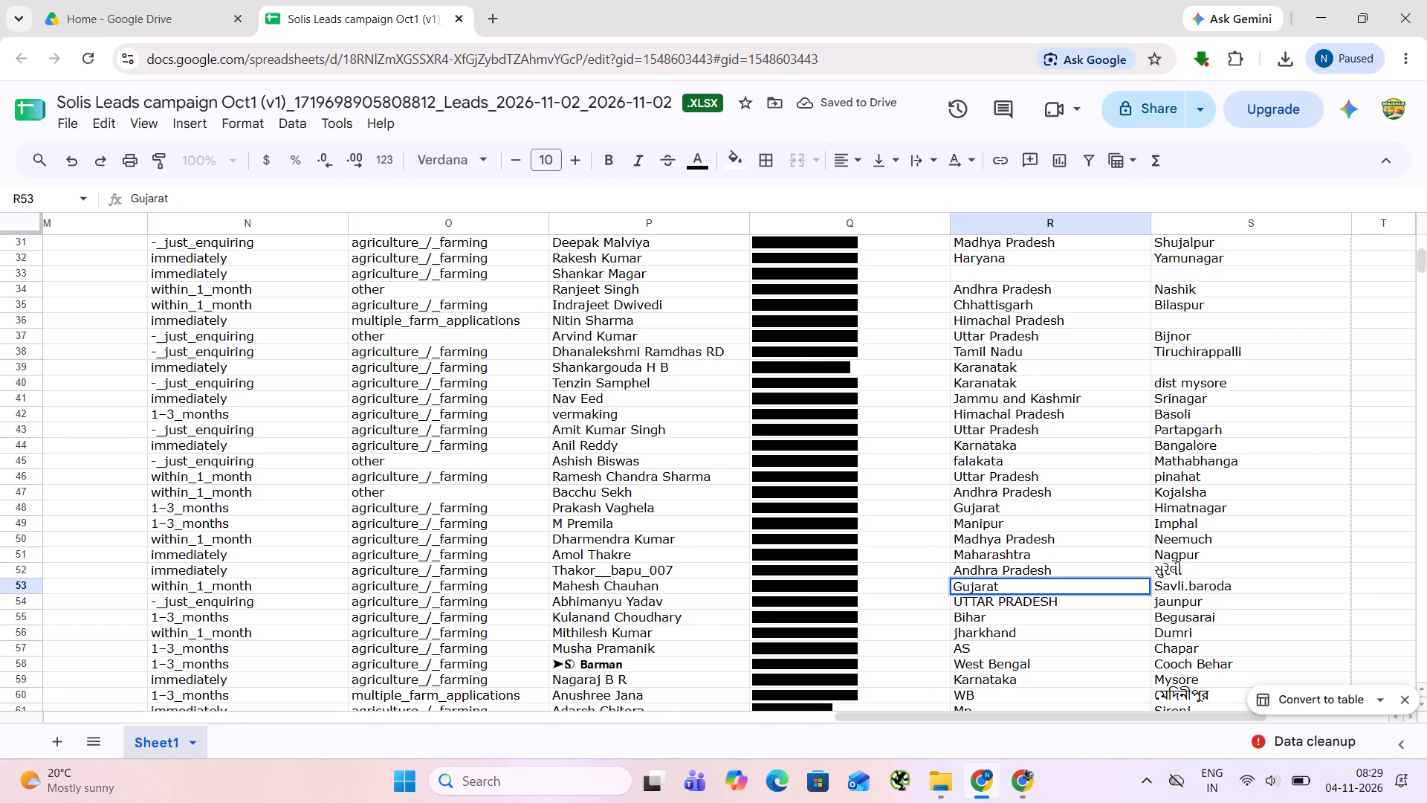
key("Right")
Clear the city entries in rows 52 and 53.
key("Up")
key("BackSpace")
key("Down")
key("BackSpace")
Set the city in row 54 to Jaunpur and the state in that row to Uttar Pradesh.
key("Down")
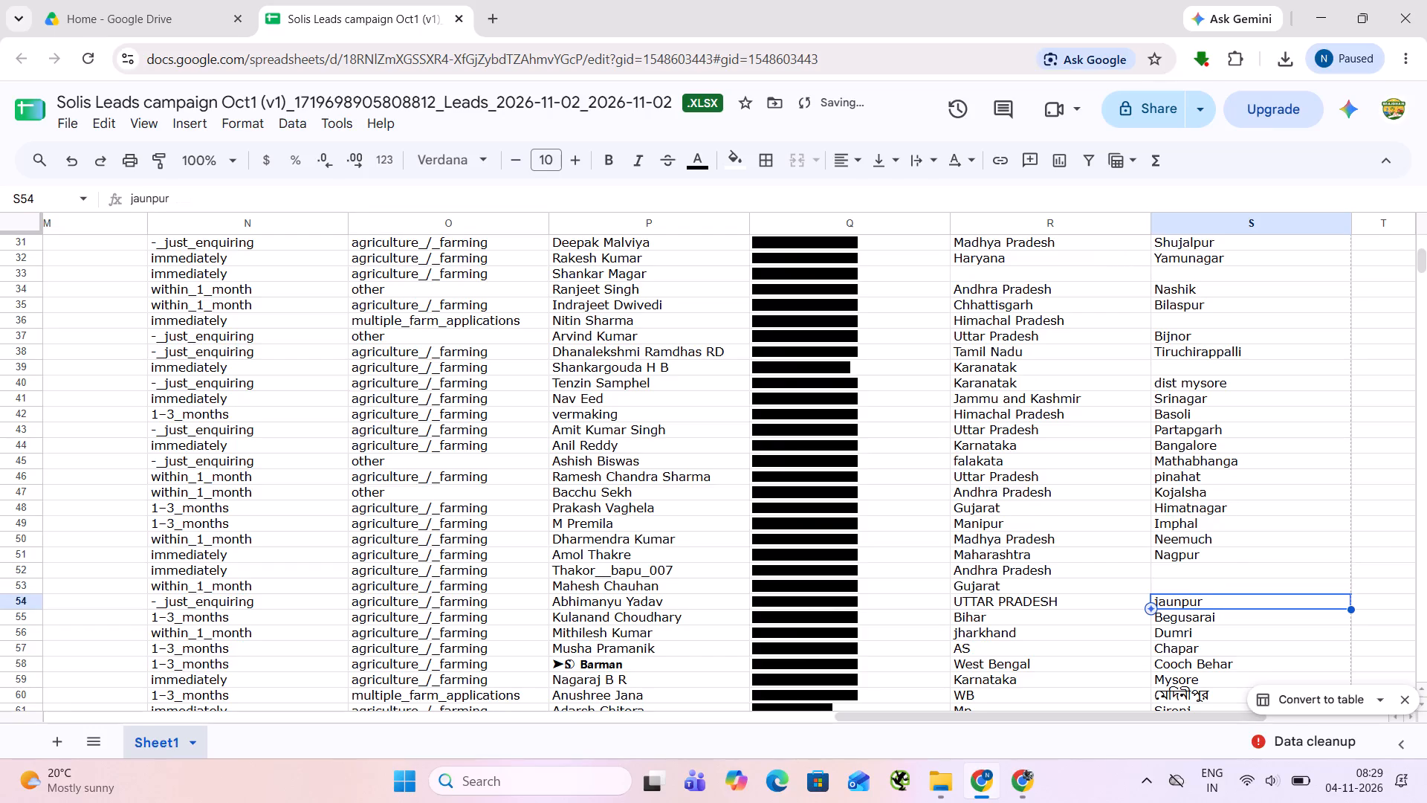
type("Jaunpur")
key("Down")
key("Left")
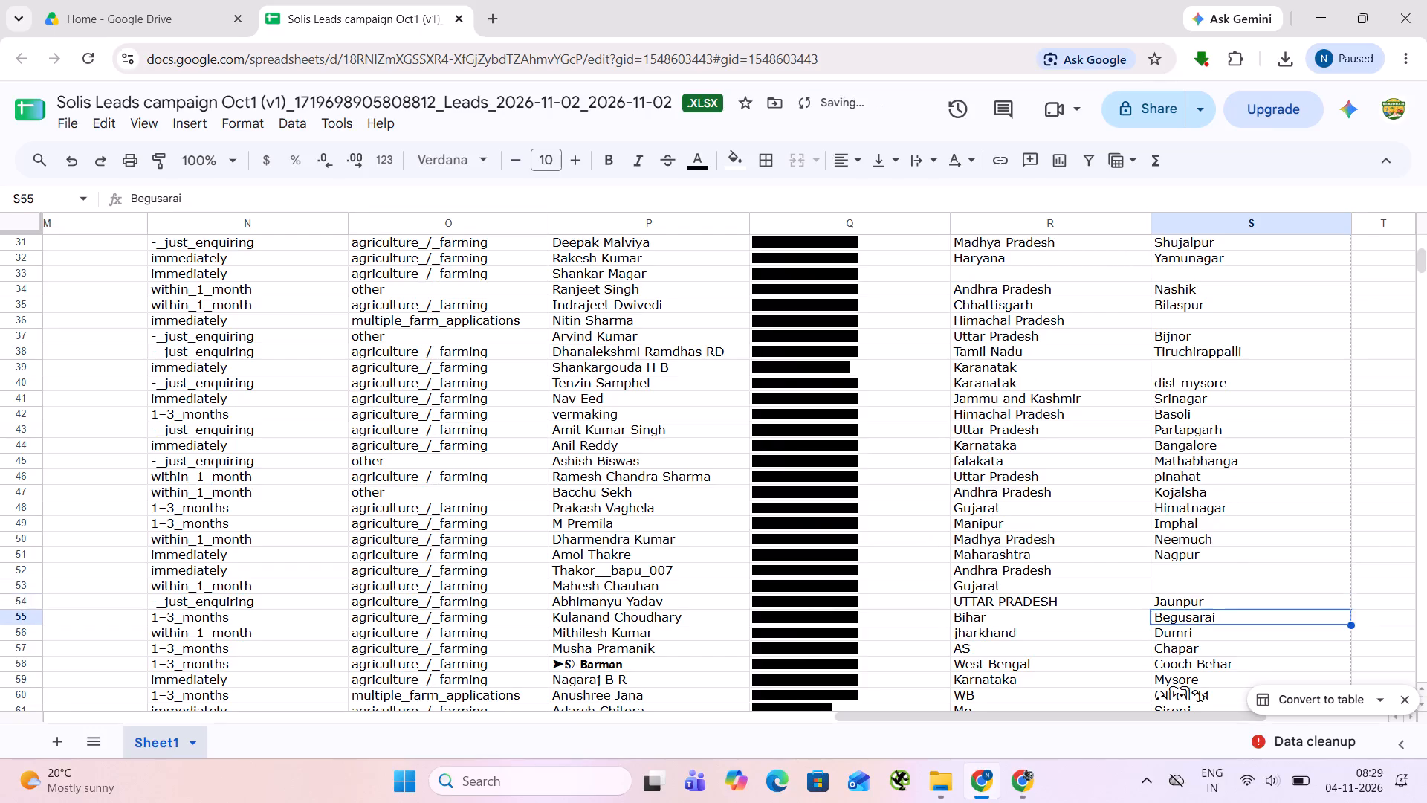
key("Up")
type("Uttar")
key("space")
key("Return")
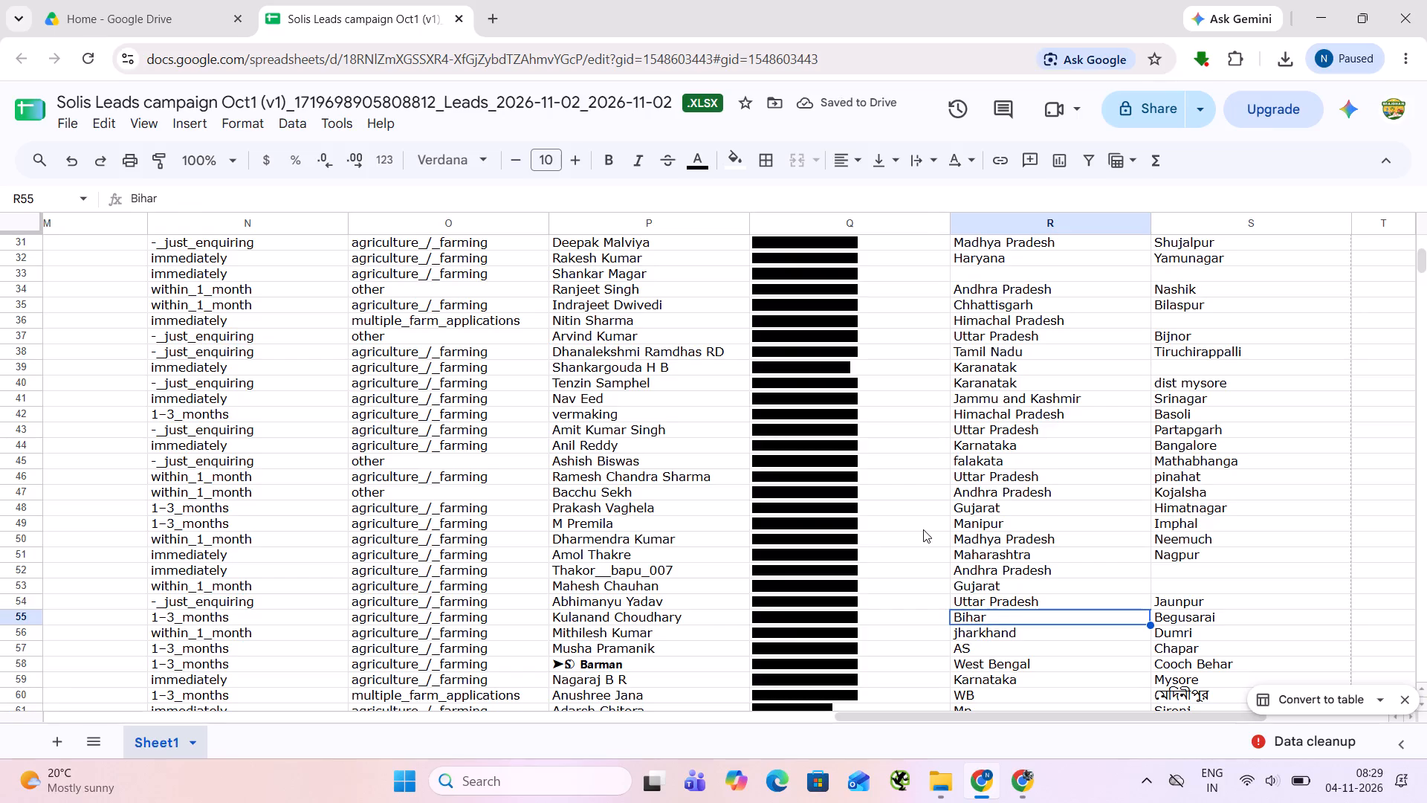
Set the state in row 56 to Jharkhand and the state in row 57 to Assam.
key("Right")
key("Down")
key("Left")
type("Jharkhand")
key("Down")
type("Assam")
key("Down")
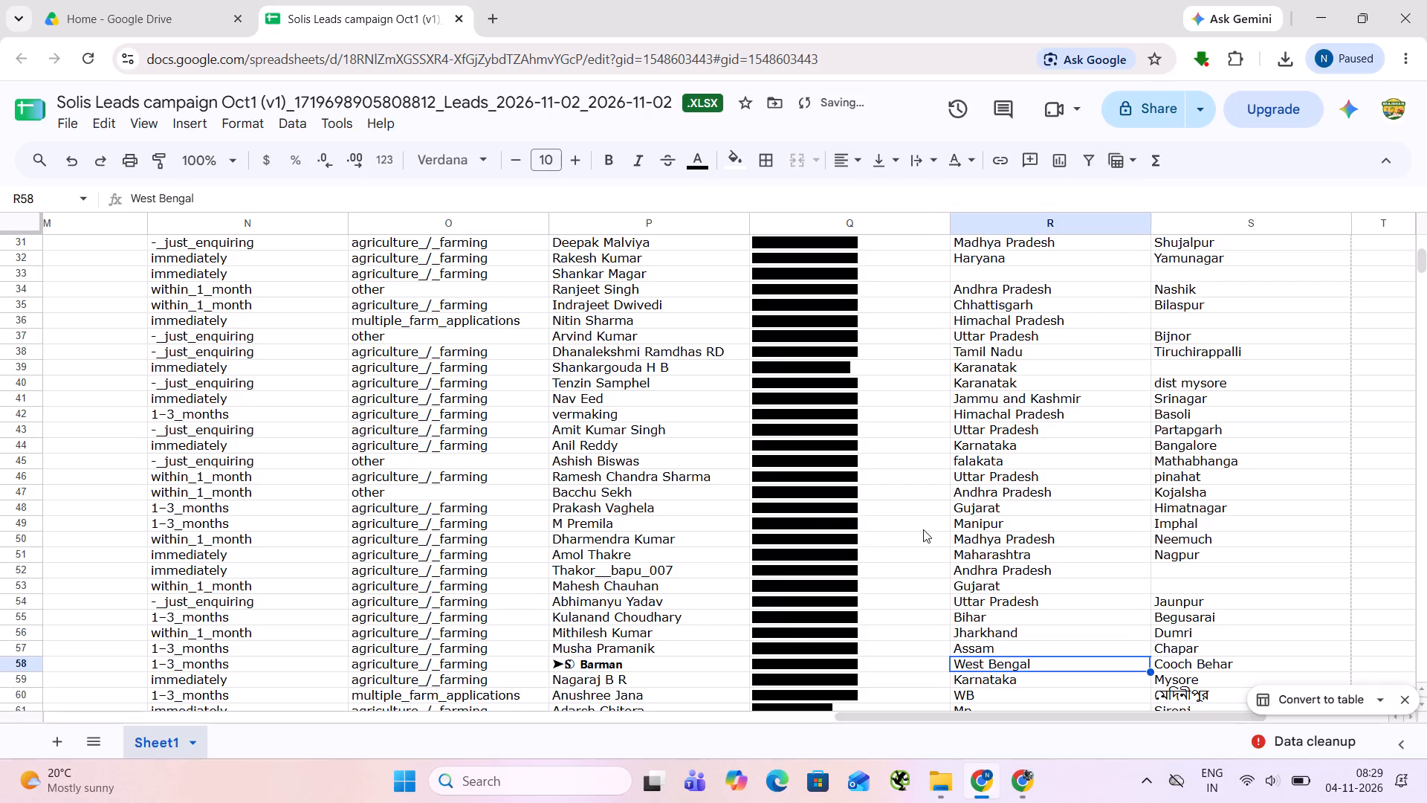
Clear the city in row 60 and set the state in that row to West Bengal.
key("Right")
key("Down")
key("Down")
key("BackSpace")
key("Left")
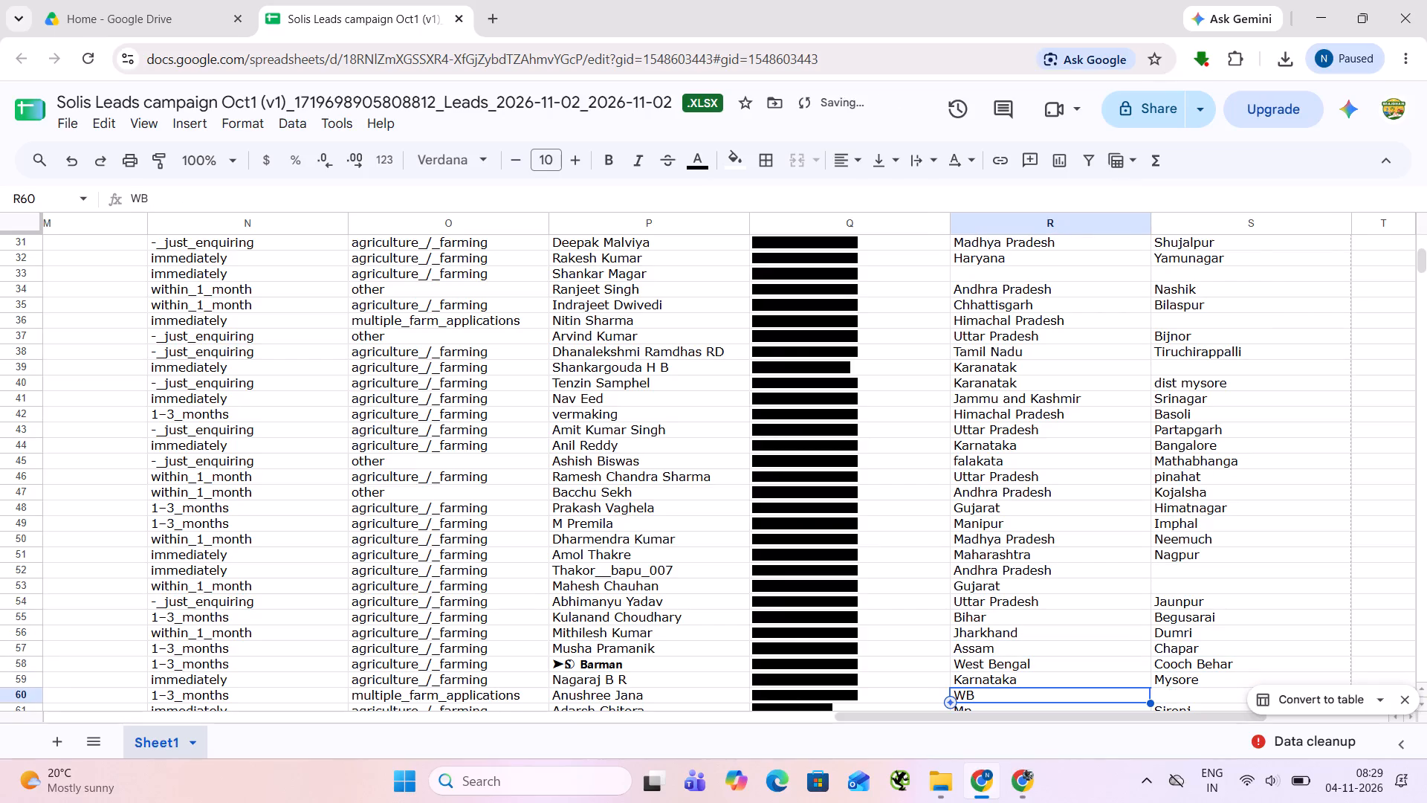
type("Wes")
type("t Bengal")
key("Right")
Replace the abbreviated state in row 61 with Madhya Pradesh.
key("Down")
key("Left")
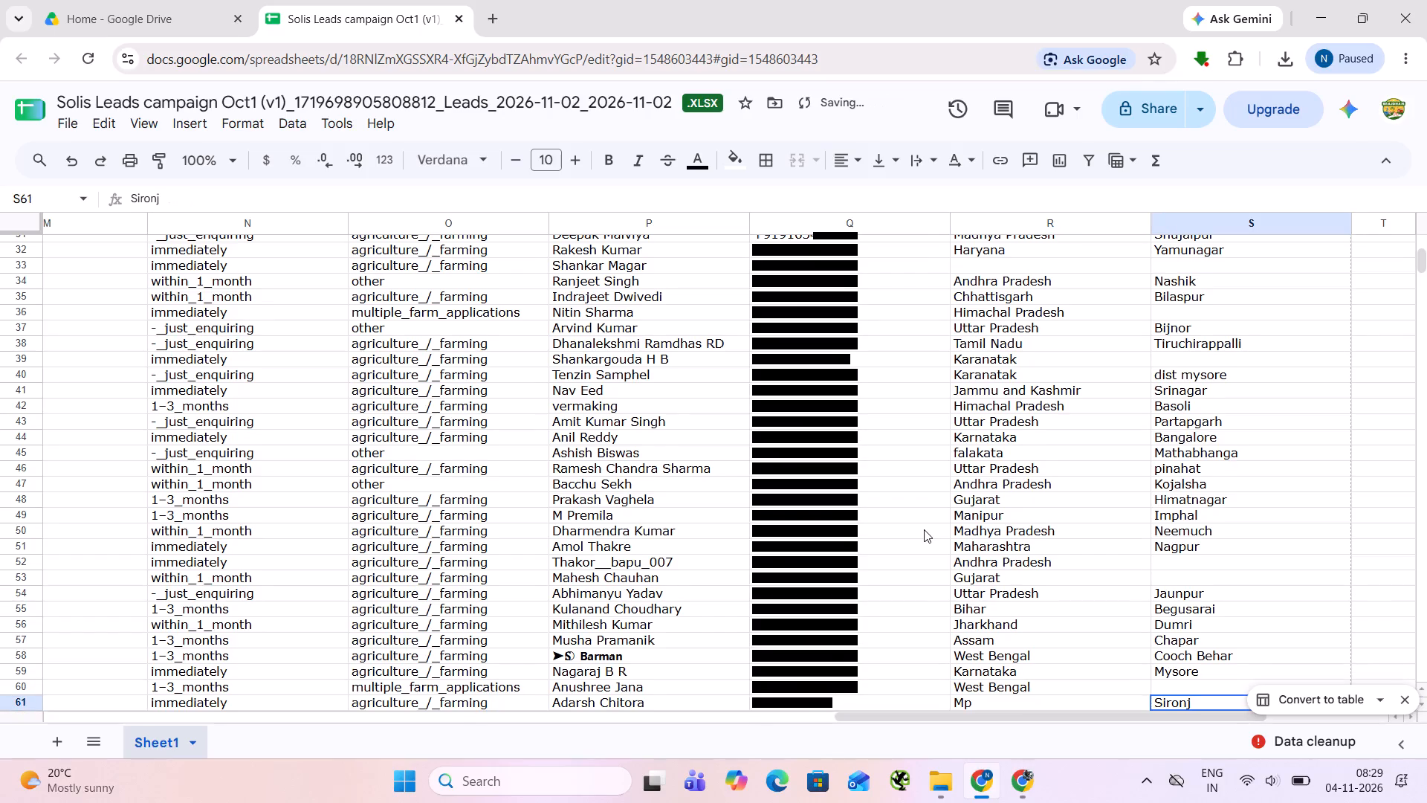
type("Madhya")
key("space")
key("Return")
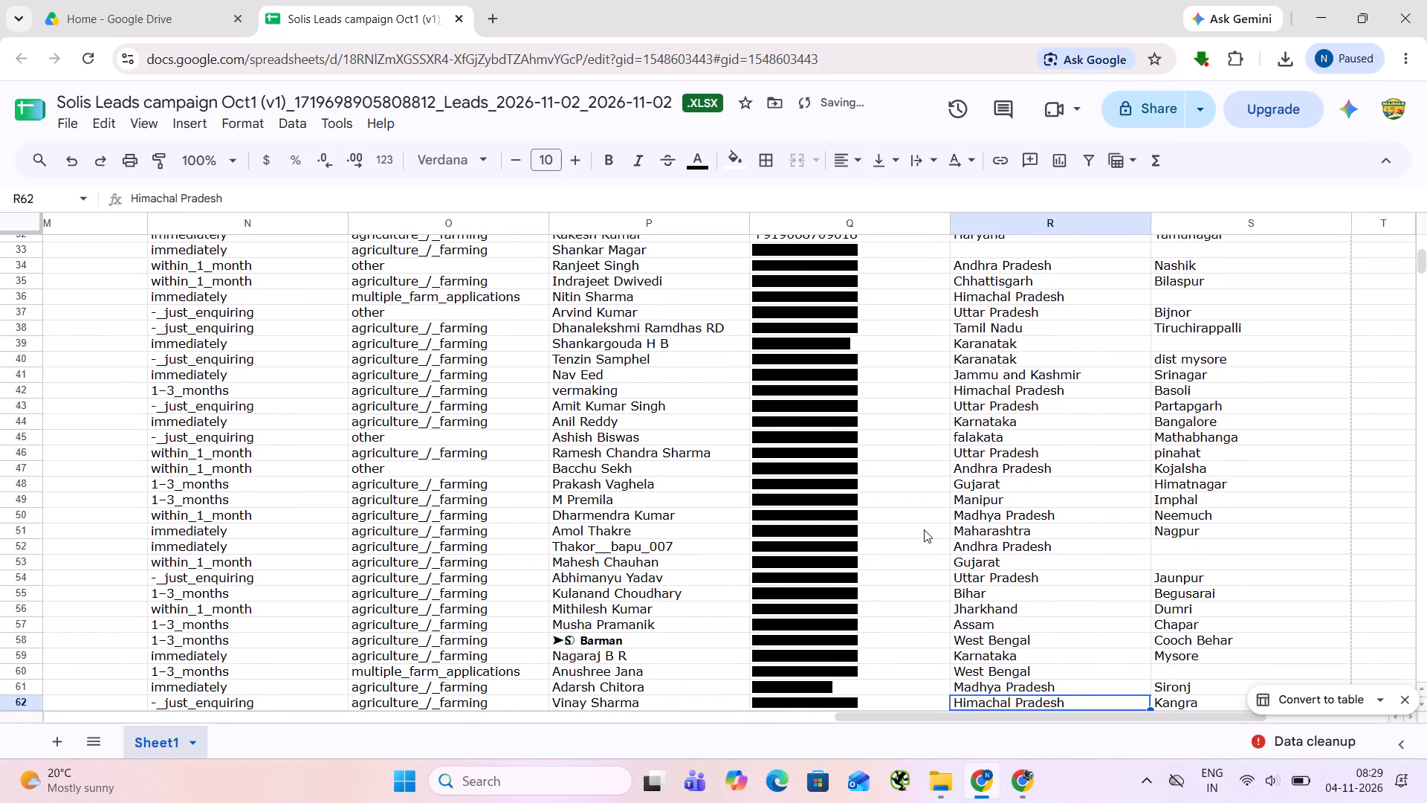
Set the state in row 63 to Tamil Nadu and clear the city entry in that row.
key("Down")
key("Down")
key("Down")
key("Down")
key("Down")
key("Down")
key("Down")
key("Down")
key("Down")
key("Down")
key("Down")
key("Down")
key("Down")
key("Down")
key("Down")
key("Down")
key("Down")
key("Down")
key("Down")
key("Down")
key("Up")
key("Up")
key("Up")
key("Up")
key("Up")
key("Up")
key("Up")
key("Up")
key("Up")
key("Up")
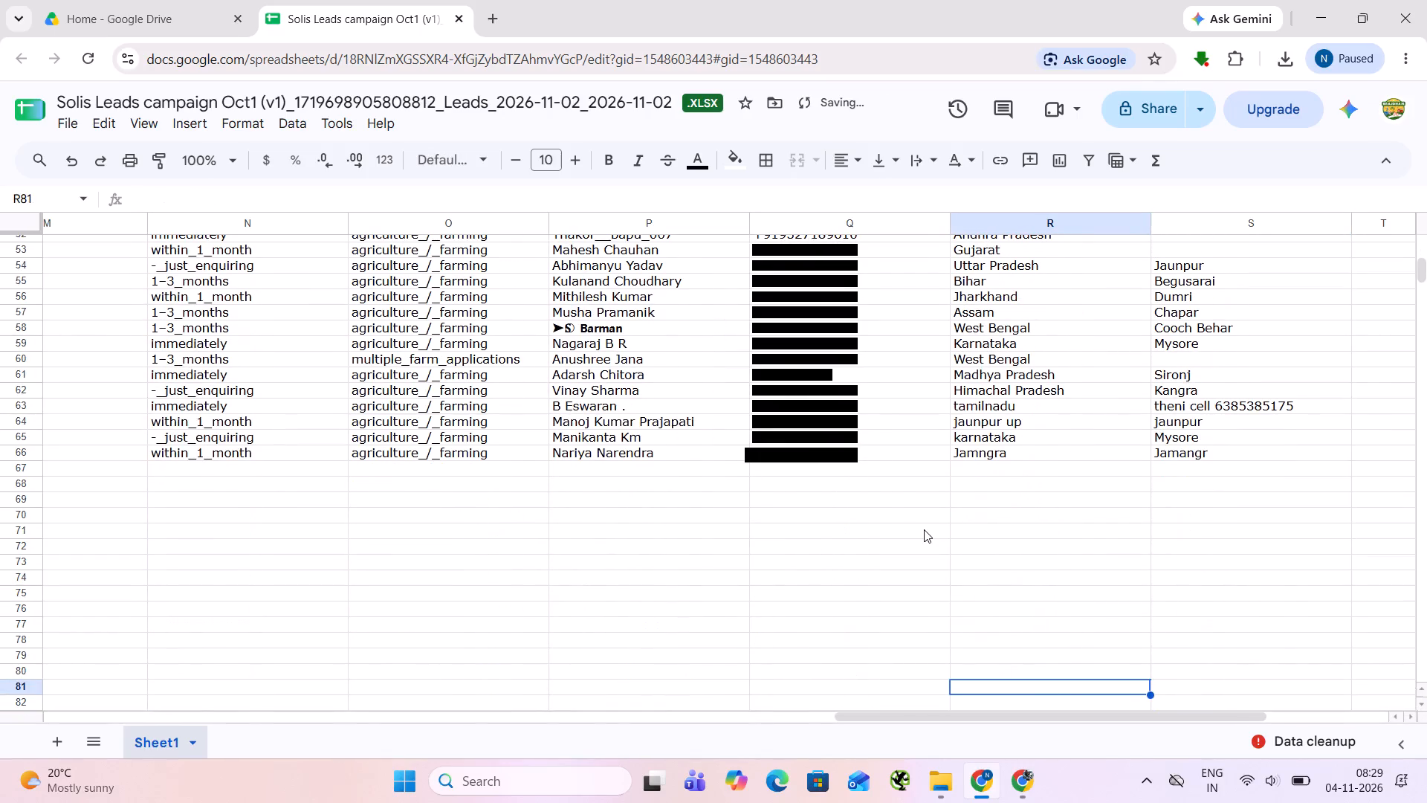
key("Up")
key("Up")
key("Up")
key("Up")
key("Up")
key("Up")
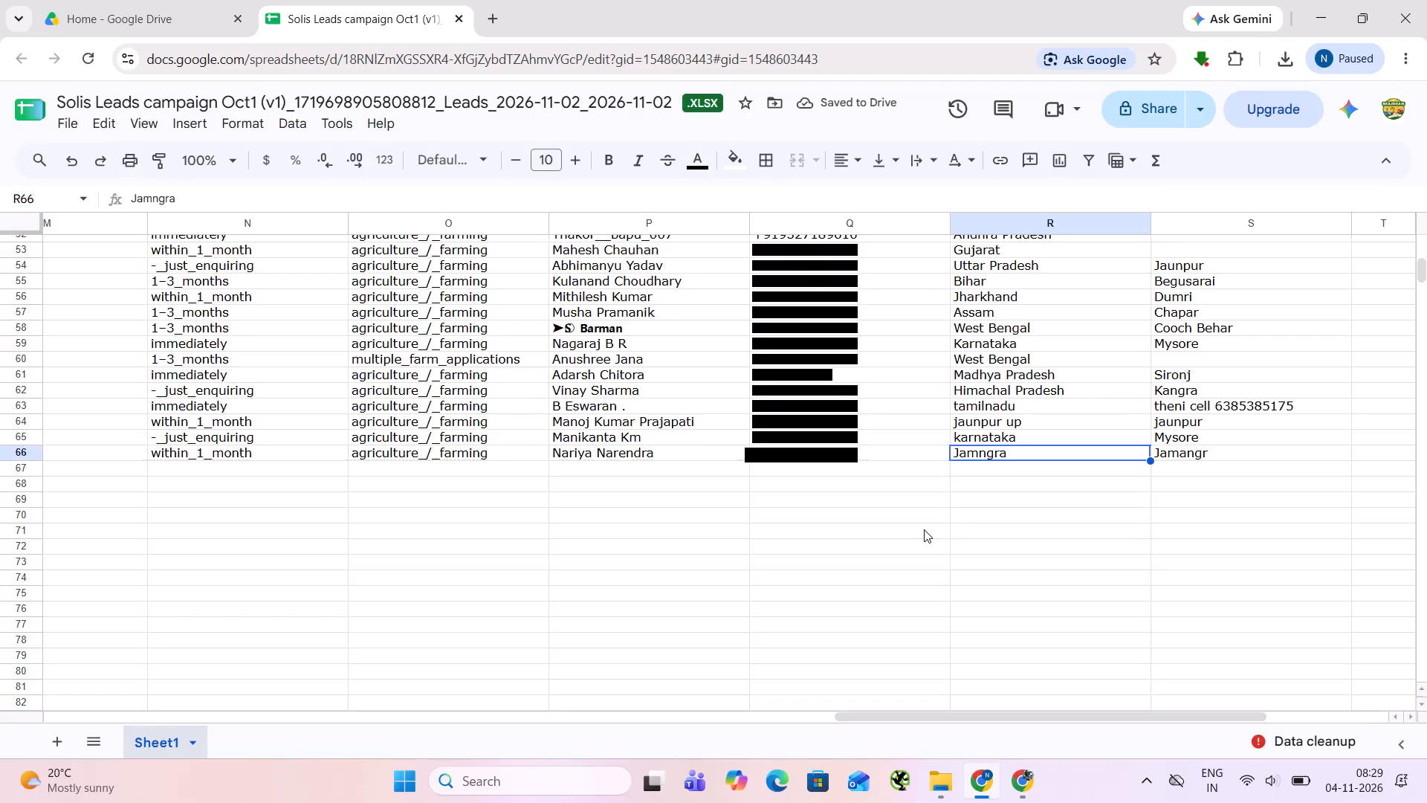
key("Up")
key("Up")
key("Up")
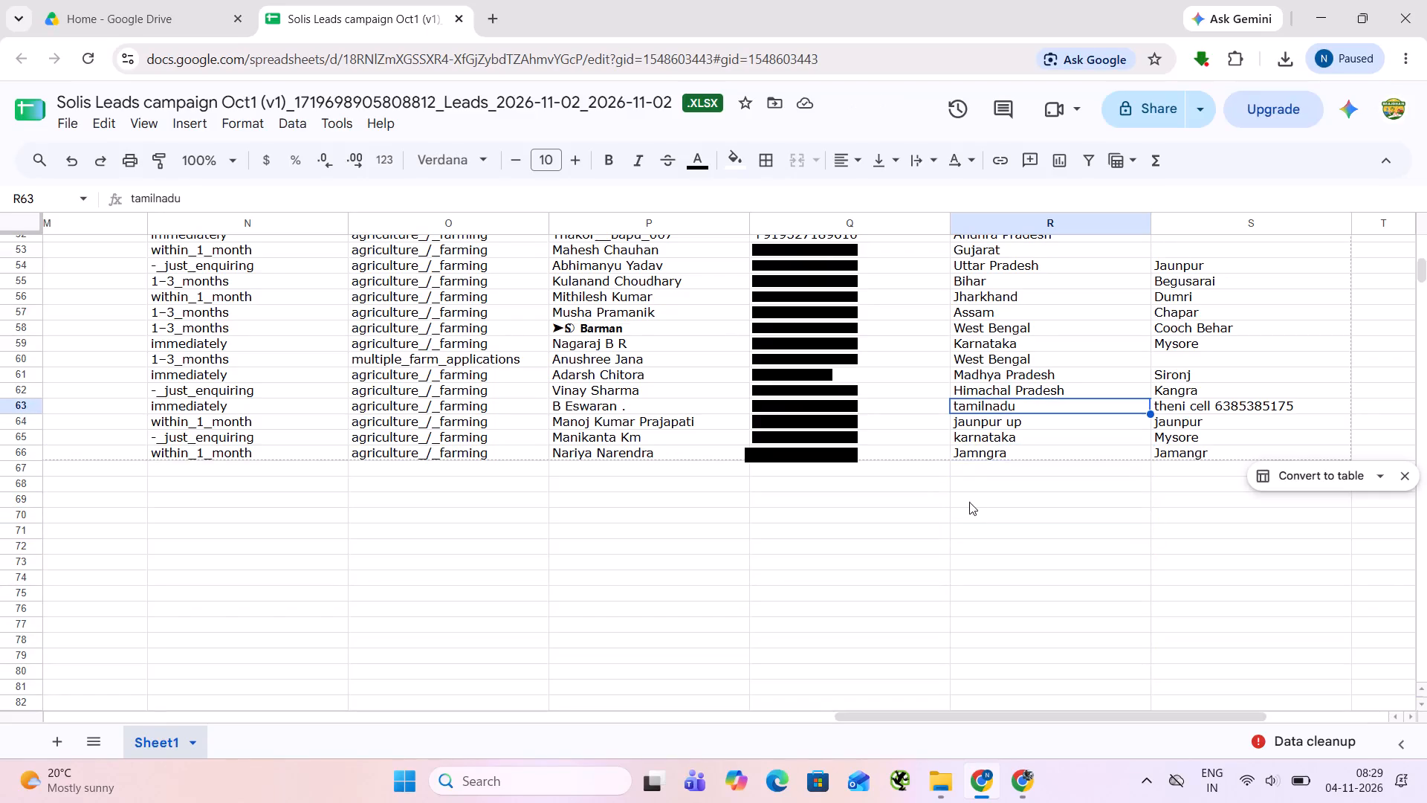
key("shift+t")
type("amil Nadu")
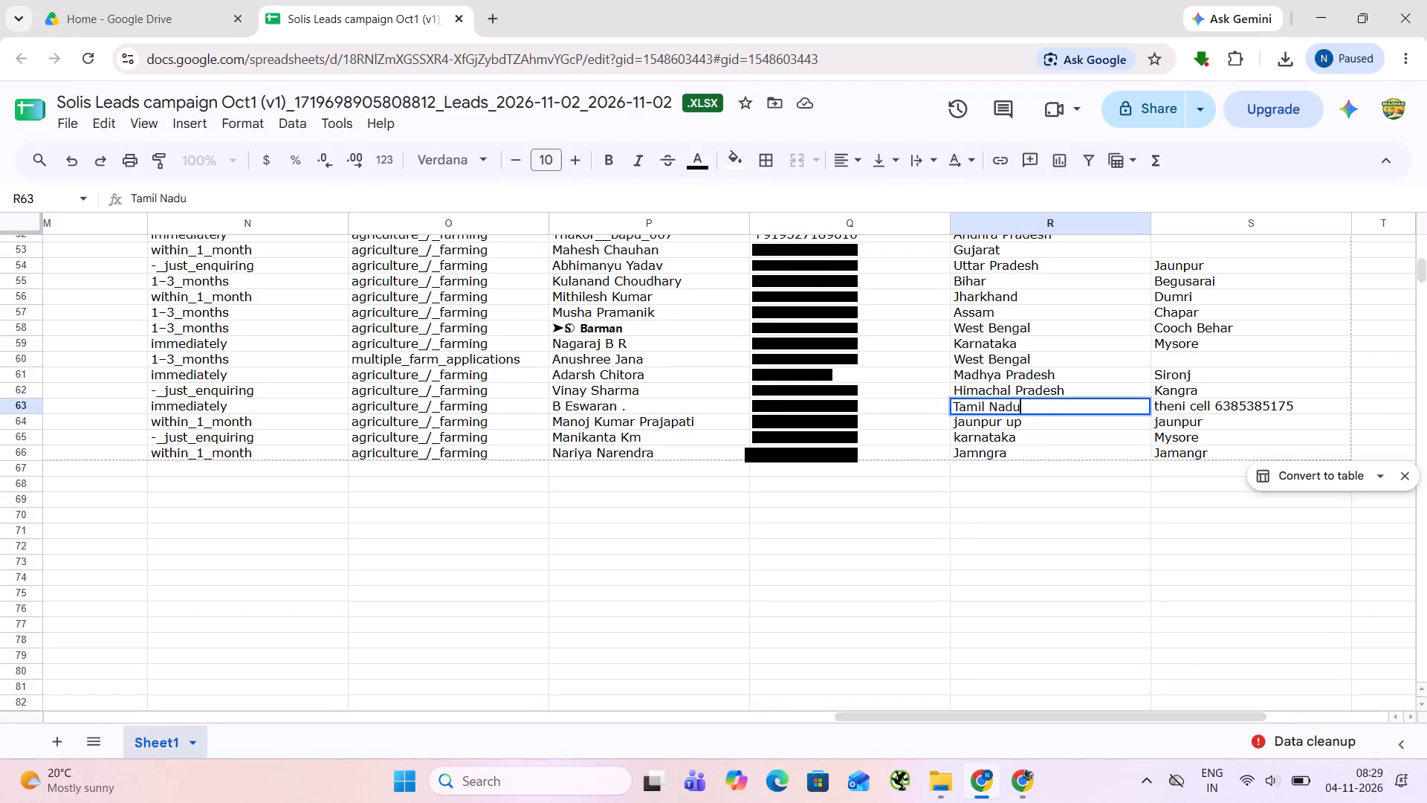
key("Right")
key("BackSpace")
Set the city in row 64 to Jaunpur and the state in that row to Uttar Pradesh.
key("Down")
type("Jaunpur")
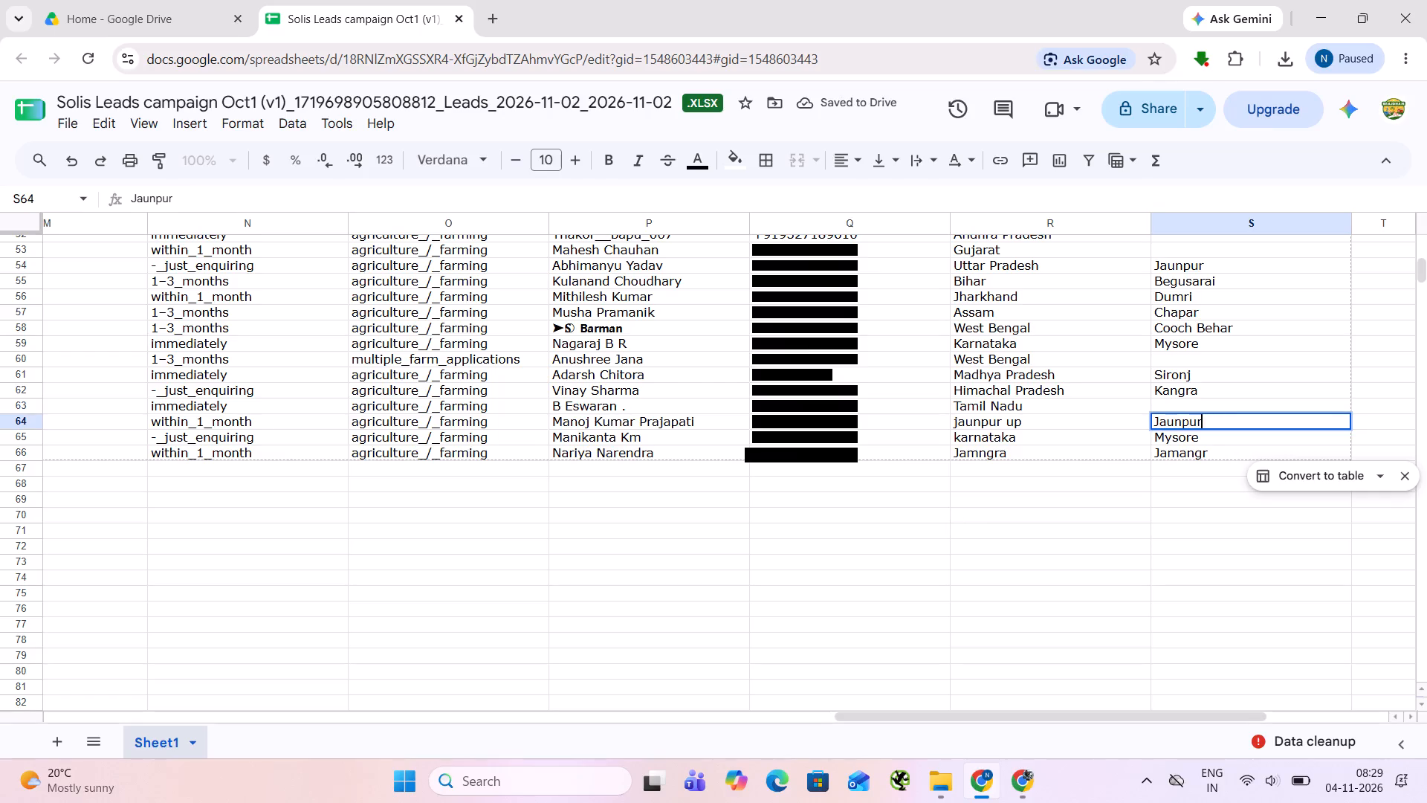
key("Left")
type("Utt")
key("Return")
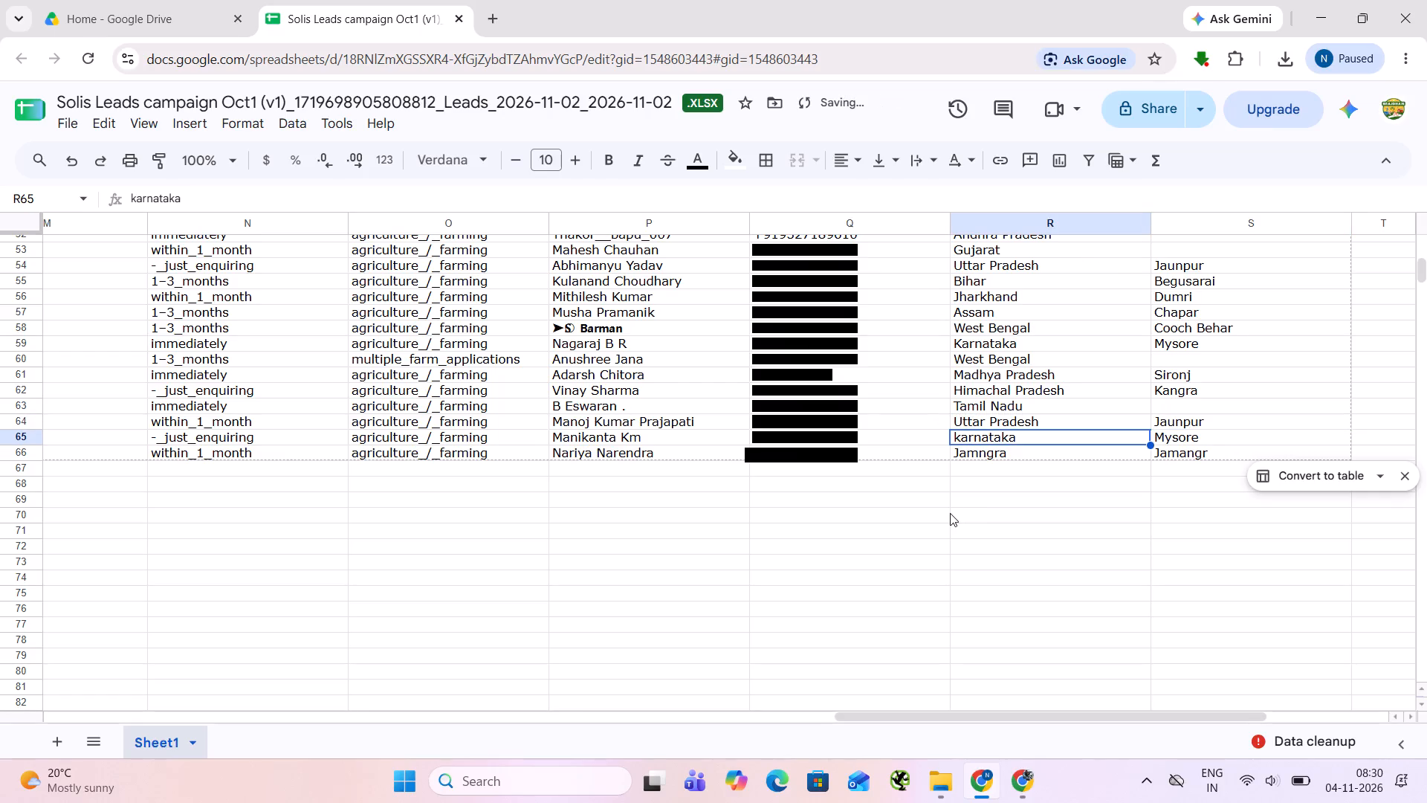
Capitalize the state in row 65 as Karnataka.
type("Karna")
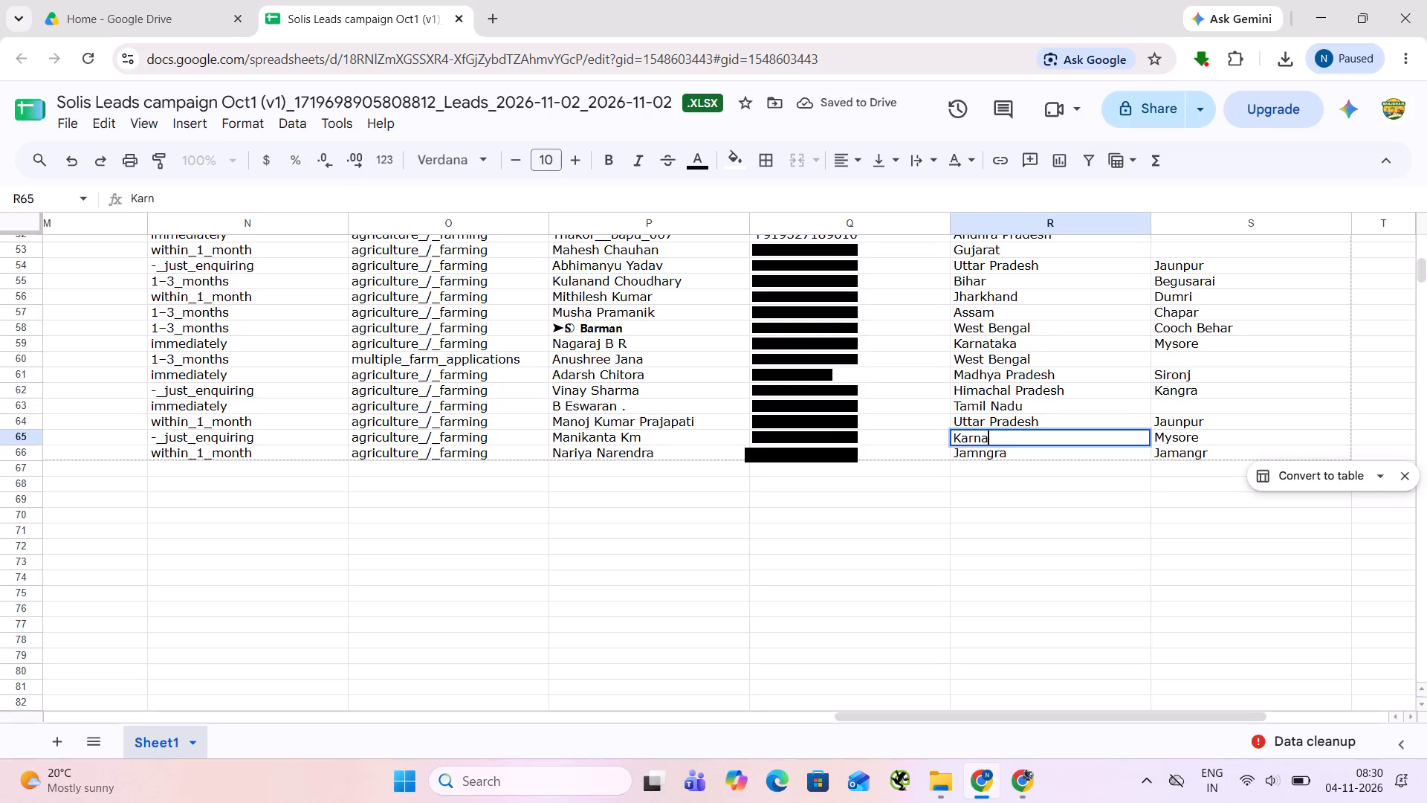
type("taka")
Copy the state Uttar Pradesh from row 64 over the state in row 66.
key("Right")
key("Down")
key("Left")
key("Up")
key("Up")
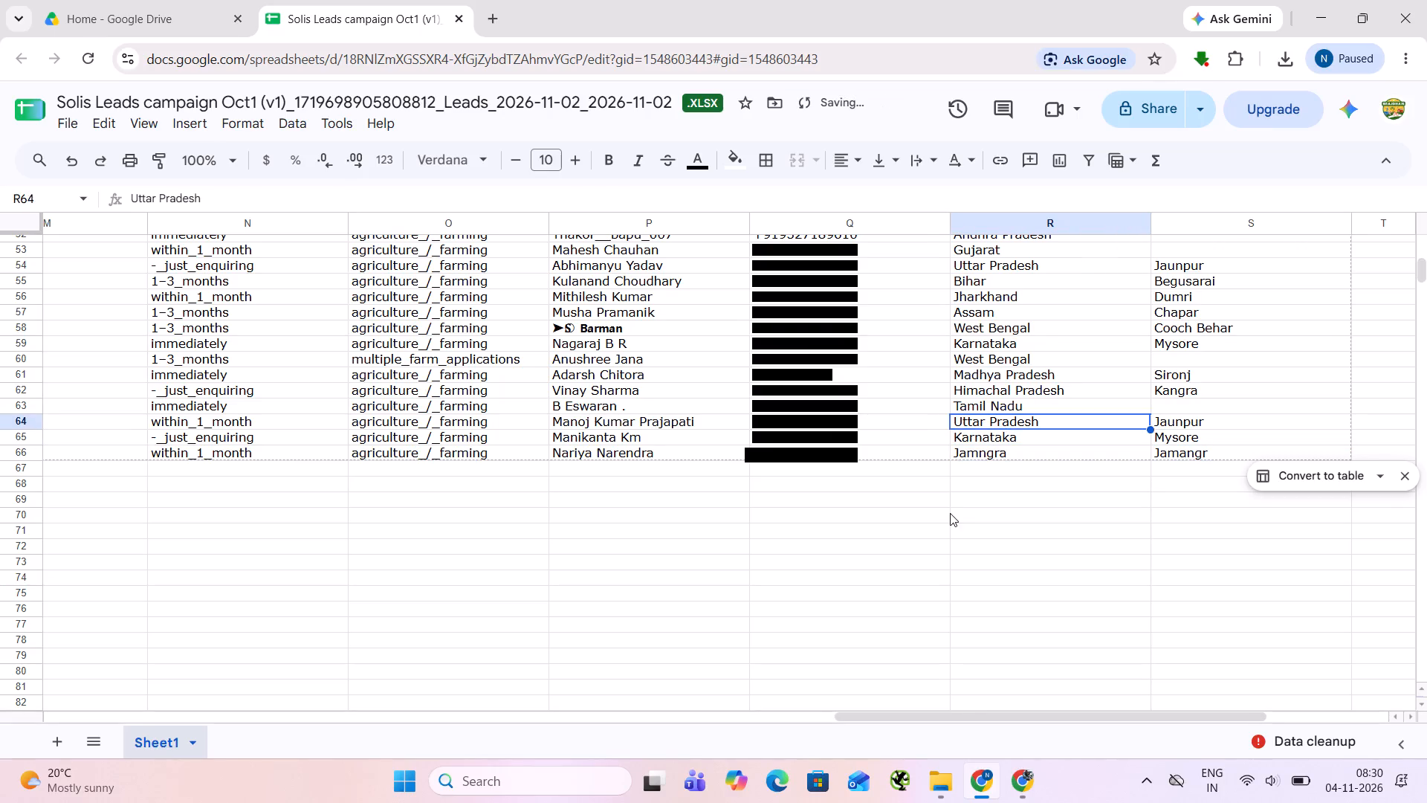
key("ctrl+c")
key("Down")
key("Down")
key("ctrl+v")
key("Left")
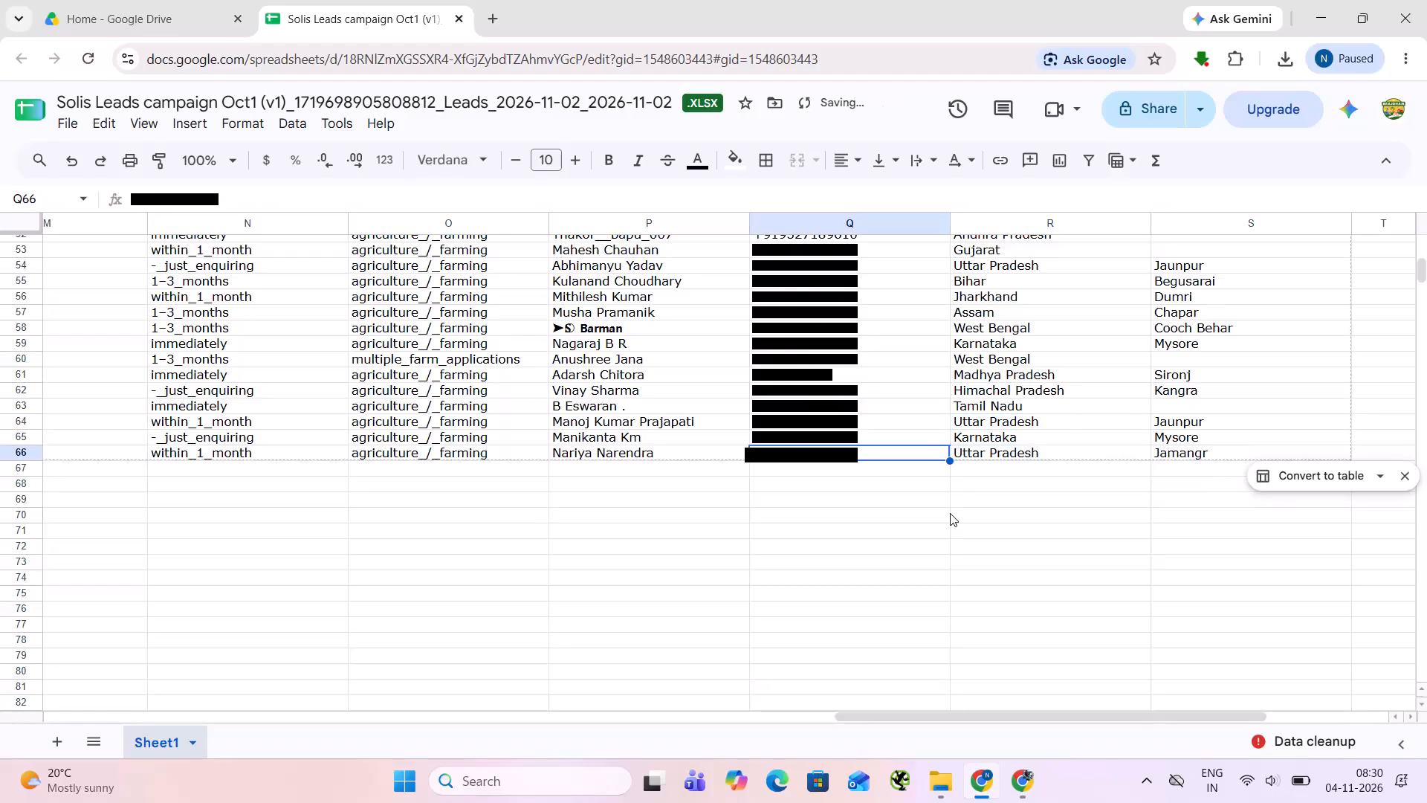
Download the cleaned Solis Leads campaign Oct1 (v1) spreadsheet as an .xlsx file and check the recent downloads.
key("ctrl+Up")
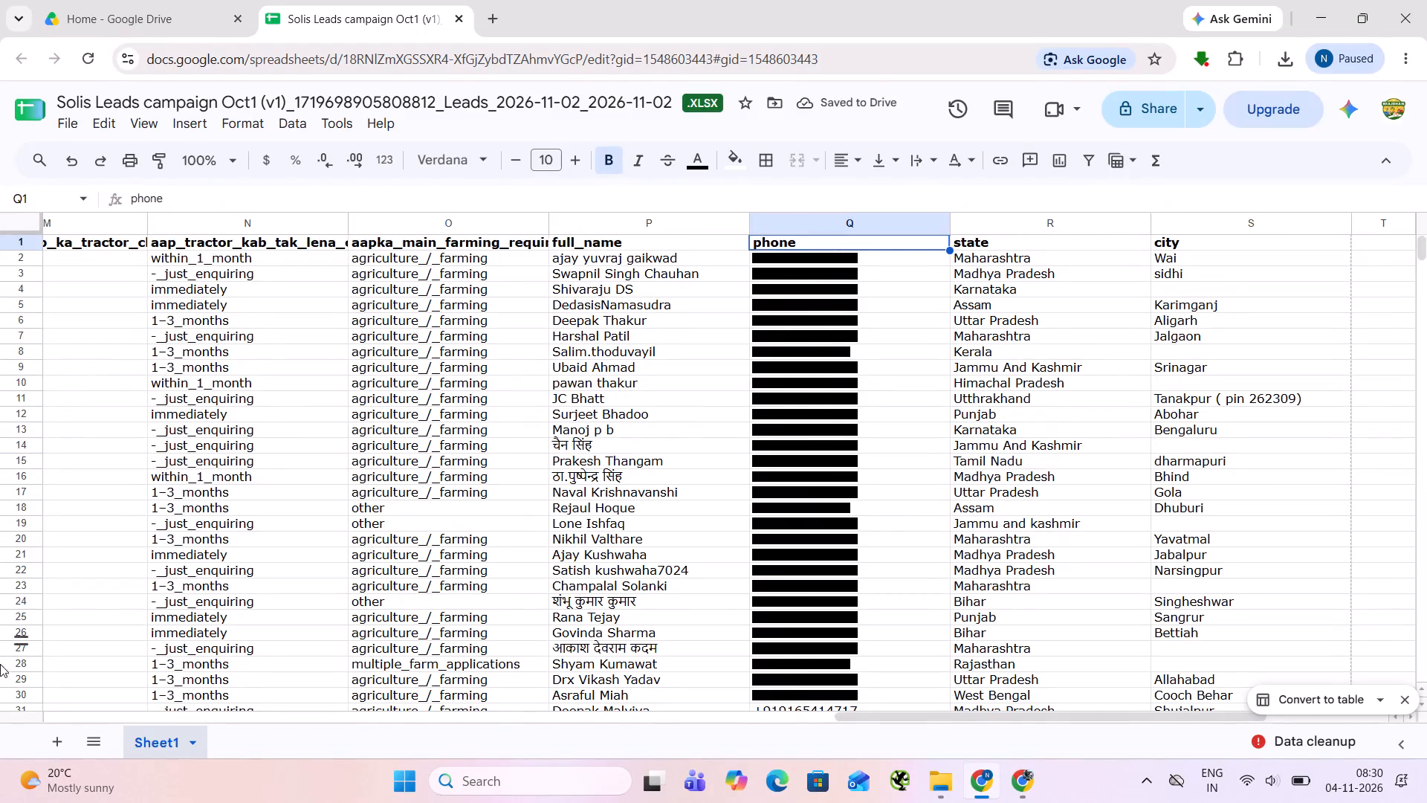
left_click(67, 127)
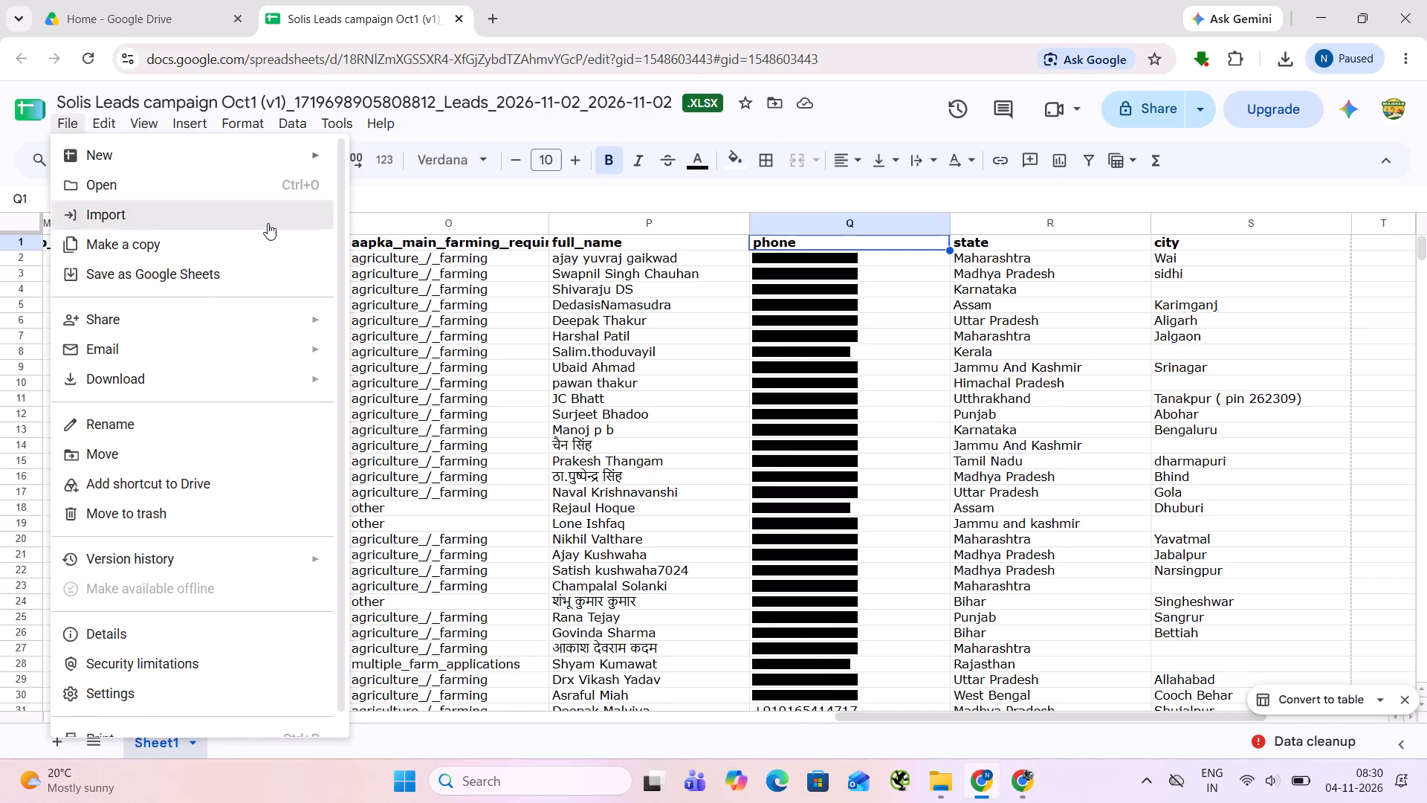
left_click(516, 380)
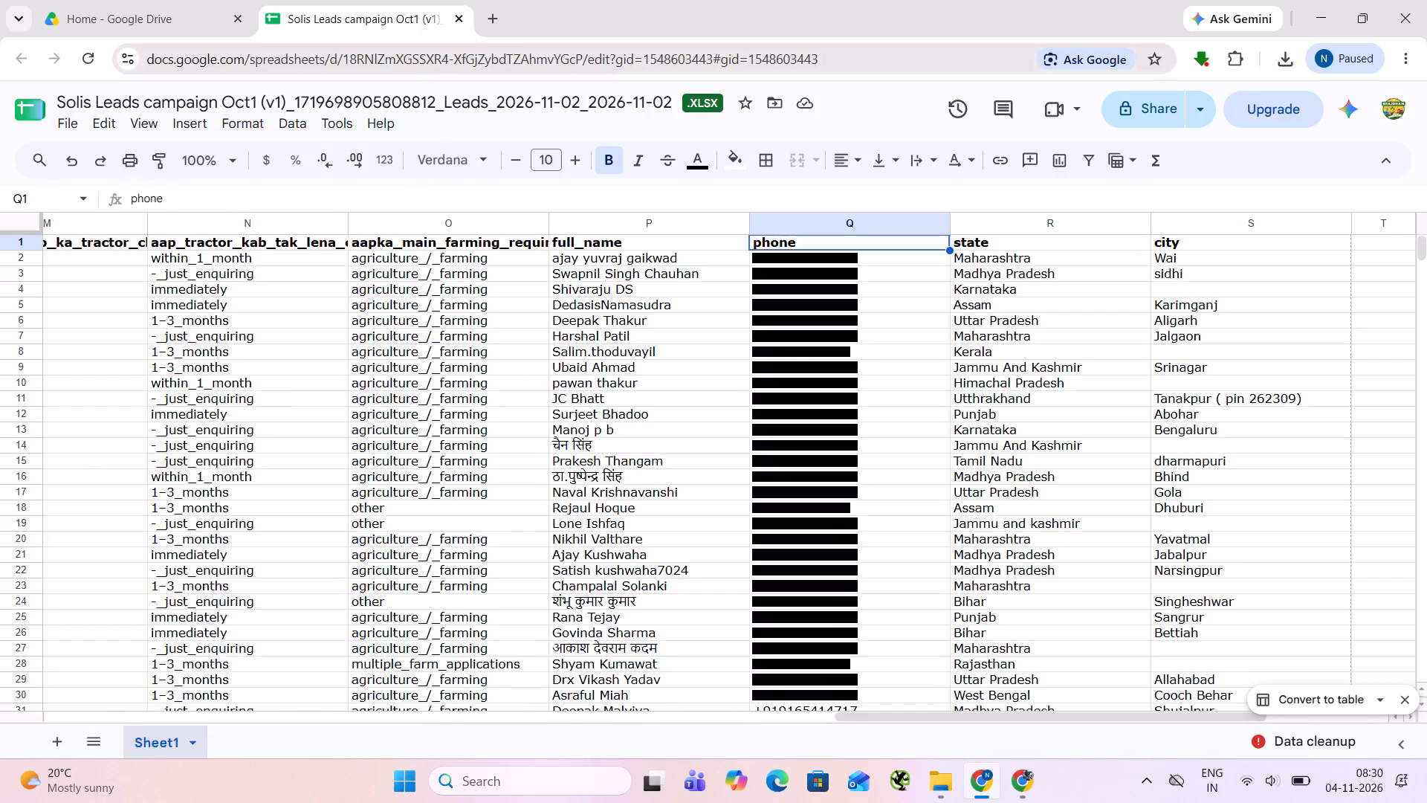
left_click(1281, 71)
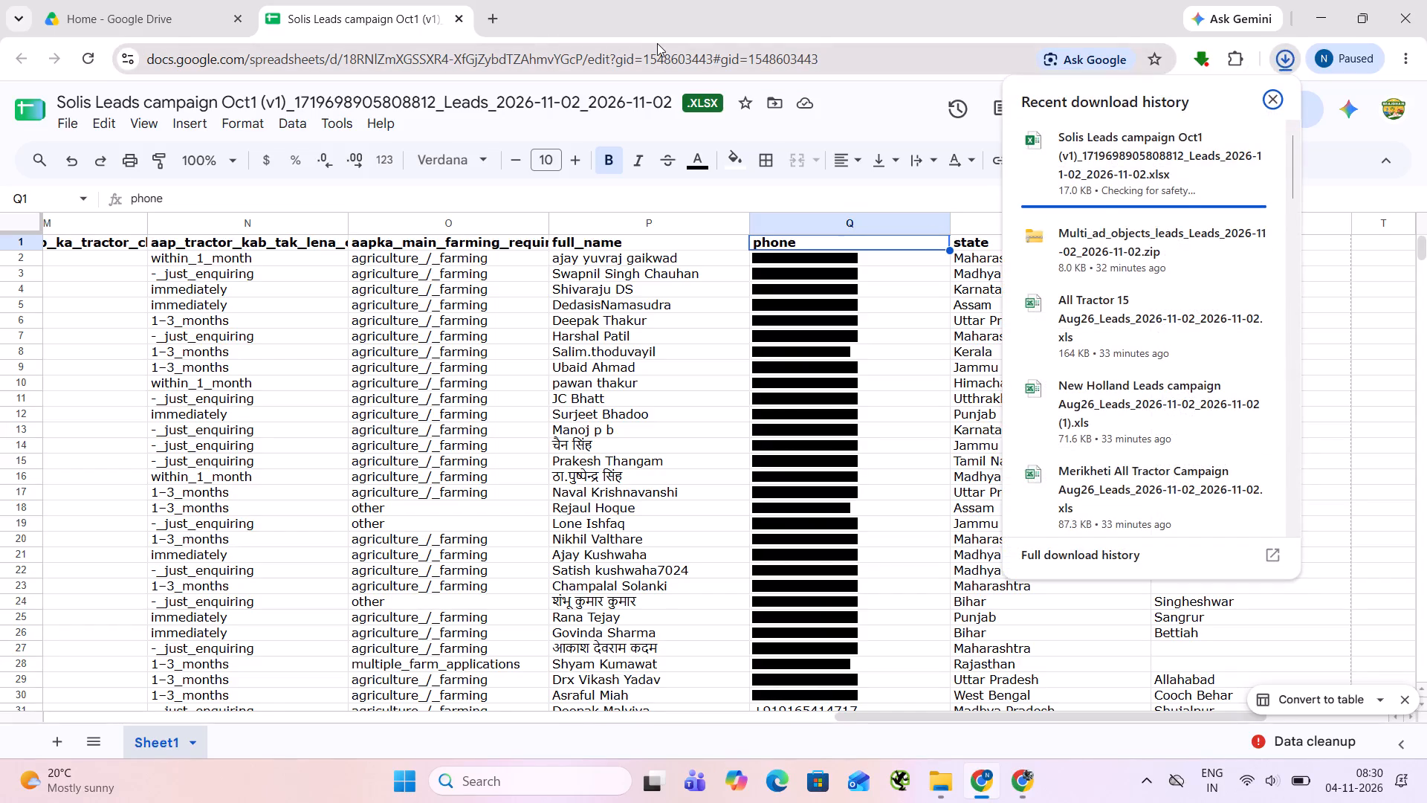
Close the Solis Leads campaign Oct1 (v1) spreadsheet and return to the Drive file list.
left_click(460, 20)
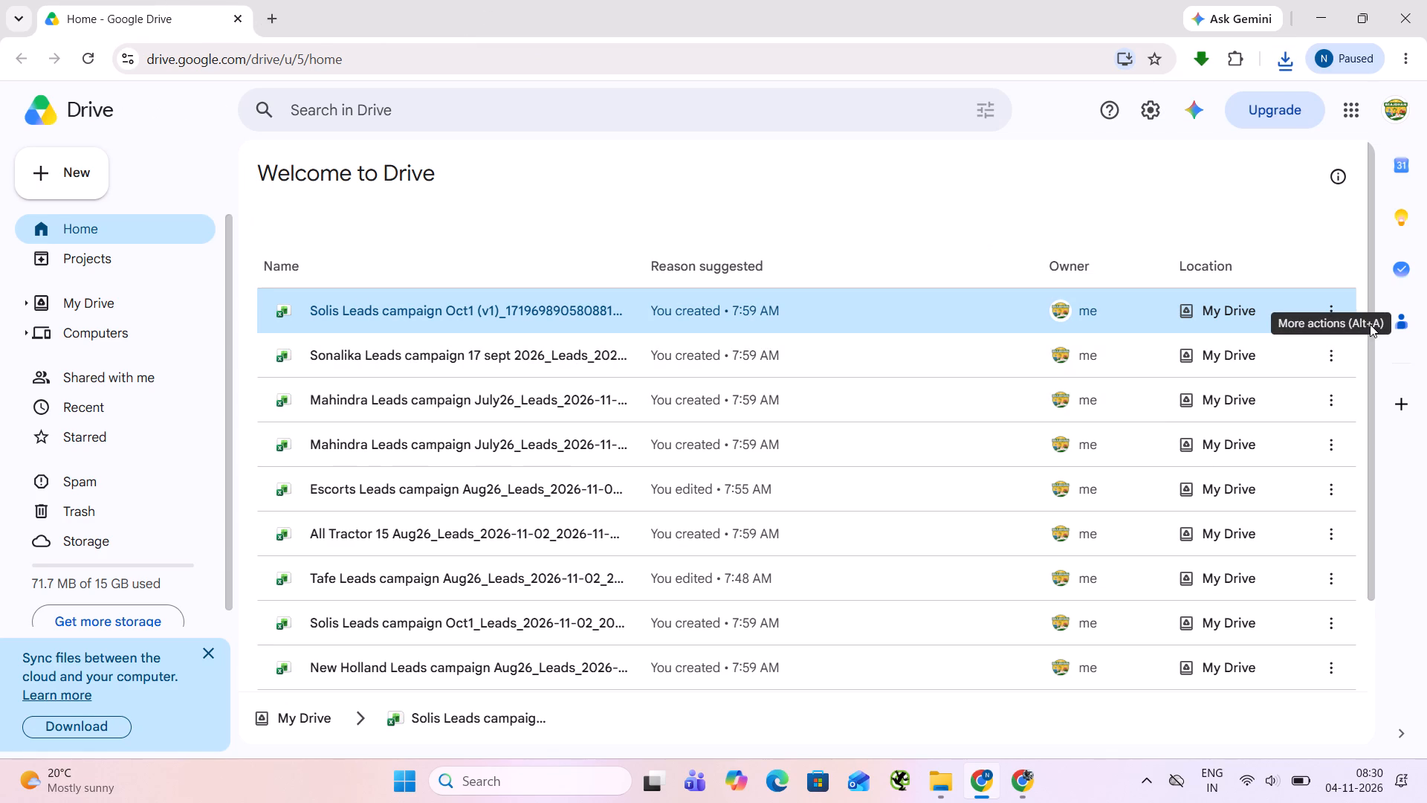
left_click_drag(1371, 352, 1366, 419)
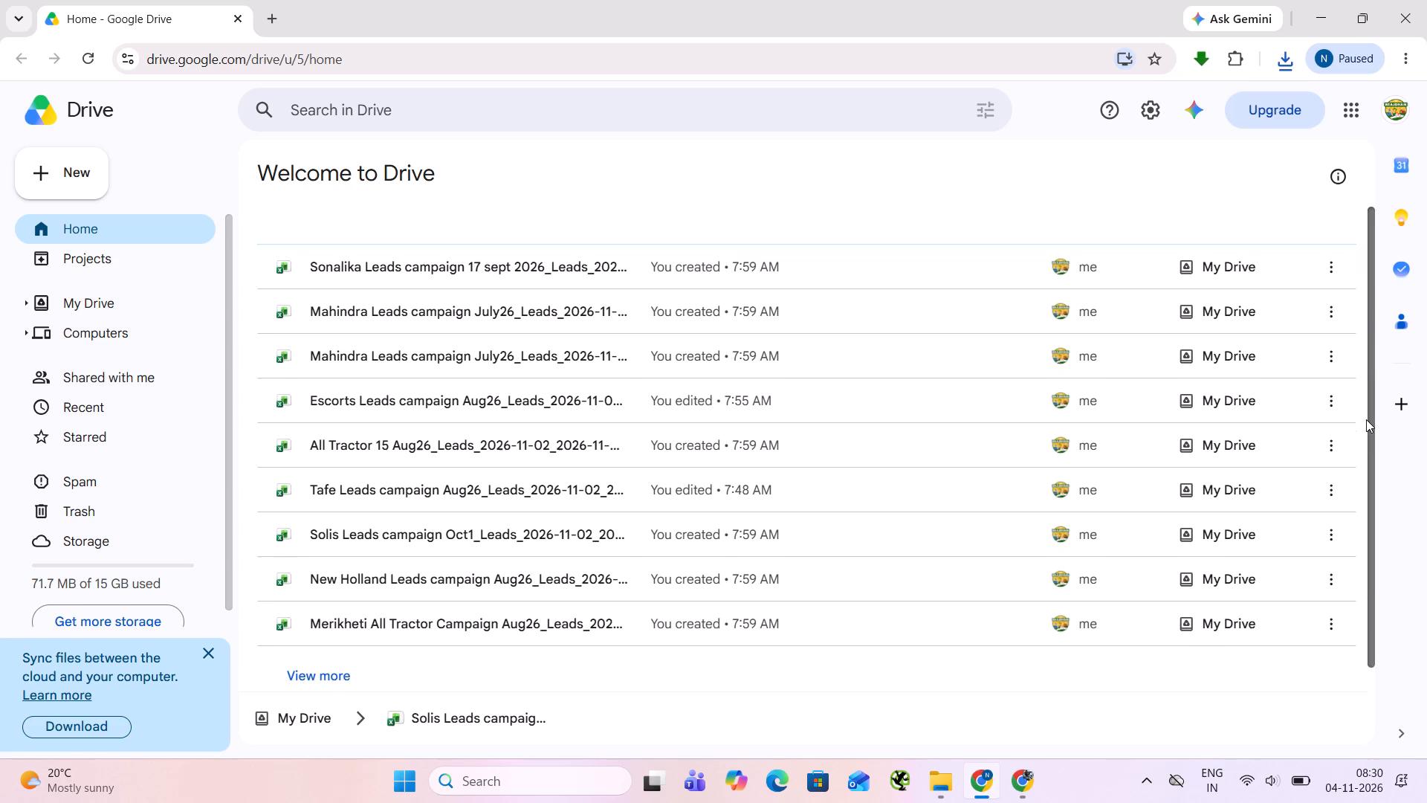
Expand the Drive home file list to show more files and look through the leads campaign spreadsheets for remaining ones.
left_click_drag(1366, 419, 1369, 436)
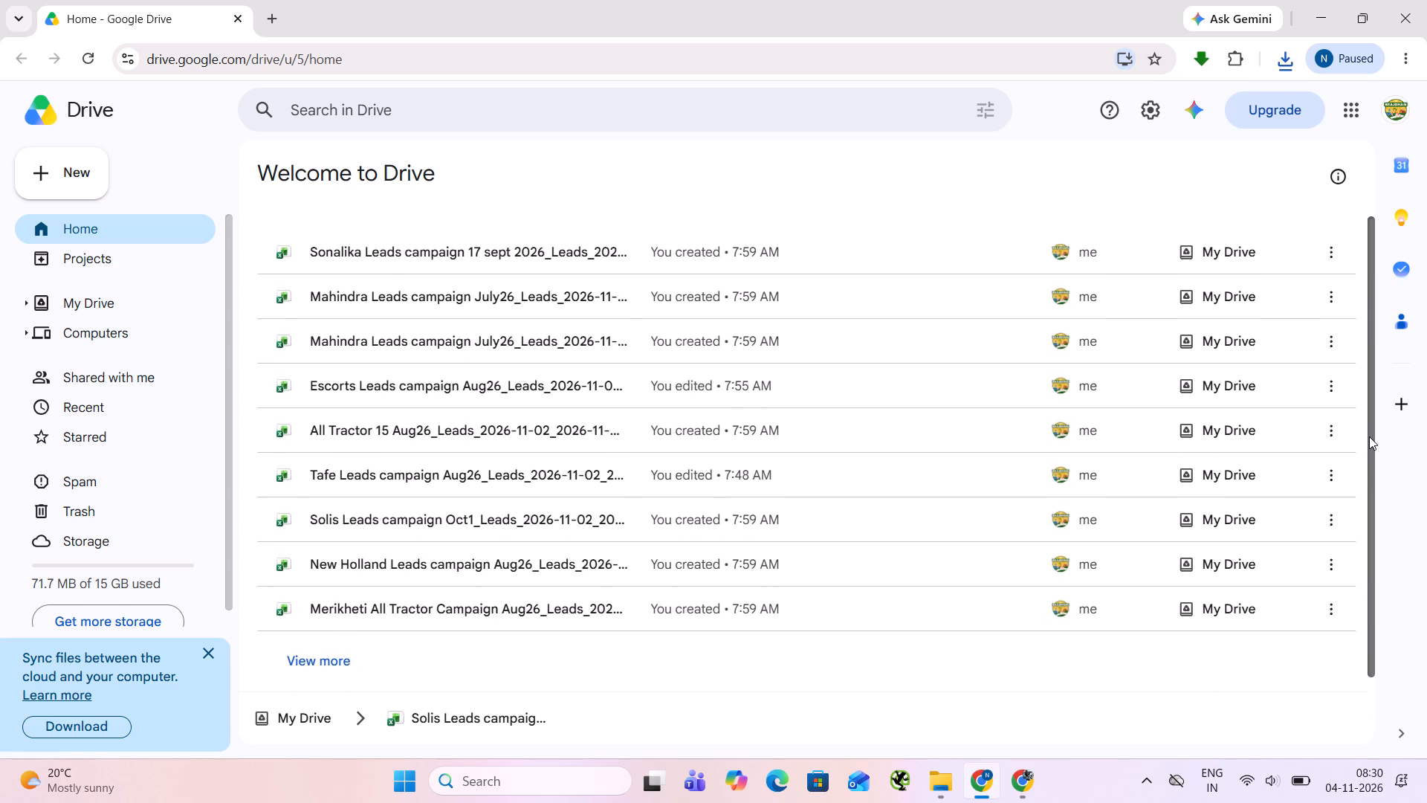
left_click_drag(1369, 436, 1369, 448)
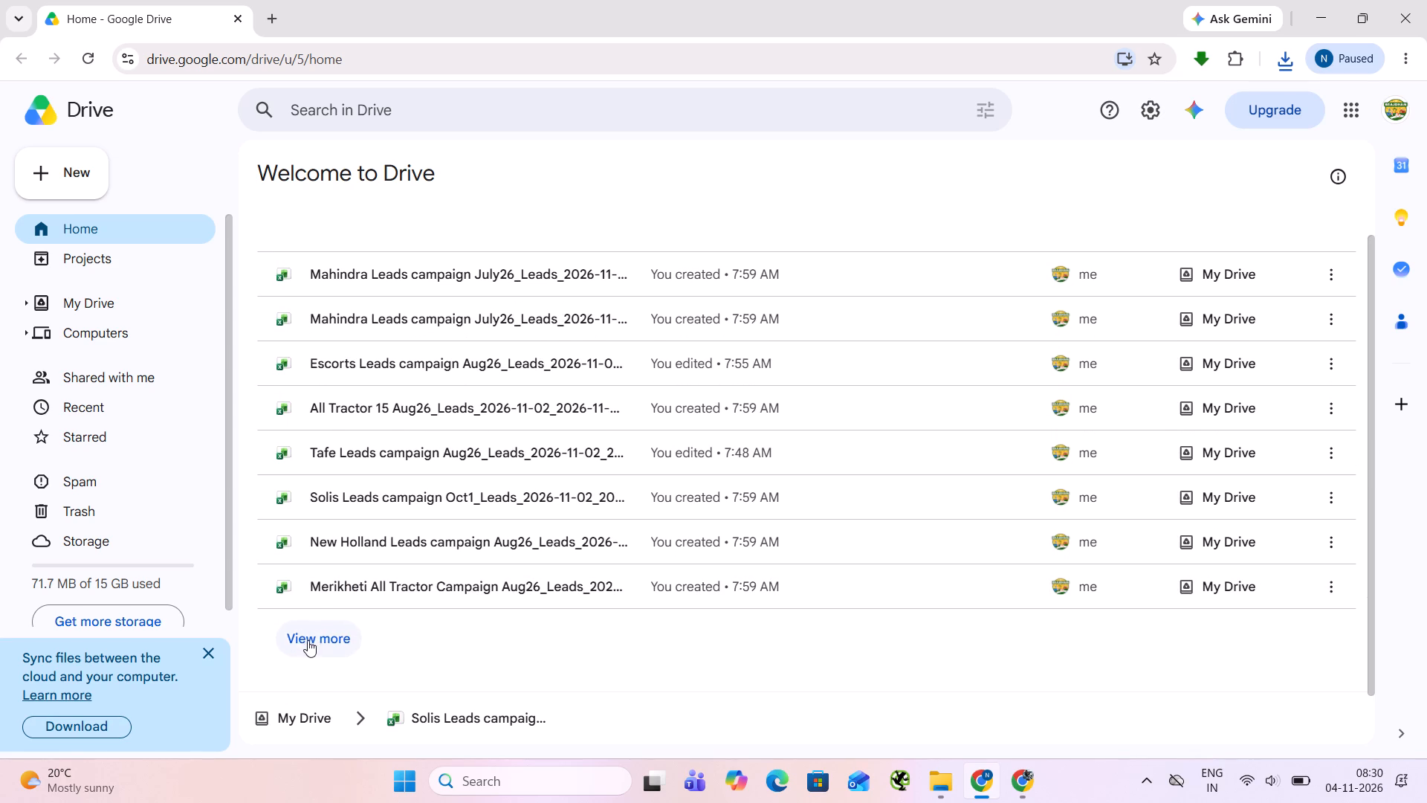
left_click(308, 642)
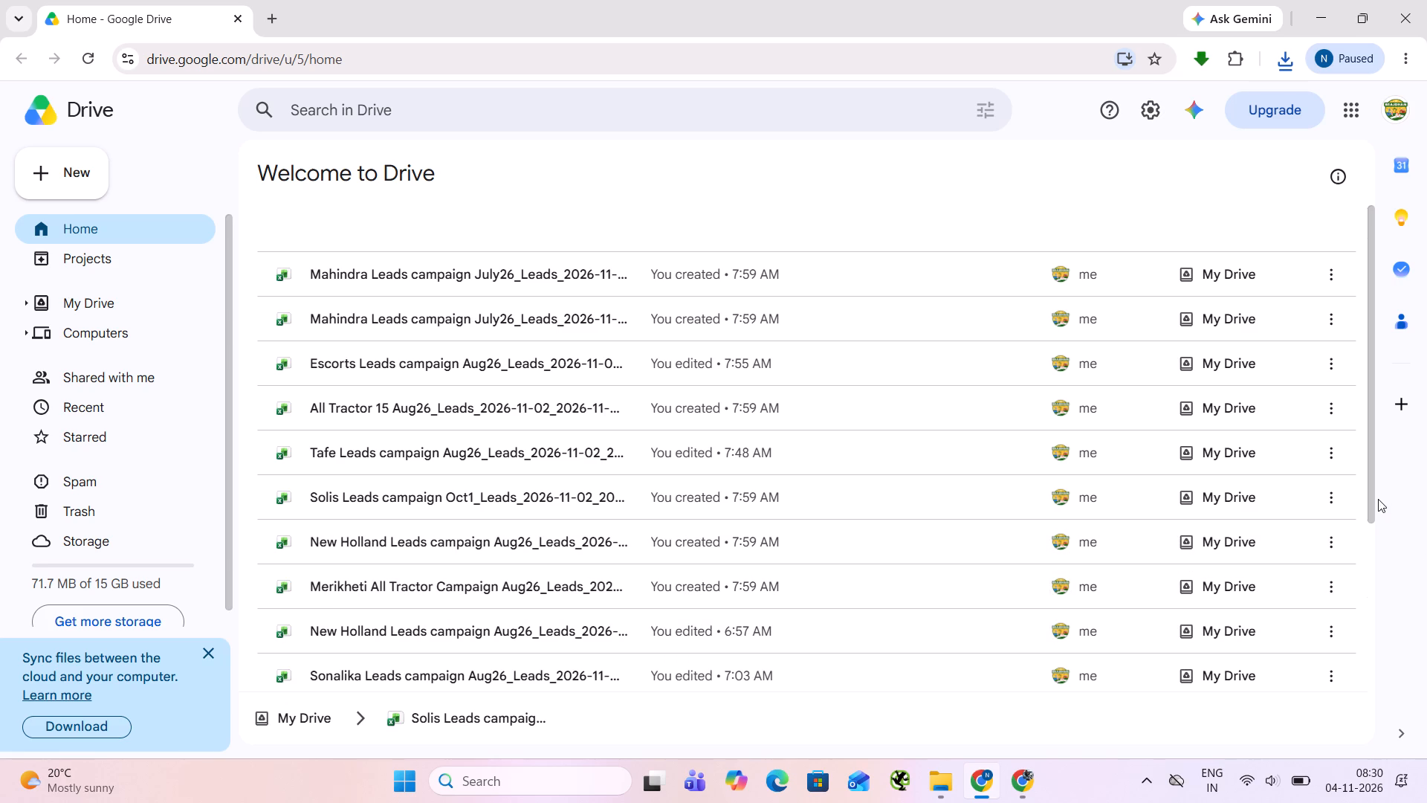
left_click_drag(1369, 505, 1371, 636)
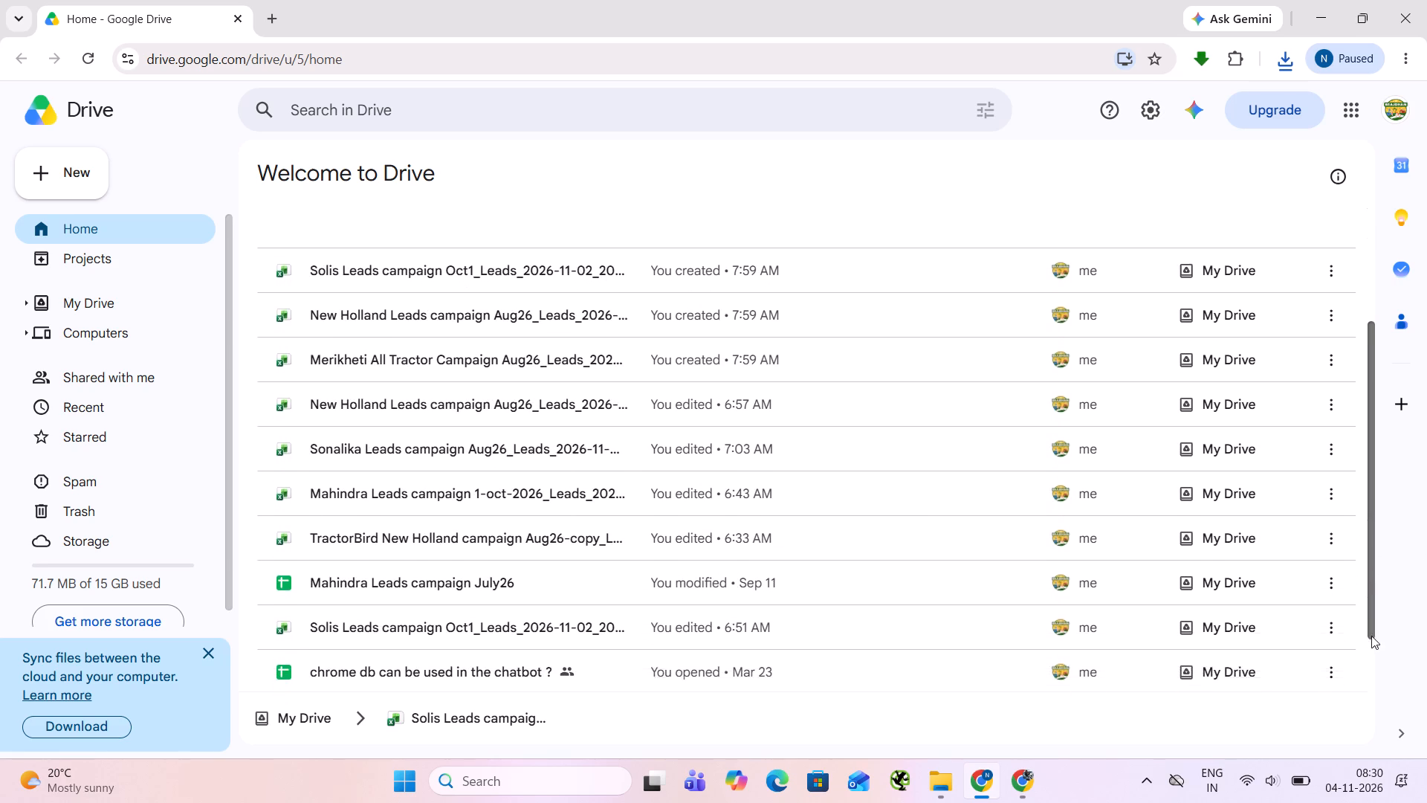
left_click_drag(1371, 636, 1390, 673)
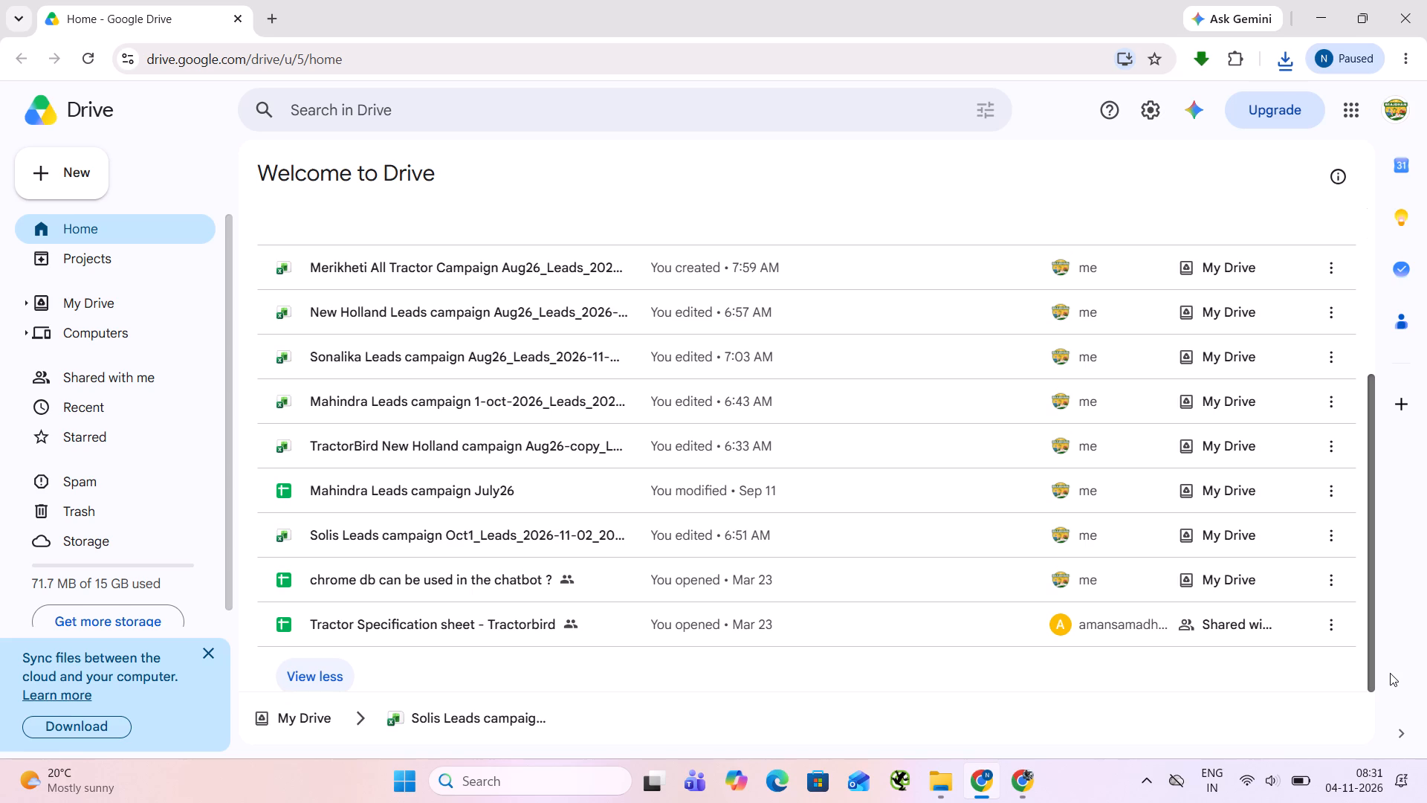
left_click_drag(1390, 673, 1410, 605)
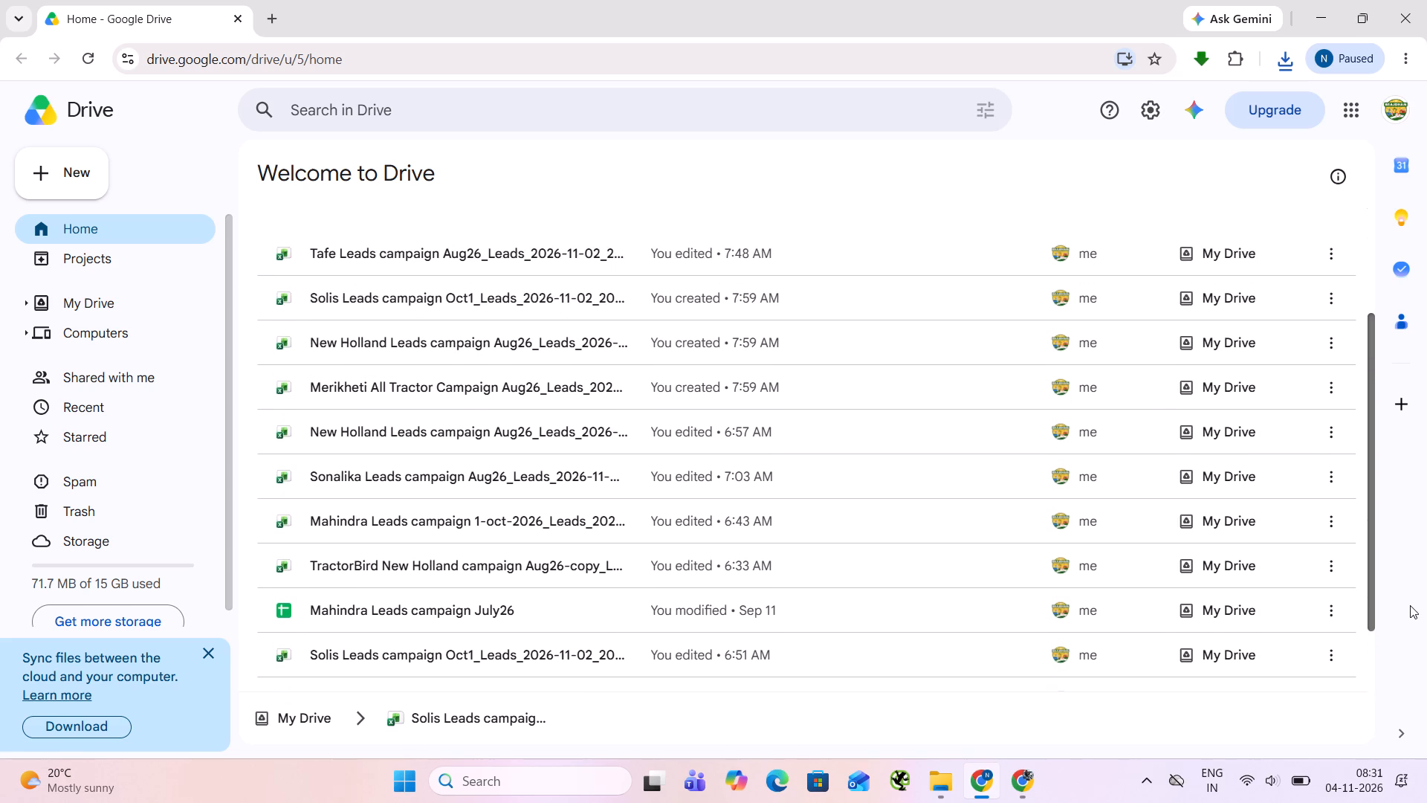
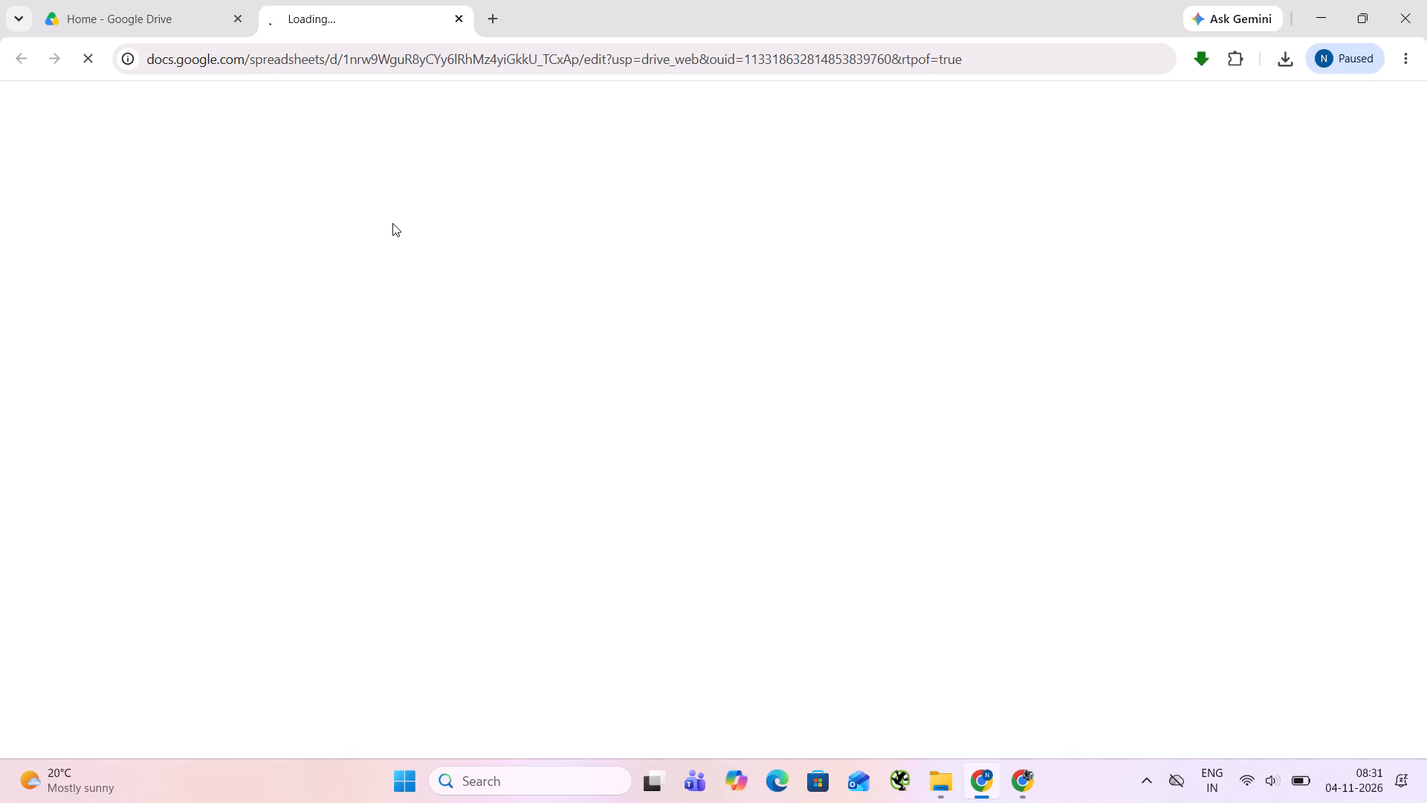
Open the first Mahindra Leads campaign July26 spreadsheet, listed just below the Sonalika file, from the Drive home list.
left_click(154, 4)
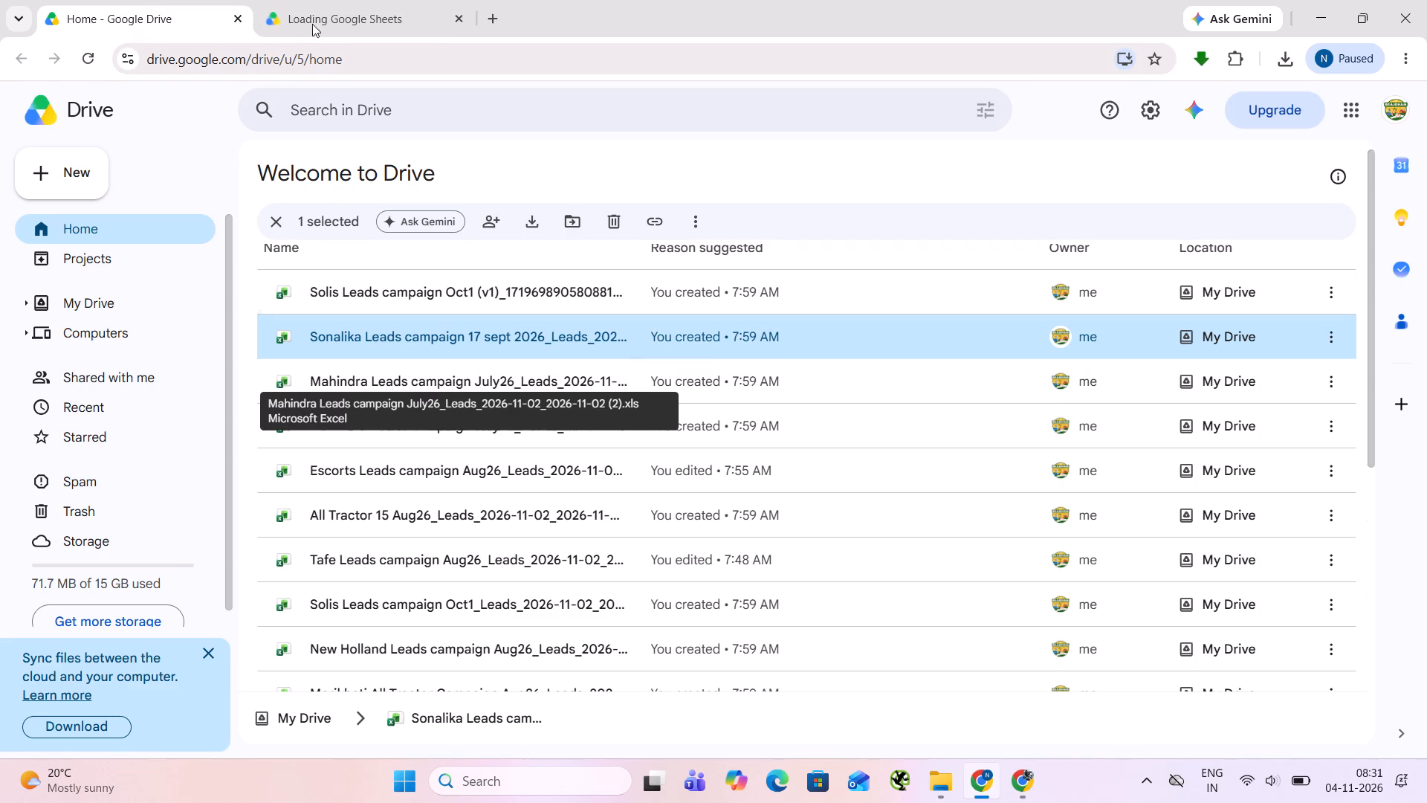
left_click(275, 12)
left_click(177, 1)
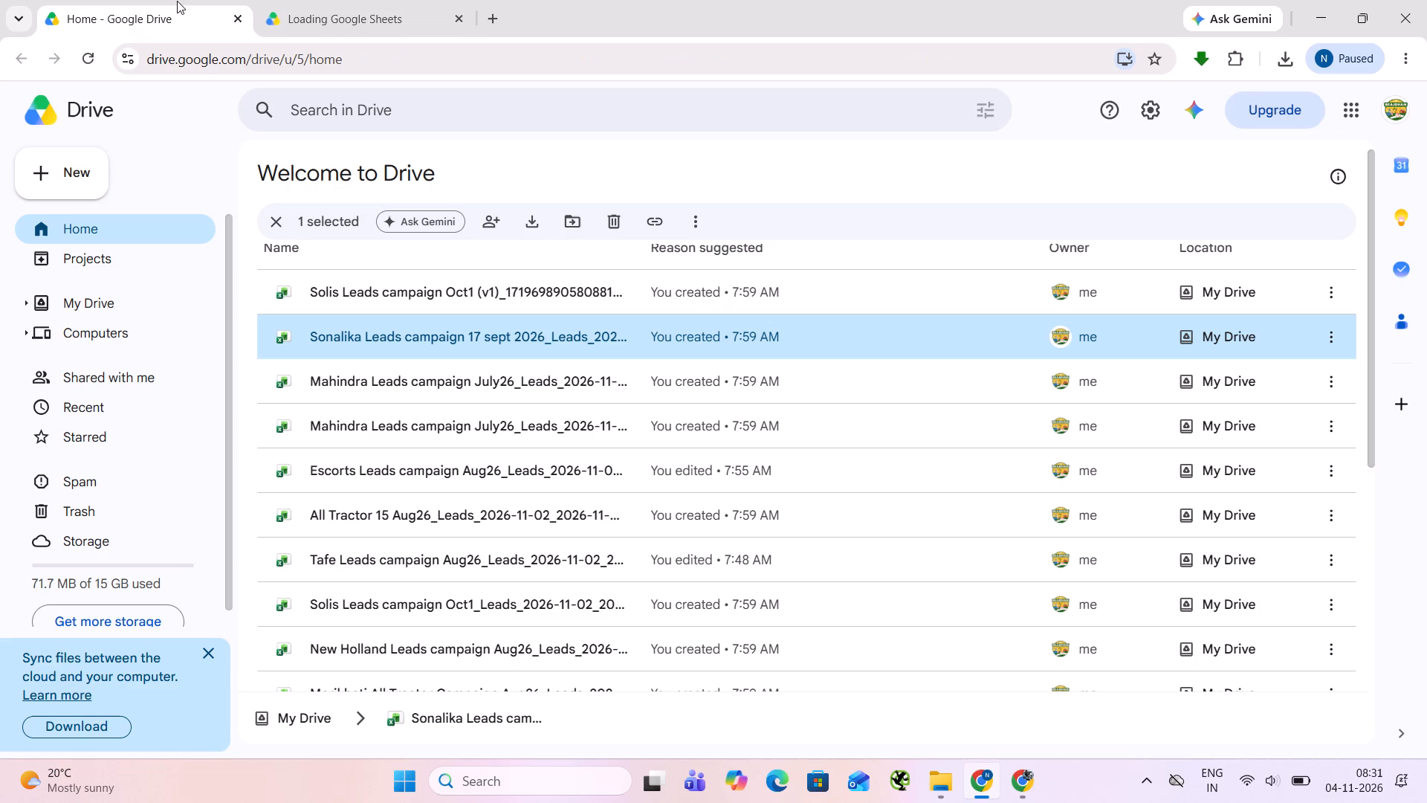
double_click(511, 367)
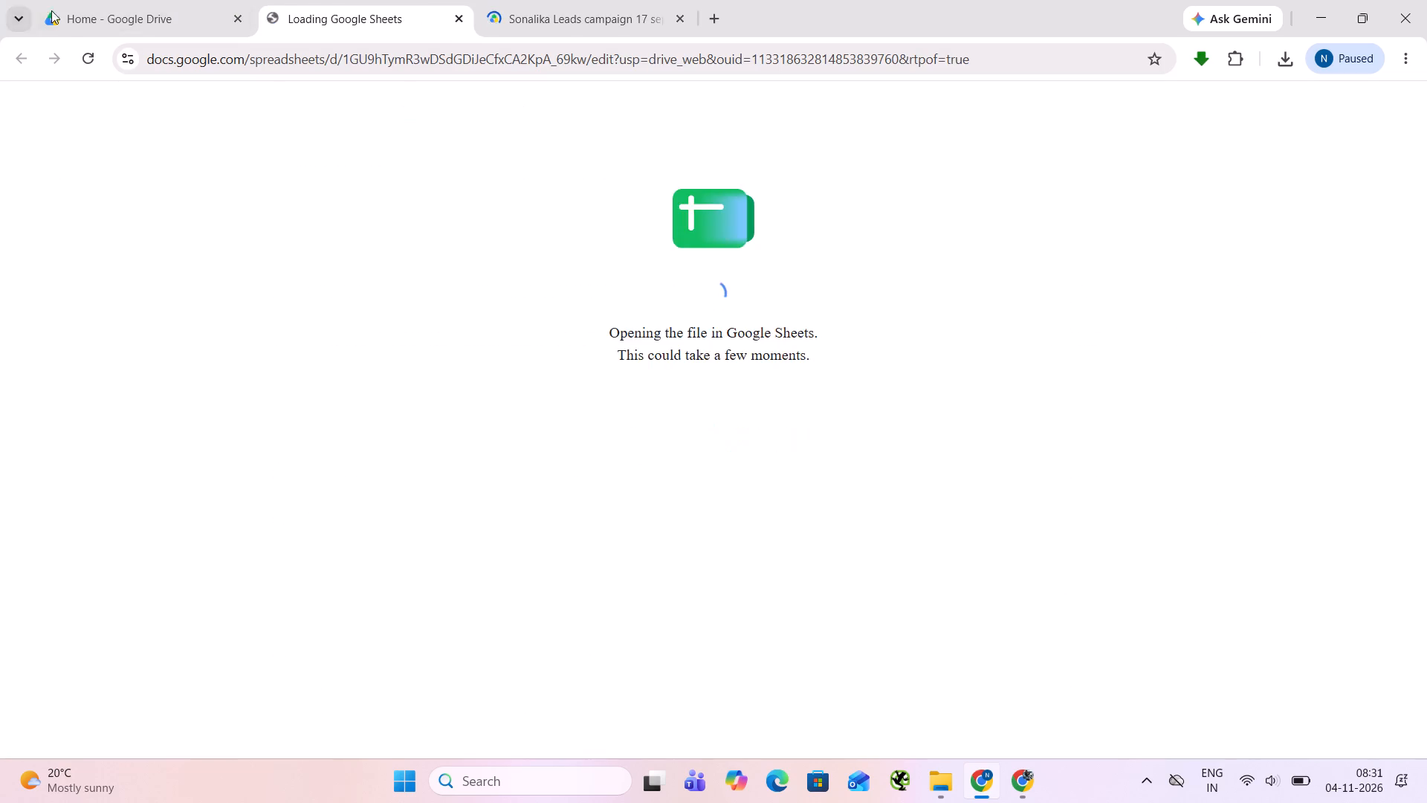
Search the web for fb in a new browser tab and open the Facebook site from the results.
left_click(72, 17)
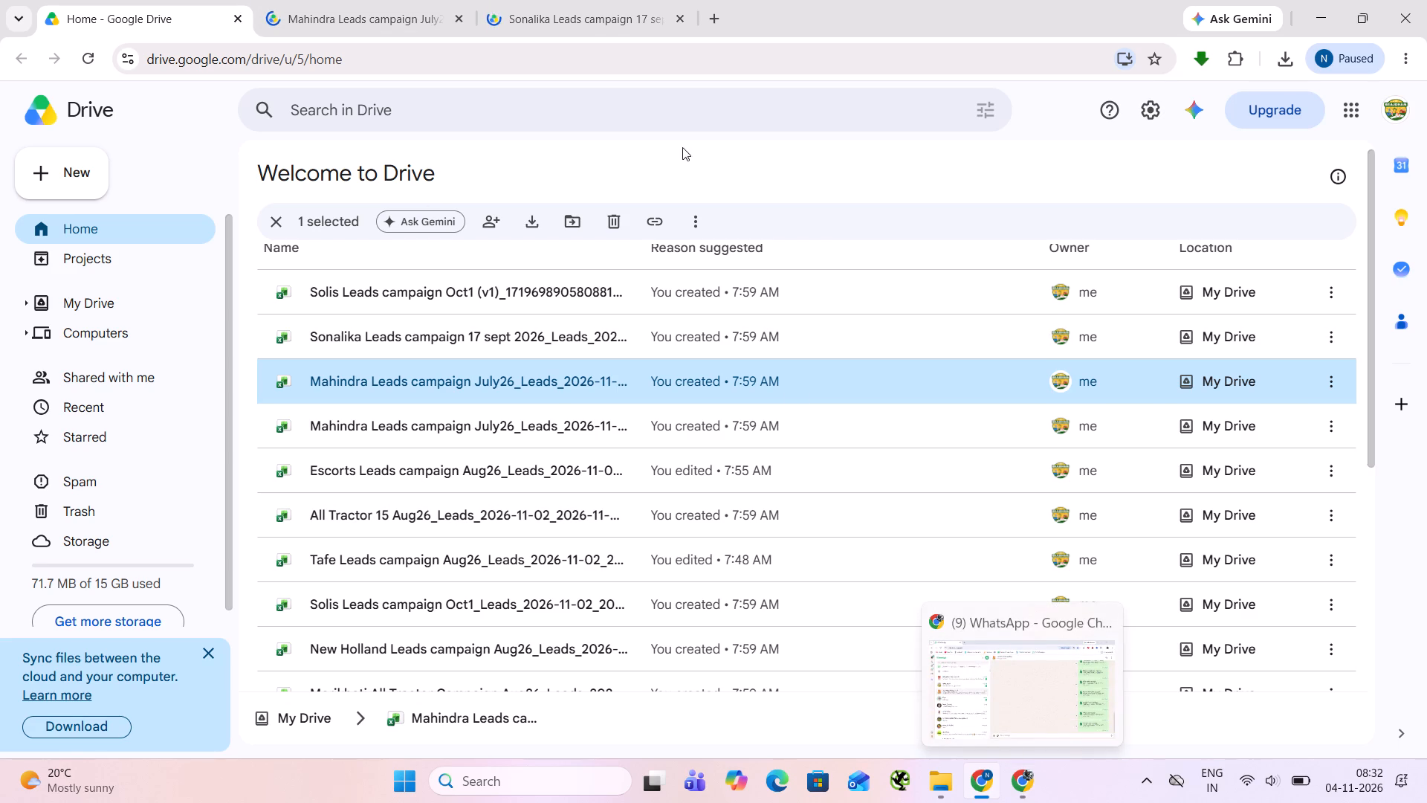
left_click(716, 6)
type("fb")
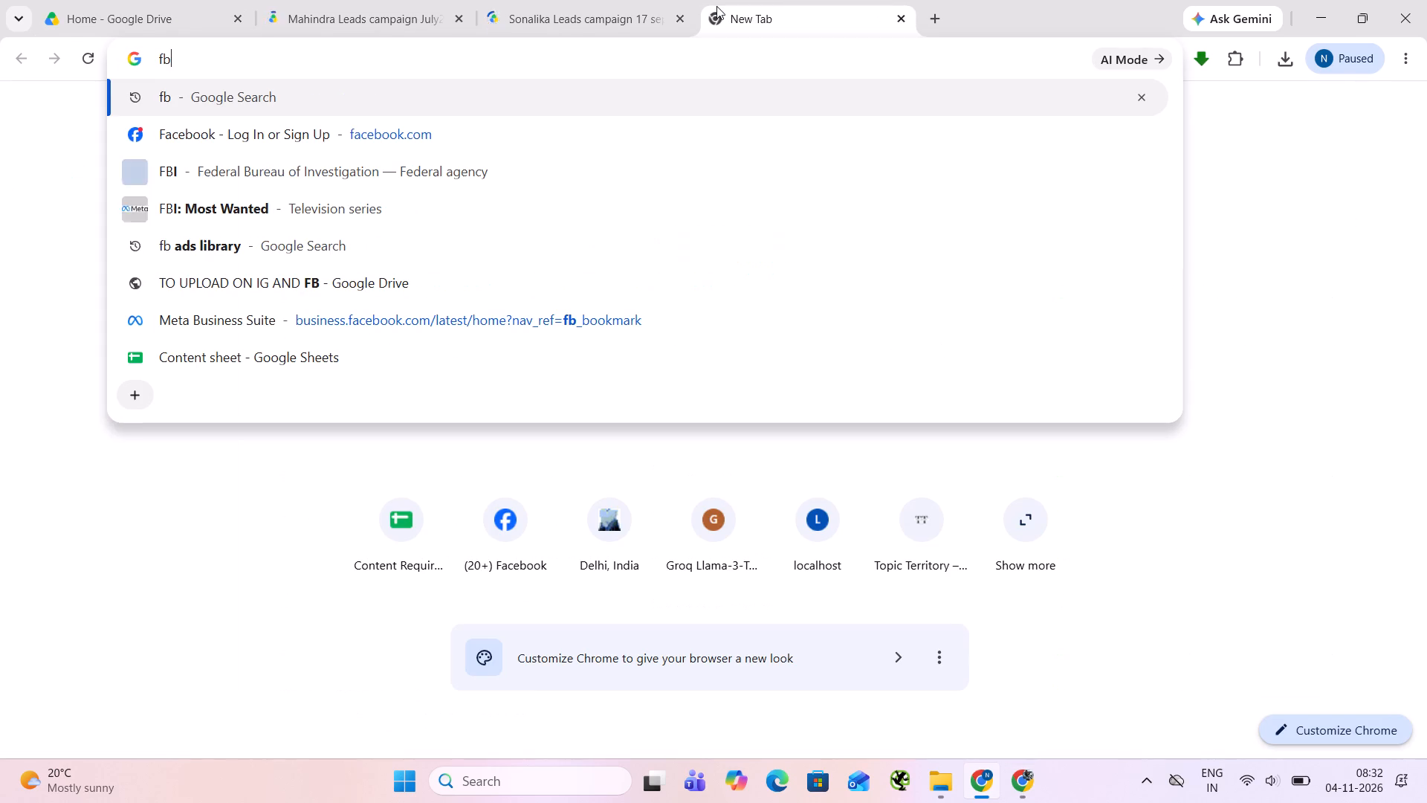
left_click(667, 85)
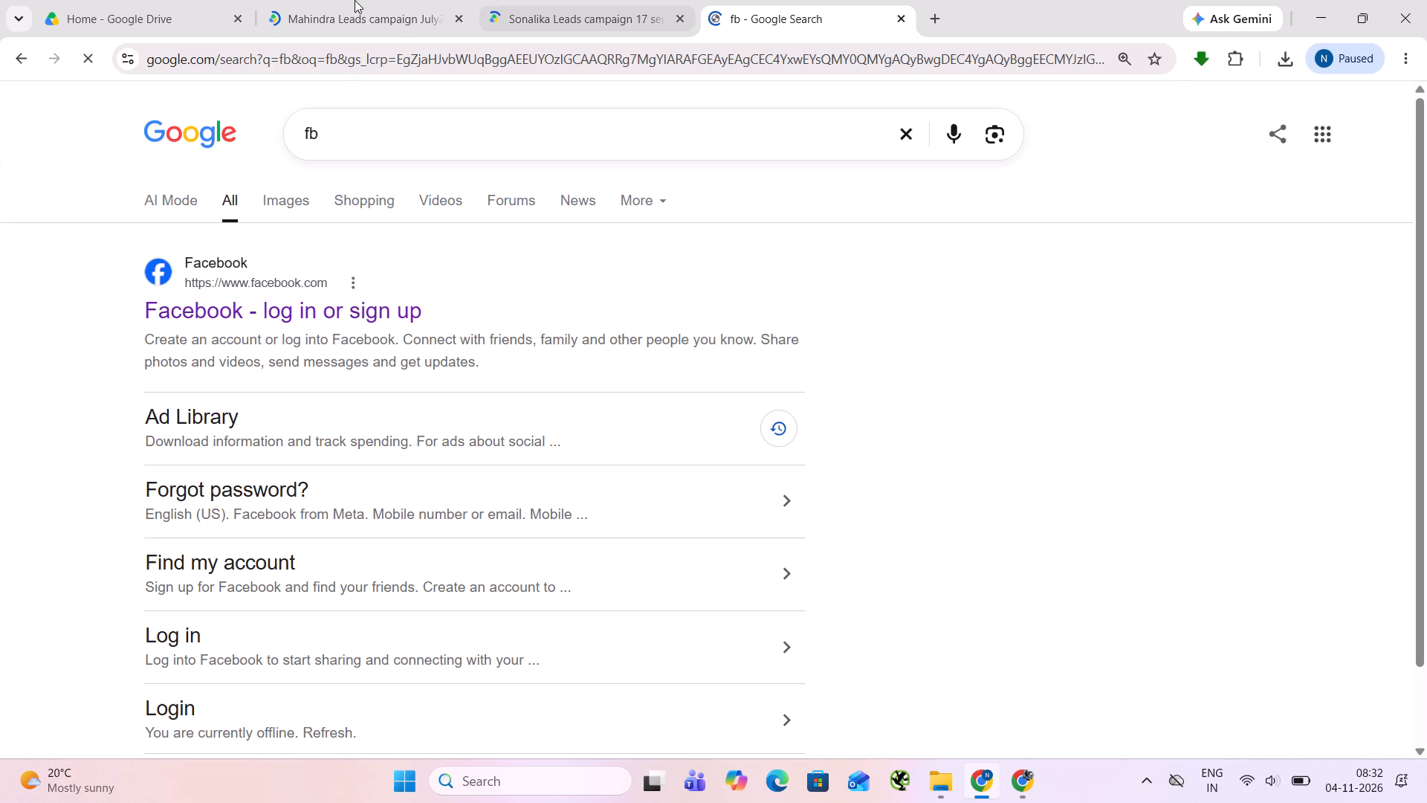
left_click(369, 306)
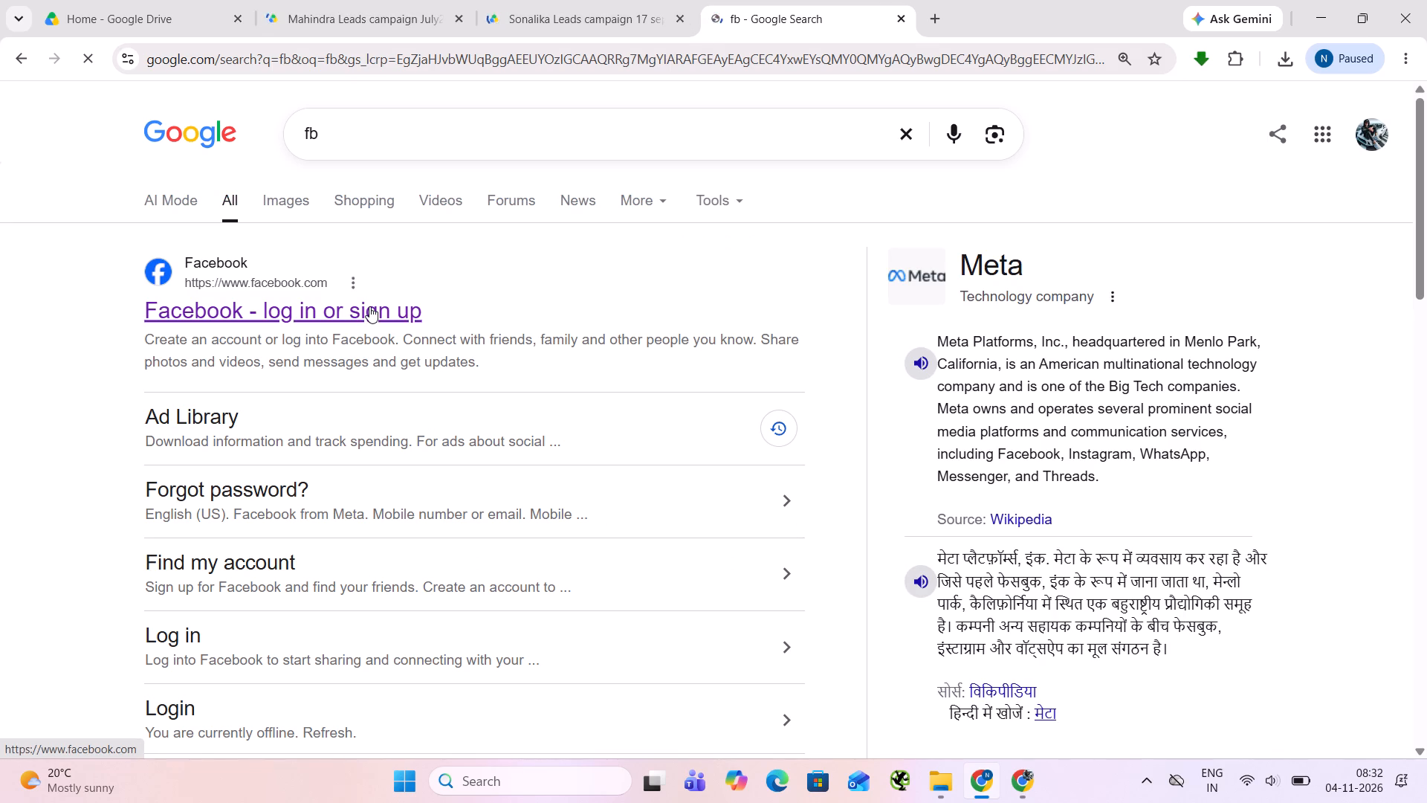
left_click(369, 306)
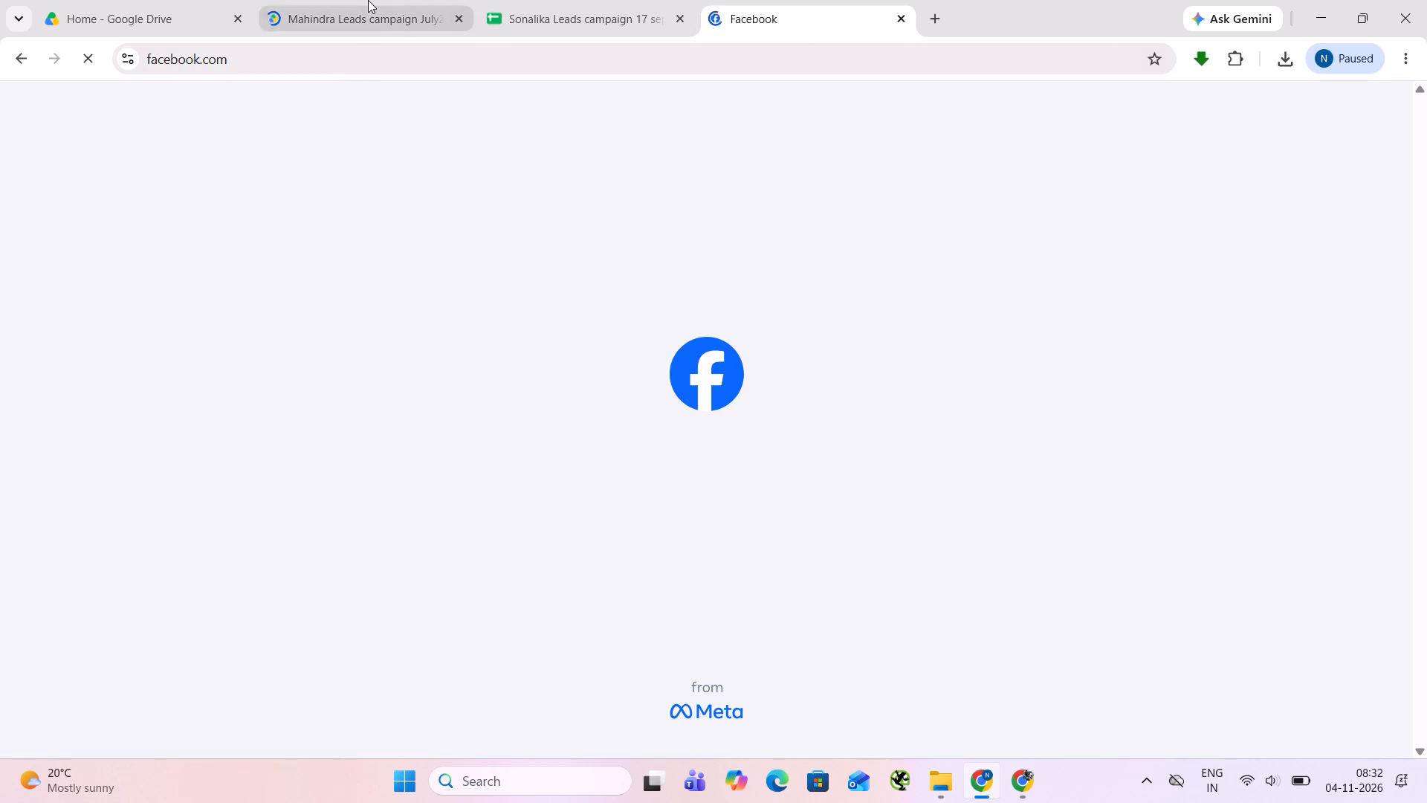
In the Sonalika Leads campaign 17 sept 2026 spreadsheet, clear the invalid entry in the first lead's state cell, P2.
left_click(589, 6)
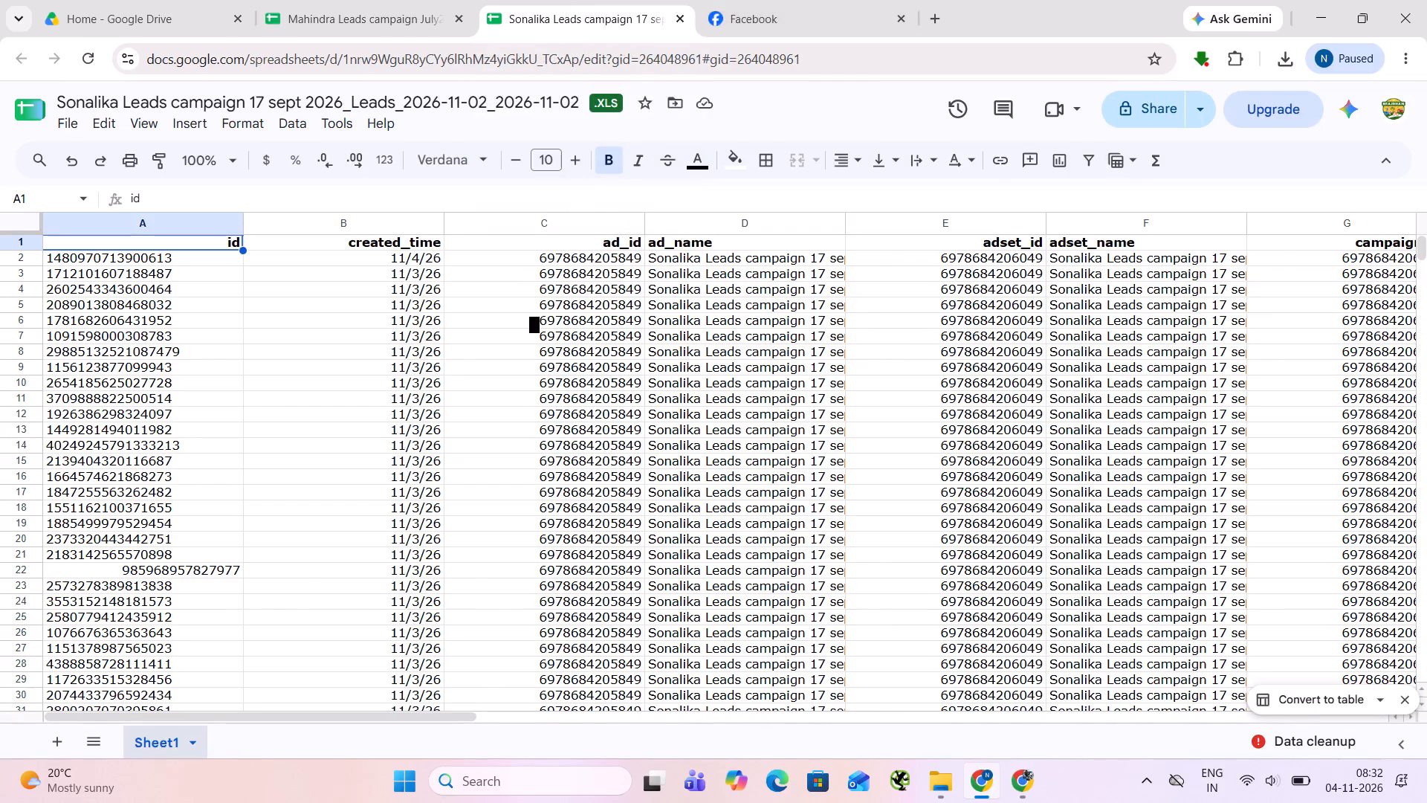
key("ctrl+Right")
key("Left")
key("Left")
key("Left")
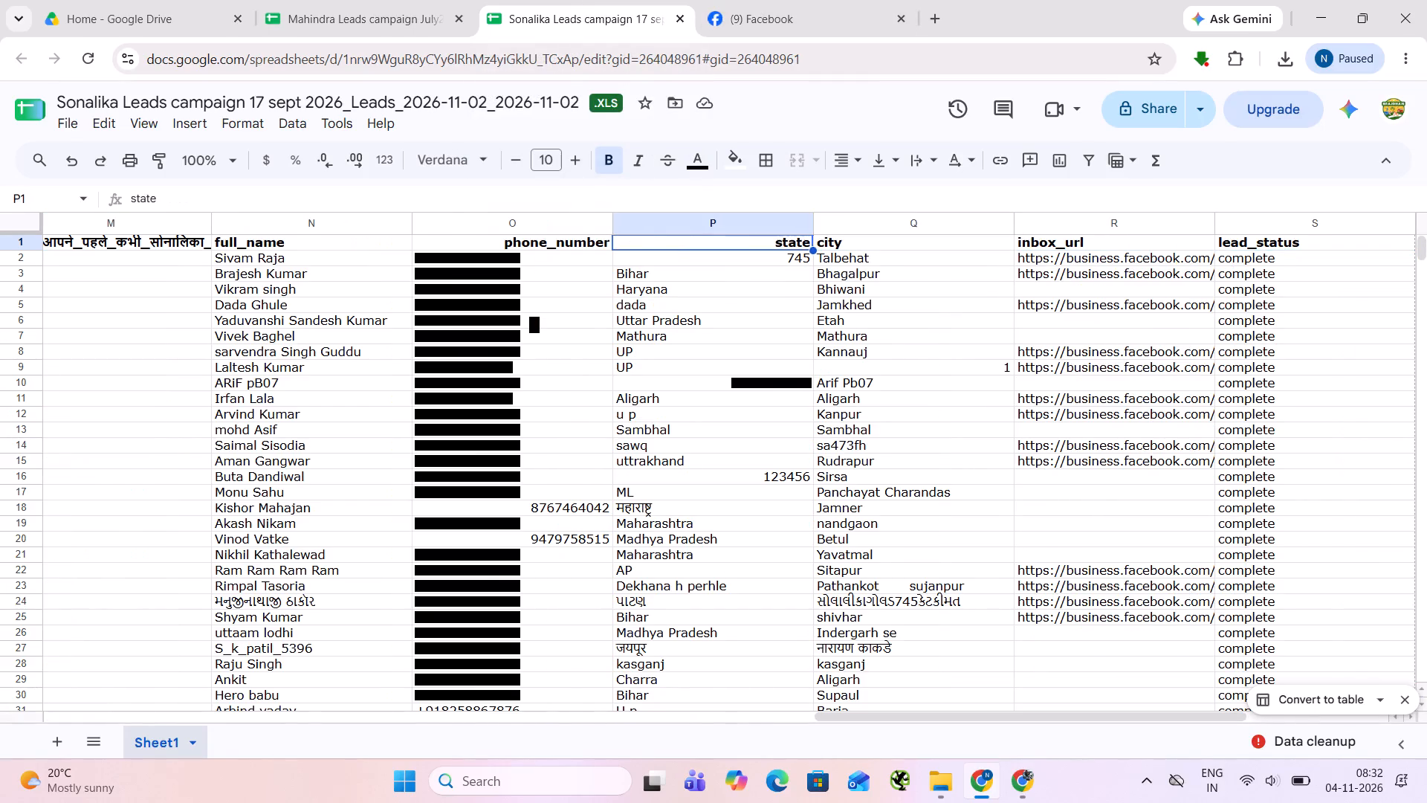
key("Down")
key("ctrl+Down")
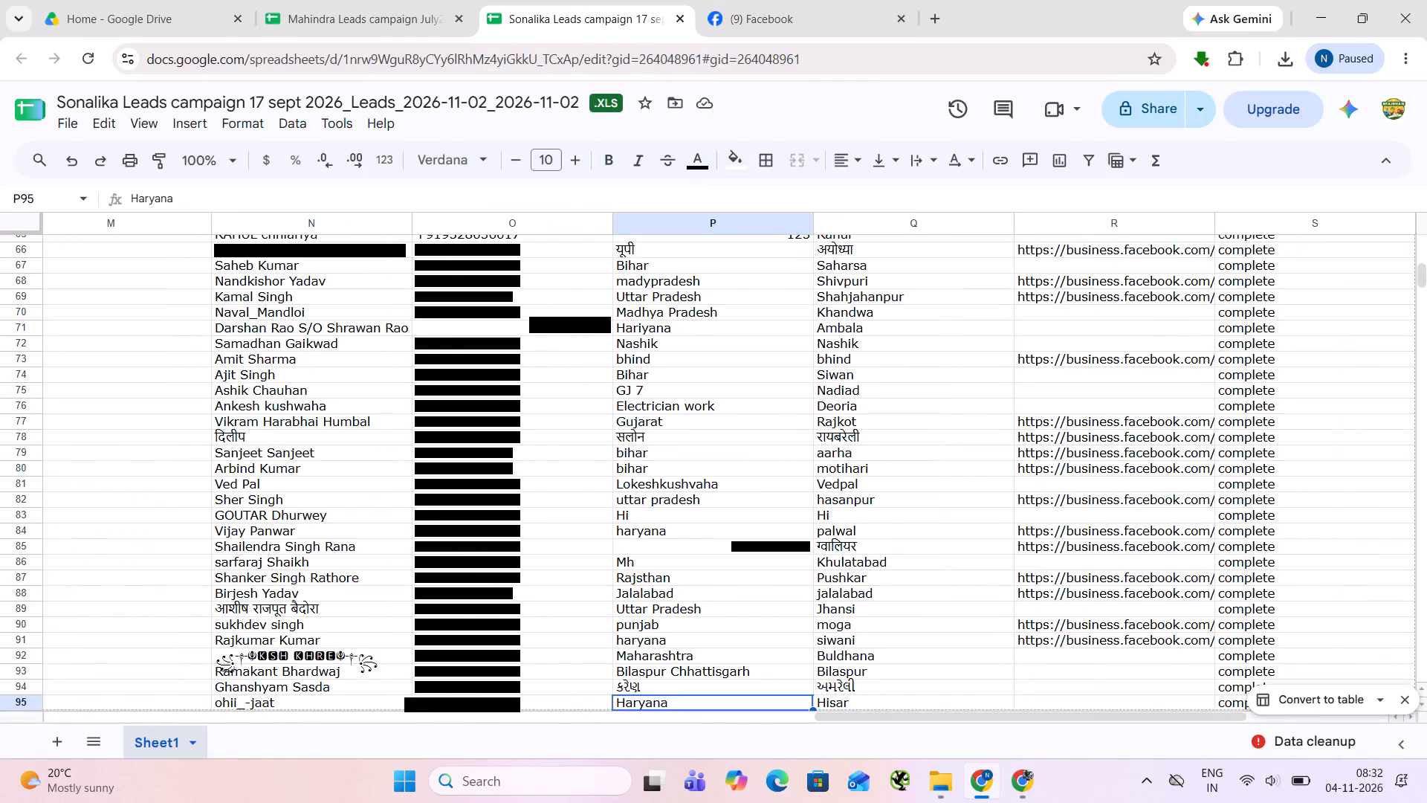
key("Down")
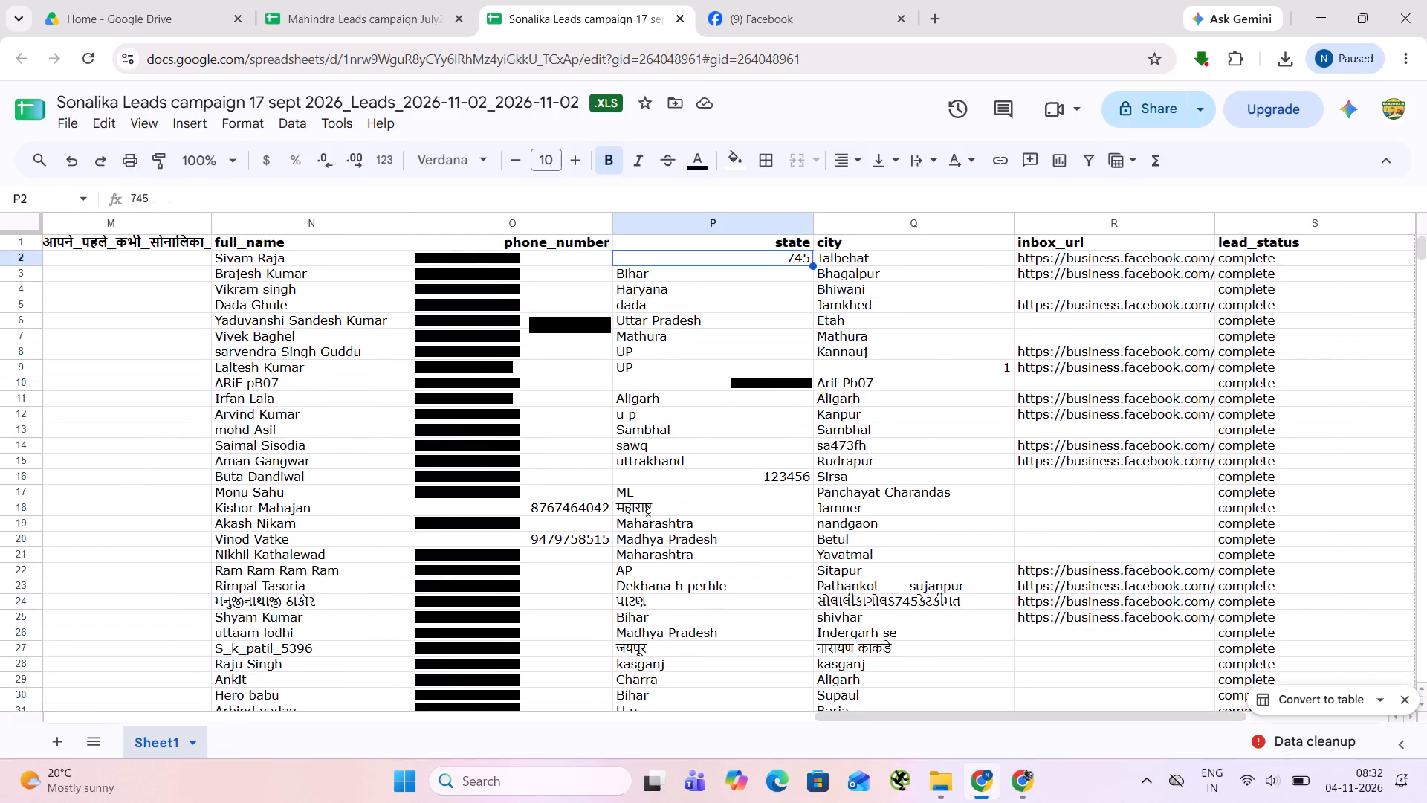
key("BackSpace")
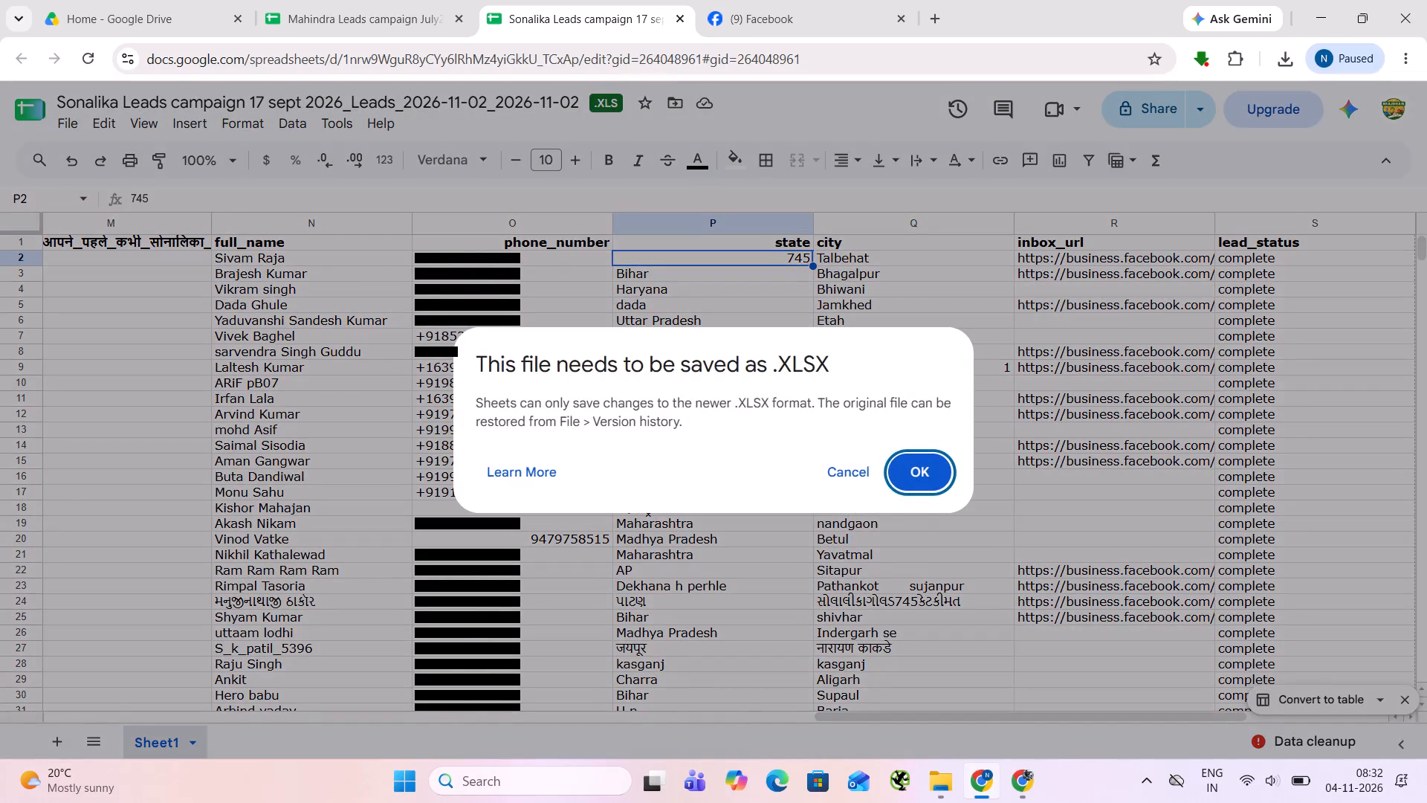
Save the Sonalika Leads campaign 17 sept 2026 file as .XLSX and set the state in row 2 to Uttar Pradesh.
left_click(927, 471)
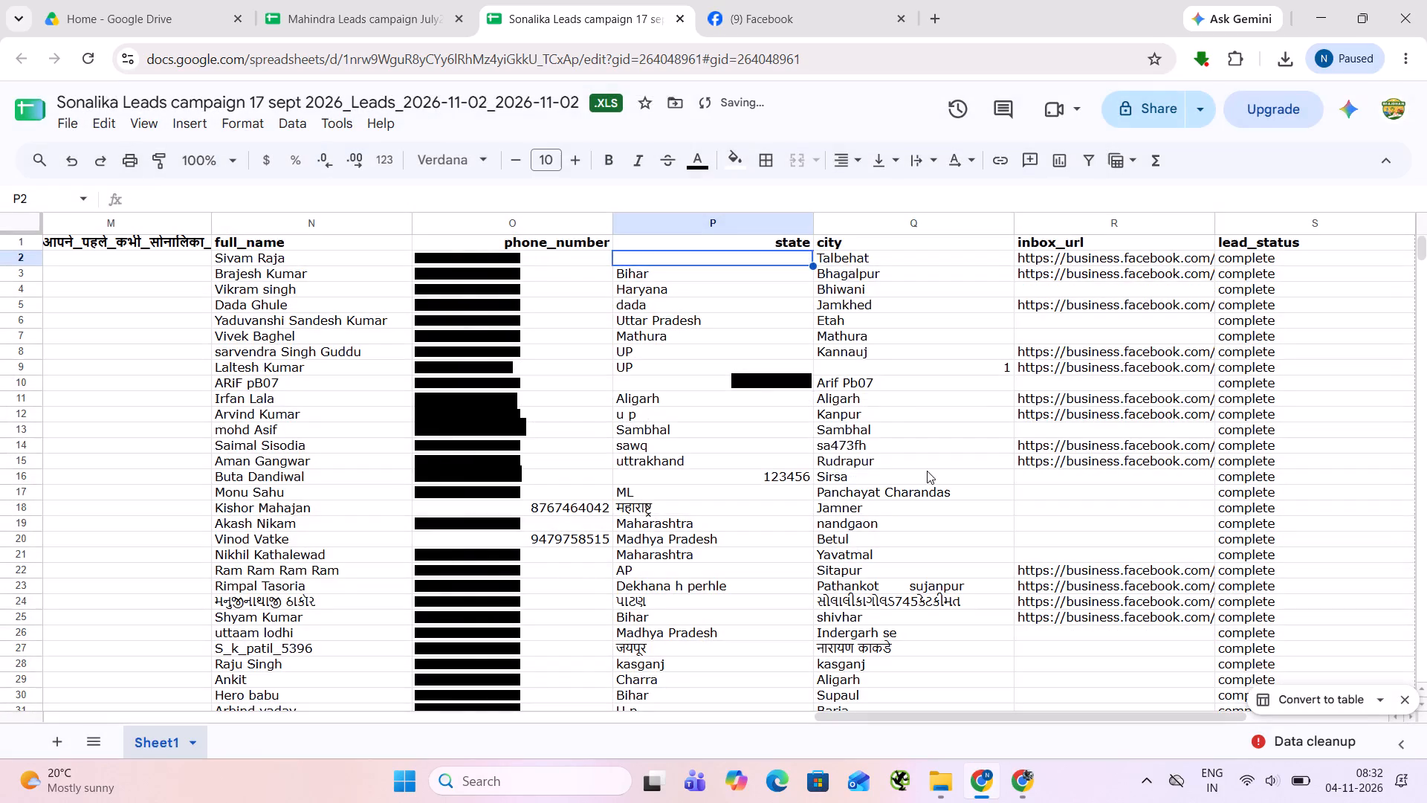
type("Uttar")
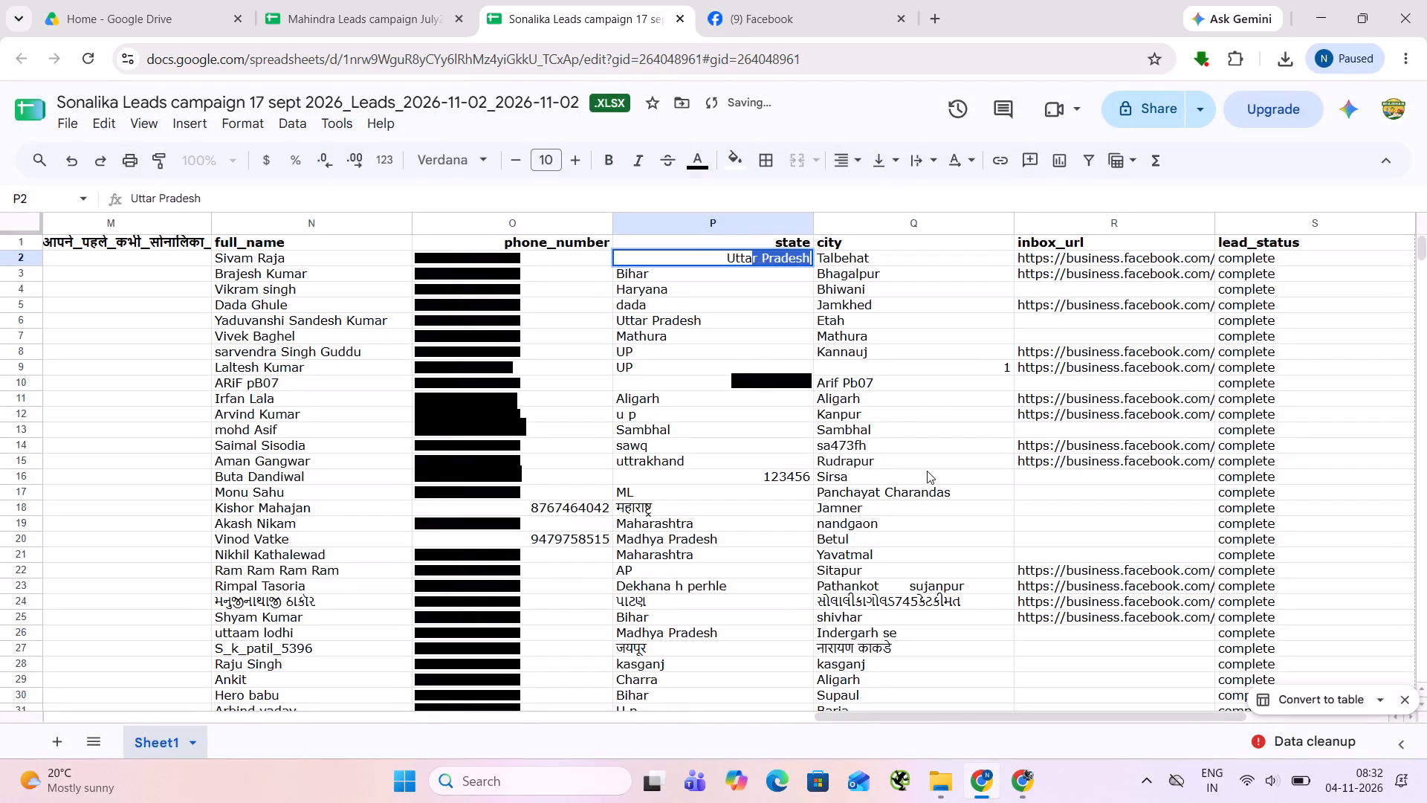
key("space")
key("Return")
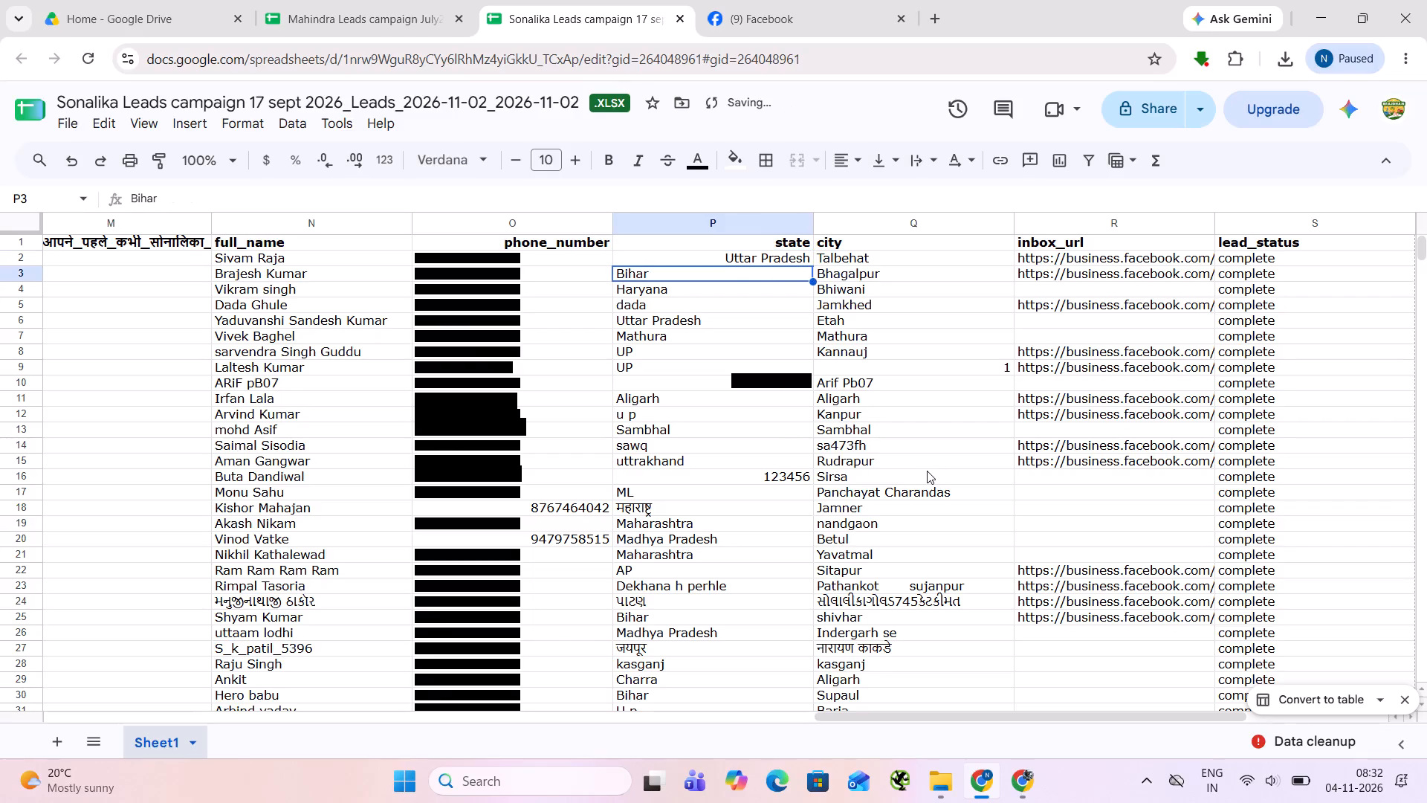
key("Down")
key("Down")
key("Up")
key("Up")
key("Up")
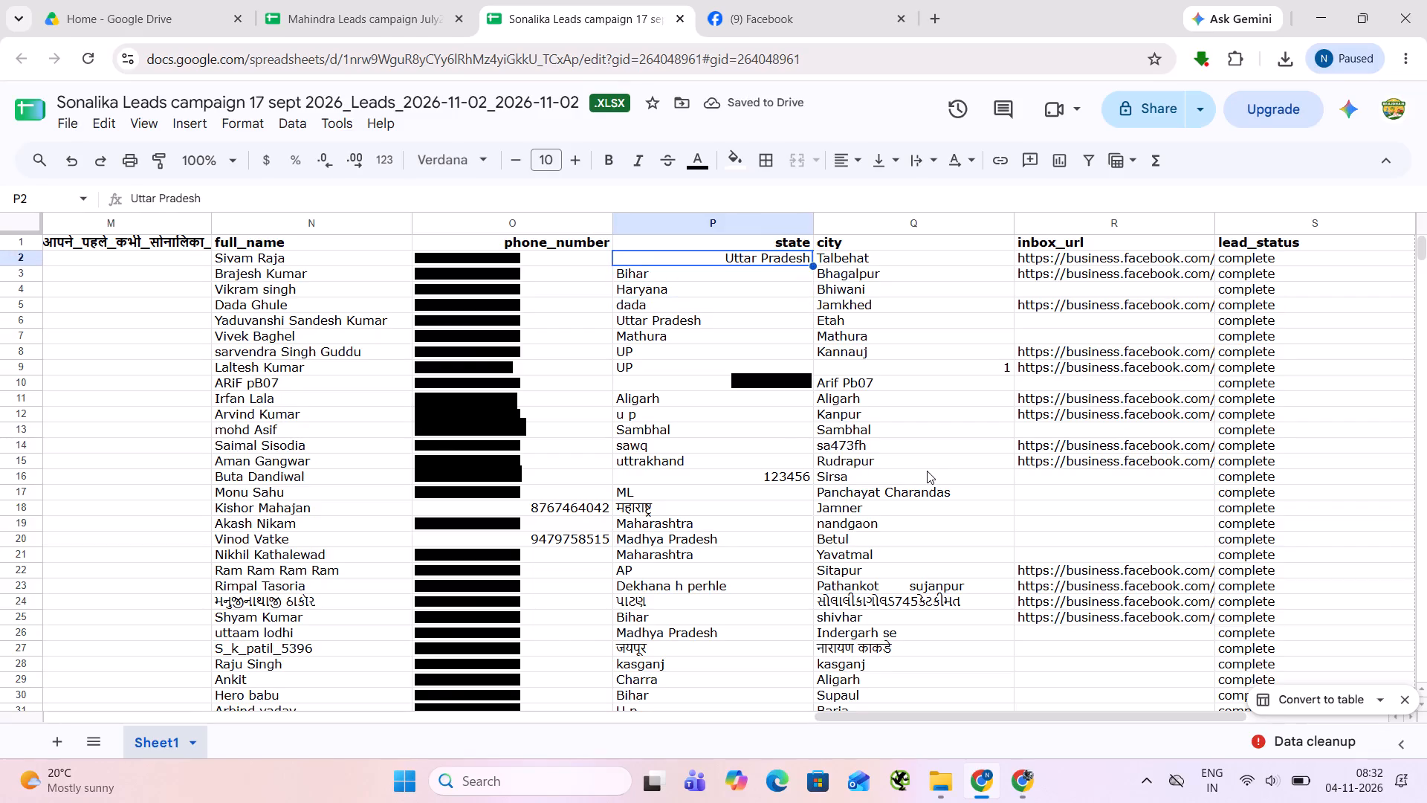
Clear the state and city in row 5 of the Sonalika sheet.
key("Down")
key("Down")
key("Down")
key("backslash")
key("Right")
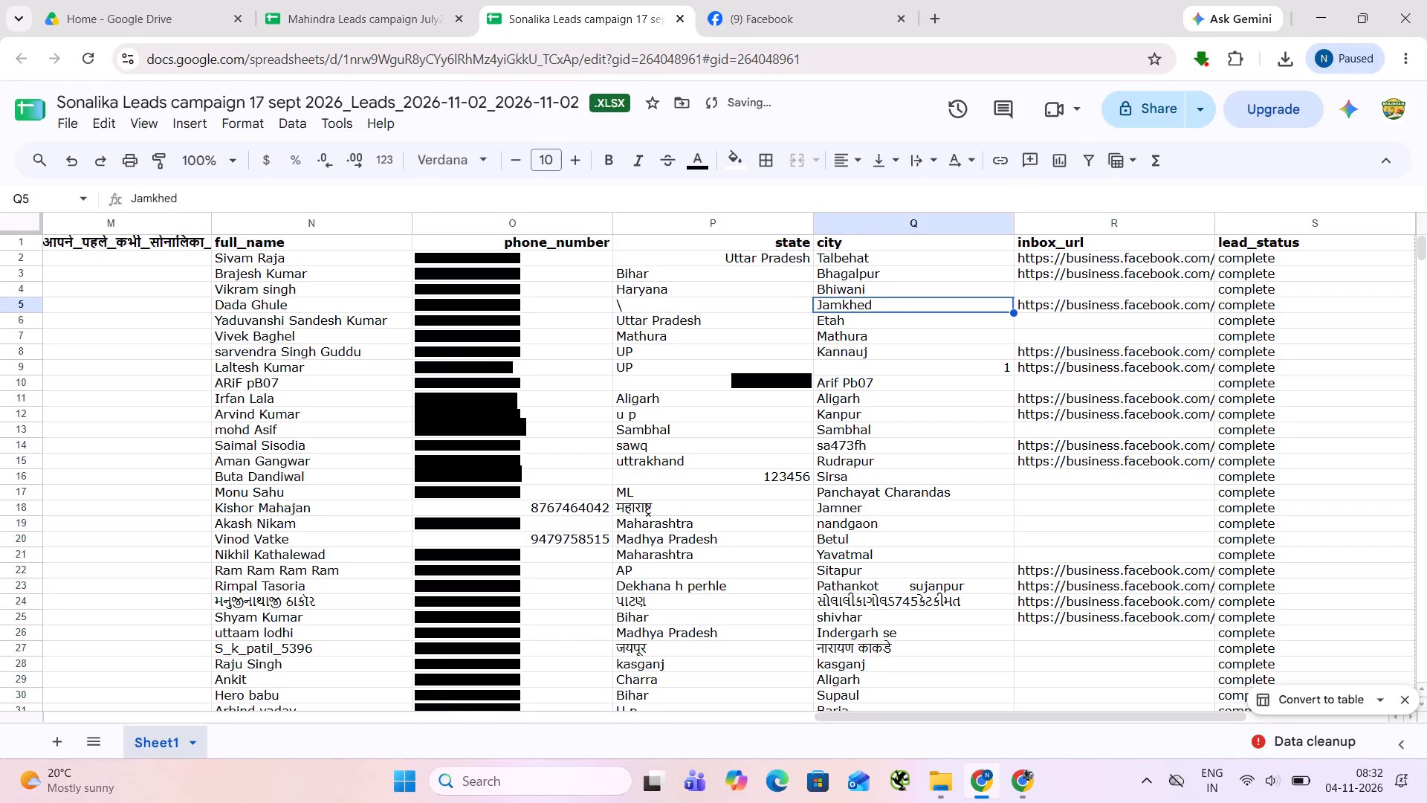
key("BackSpace")
key("Left")
key("BackSpace")
Copy the state Uttar Pradesh from row 6 over the states in rows 7, 8 and 9.
key("Down")
key("Down")
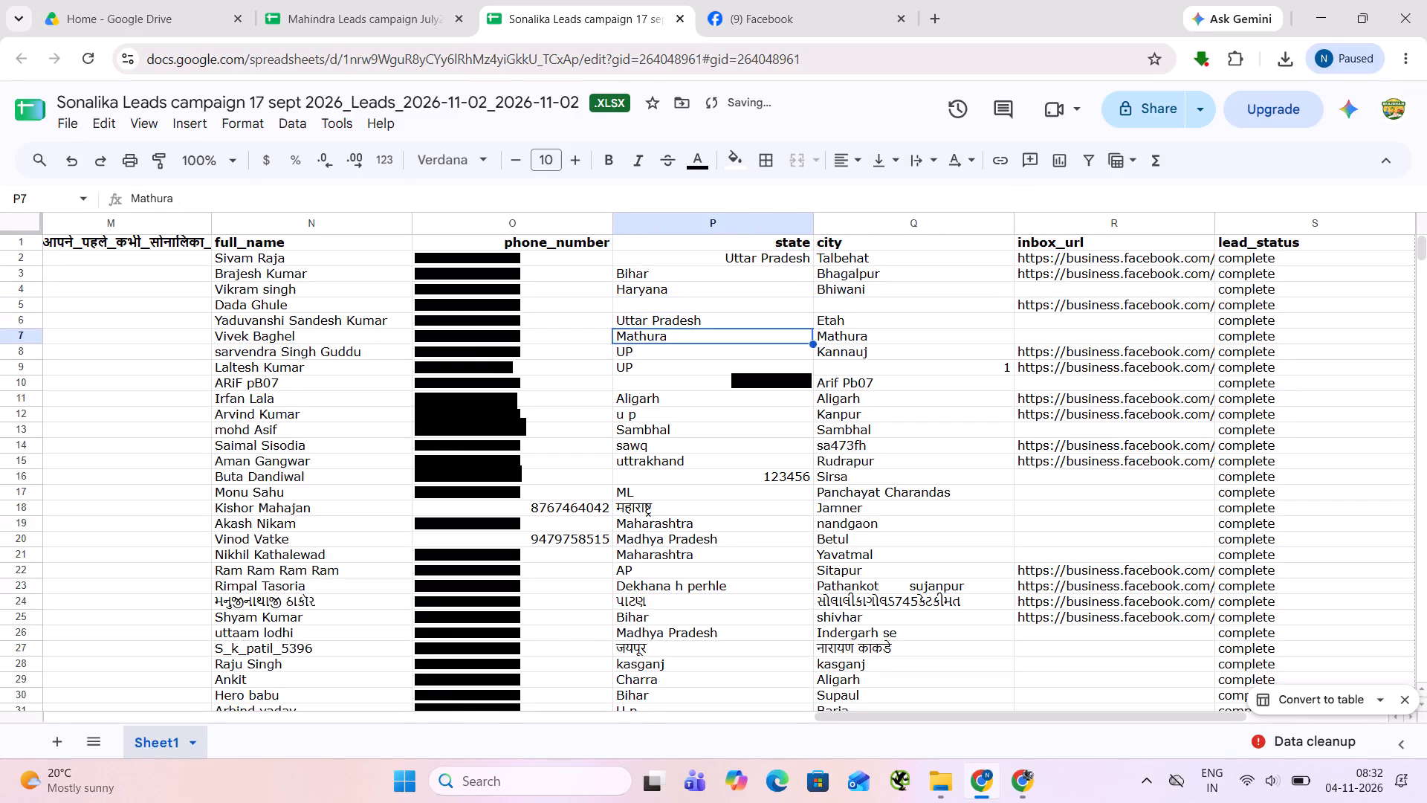
key("Up")
key("ctrl+c")
key("Down")
key("ctrl+v")
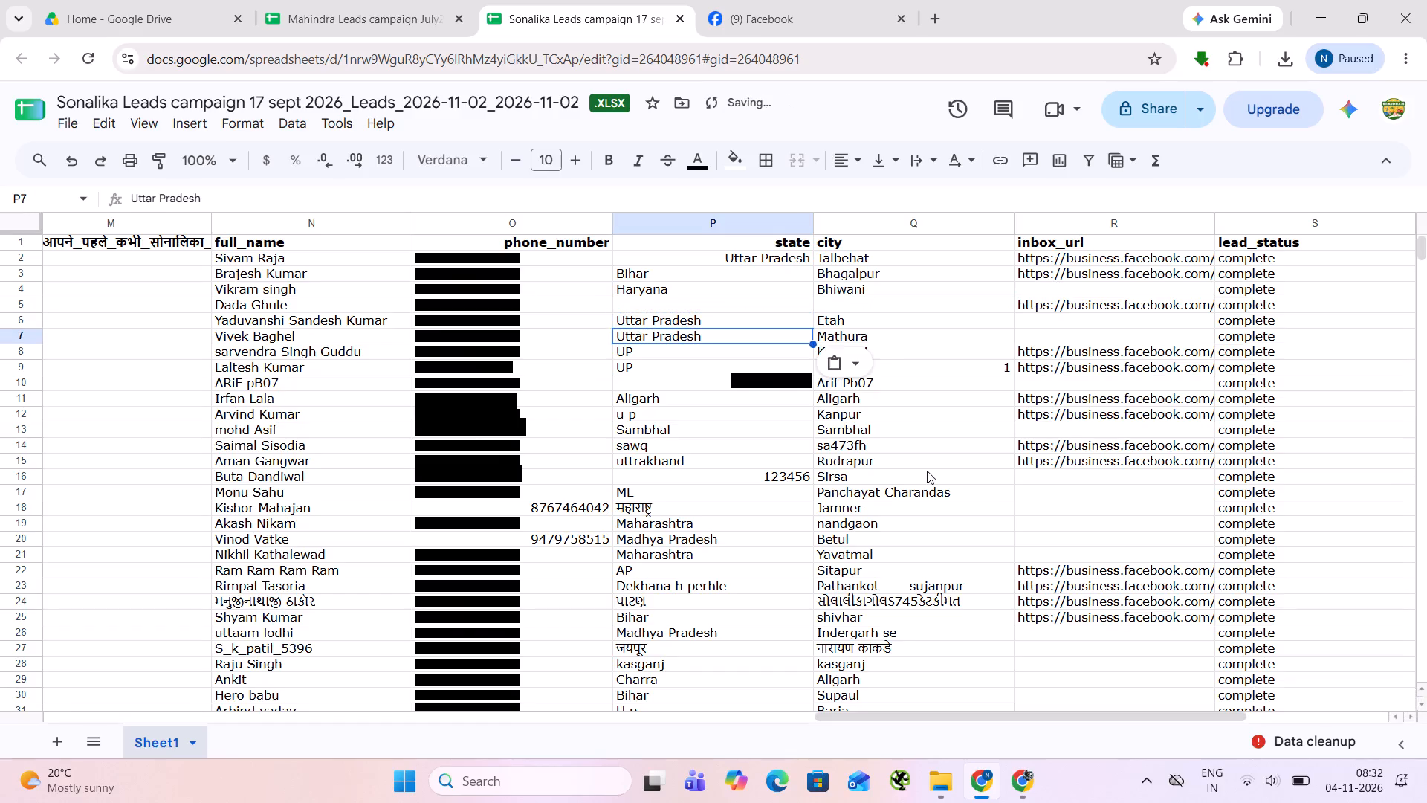
key("Down")
key("ctrl+v")
key("Down")
key("ctrl+v")
Clear the city in row 9 and both the state and city in row 10.
key("Right")
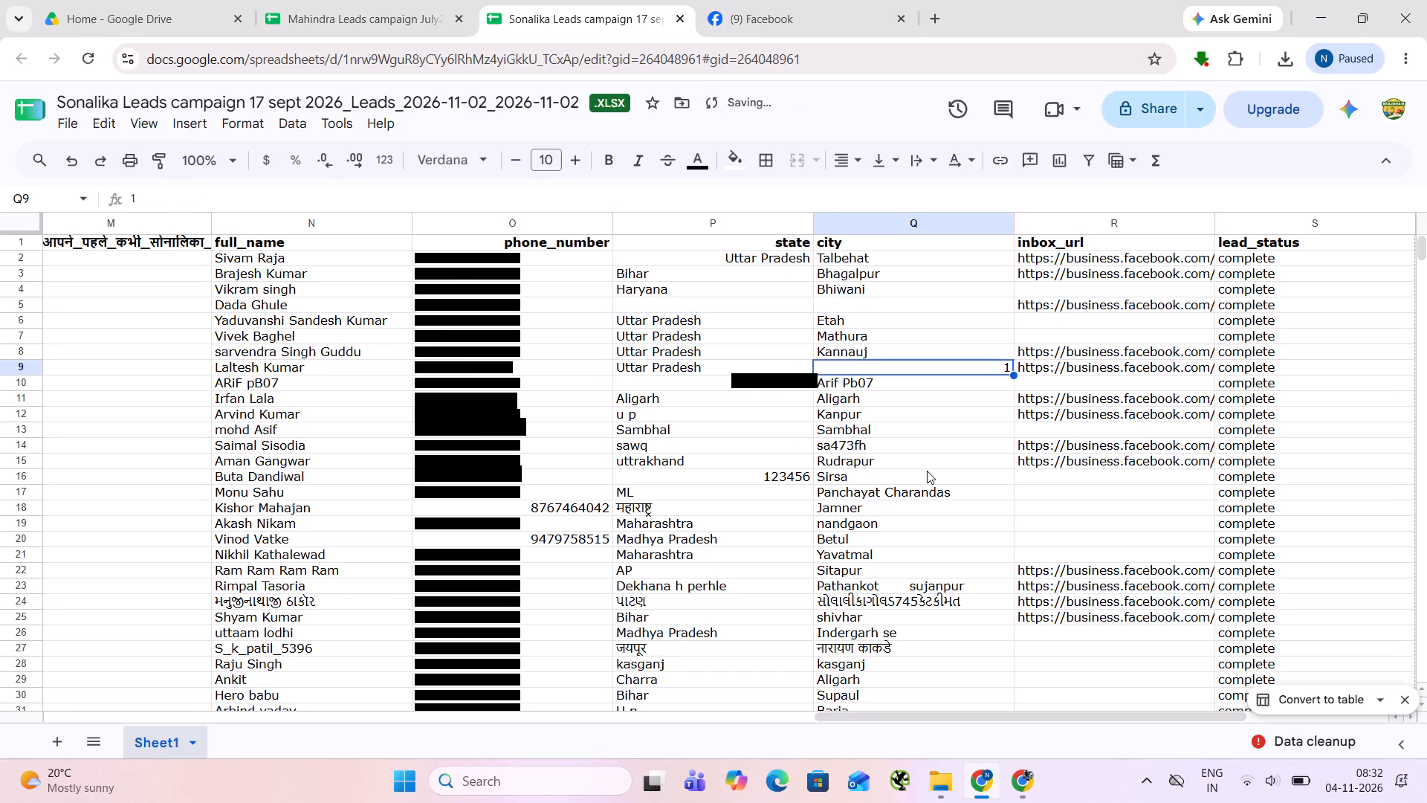
key("BackSpace")
key("Down")
key("BackSpace")
key("Left")
key("BackSpace")
Copy Uttar Pradesh from row 9 over the states in rows 11 to 14 and clear the city in row 14.
key("Up")
key("ctrl+c")
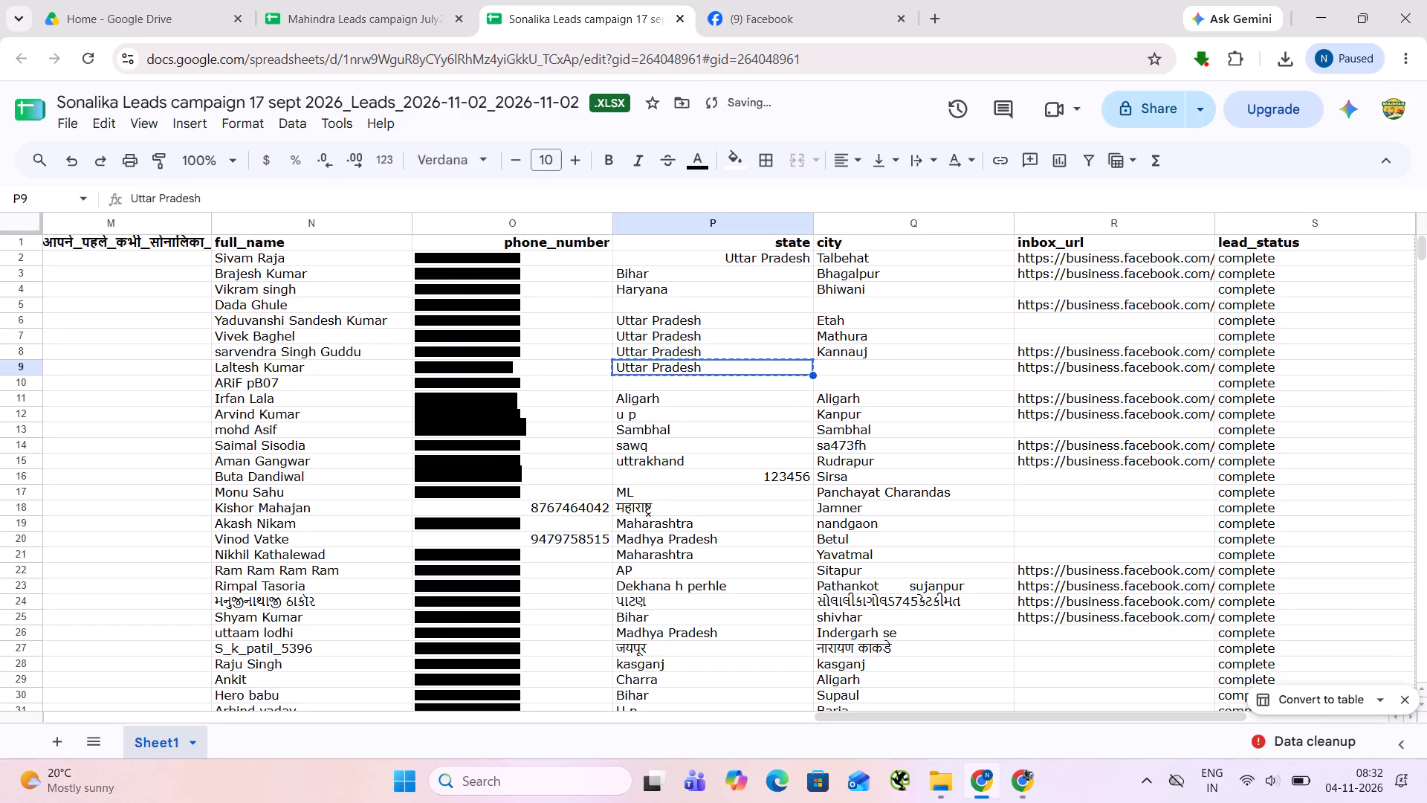
key("Down")
key("Down")
key("ctrl+v")
key("Down")
key("ctrl+v")
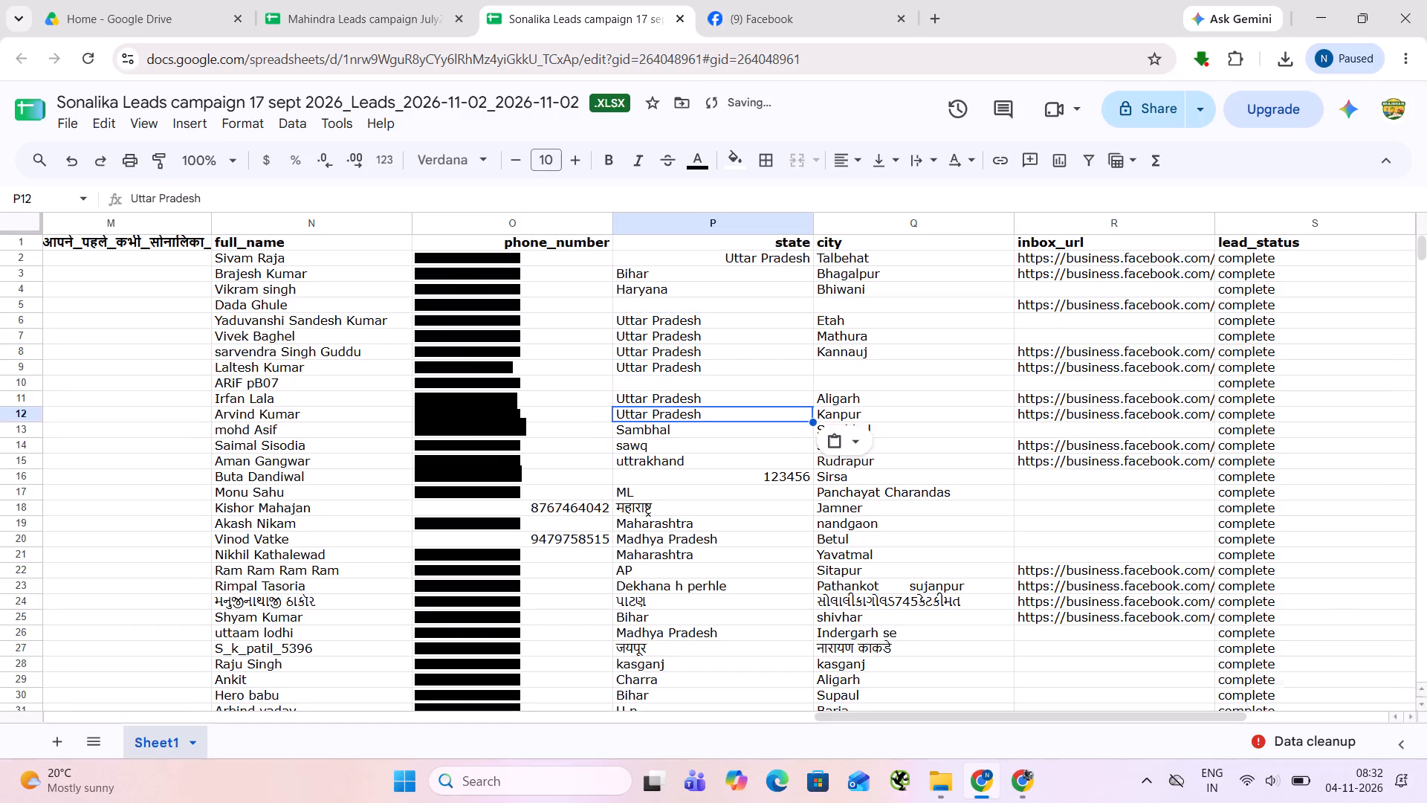
key("Down")
key("ctrl+v")
key("Down")
key("ctrl+v")
key("Right")
key("BackSpace")
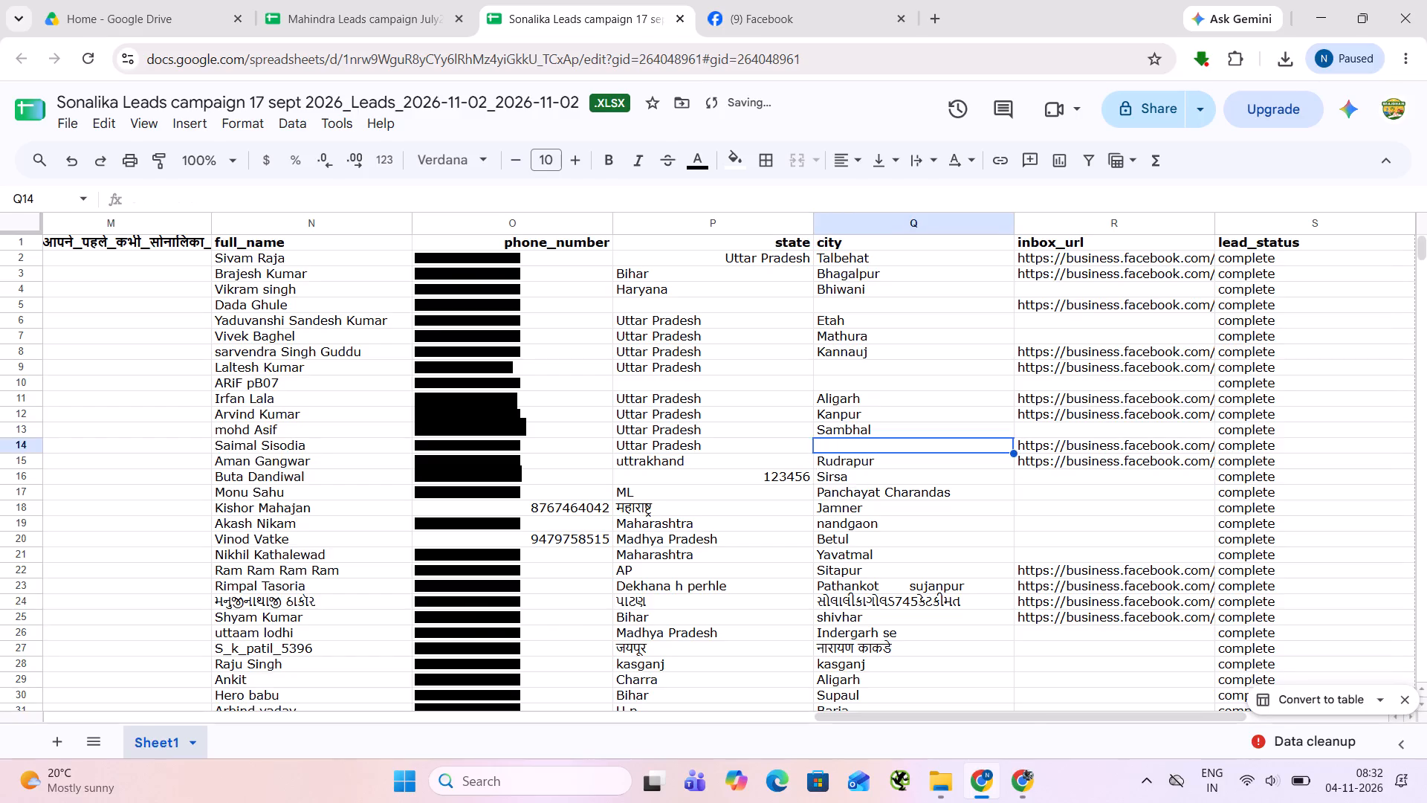
Set the state in row 15 to Utthrakhand and the state in row 16 to Haryana.
key("Down")
key("Left")
type("Utthrakhand")
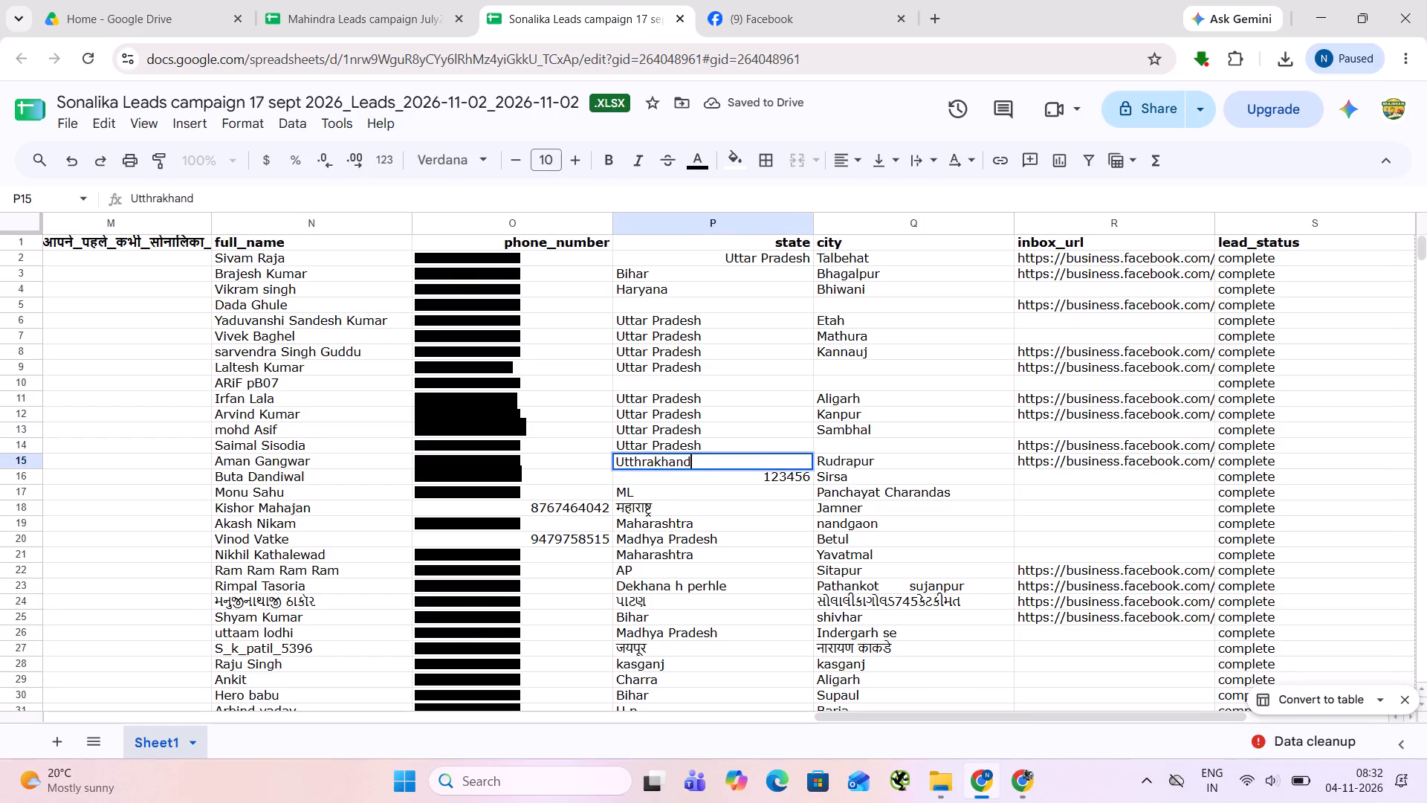
key("Down")
key("BackSpace")
type("Haryana")
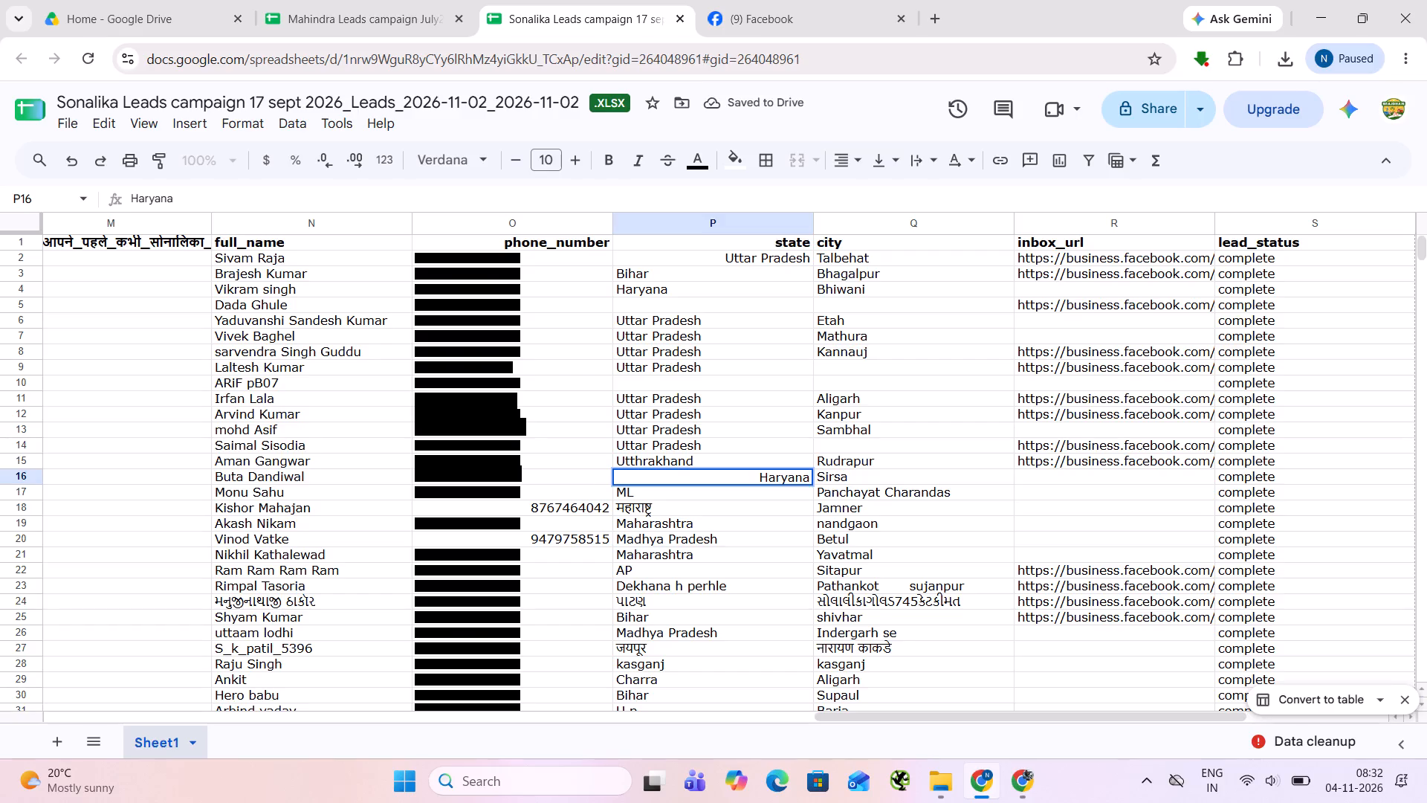
key("Down")
Clear the state and city in row 17.
key("BackSpace")
key("Right")
key("BackSpace")
Set the state in row 18 to Rajasthan and clear the city in row 19.
key("Down")
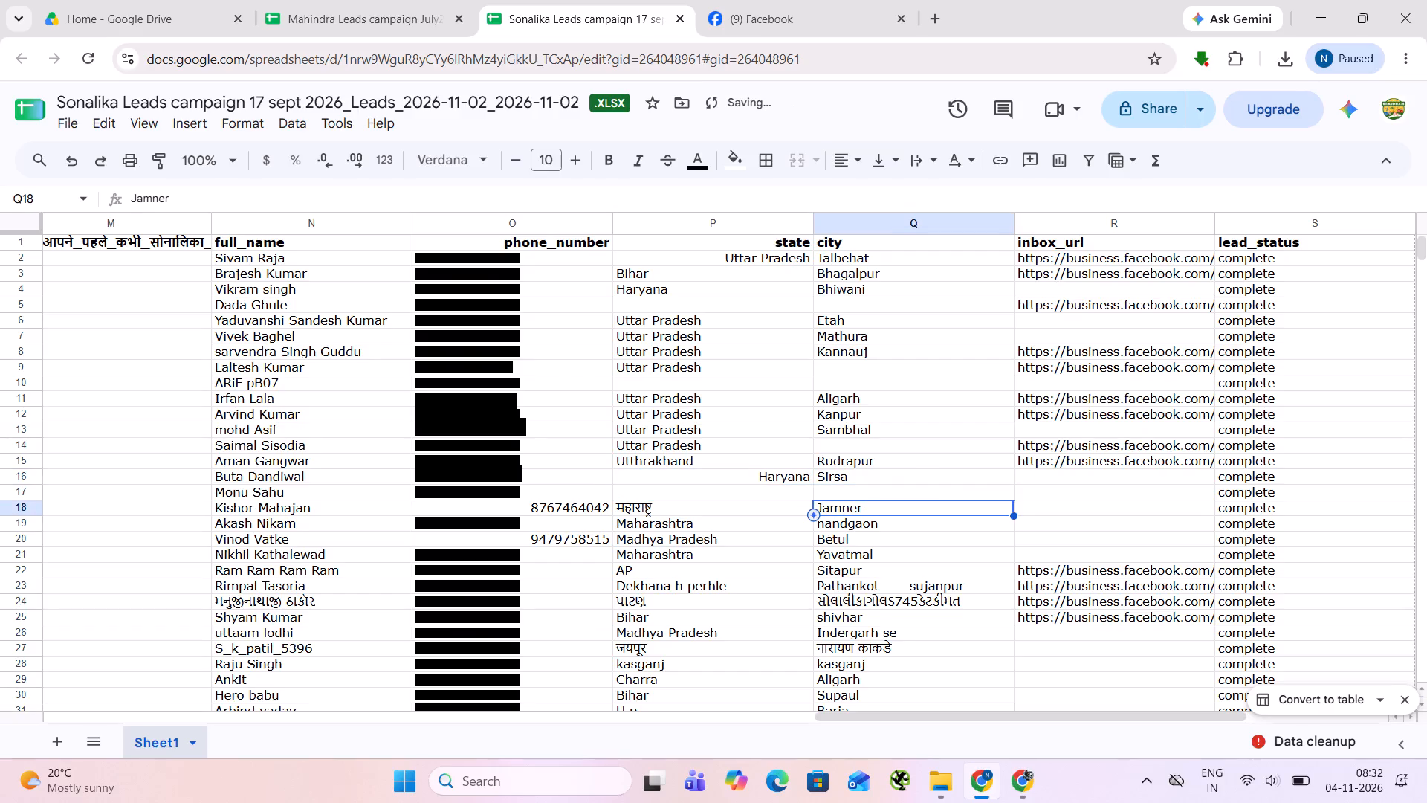
key("Left")
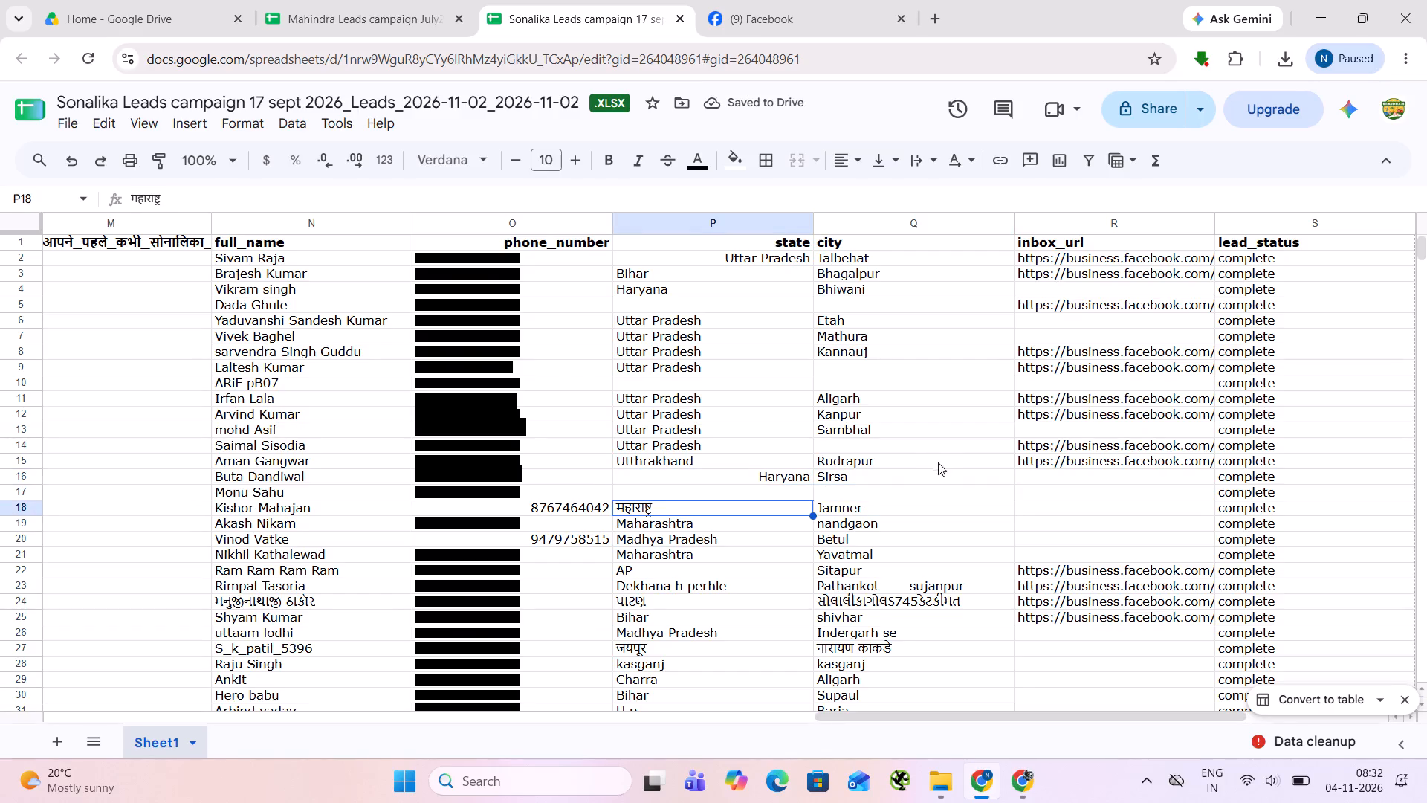
type("Rajasthan")
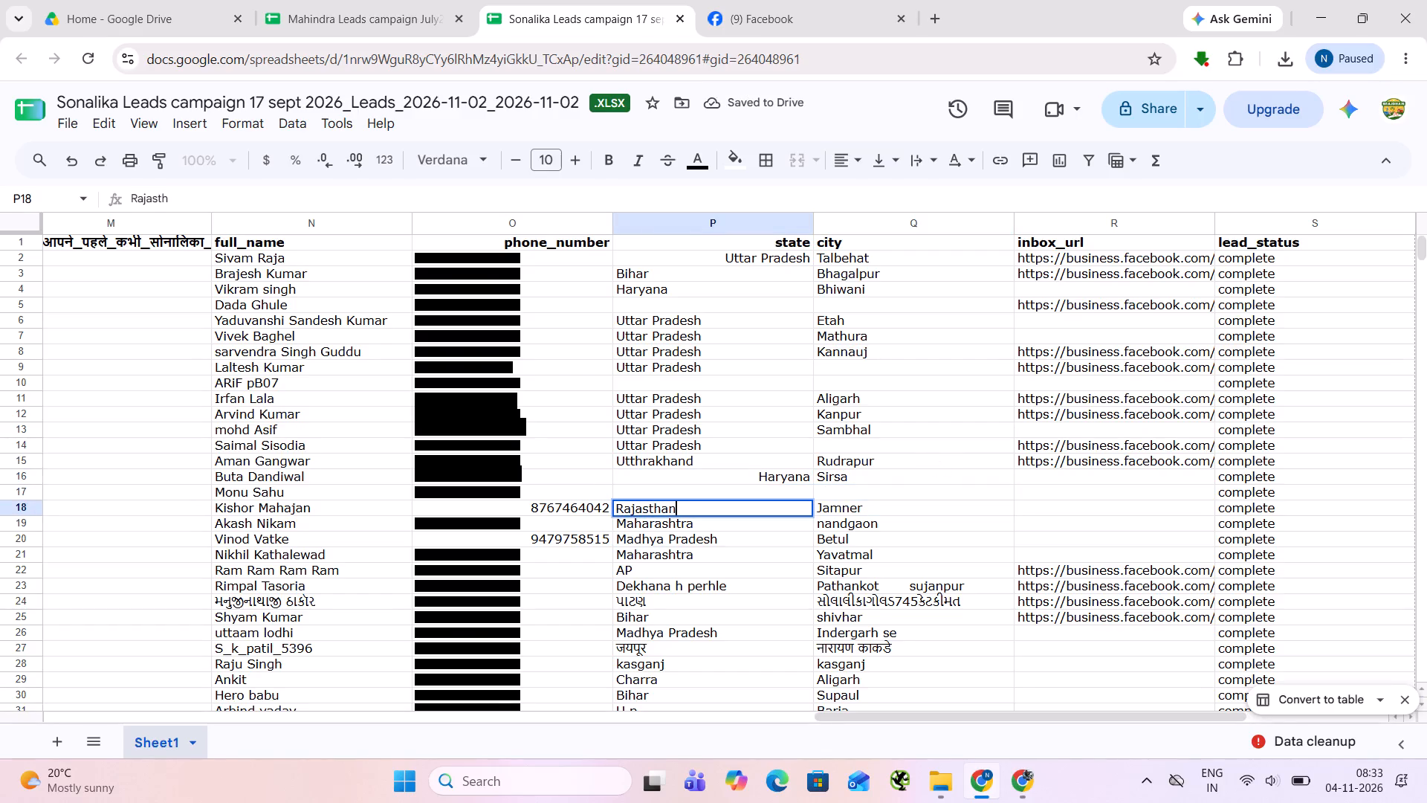
key("Down")
key("Right")
key("BackSpace")
Set the state in row 22 to Andhra Pradesh.
key("Down")
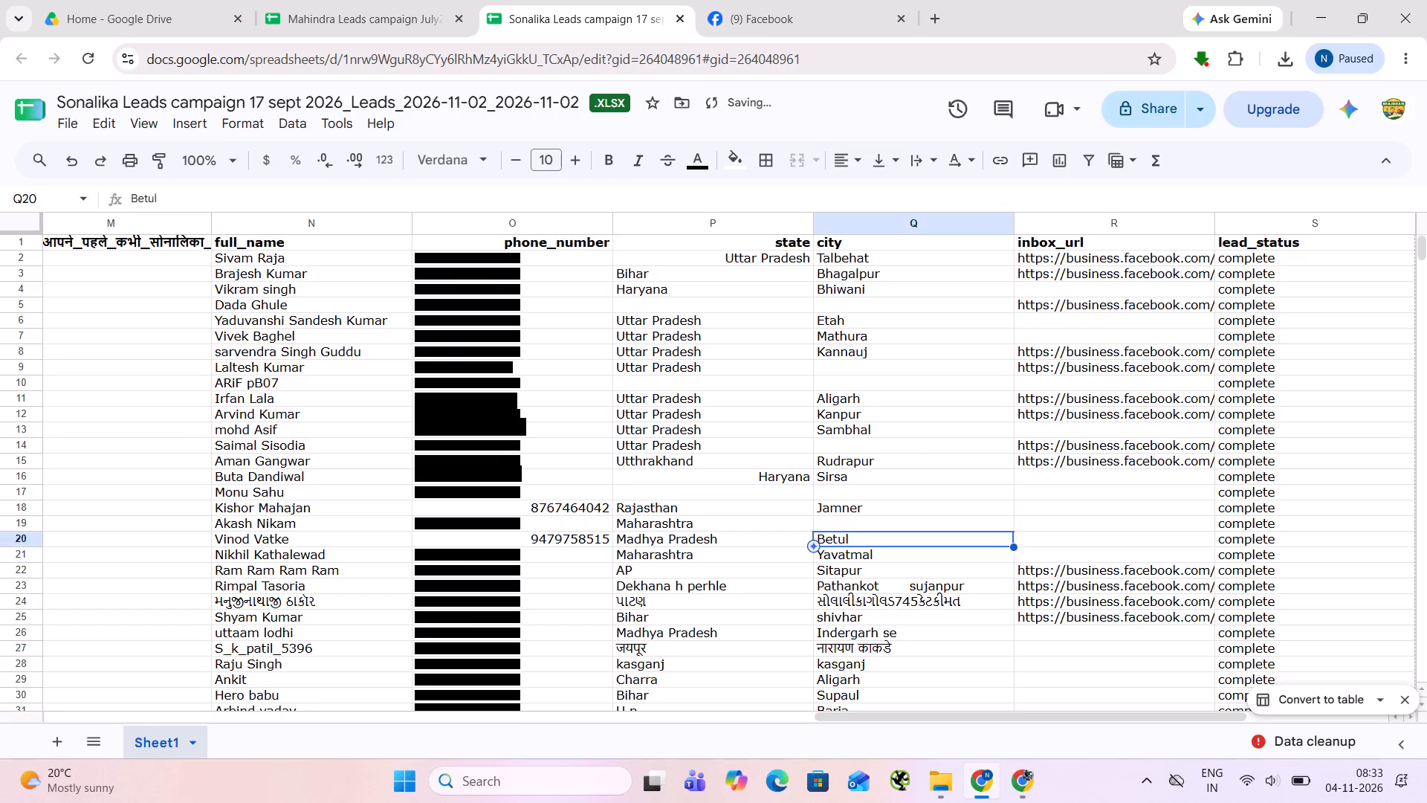
key("Left")
key("Down")
key("Down")
type("Andhra Pradesh")
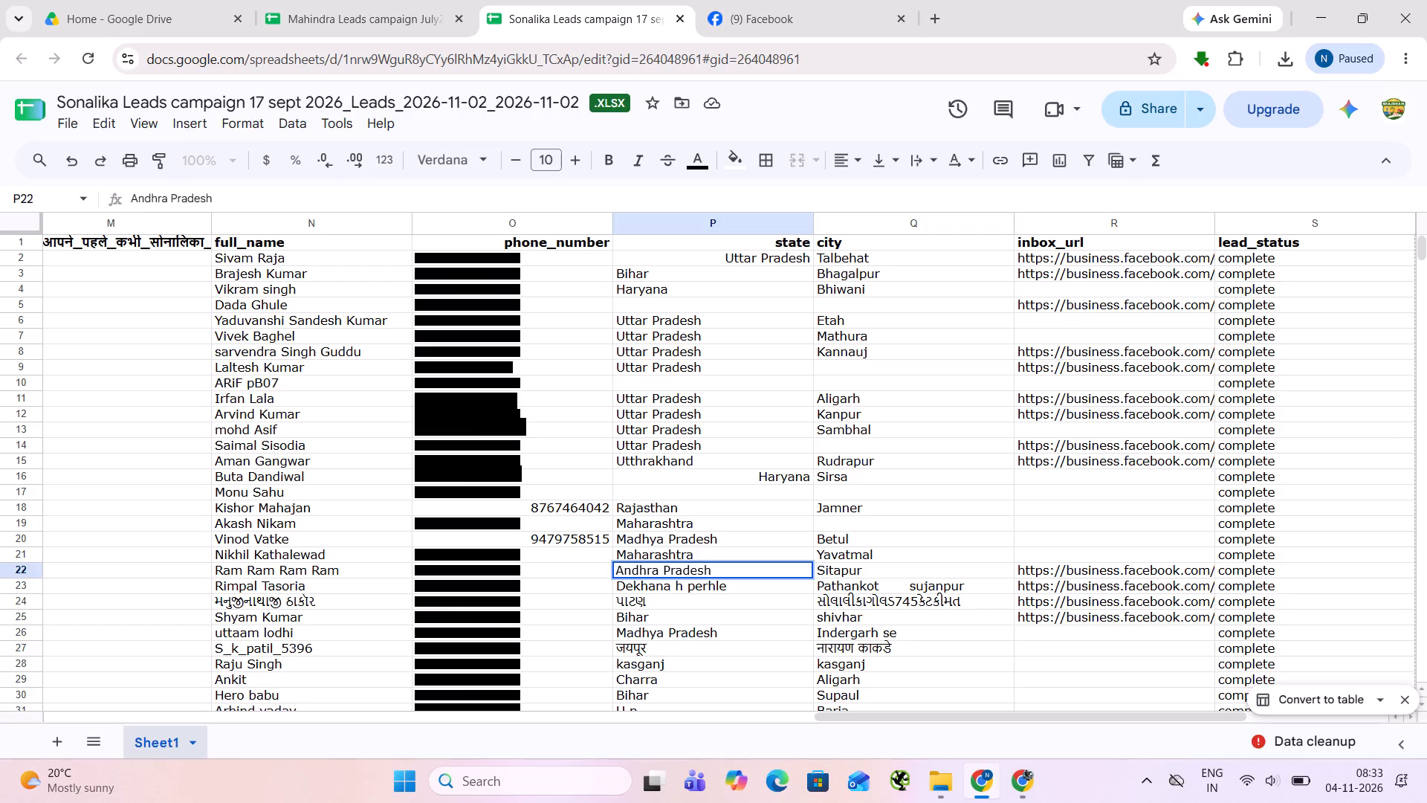
key("Down")
Clear the state and city in row 23 and the city in row 24.
key("BackSpace")
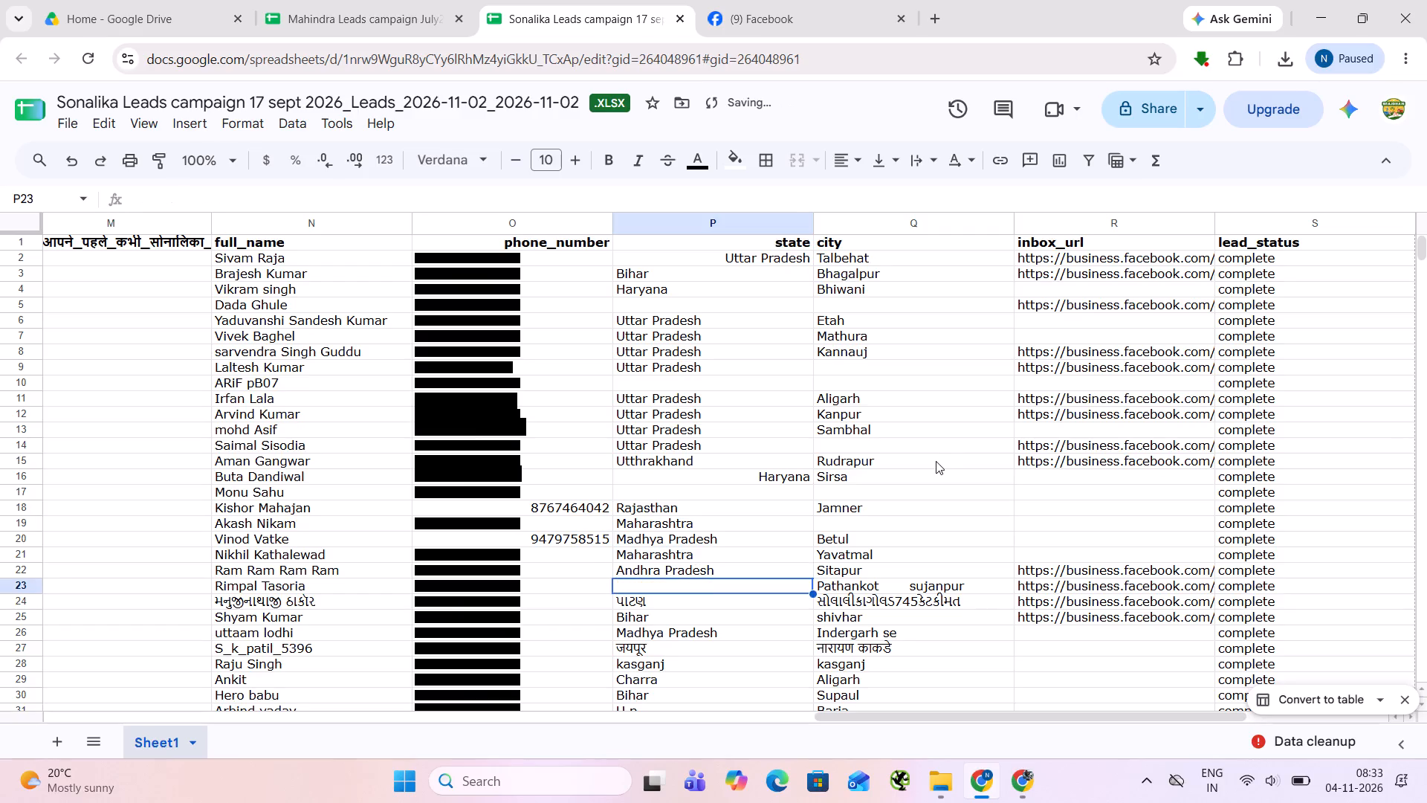
key("Right")
key("BackSpace")
key("Down")
key("BackSpace")
Set the state in row 24 to Gujarat.
key("Left")
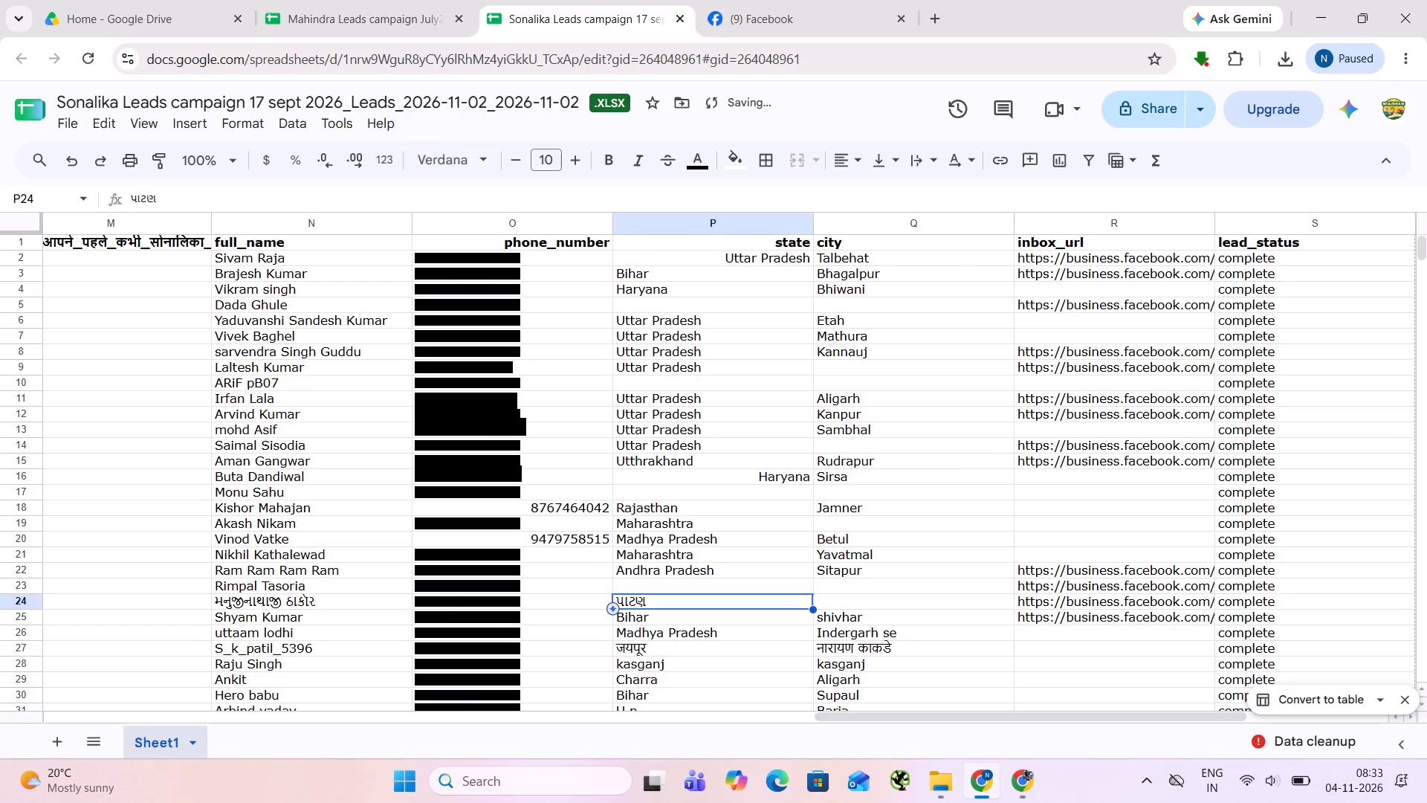
type("Gujs")
key("BackSpace")
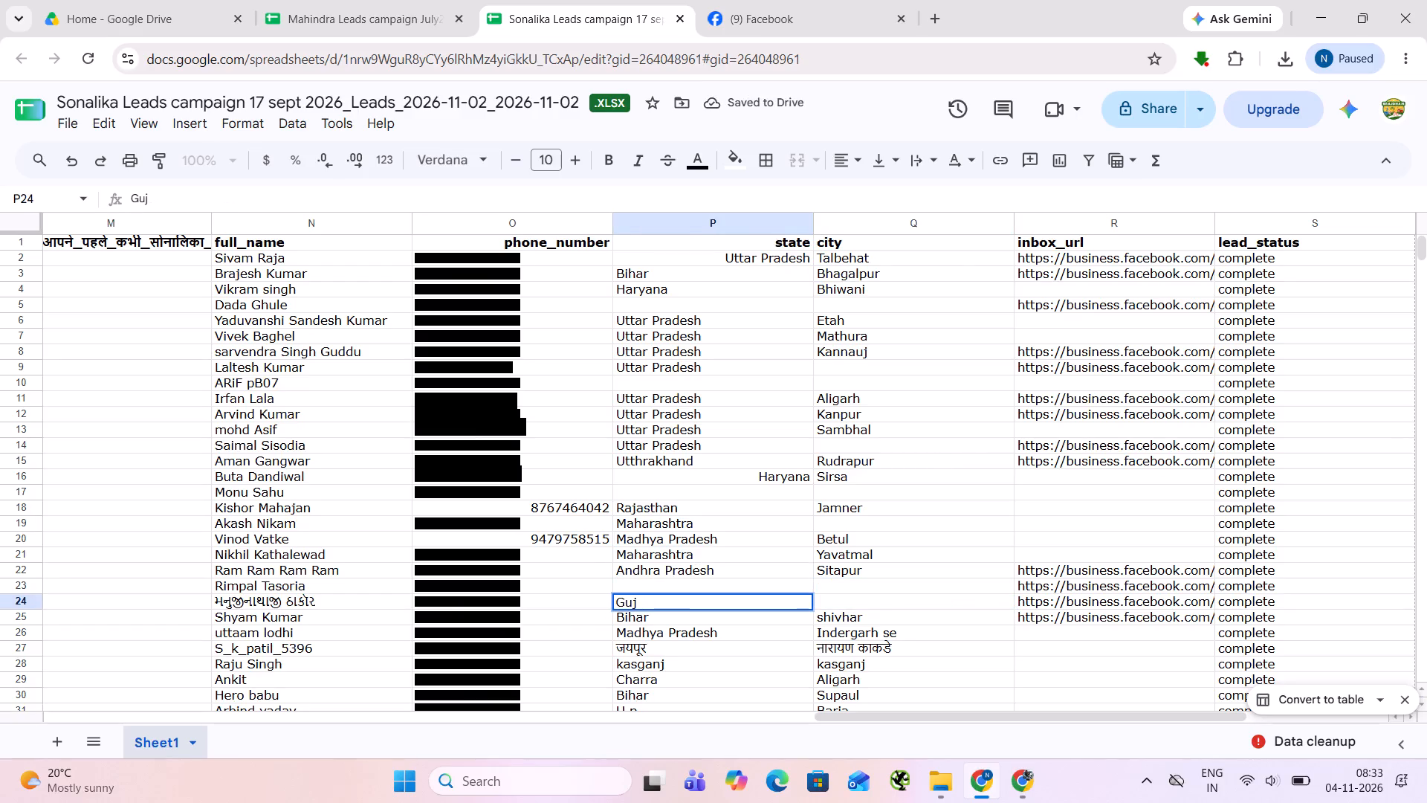
type("arat")
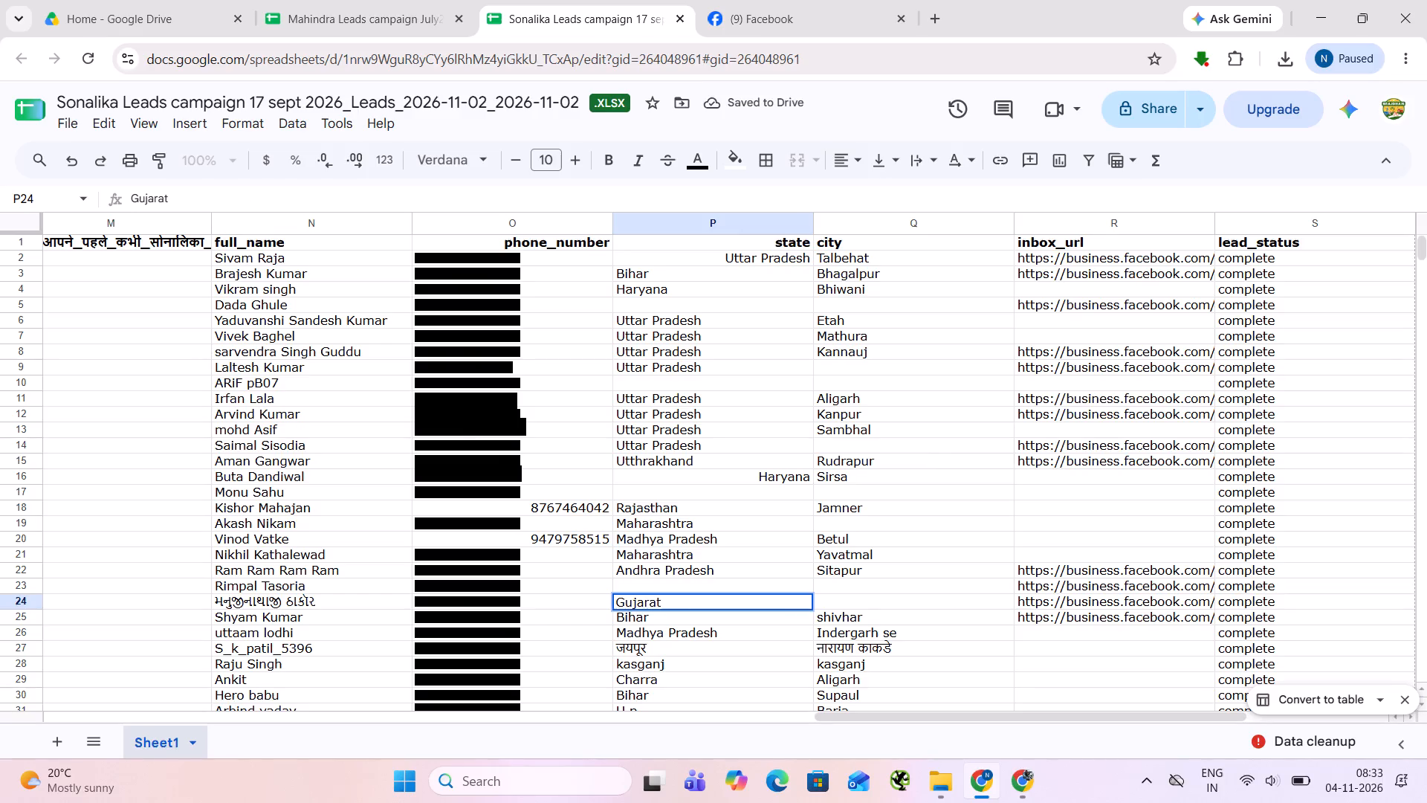
key("Down")
Clear the cities in rows 25 and 26.
key("Right")
key("BackSpace")
key("Down")
key("BackSpace")
Set the state in row 27 to Rajasthan and clear the cities in rows 27 and 28.
key("Left")
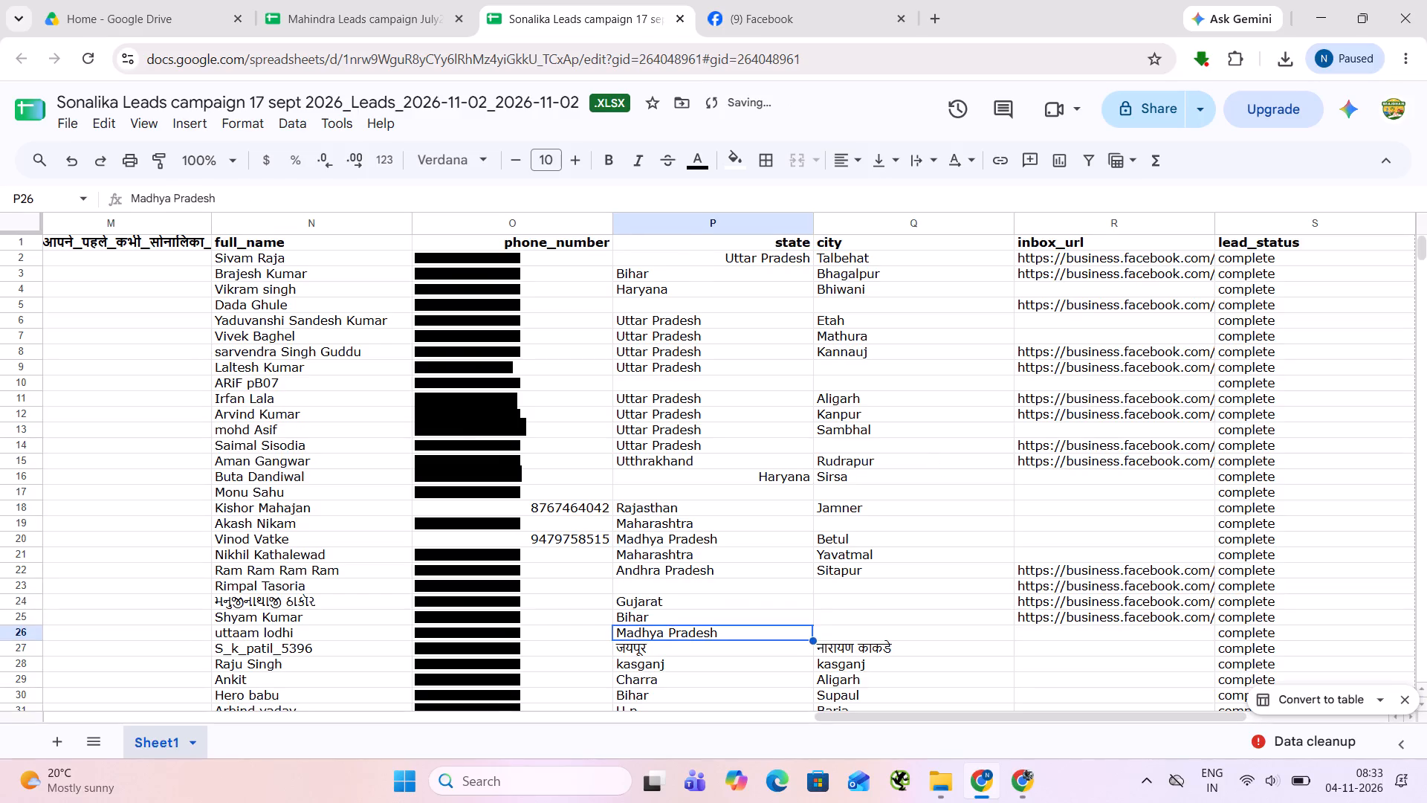
key("Down")
key("shift+r")
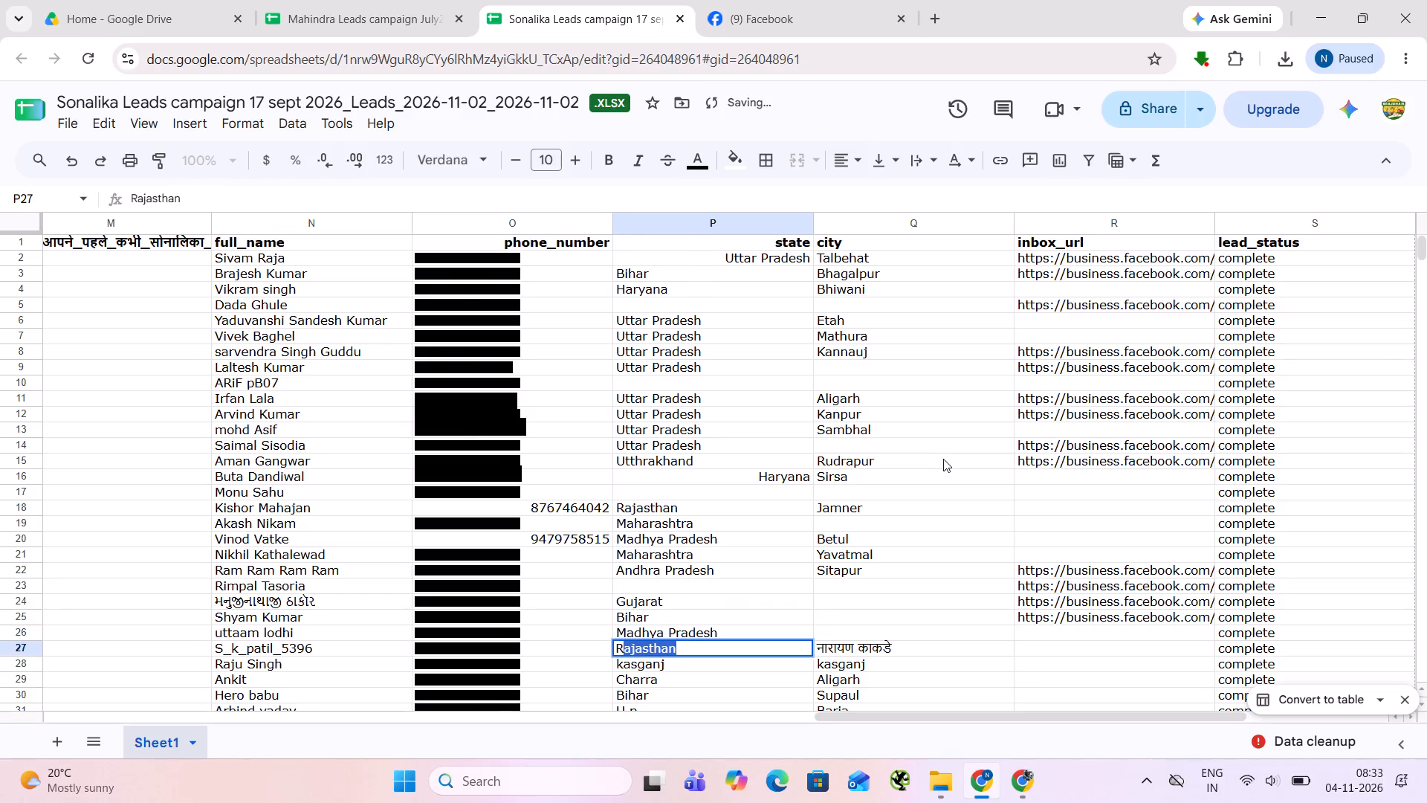
type("ajasthan")
key("Right")
key("BackSpace")
key("Down")
key("BackSpace")
Set the state in row 28 to Bihar.
key("Left")
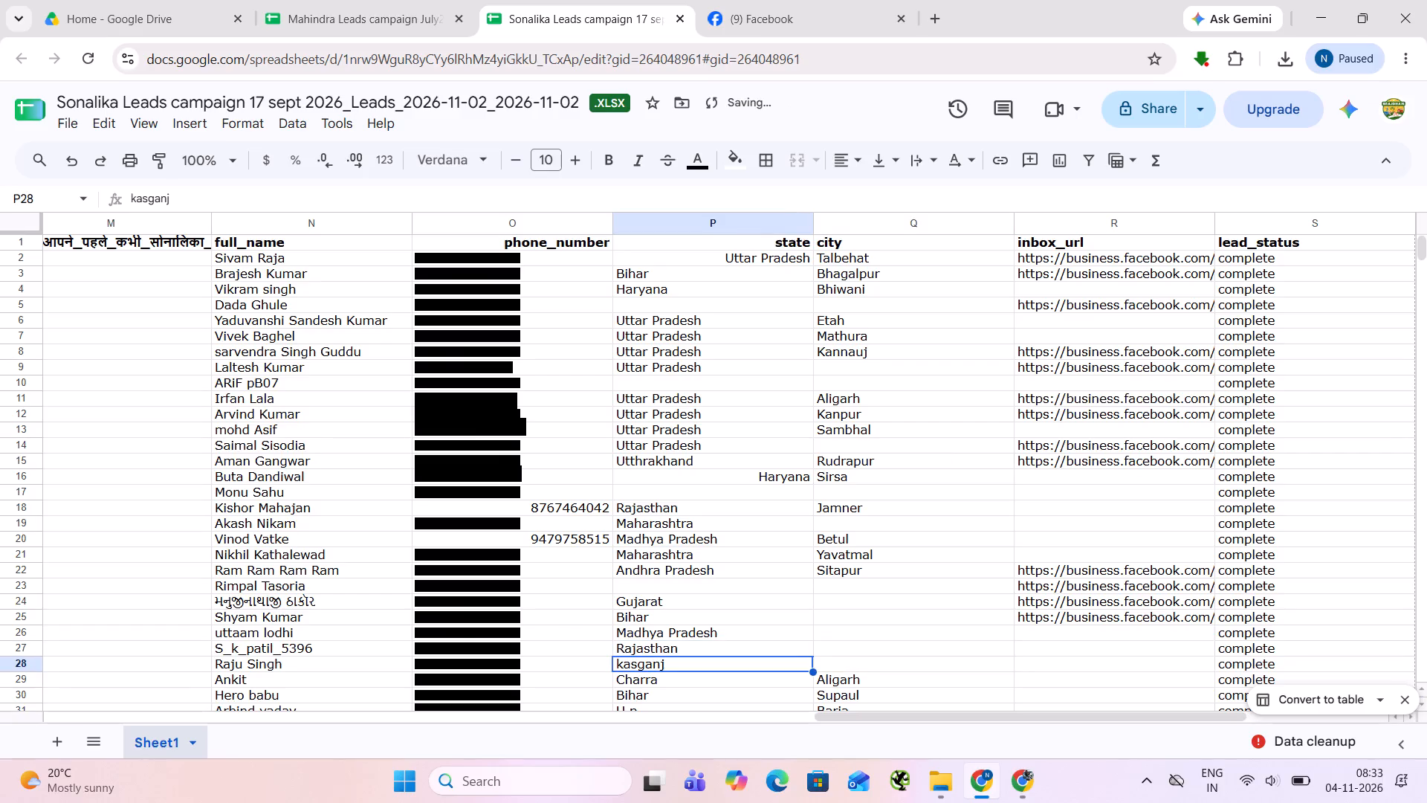
type("Bihar")
key("Down")
Look through the state and city entries from row 29 down to row 57 for values needing cleanup.
key("Down")
key("Down")
key("Down")
key("Down")
key("Down")
key("Down")
key("Down")
key("Down")
key("Down")
key("Down")
key("Down")
key("Down")
key("Down")
key("Down")
key("Down")
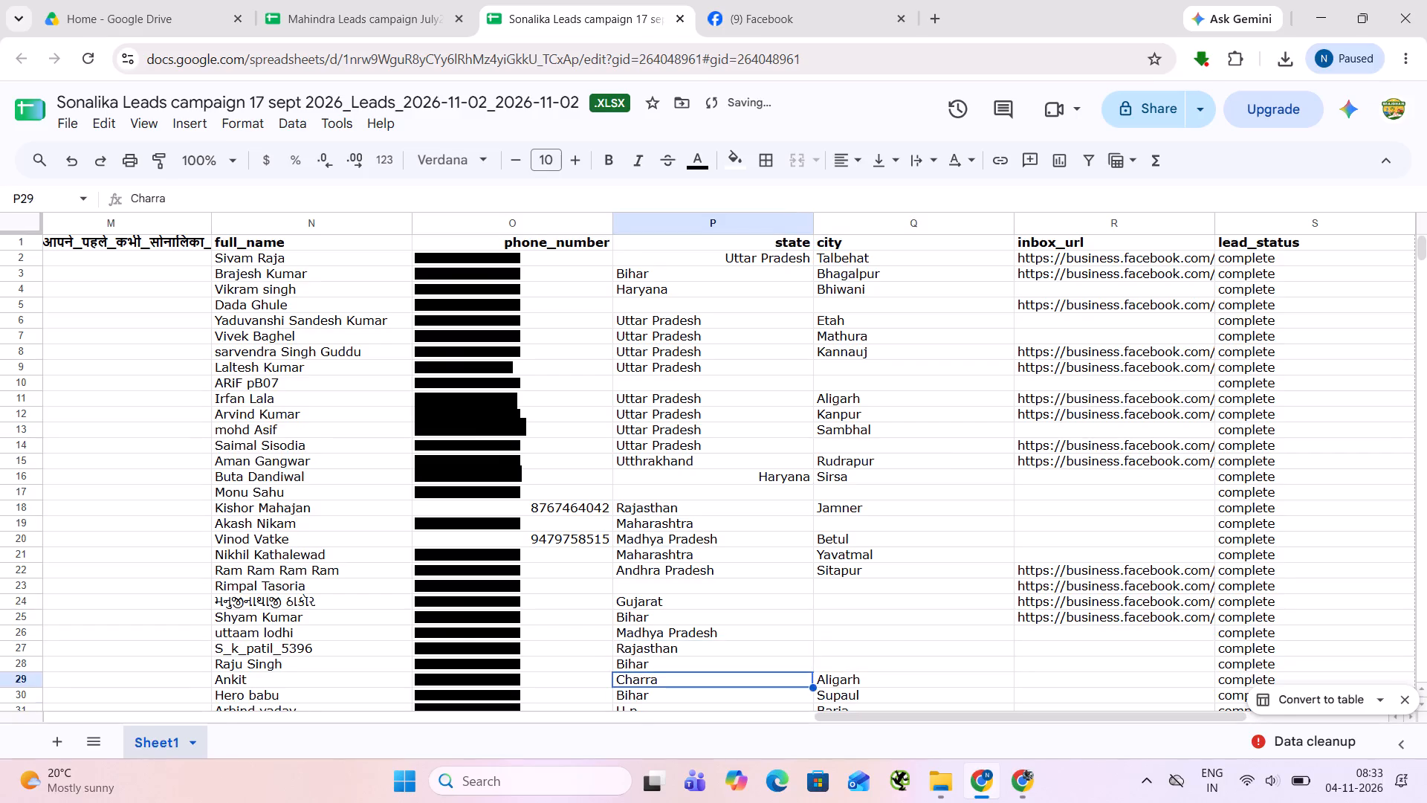
key("Down")
key("Down")
key("Down")
key("Down")
key("Down")
key("Down")
key("Down")
key("Down")
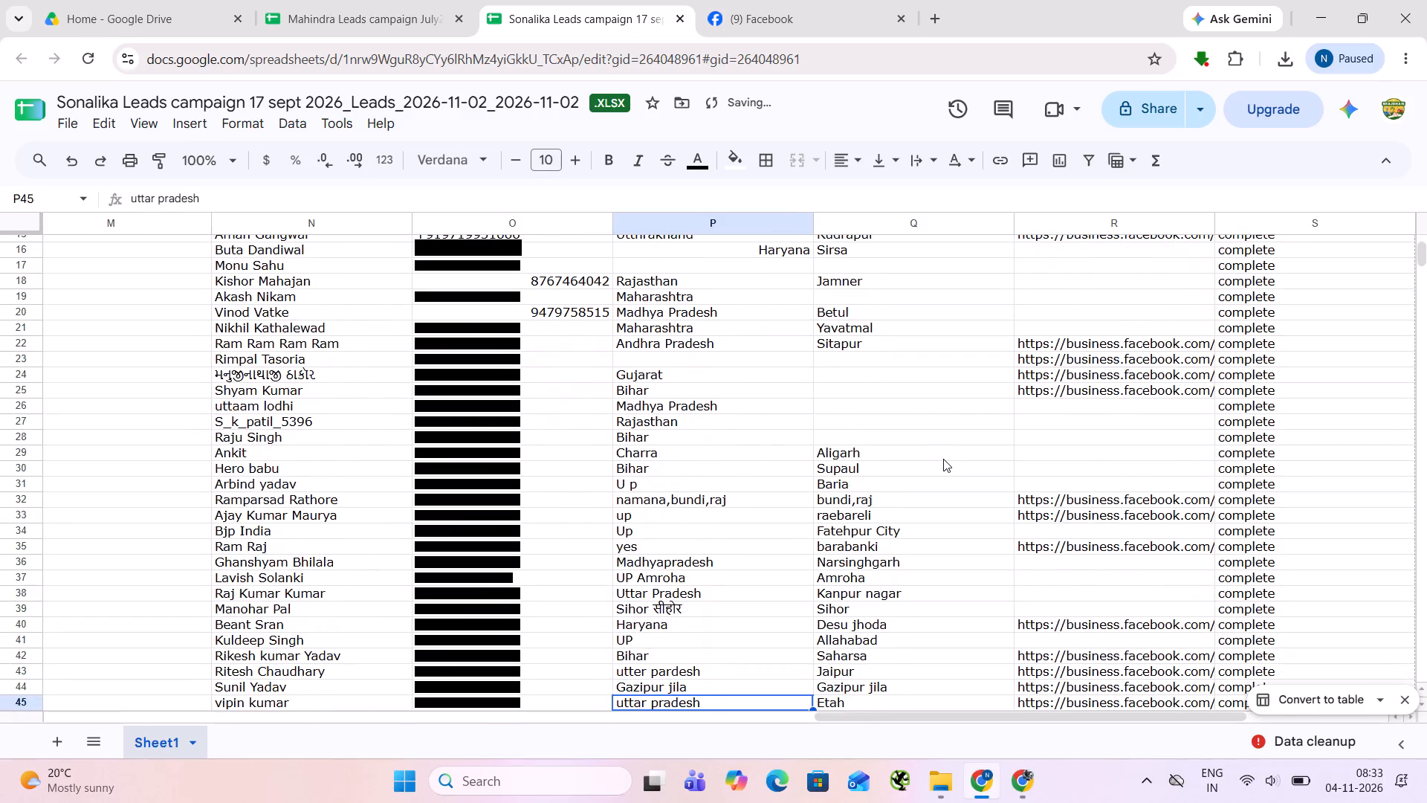
key("Down")
key("Down")
key("Down")
key("Down")
key("Down")
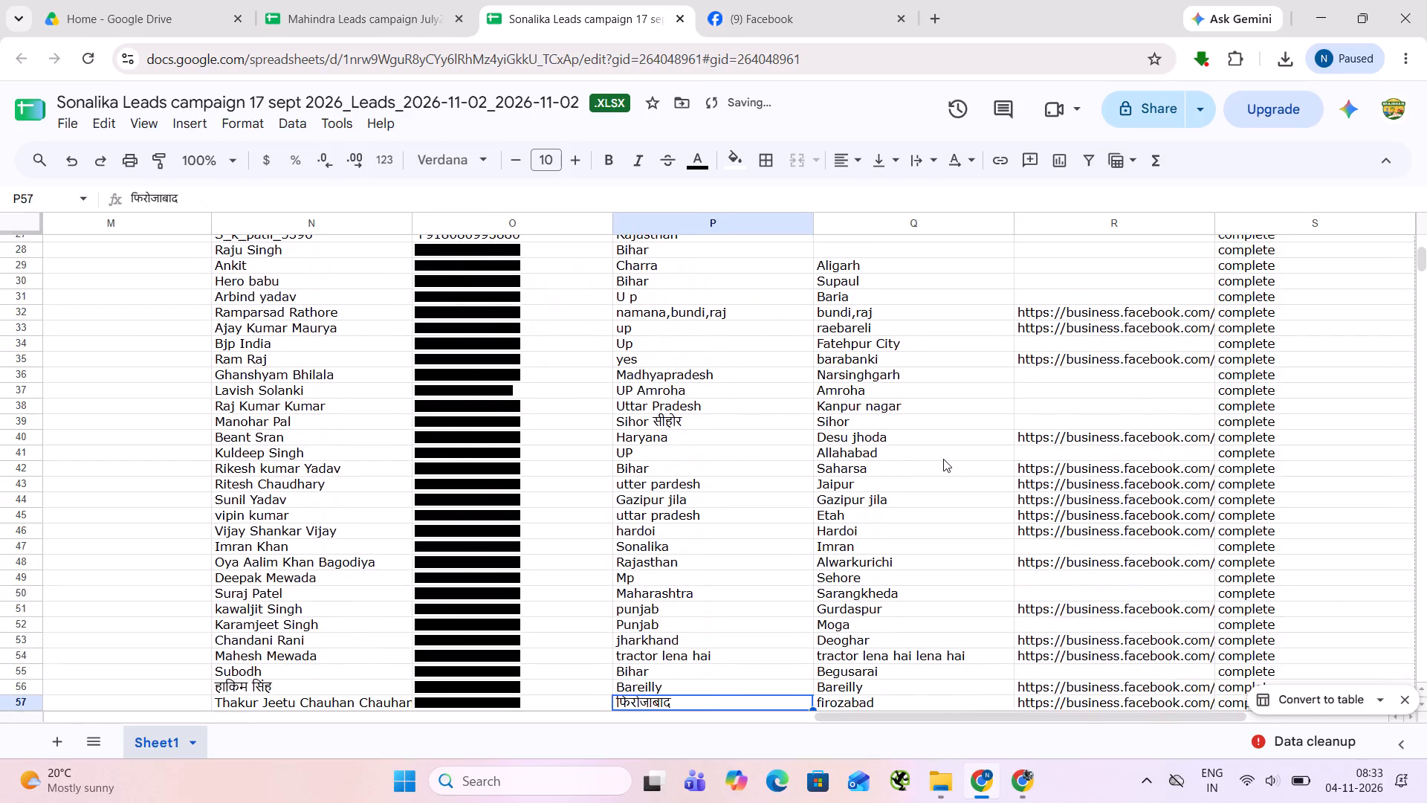
key("Up")
key("Up")
key("Up")
key("Up")
key("Up")
key("Up")
key("Up")
key("Up")
key("Up")
key("Up")
key("Up")
key("Up")
key("Up")
key("Up")
key("Up")
key("Up")
key("Up")
key("Up")
key("Up")
key("Up")
key("Up")
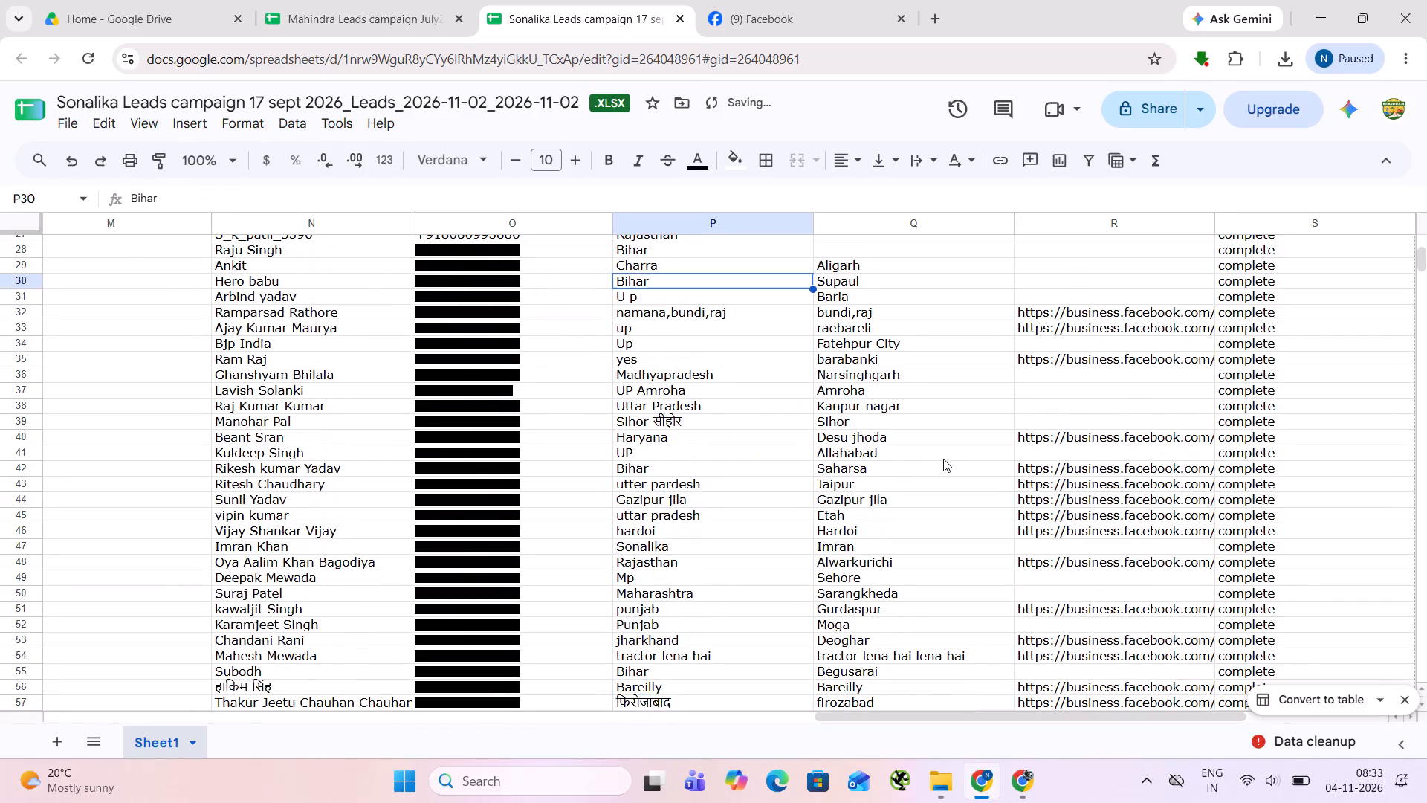
Copy the state Bihar from row 28 over the states in rows 29 and 30.
key("Up")
key("Up")
key("ctrl+c")
key("Down")
key("ctrl+v")
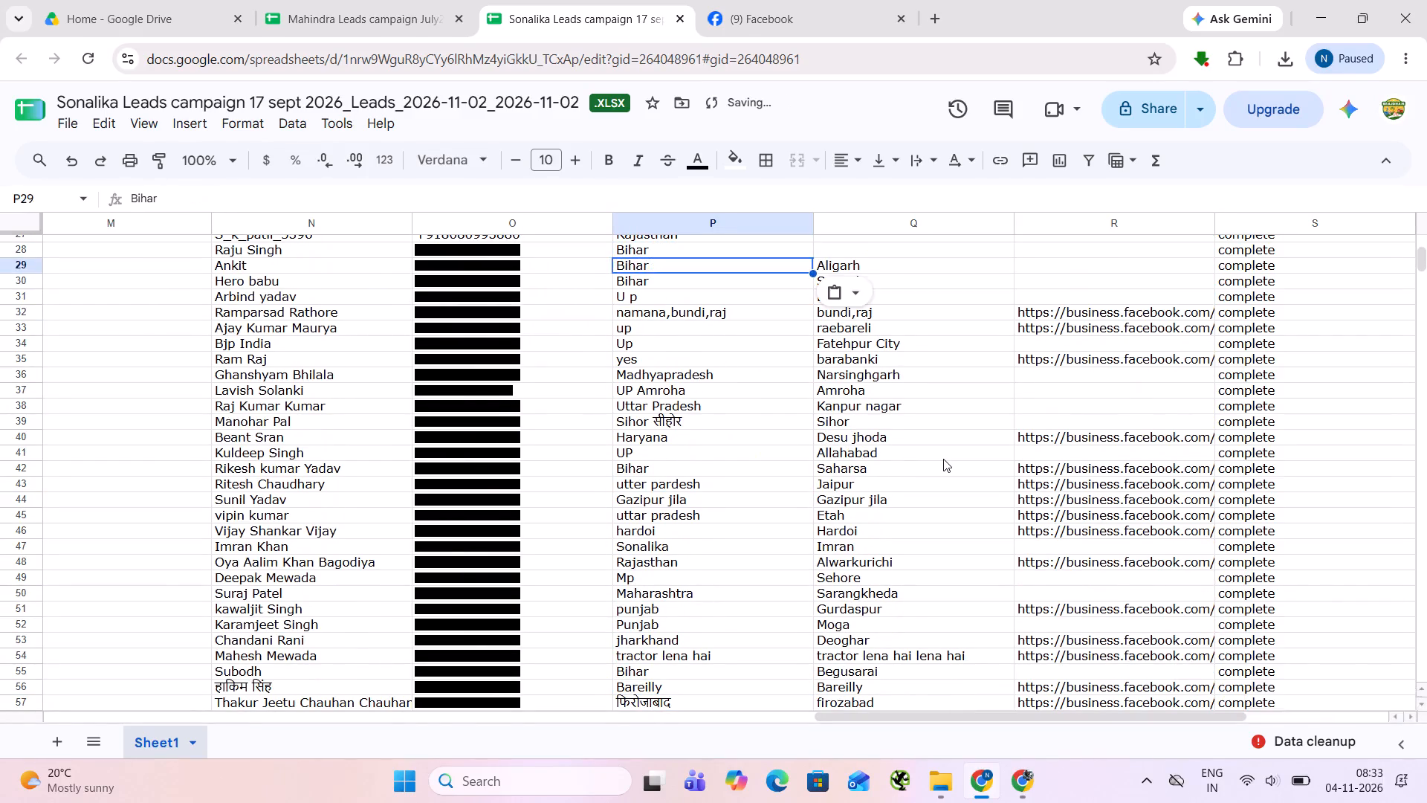
key("Down")
key("ctrl+v")
Set the state in row 31 to Uttar Pradesh.
key("Down")
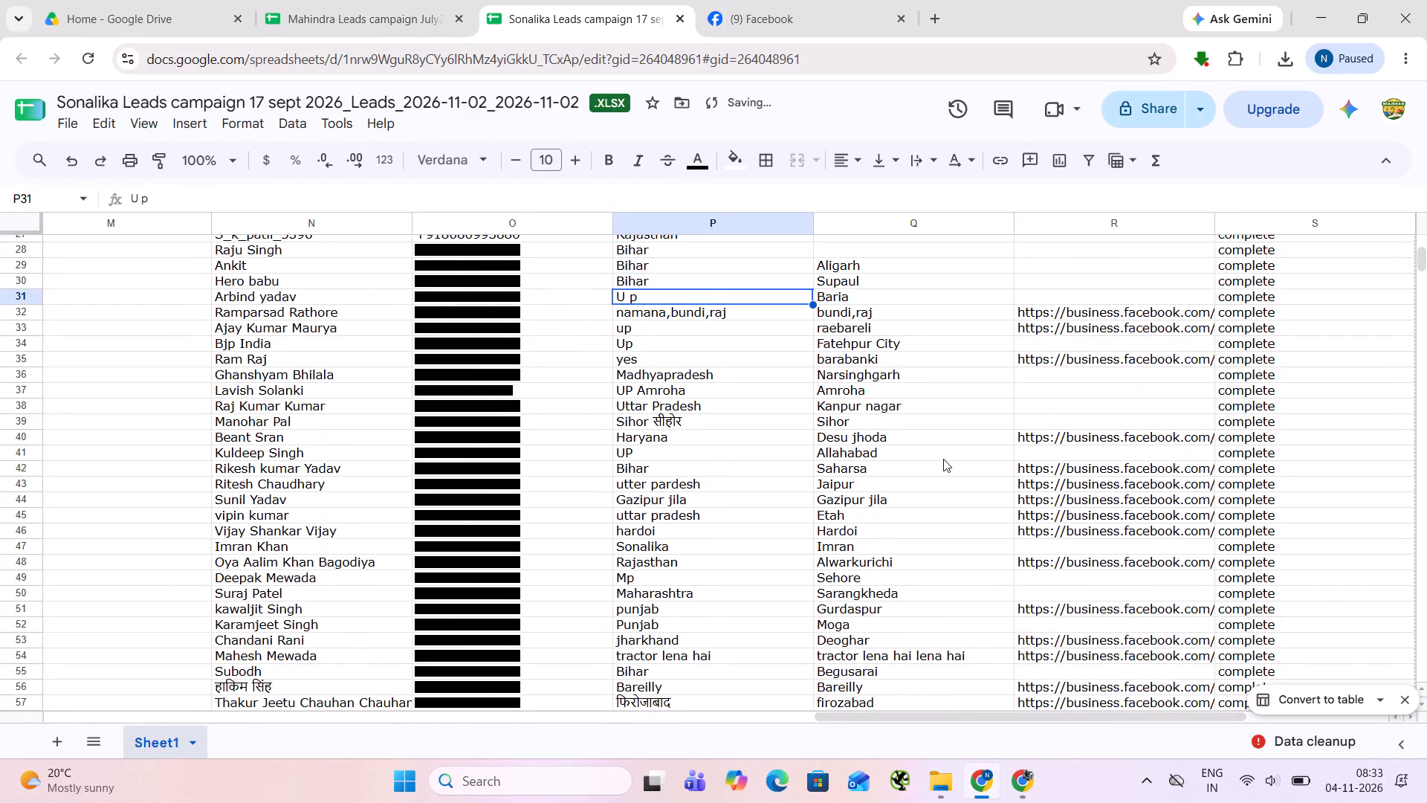
type("ttar")
key("BackSpace")
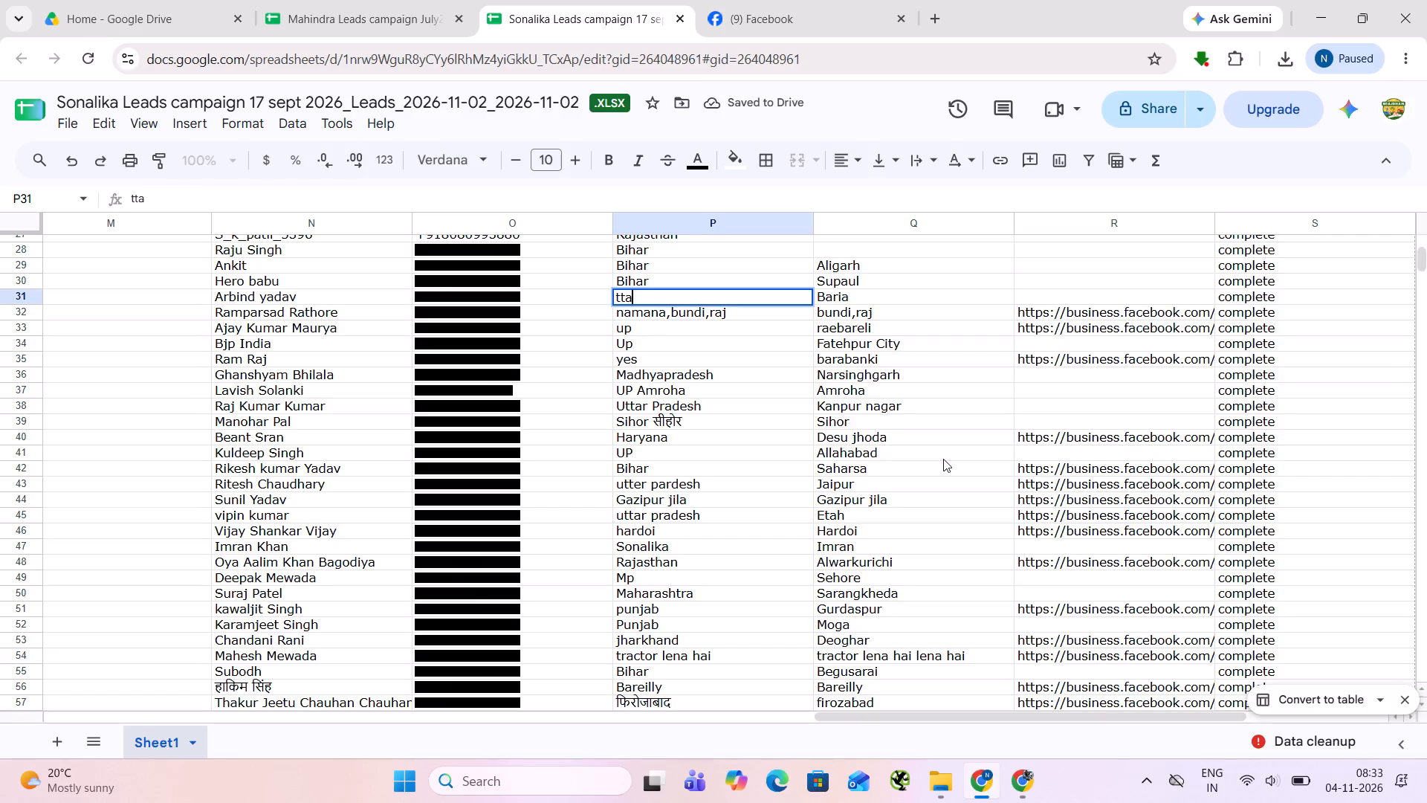
key("BackSpace")
key("BackSpace")
key("BackSpace")
key("BackSpace")
key("BackSpace")
key("BackSpace")
key("BackSpace")
key("BackSpace")
key("BackSpace")
key("BackSpace")
key("BackSpace")
key("BackSpace")
type("Uttar")
key("space")
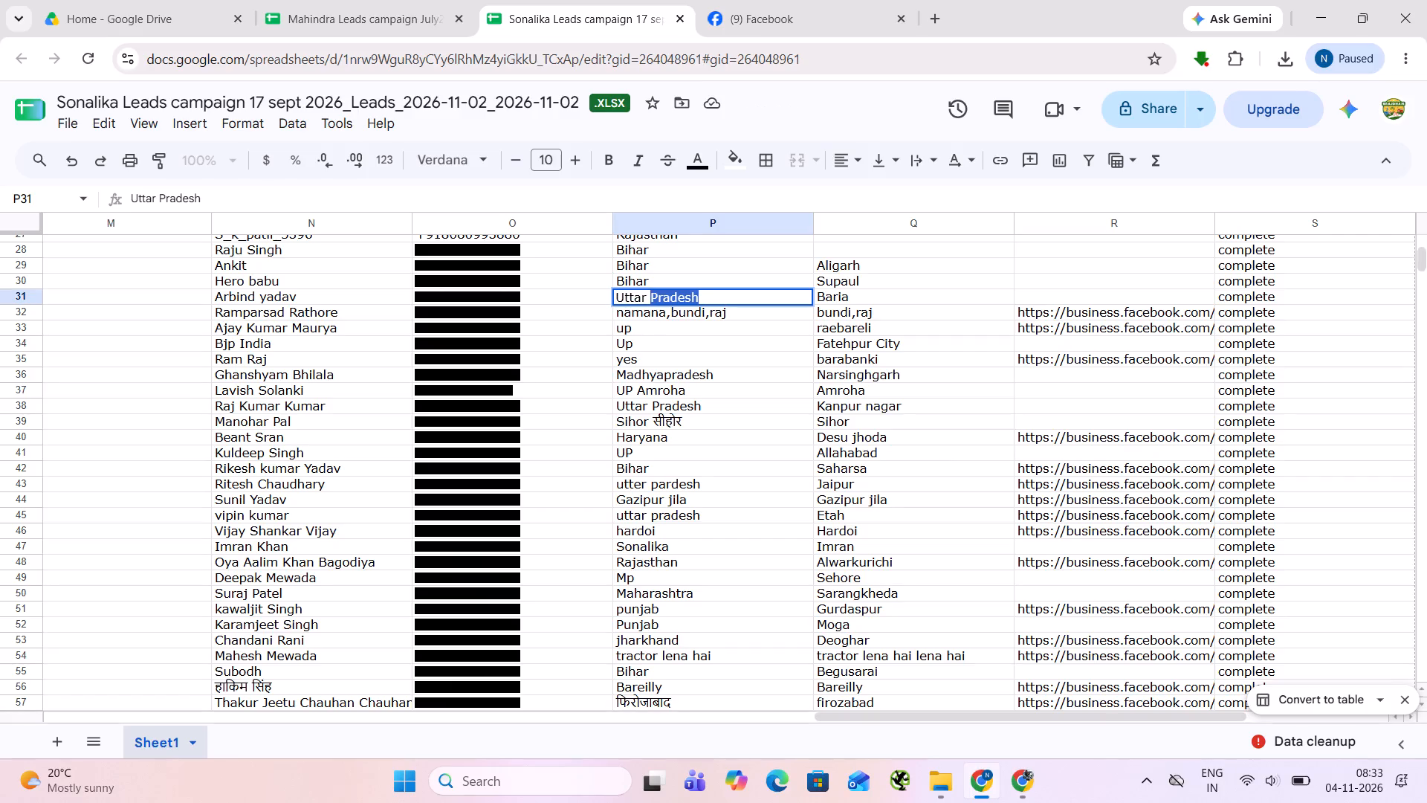
key("Return")
Clear the state and city in row 32, and copy the state Rajasthan from row 27 into its state cell.
key("BackSpace")
key("Right")
key("BackSpace")
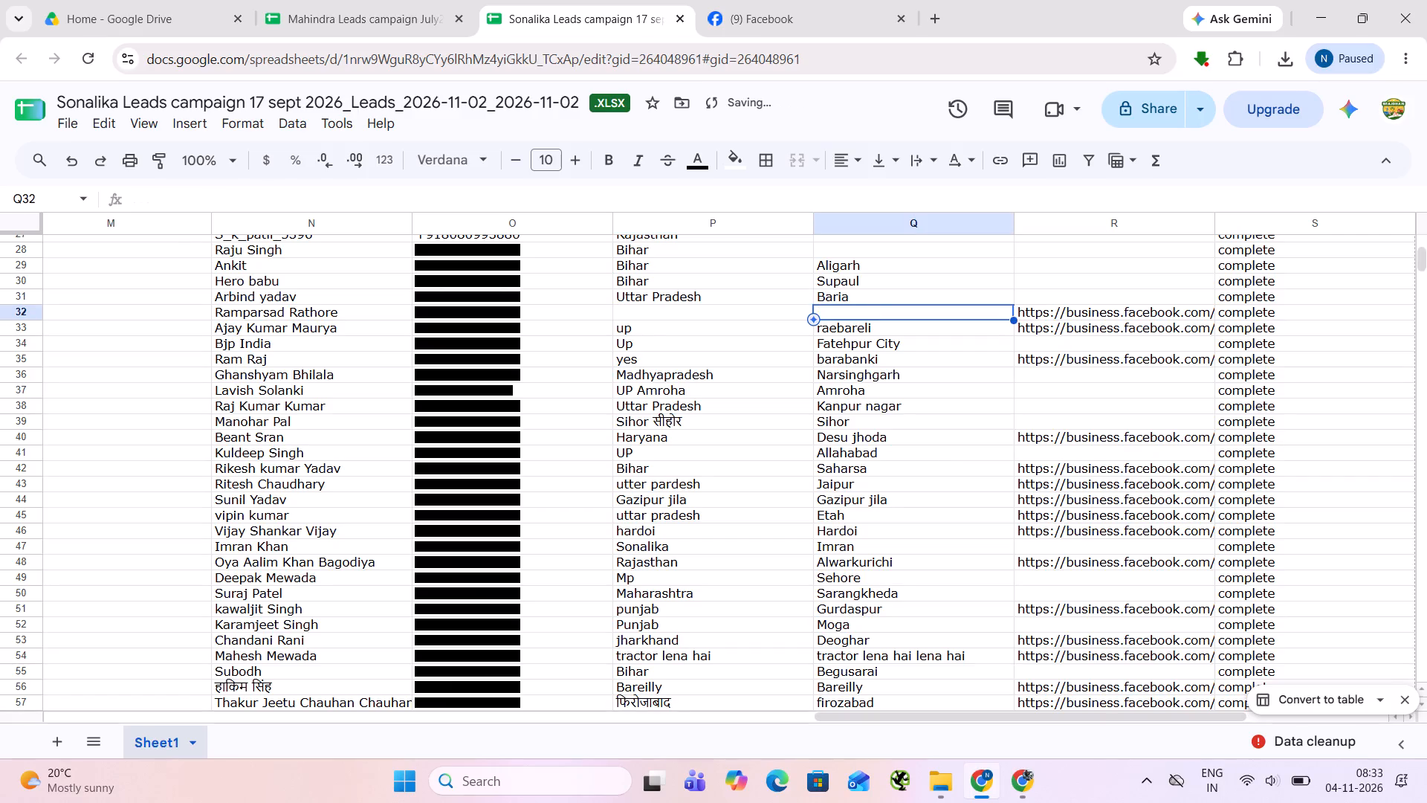
key("Left")
key("Up")
key("Up")
key("Up")
key("Up")
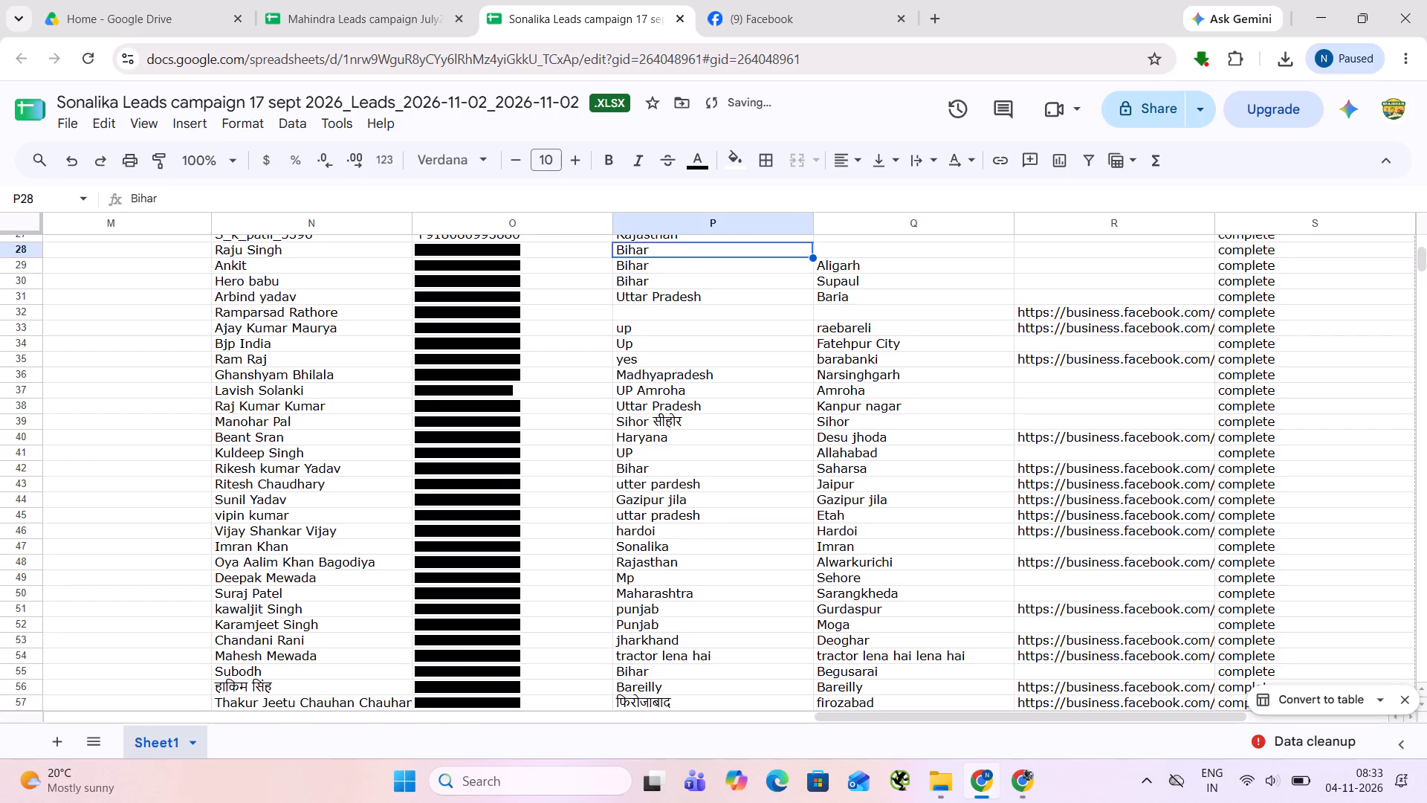
key("Up")
key("ctrl+c")
key("Down")
key("Down")
key("Down")
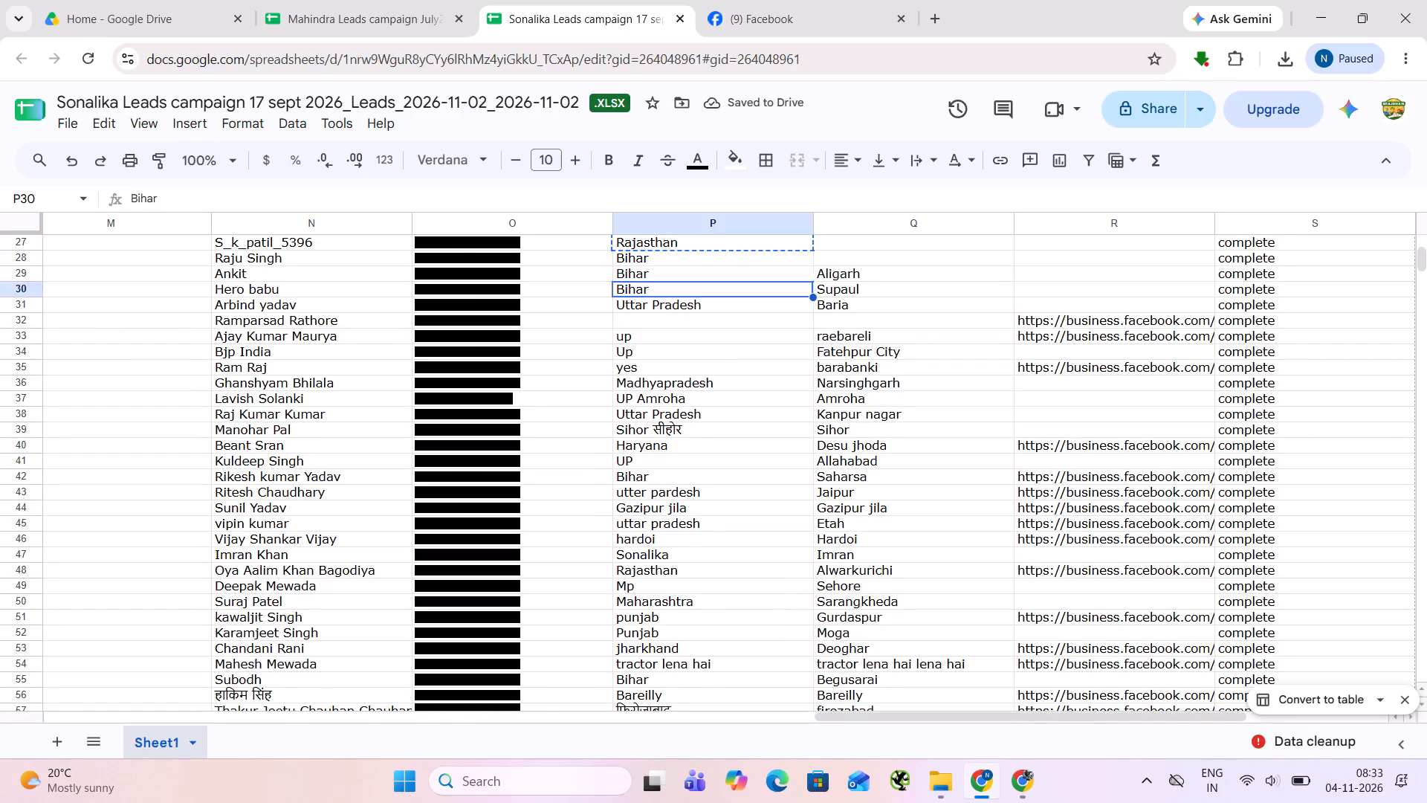
key("Down")
key("Down")
key("ctrl+v")
Copy the state Uttar Pradesh from row 31 over the states in rows 33, 34 and 35.
key("Up")
key("ctrl+c")
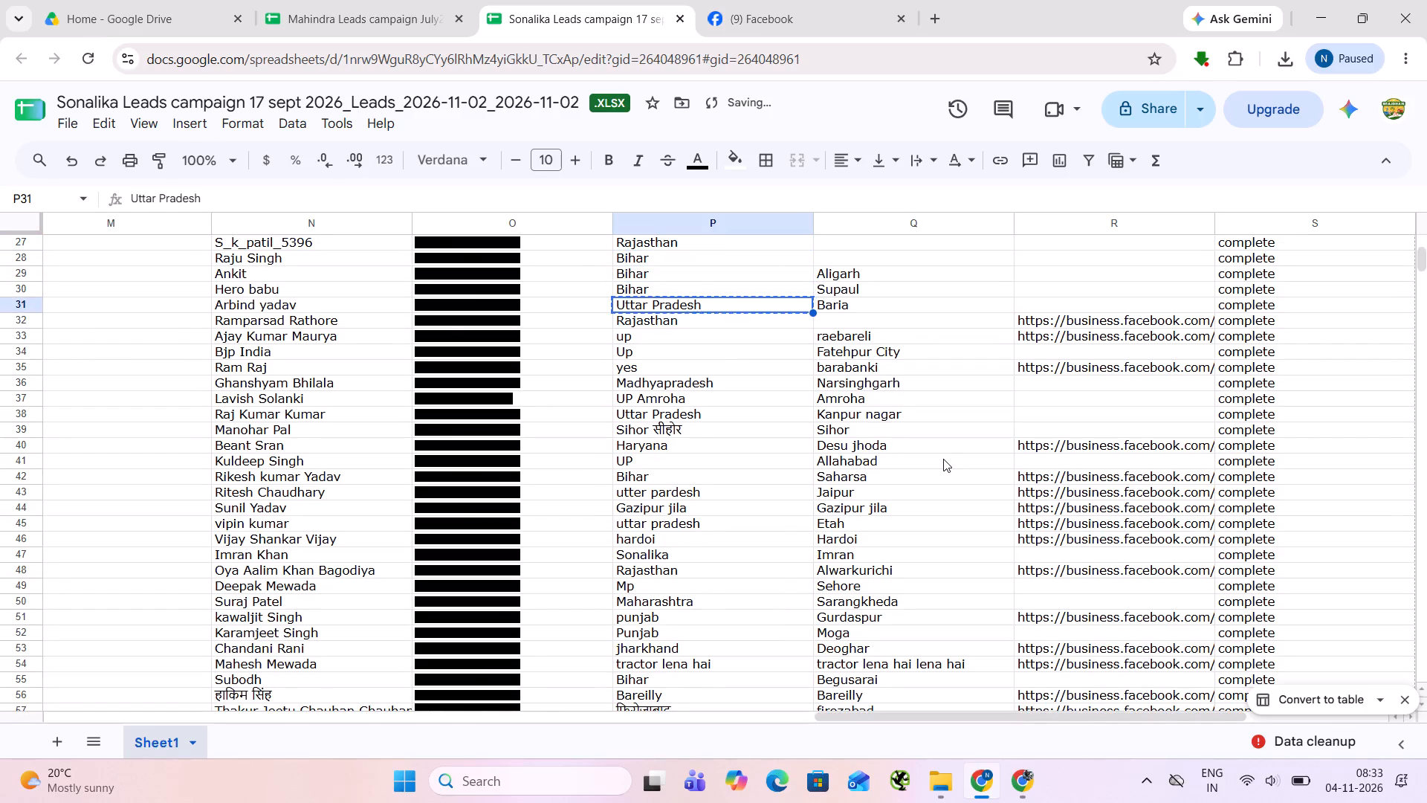
key("Down")
key("Down")
key("ctrl+v")
key("Down")
key("ctrl+v")
key("Down")
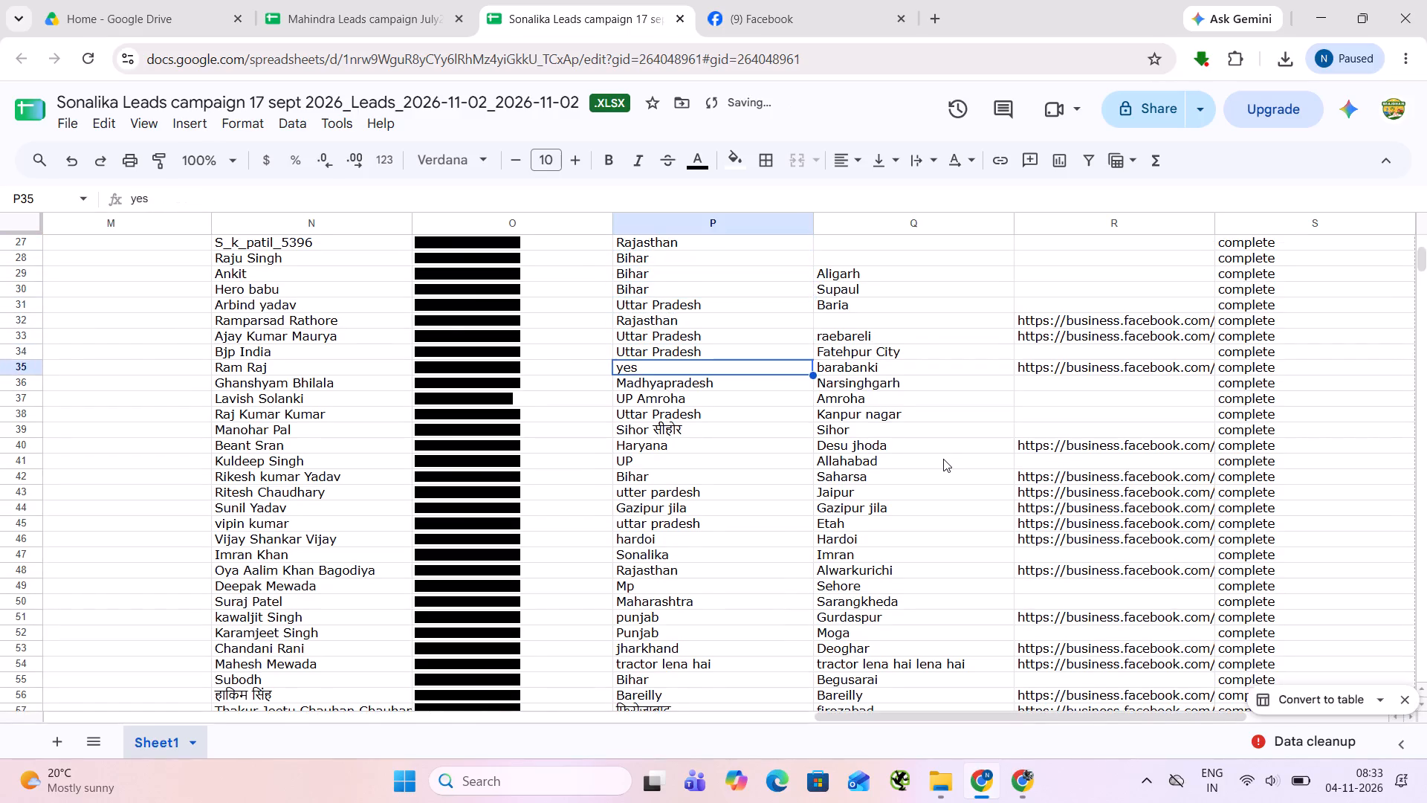
key("ctrl+v")
Set the state in row 36 to Madhya Pradesh and the state in row 37 to Uttar Pradesh.
key("Down")
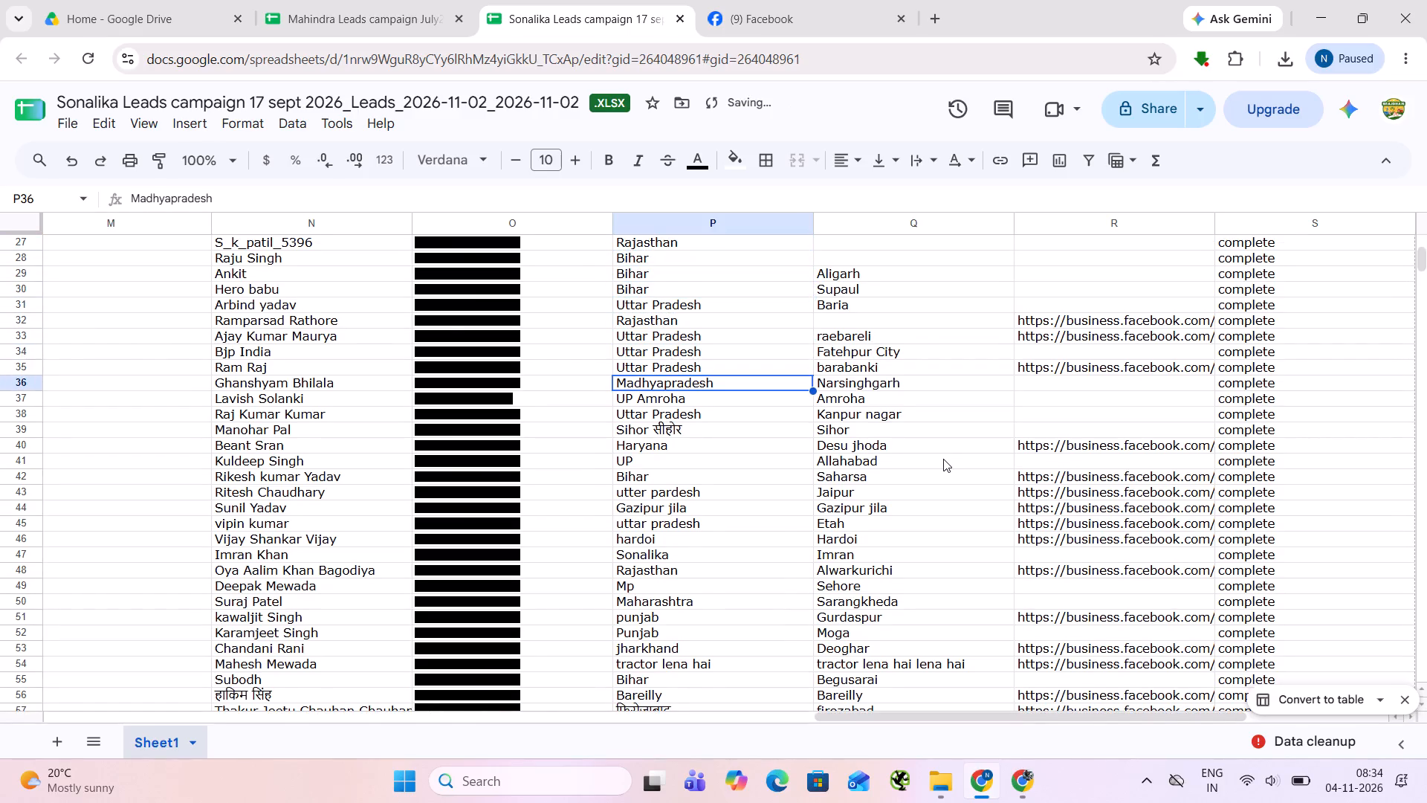
type("Madhya")
key("space")
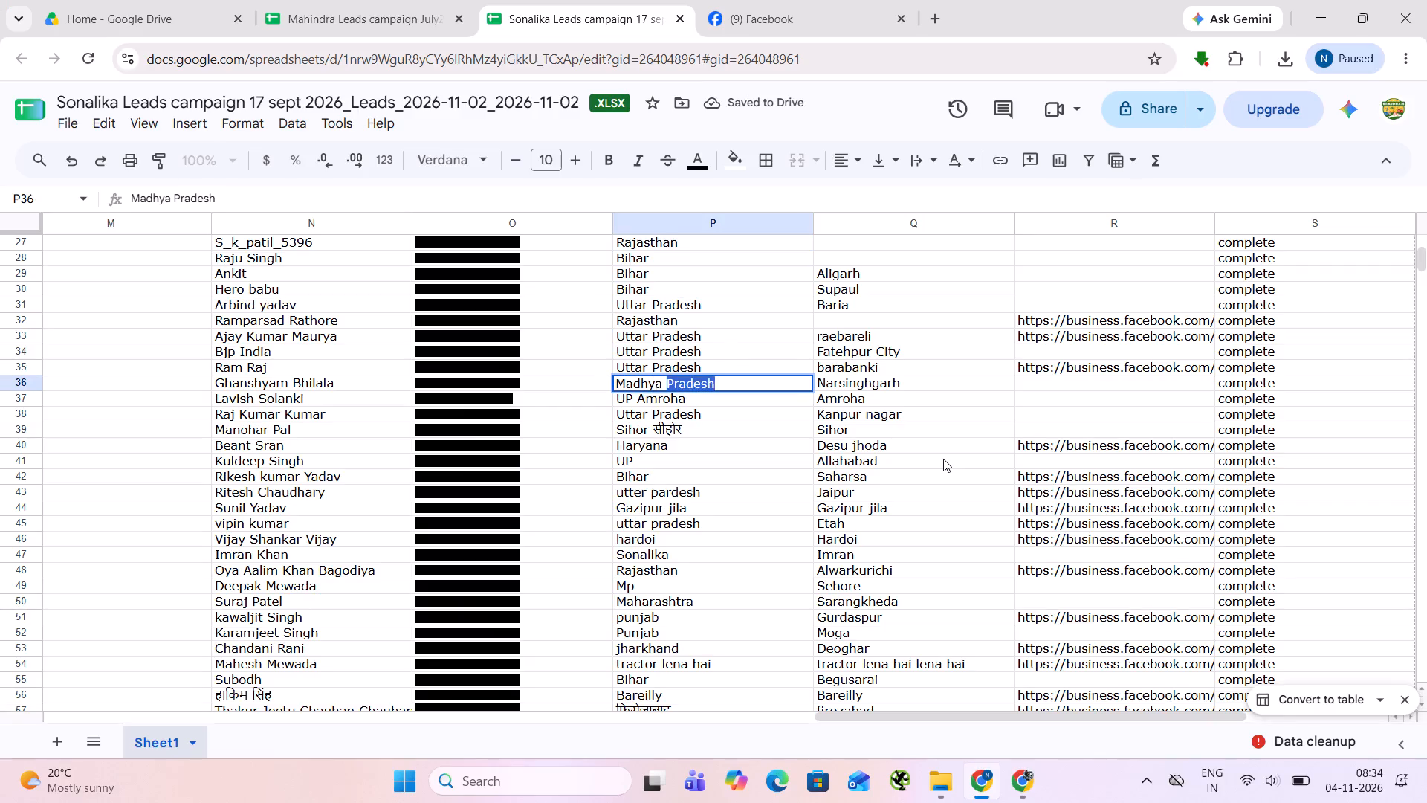
key("Return")
type("Urt")
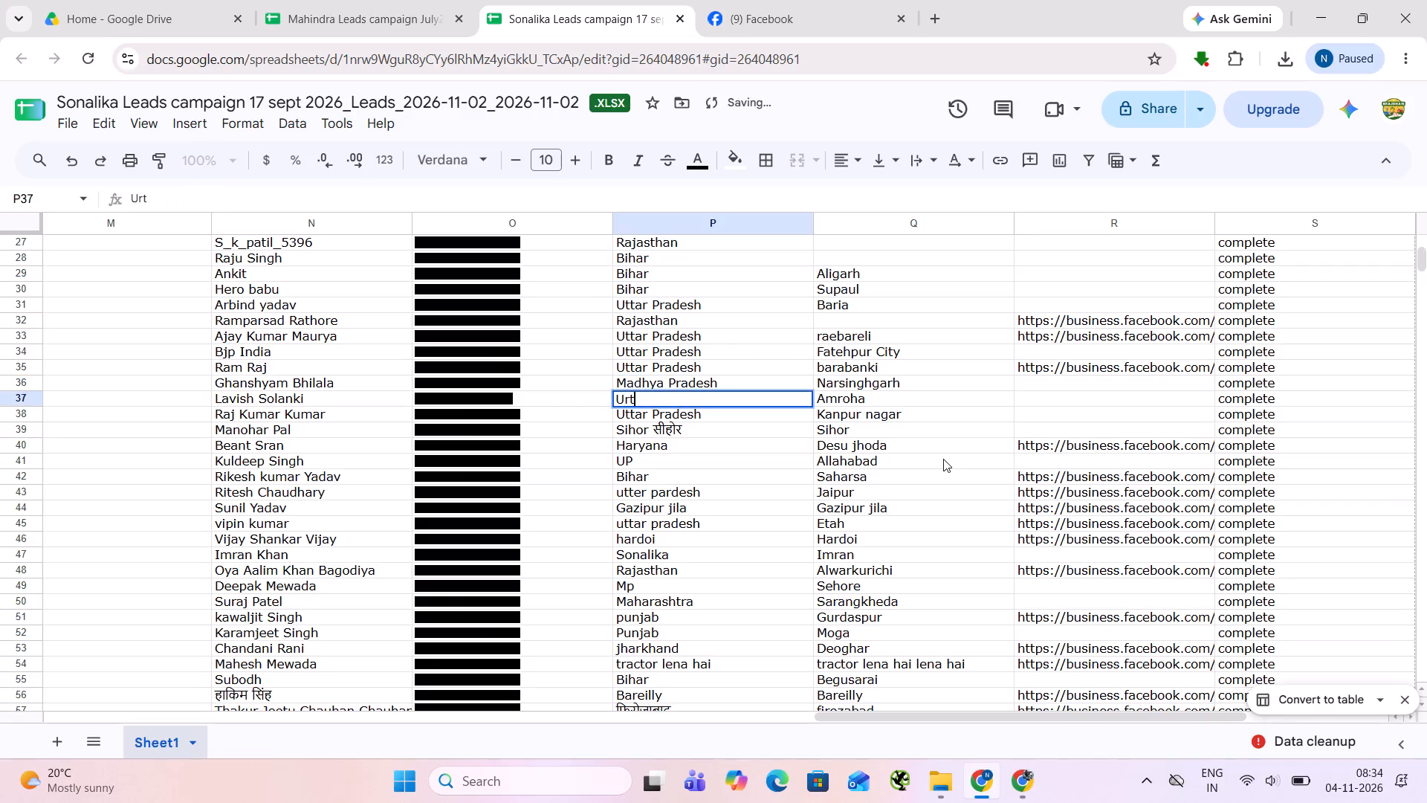
key("BackSpace")
key("BackSpace")
type("ttar")
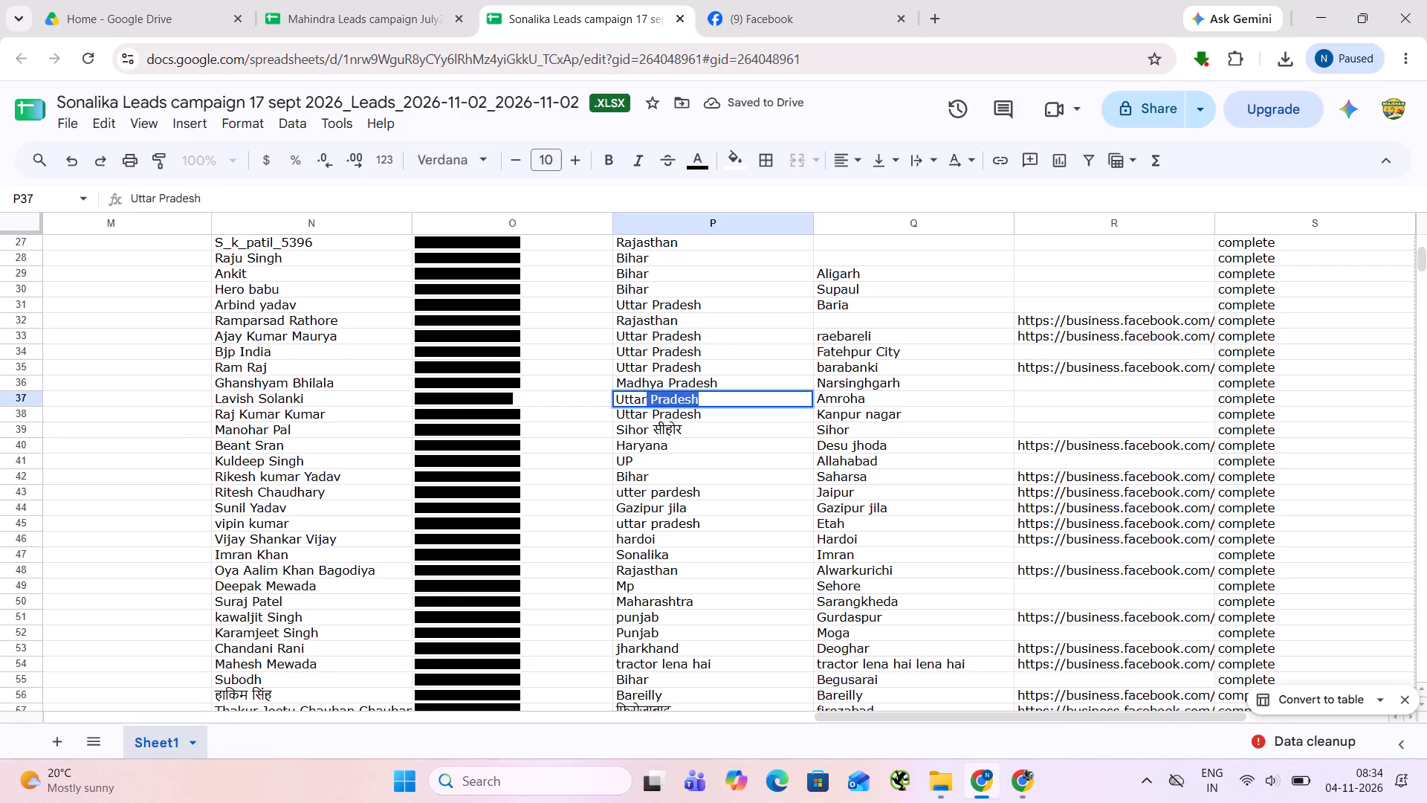
key("space")
key("Return")
Fill the state Uttar Pradesh down from row 38 into row 39 and clear the cities in rows 39 and 40.
key("Down")
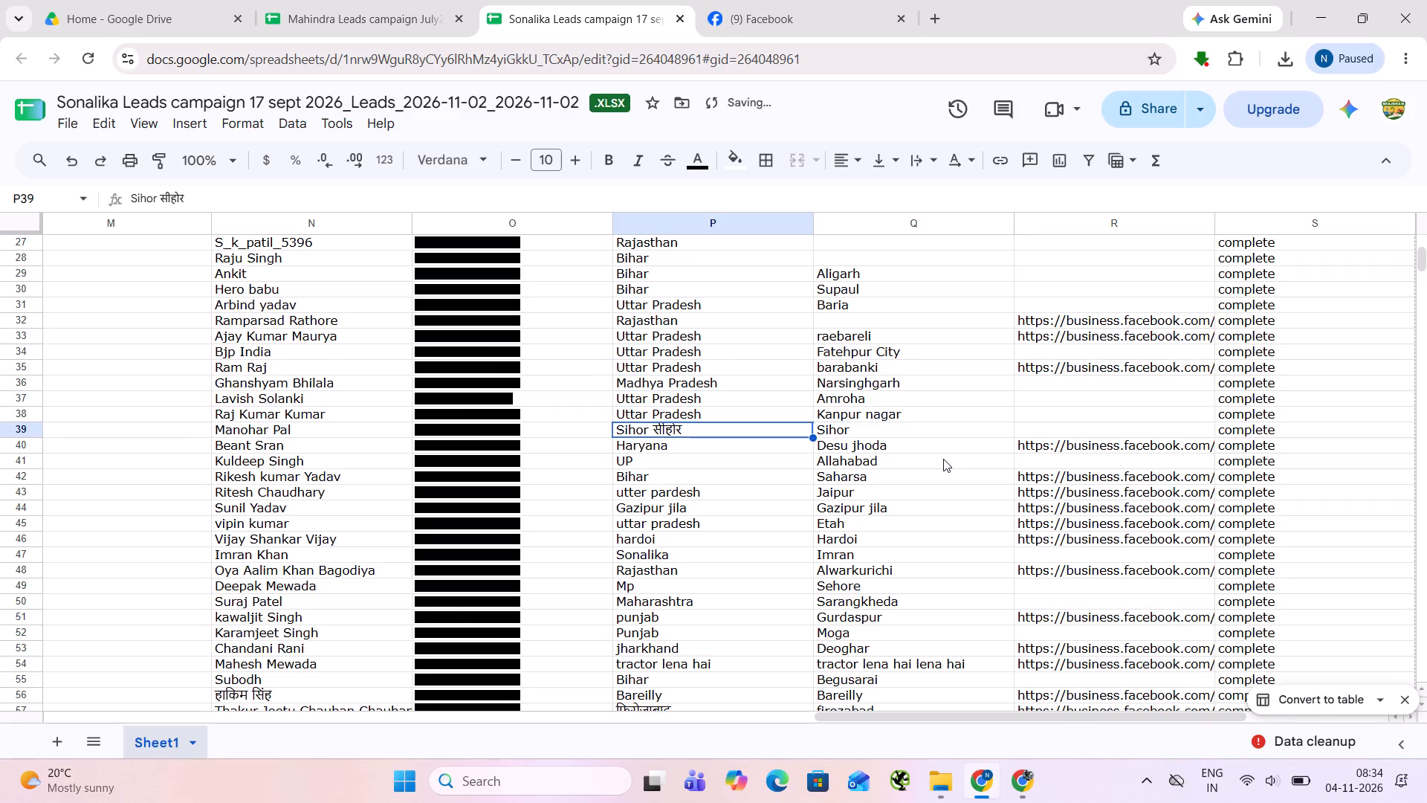
key("ctrl+d")
key("Right")
key("BackSpace")
key("Down")
key("BackSpace")
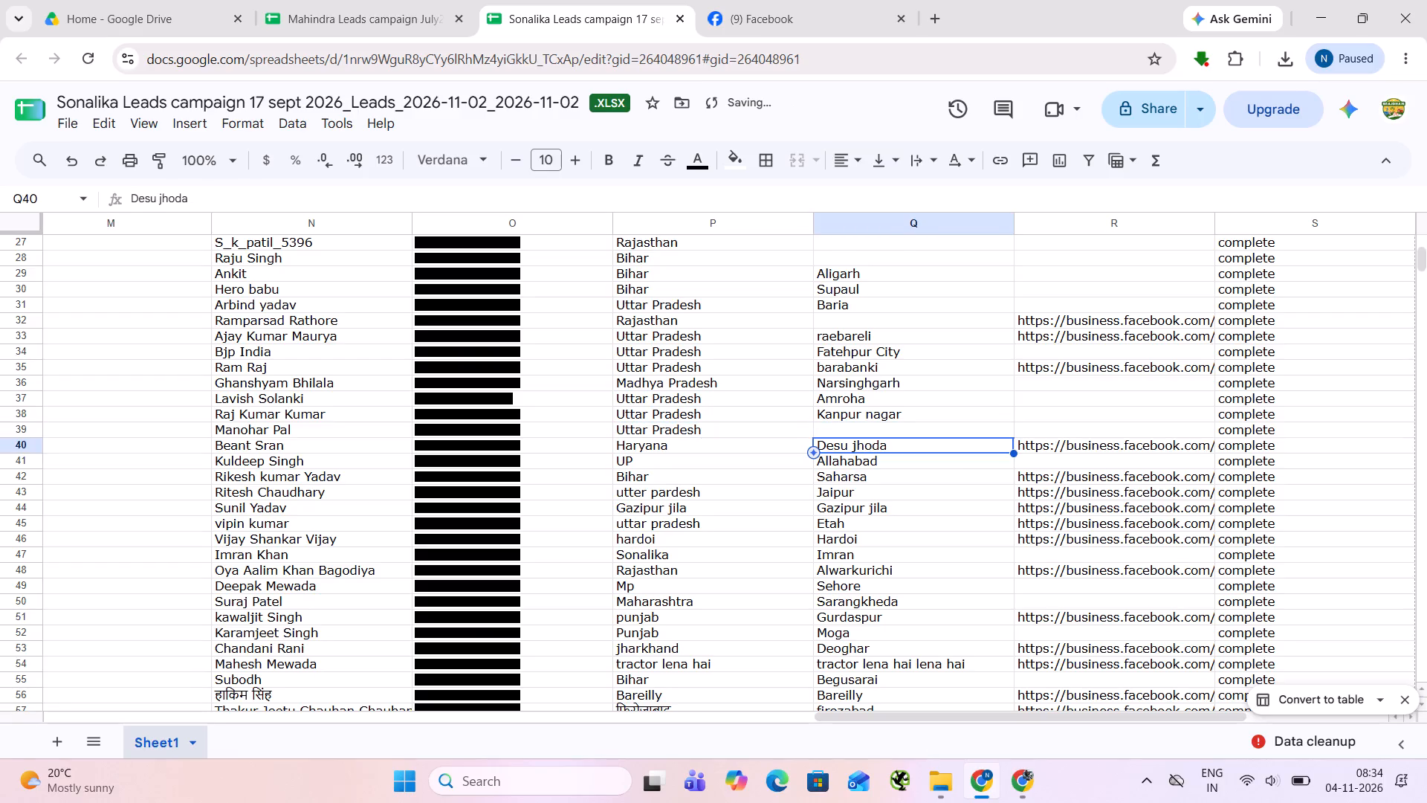
Copy the state Uttar Pradesh from row 39 over the states in row 41 and rows 43 to 47.
key("Left")
key("Up")
key("ctrl+c")
key("Down")
key("Down")
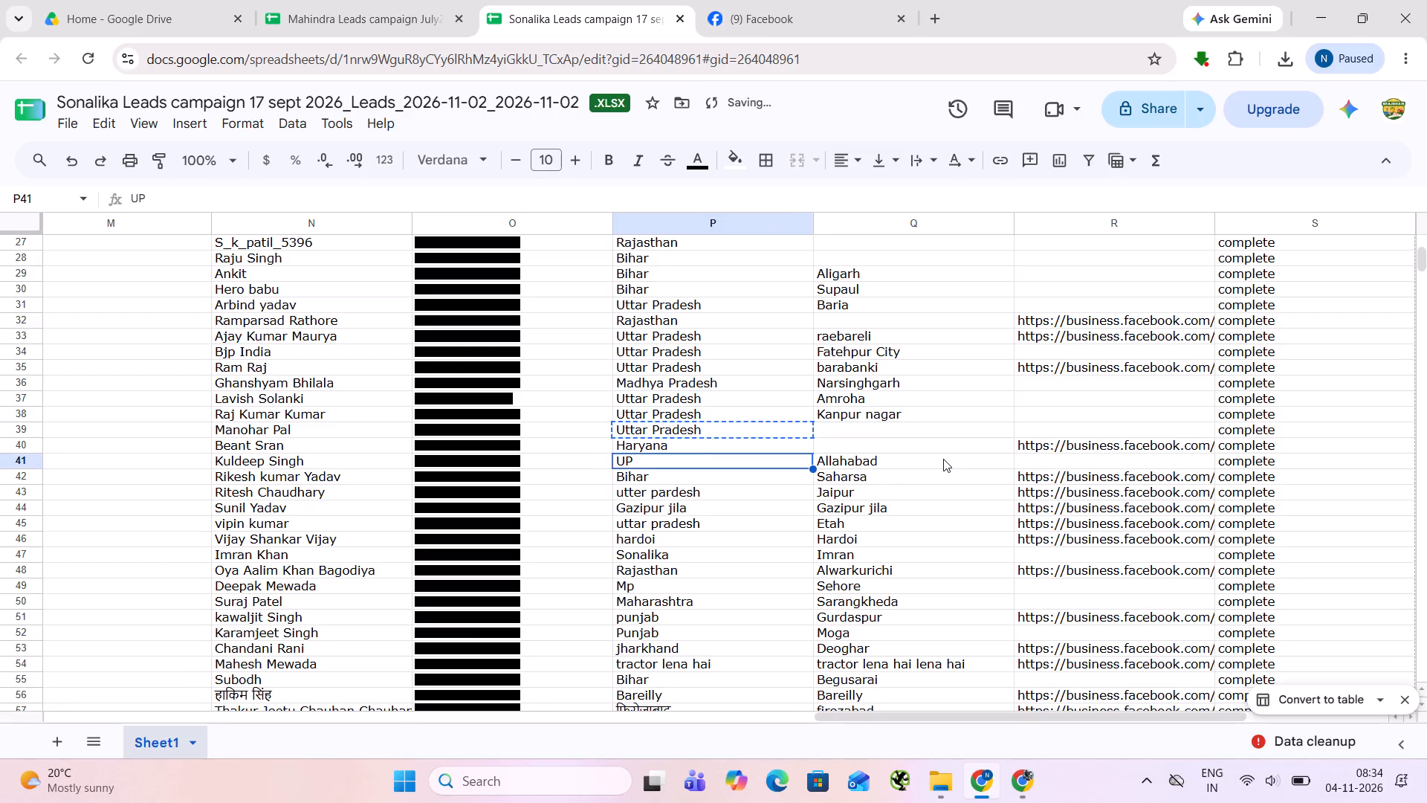
key("ctrl+v")
key("Down")
key("Down")
key("ctrl+v")
key("Down")
key("ctrl+v")
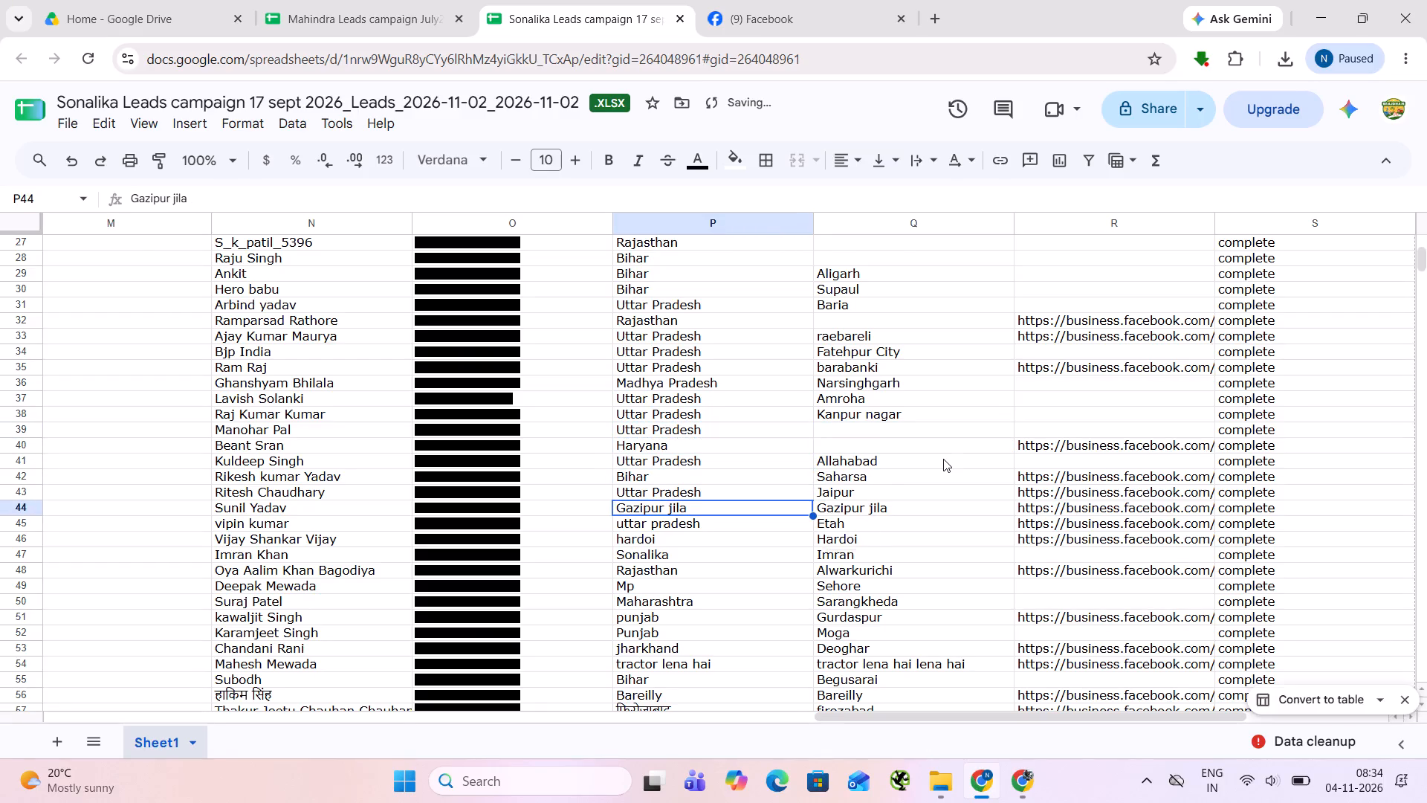
key("Down")
key("ctrl+v")
key("Down")
key("ctrl+v")
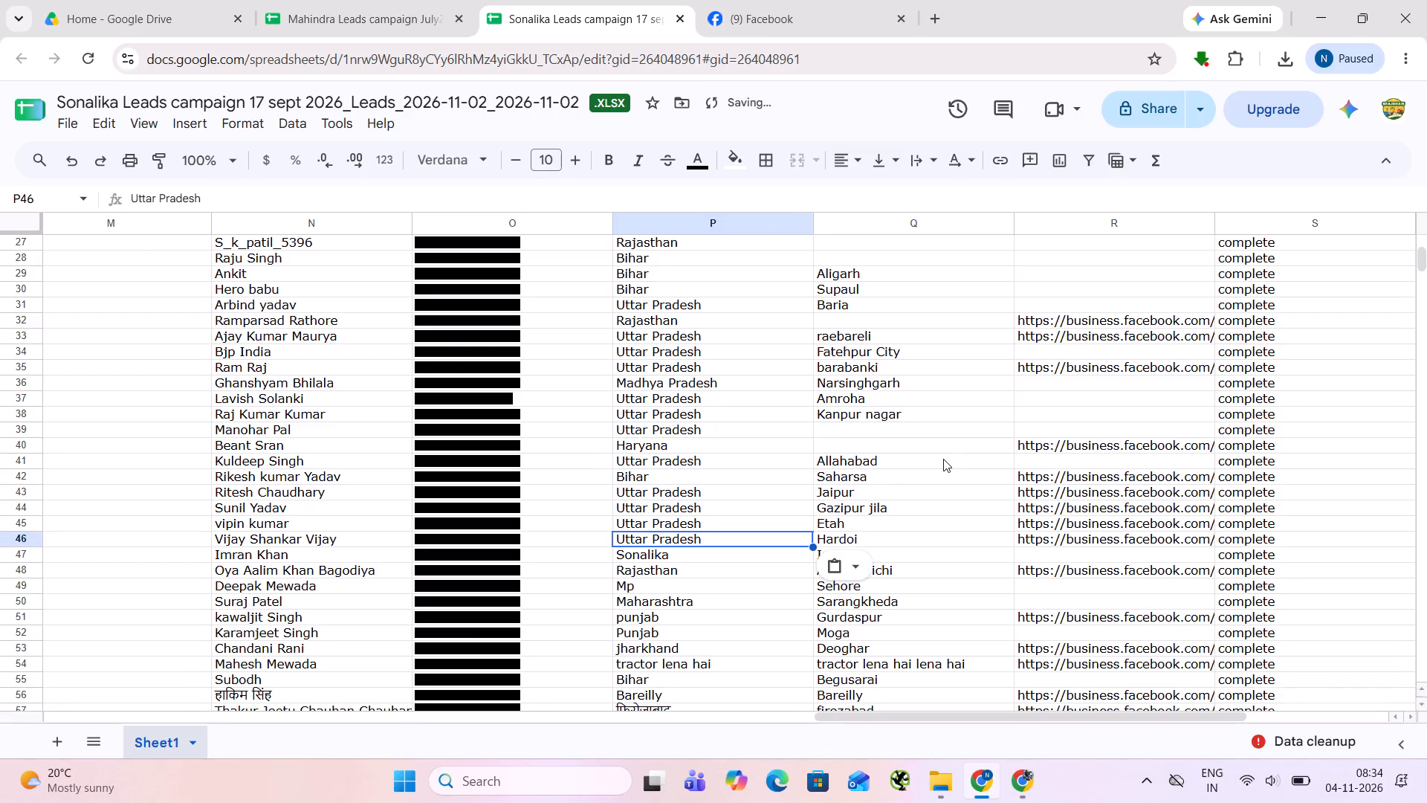
key("Down")
key("ctrl+v")
Clear the city in row 47.
key("Down")
key("Right")
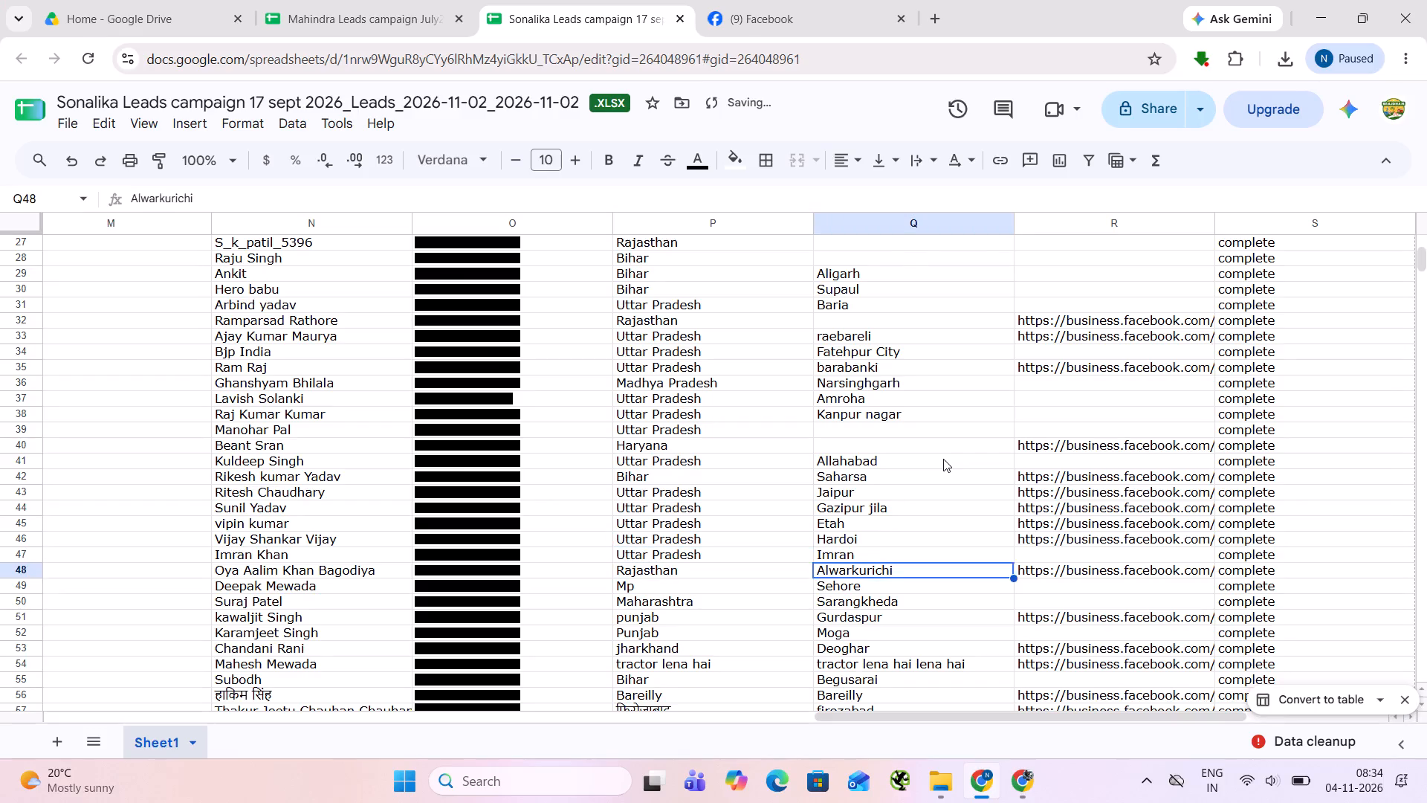
key("Up")
key("BackSpace")
Replace the city in row 48 with Alwar.
key("Down")
key("BackSpace")
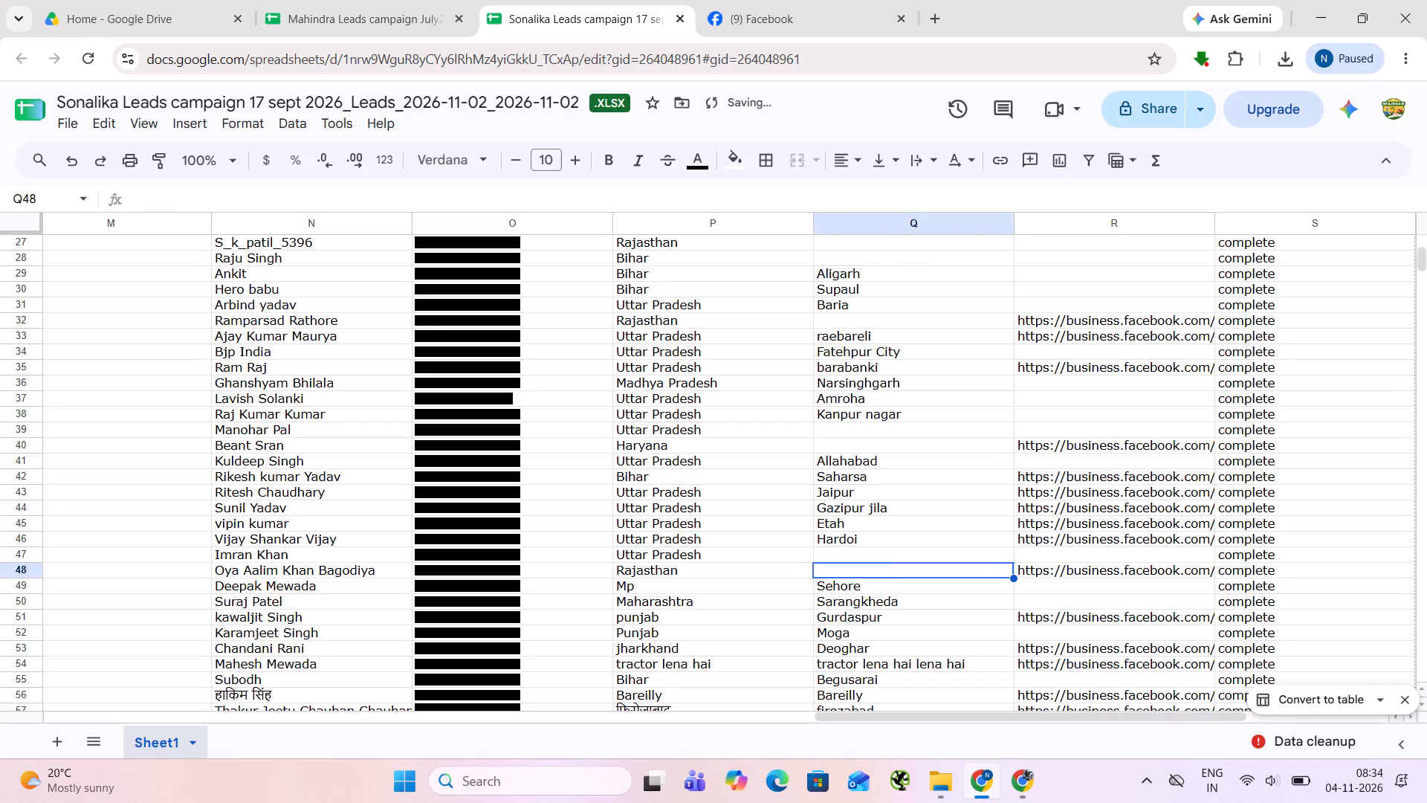
type("alwar")
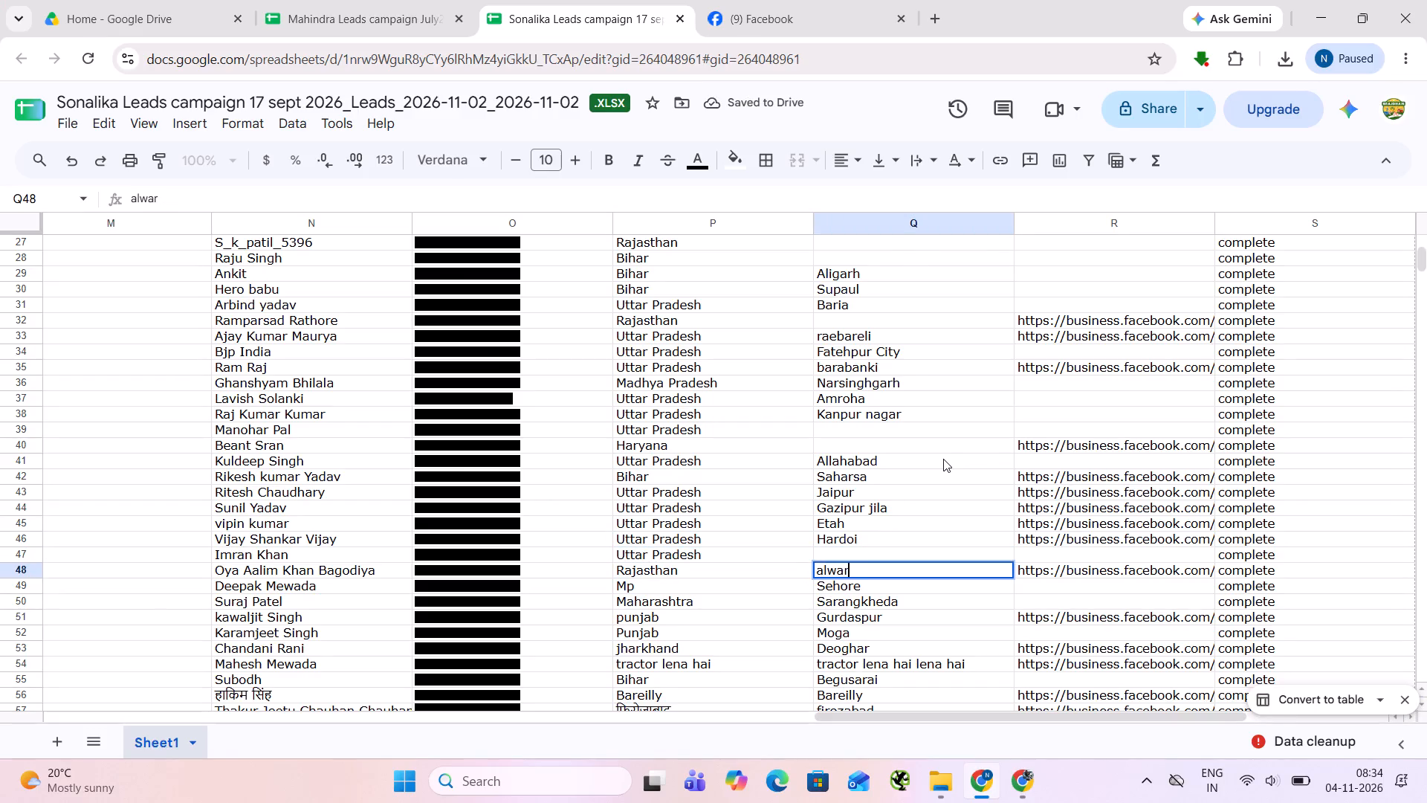
key("BackSpace")
key("BackSpace")
key("BackSpace")
key("BackSpace")
key("BackSpace")
key("BackSpace")
key("BackSpace")
key("BackSpace")
key("BackSpace")
key("BackSpace")
key("BackSpace")
key("BackSpace")
type("Al")
type("war")
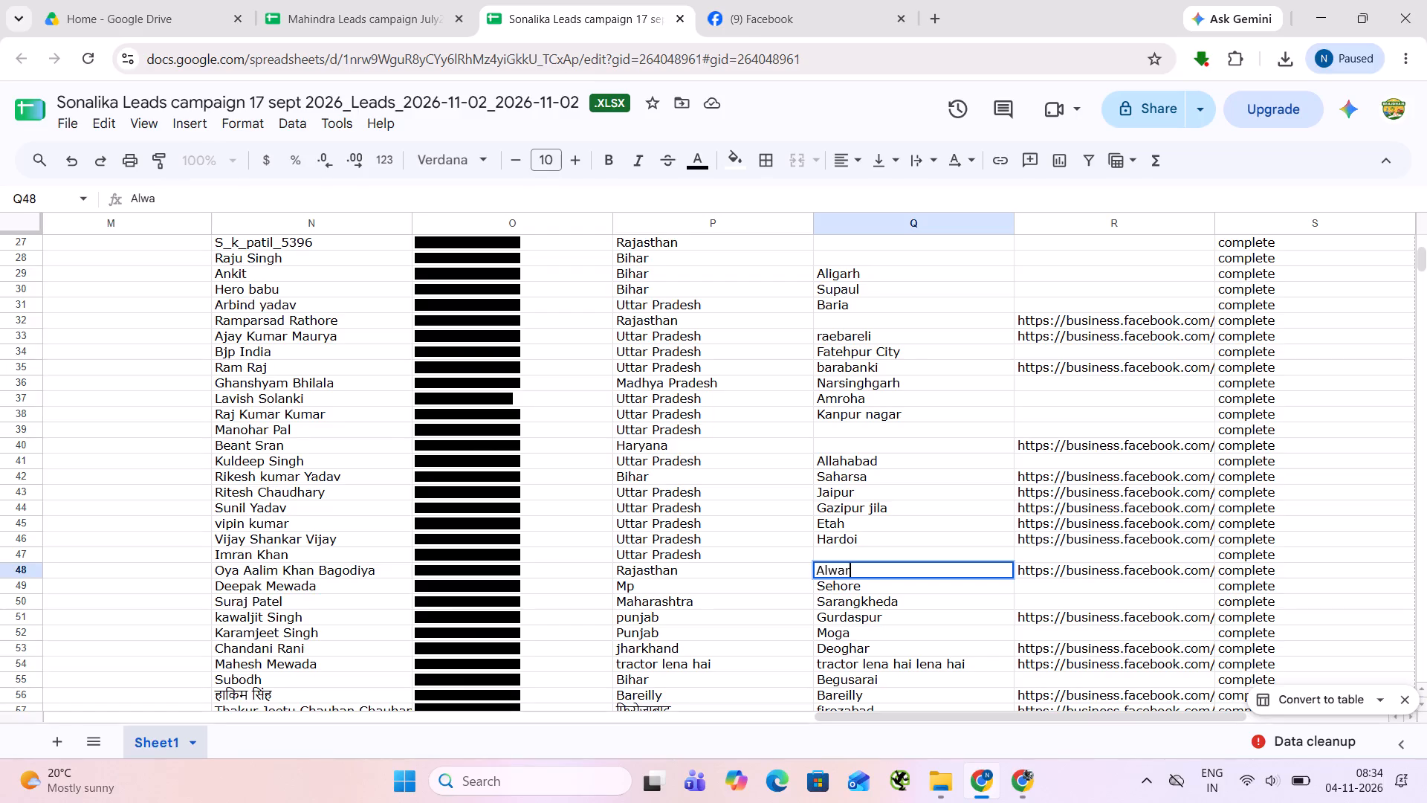
key("Down")
Set the state in row 49 to Madhya Pradesh.
key("Left")
type("Madhya")
key("space")
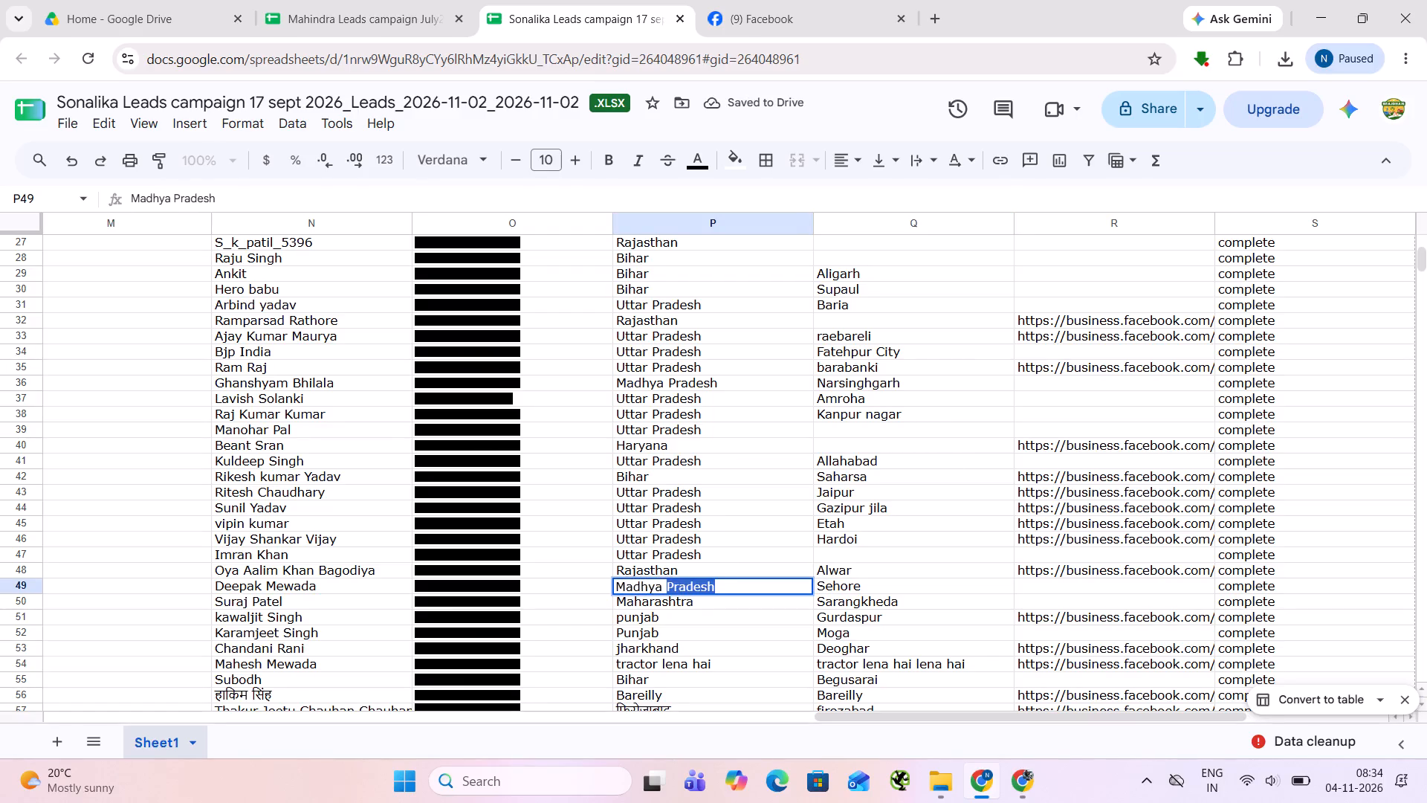
key("Return")
Copy the capitalised state Punjab from row 52 over the state in row 51.
key("Right")
key("Down")
key("Left")
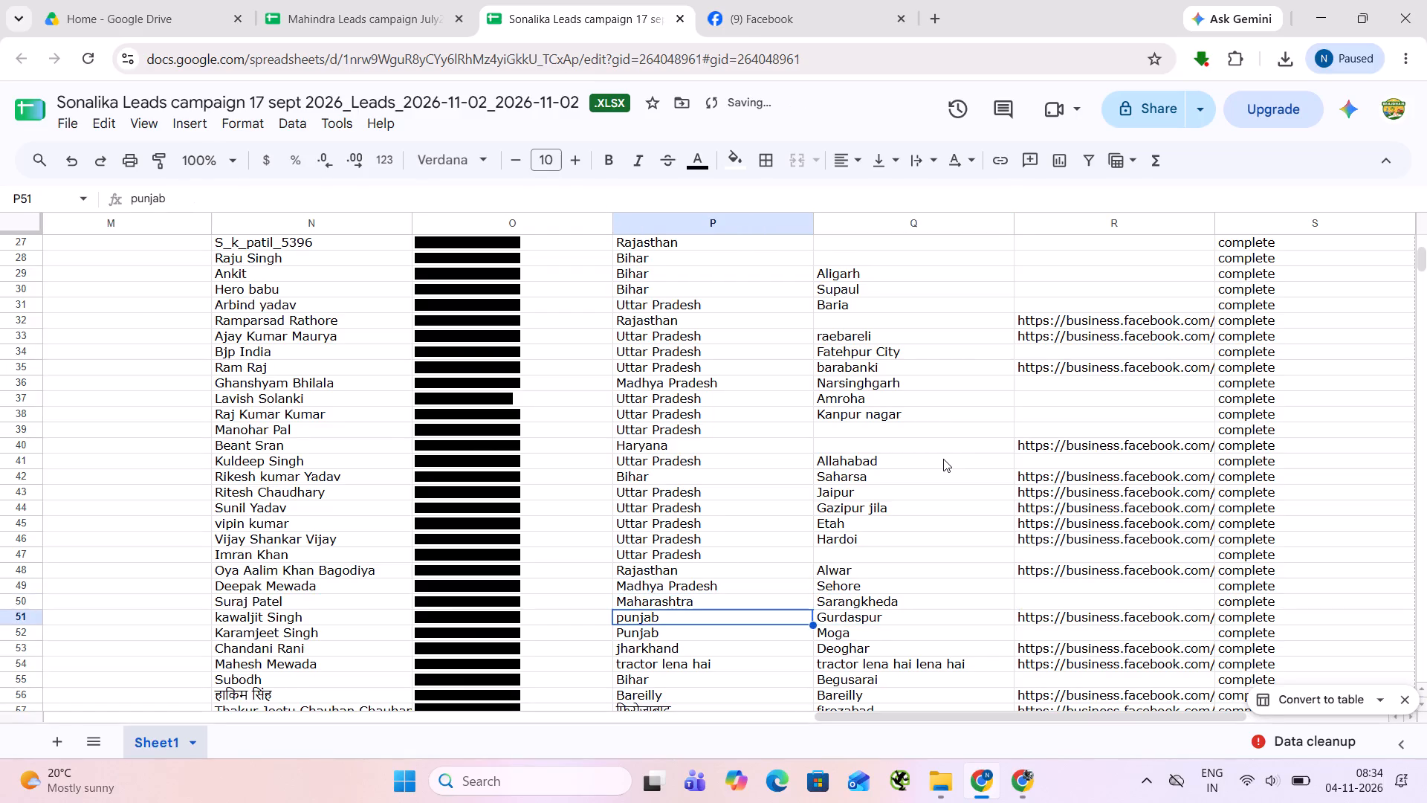
key("Down")
key("ctrl+c")
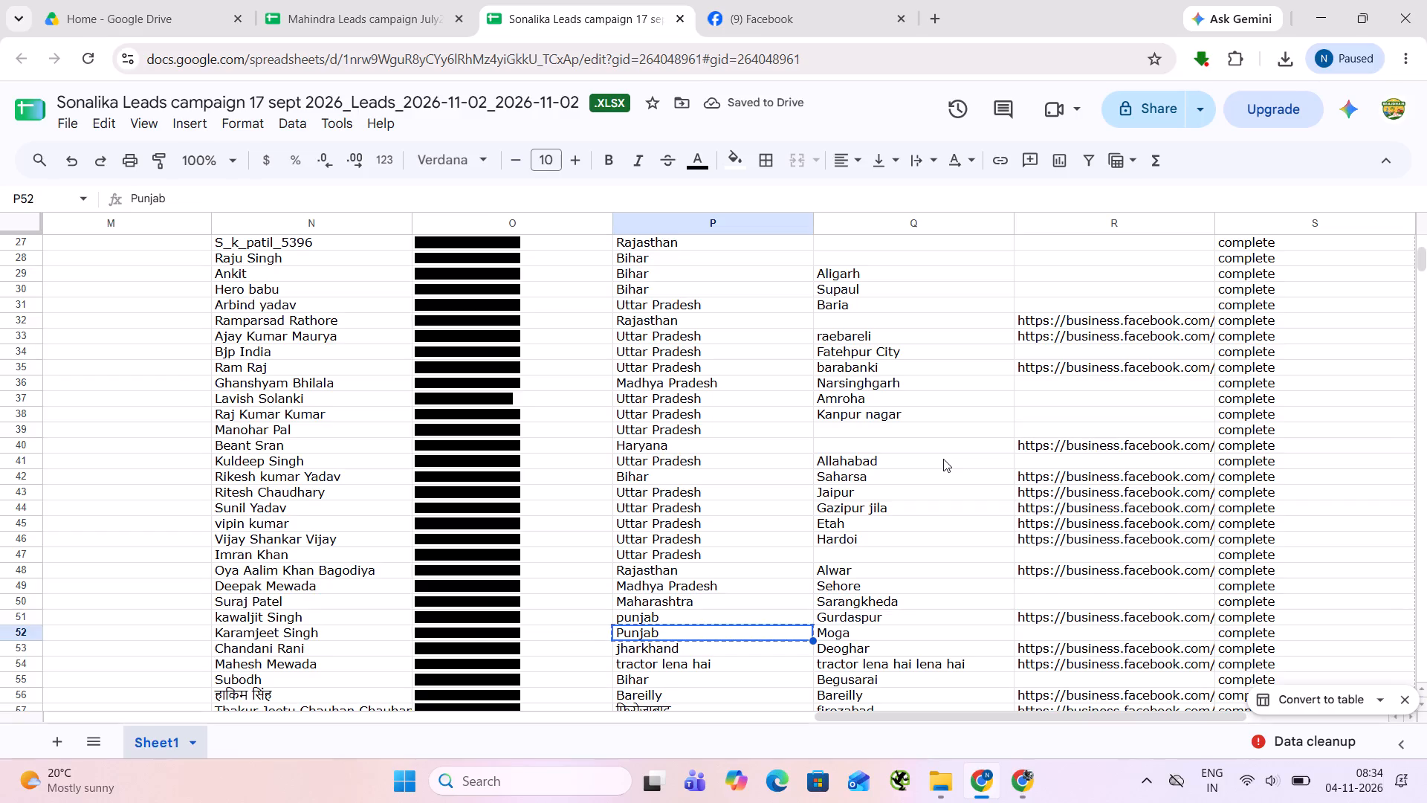
key("Up")
key("ctrl+v")
Set the state in row 53 to Jharkhand with a capital J.
key("Down")
key("Down")
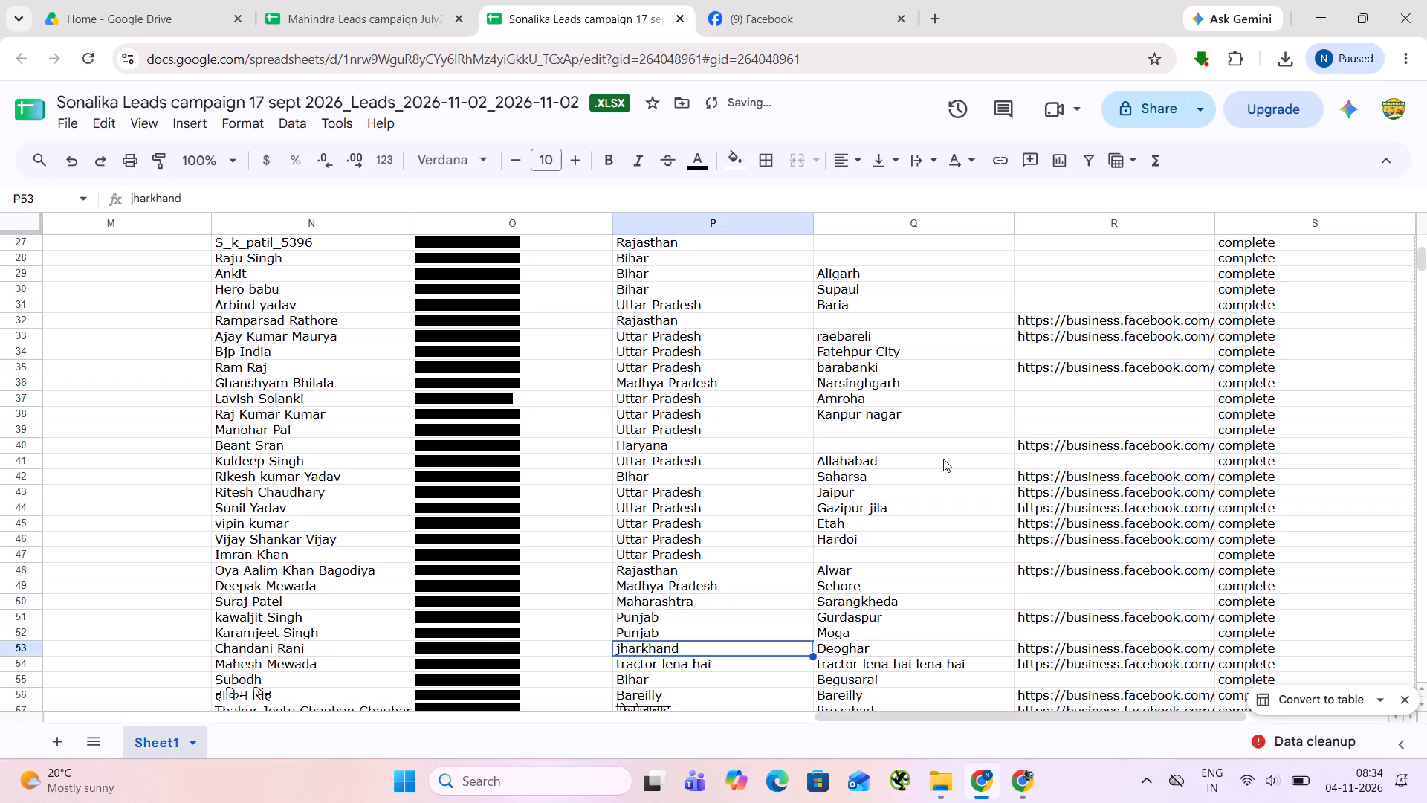
type("Jharkhand")
key("Right")
Clear the invalid city and state entries in row 54.
key("Down")
key("BackSpace")
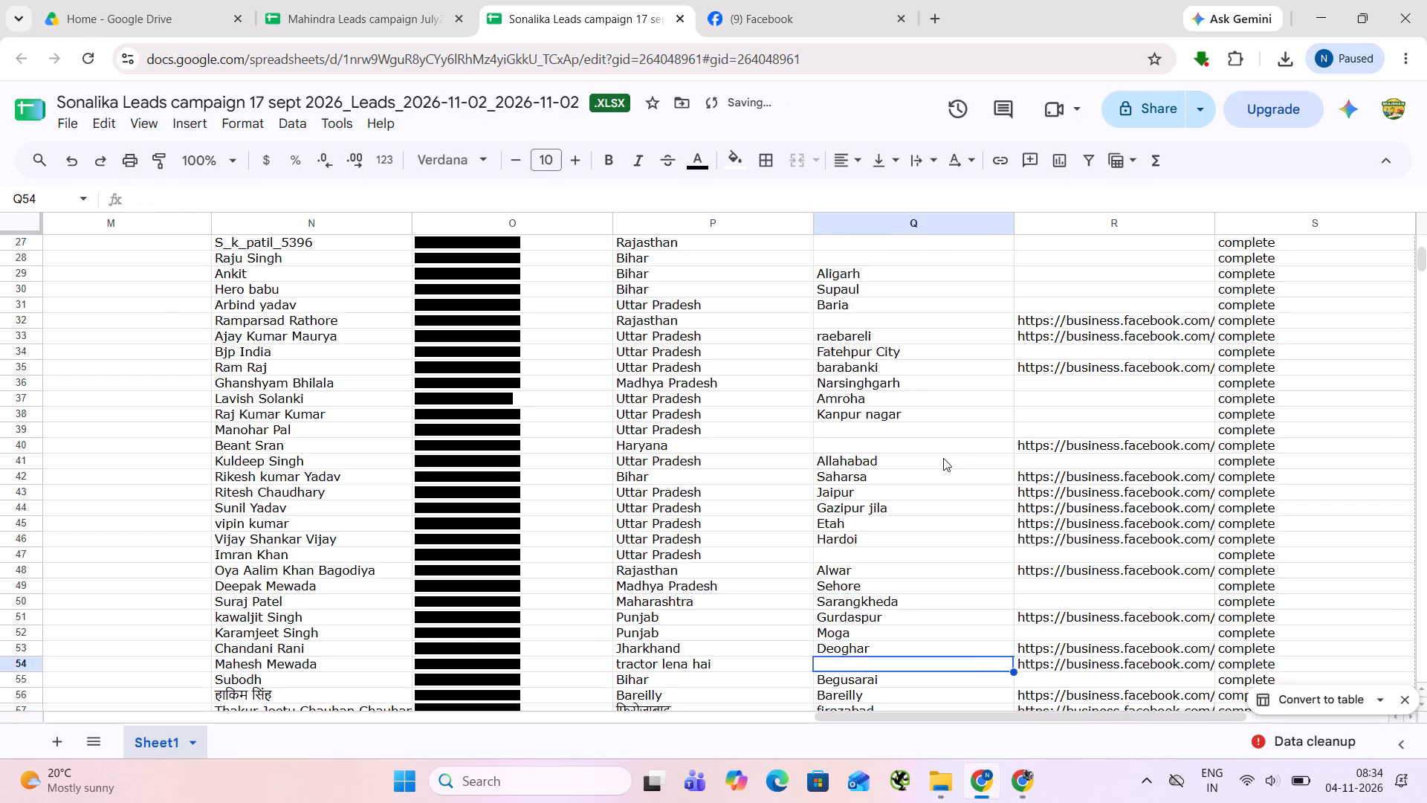
key("Left")
key("BackSpace")
Set the state in row 56 to Uttar Pradesh, with both words capitalised.
key("Down")
key("Down")
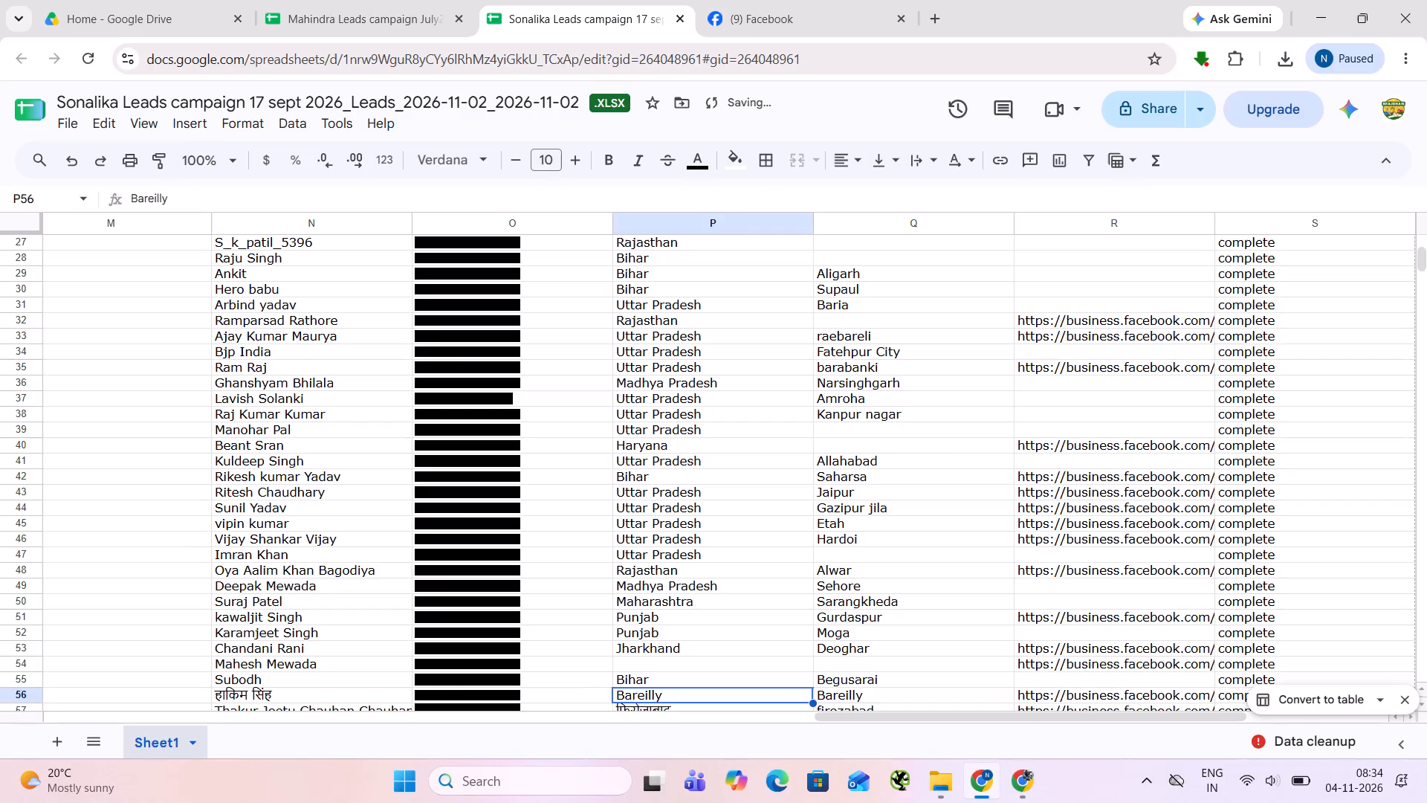
type("Uttar")
key("space")
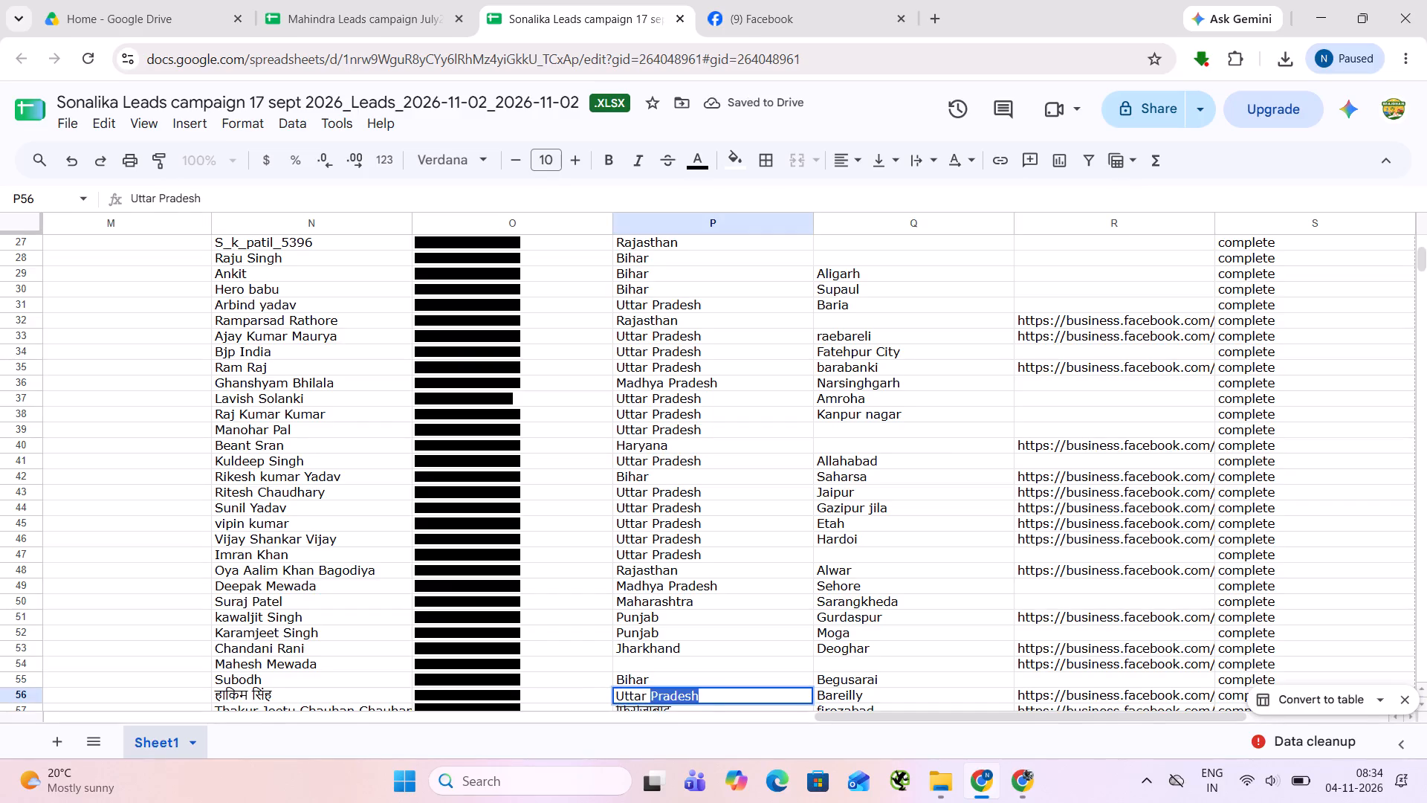
key("Return")
key("Up")
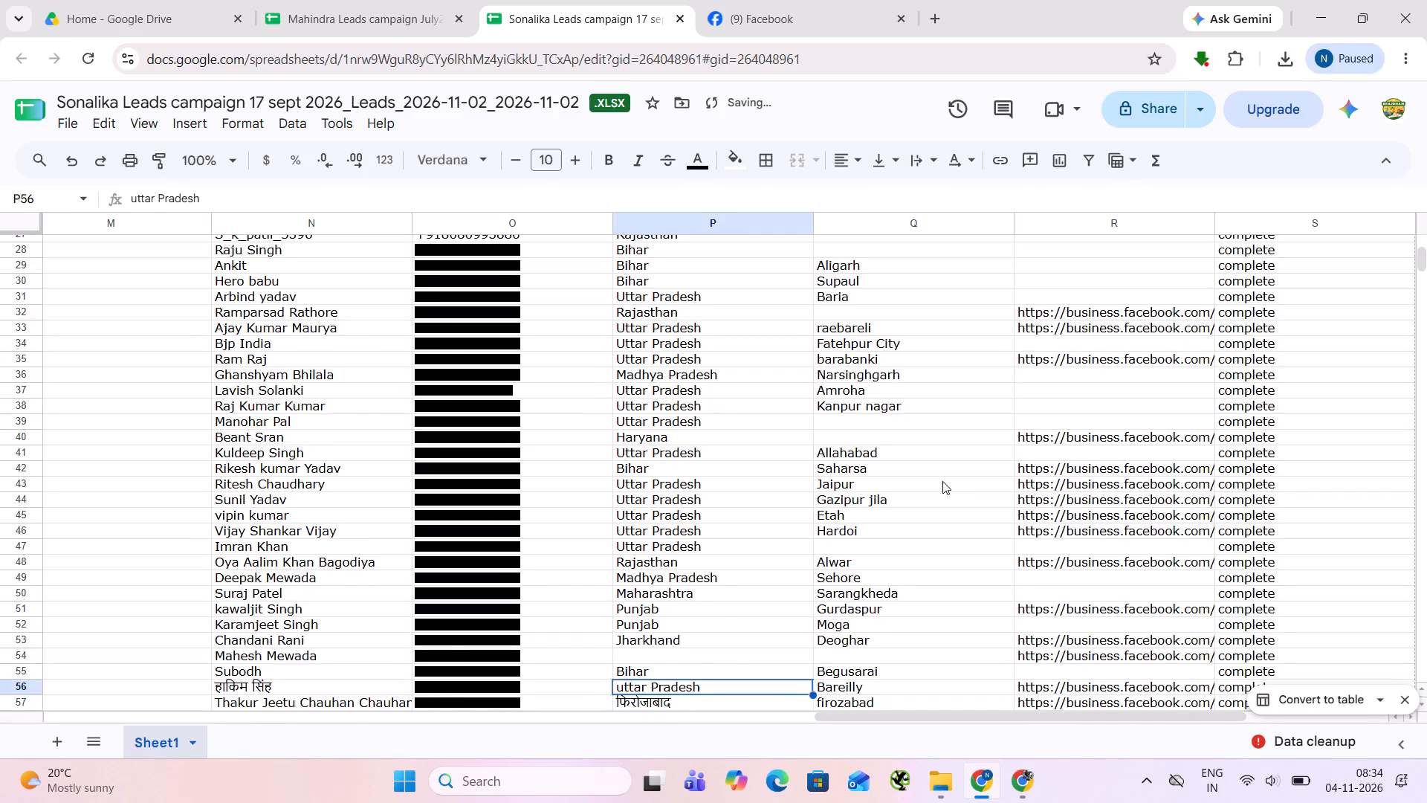
type("Uttar")
key("space")
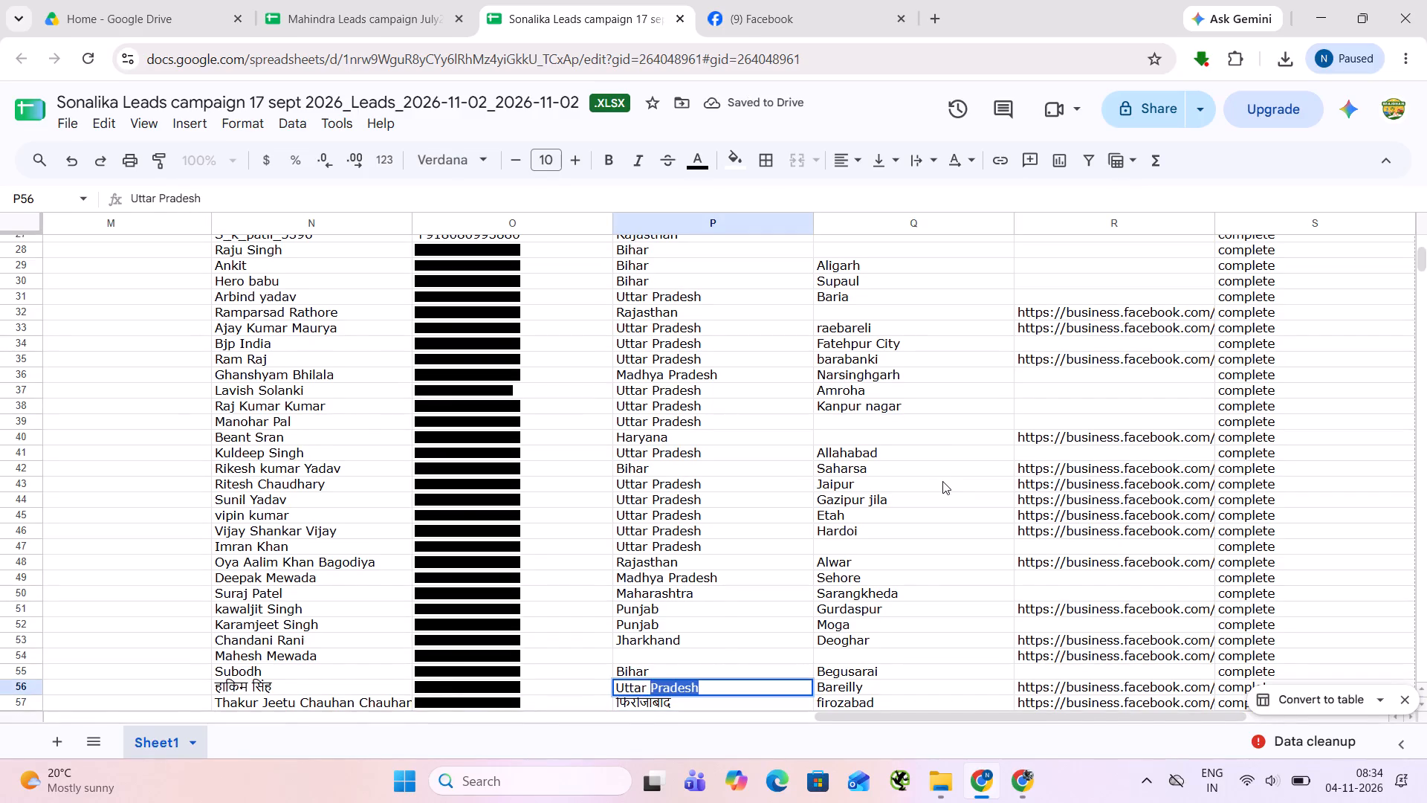
type("Pradesh")
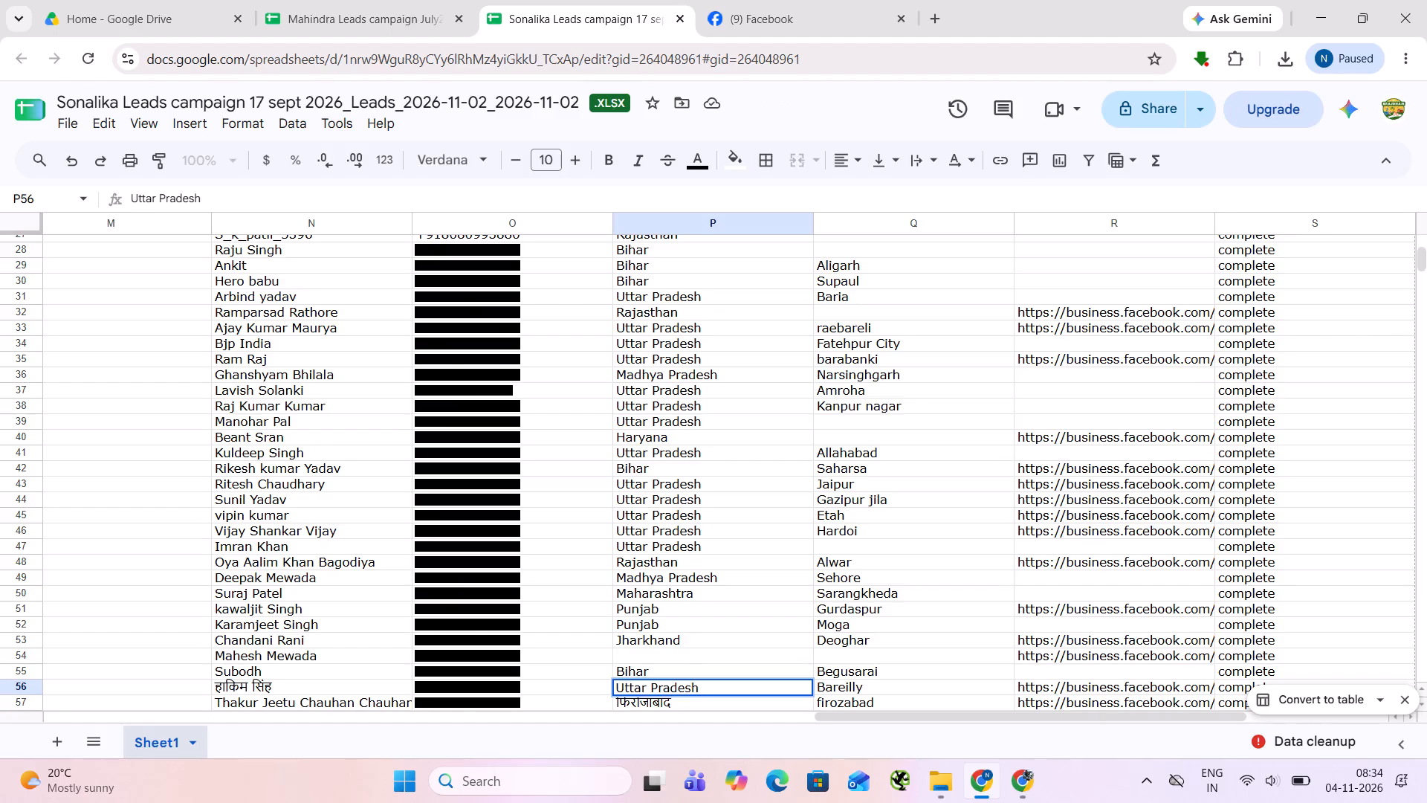
key("Return")
Fill the state Uttar Pradesh down into row 57 and set that row's city to Firozabad.
key("ctrl+d")
key("Right")
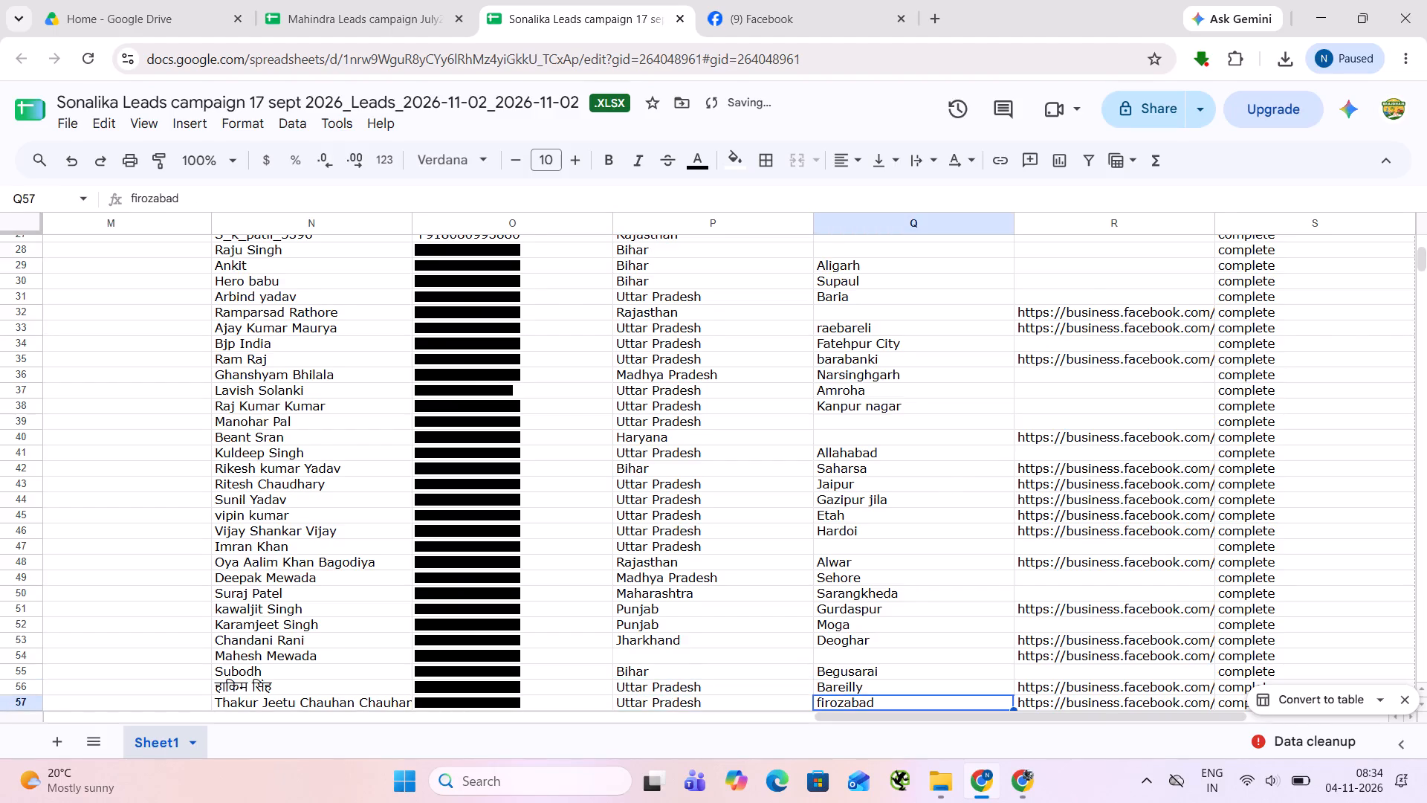
key("BackSpace")
key("Down")
key("Up")
type("Firo")
type("zabad")
key("Down")
key("Left")
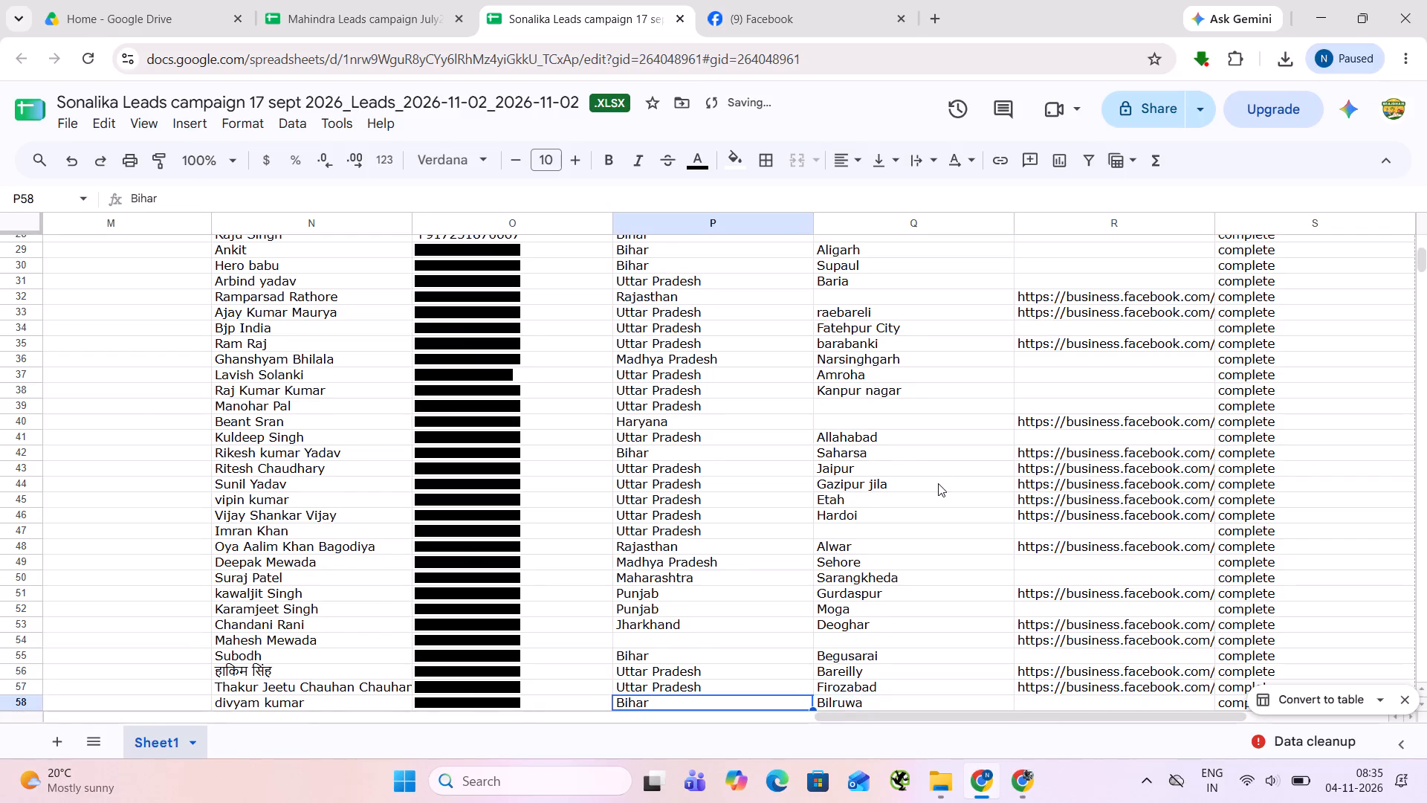
Look through the state and city entries from row 58 downward to find those needing correction.
key("Down")
key("Down")
key("Down")
key("Down")
key("Down")
key("Down")
key("Down")
key("Down")
key("Down")
key("Down")
key("Down")
key("Down")
key("Down")
key("Down")
key("Down")
key("Down")
key("Down")
key("Down")
key("Down")
key("Down")
key("Down")
key("Down")
key("Down")
key("Down")
key("Down")
key("Down")
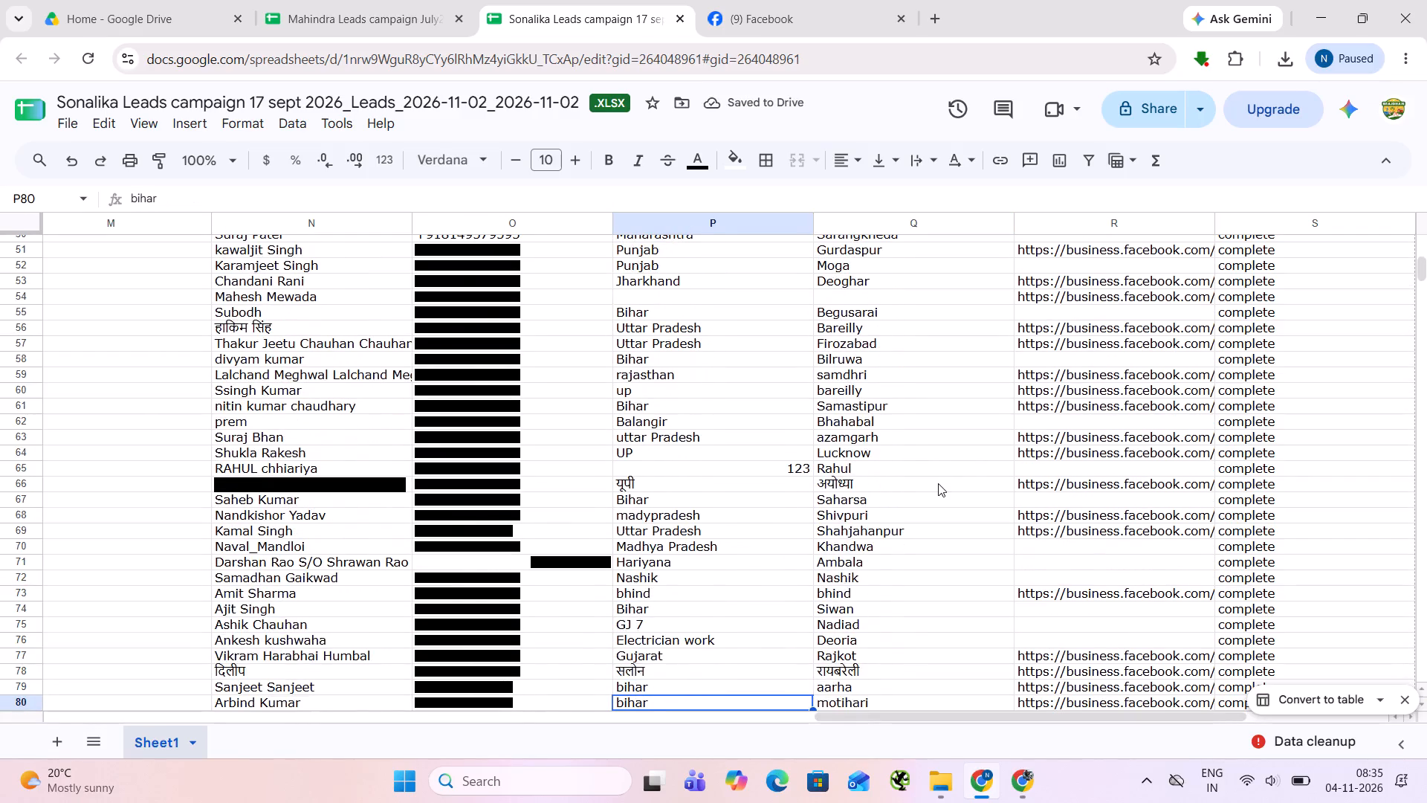
key("Down")
key("Down")
key("Up")
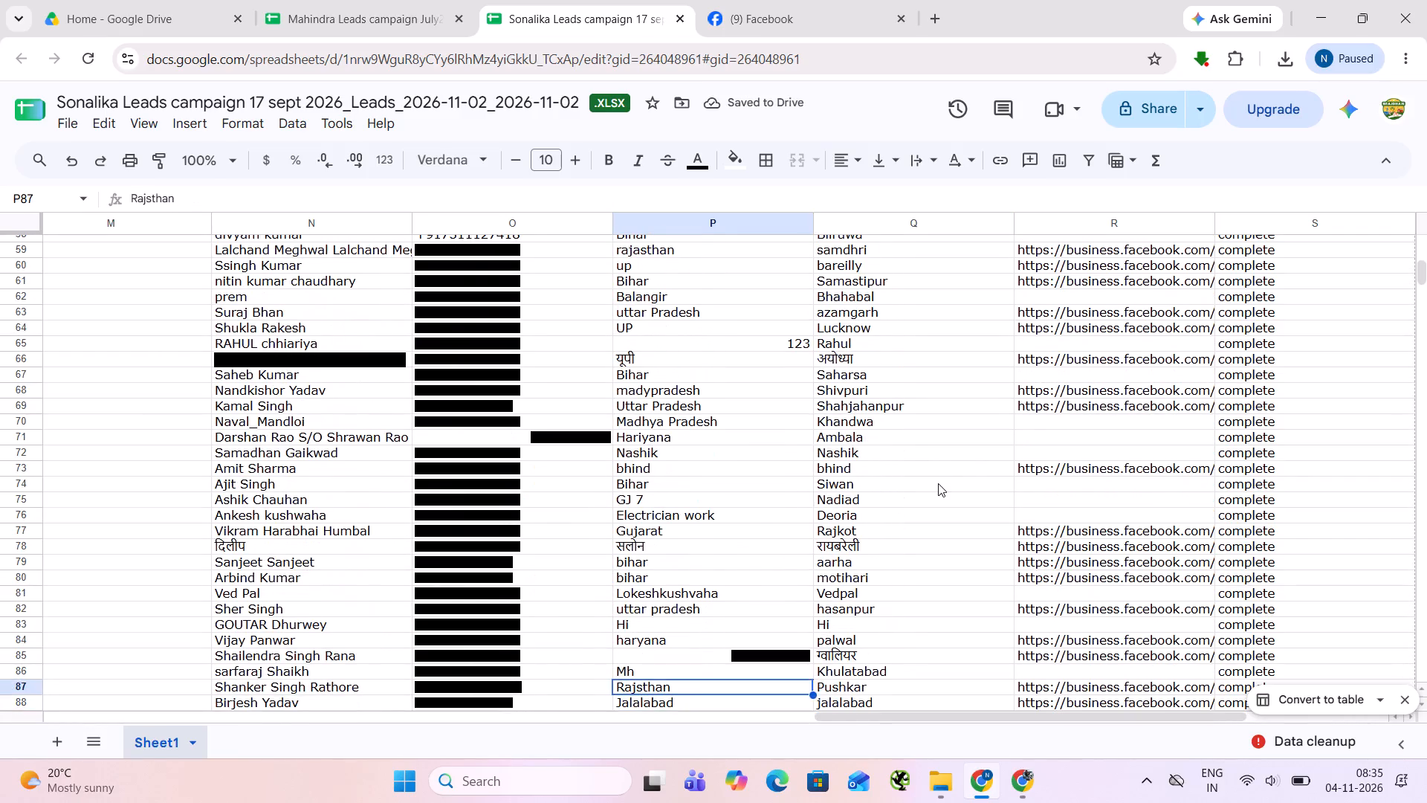
key("Down")
key("Down")
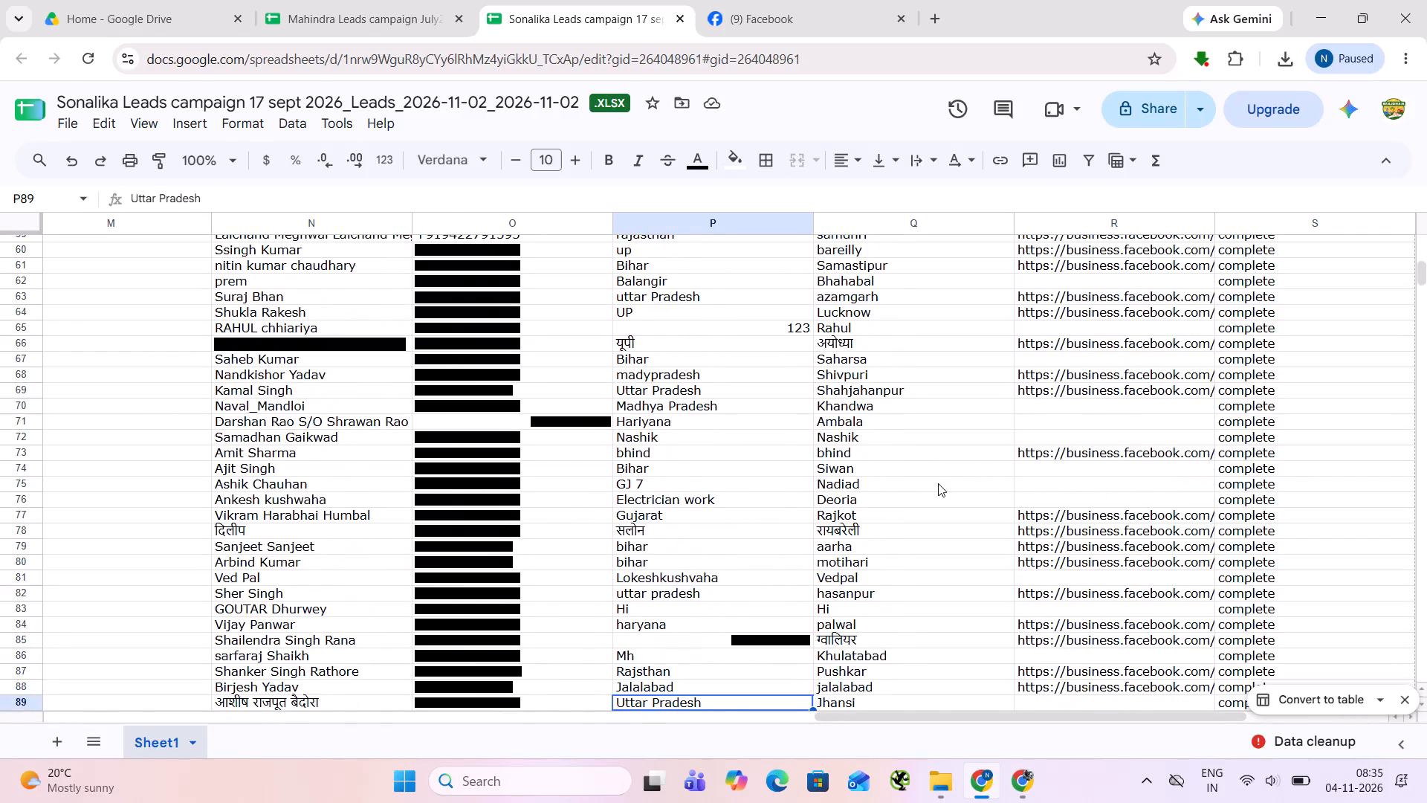
key("ctrl+shift+Down")
key("Up")
key("Up")
key("Up")
key("Up")
key("Up")
key("Up")
key("Up")
key("Up")
key("Up")
key("Up")
key("Up")
key("Up")
key("Up")
key("Up")
key("Up")
key("Up")
key("Up")
key("Up")
key("Up")
key("Up")
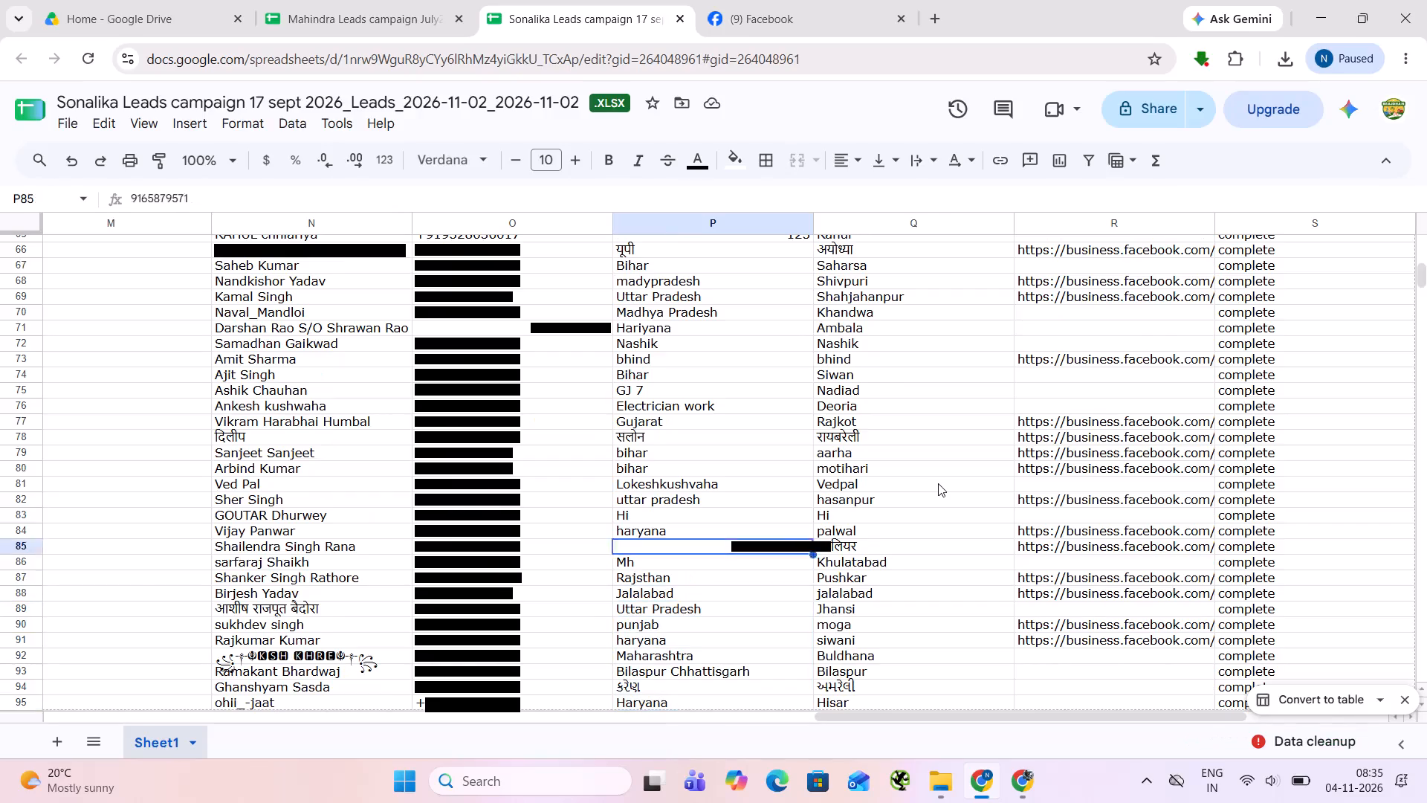
key("Up")
key("Up")
key("Up")
key("Up")
key("Up")
key("Up")
key("Up")
key("Up")
key("Up")
key("Up")
key("Up")
key("Up")
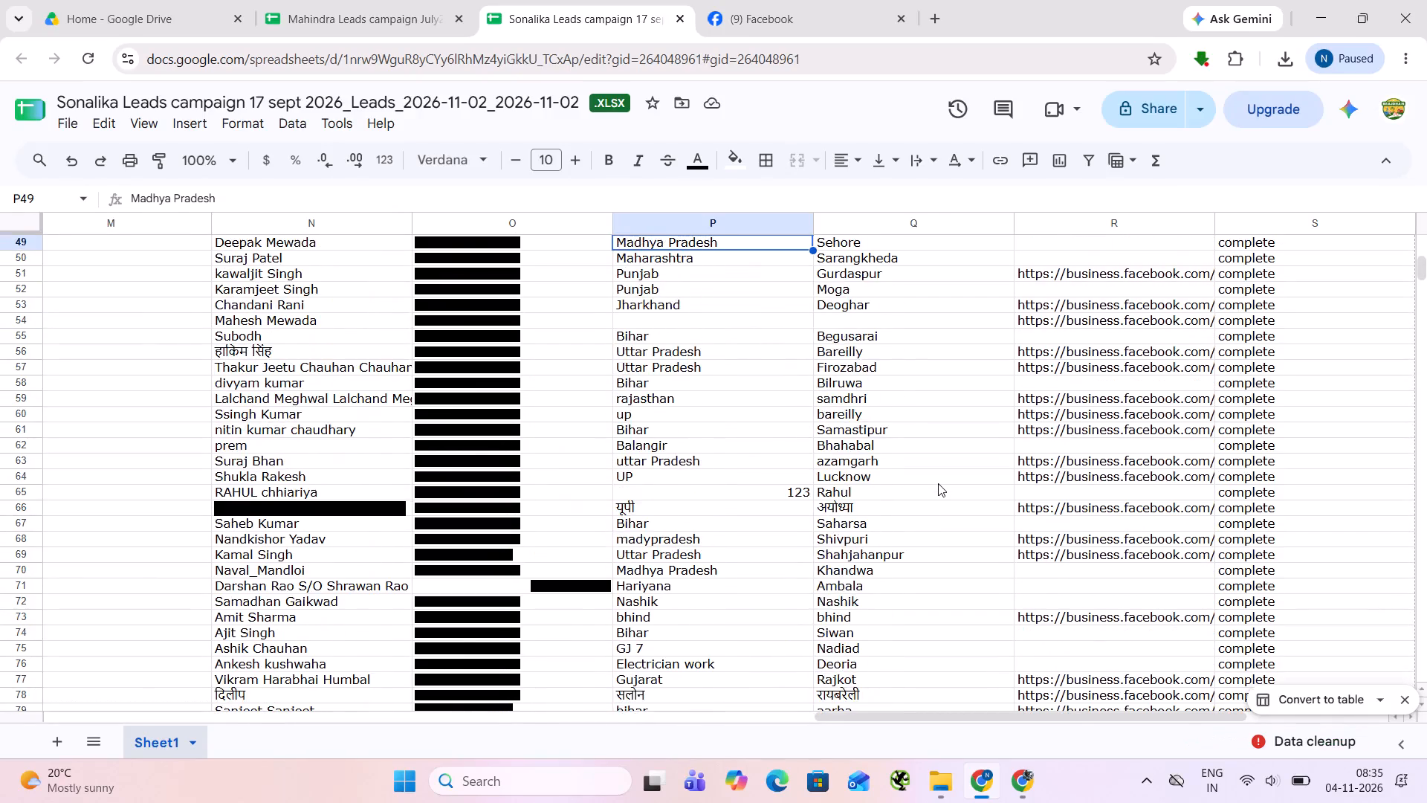
key("Up")
Set the state in row 59 to Rajasthan with a capital R and clear that row's city.
key("Down")
key("Down")
key("Down")
key("Down")
key("Down")
key("Down")
key("Down")
key("Down")
key("Down")
key("Down")
key("Down")
key("Down")
key("Down")
key("Down")
key("Up")
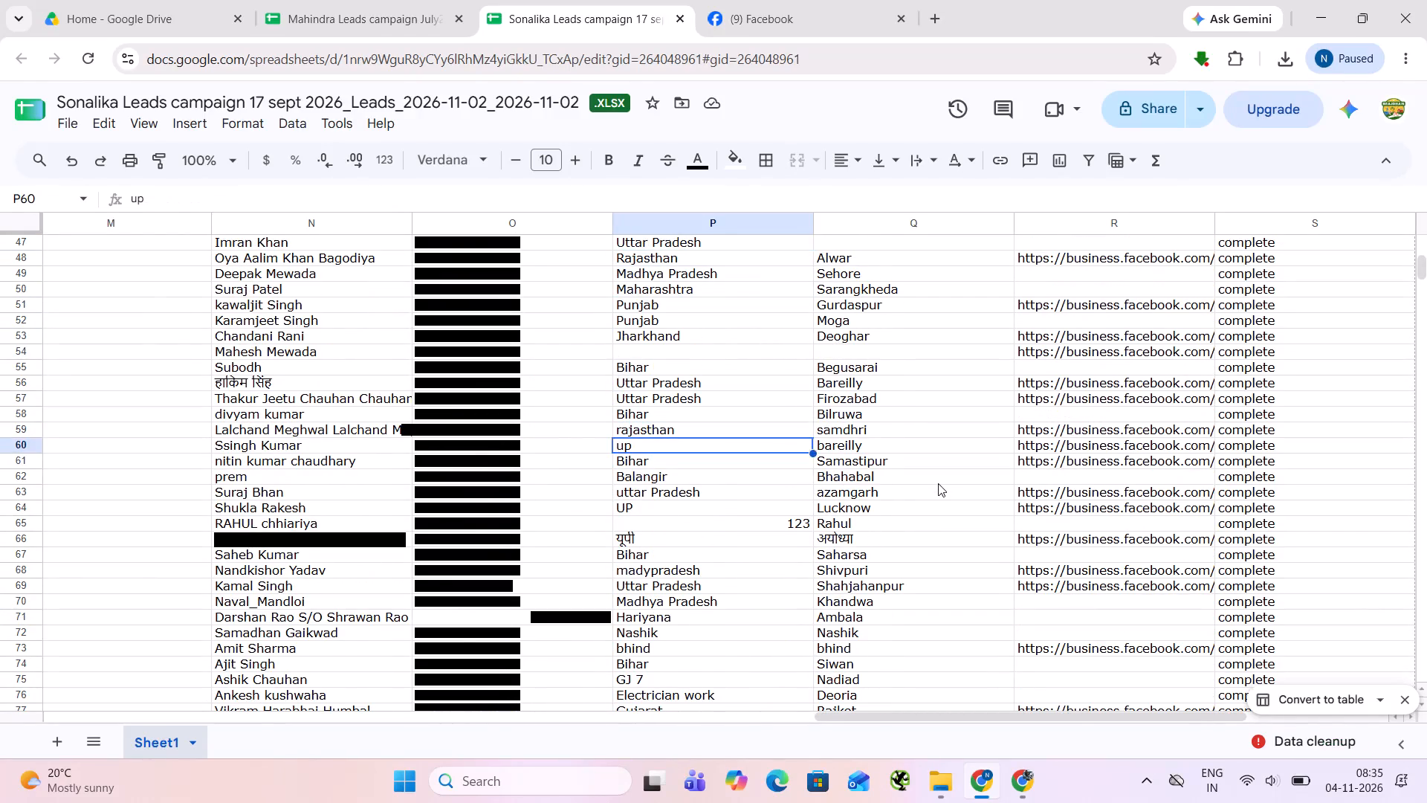
key("Up")
type("Rajasthan")
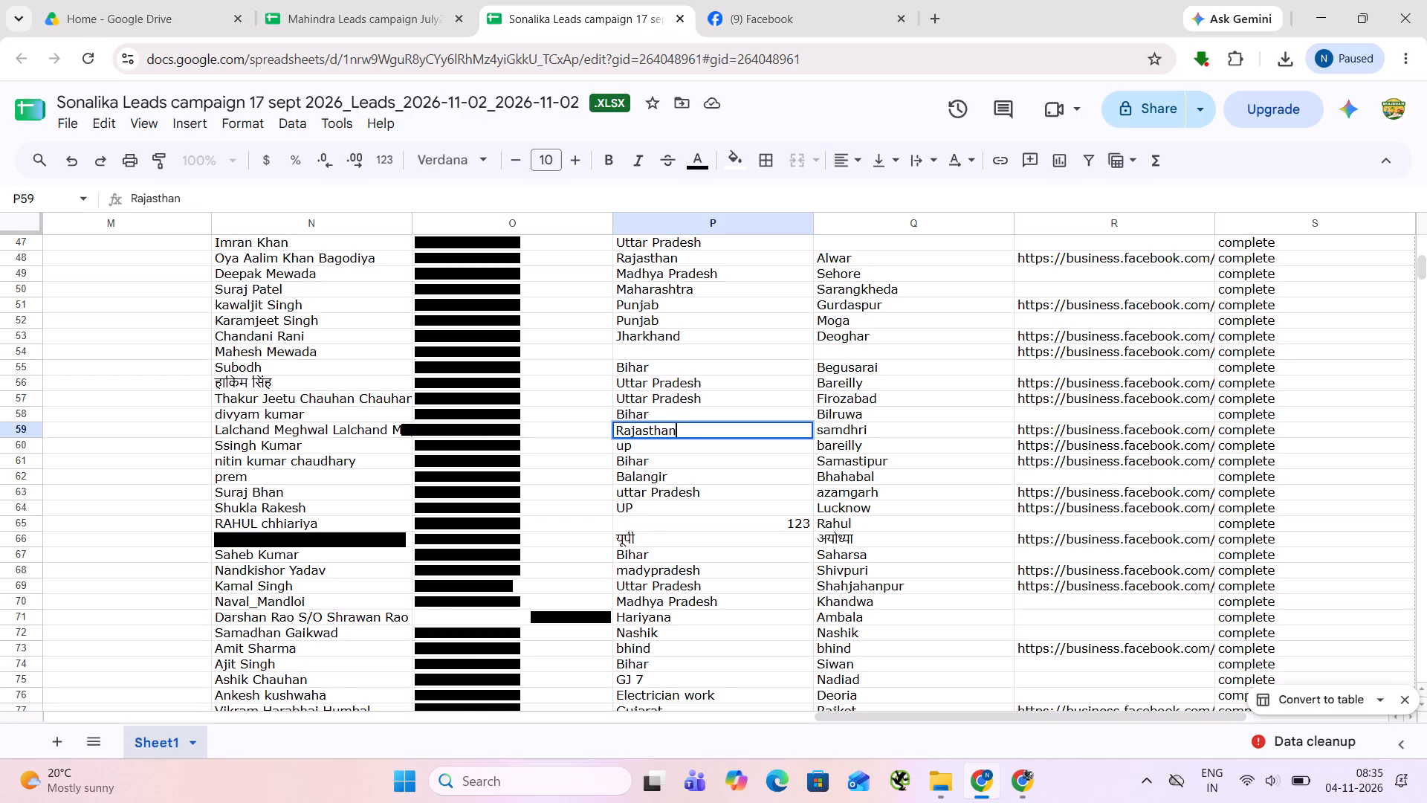
key("Right")
key("BackSpace")
Set the city in row 60 to Barelly with a capital B.
key("Down")
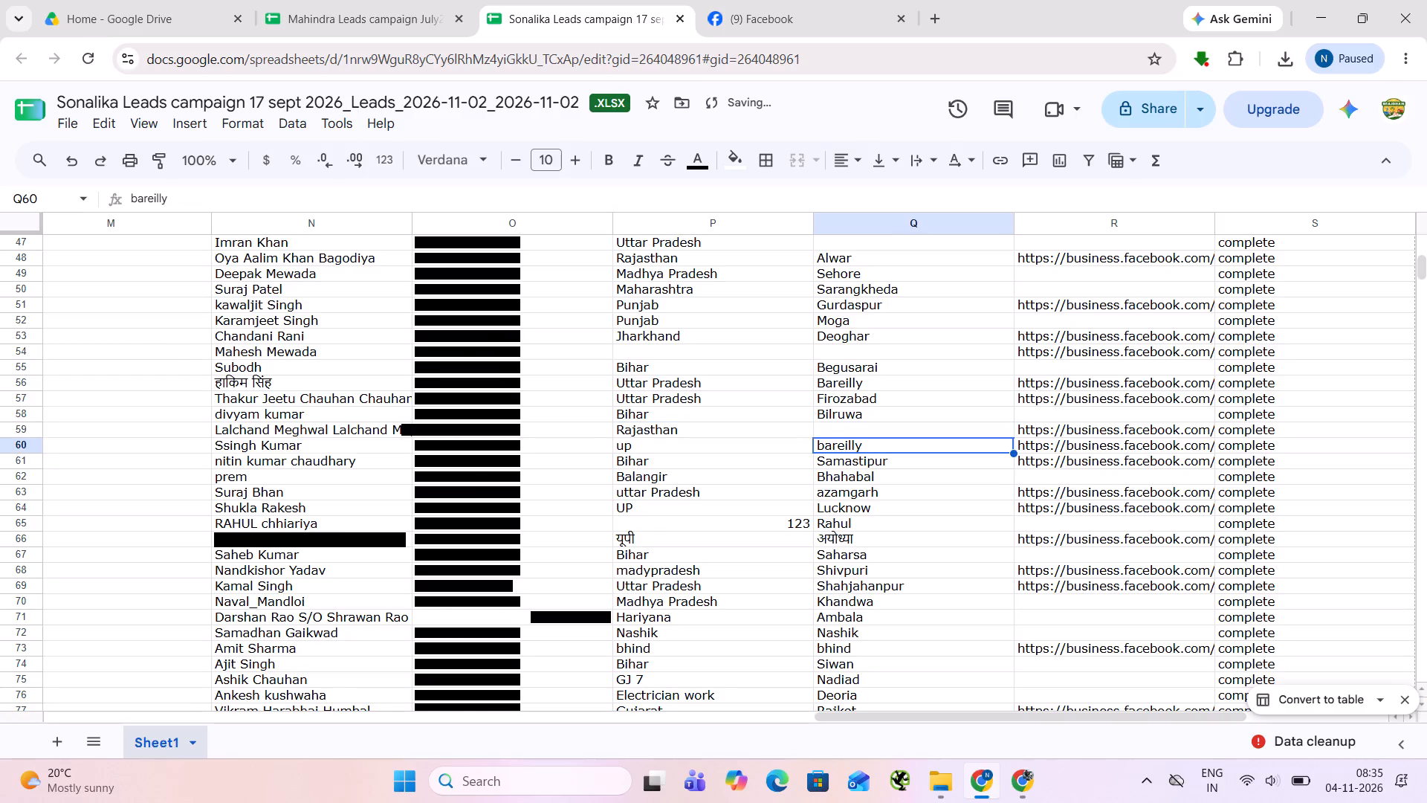
type("Barwe")
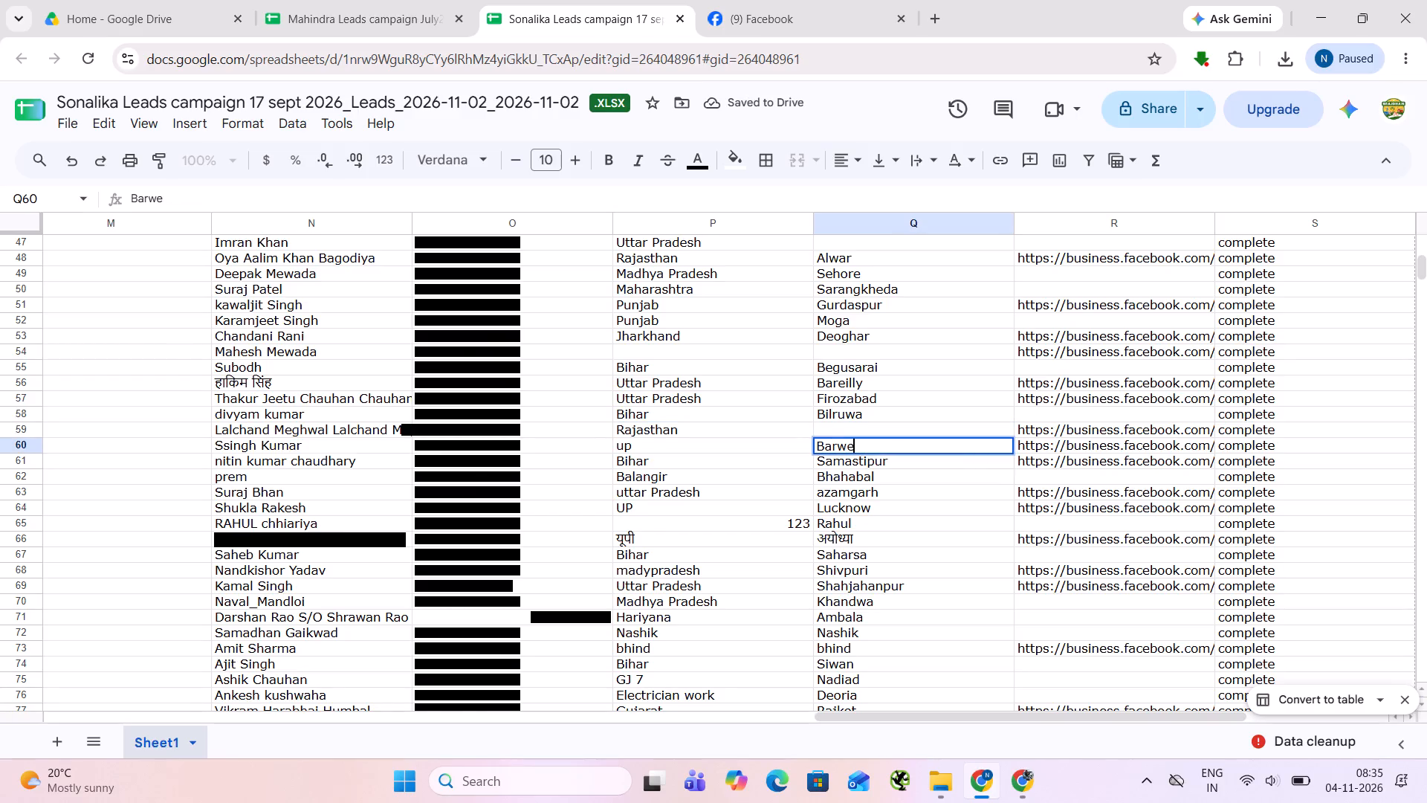
key("BackSpace")
key("BackSpace")
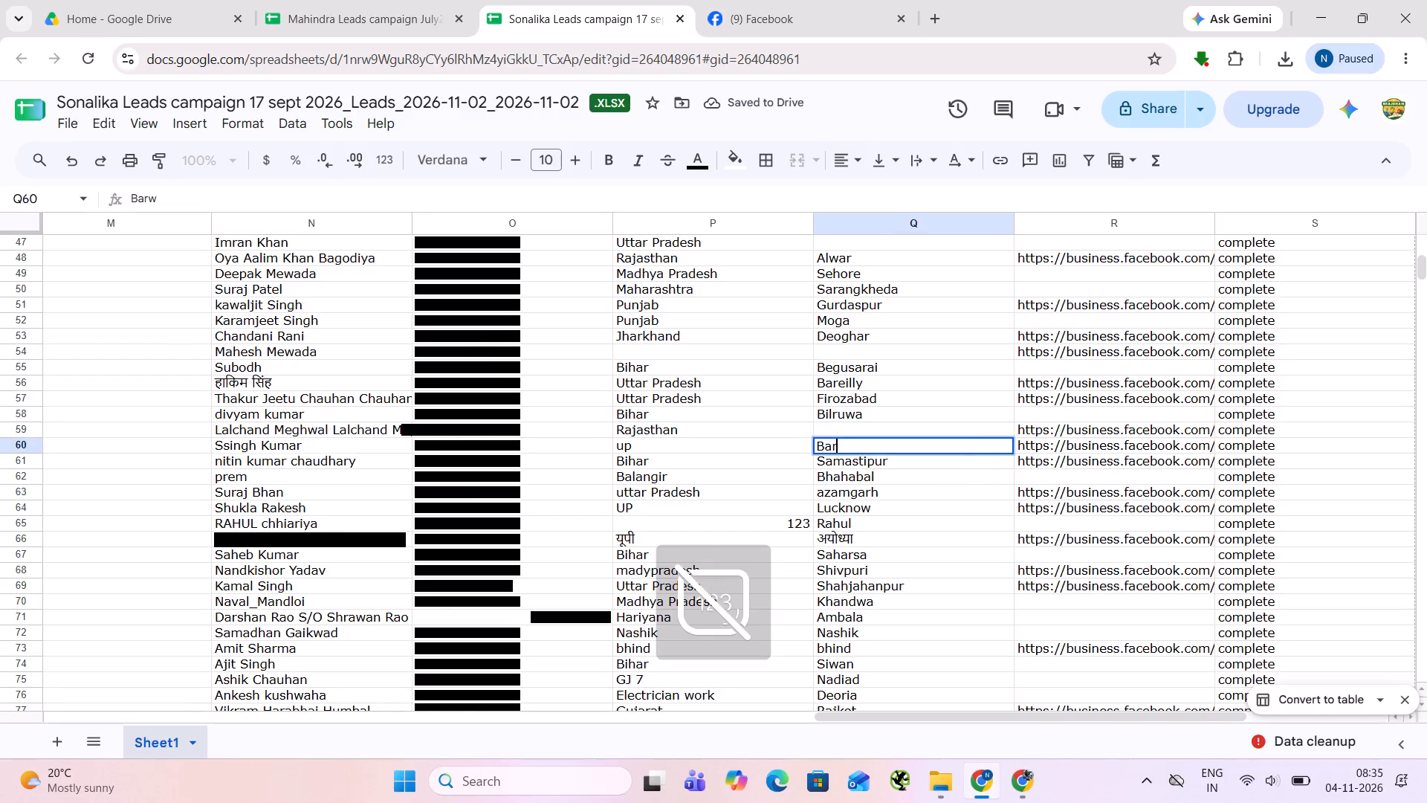
type("elly")
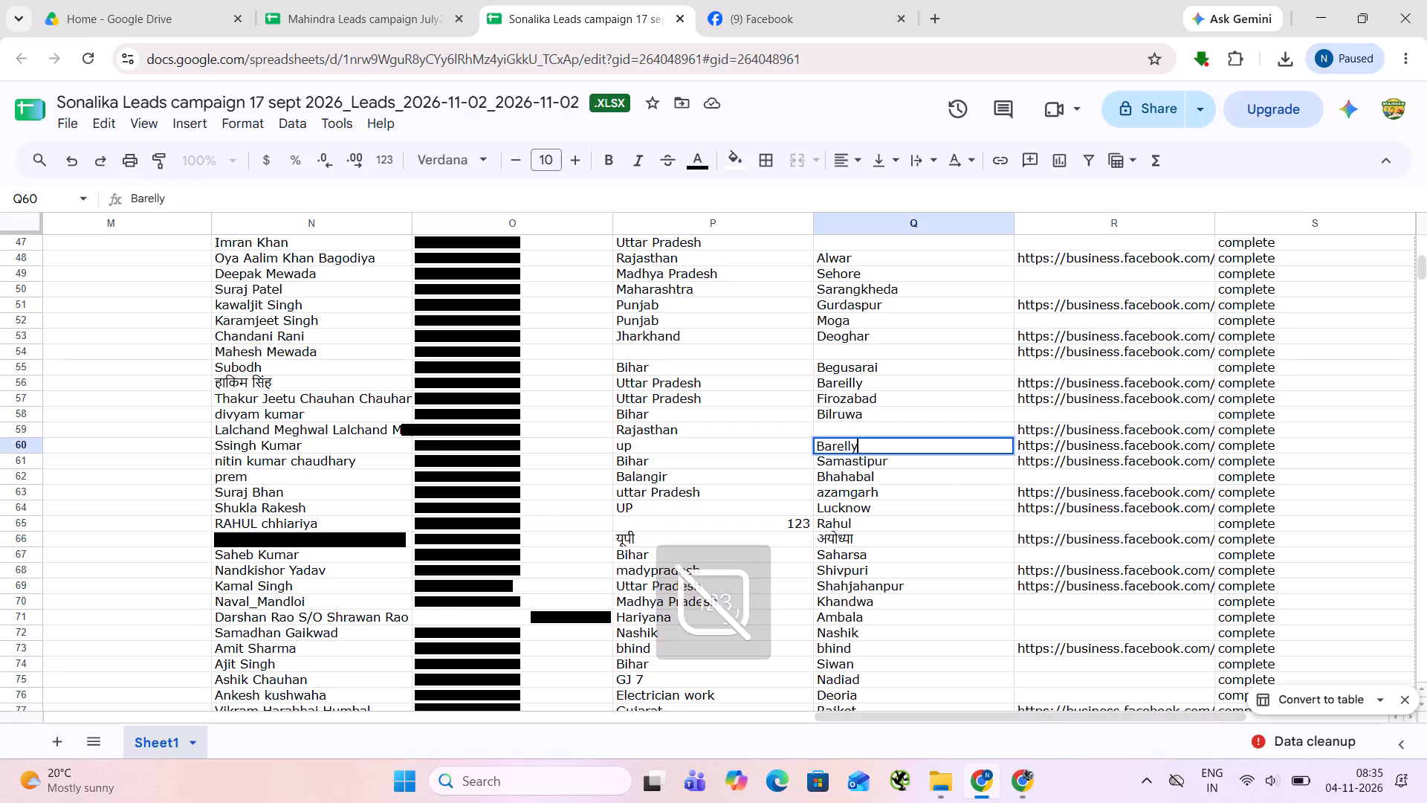
key("Left")
Copy the state Uttar Pradesh from row 57 into the state cells of rows 60, 62, 63 and 64.
key("Up")
key("Up")
key("Up")
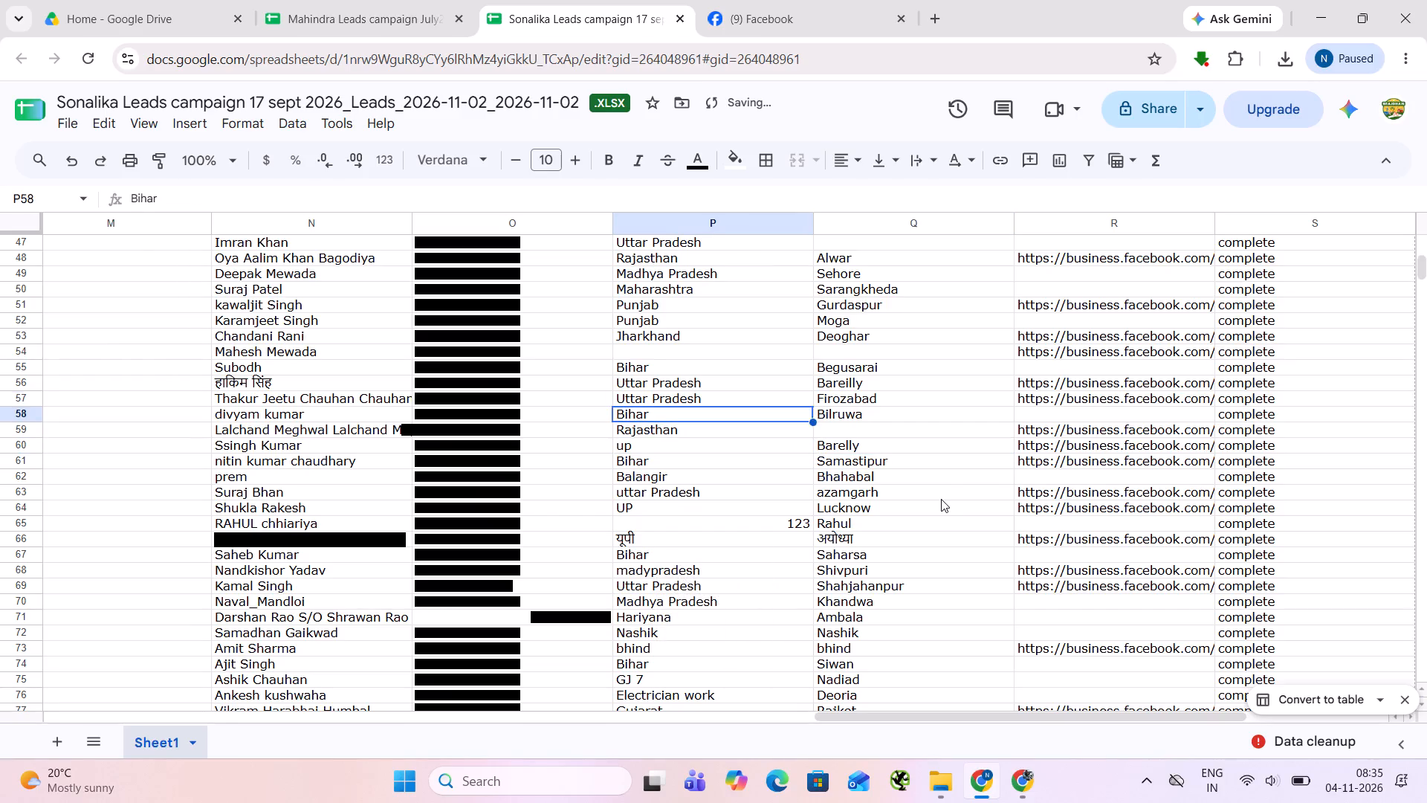
key("ctrl+c")
key("Down")
key("Down")
key("Down")
key("ctrl+v")
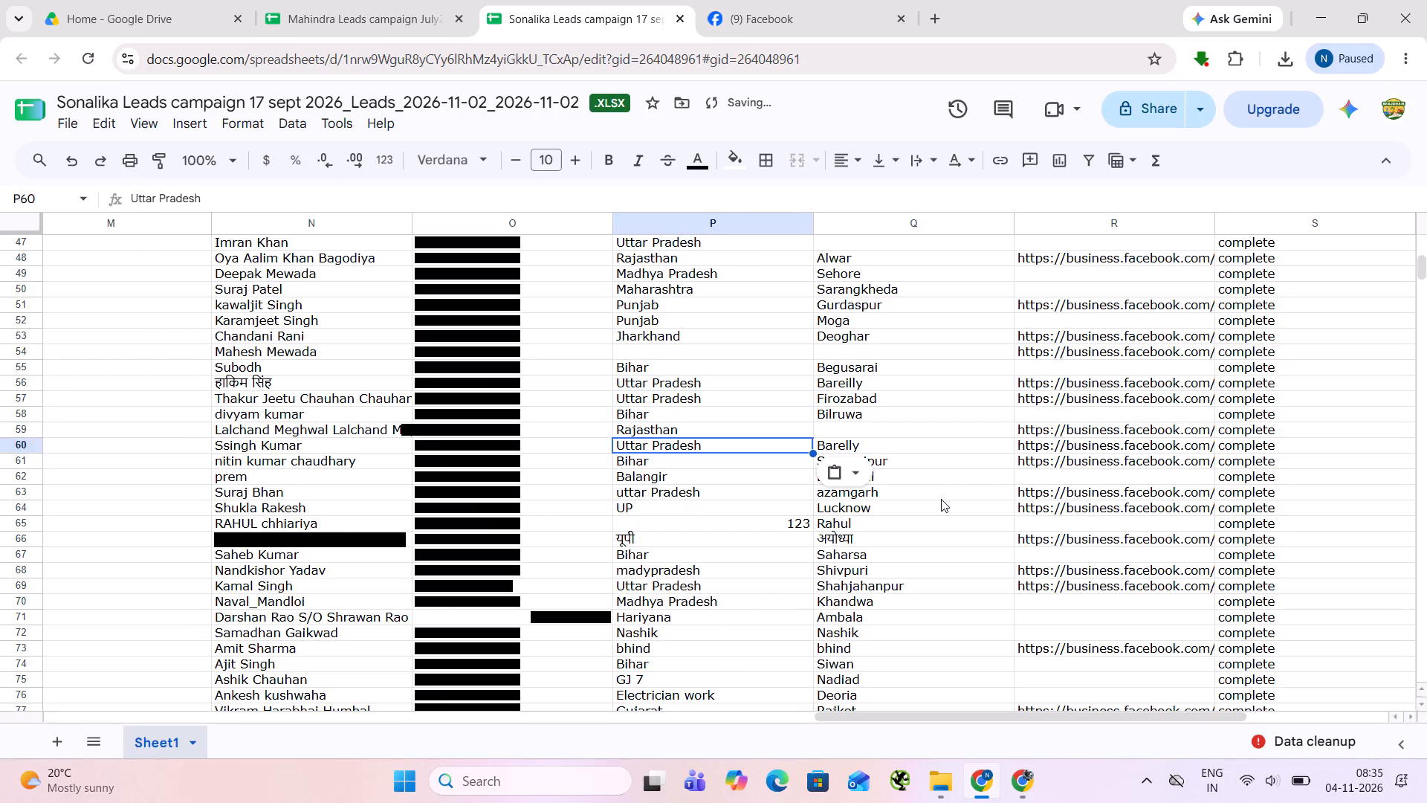
key("Down")
key("Down")
key("ctrl+v")
key("Down")
key("ctrl+v")
key("Down")
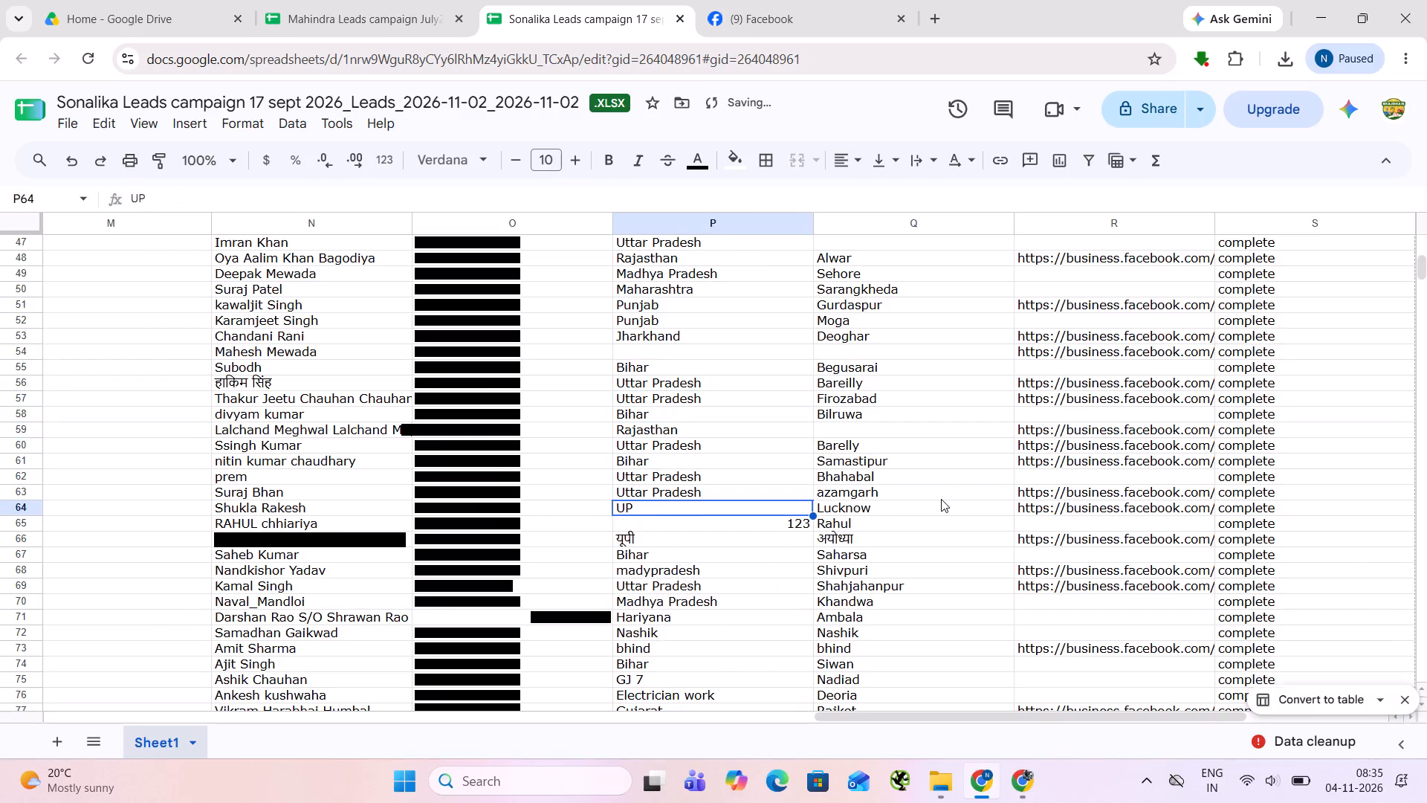
key("ctrl+v")
Set the city in row 63 to Azamgarh with a capital A.
key("Right")
key("Up")
type("Azamgarh")
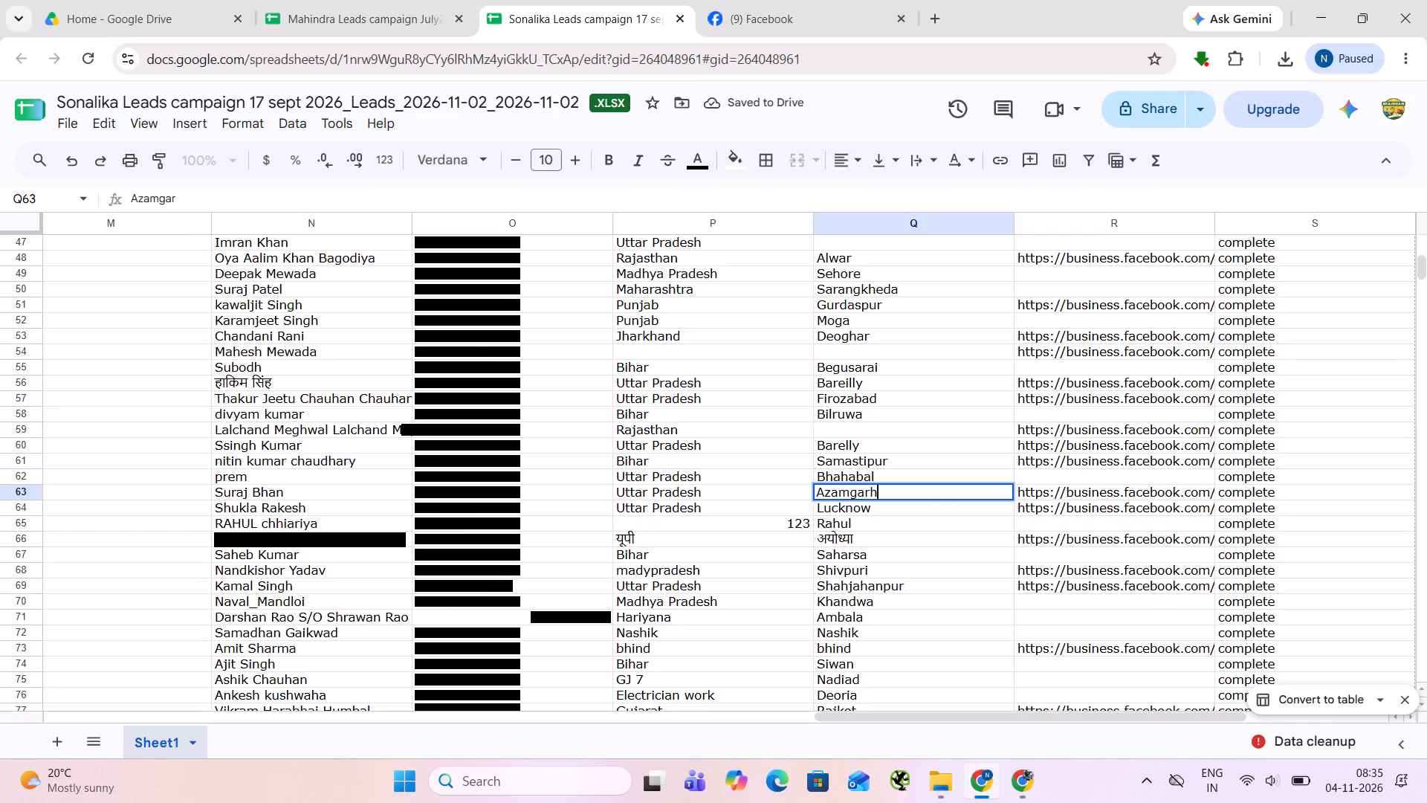
key("Down")
Clear the invalid state and city entries in row 65.
key("Left")
key("Down")
key("BackSpace")
key("Right")
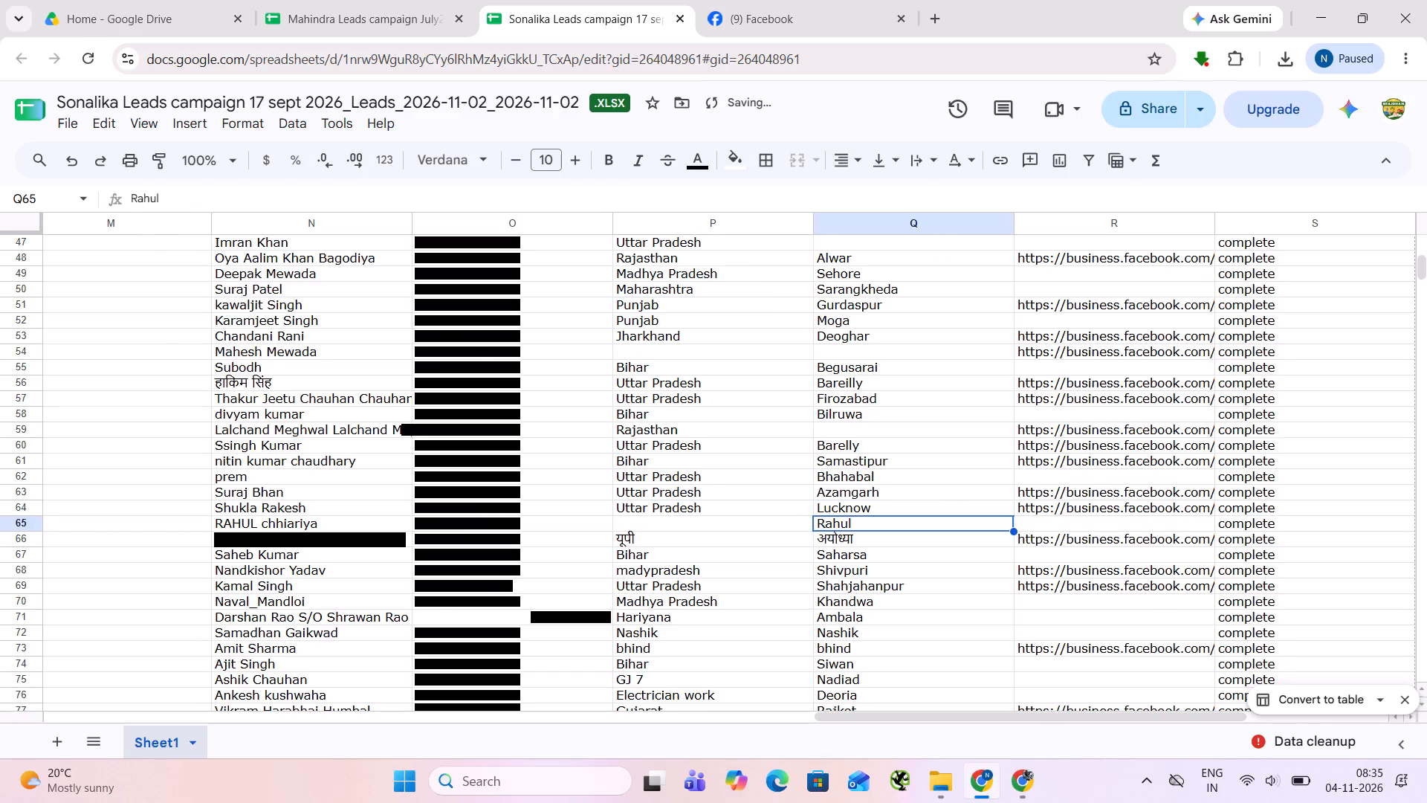
key("BackSpace")
Set row 66's city to Ayodhya and copy the state Uttar Pradesh from row 64 into rows 66 and 69.
key("Down")
type("Ayodhya")
key("space")
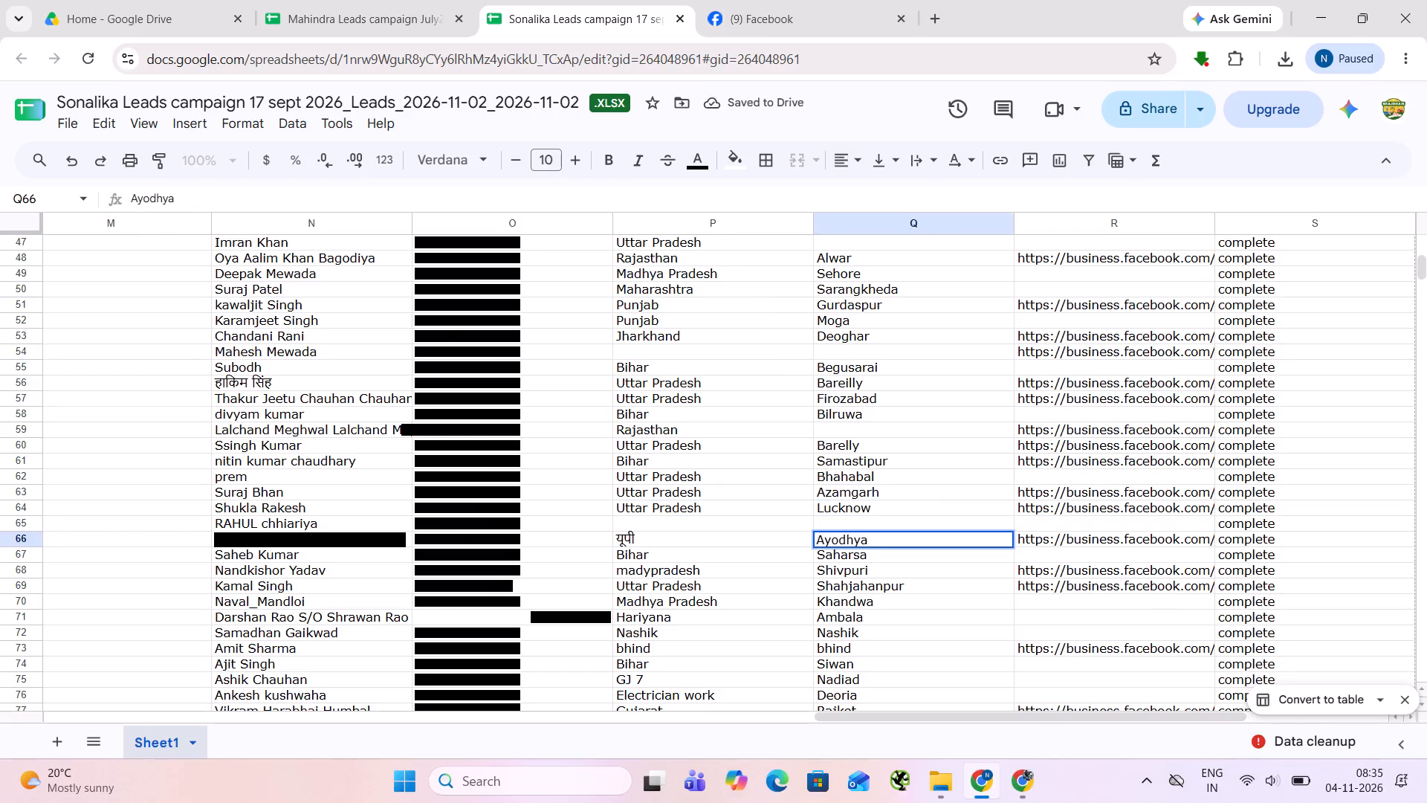
key("Left")
key("Up")
key("Up")
key("ctrl+c")
key("Down")
key("Down")
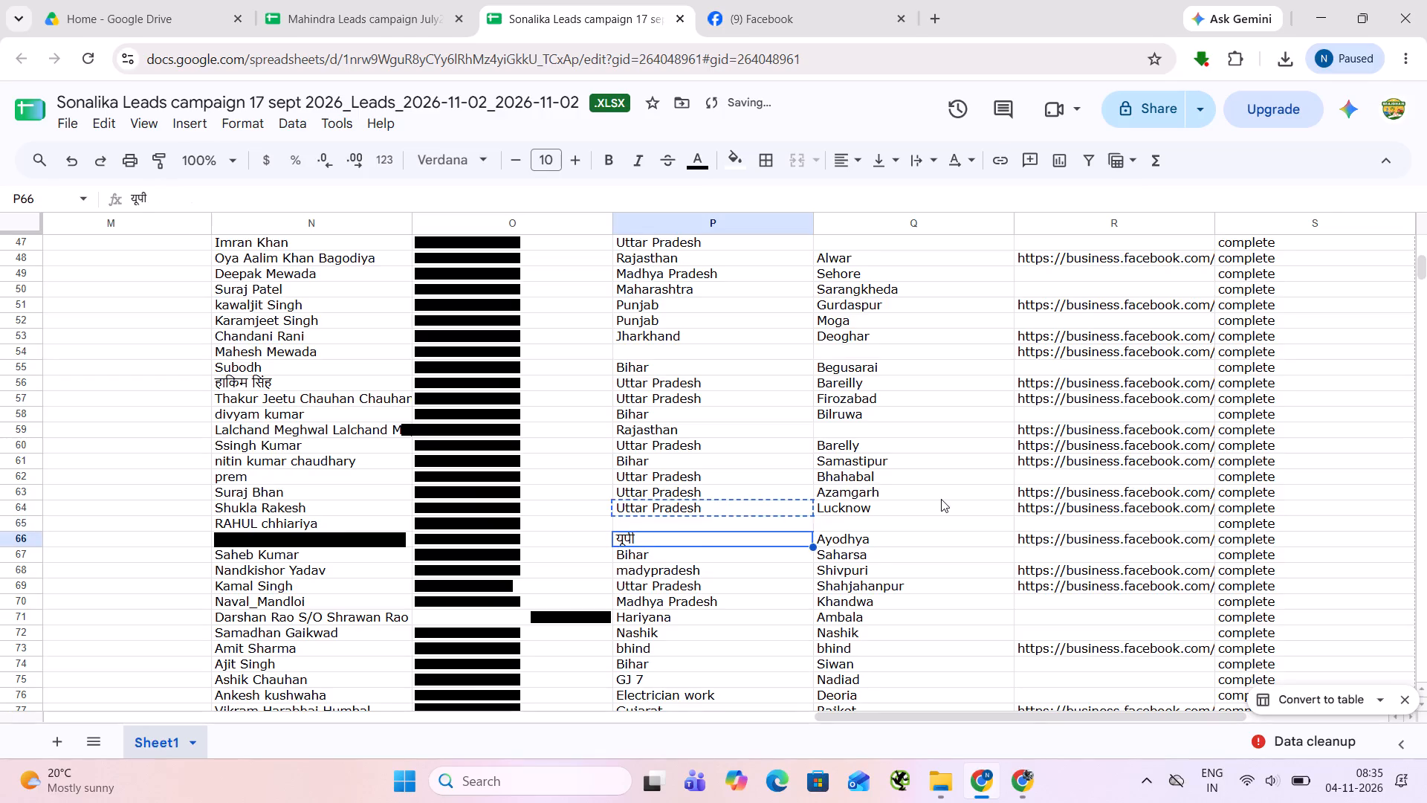
key("ctrl+v")
key("Down")
key("Down")
key("Down")
key("ctrl+v")
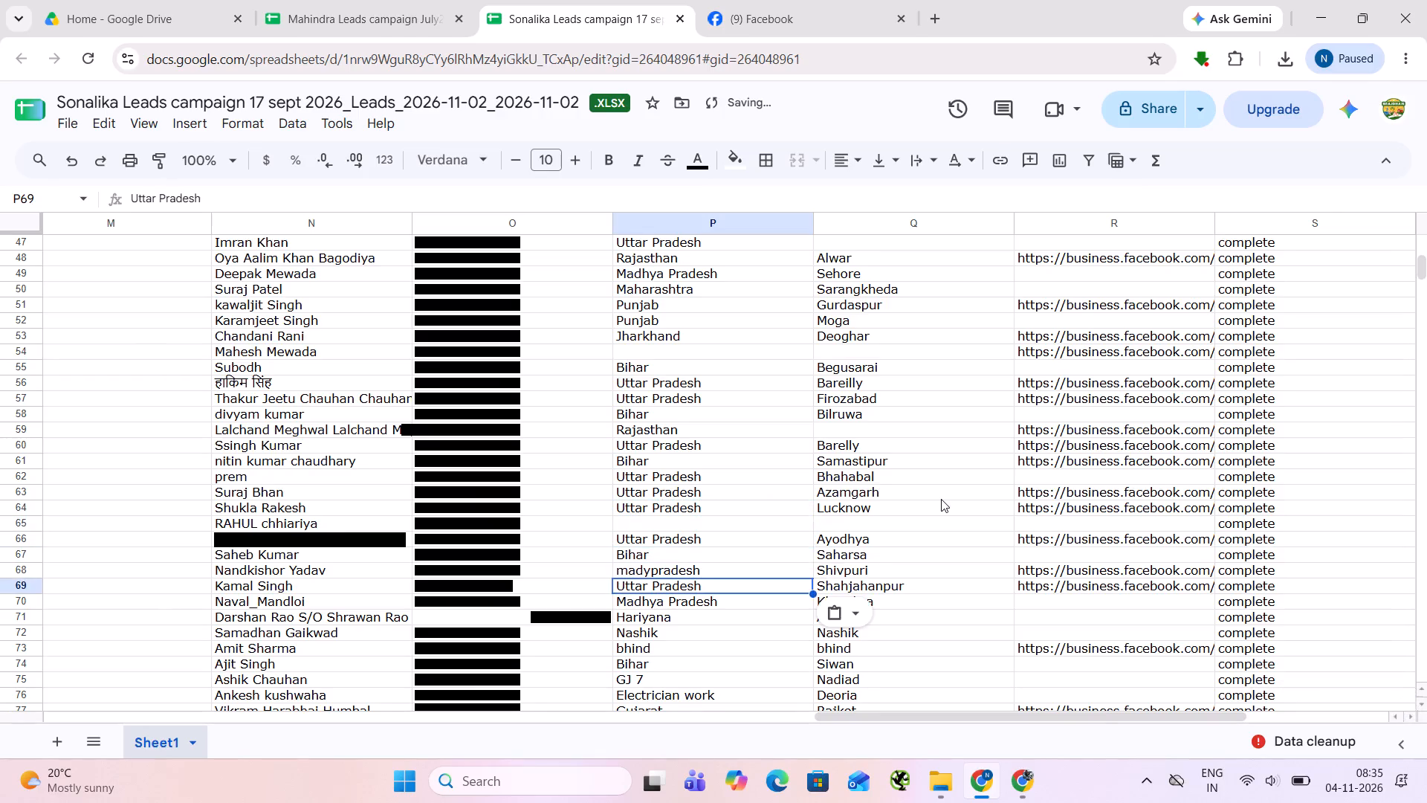
Set the state in row 68 to Madhya Pradesh.
key("Up")
type("Madhya")
key("space")
key("Return")
key("Down")
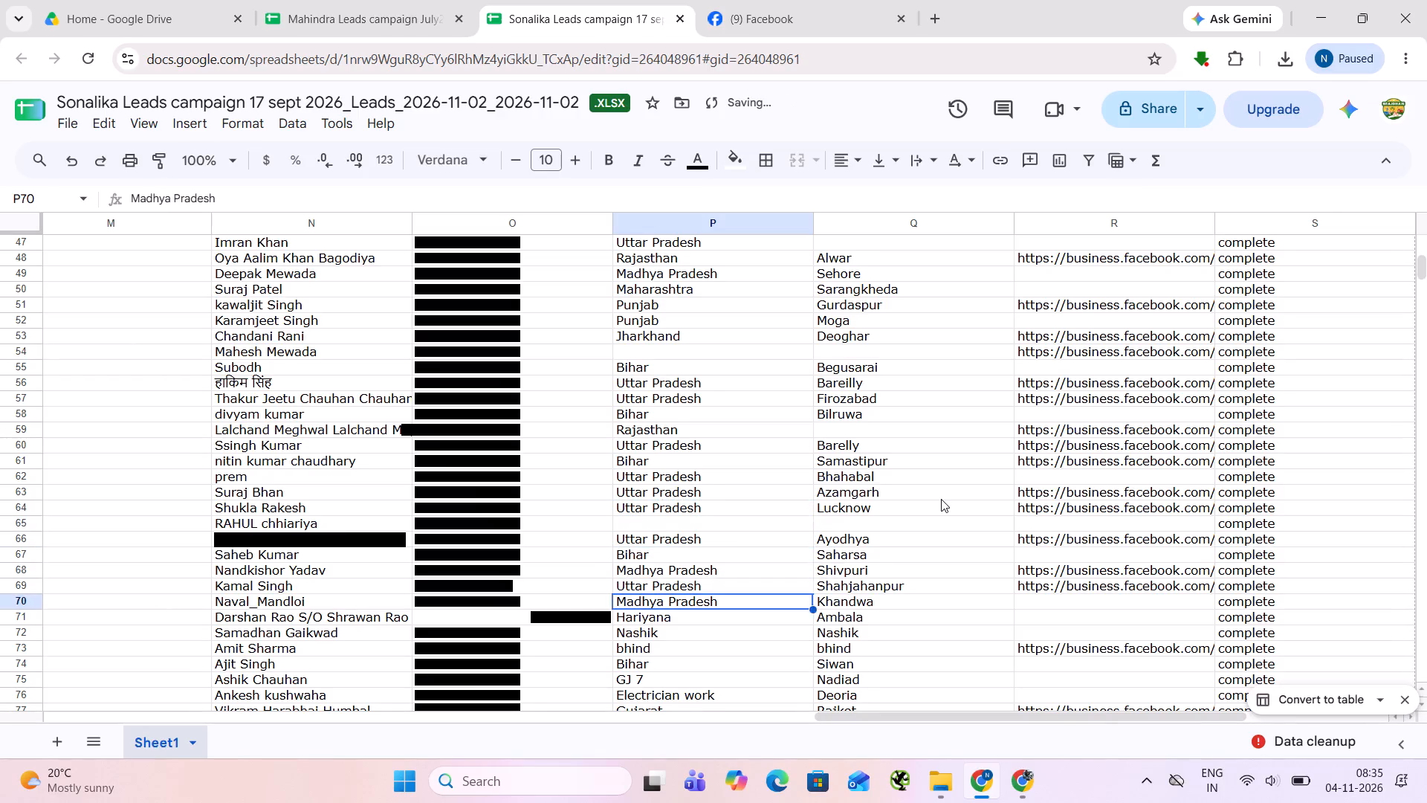
Set the state in row 72 to Maharashtra.
key("Down")
key("Down")
type("Maharashtra")
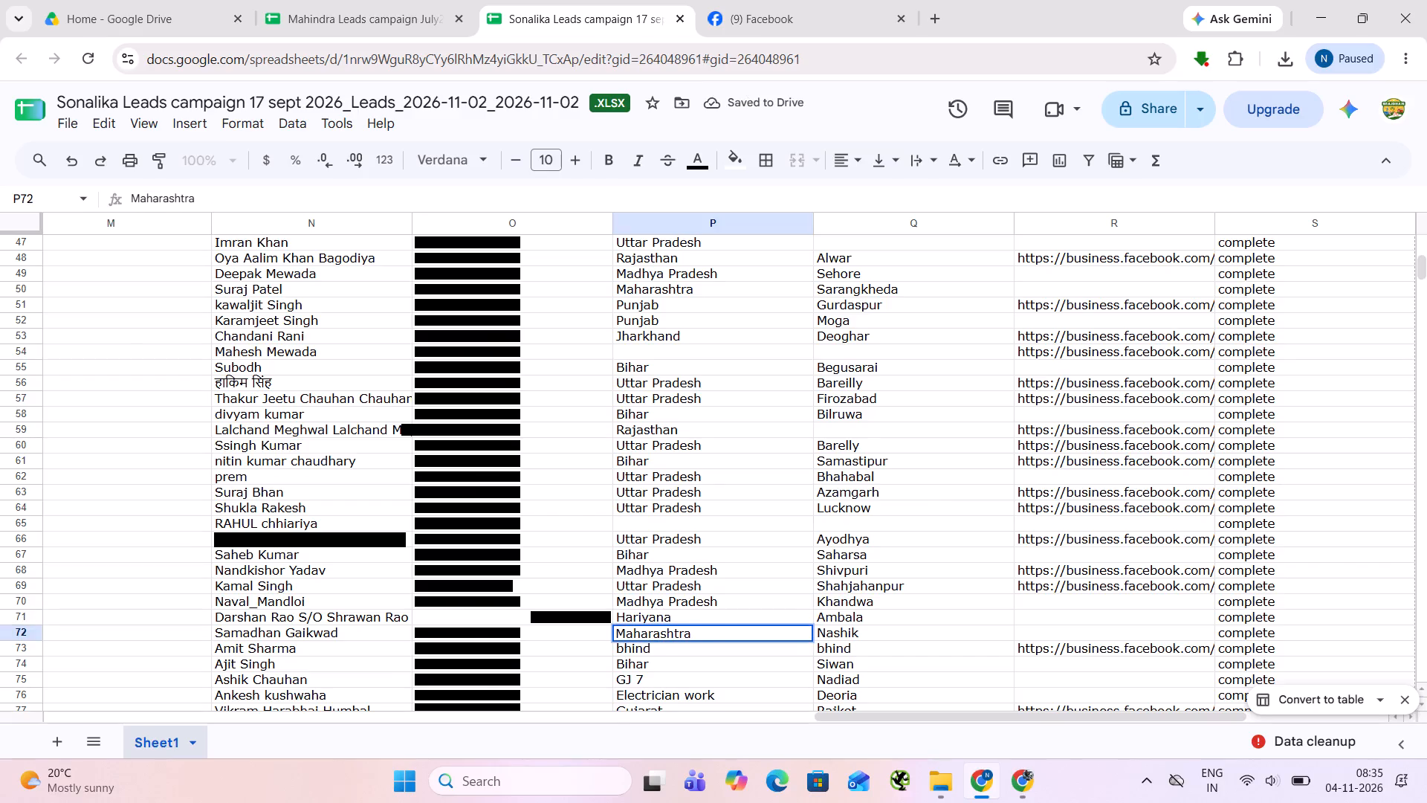
key("Right")
Clear the city in row 73 and set that row's state to Madhya Pradesh.
key("Down")
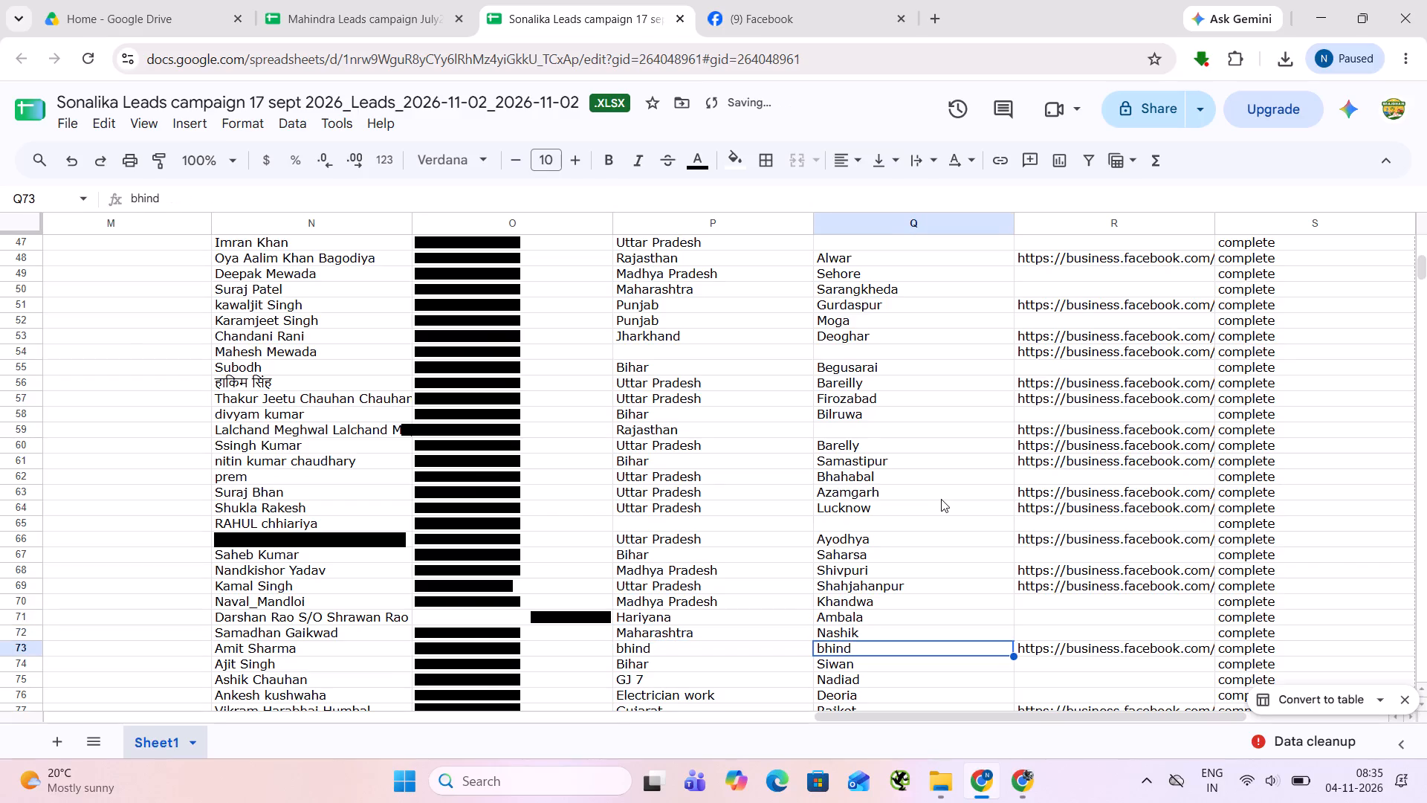
key("BackSpace")
key("Left")
type("Madhya")
key("space")
key("shift+Return")
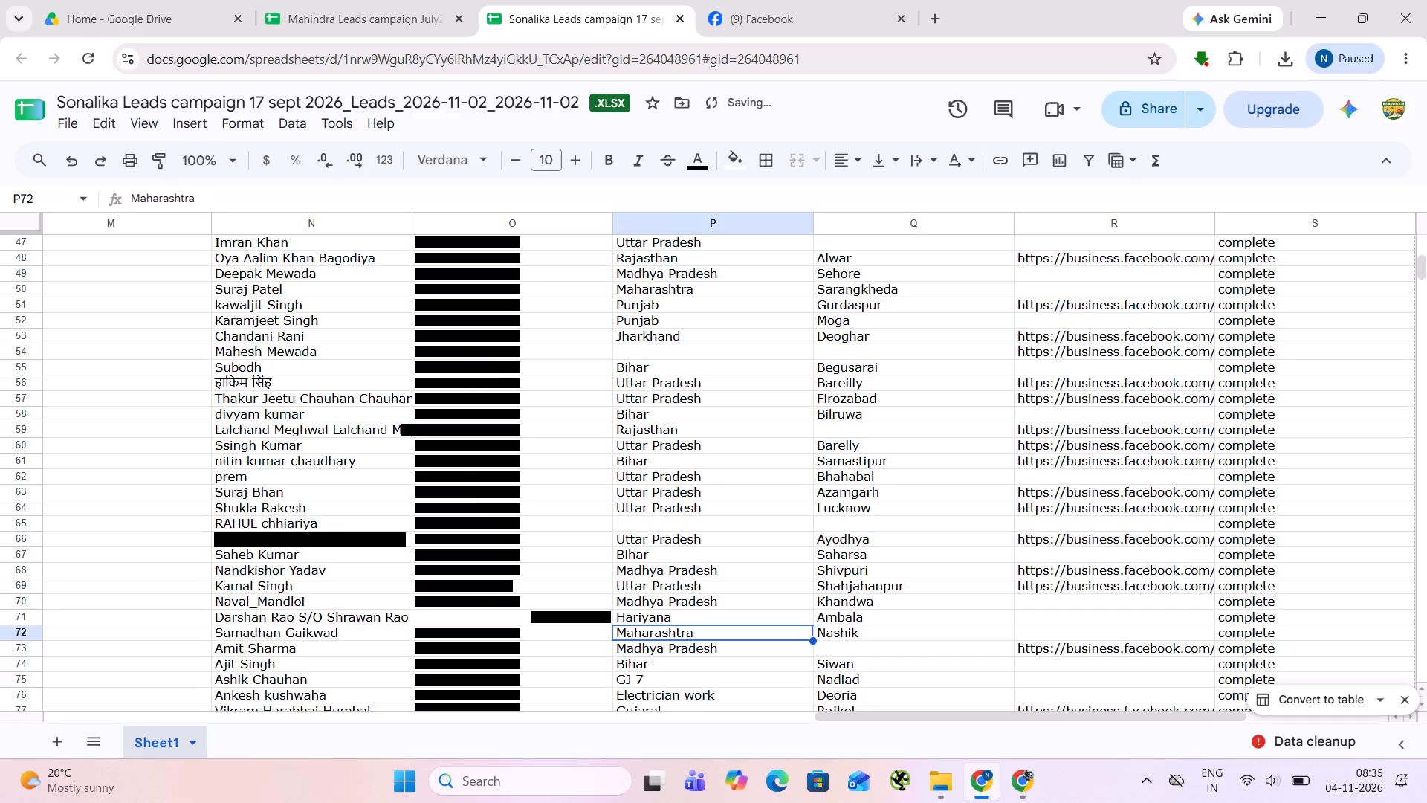
Set the state in row 75 to Gujarat.
key("Down")
key("Down")
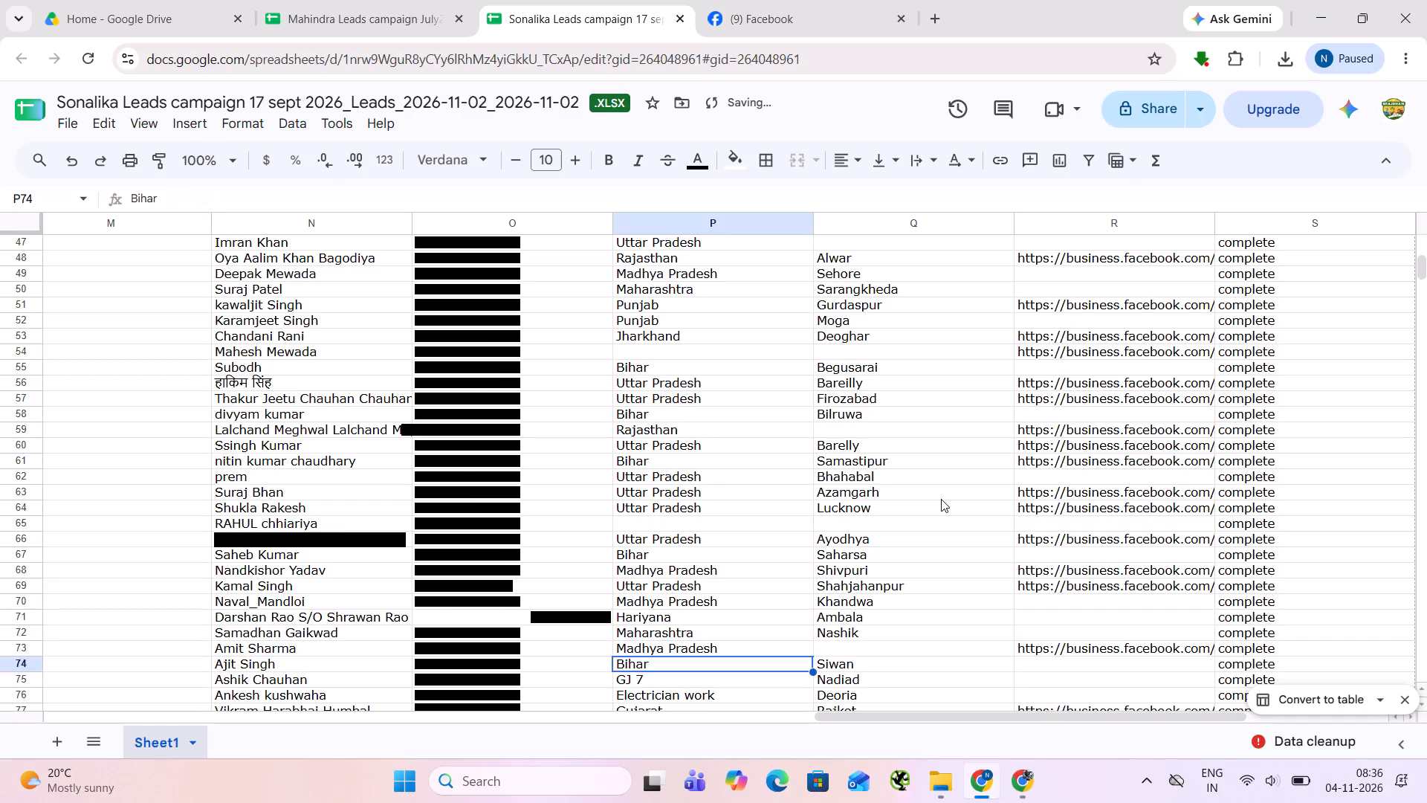
key("Down")
type("Gujarat")
key("Right")
Replace the invalid state entry in row 76 with Bihar.
key("Down")
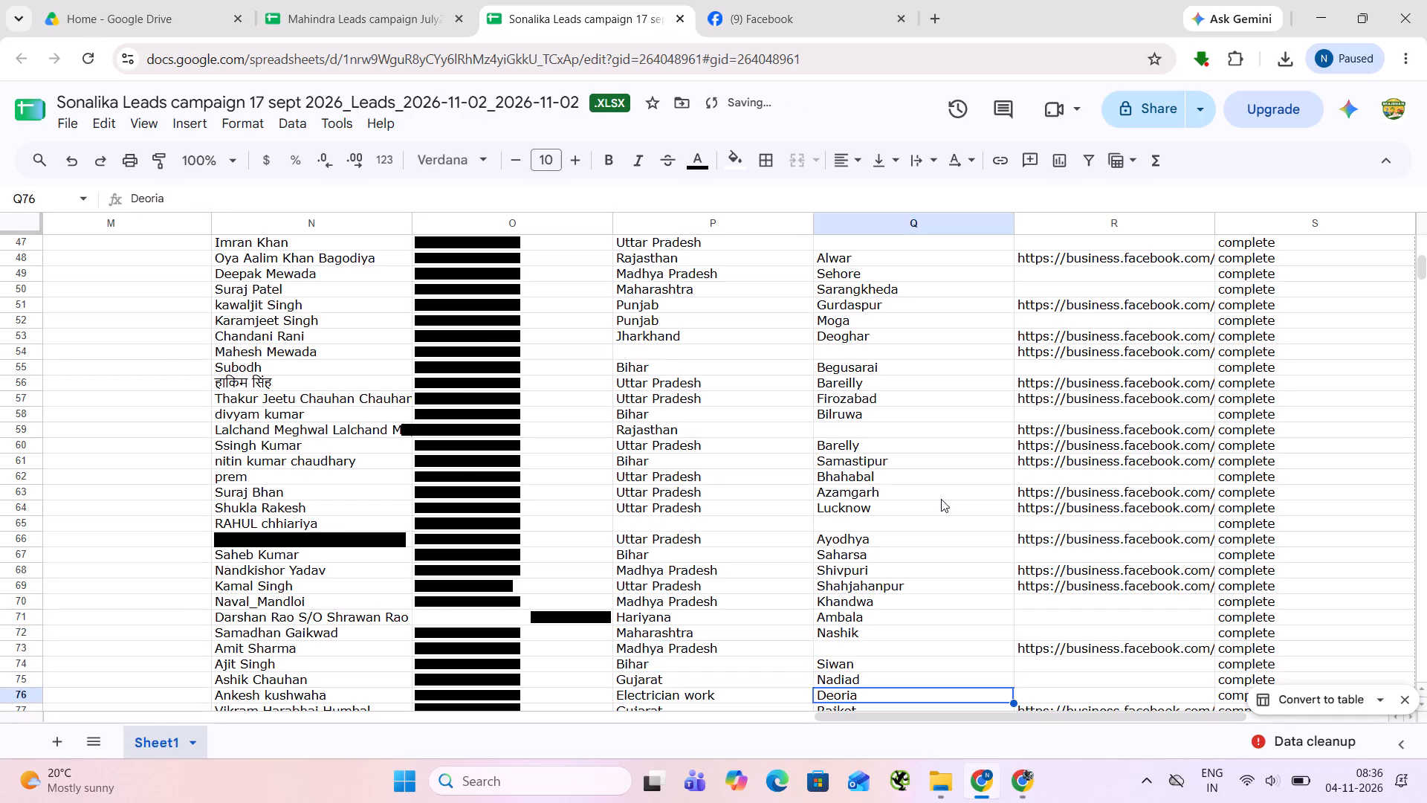
key("Left")
type("Bihar")
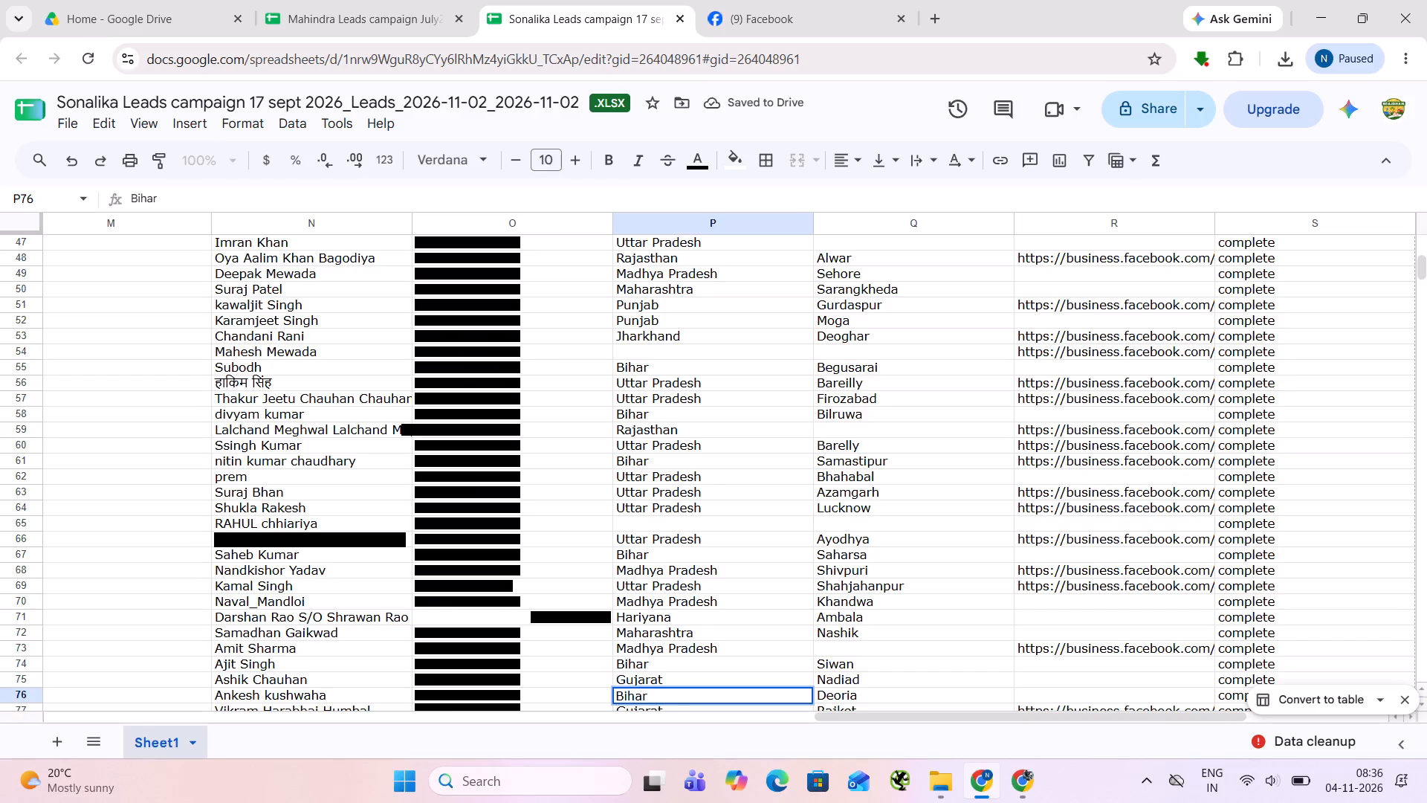
Set the state in row 78 to Uttar Pradesh and its city to Raibarelly.
key("Down")
key("Down")
key("Down")
key("Down")
key("Down")
key("Down")
key("Down")
key("Down")
key("Down")
key("Down")
key("Down")
key("Down")
key("Down")
key("Down")
key("Down")
key("Down")
key("Down")
key("Down")
key("Down")
key("Down")
key("Down")
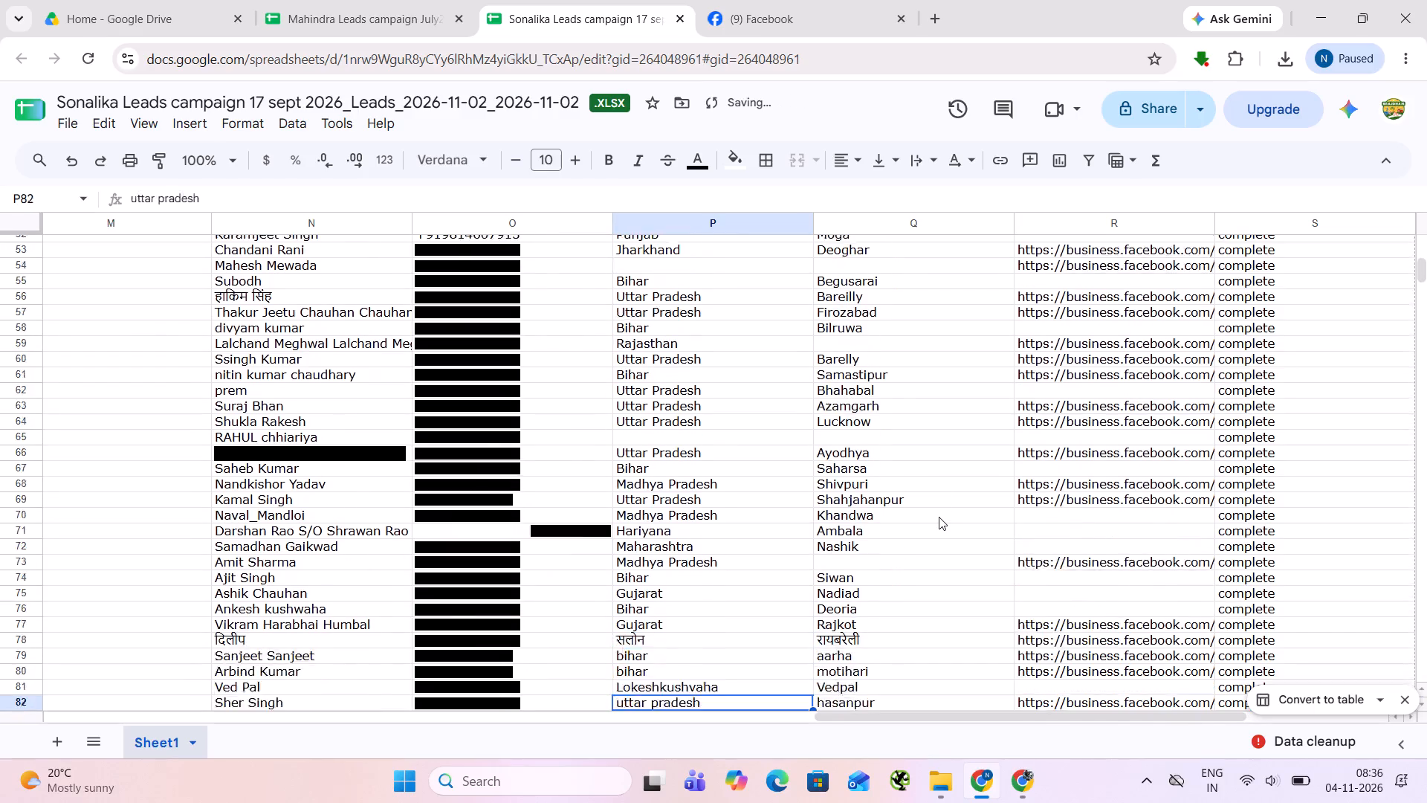
key("Up")
key("Up")
key("Up")
key("Up")
key("Up")
key("Up")
key("Up")
key("Up")
key("Up")
key("Up")
key("Up")
key("Up")
key("Up")
key("Up")
key("Up")
key("Up")
key("Up")
key("Up")
key("Up")
key("Up")
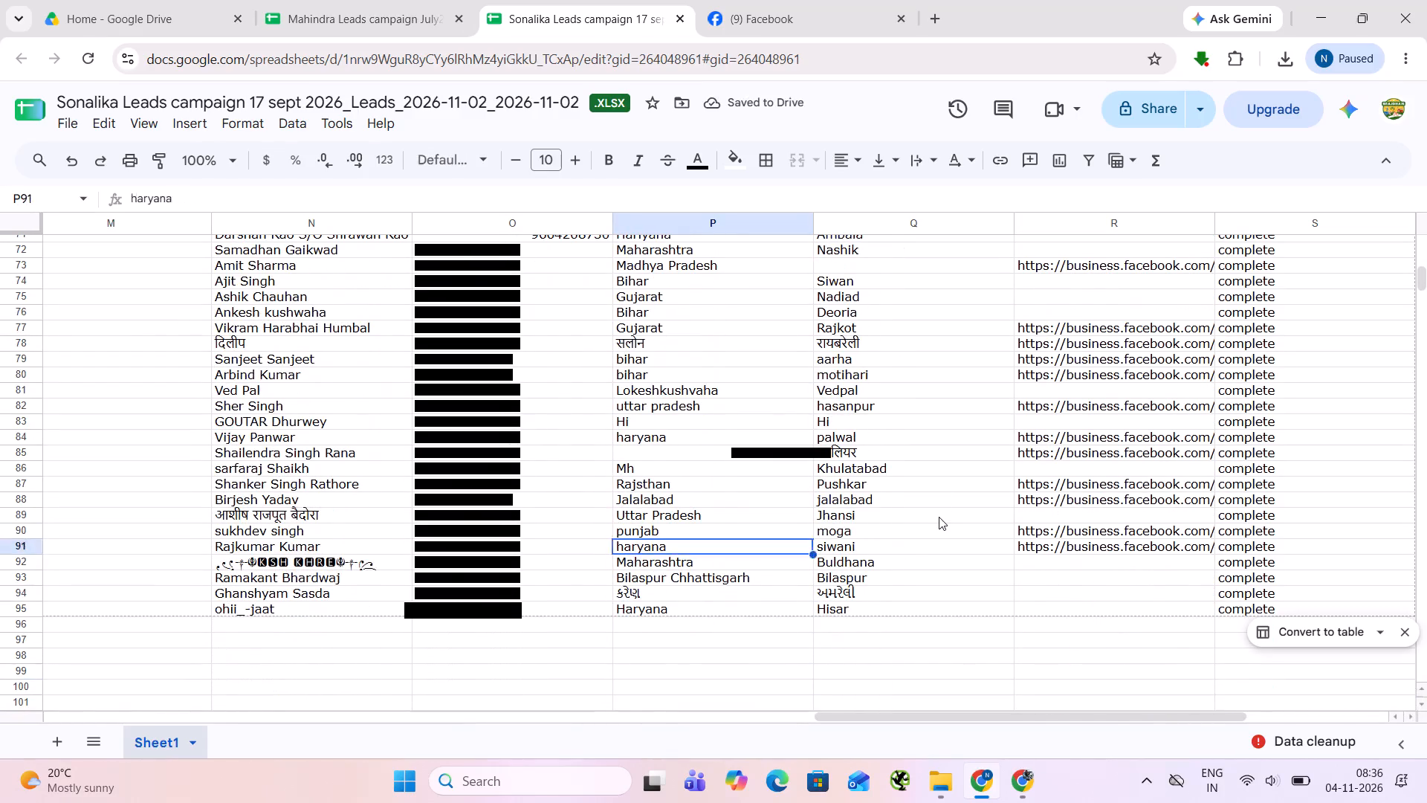
key("Down")
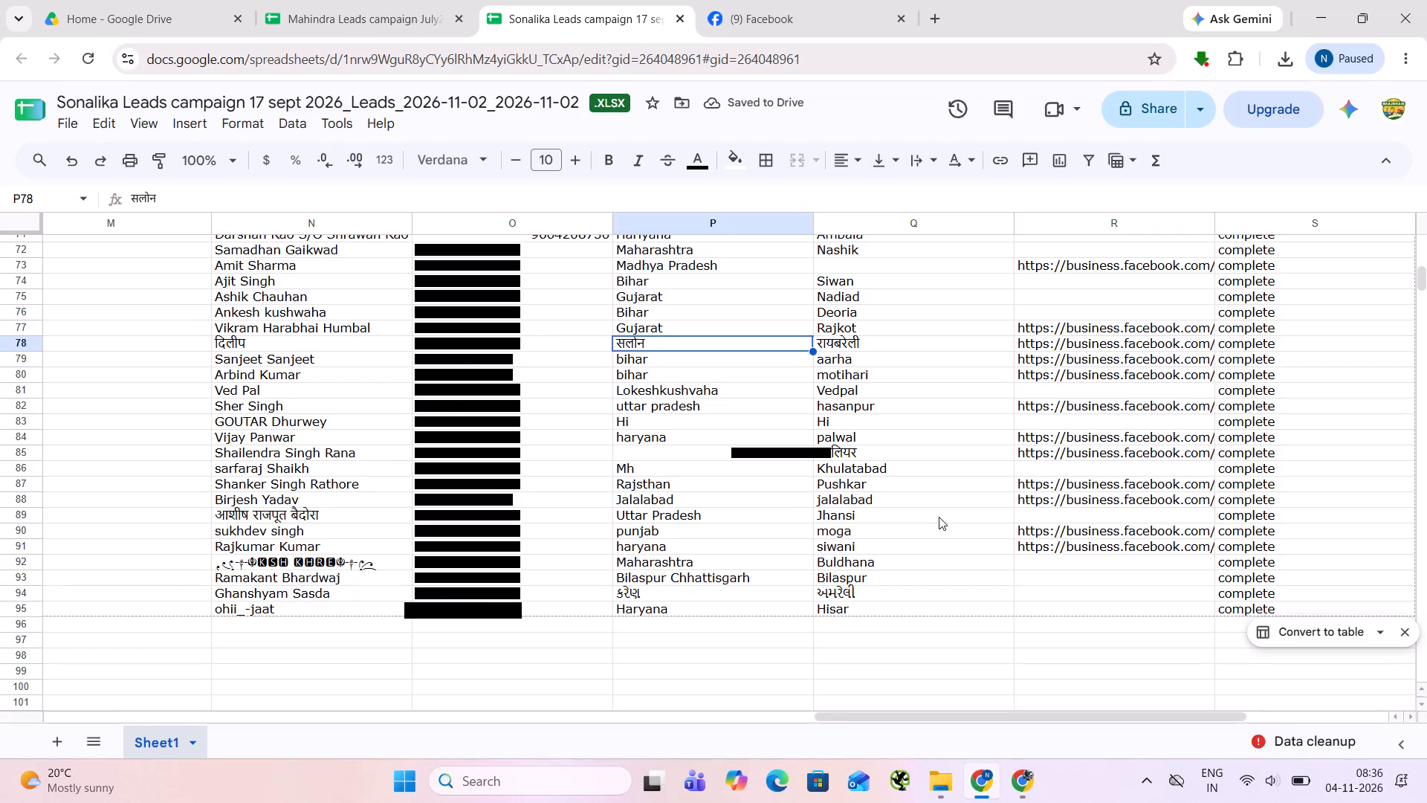
type("Uttar")
key("space")
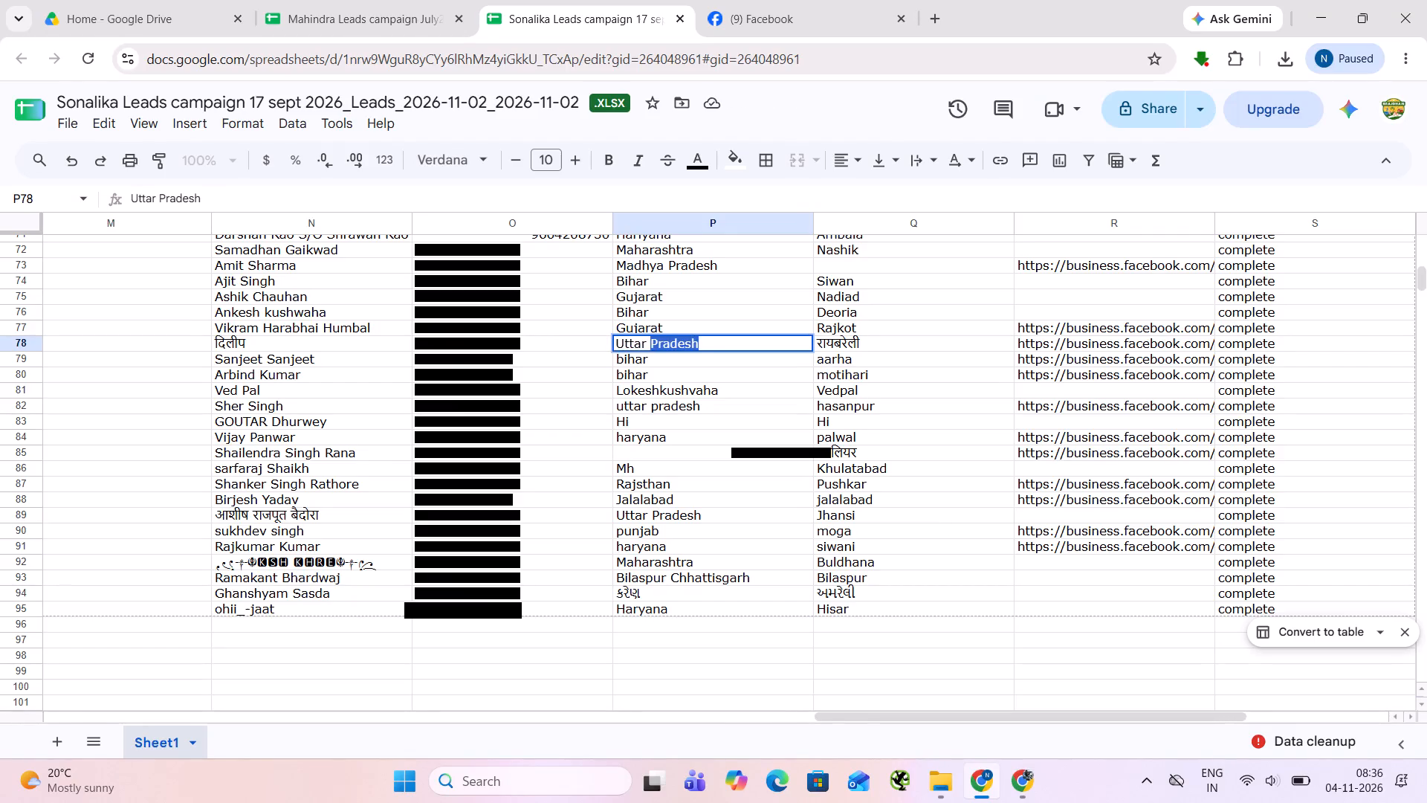
key("Return")
key("Right")
key("Up")
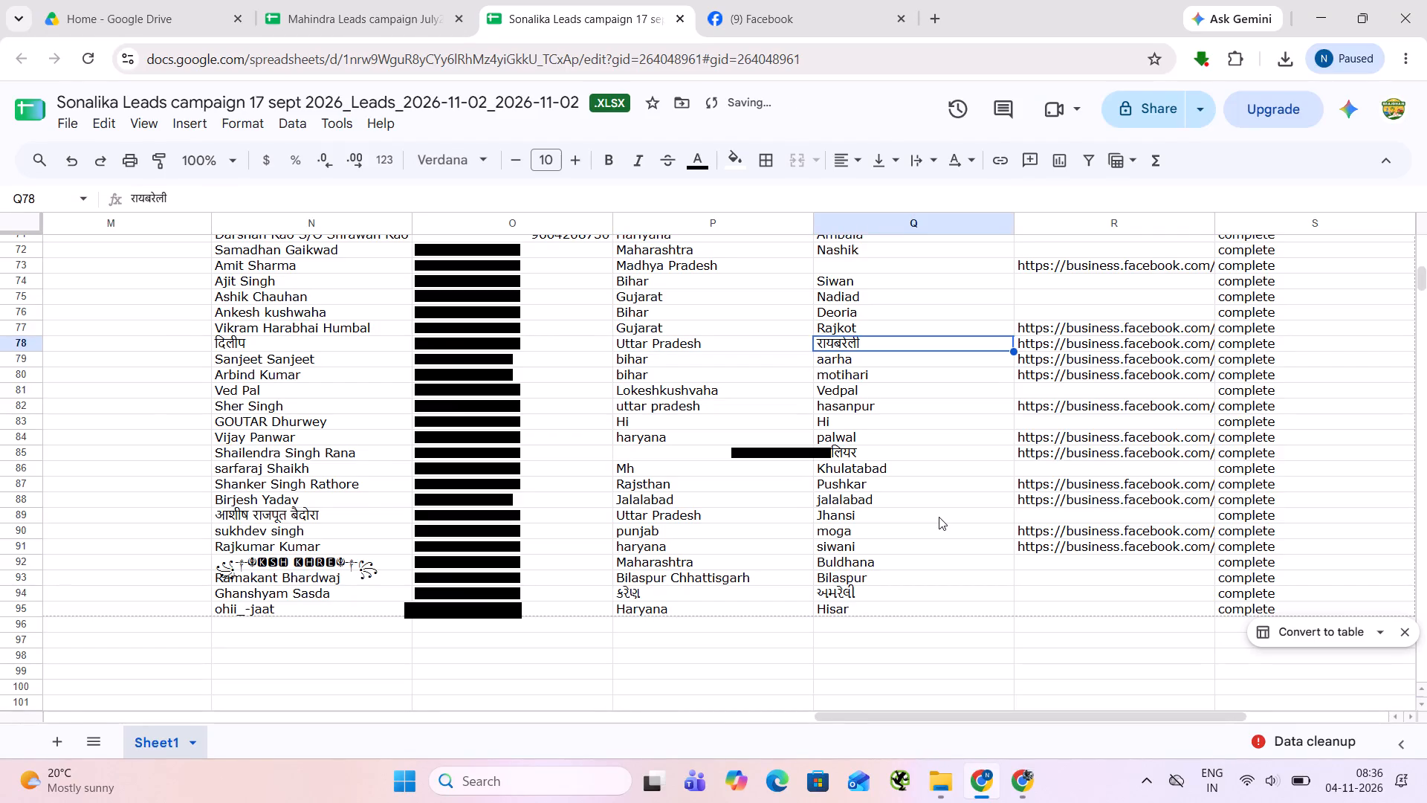
type("Raibarelly")
key("Down")
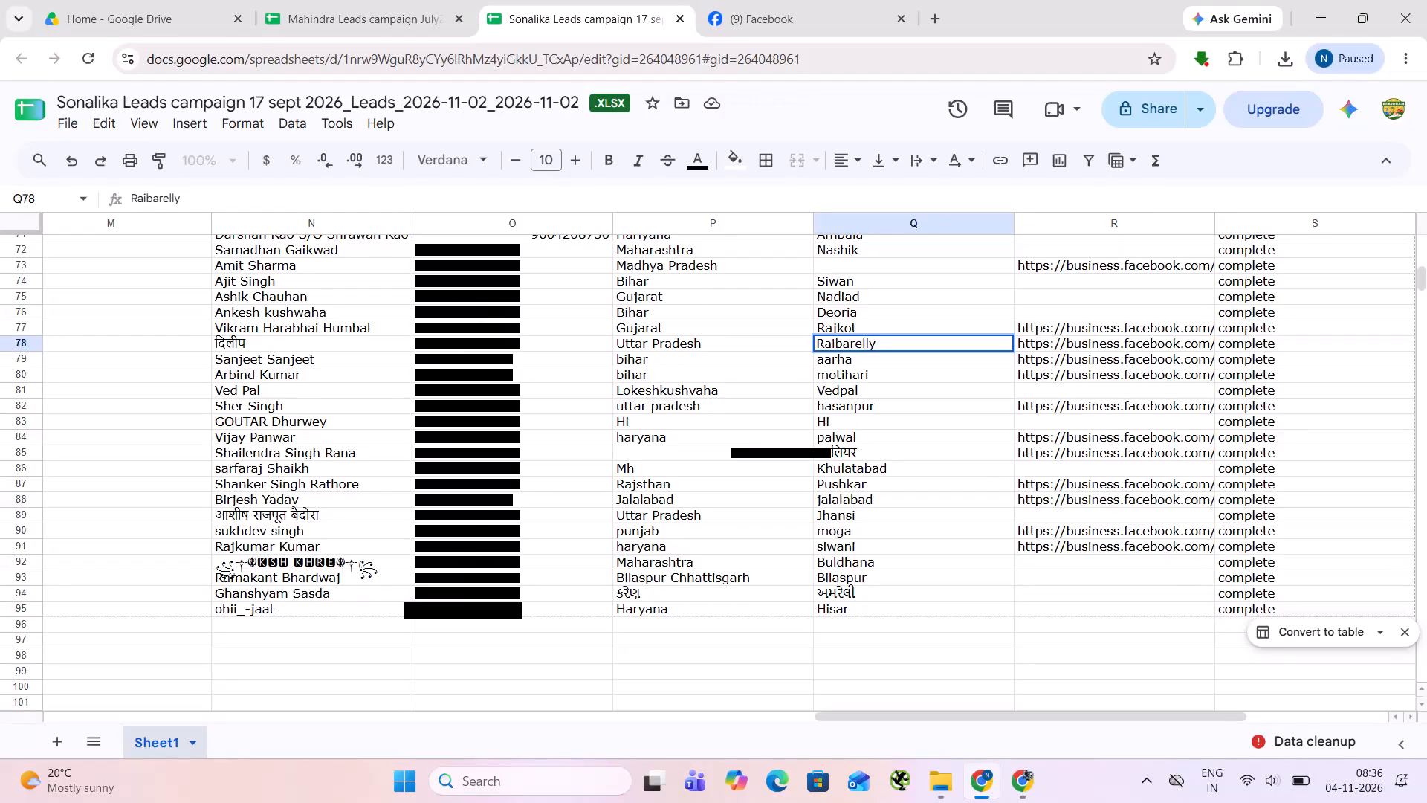
Clear the city in row 79 and set that row's state to Bihar.
key("BackSpace")
key("Left")
type("Bihar")
key("Down")
key("Up")
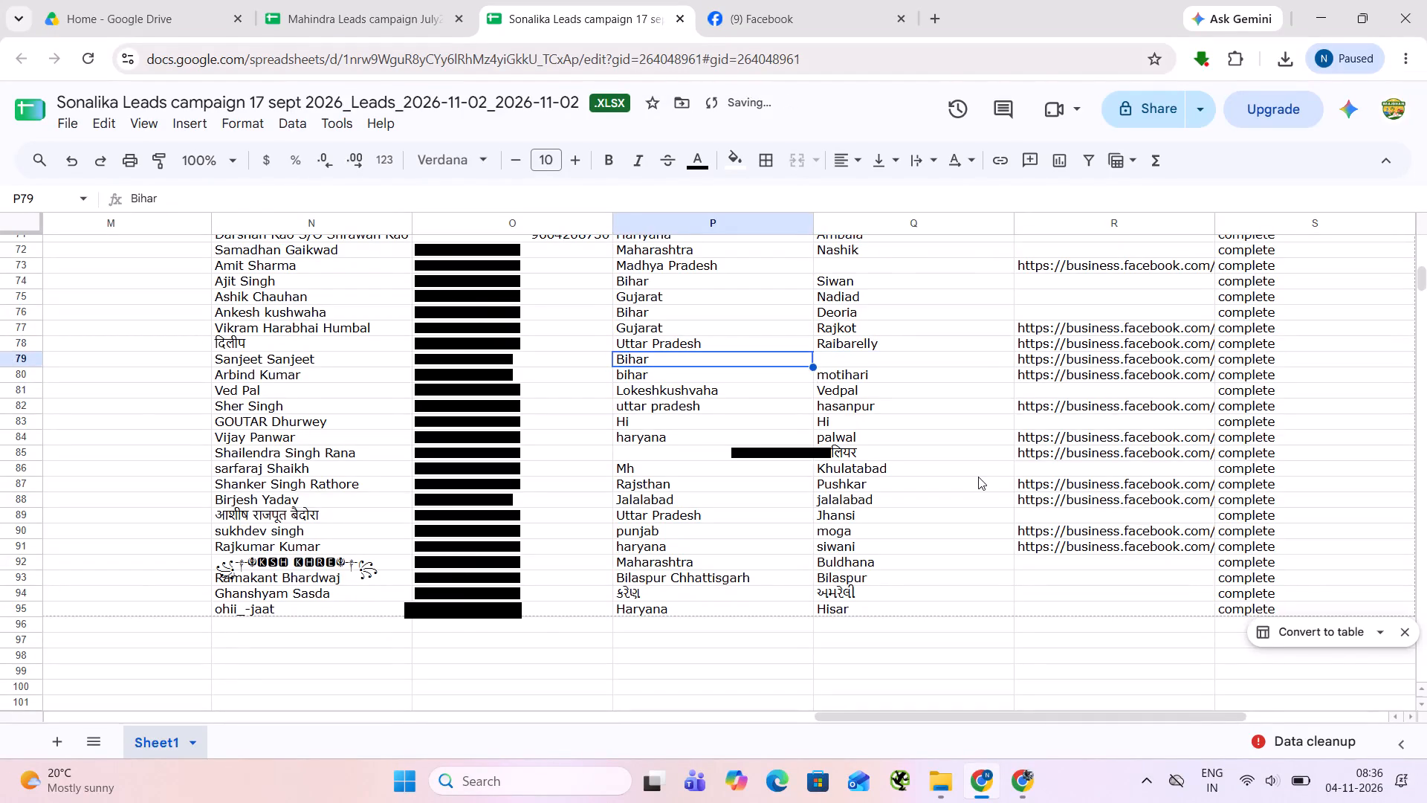
Copy the state Bihar from row 79 into the state cell of row 80.
key("ctrl+c")
key("Down")
key("ctrl+c")
key("Up")
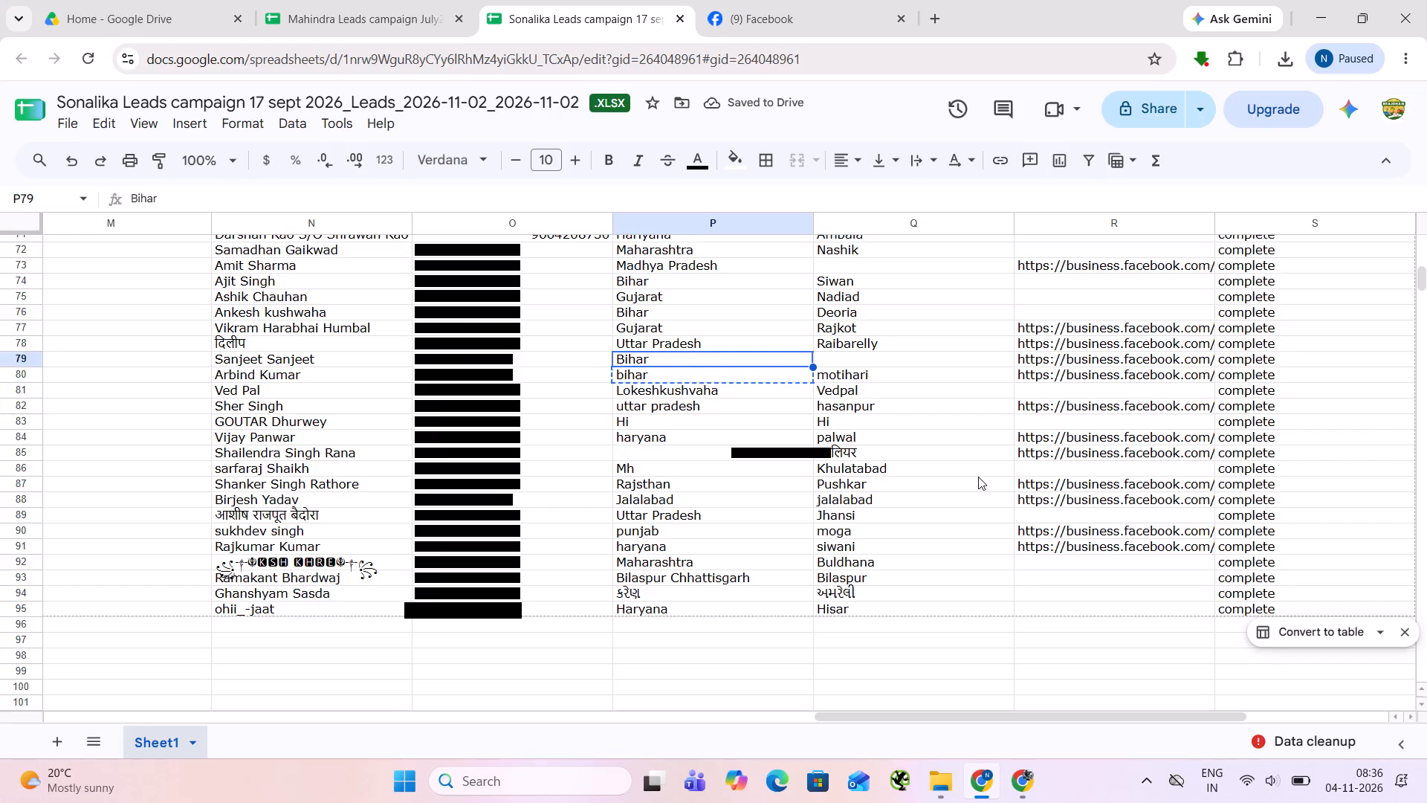
key("ctrl+c")
key("Down")
key("ctrl+v")
key("Down")
key("Up")
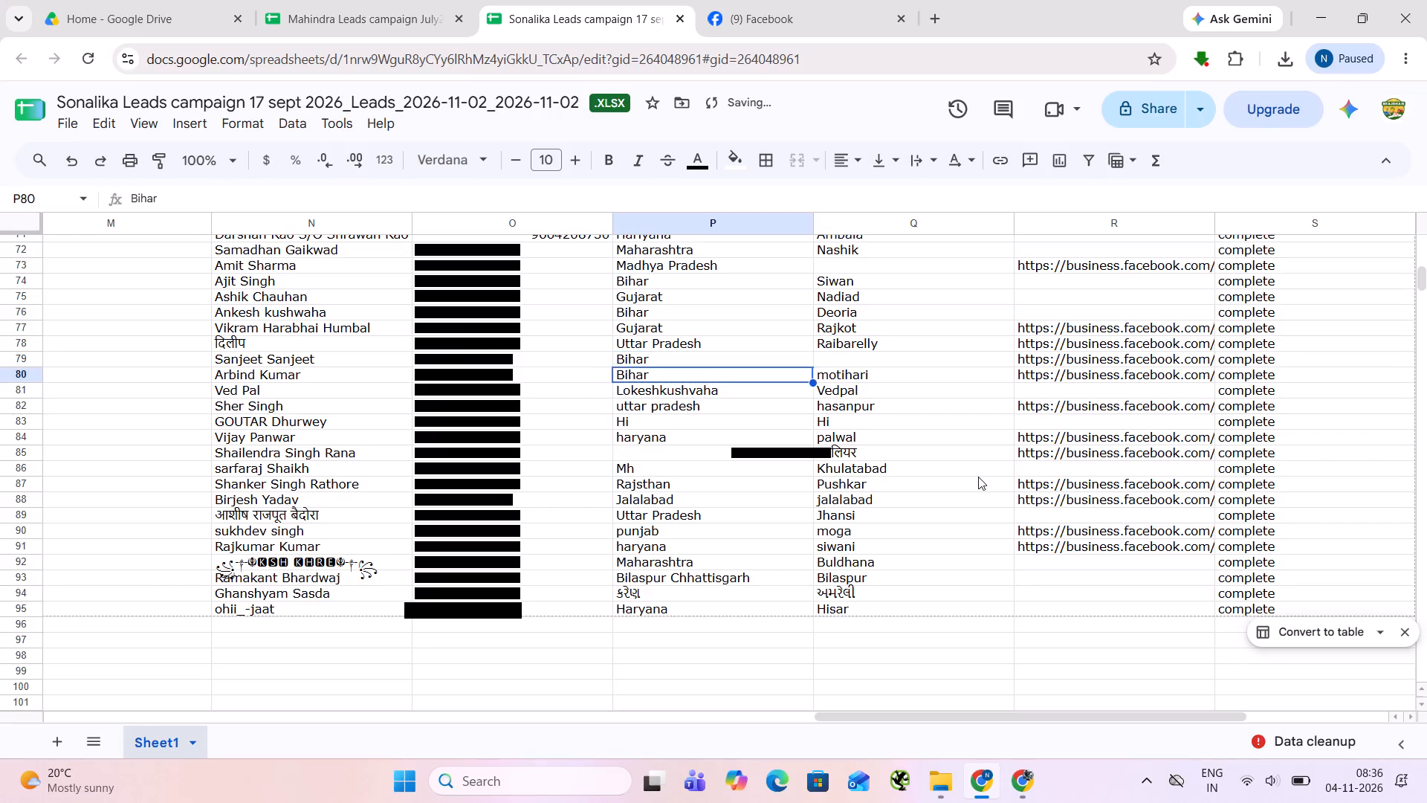
Copy the state Uttar Pradesh from row 78 into the state cells of rows 81, 82 and 83.
key("Up")
key("Up")
key("ctrl+c")
key("Down")
key("Down")
key("Down")
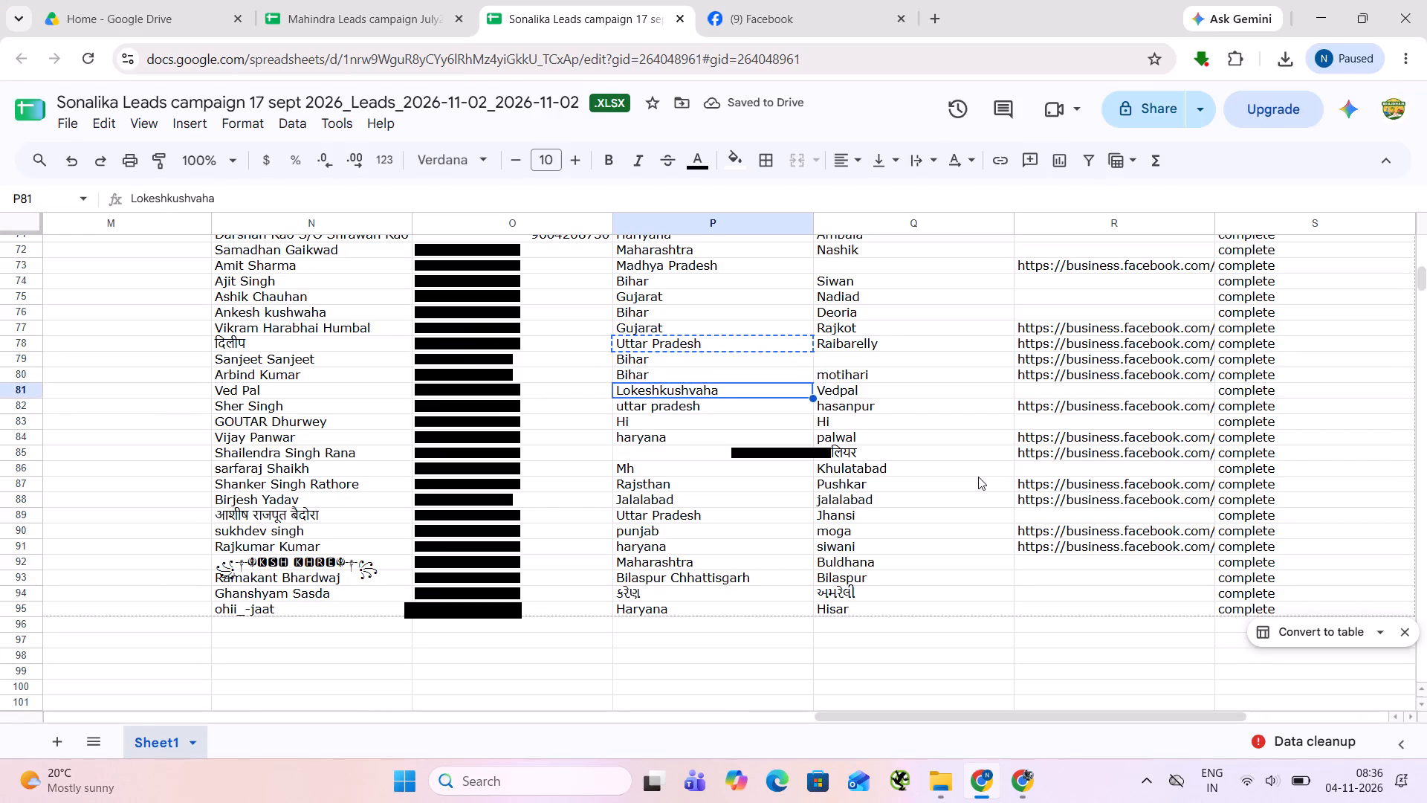
key("ctrl+v")
key("Down")
key("ctrl+v")
key("Down")
key("ctrl+v")
Clear the cities in rows 83 and 84 and set row 84's state to Haryana.
key("Right")
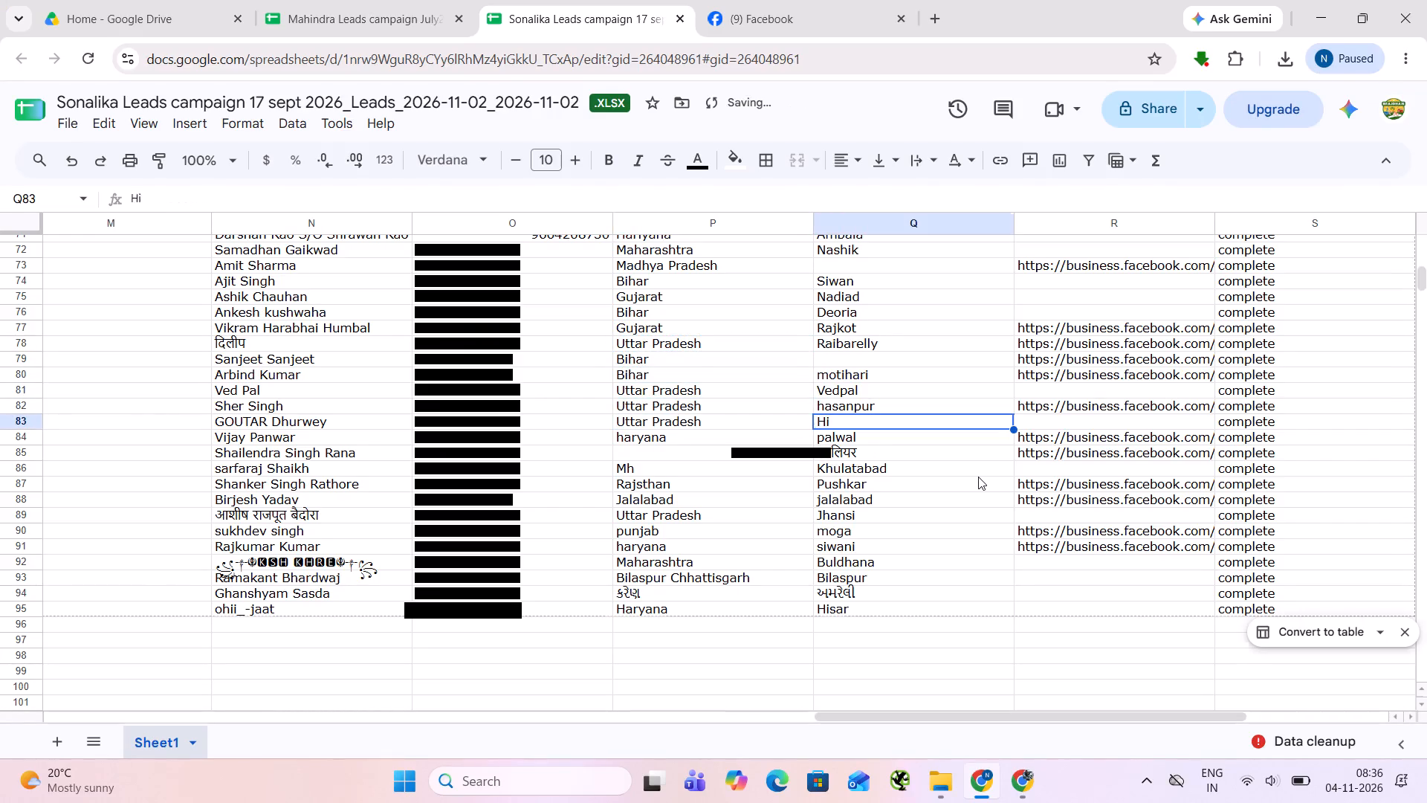
key("BackSpace")
key("Down")
key("BackSpace")
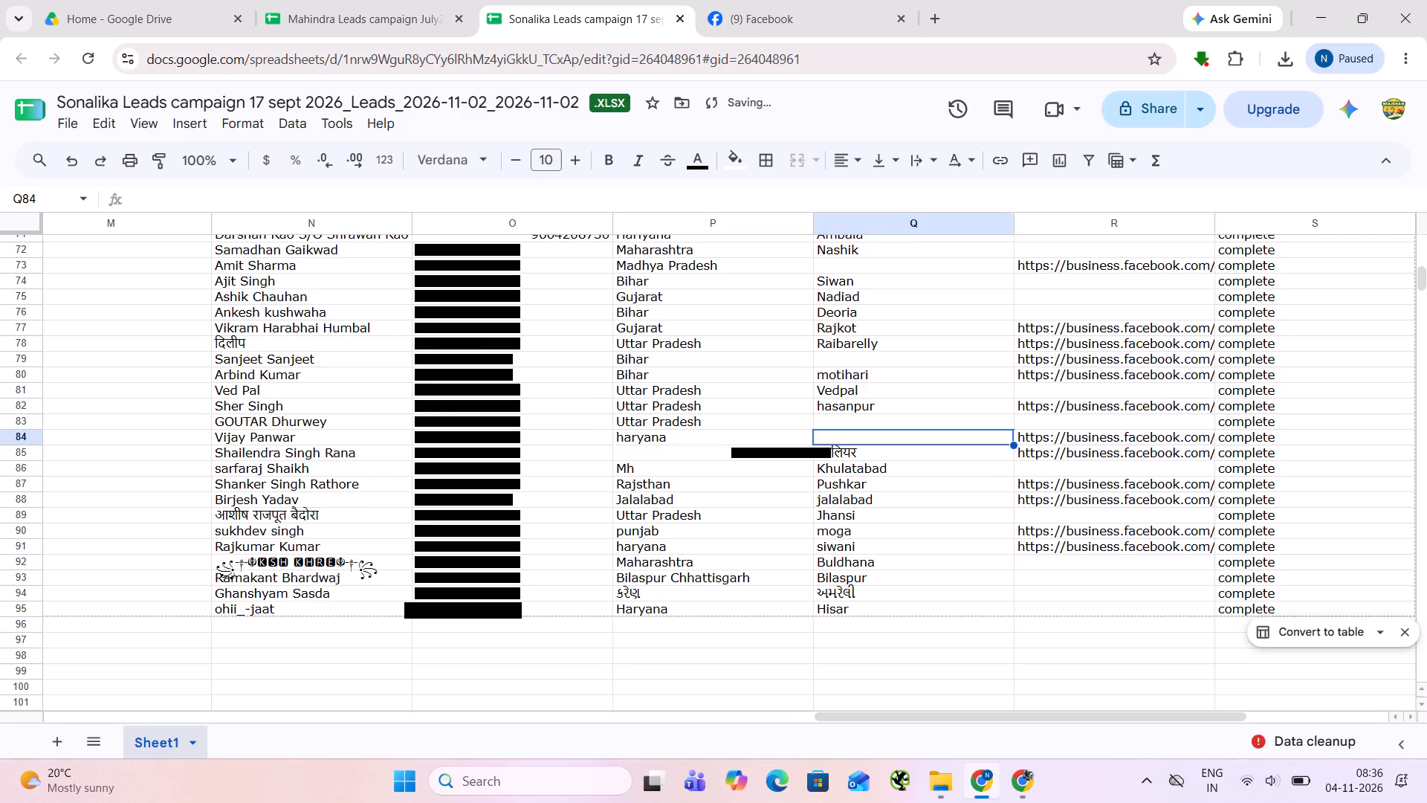
key("Left")
type("Haryana")
key("Right")
Set row 85's state to Uttar Pradesh by copying it from row 83, and enter Gwalior as its city.
key("Up")
key("Down")
key("Down")
key("Left")
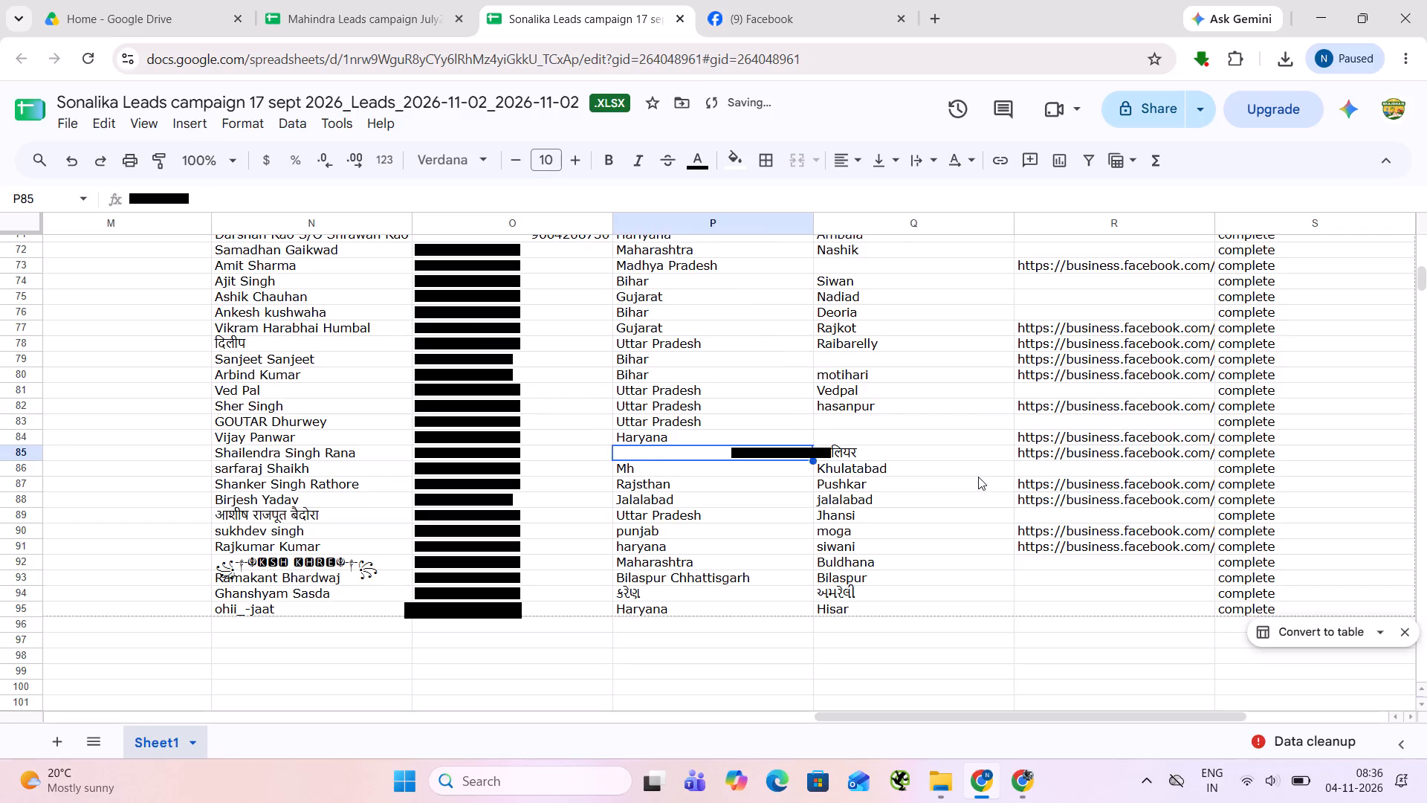
key("Up")
key("Up")
key("ctrl+c")
key("Down")
key("Down")
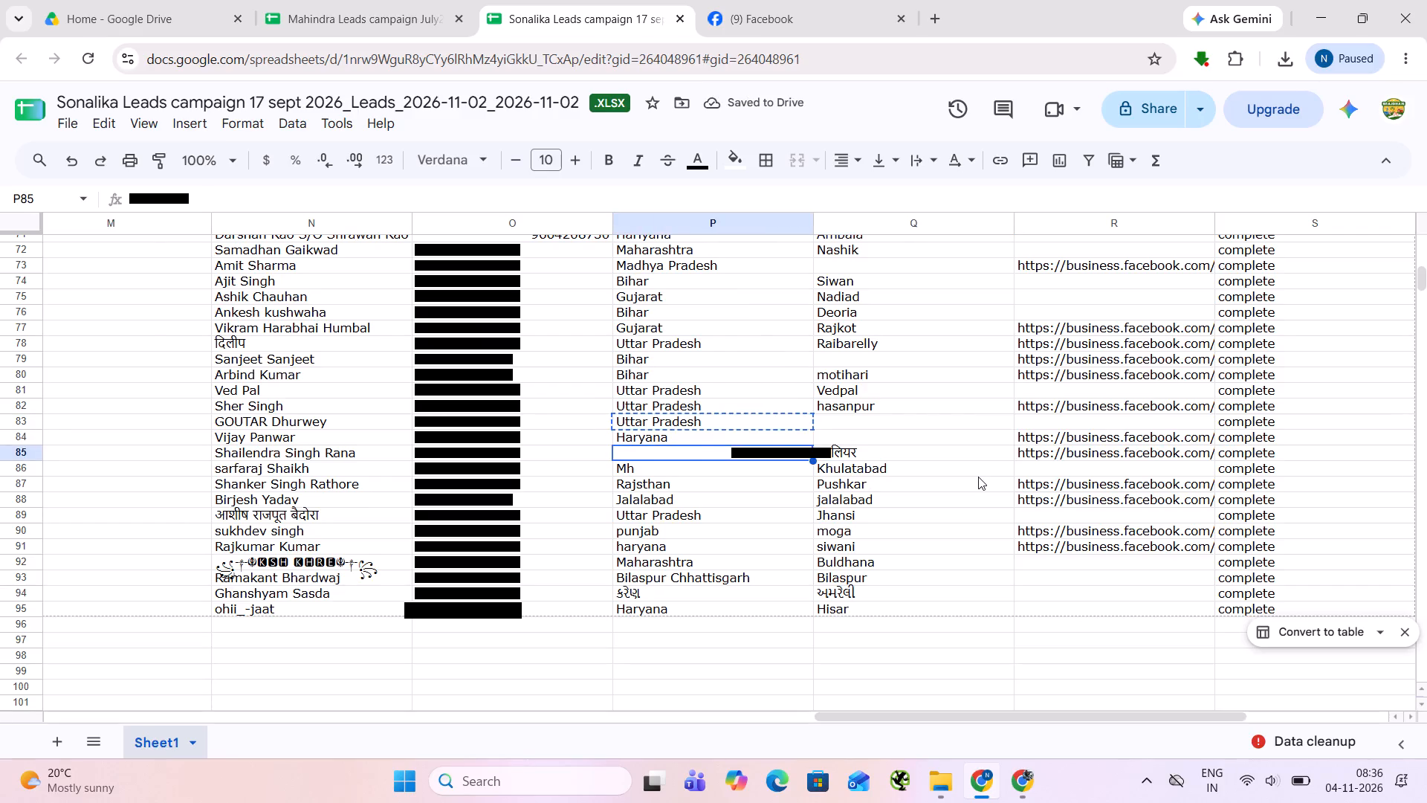
key("ctrl+v")
key("Right")
type("Gwalior")
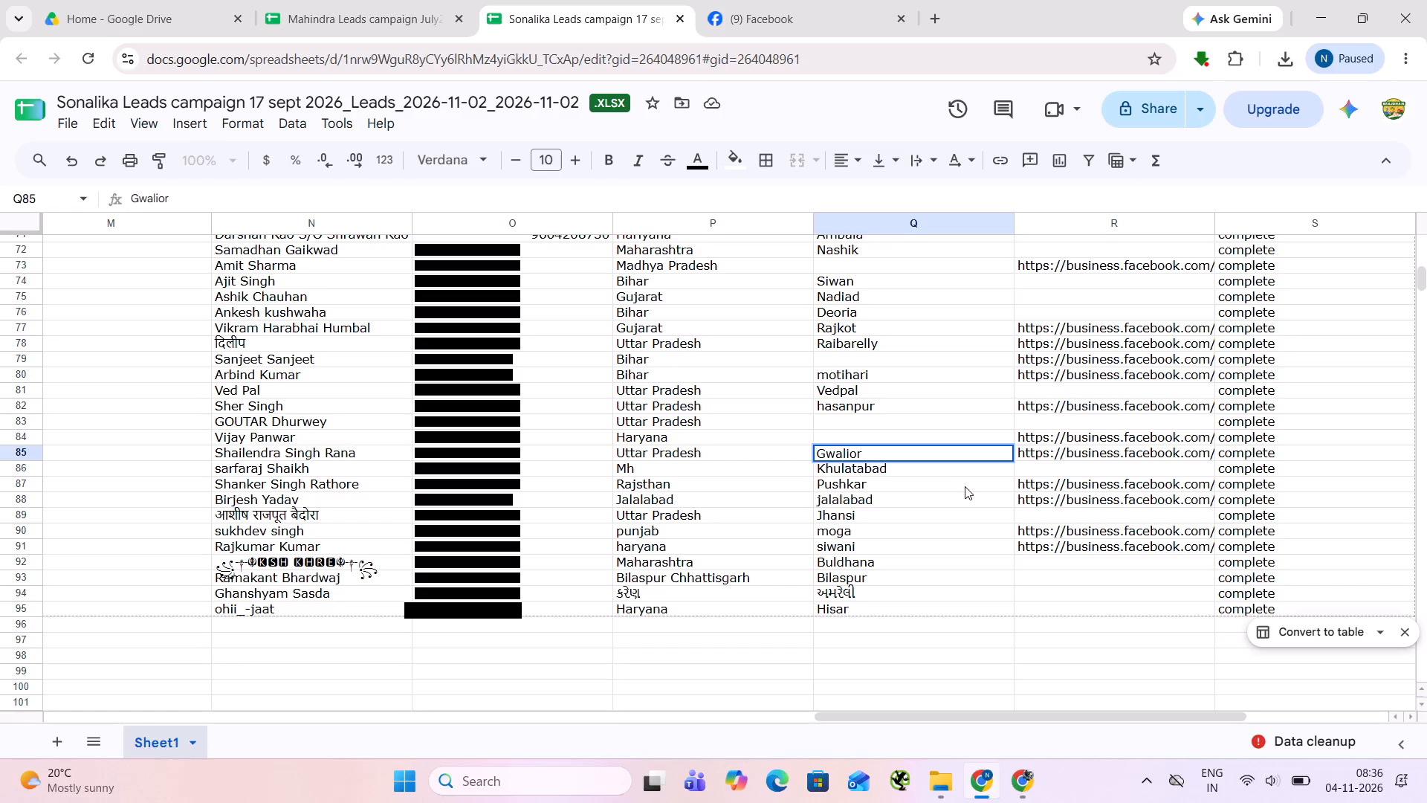
key("Left")
Set the state in row 86 to Maharashtra.
key("Down")
type("Maharasg")
key("BackSpace")
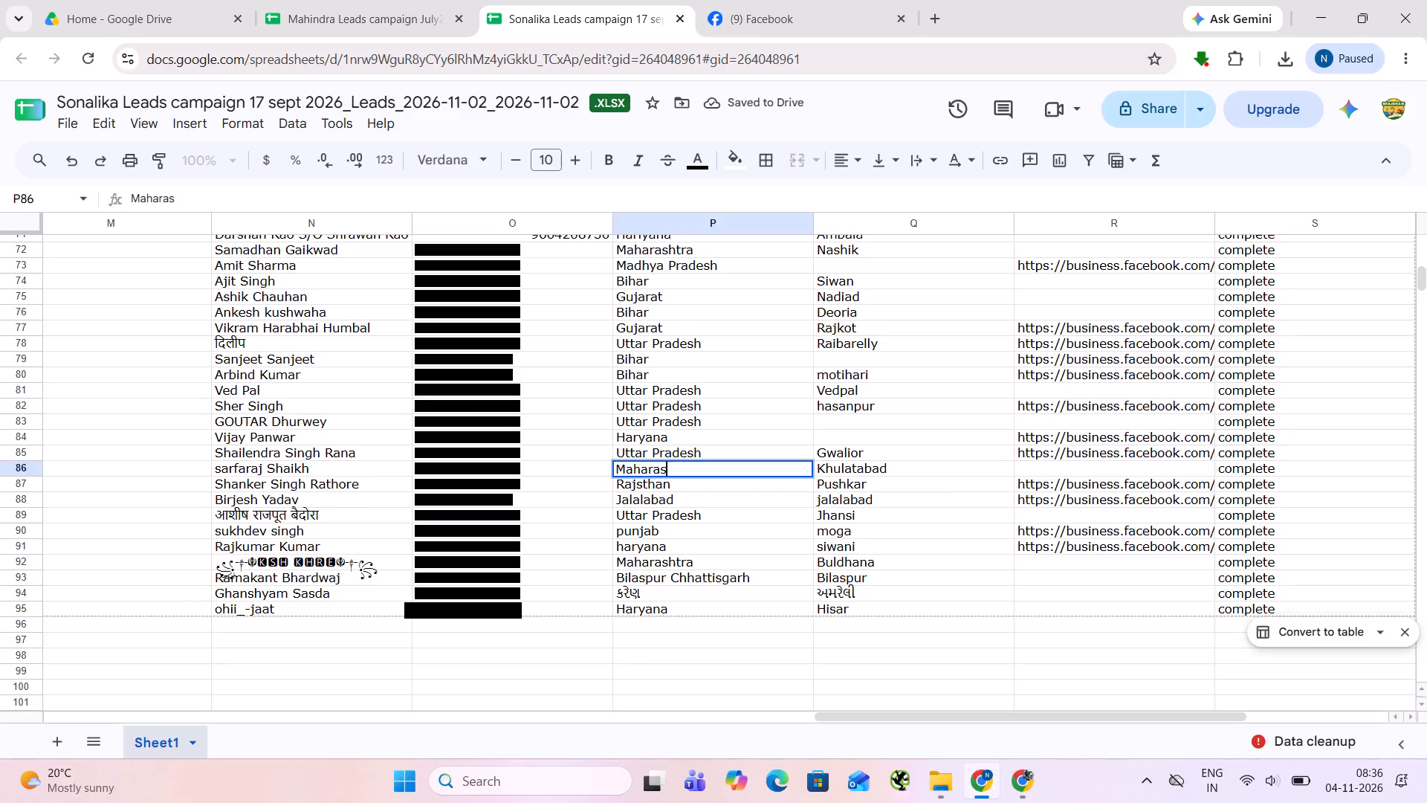
type("htra")
key("Right")
key("Left")
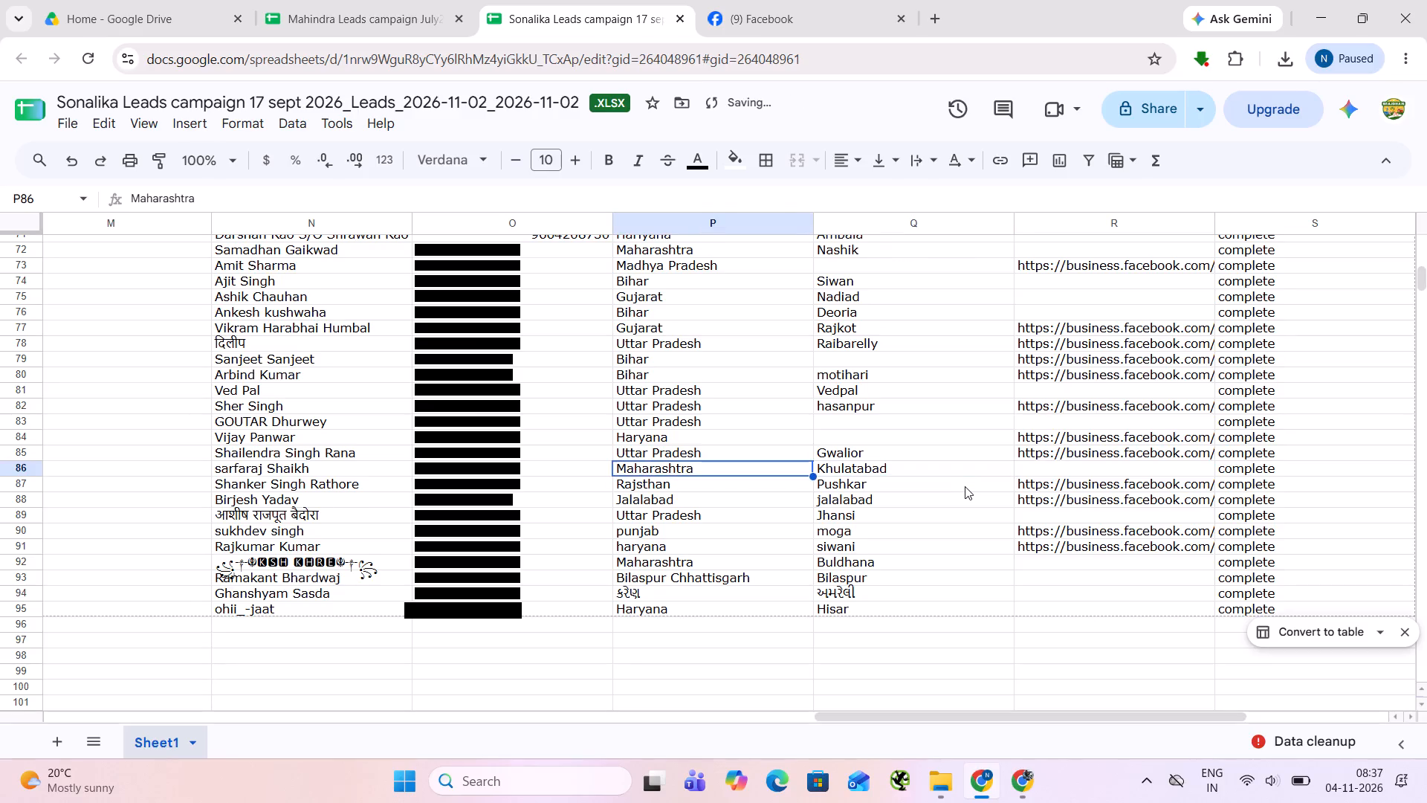
key("Left")
key("Right")
Correct the misspelled state in row 87 to Rajasthan.
key("Down")
type("rakjasthan")
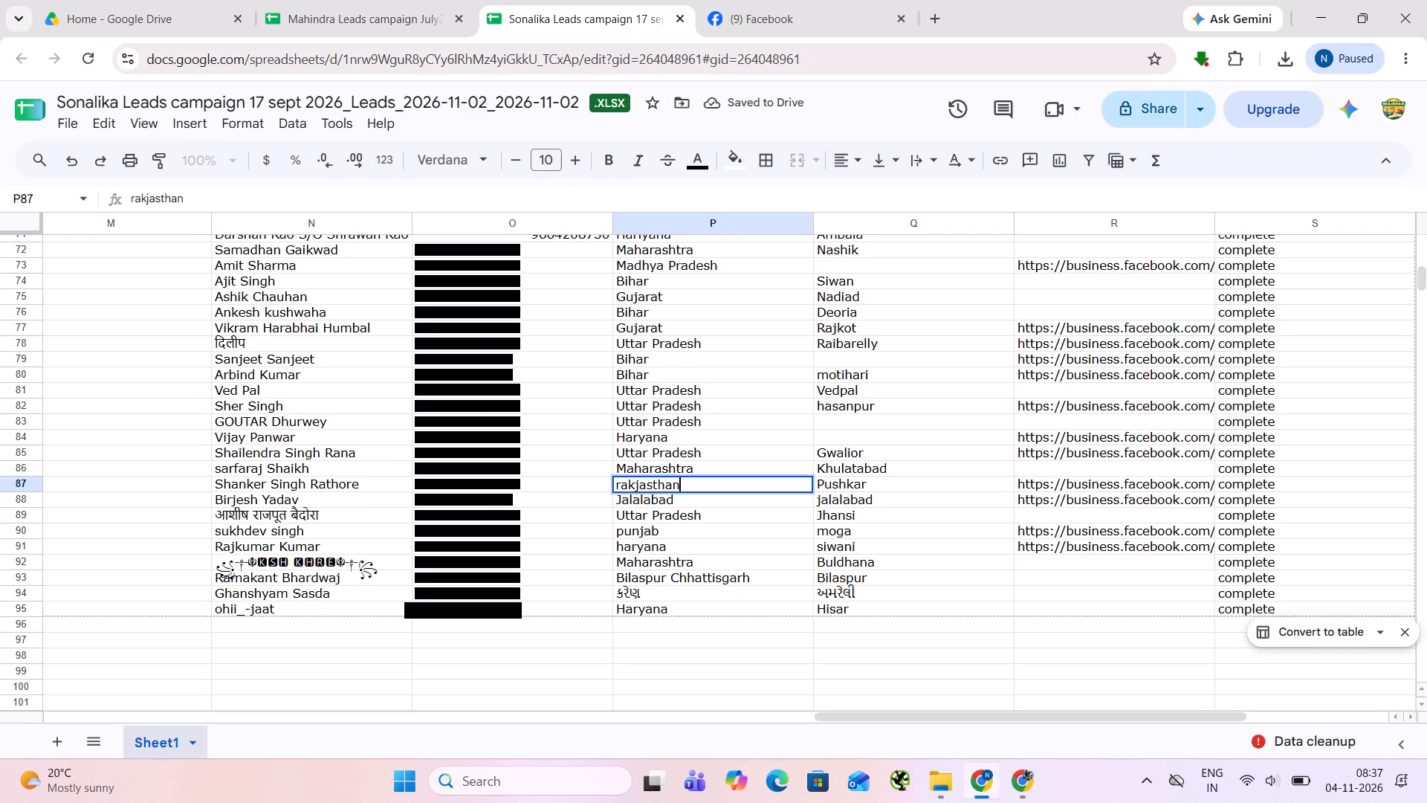
key("BackSpace")
key("BackSpace")
key("BackSpace")
key("BackSpace")
key("BackSpace")
key("BackSpace")
key("BackSpace")
key("BackSpace")
key("BackSpace")
key("BackSpace")
key("BackSpace")
key("BackSpace")
key("BackSpace")
key("BackSpace")
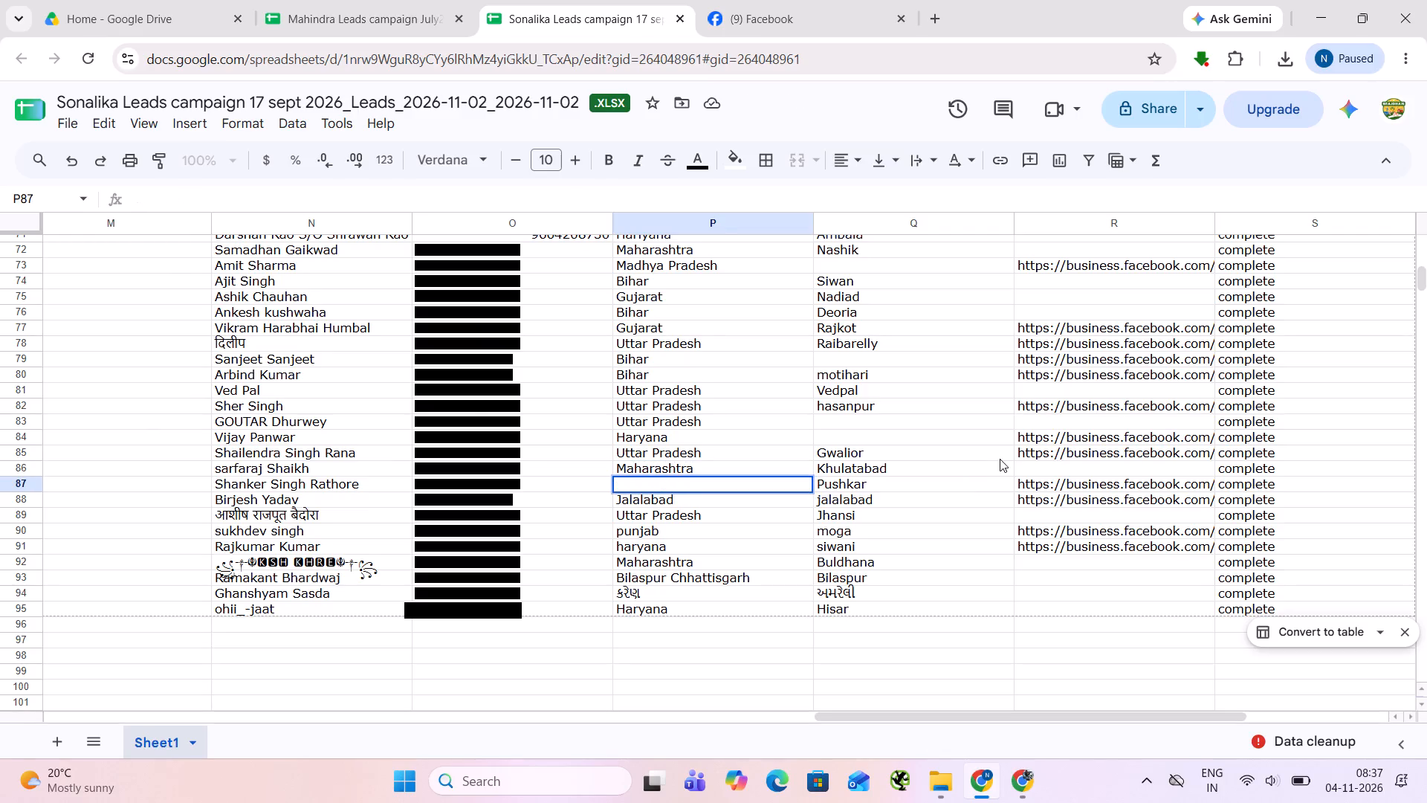
type("Rajastj")
key("BackSpace")
type("han")
key("Right")
Clear the city in row 88 and copy the state Uttar Pradesh from row 89 into that row.
key("Down")
key("BackSpace")
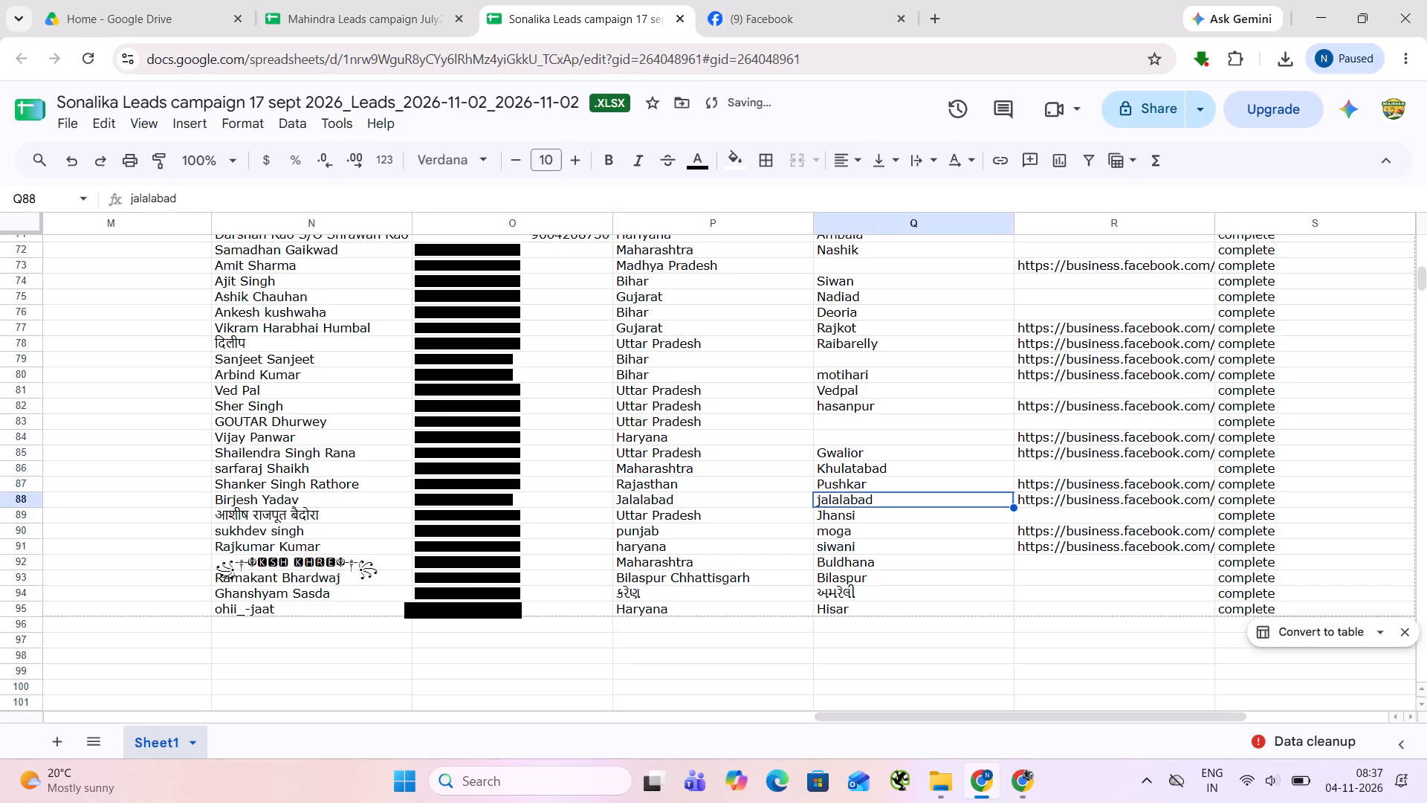
key("Left")
key("Down")
key("ctrl+x")
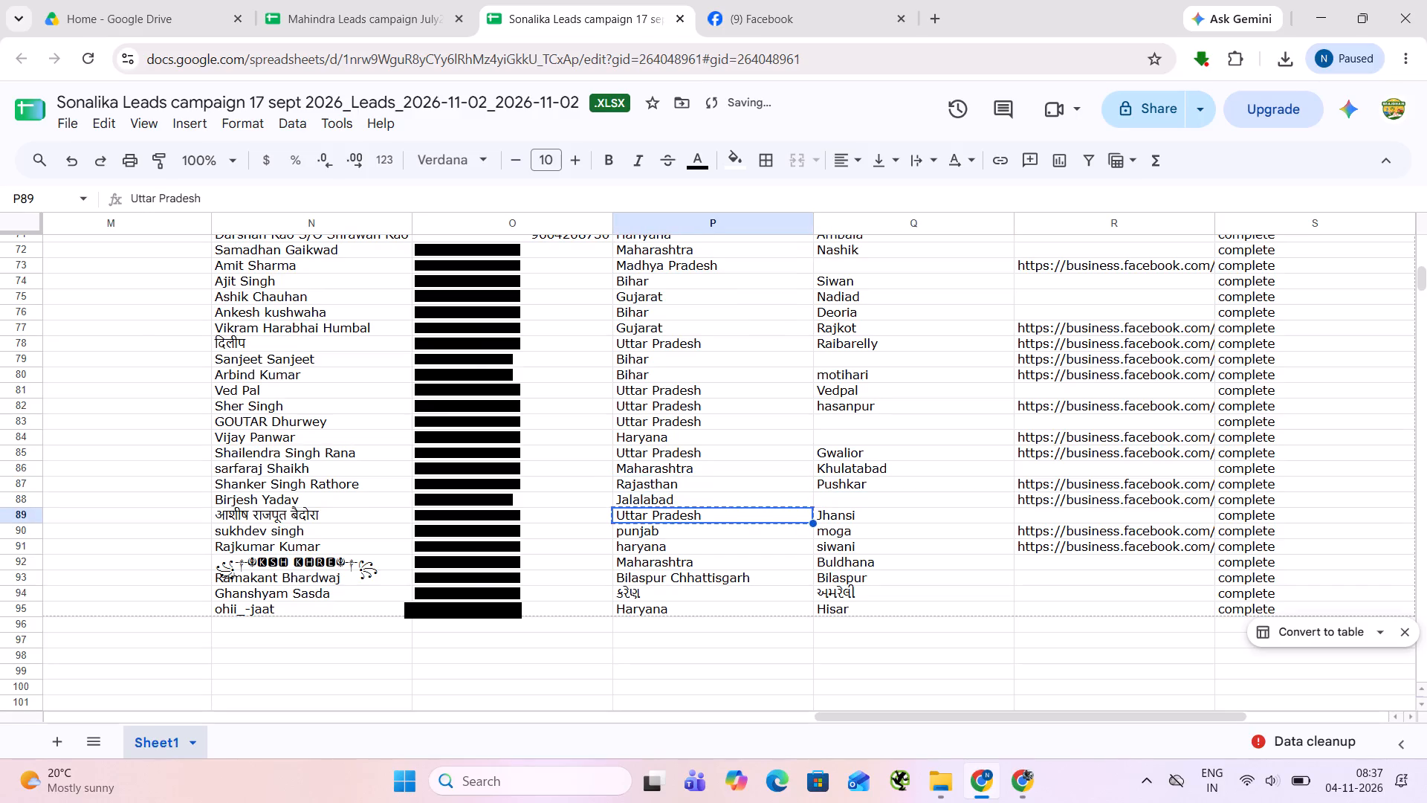
key("ctrl+c")
key("Up")
key("ctrl+v")
key("Down")
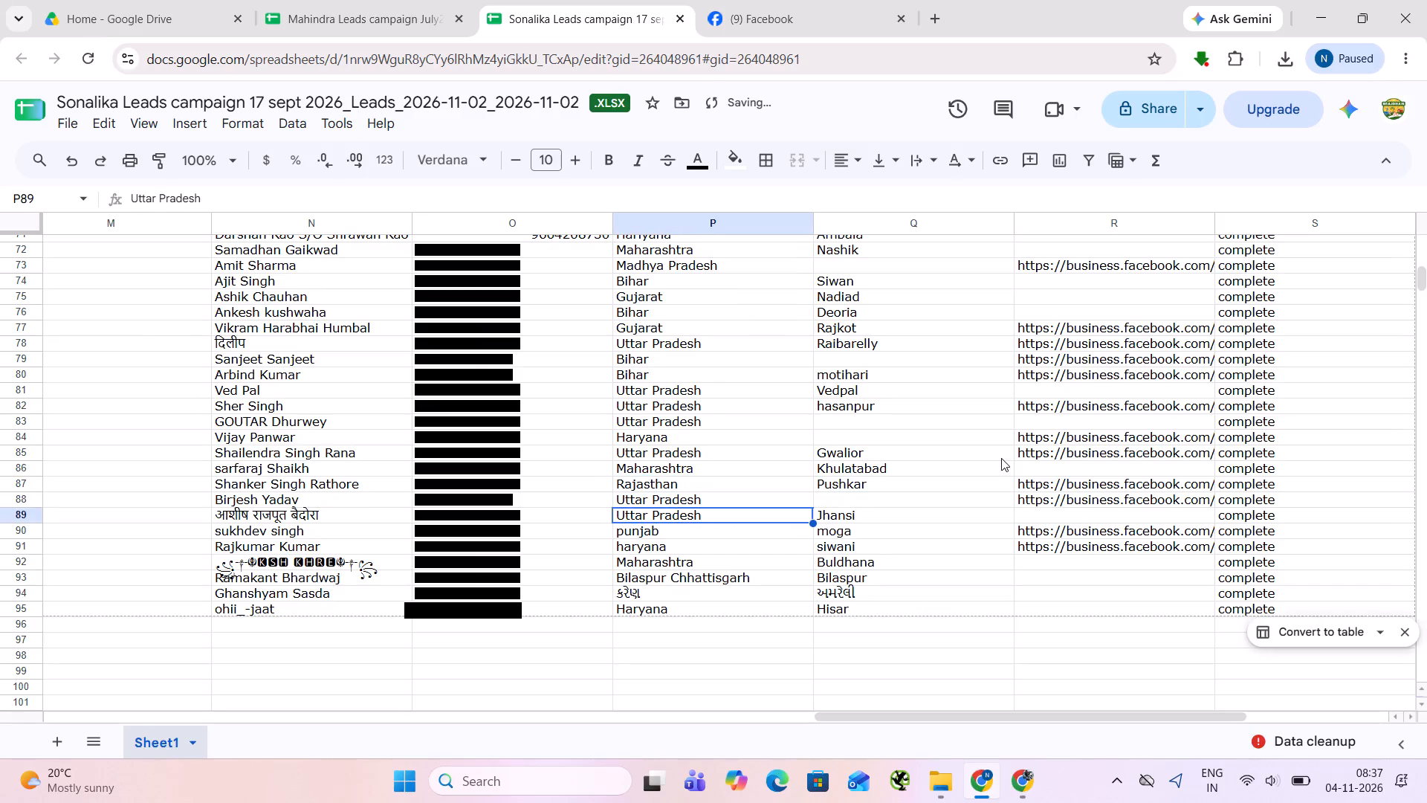
key("ctrl+v")
Set the state in row 90 to Punjab and its city to Moga.
key("Down")
type("Punjab")
key("Right")
key("BackSpace")
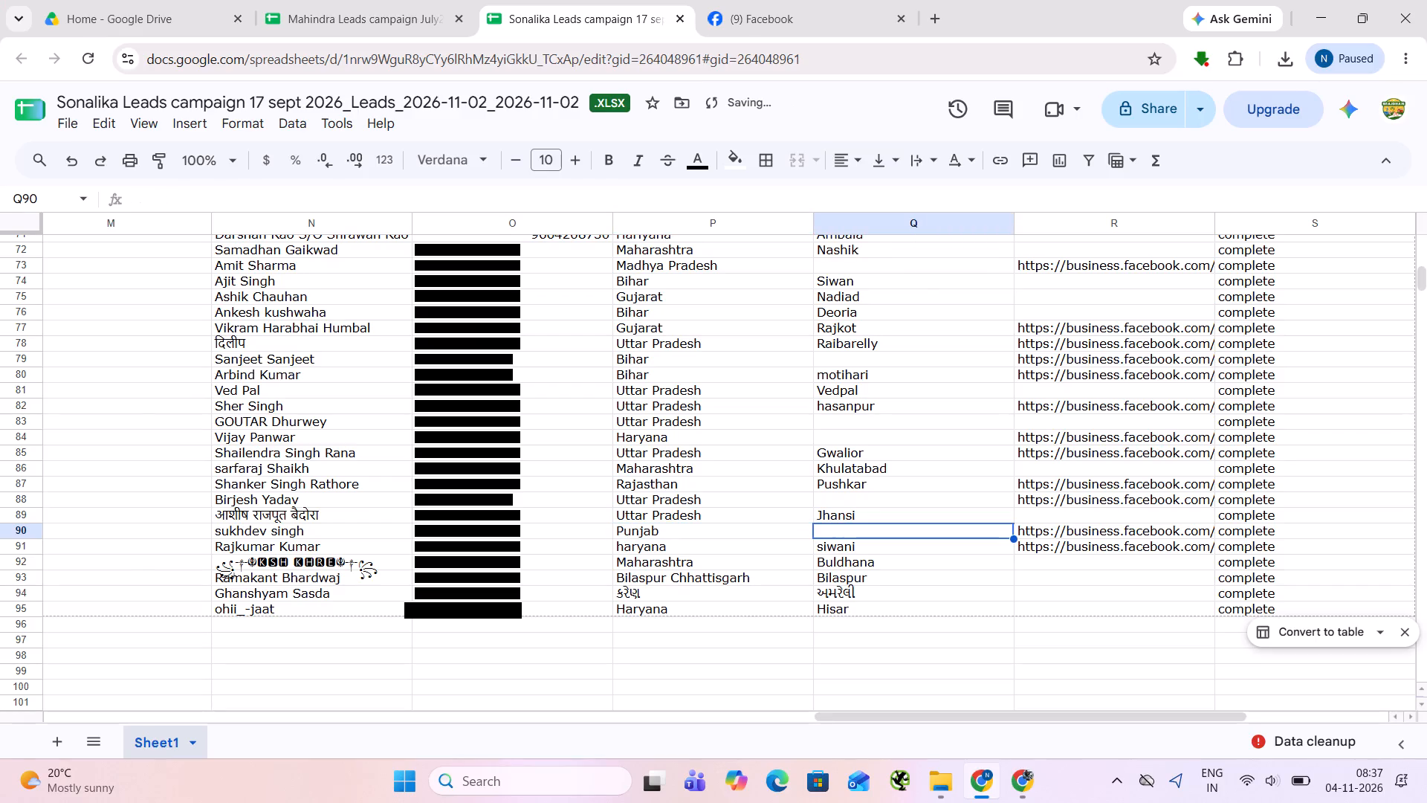
type("Moga")
key("Down")
Set the city in row 91 to Siwin and its state to Haryana.
key("BackSpace")
type("Siwi")
key("n")
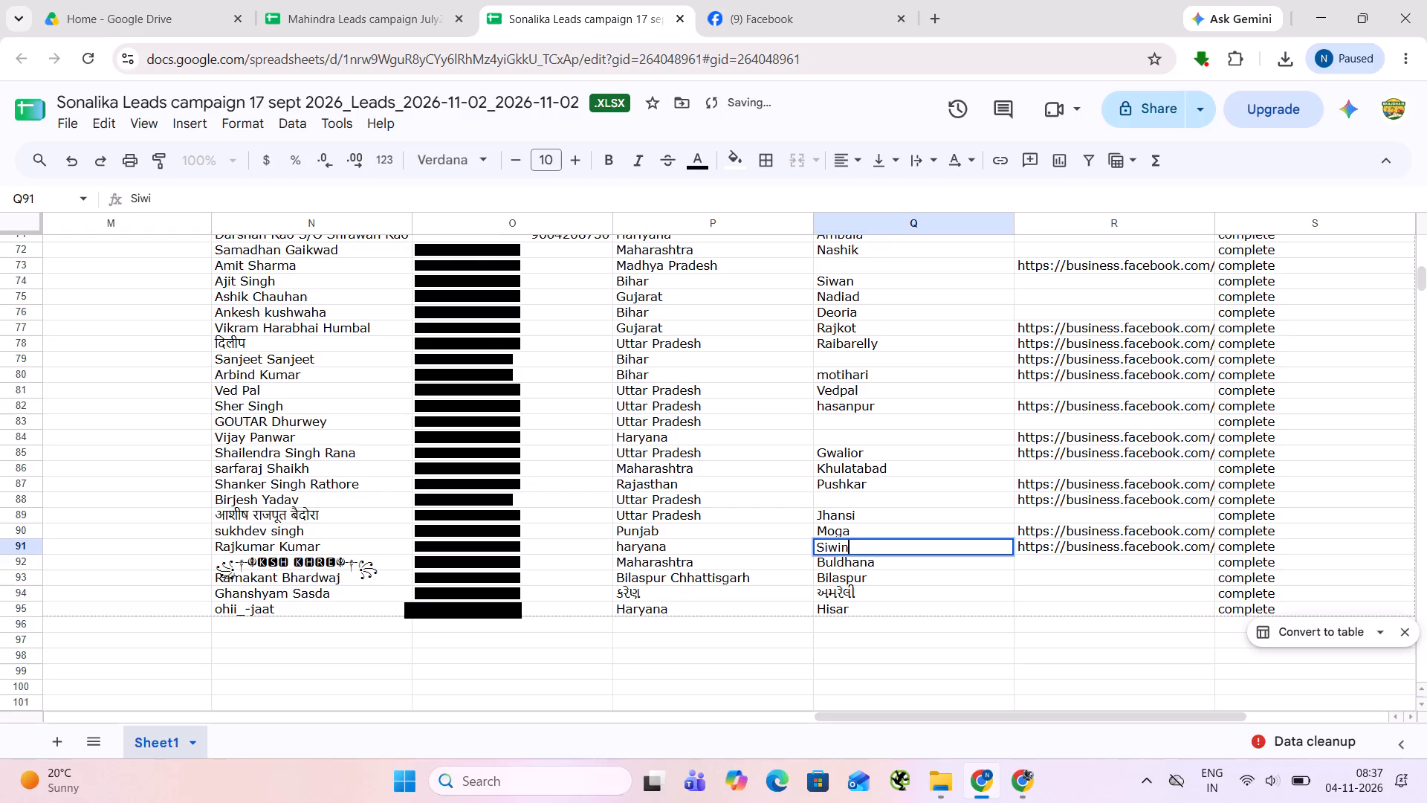
key("Left")
type("Haryana")
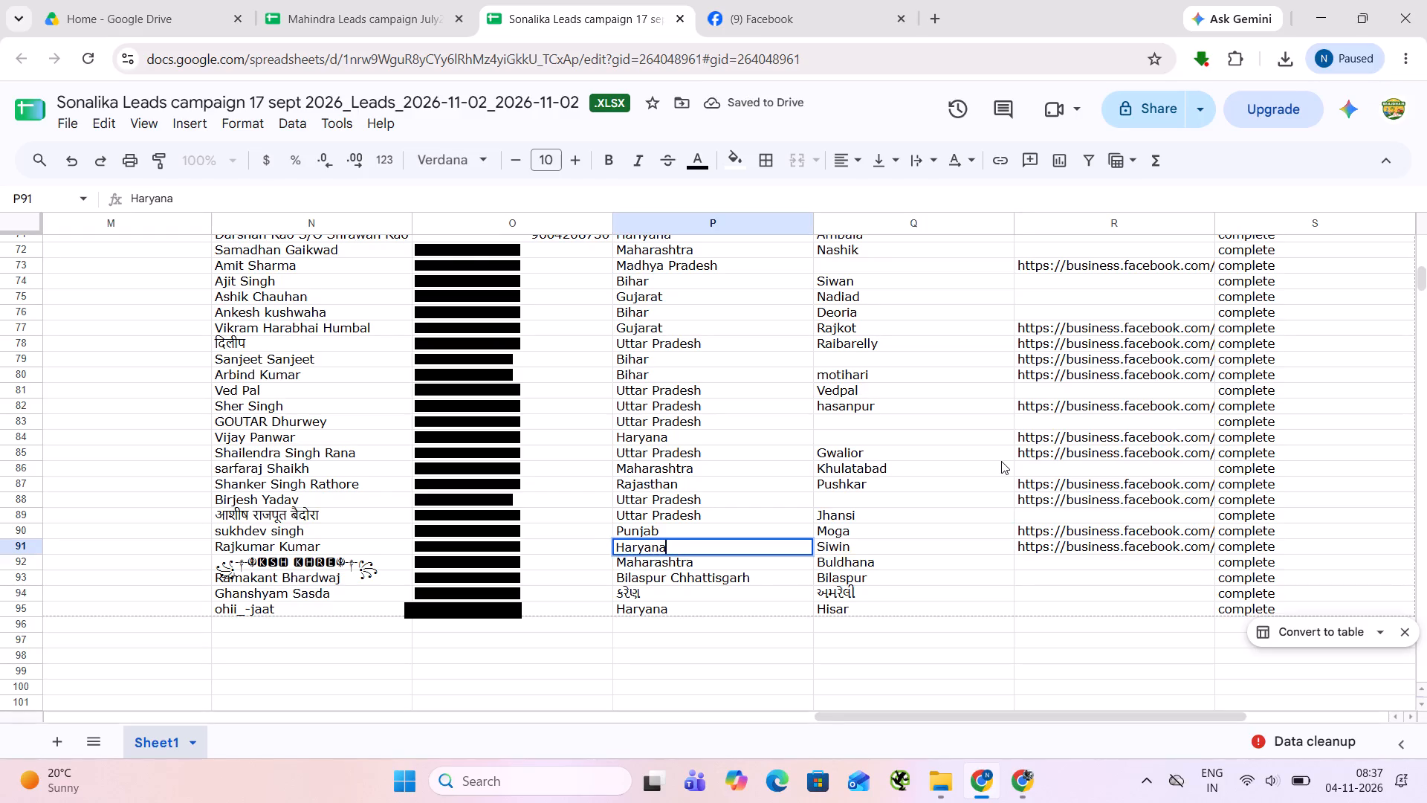
key("Right")
Replace the combined city and state entry in row 93's state cell with Chattisgarh.
key("Down")
key("Left")
key("Down")
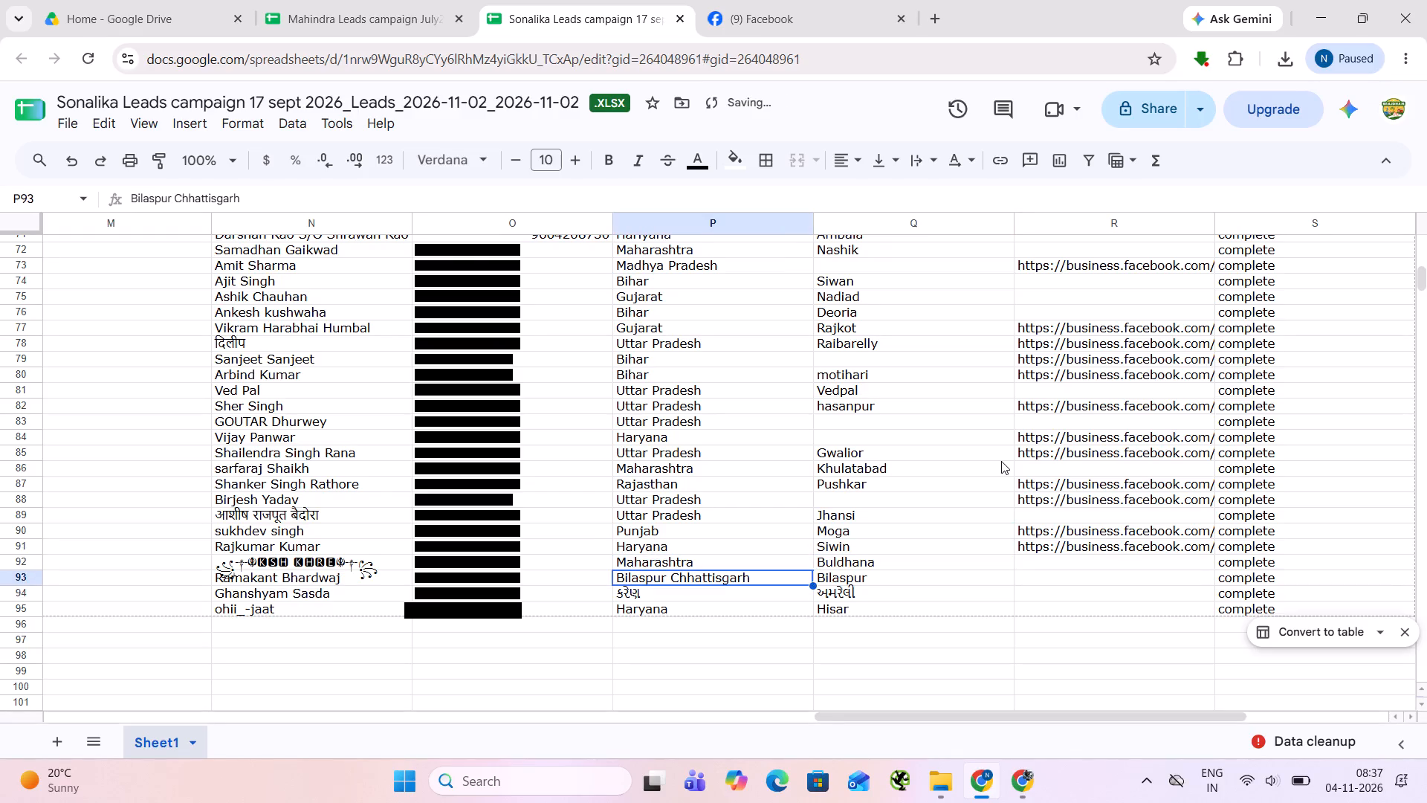
type("Chattisgarh")
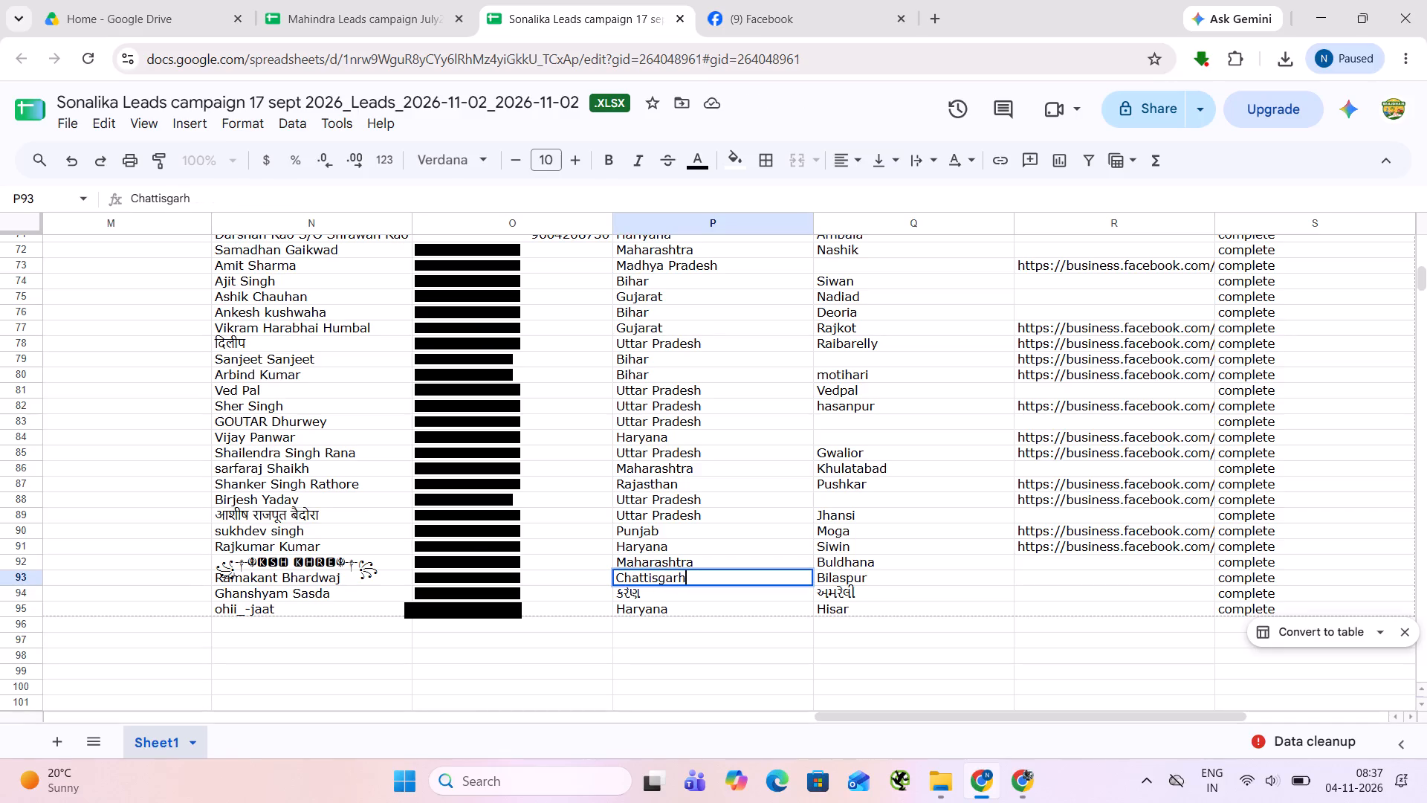
key("Down")
Set the state in row 94 to Gujarat and clear that row's city.
type("Gujarat")
key("Right")
key("BackSpace")
Clear the city in row 95.
key("Down")
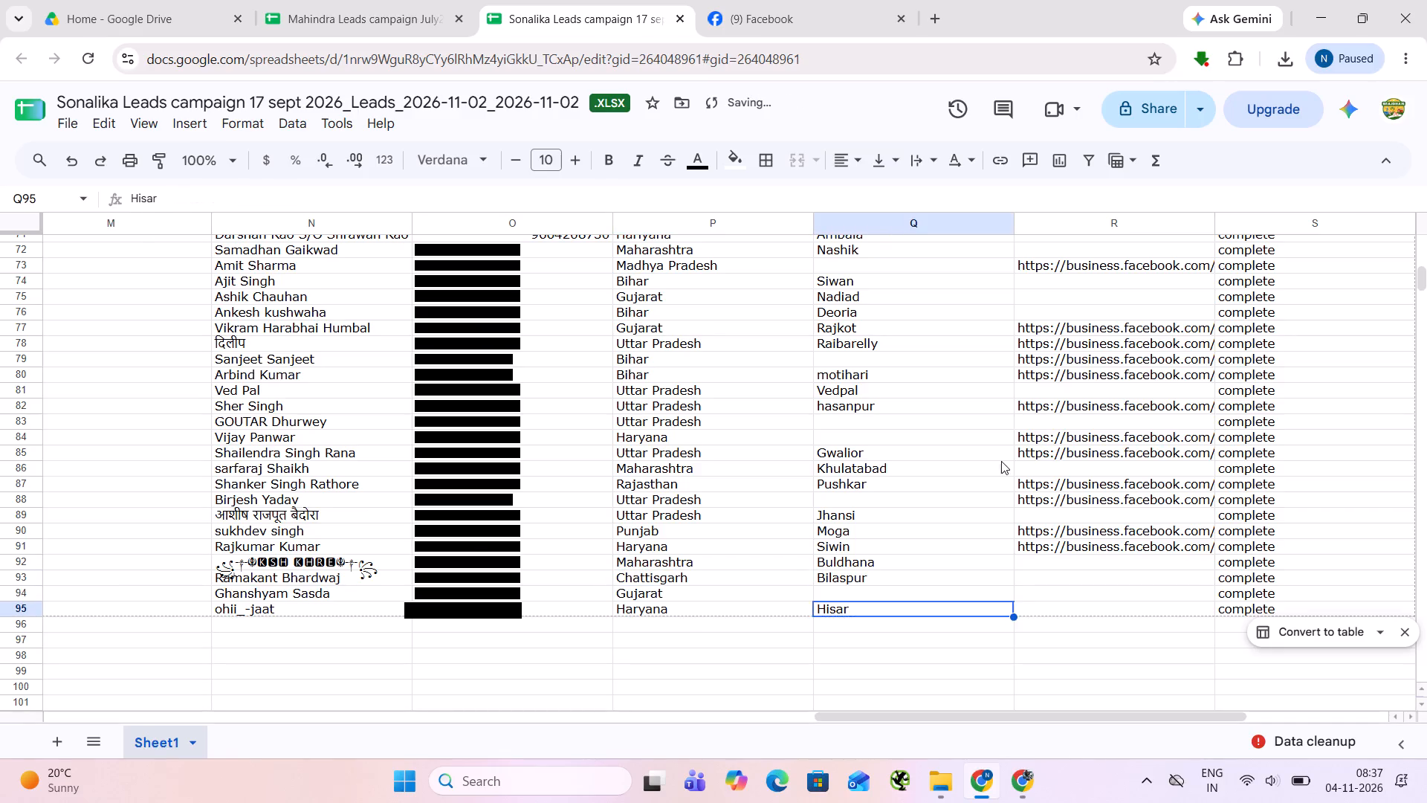
key("BackSpace")
key("Left")
key("Left")
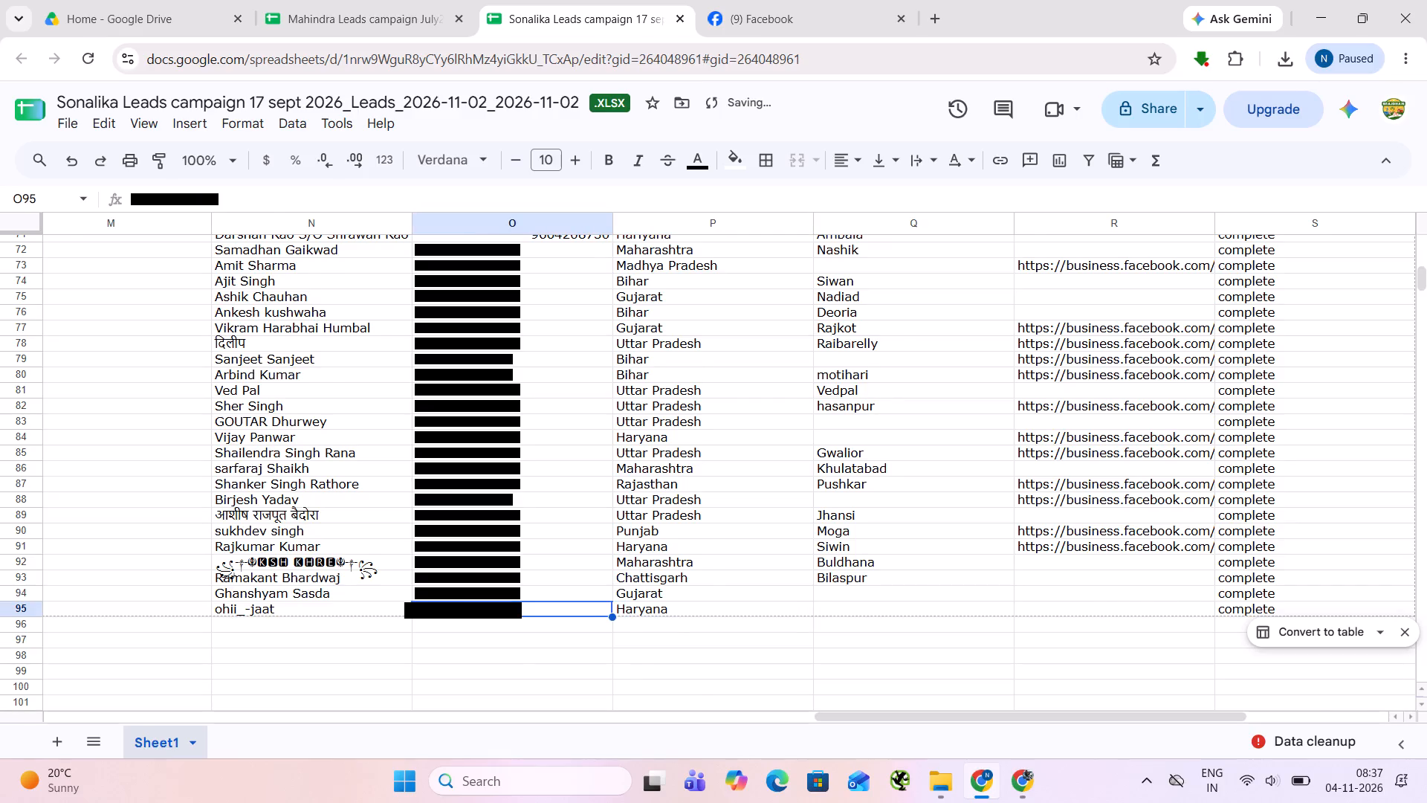
Download the cleaned Sonalika Leads campaign 17 sept 2026 spreadsheet as .xlsx and close it.
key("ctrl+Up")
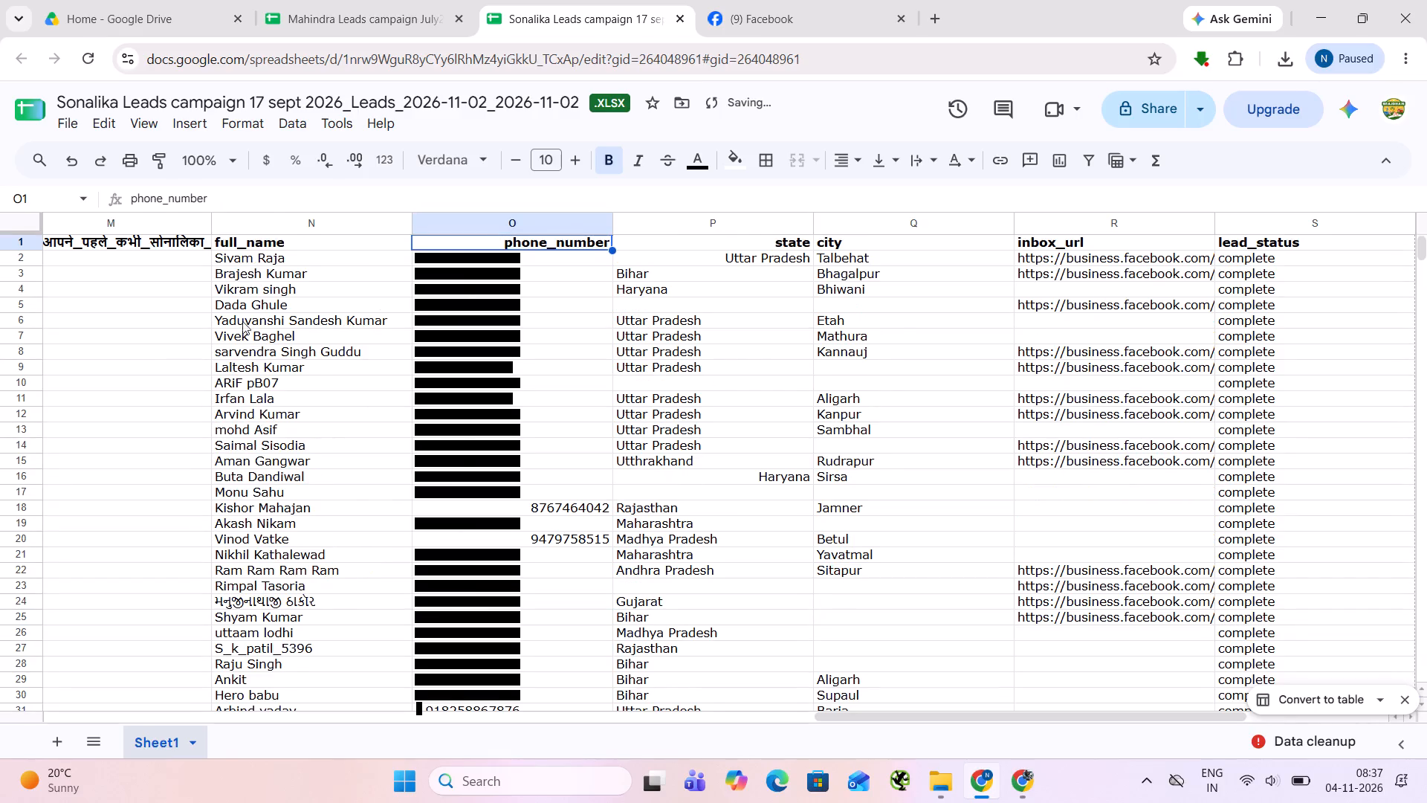
left_click(65, 126)
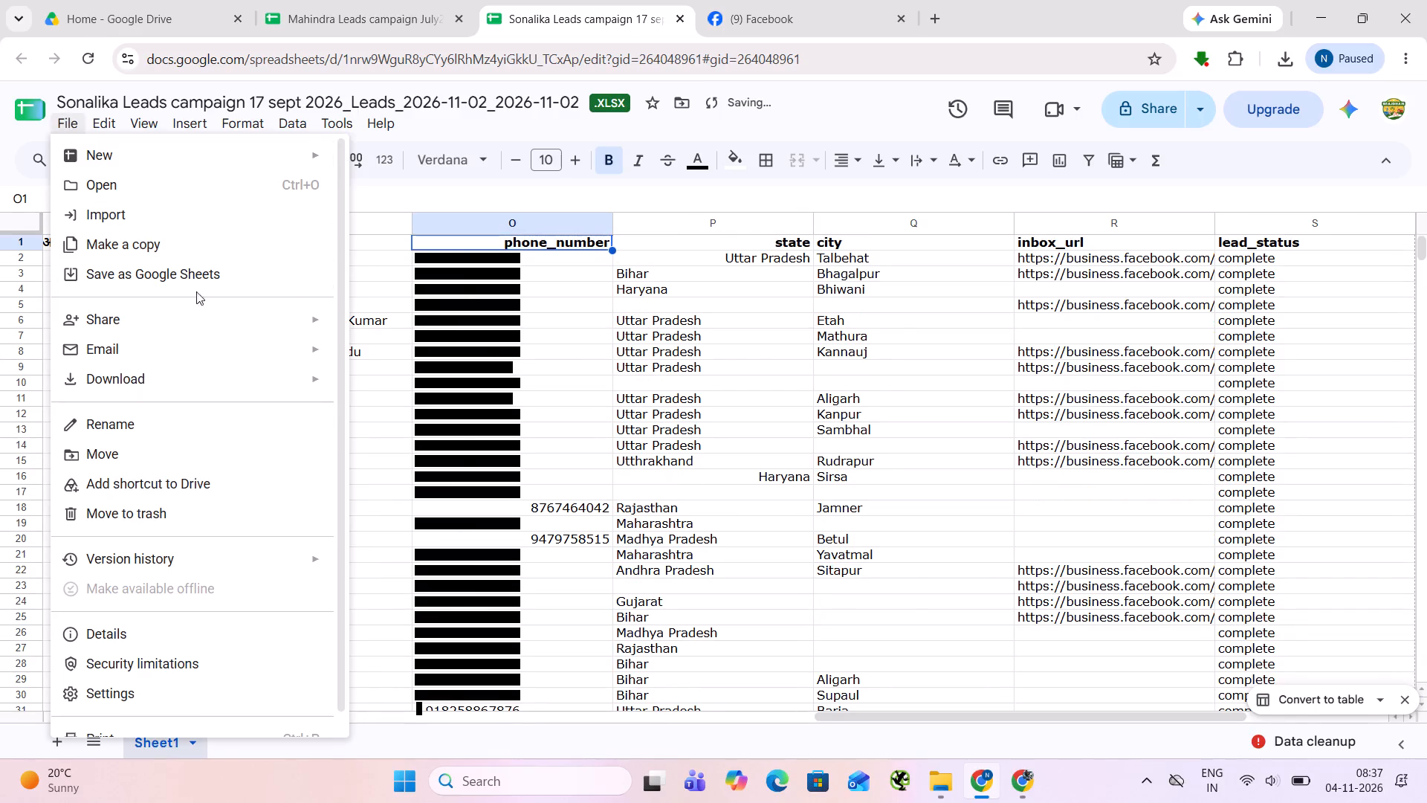
left_click(378, 390)
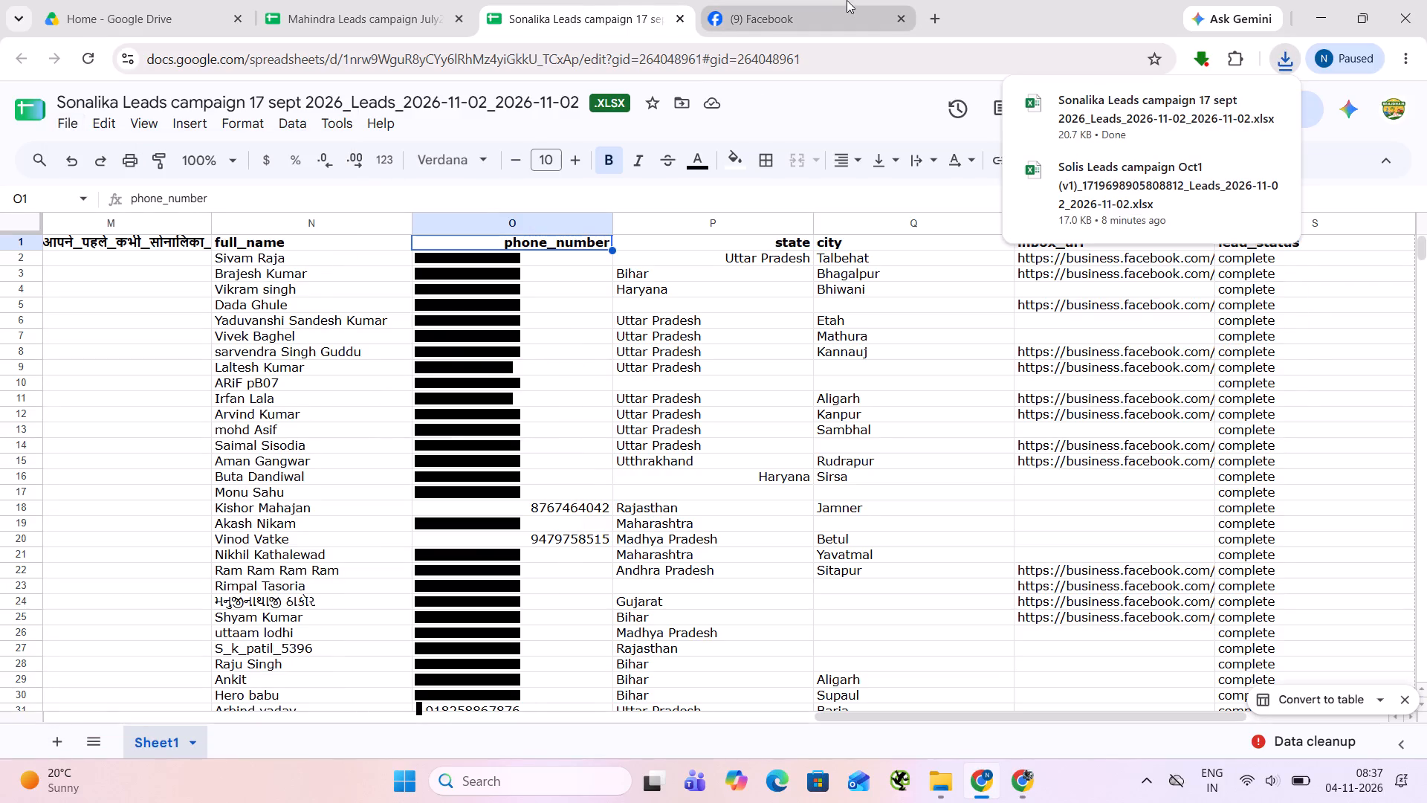
left_click(682, 22)
In the Mahindra Leads campaign July26 spreadsheet, replace the Hindi state entry in row 2 with Ahmednagar.
left_click(382, 5)
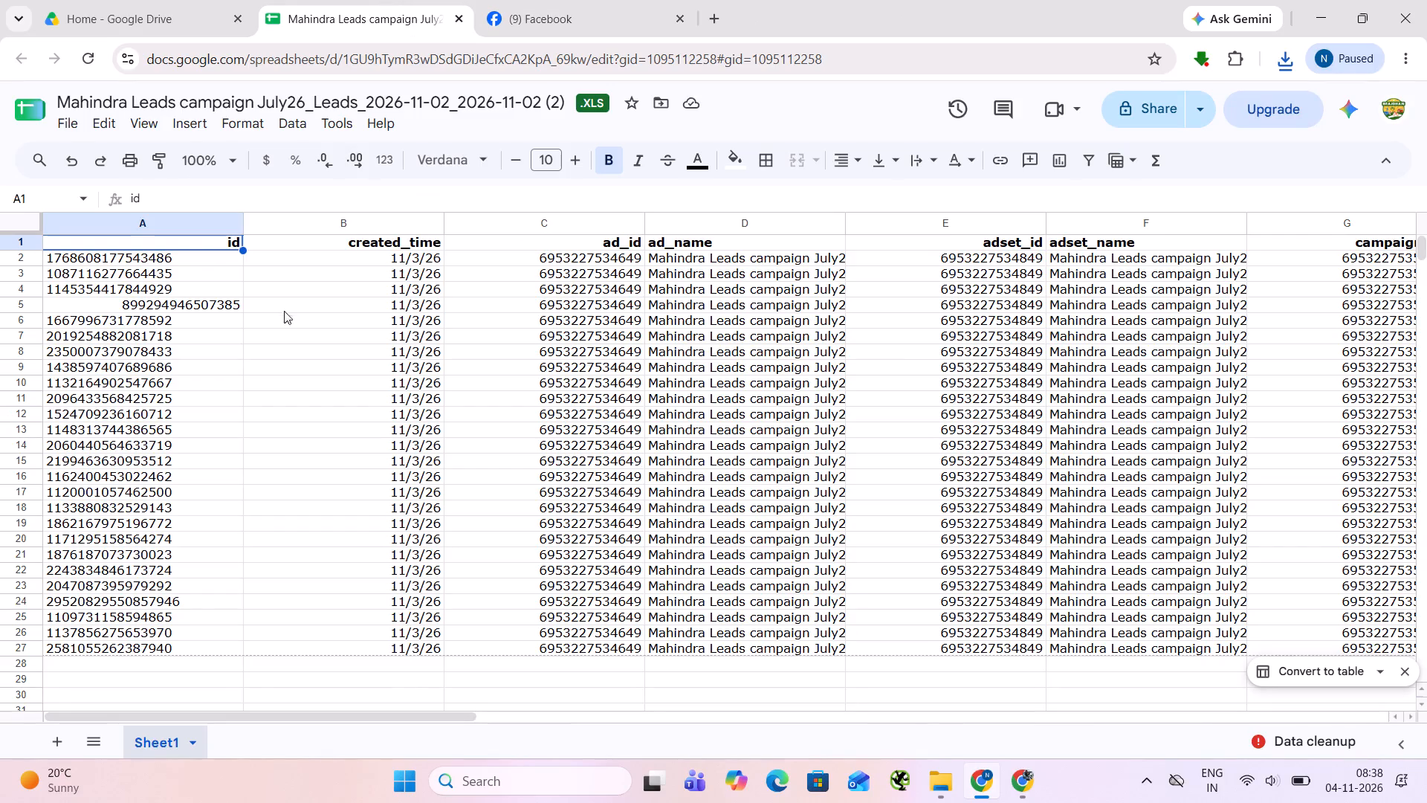
key("ctrl+Right")
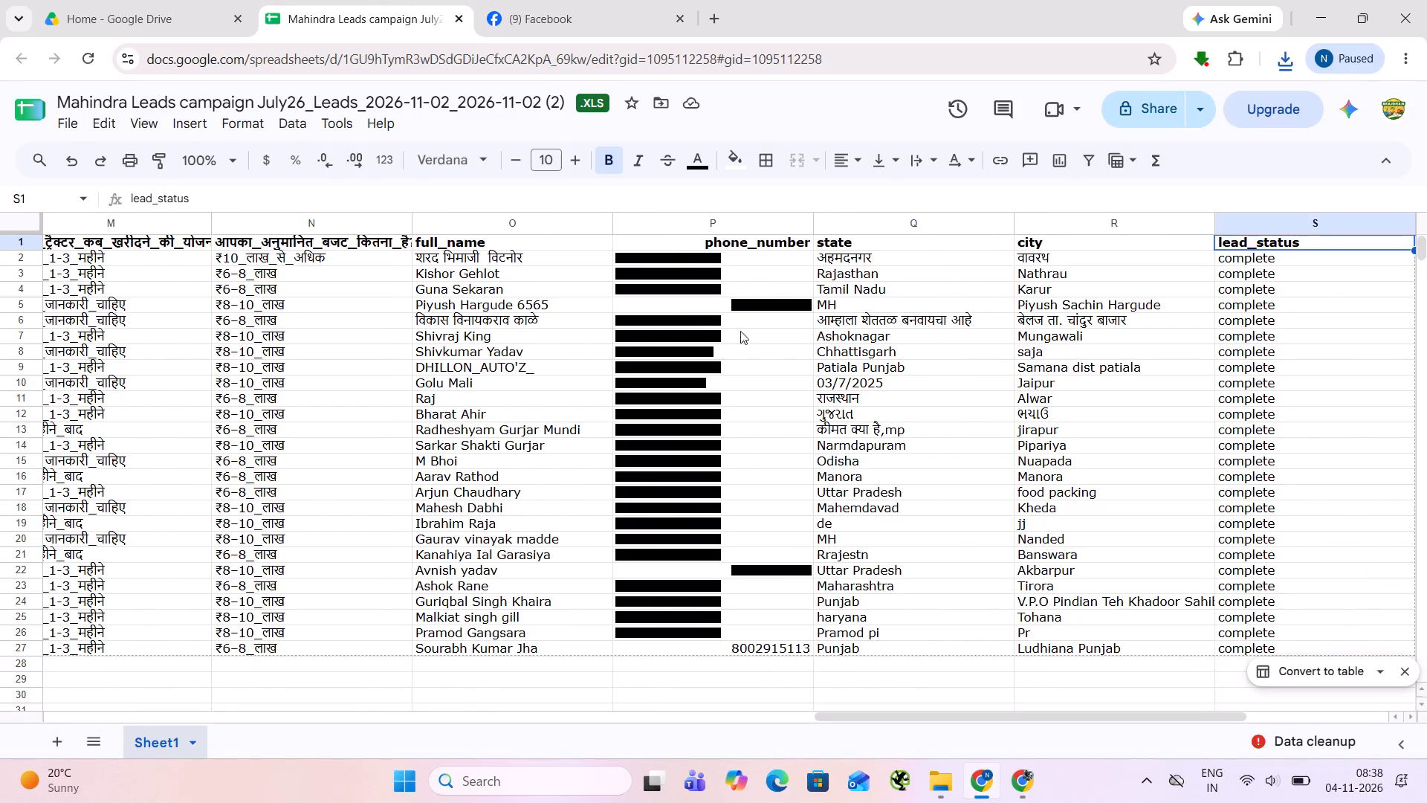
left_click(886, 272)
left_click(910, 252)
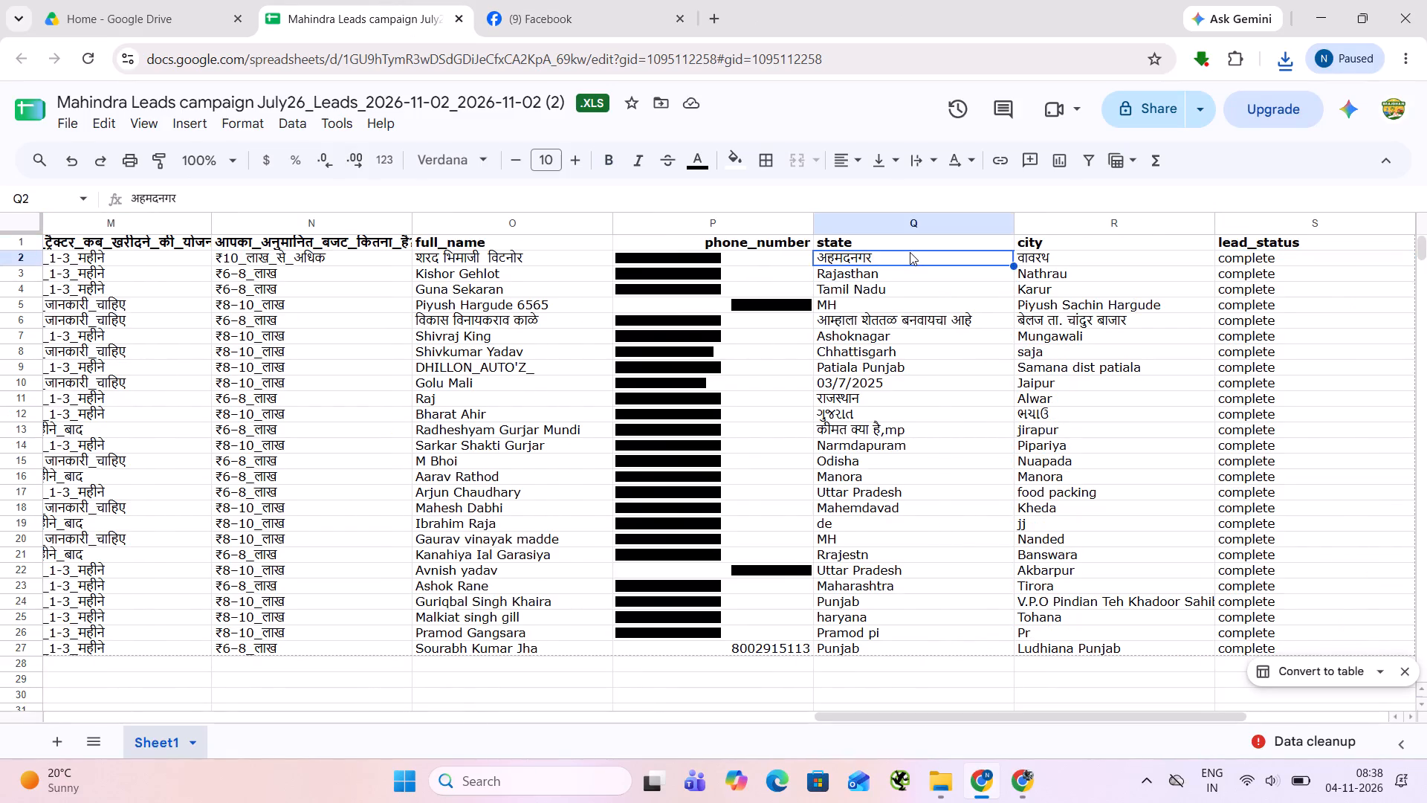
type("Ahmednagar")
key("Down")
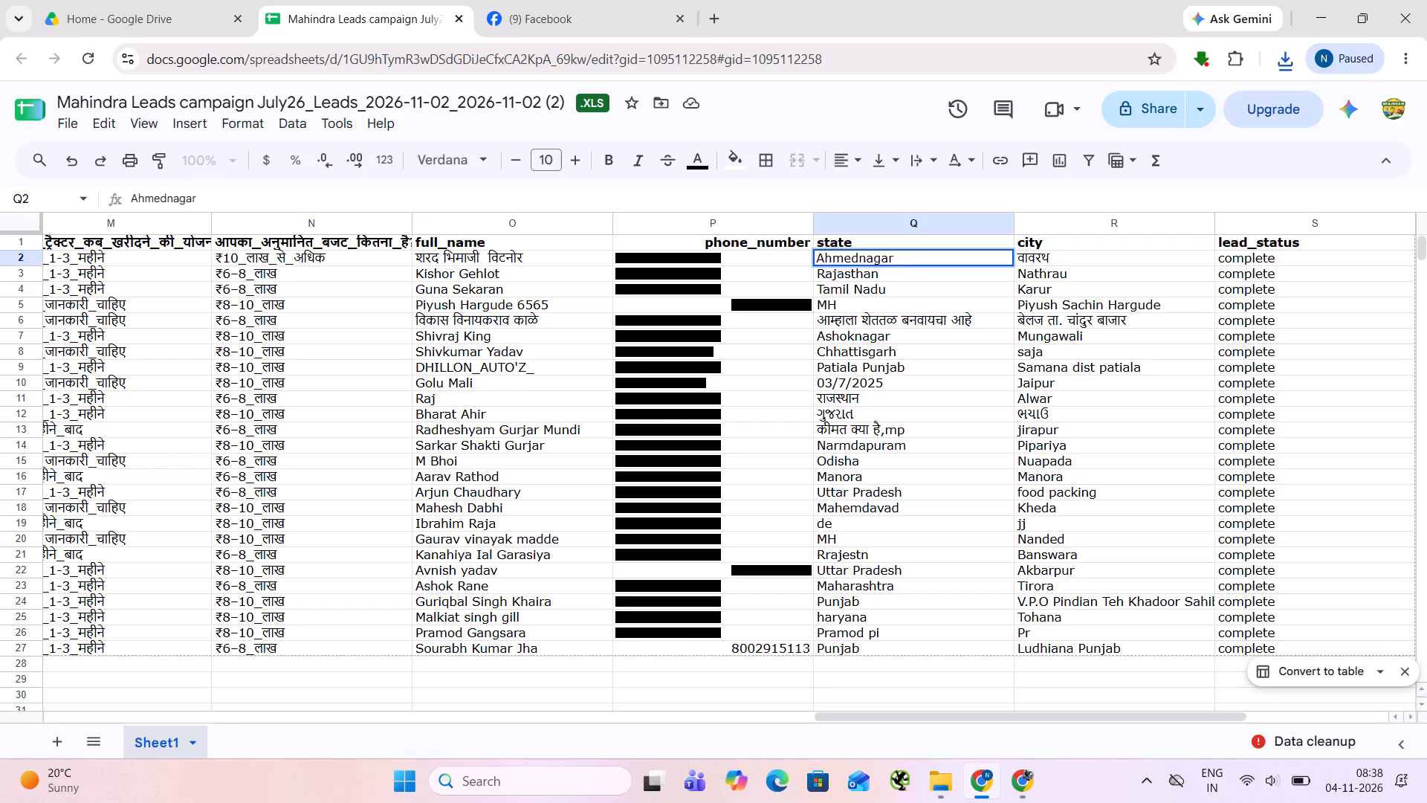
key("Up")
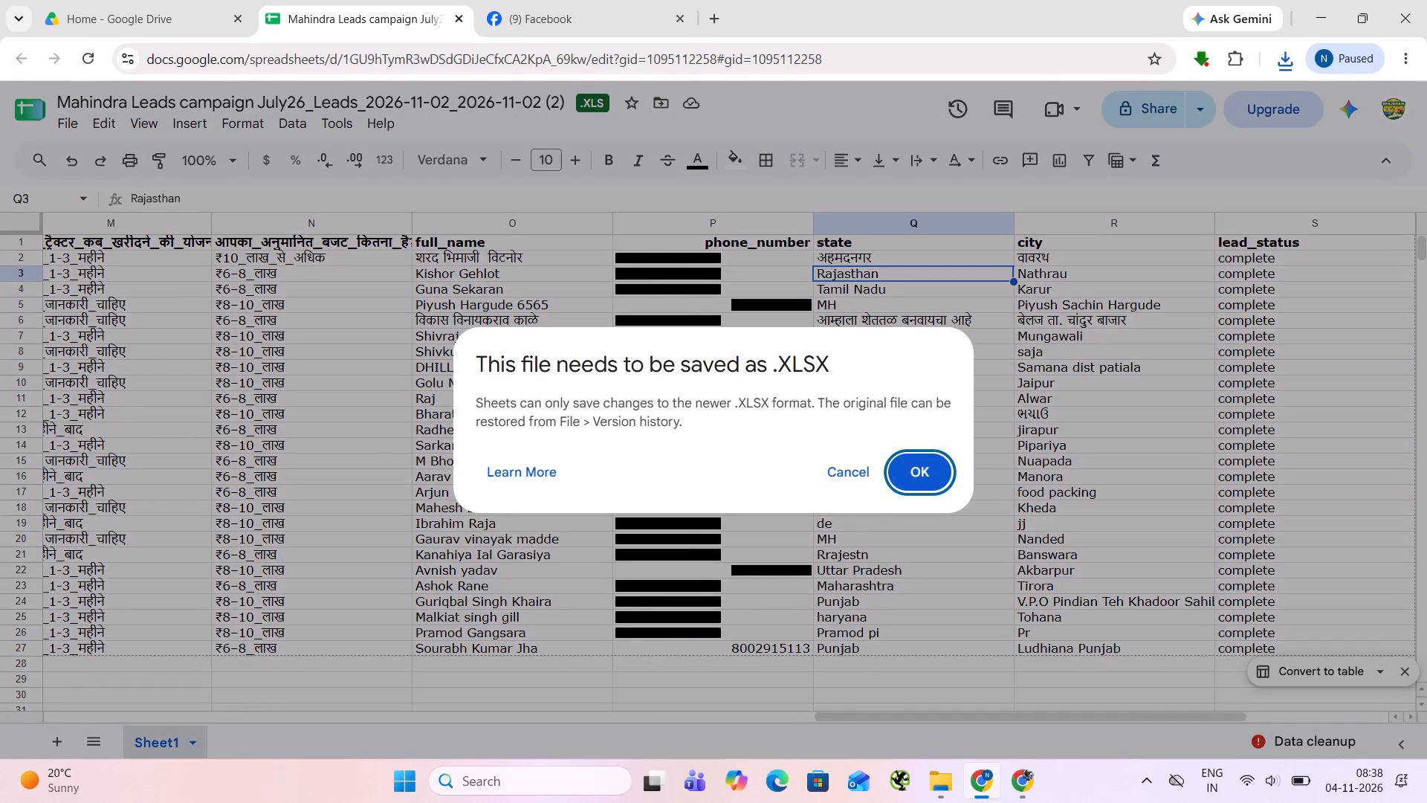
Accept saving the Mahindra Leads campaign July26 file in the .XLSX format.
left_click(923, 481)
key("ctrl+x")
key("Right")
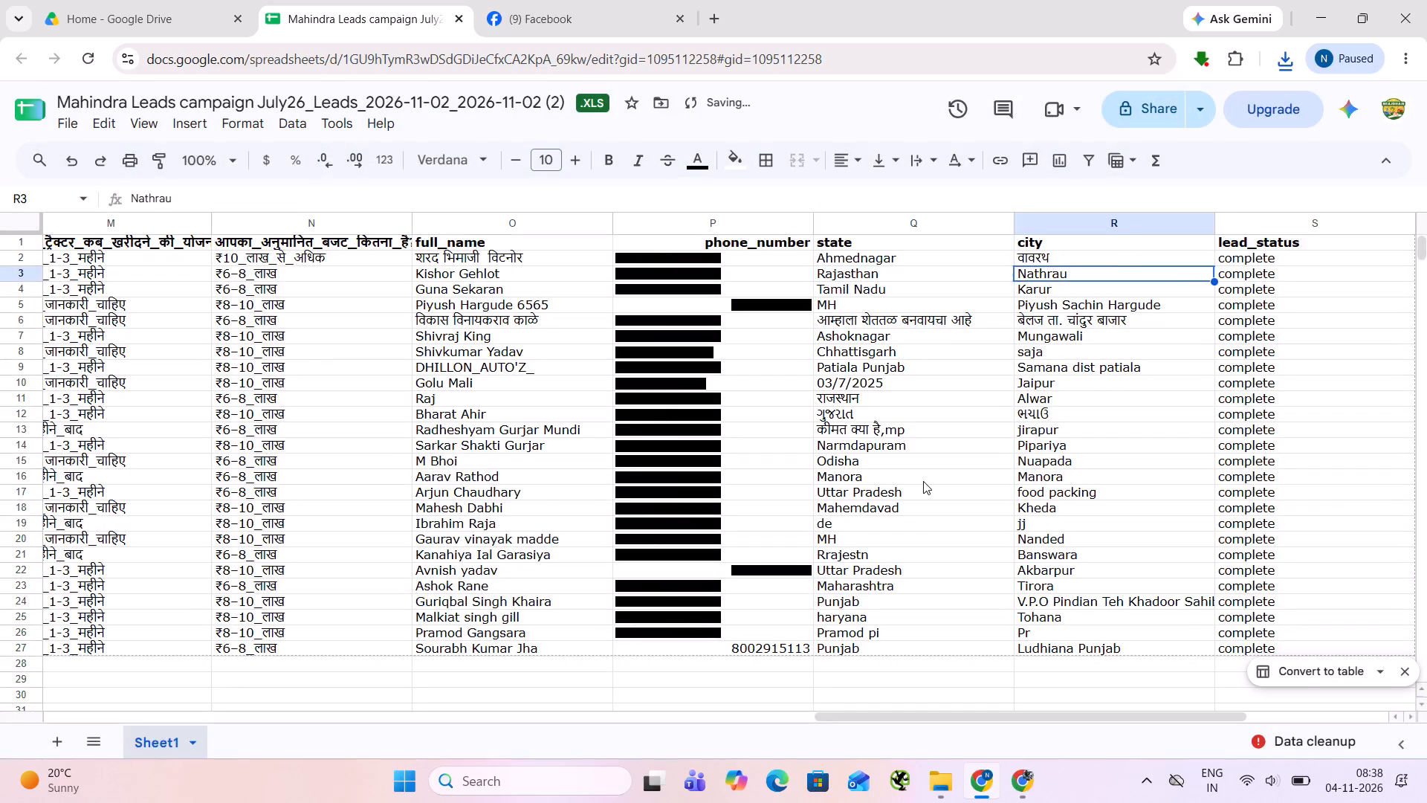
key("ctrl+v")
Move Ahmednagar from row 2's state cell into that row's city cell.
key("Left")
key("Up")
key("ctrl+x")
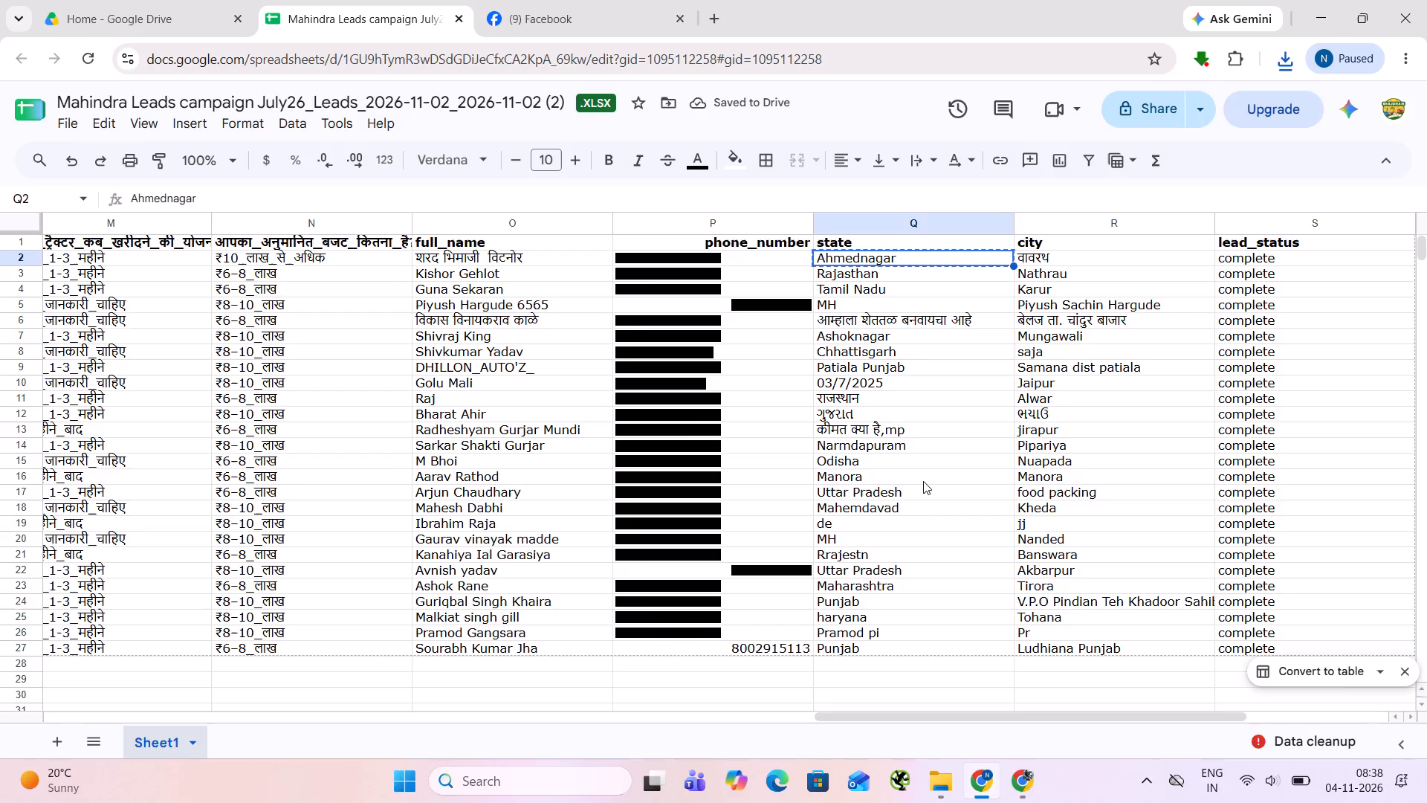
key("Right")
key("ctrl+v")
Set the state in row 2 to Maharashtra.
key("Left")
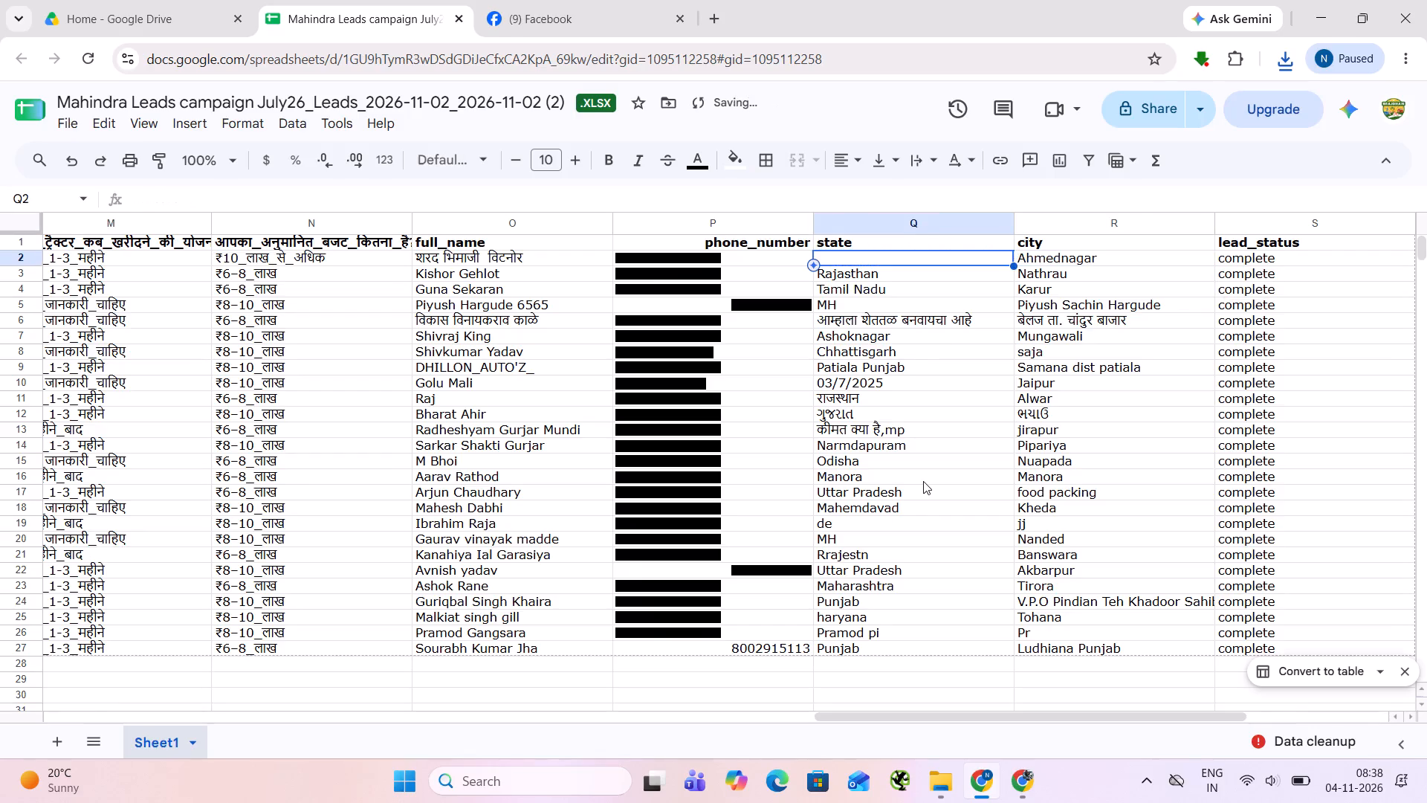
type("maharasg")
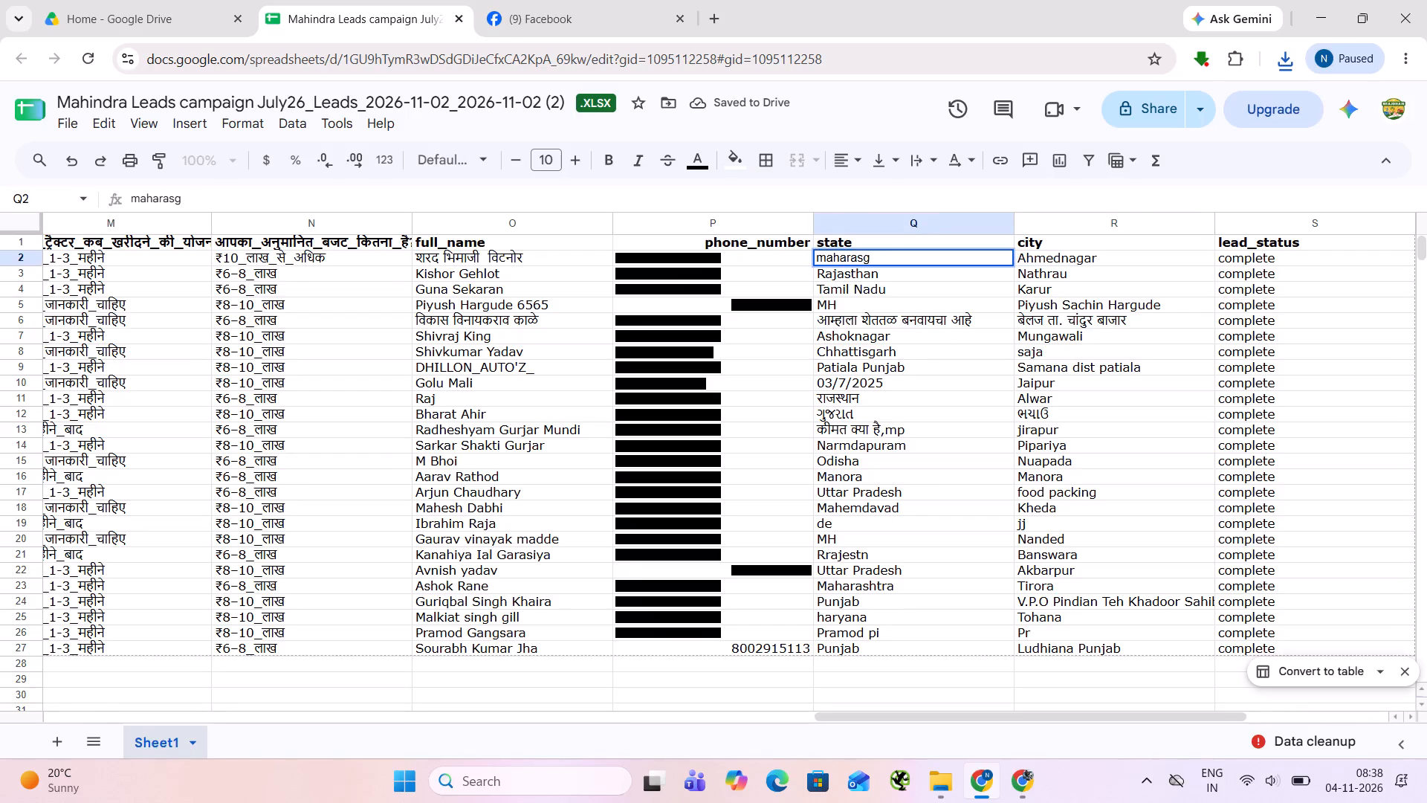
key("BackSpace")
key("BackSpace")
key("BackSpace")
key("BackSpace")
key("BackSpace")
key("BackSpace")
key("BackSpace")
key("BackSpace")
key("BackSpace")
key("BackSpace")
key("BackSpace")
key("BackSpace")
key("BackSpace")
key("BackSpace")
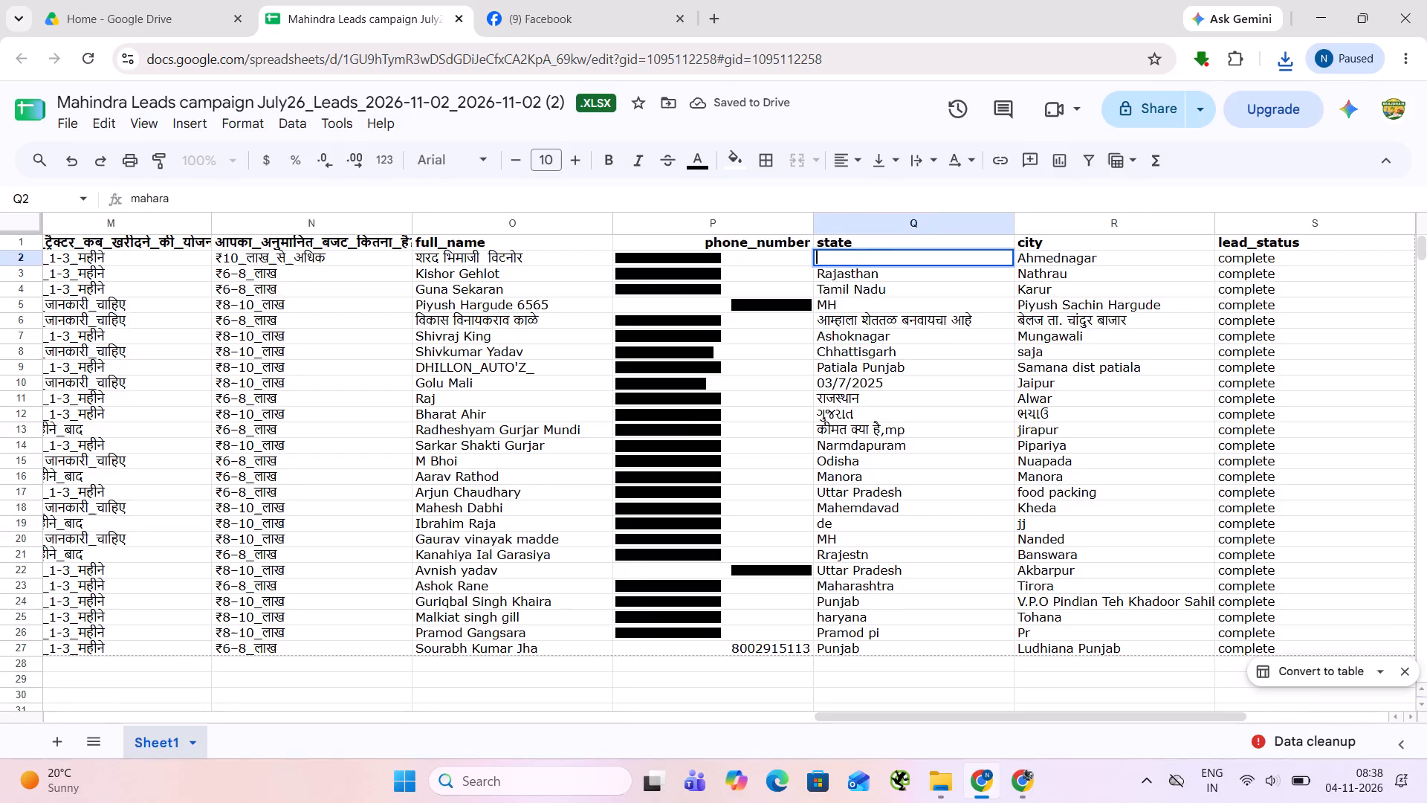
type("Mahat")
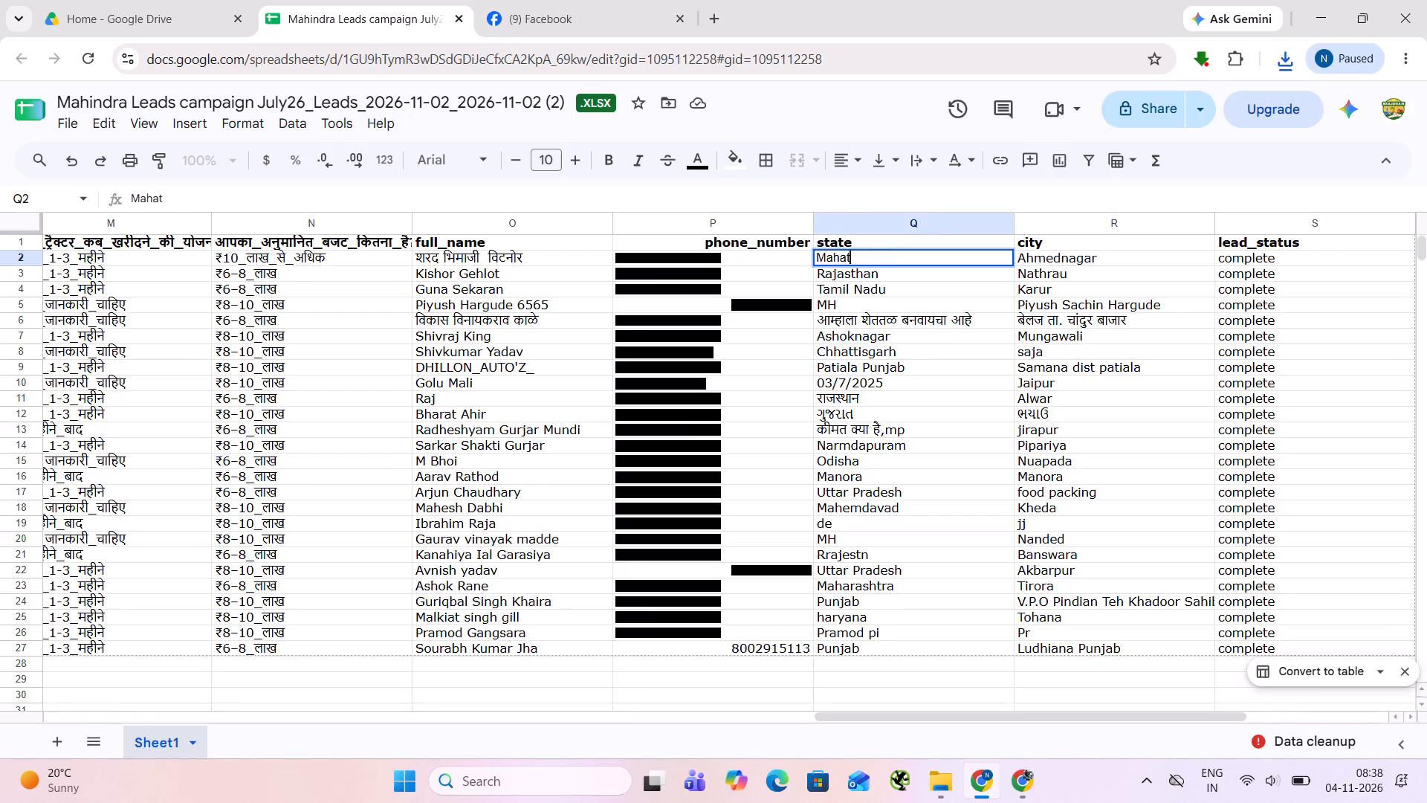
key("BackSpace")
type("rashtra")
key("Up")
key("Down")
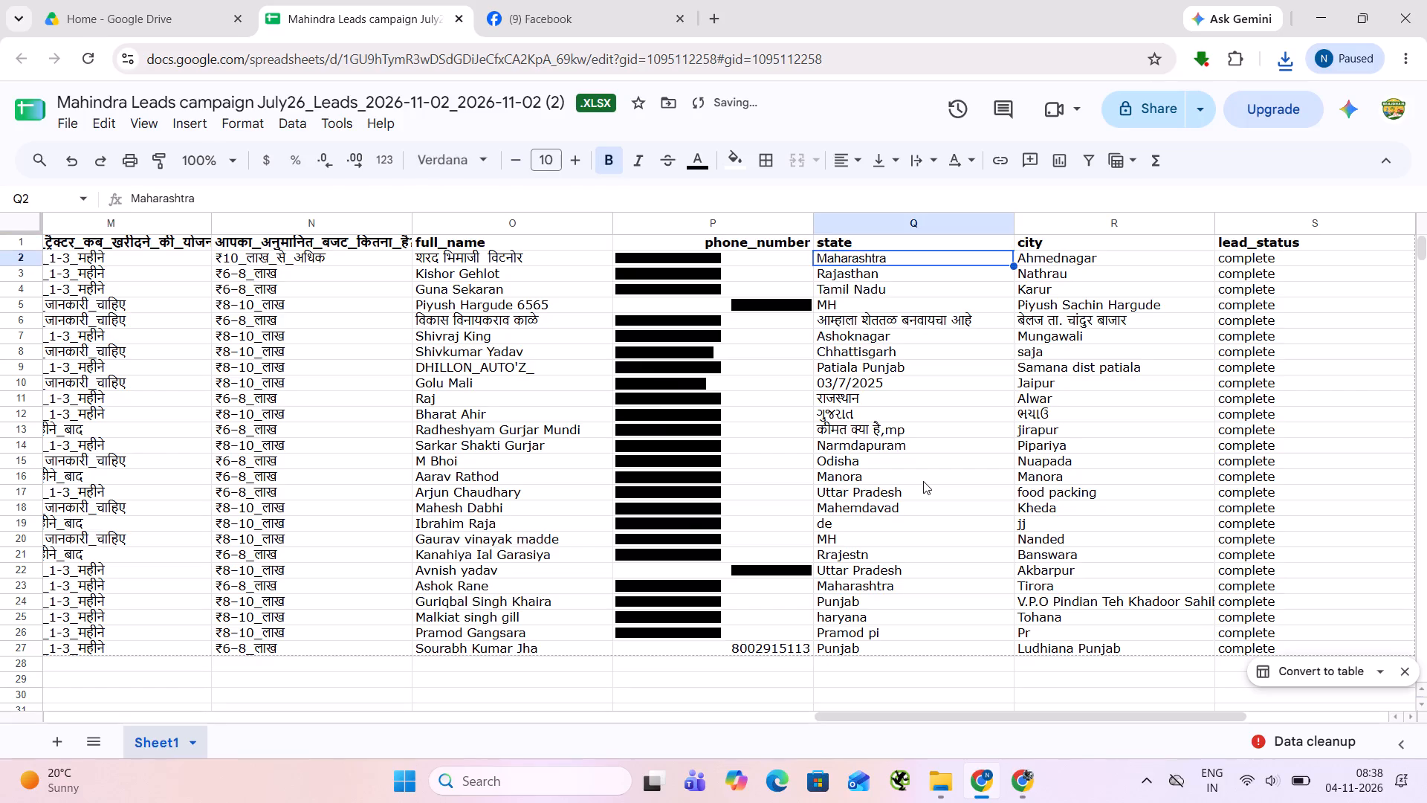
Clear the city in row 5.
key("Down")
key("Down")
key("Right")
key("Down")
key("BackSpace")
Copy Maharashtra from row 2 into the state cells of rows 5 and 6, and clear row 6's city.
key("Left")
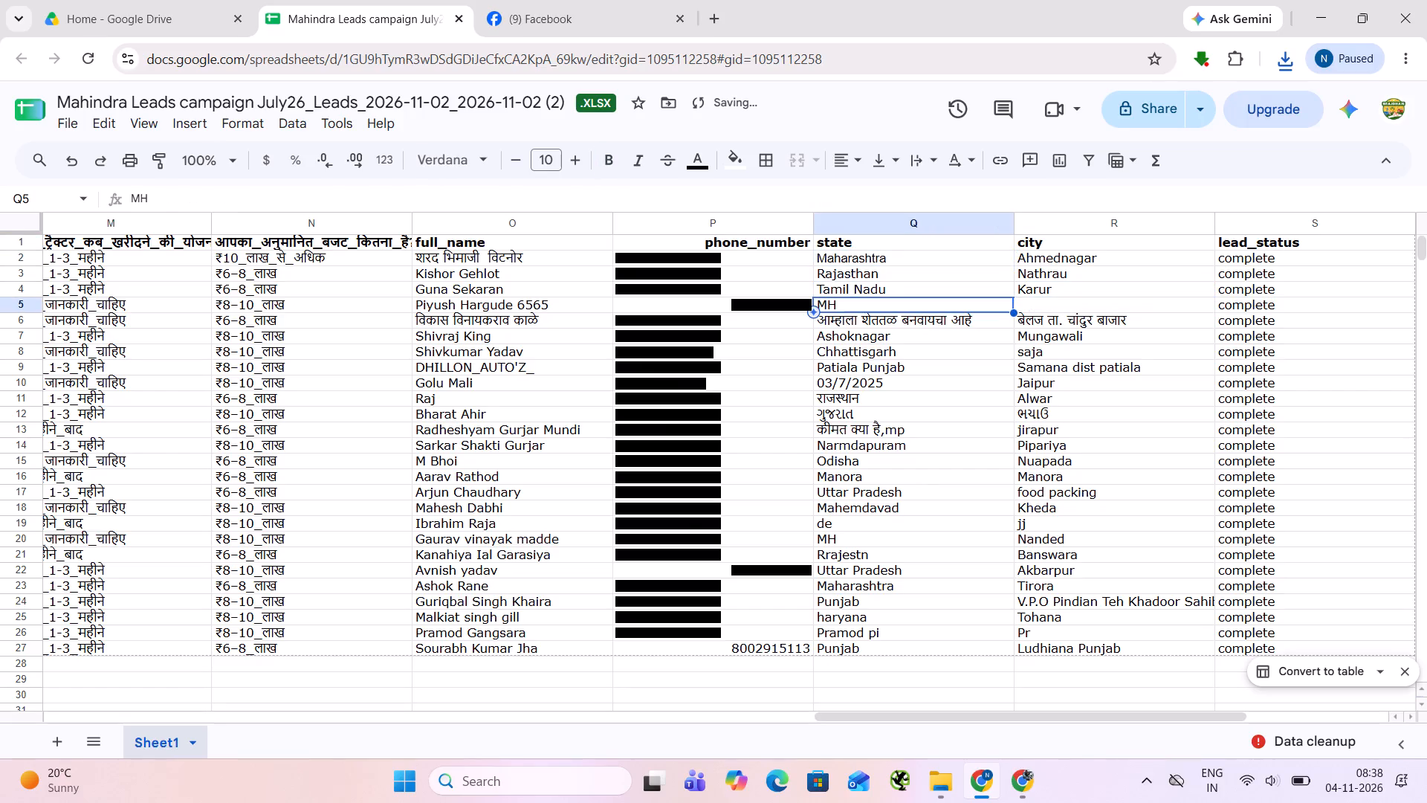
key("Up")
key("Up")
key("ctrl+c")
key("Up")
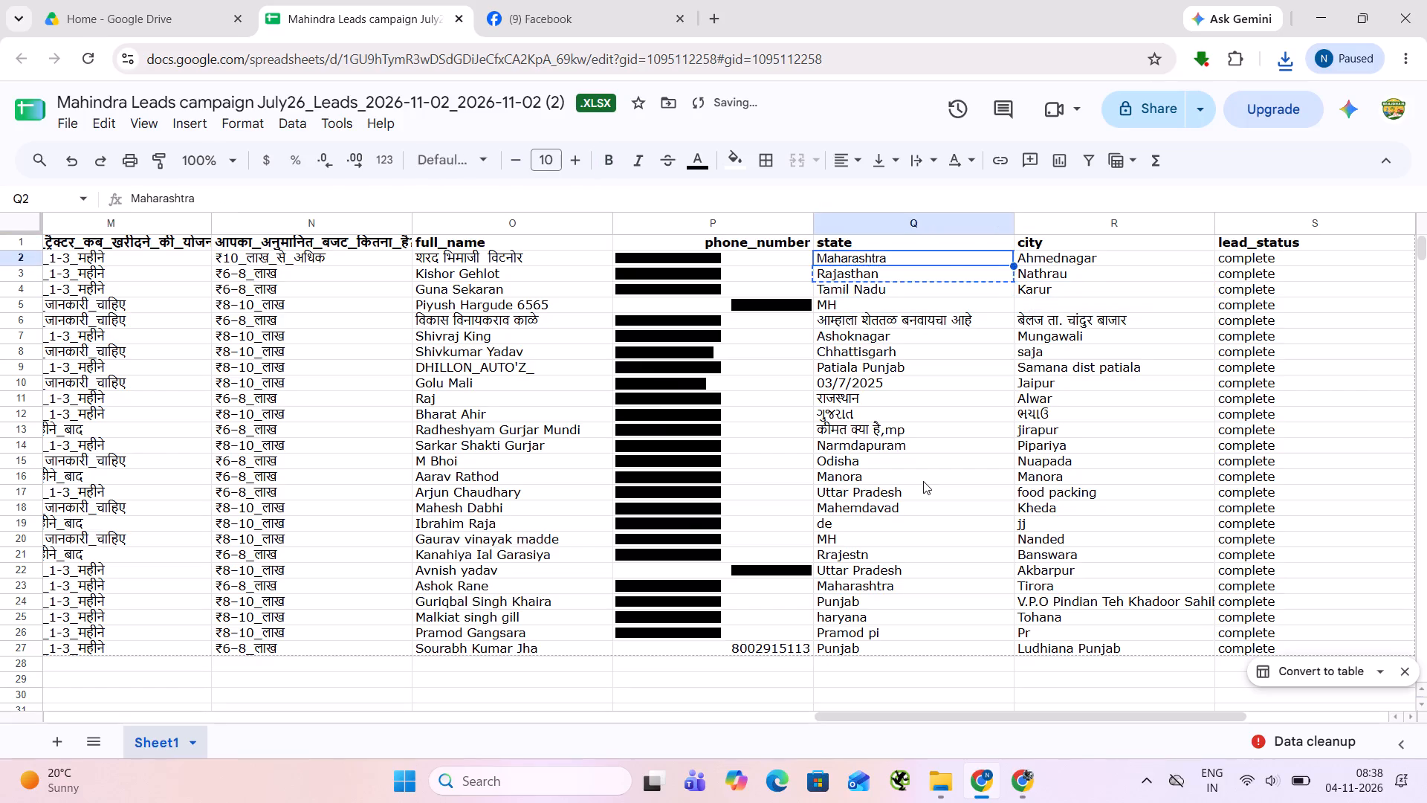
key("ctrl+c")
key("Down")
key("Down")
key("ctrl+Down")
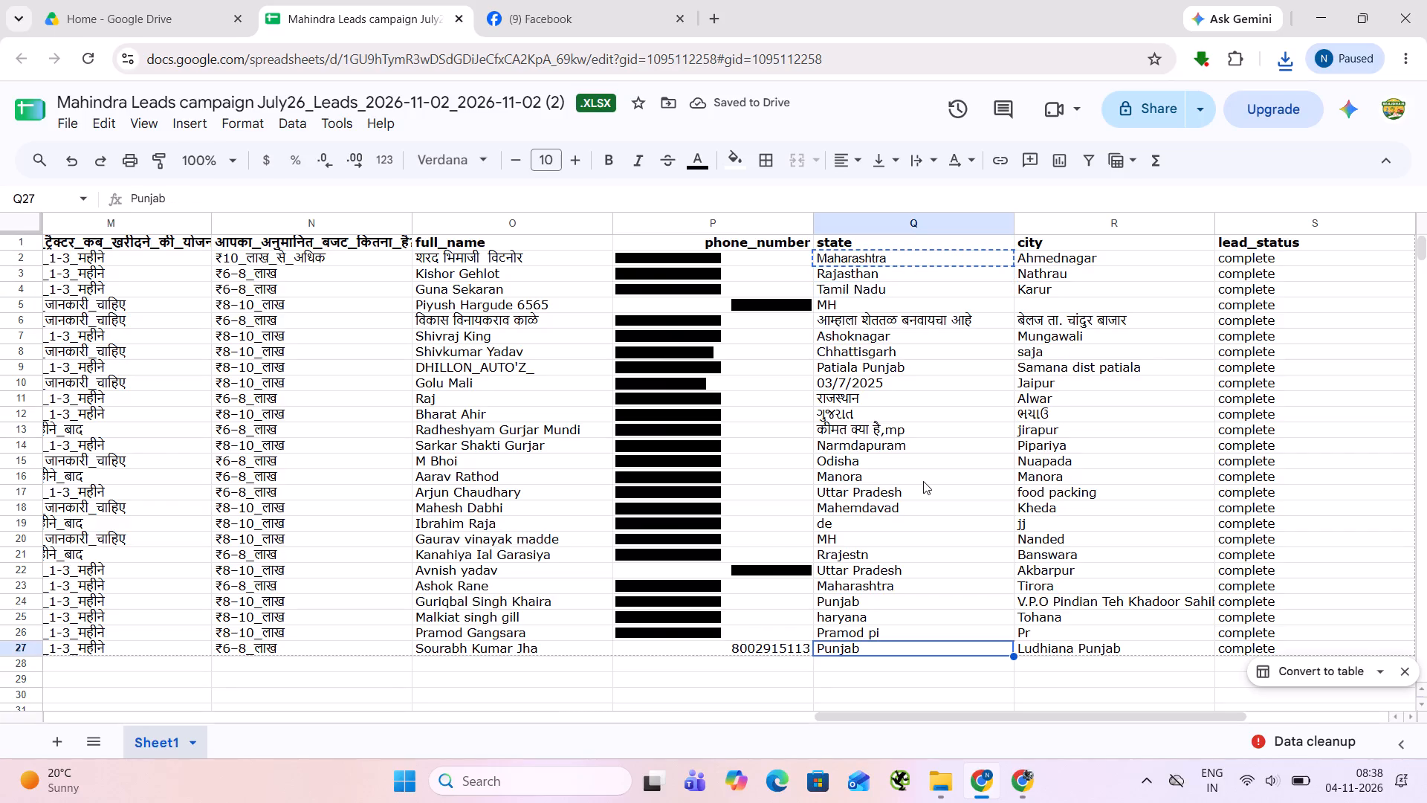
key("ctrl+Up")
key("Down")
key("Down")
key("Down")
key("Down")
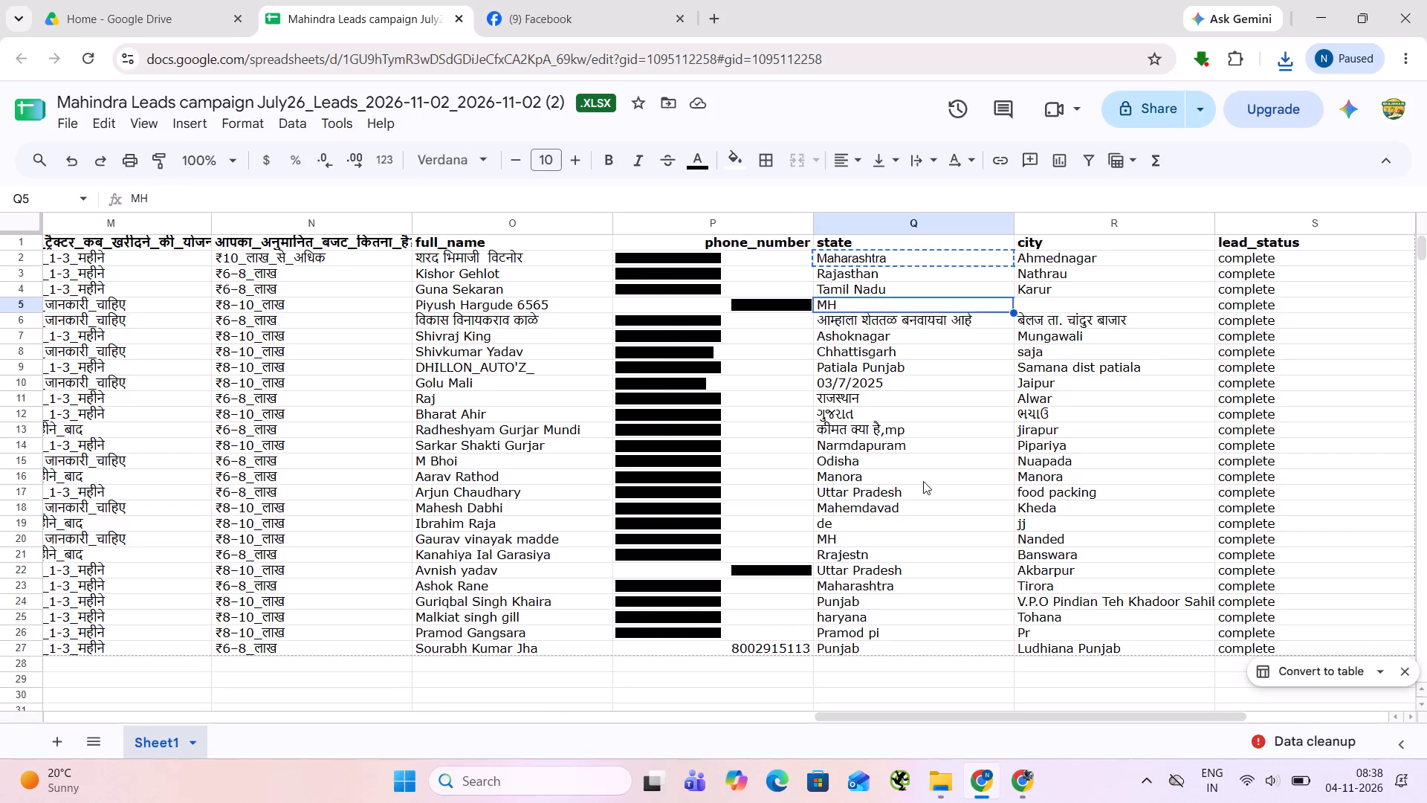
key("ctrl+v")
key("Down")
key("ctrl+v")
key("Right")
key("BackSpace")
Set the state in row 7 to Madhya Pradesh.
key("Down")
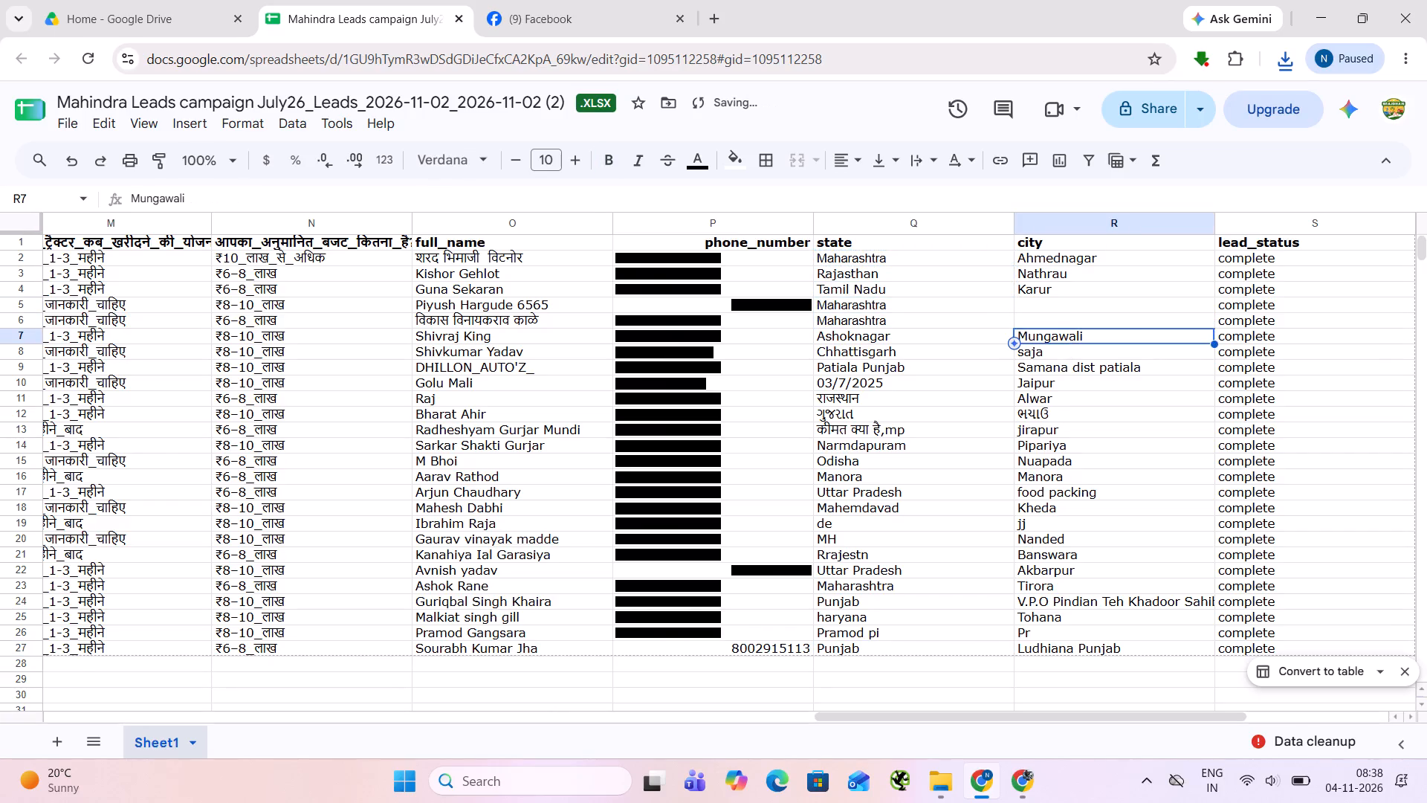
key("Left")
type("Madhya Perr")
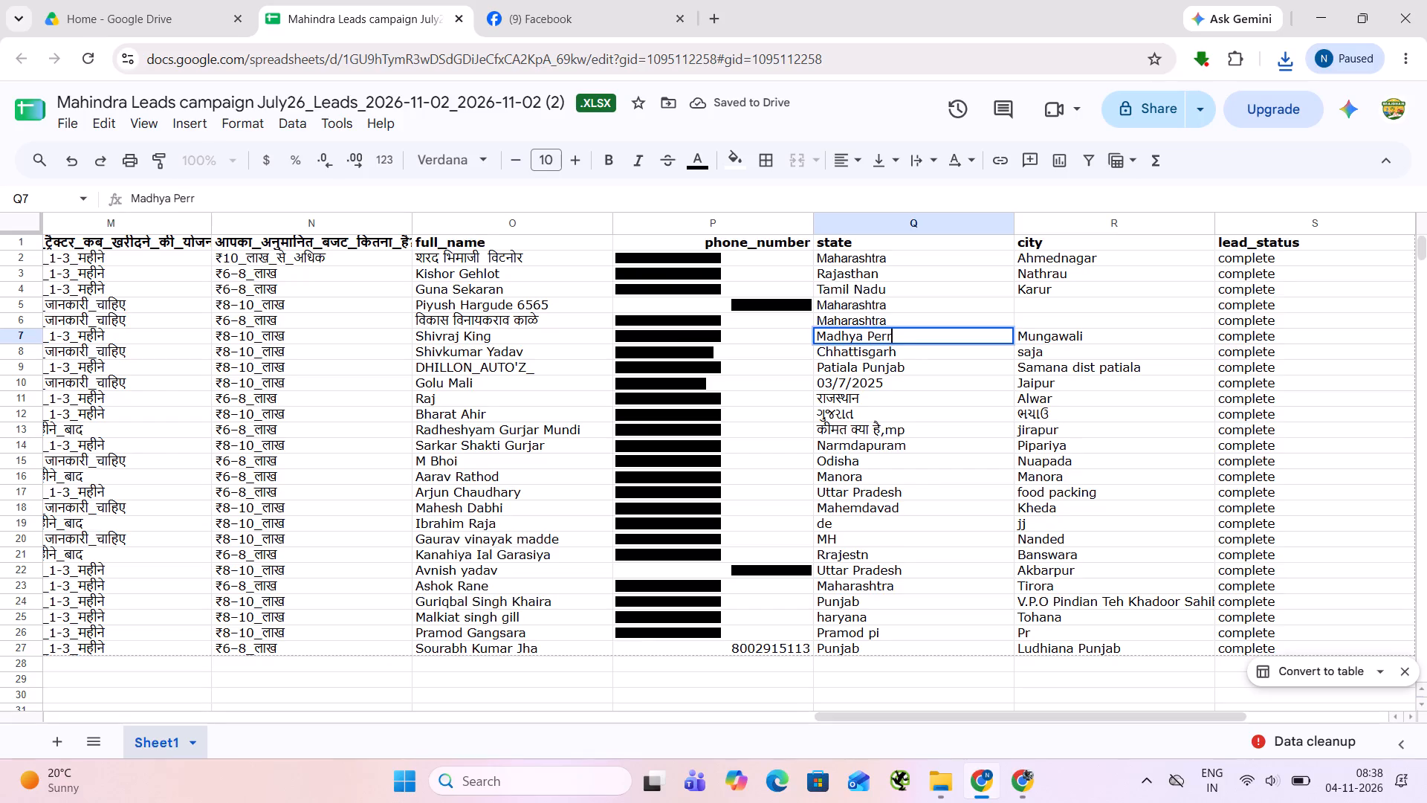
key("BackSpace")
key("BackSpace")
key("BackSpace")
type("rd")
key("BackSpace")
type("adesh")
key("Right")
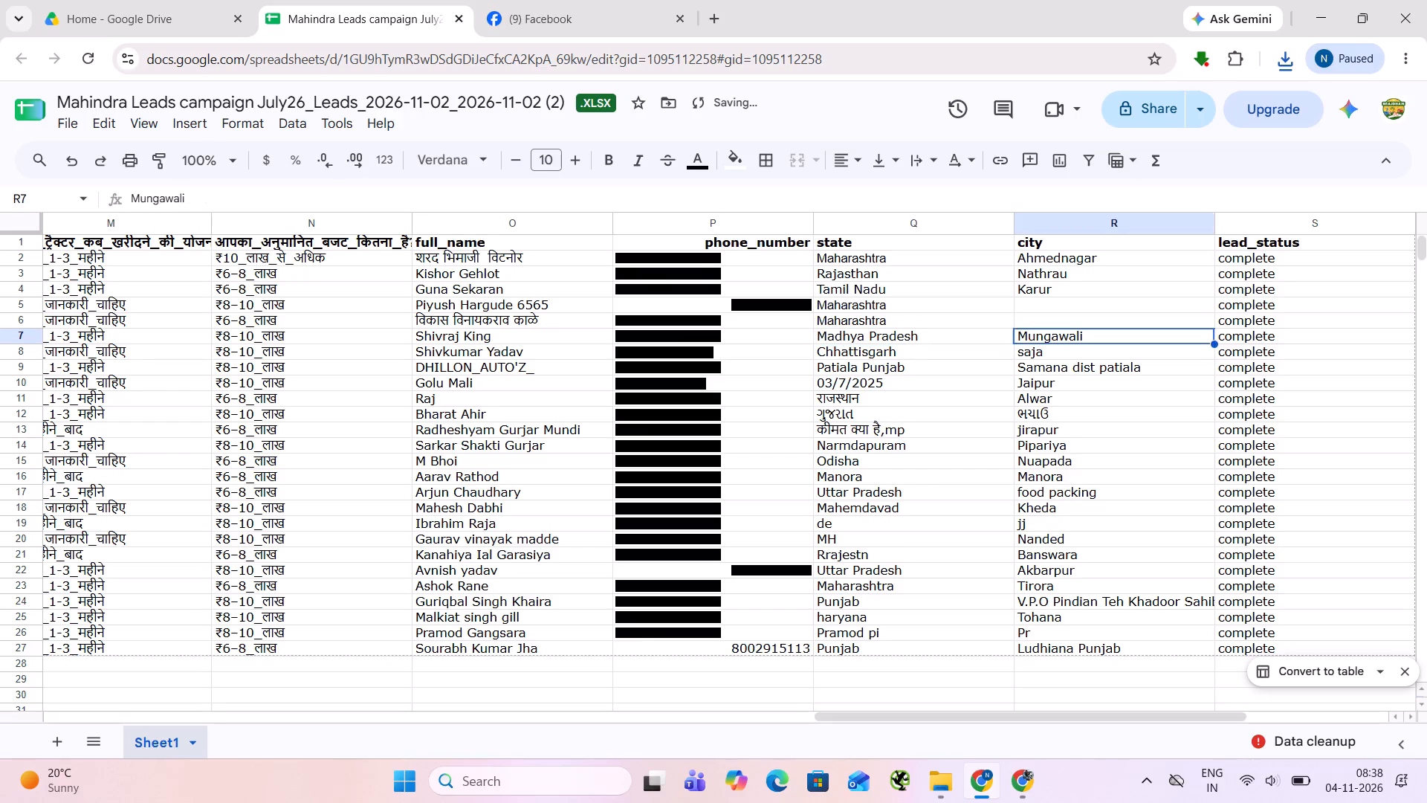
Clear the city in row 8 and set that row's state to Chattisgarh.
key("Down")
key("BackSpace")
key("Left")
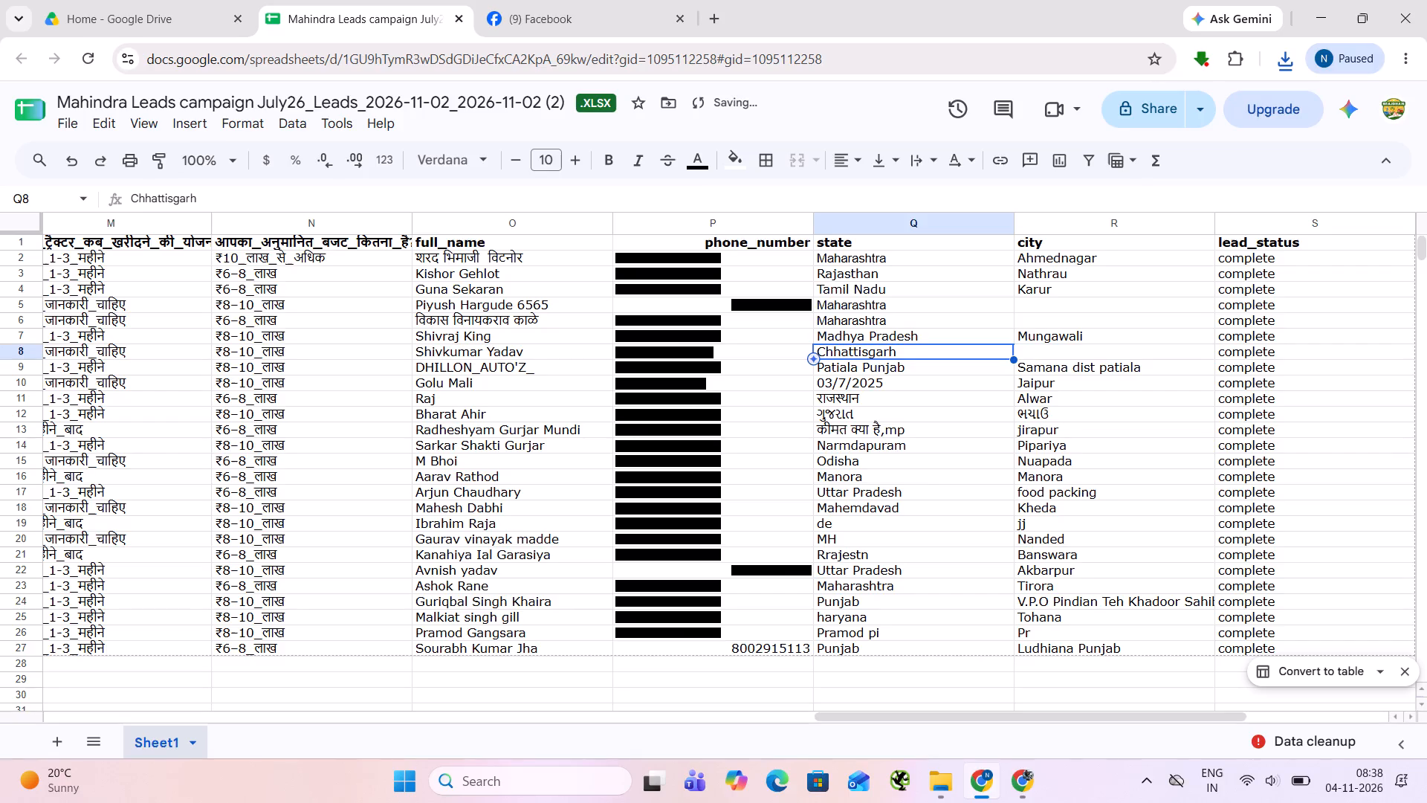
type("Chattisgarh")
key("Down")
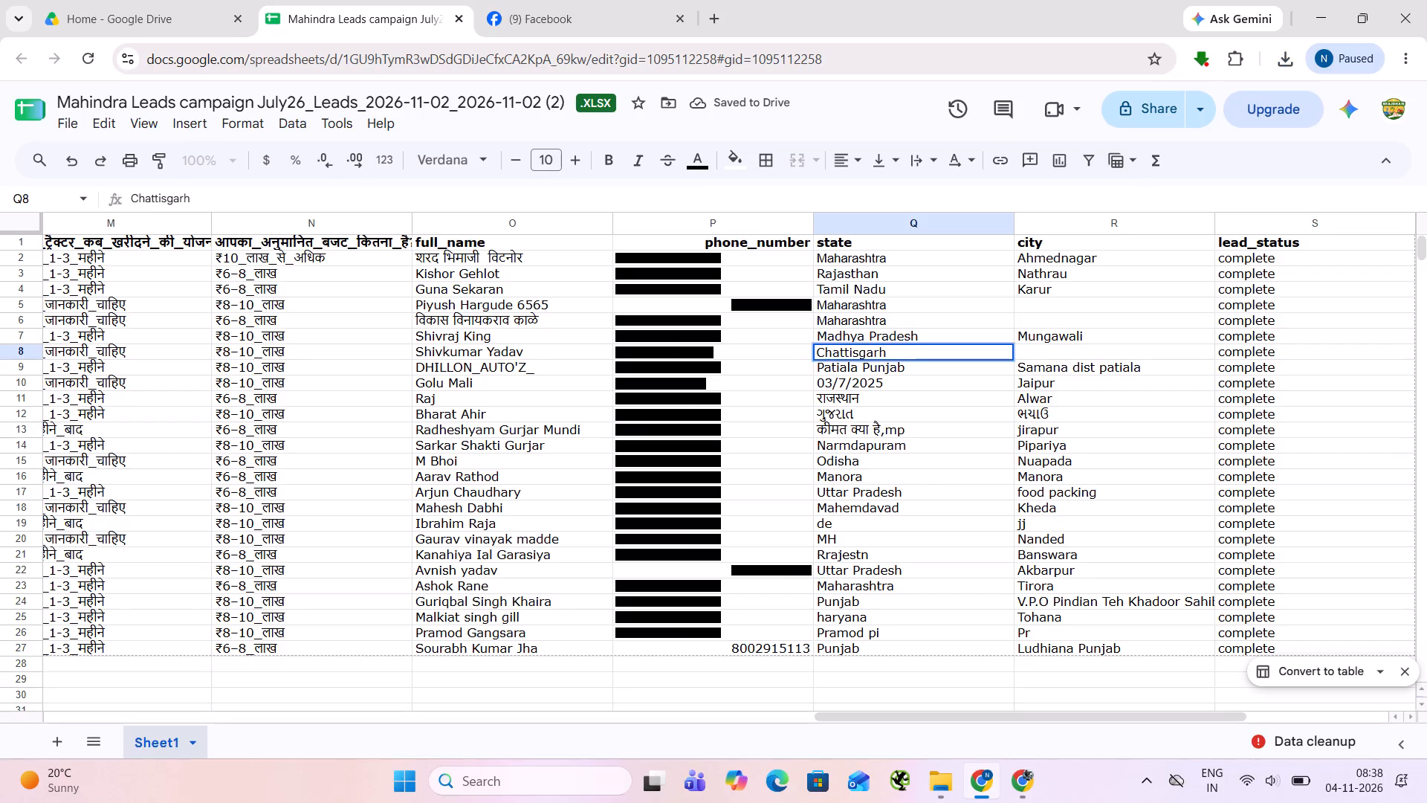
Set the state in row 9 to Punjab and clear that row's city.
key("Right")
key("Left")
type("Punjab")
key("Right")
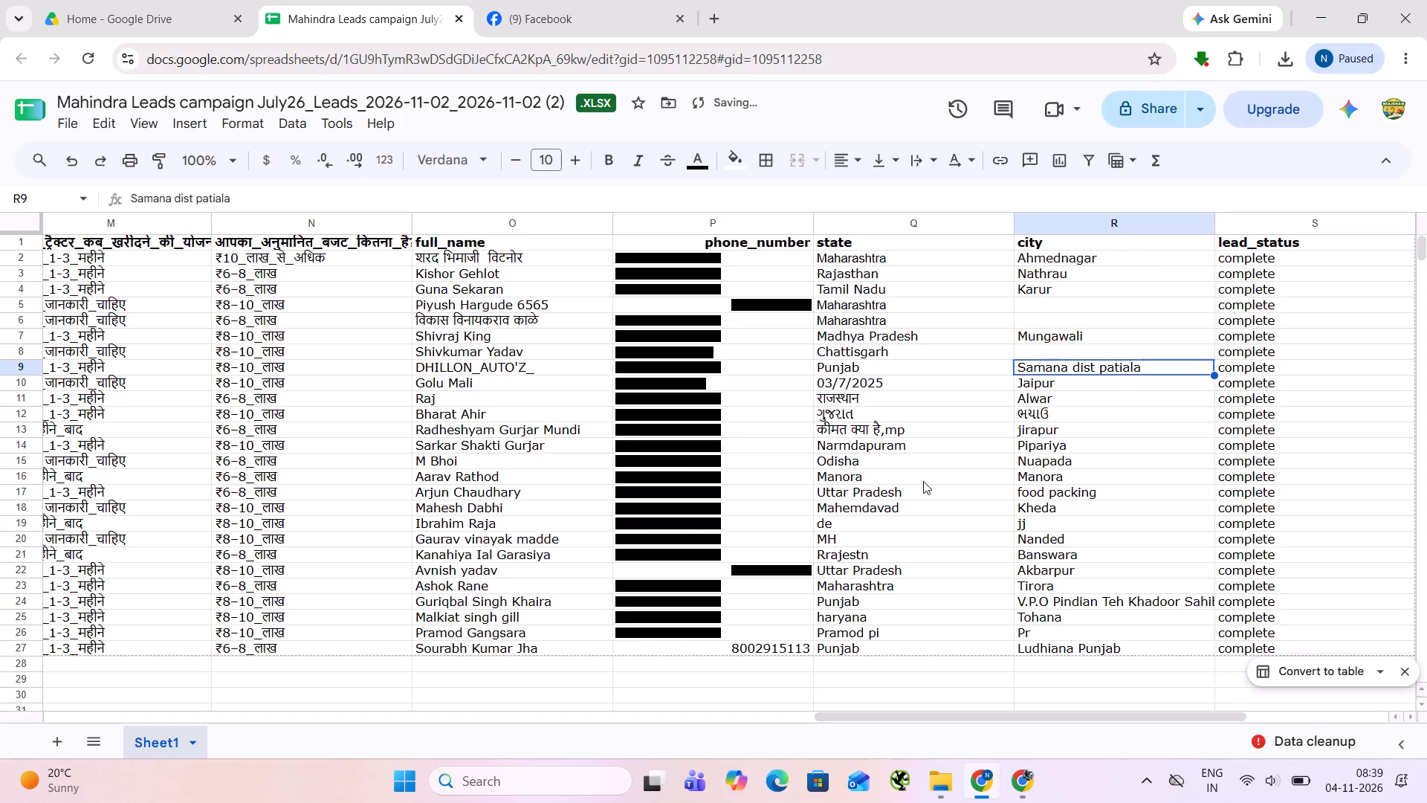
key("BackSpace")
Replace the date in row 10's state cell with Rajasthan.
key("Down")
key("Left")
type("rajasthan")
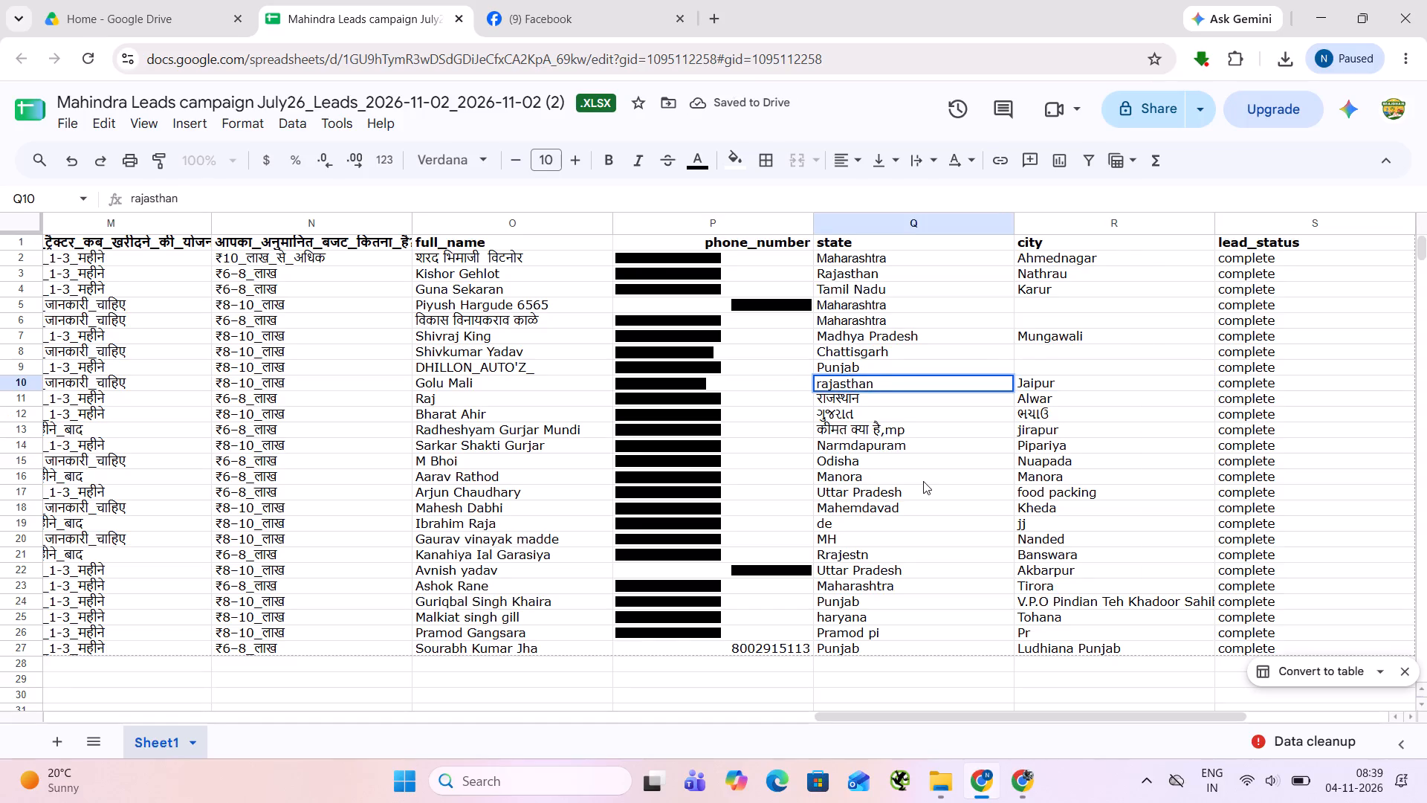
key("BackSpace")
key("BackSpace")
key("BackSpace")
key("BackSpace")
key("BackSpace")
key("BackSpace")
key("BackSpace")
key("BackSpace")
key("BackSpace")
key("BackSpace")
key("BackSpace")
key("BackSpace")
key("BackSpace")
type("Rajasthan")
key("Down")
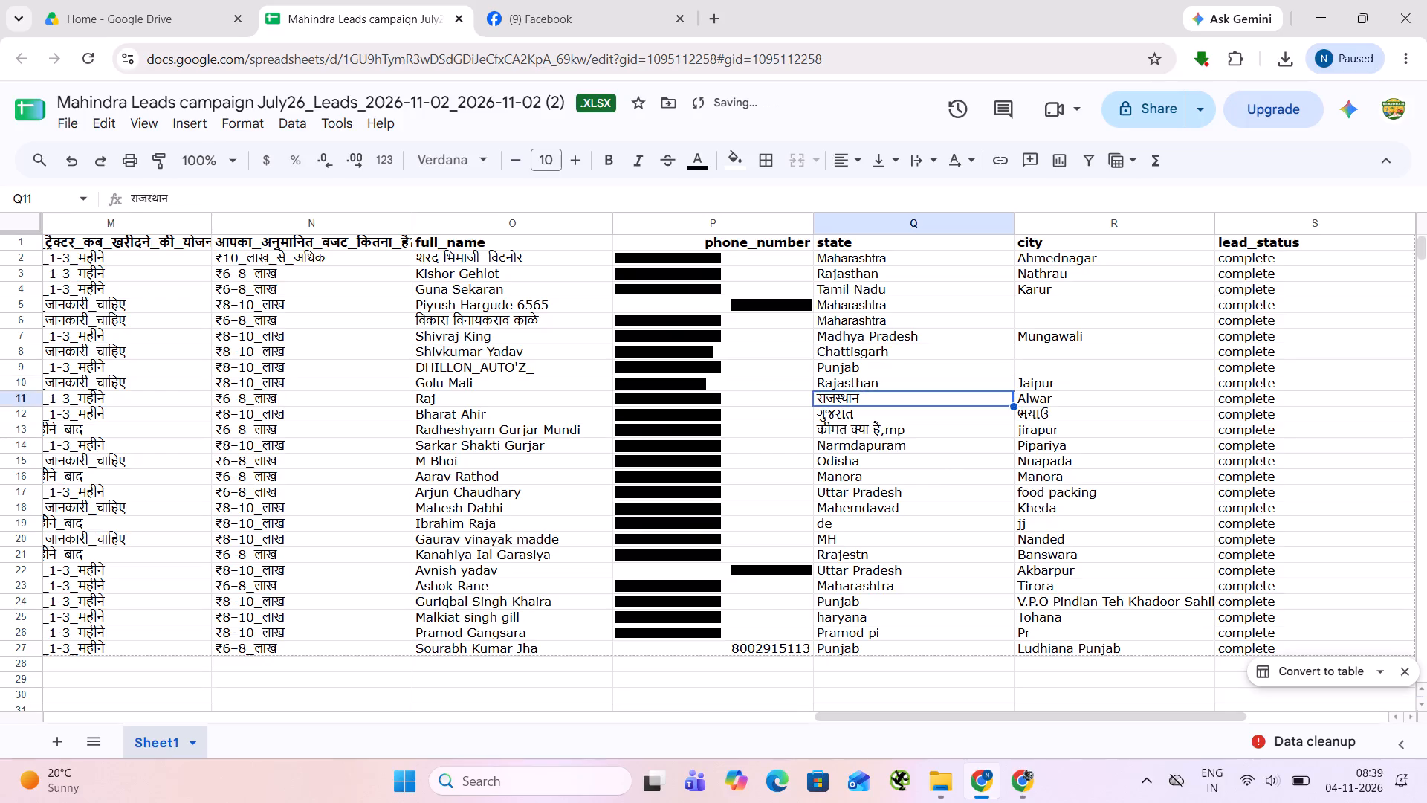
Copy Rajasthan from row 10 into row 11's state cell.
key("Up")
key("ctrl+c")
key("Down")
key("ctrl+v")
Set the state in row 12 to Gujarat and clear that row's city.
key("Down")
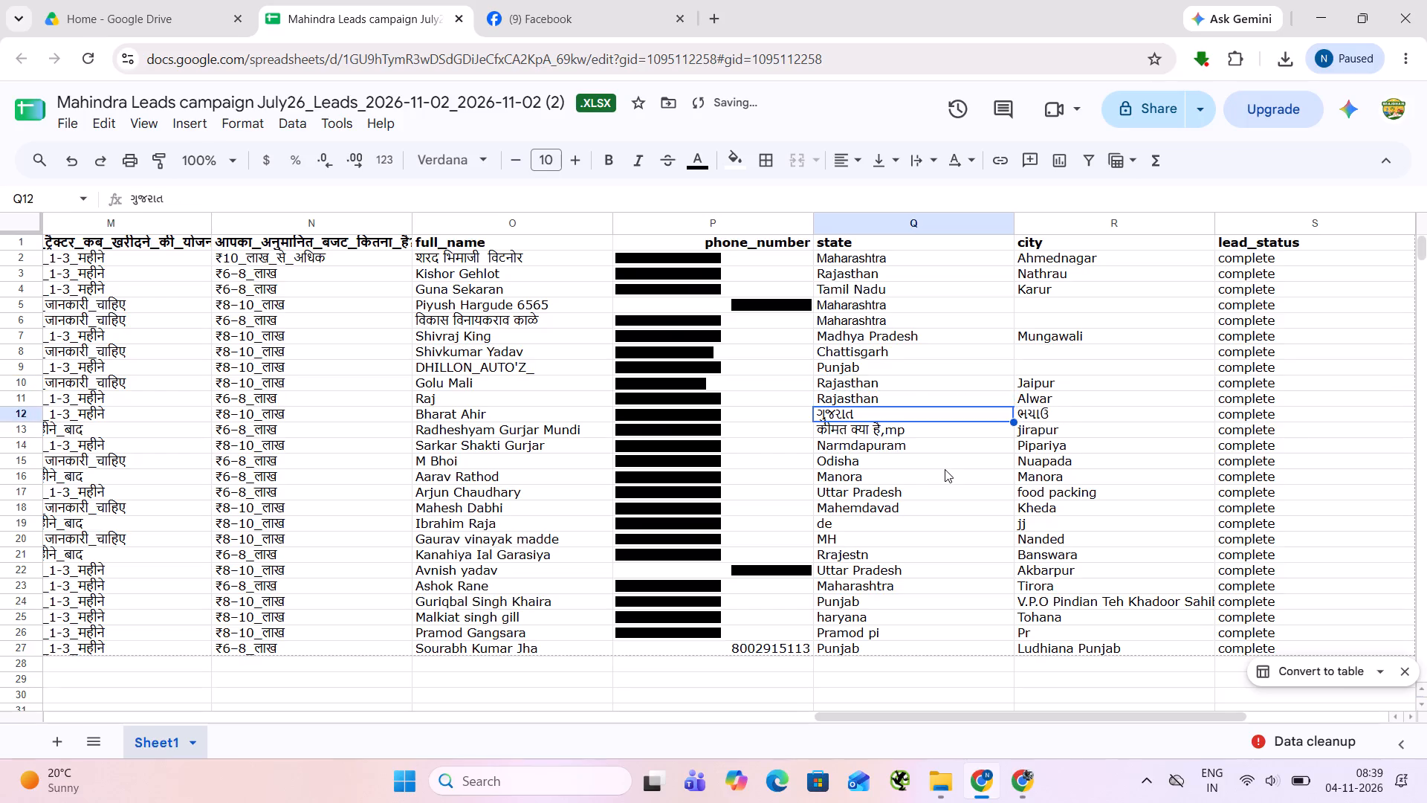
type("Gujarat")
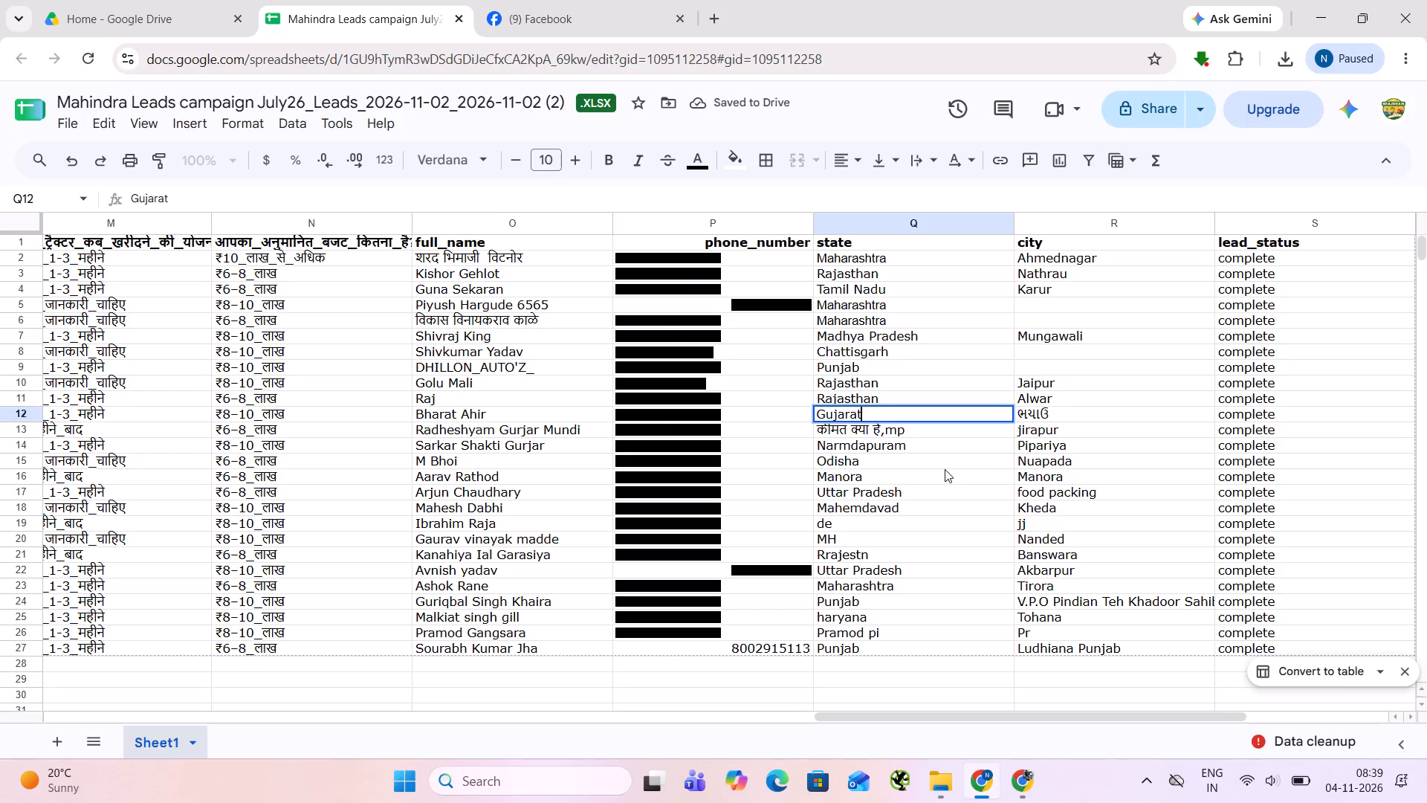
key("Right")
key("BackSpace")
Clear the city in row 13 and set that row's state to Madhya Pradesh.
key("Down")
key("BackSpace")
key("Left")
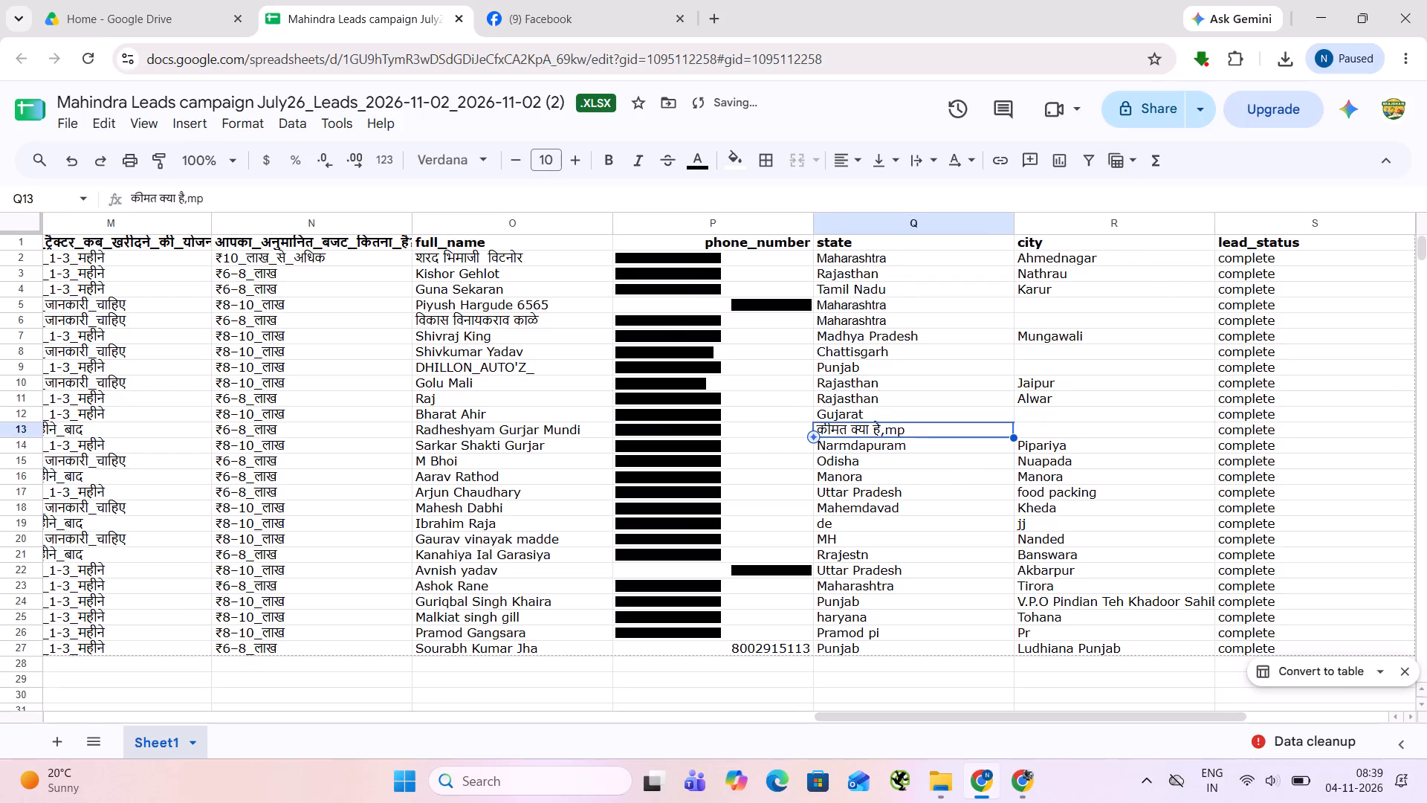
type("Madhya")
key("space")
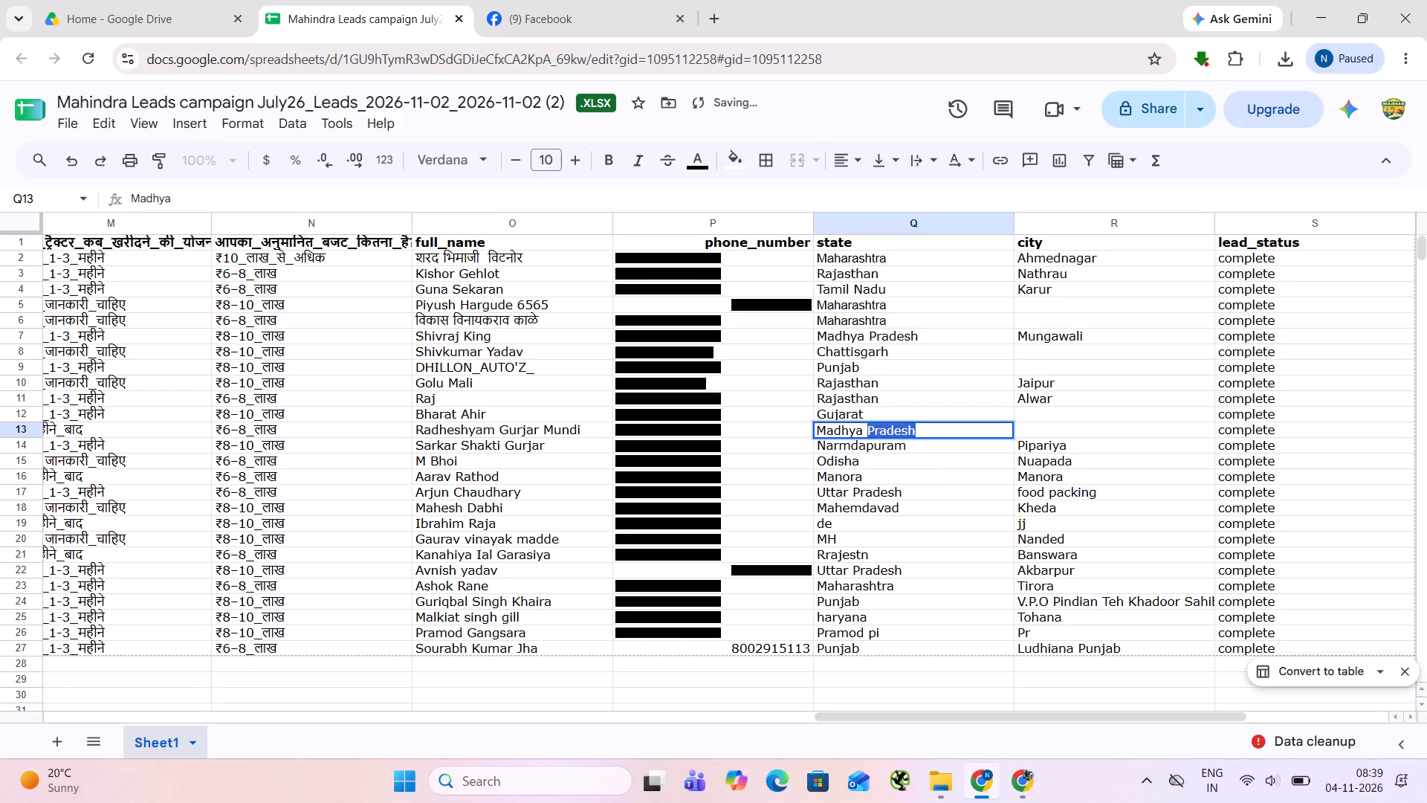
key("Return")
Set the state in row 14 to Uttar Pradesh.
type("Urt")
key("BackSpace")
key("BackSpace")
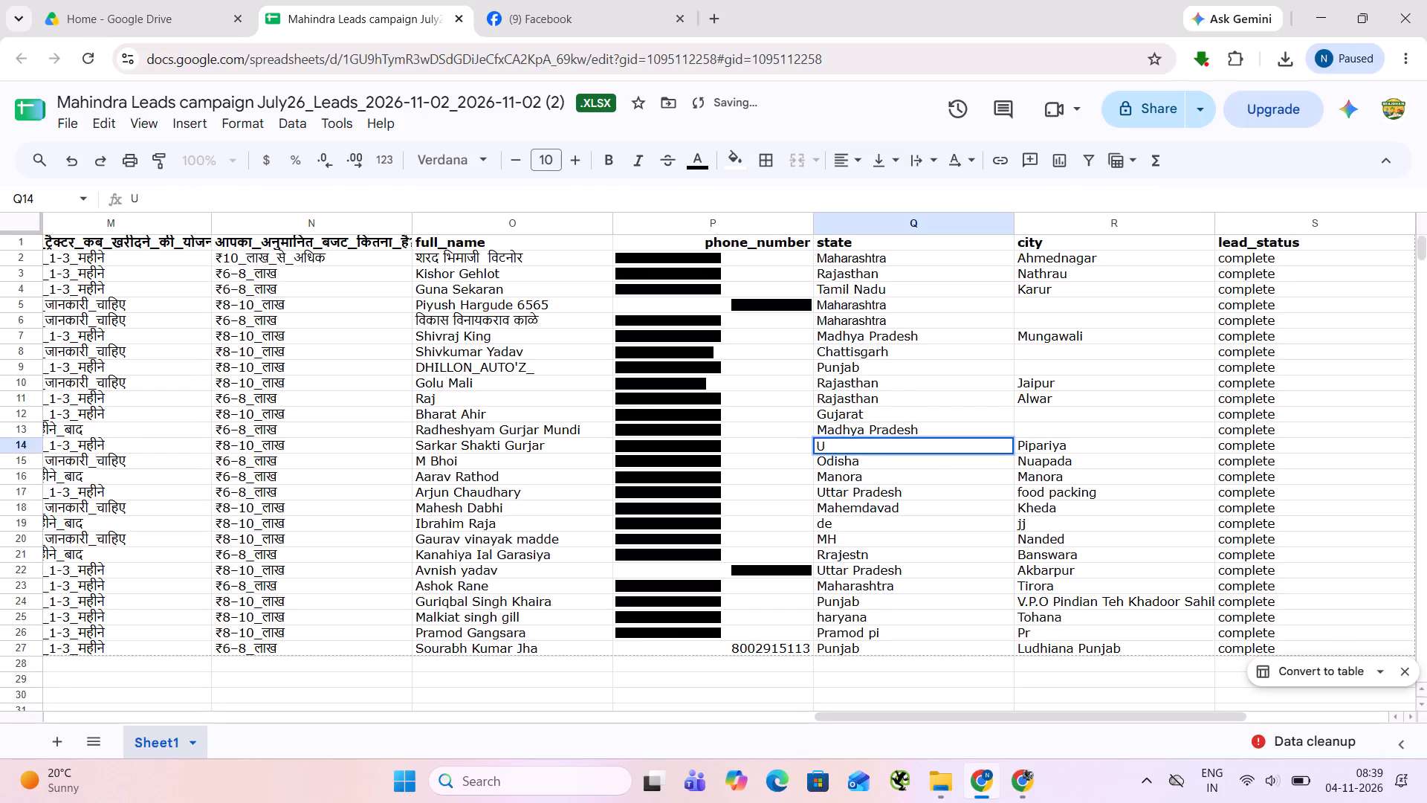
type("ttar")
key("space")
key("Return")
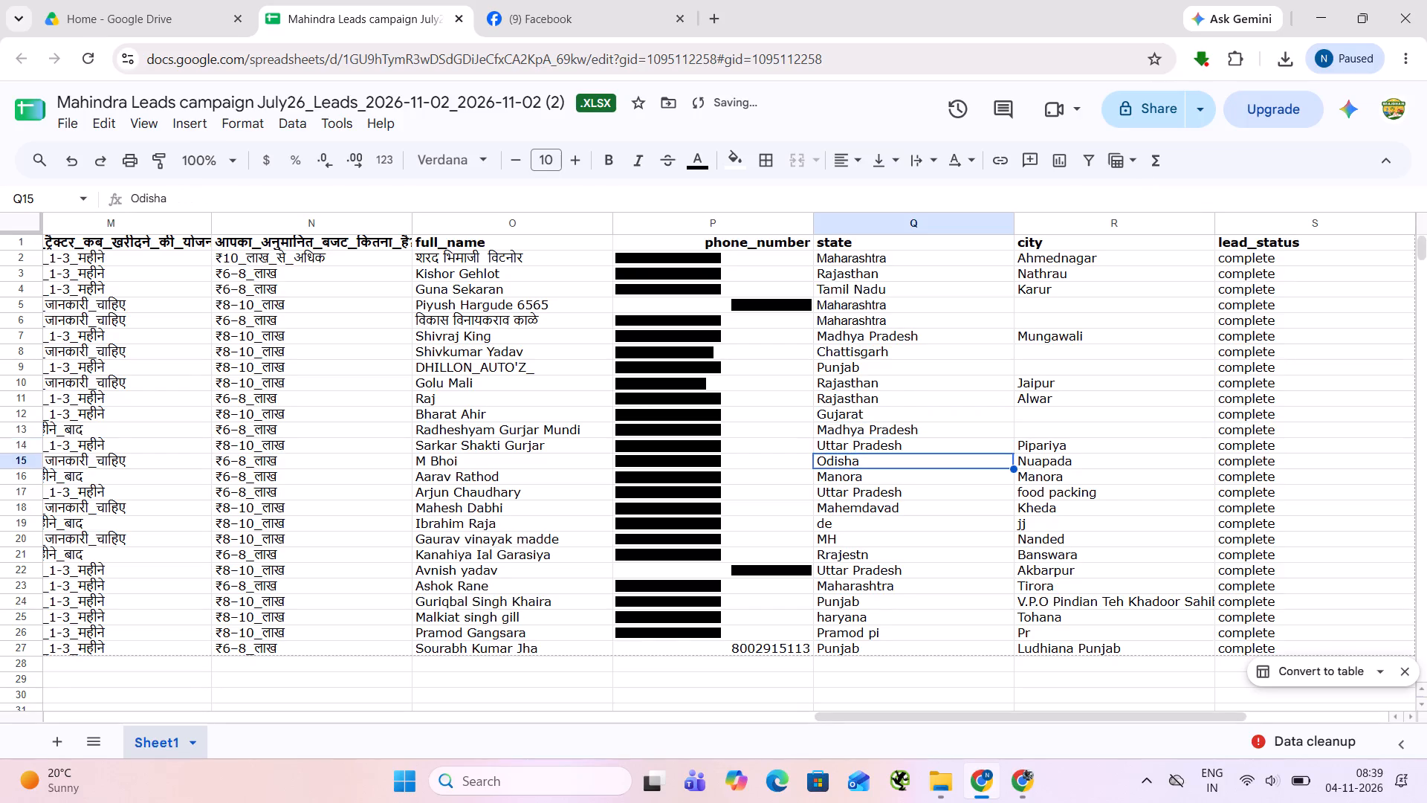
Copy Uttar Pradesh from row 14 into the state cells of rows 16 to 19, and clear row 19's city.
key("Right")
key("Down")
key("Left")
key("Up")
key("Up")
key("ctrl+c")
key("Down")
key("Down")
key("ctrl+v")
key("Down")
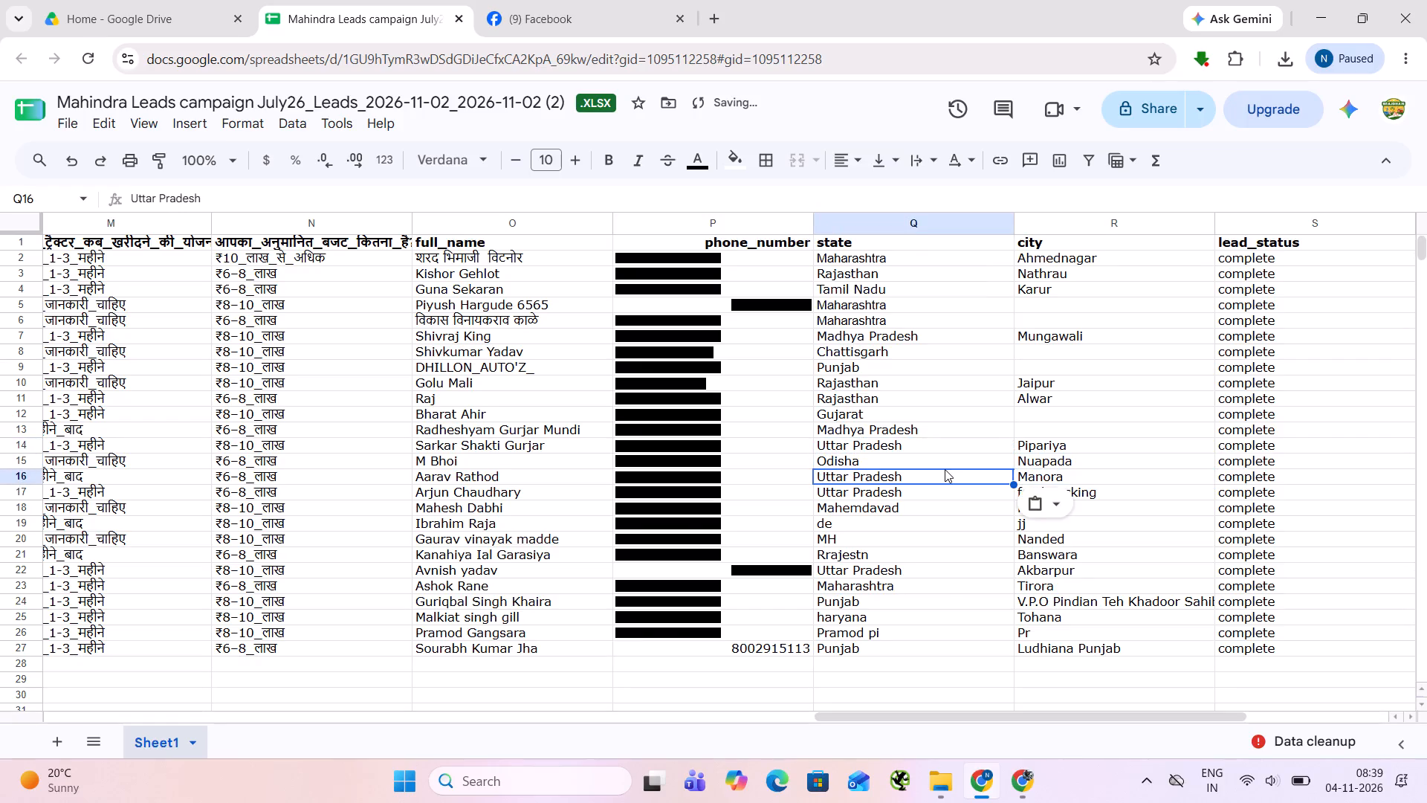
key("ctrl+v")
key("Down")
key("ctrl+v")
key("Down")
key("ctrl+v")
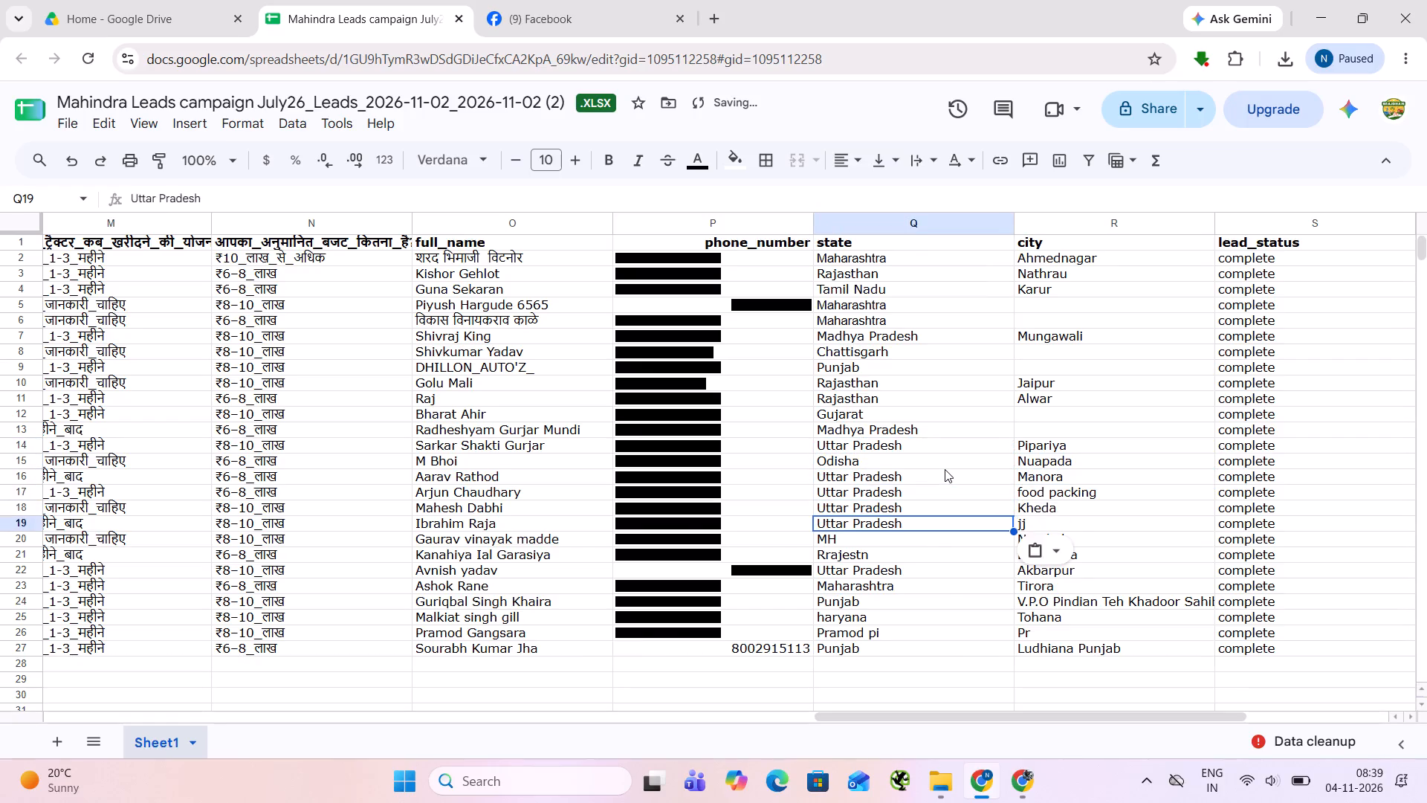
key("Right")
key("BackSpace")
Set the state in row 20 to Maharashtra and clear that row's city.
key("Down")
key("Left")
type("Maharashtra")
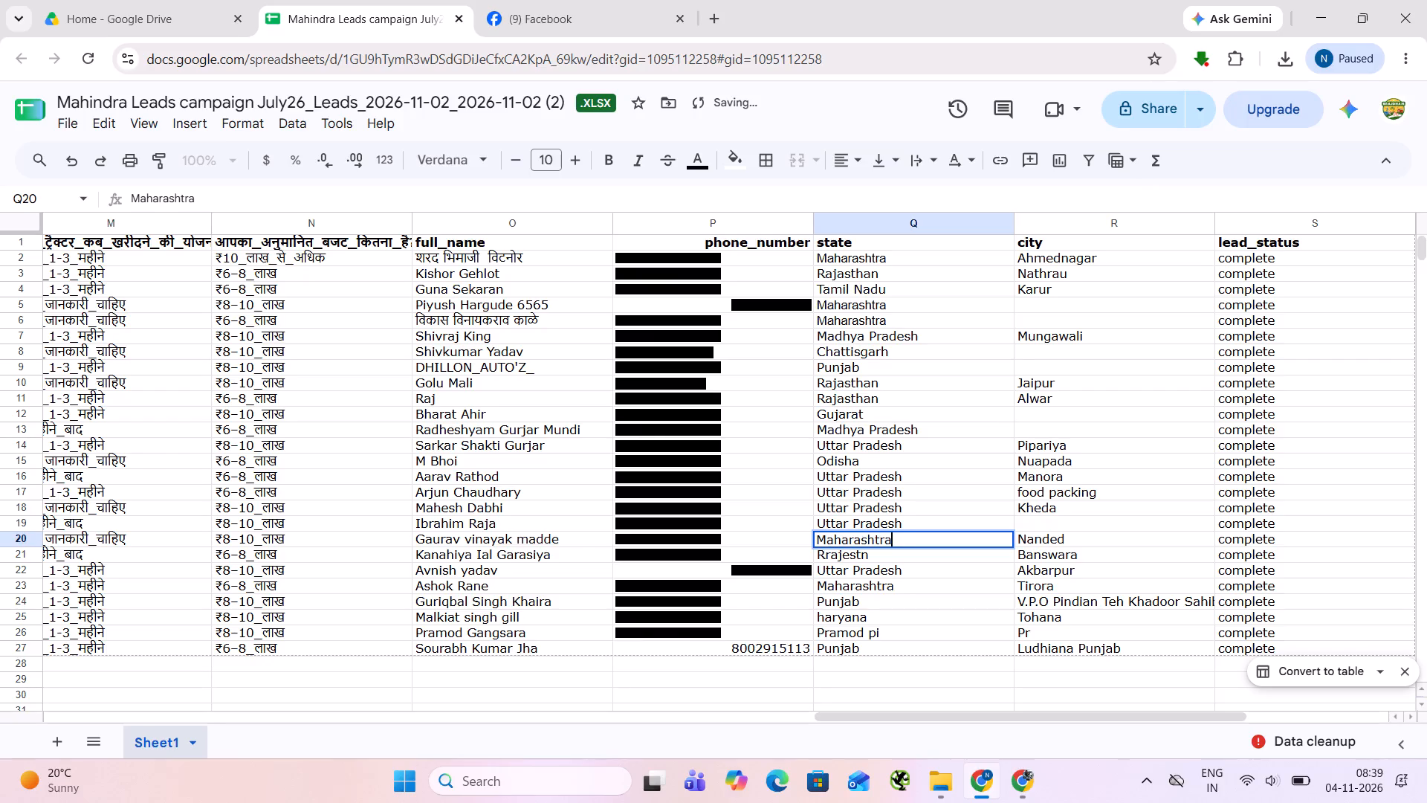
key("Right")
key("BackSpace")
Set the state in row 21 to Rajasthan.
key("Down")
key("Left")
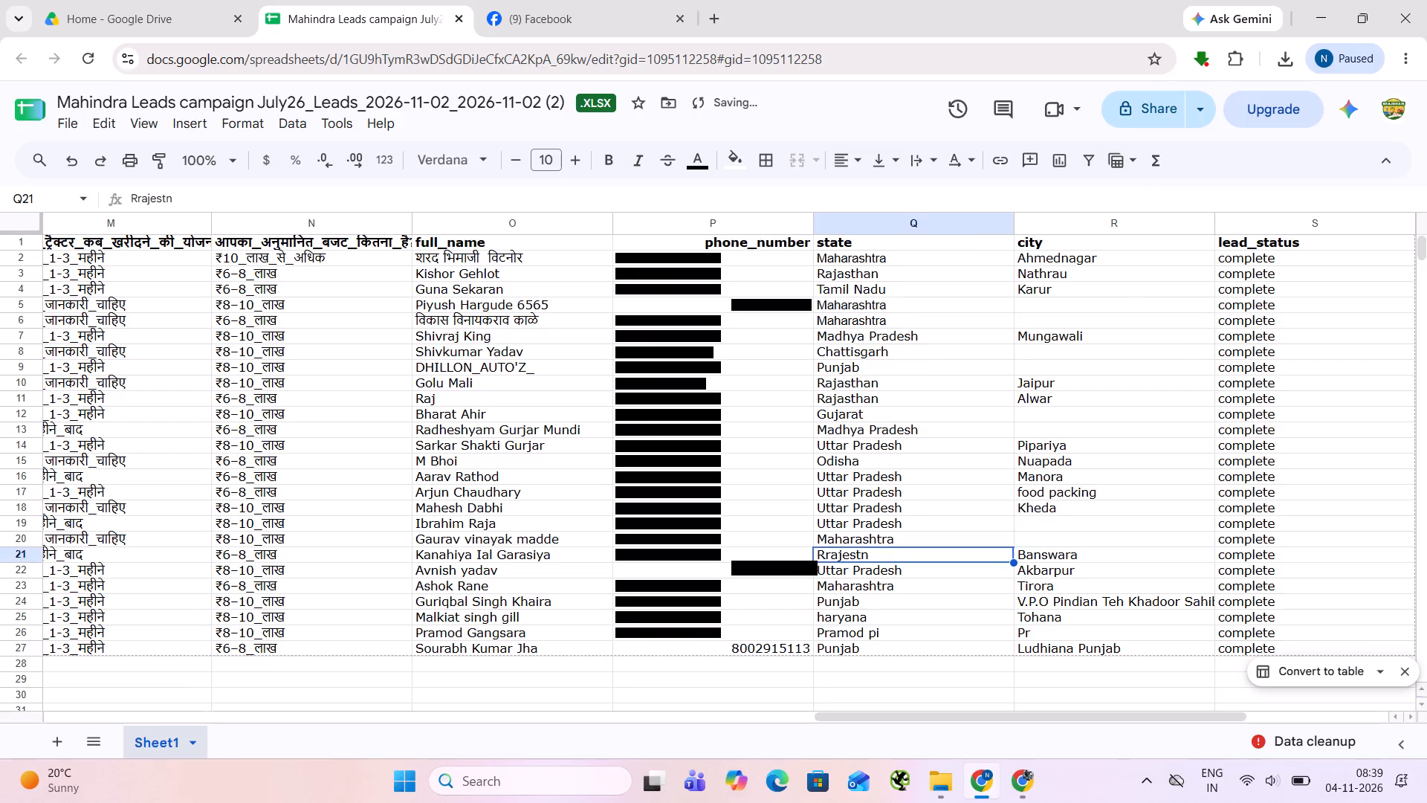
type("Rajasthan")
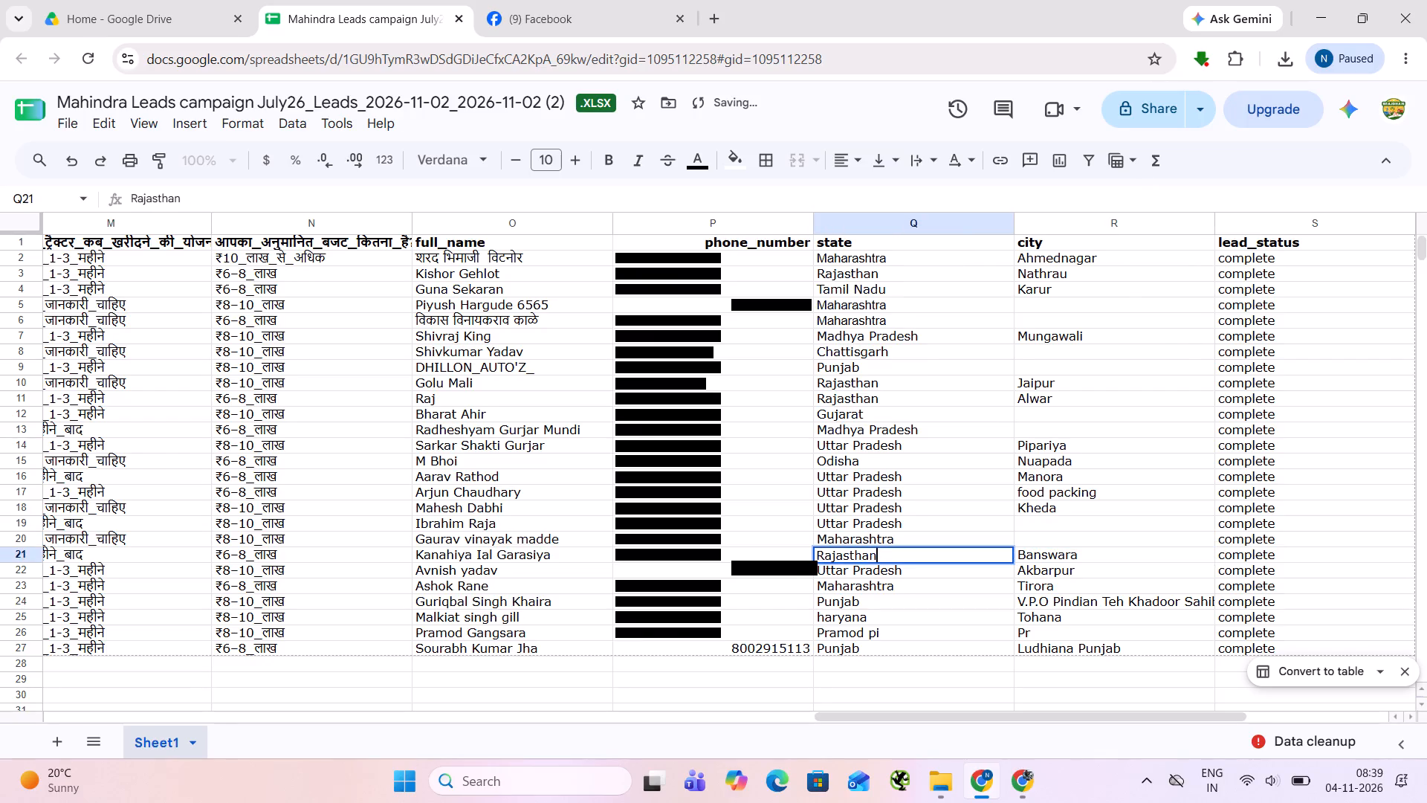
key("BackSpace")
key("Down")
key("Up")
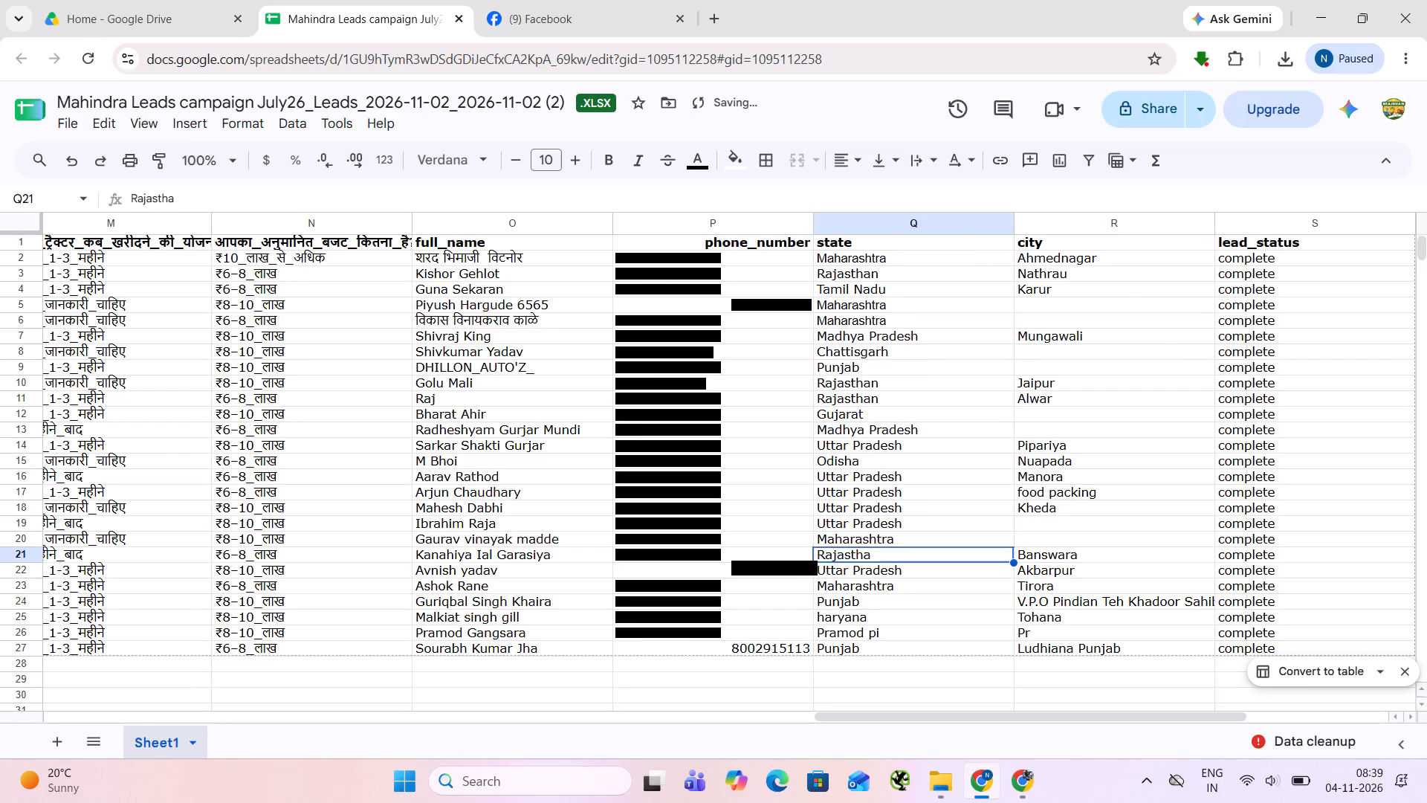
type("Rajast")
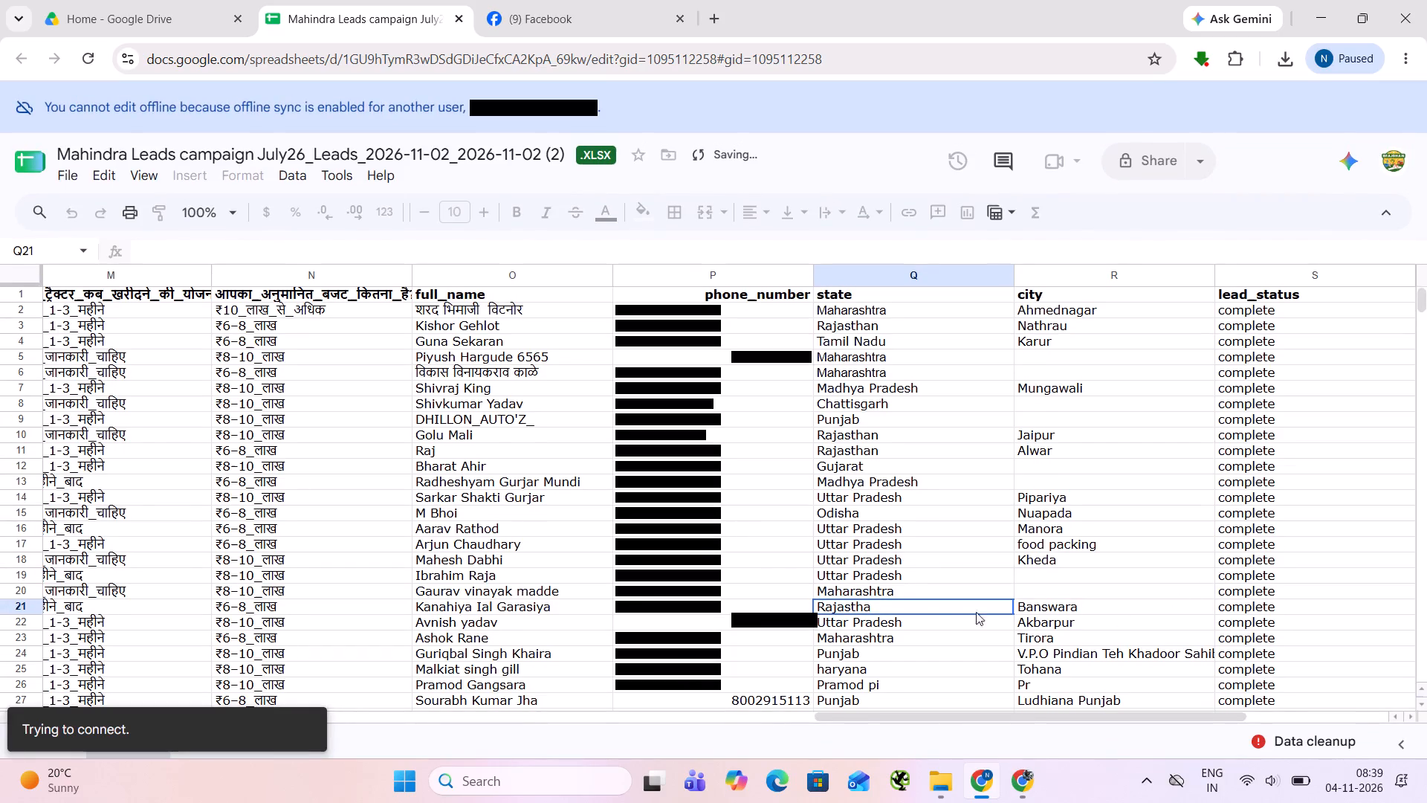
left_click(939, 609)
left_click(940, 630)
left_click(933, 606)
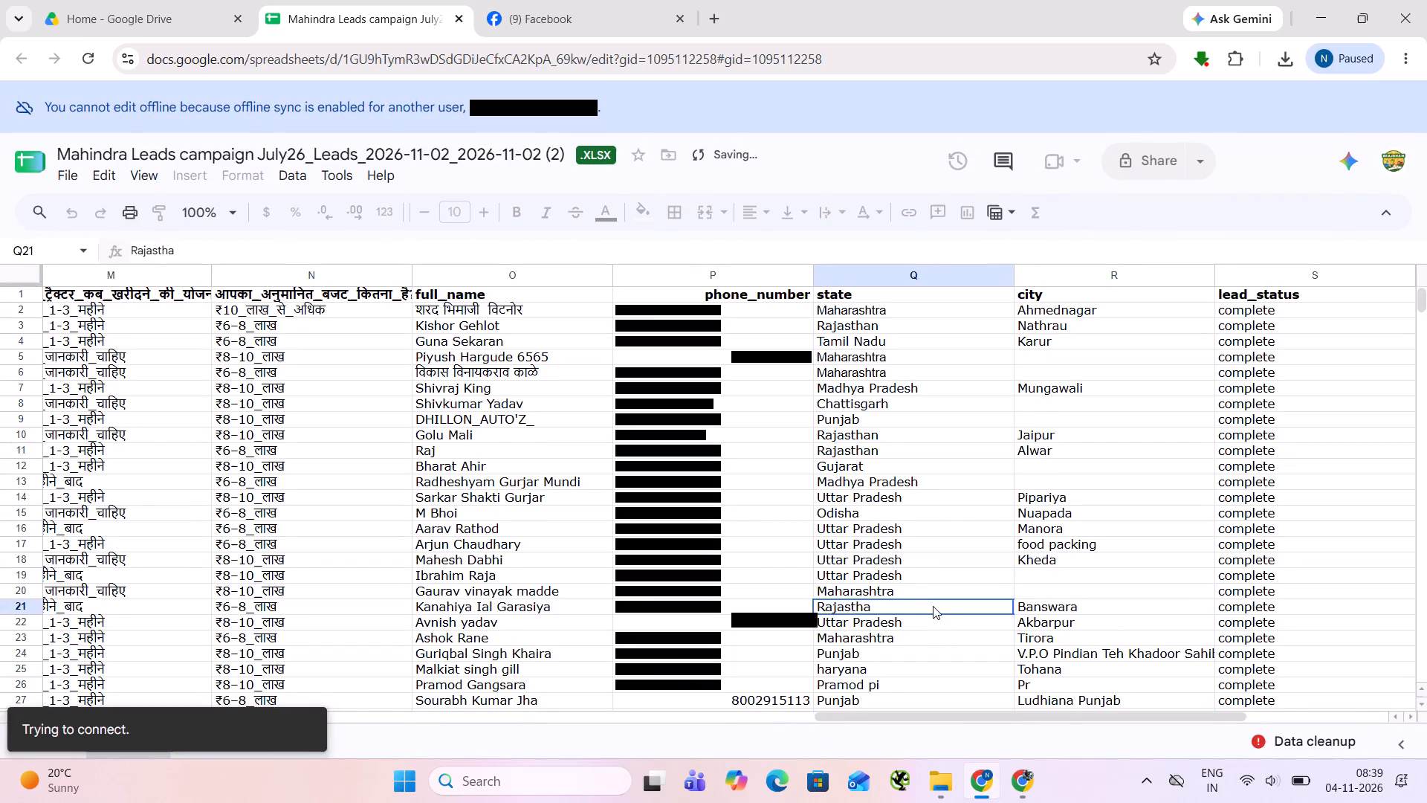
key("shift+r")
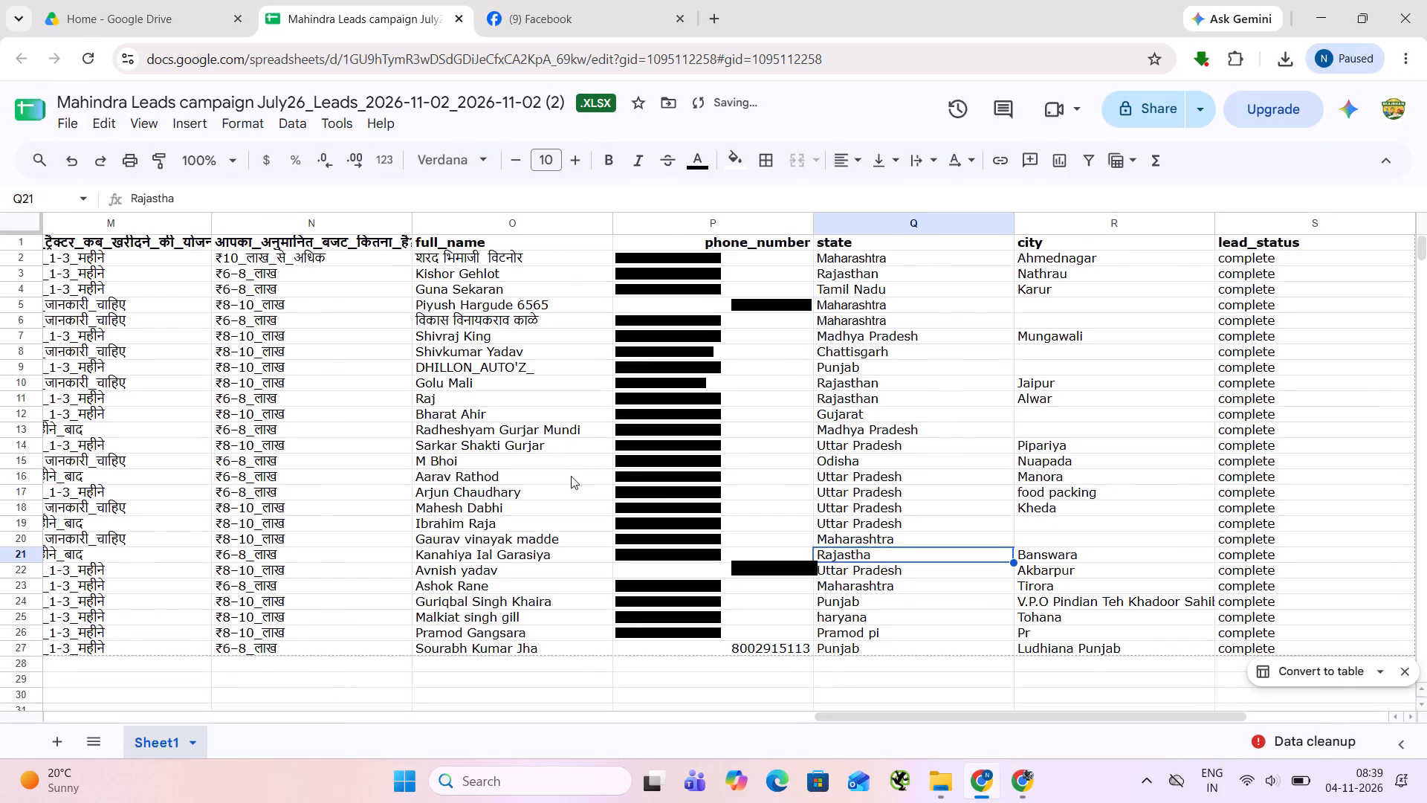
type("Ra")
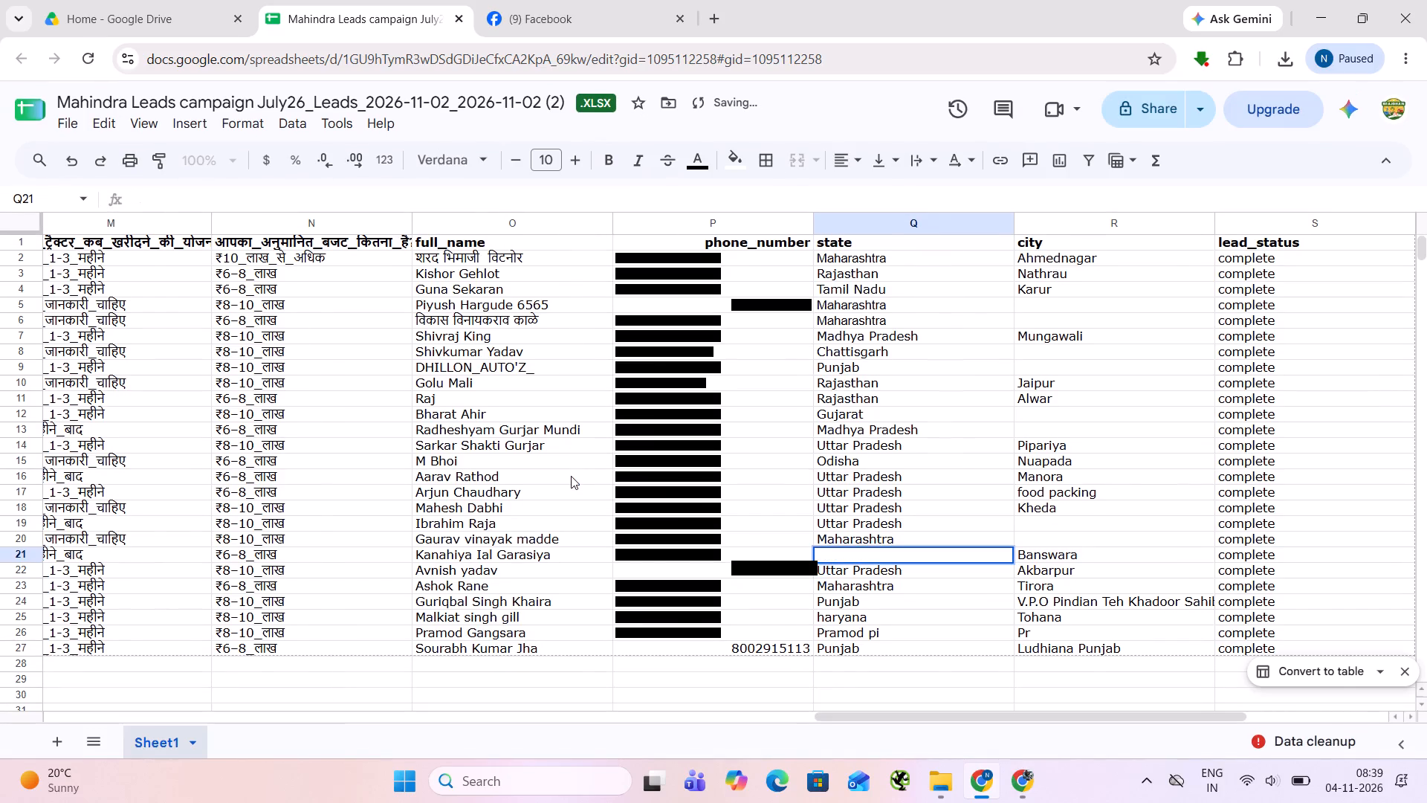
type("Ra")
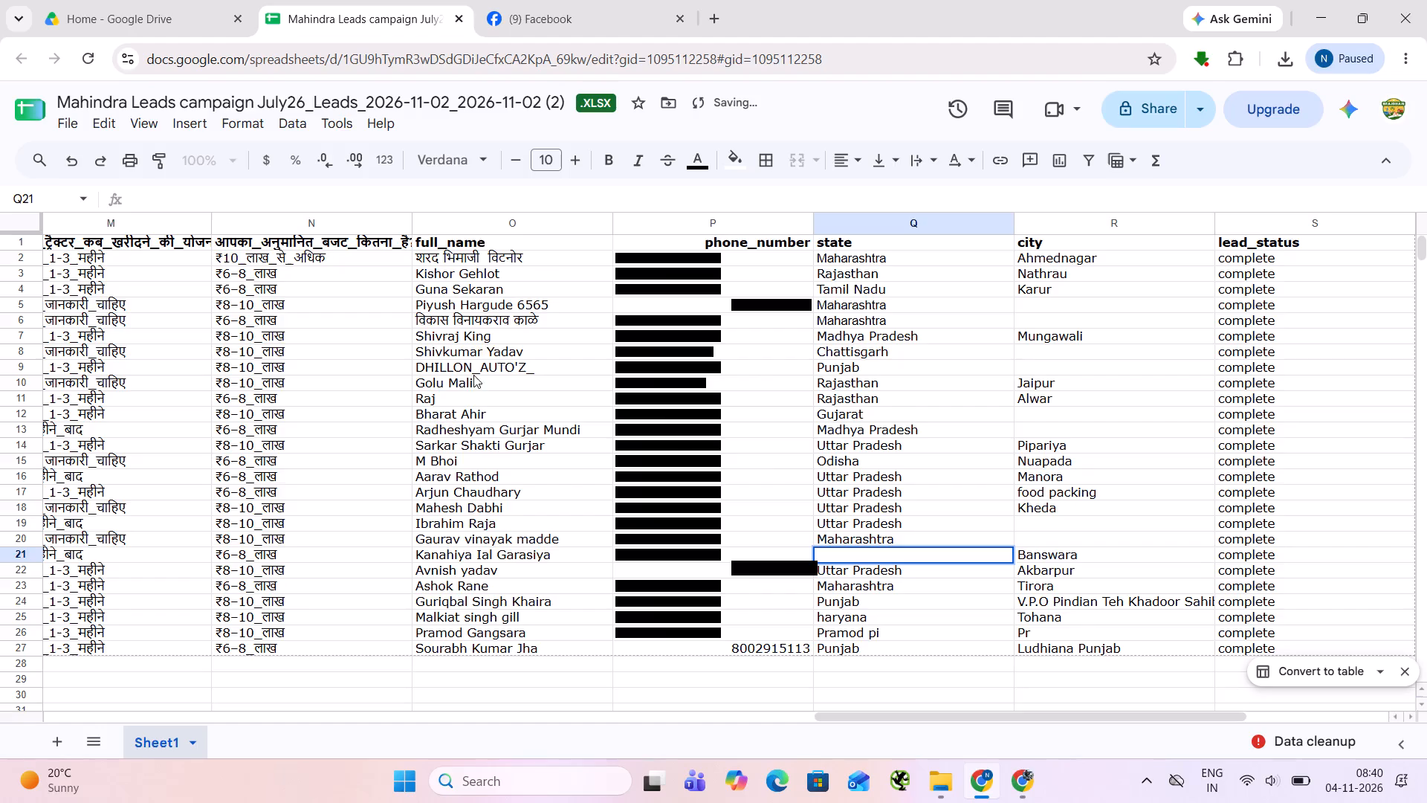
left_click(785, 481)
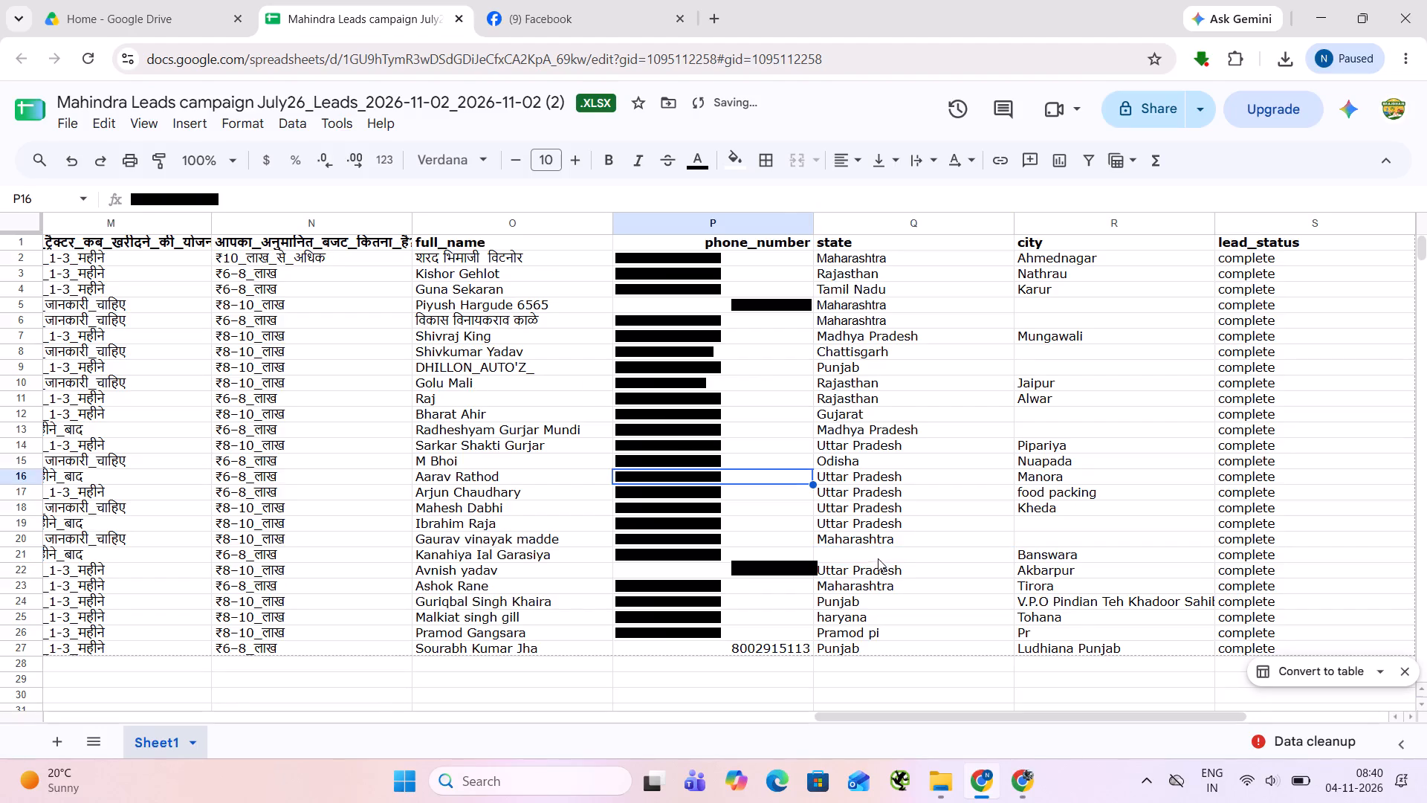
left_click(875, 551)
type("Ra")
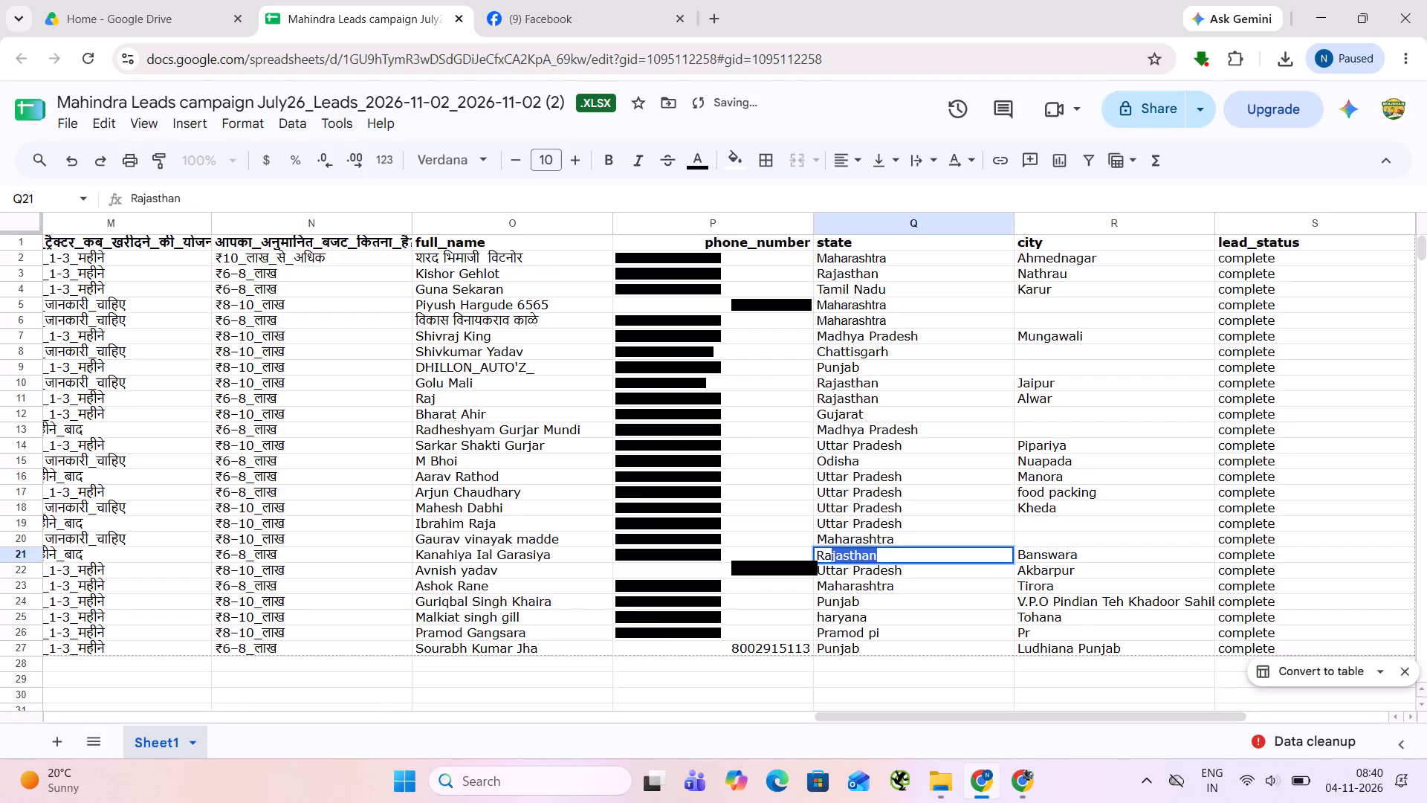
key("Return")
Clear the city in row 24, which holds a full village address.
key("Right")
key("Down")
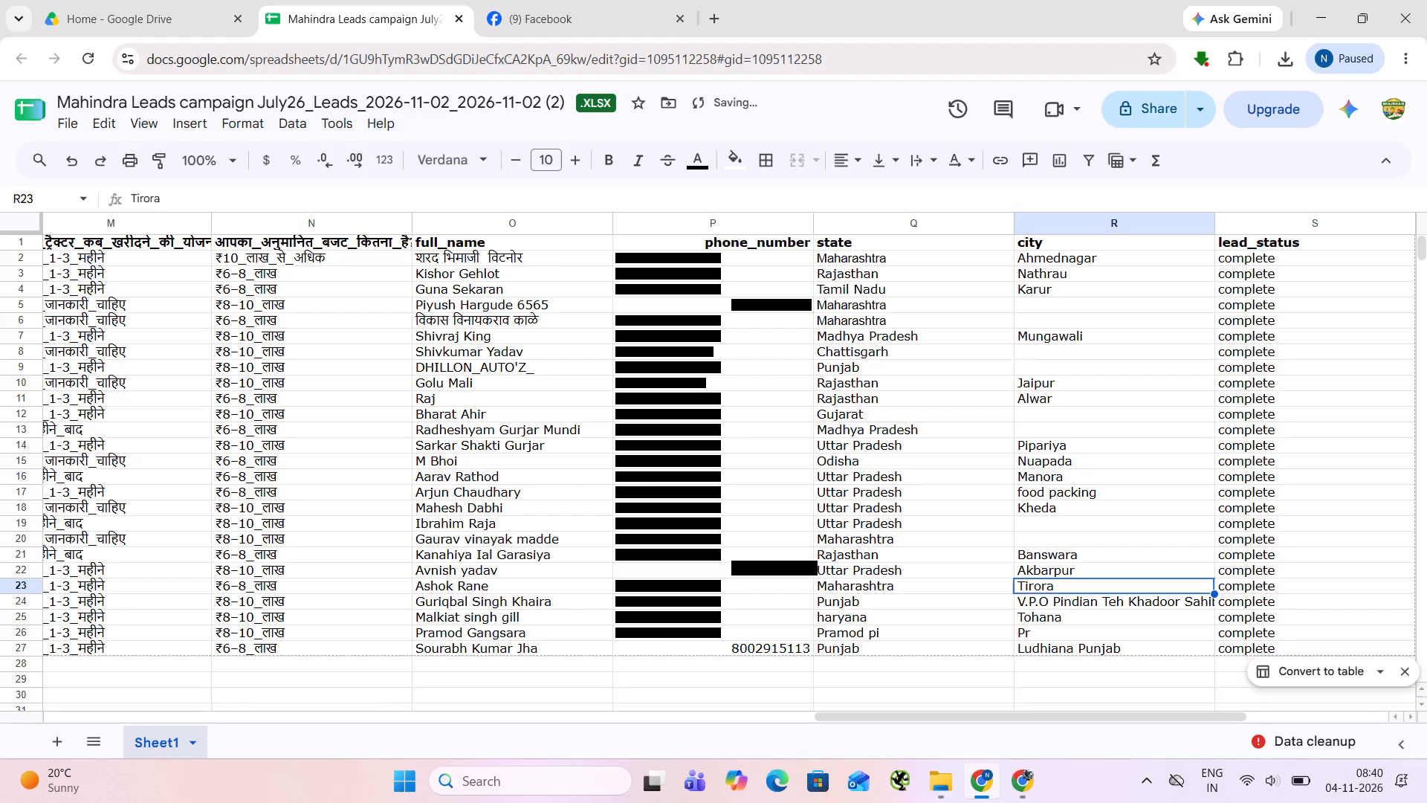
key("Left")
key("Down")
key("Right")
key("BackSpace")
Set the state in row 25 to Haryana.
key("Down")
key("Left")
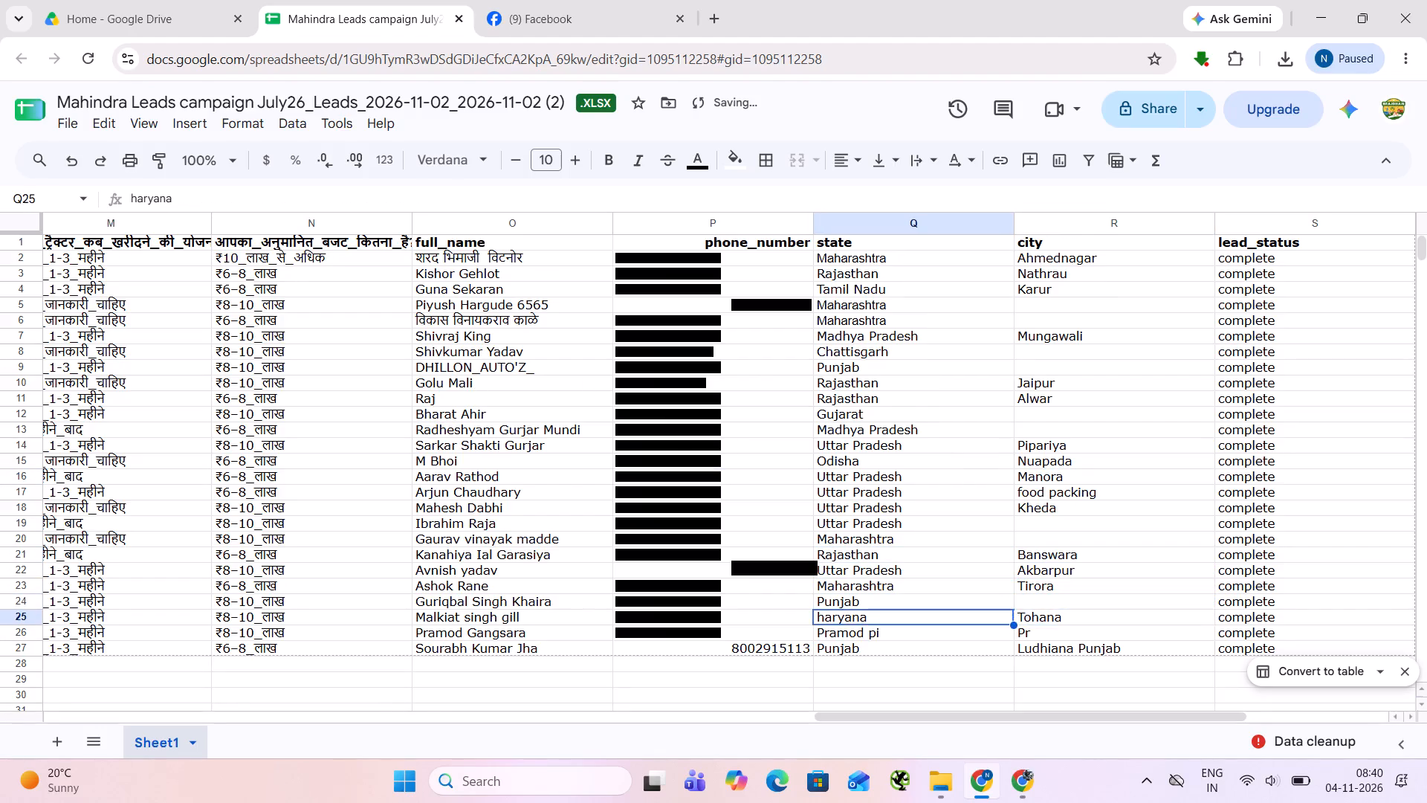
type("Haryana")
key("Right")
Clear both the city and the state in row 26.
key("Down")
key("Up")
key("Down")
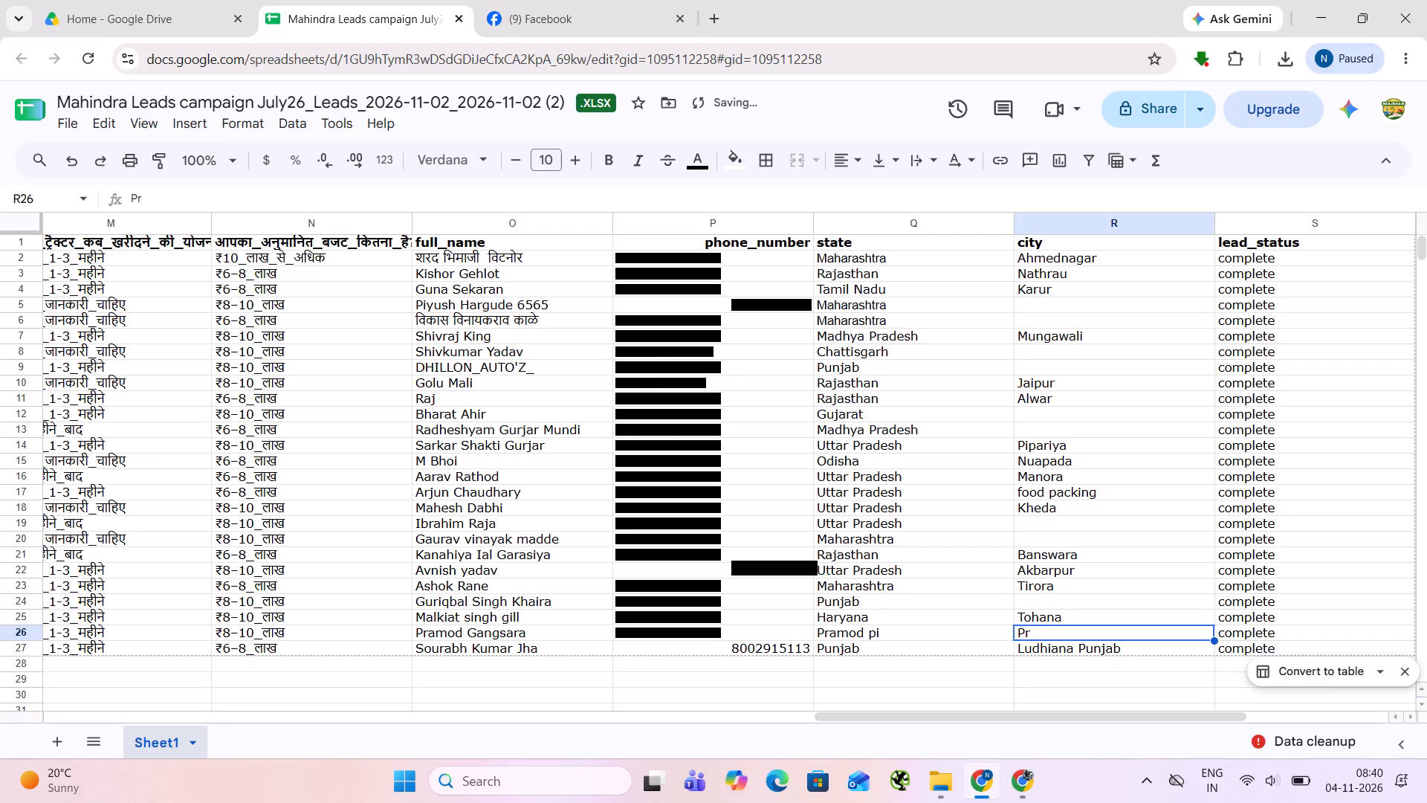
key("BackSpace")
key("Left")
key("BackSpace")
Replace the city in row 27 with Ludhina.
key("Down")
key("Right")
key("BackSpace")
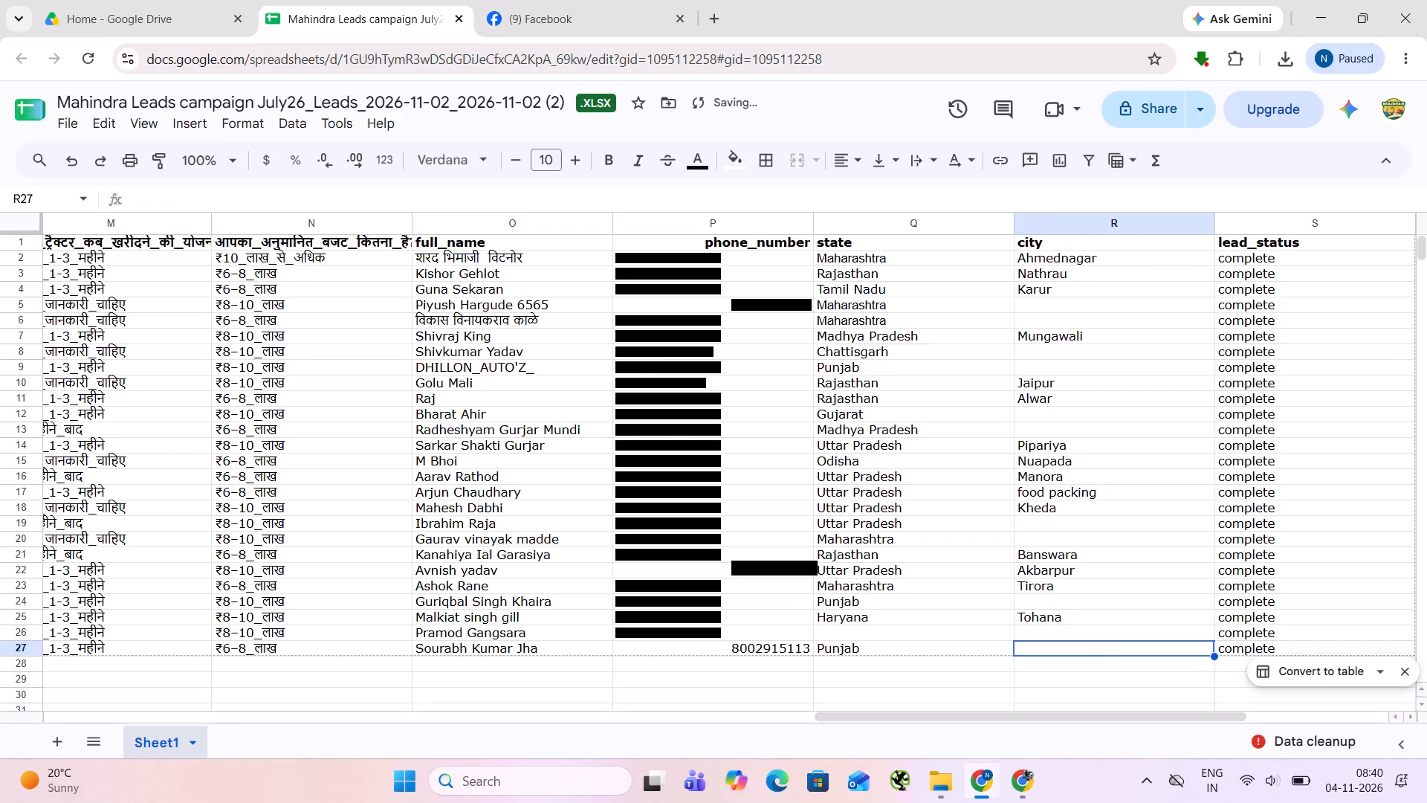
type("Ludhina")
left_click(838, 469)
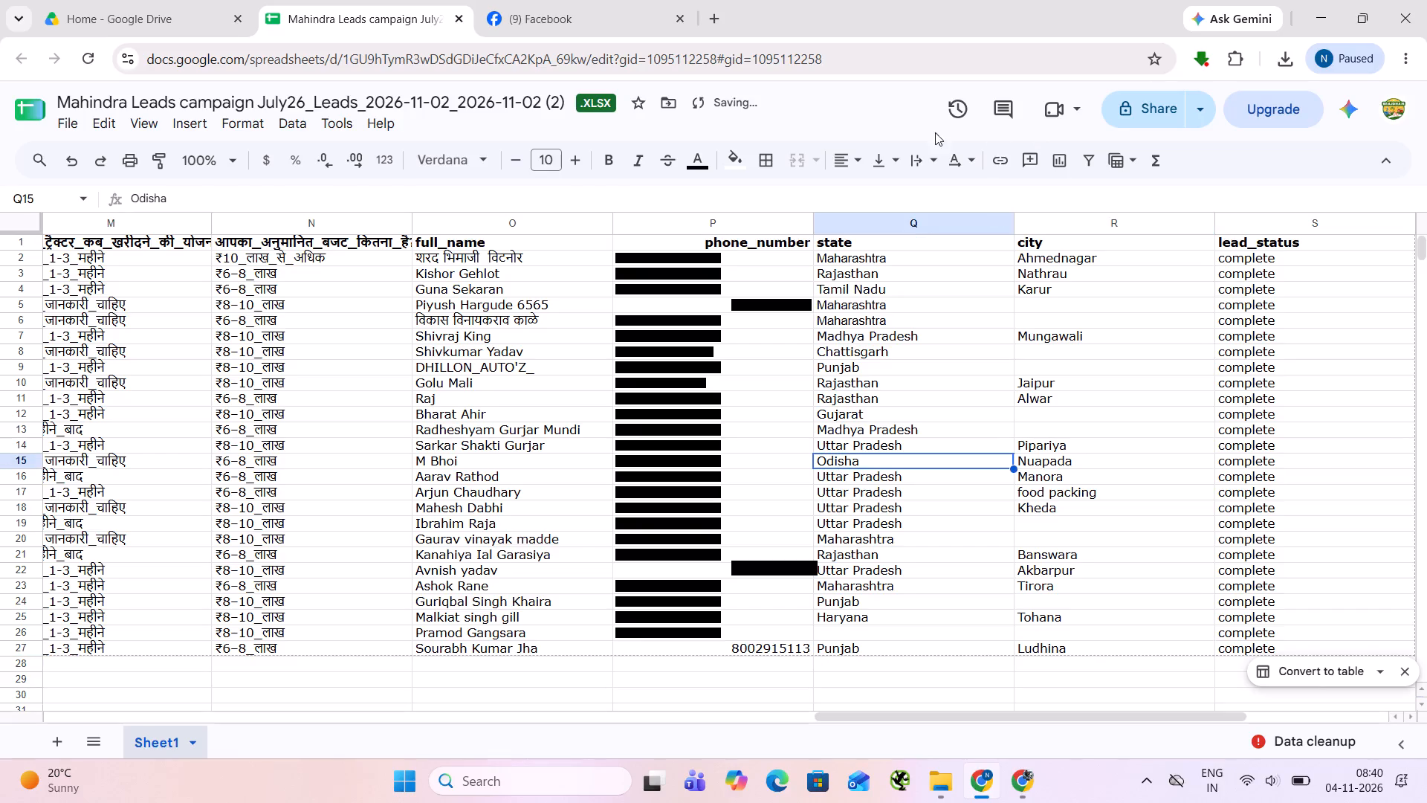
Download the Mahindra Leads campaign July26 (2) spreadsheet as .xlsx and close it.
left_click(77, 120)
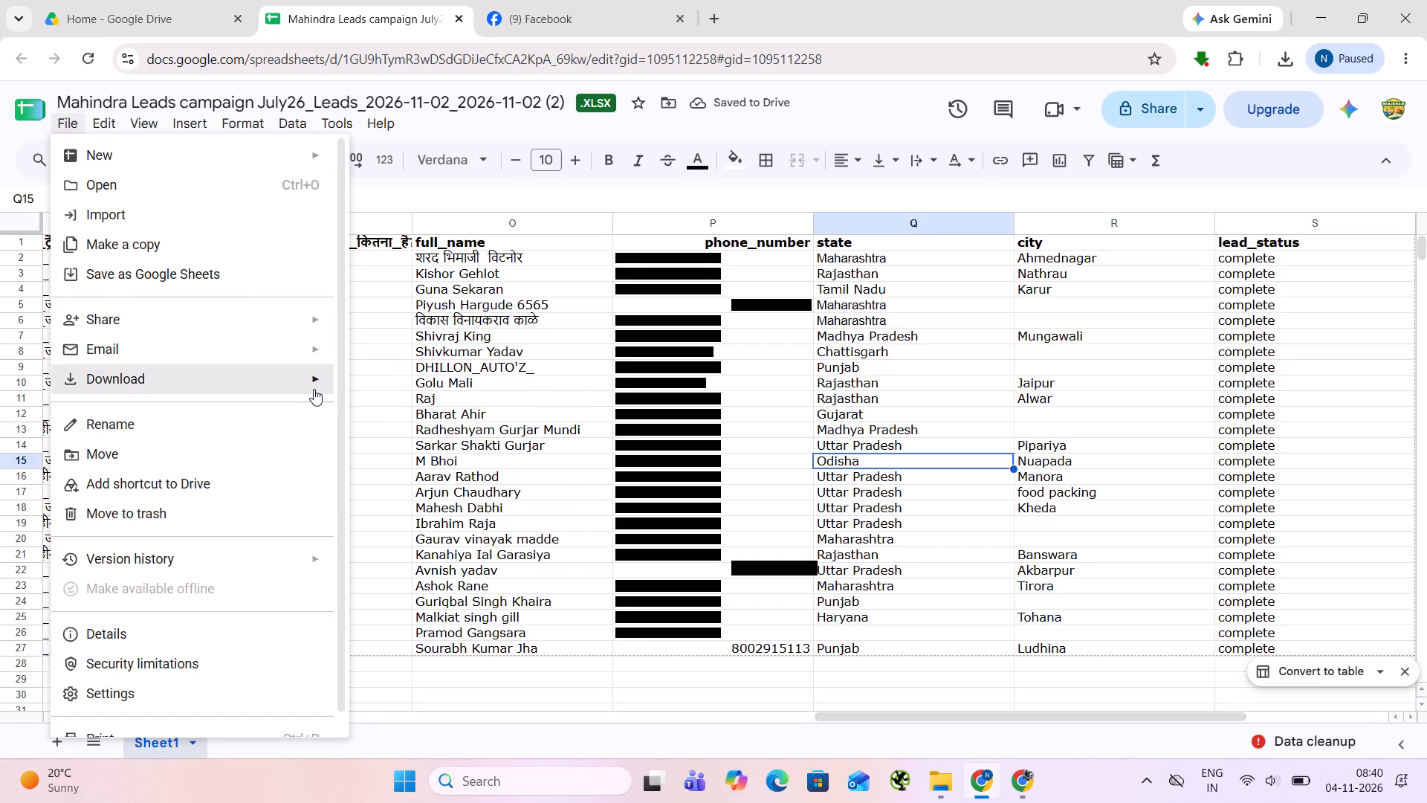
left_click(367, 389)
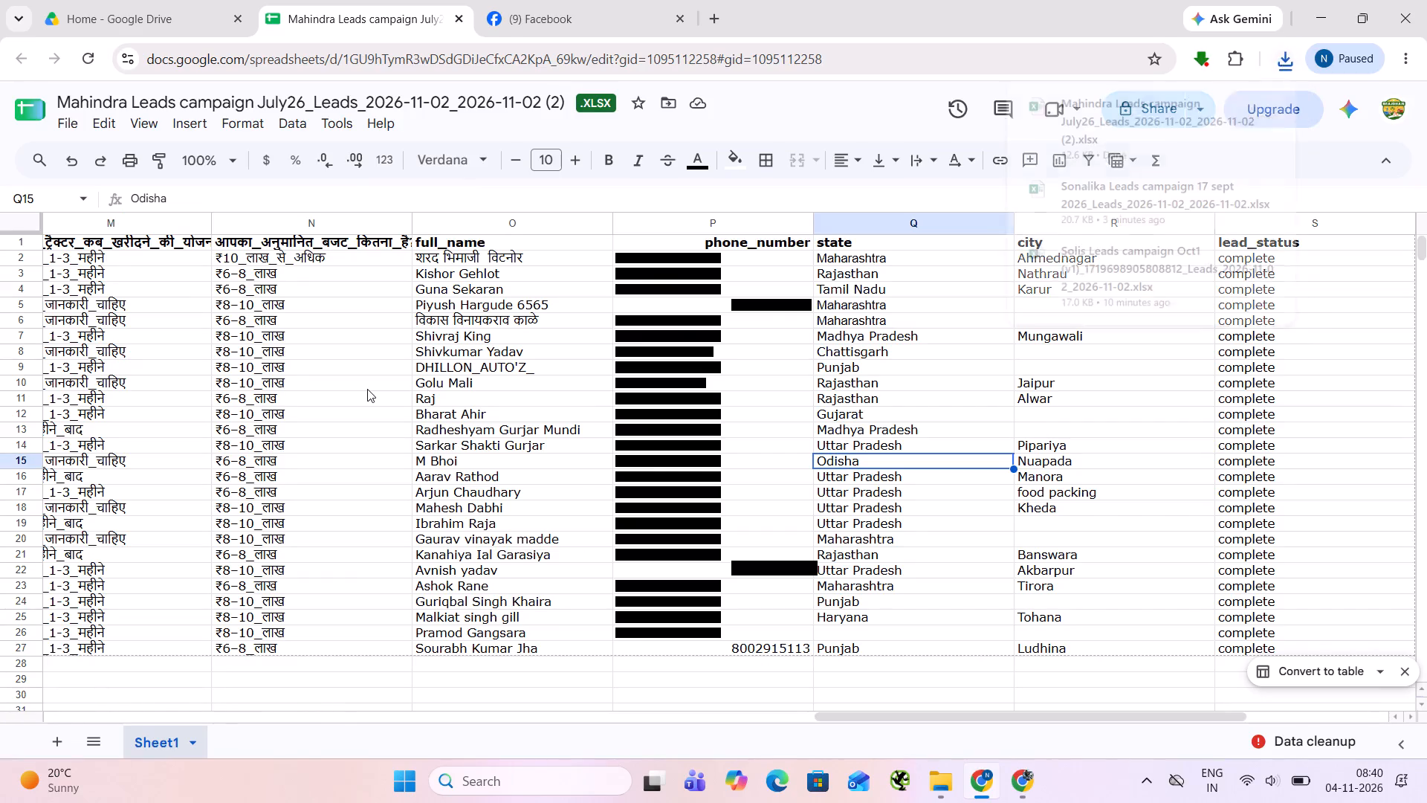
left_click(201, 0)
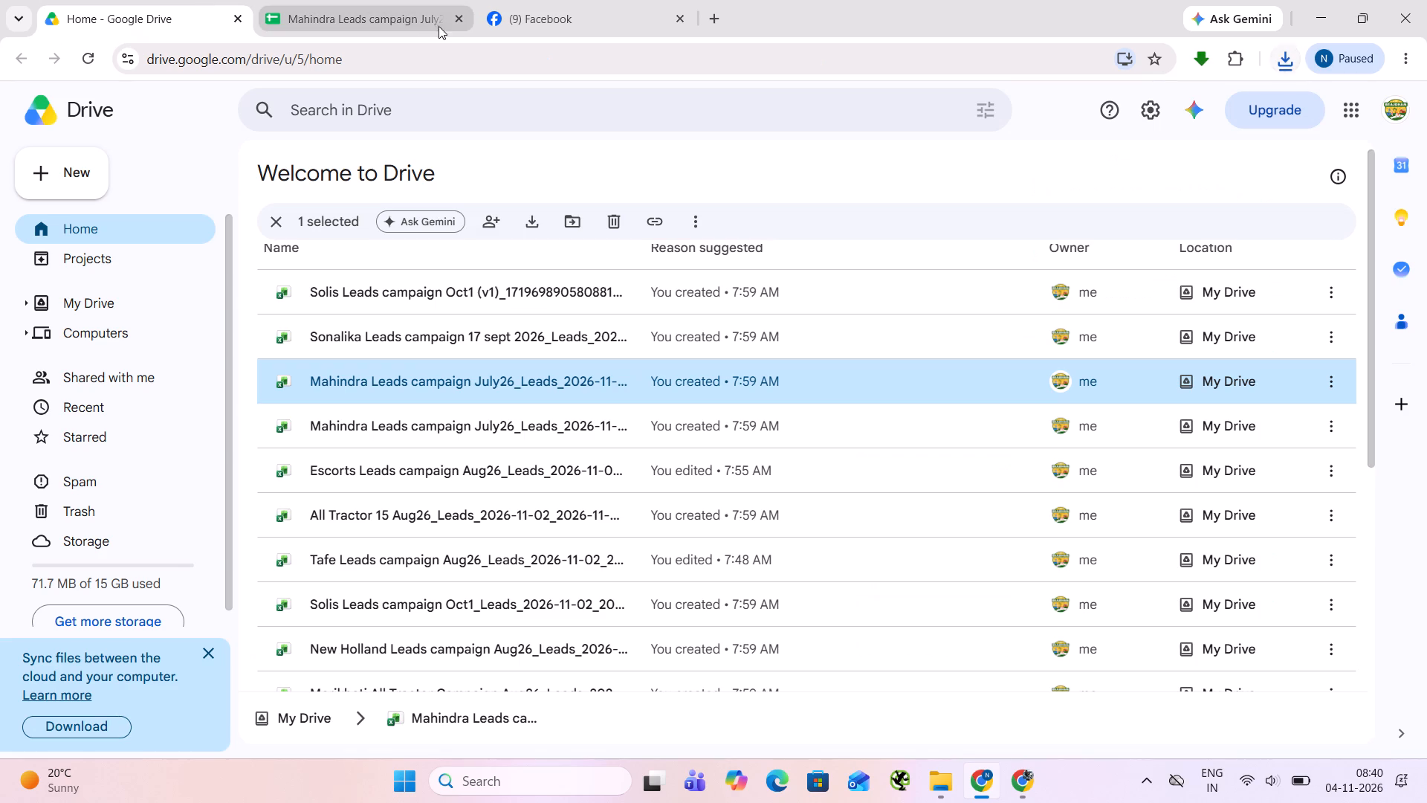
left_click(458, 19)
Open the Mahindra Leads campaign July26 (1) file from Drive, examine its state and city columns down to the last row, and close it.
left_click(502, 436)
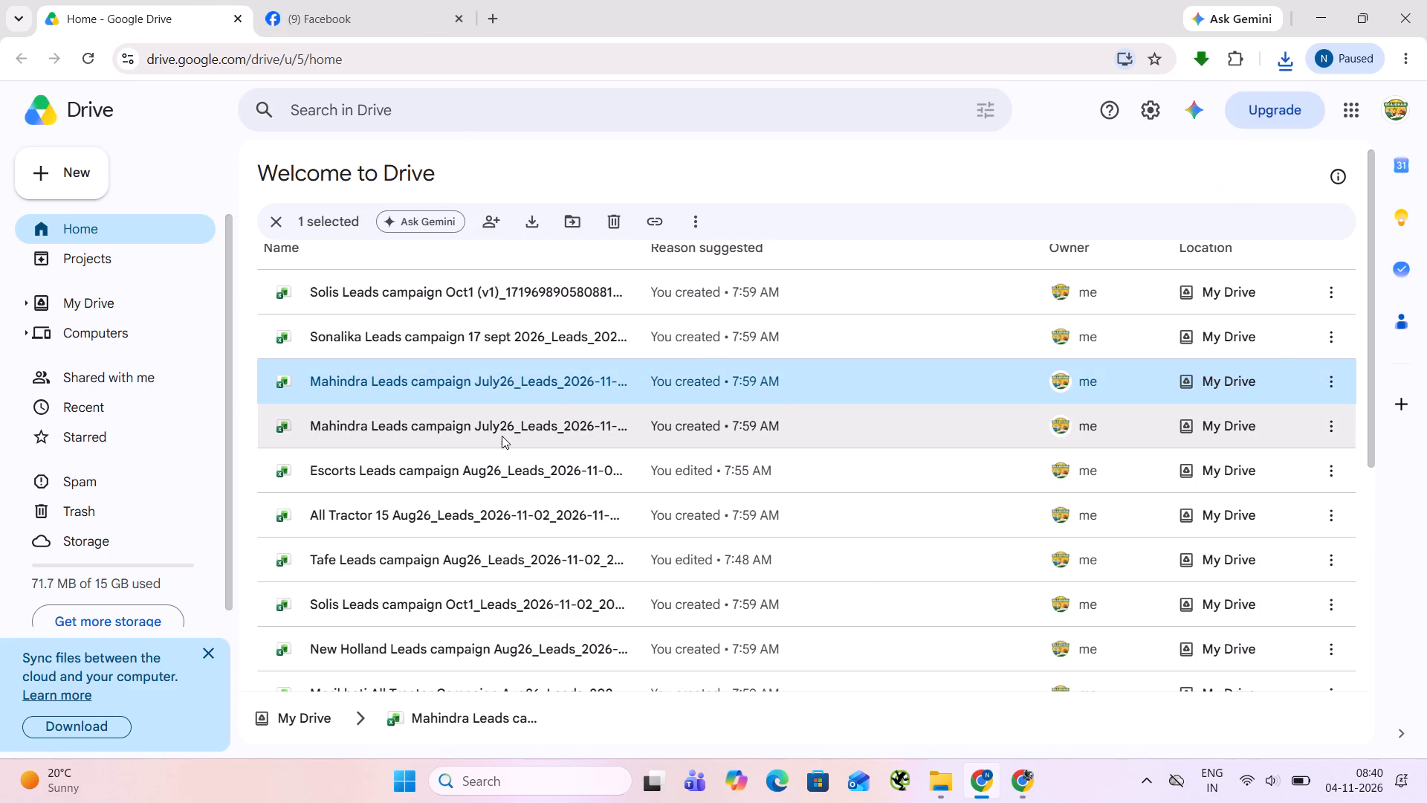
double_click(502, 436)
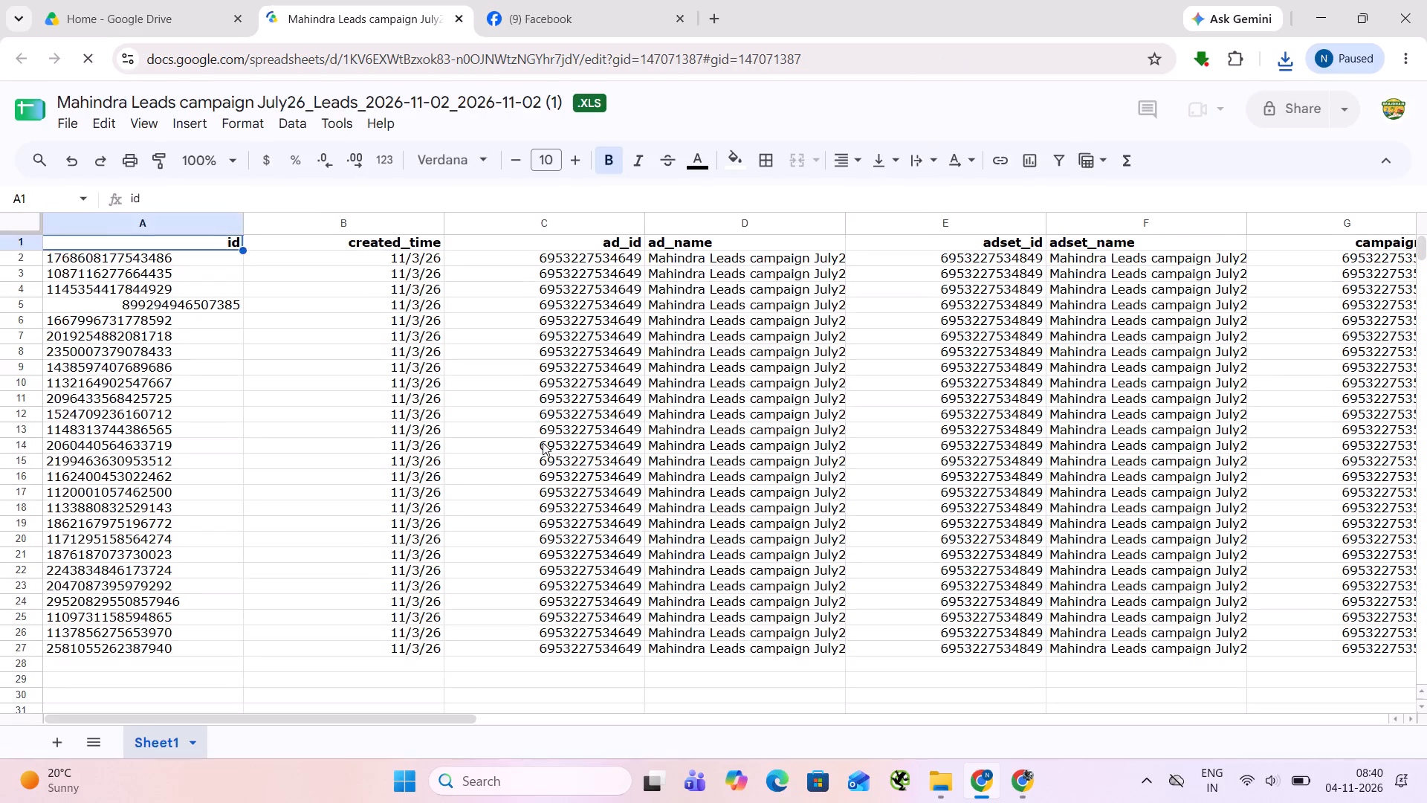
left_click(543, 442)
key("ctrl+Right")
key("ctrl+Down")
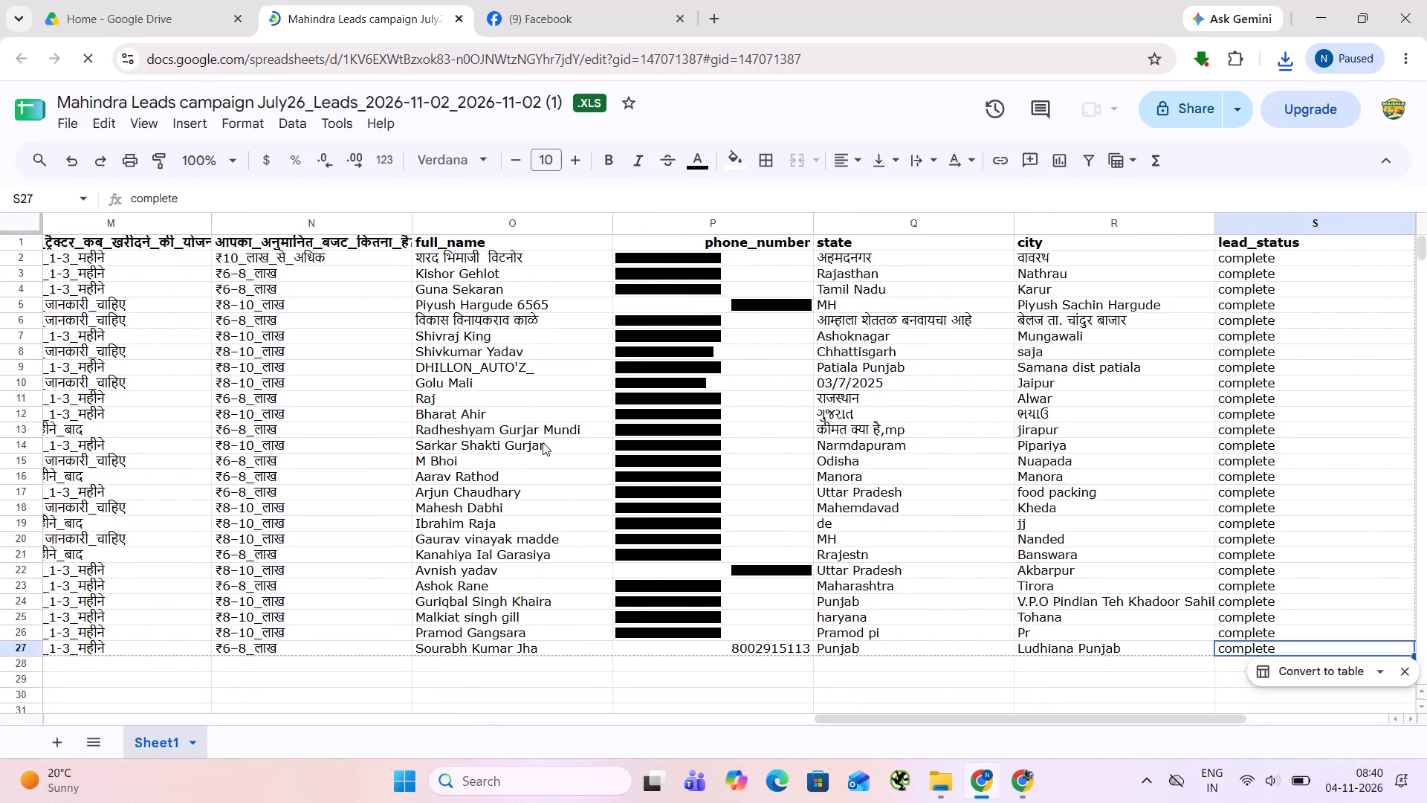
left_click(463, 22)
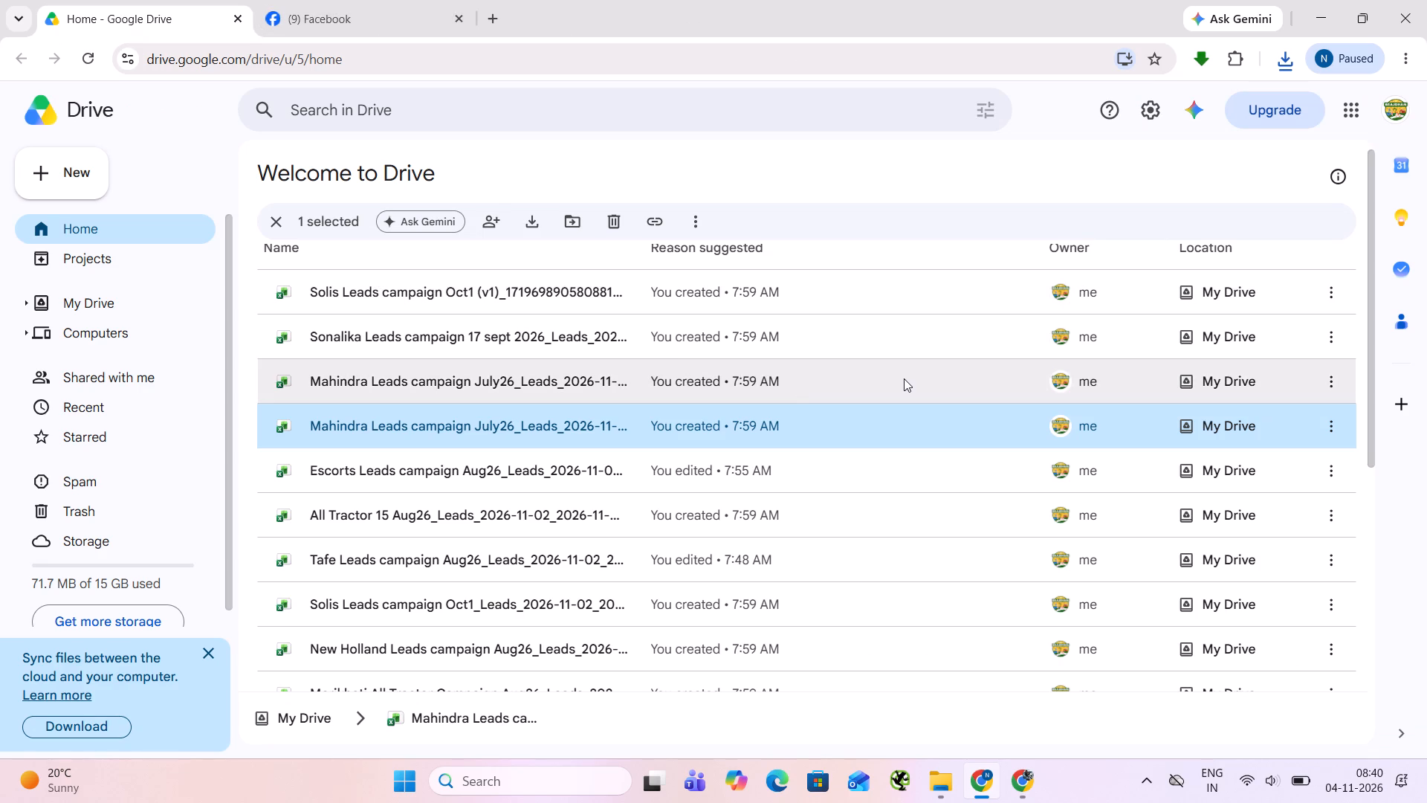
Open the file actions for Solis Leads campaign Oct1 (v1) in Drive.
left_click(1327, 297)
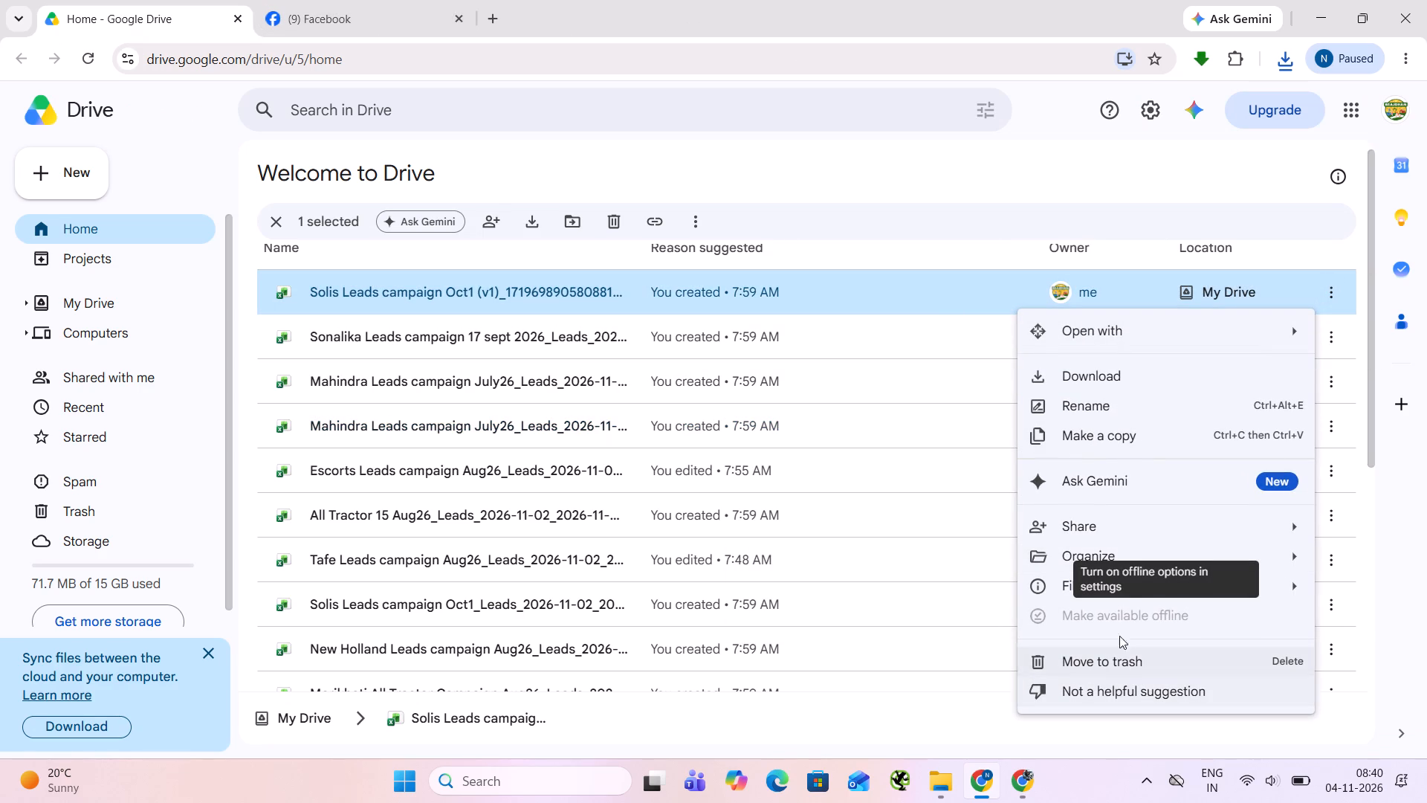
Move the Solis Leads campaign Oct1 (v1) file to trash in Drive.
left_click(1113, 666)
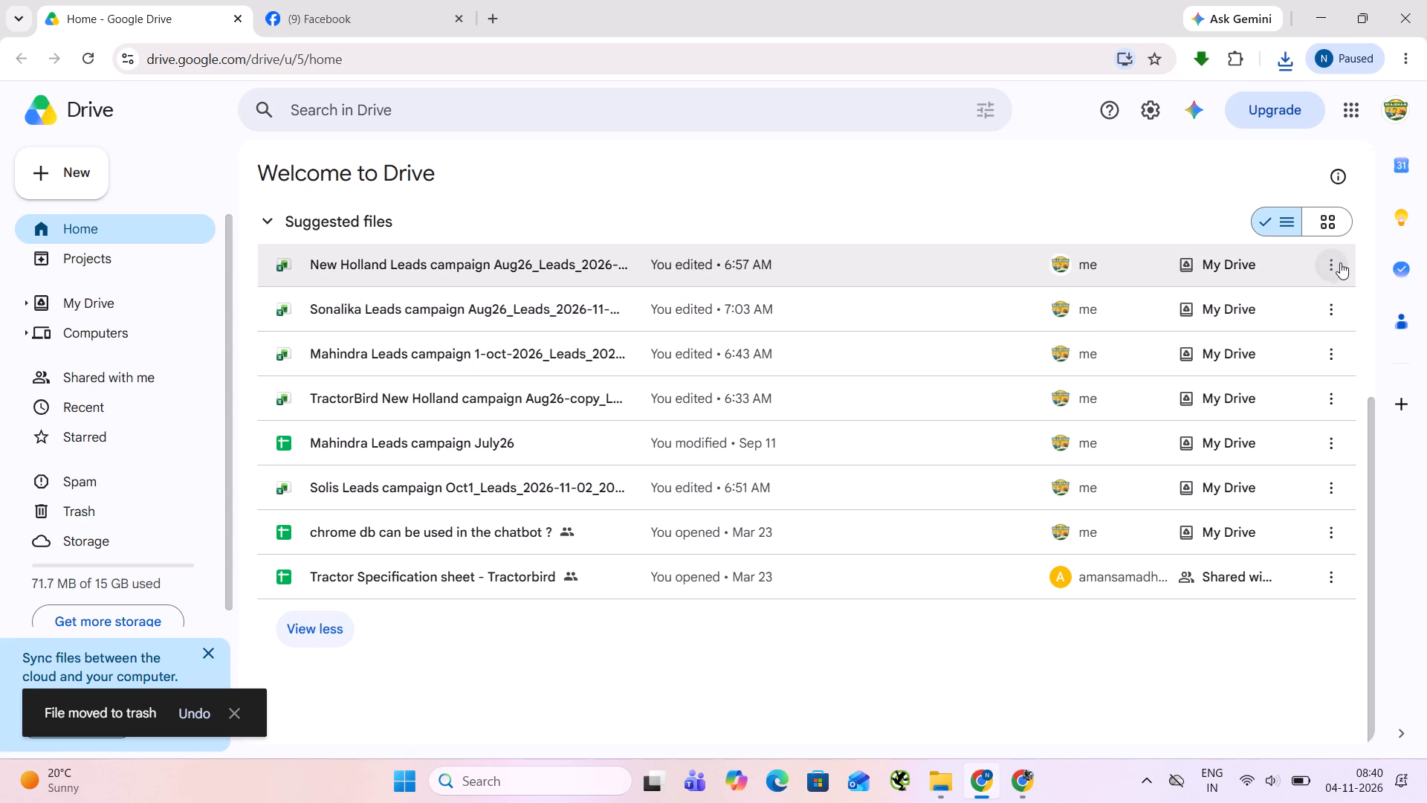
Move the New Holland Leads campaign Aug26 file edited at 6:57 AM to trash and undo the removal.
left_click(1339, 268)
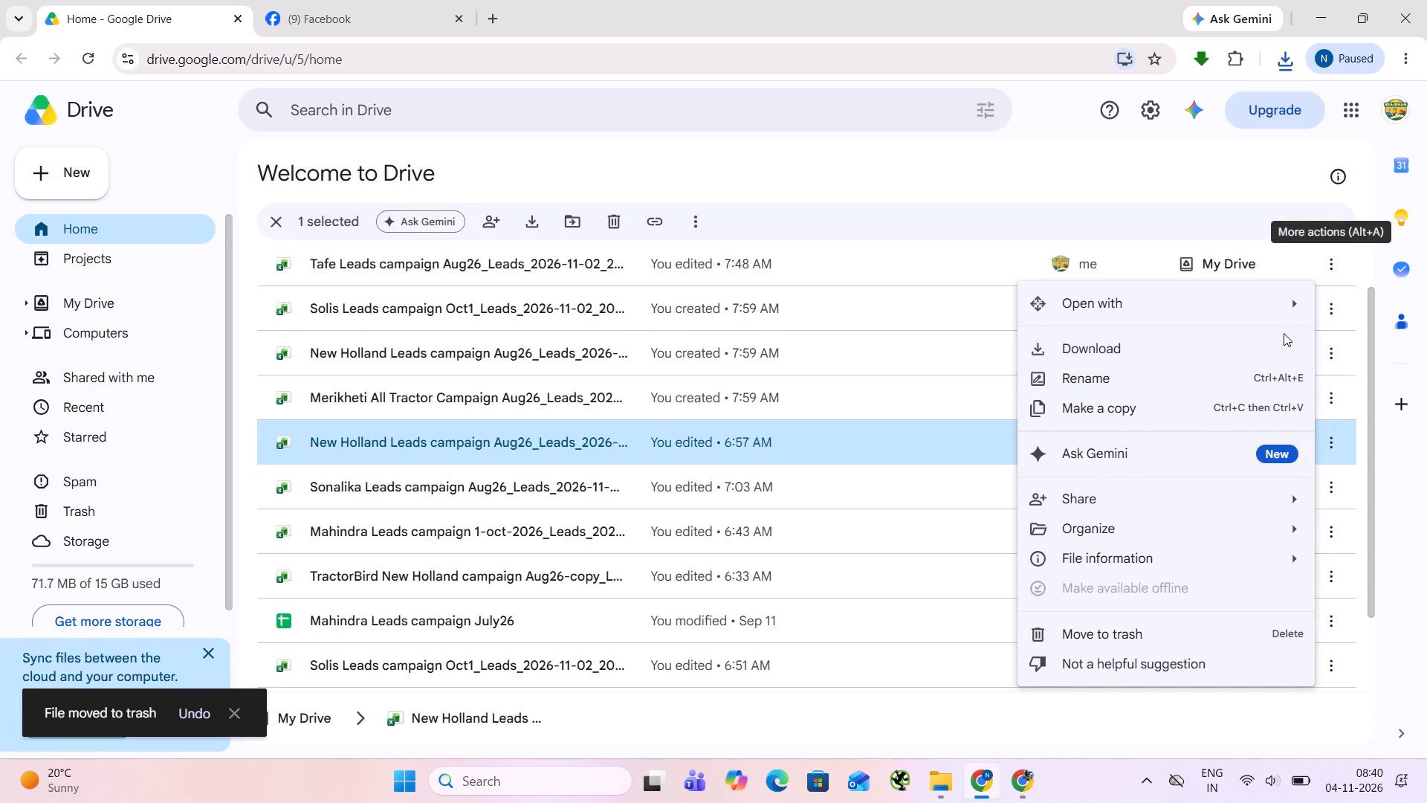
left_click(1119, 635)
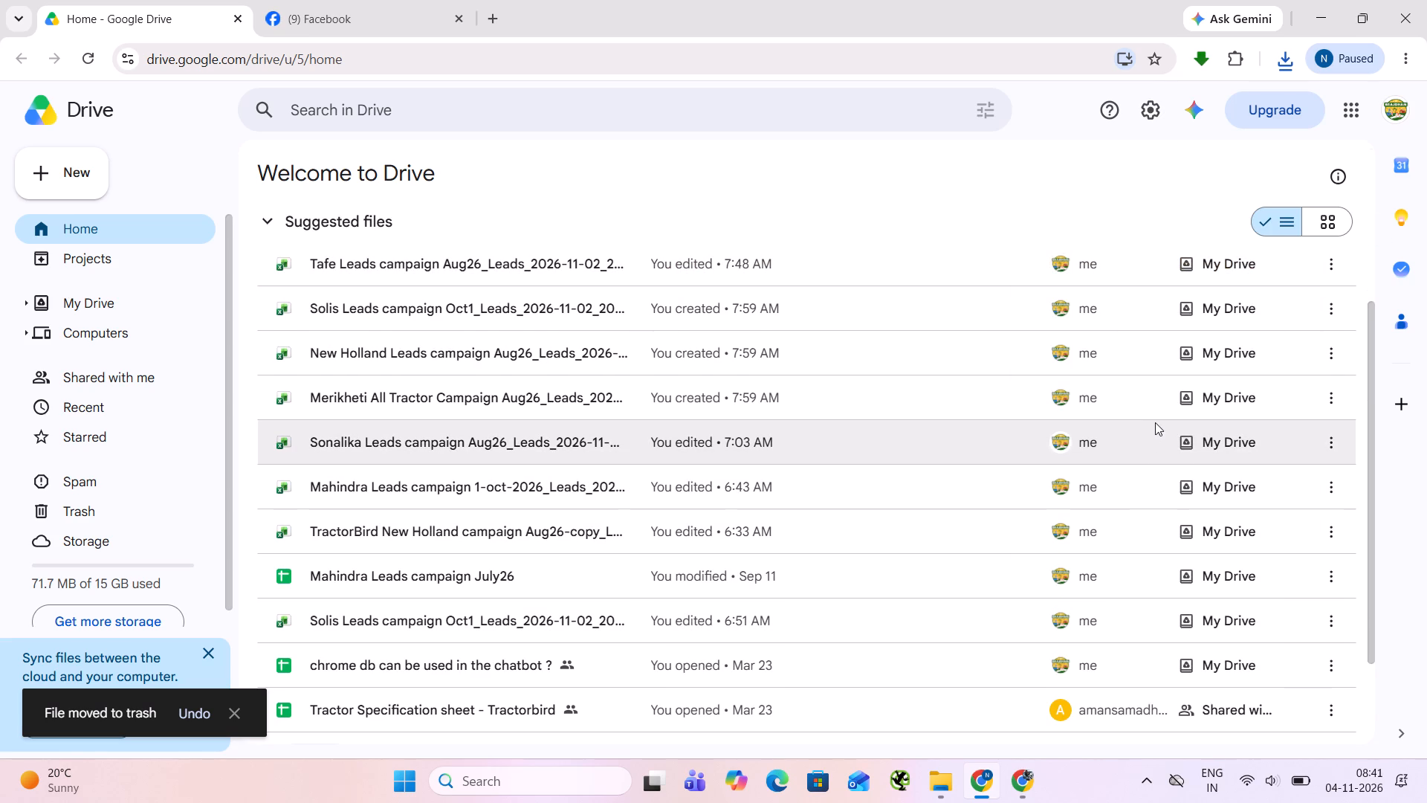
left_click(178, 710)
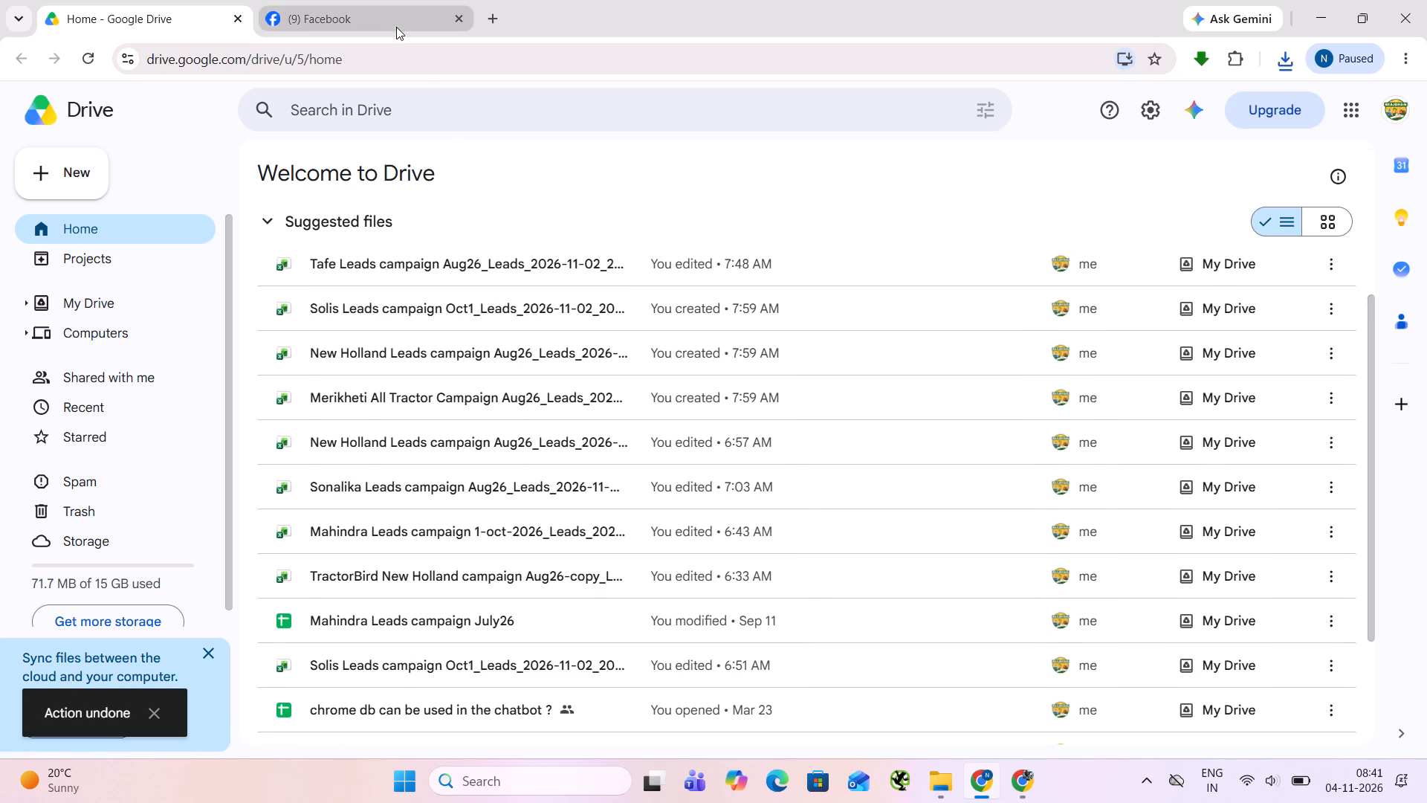
Go to the Facebook page and switch the active profile from Sprinted - Software Services to MeriKheti.
left_click(368, 36)
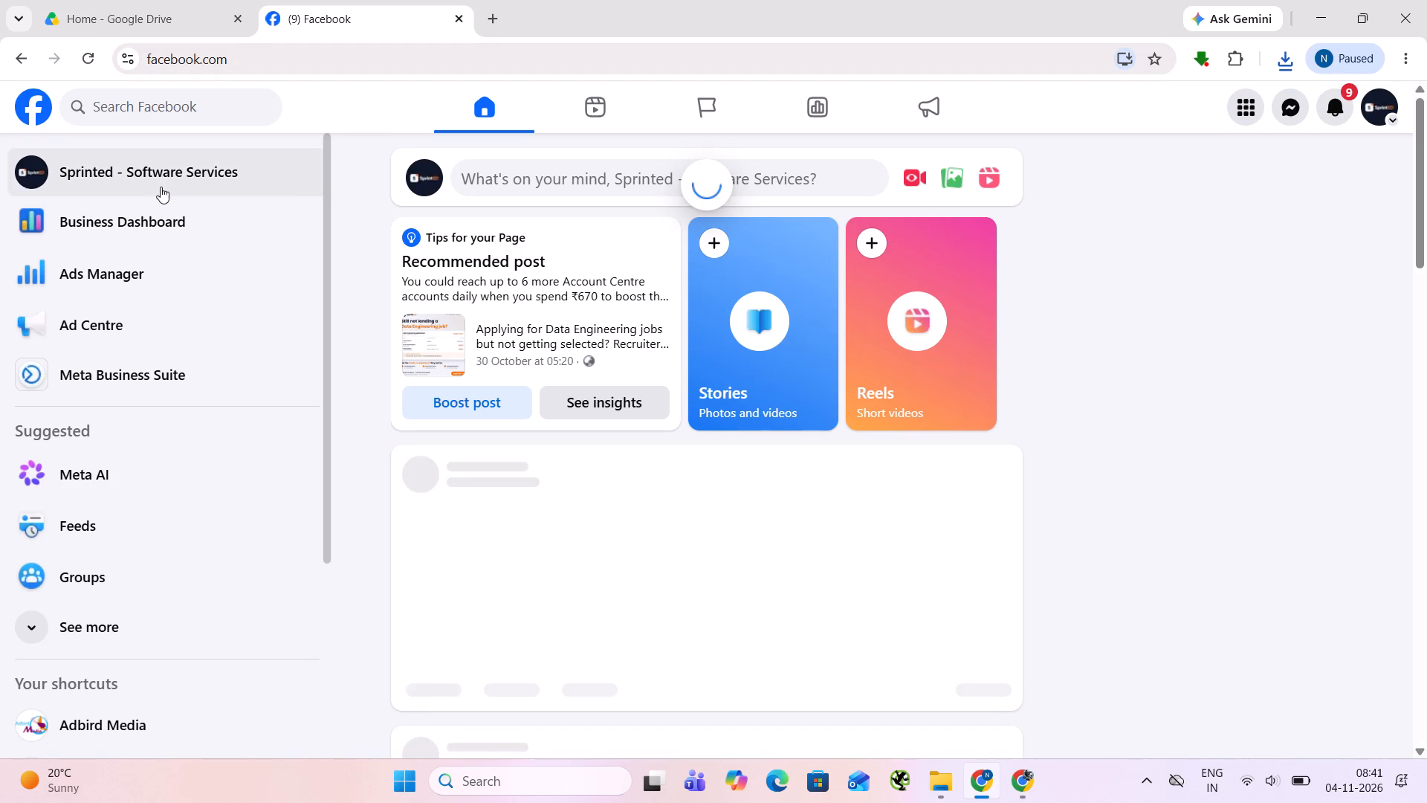
left_click(158, 187)
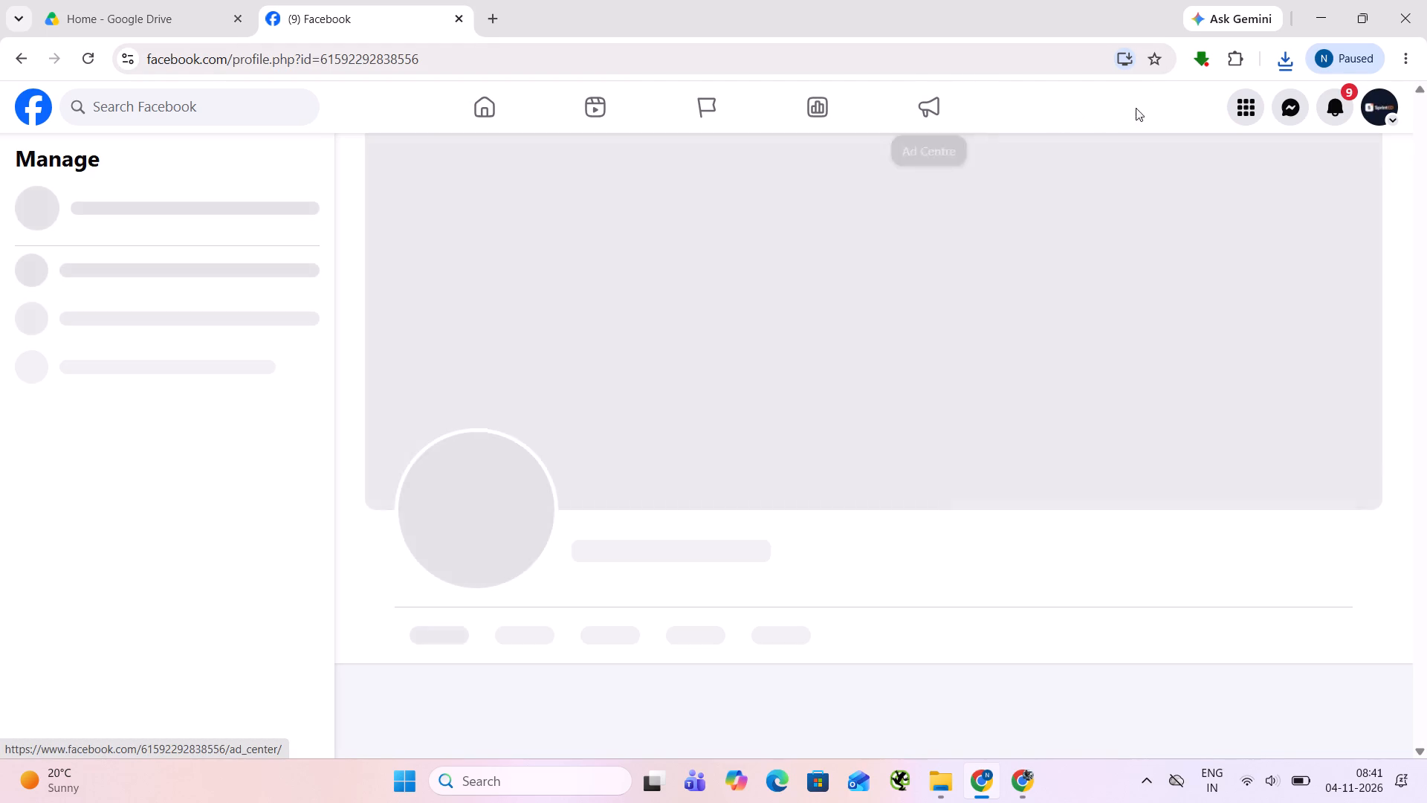
left_click(1386, 109)
left_click_drag(1268, 313, 1252, 352)
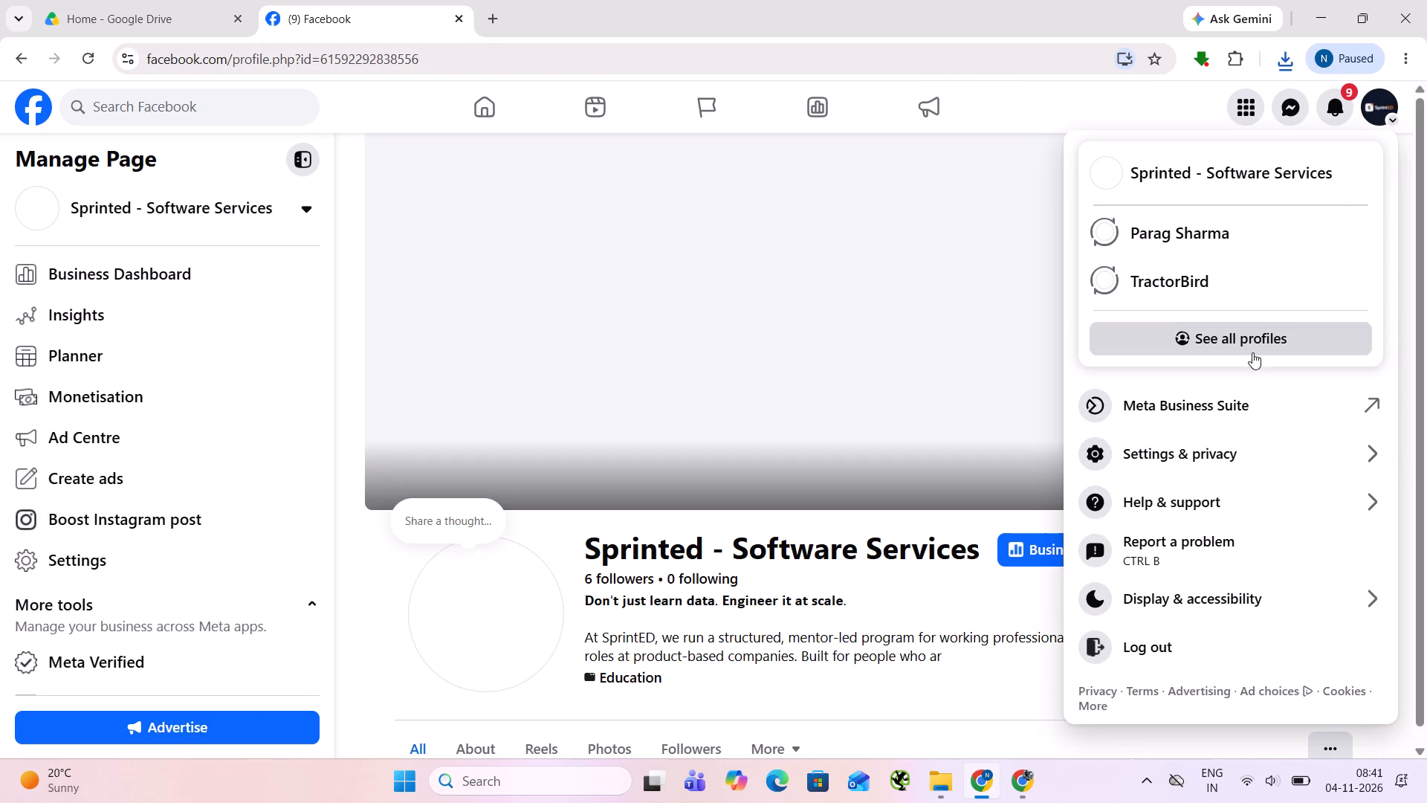
left_click_drag(1252, 352, 1240, 390)
left_click(1255, 353)
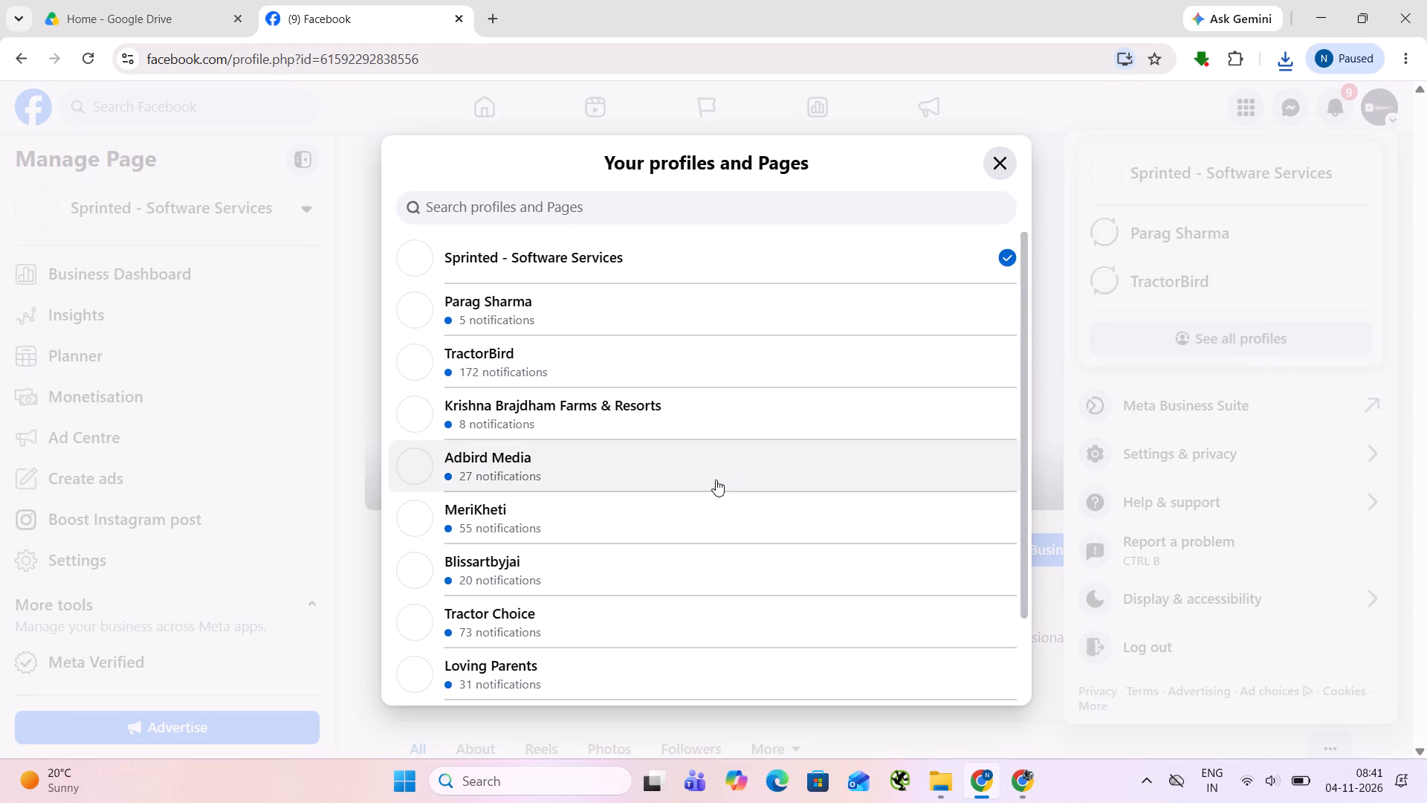
left_click(719, 526)
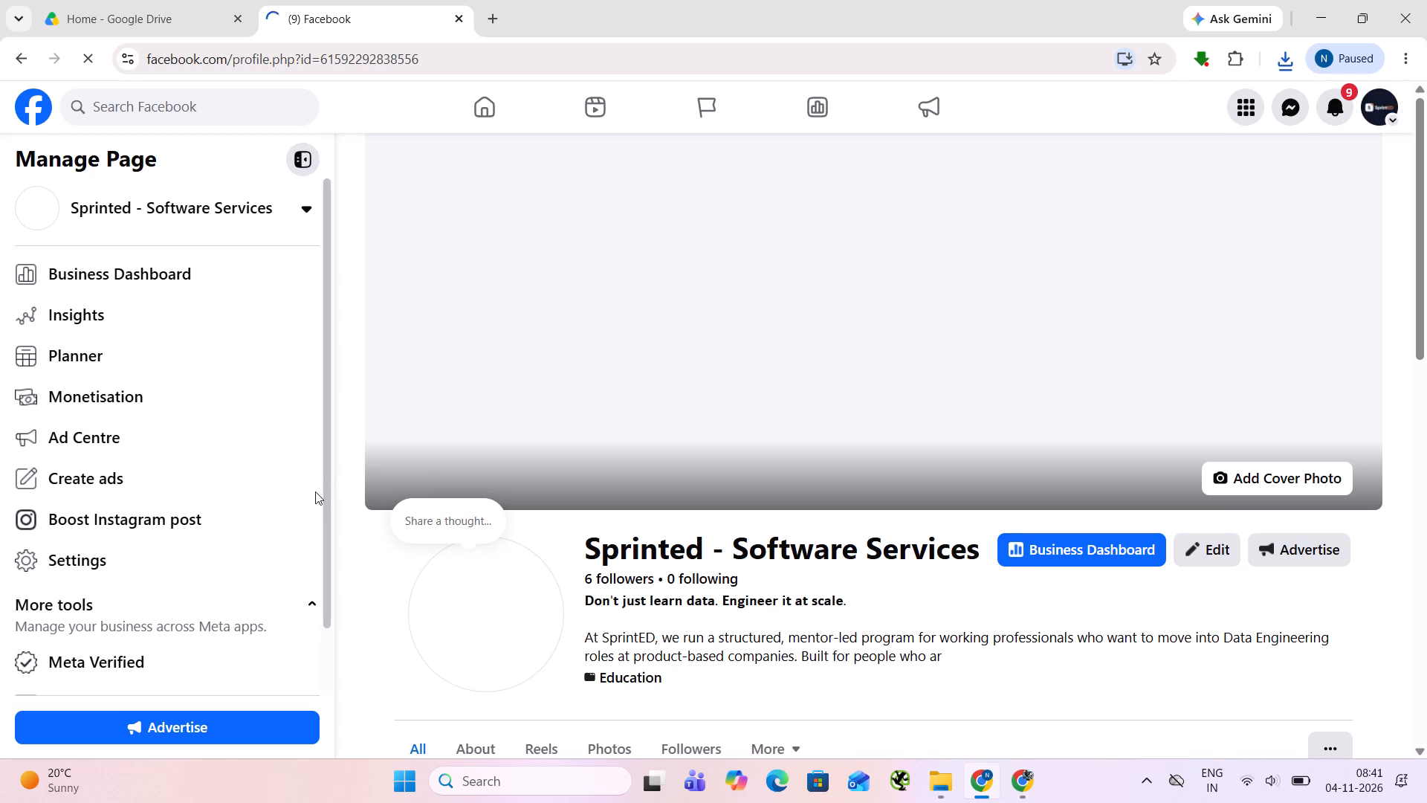
left_click_drag(325, 497, 325, 640)
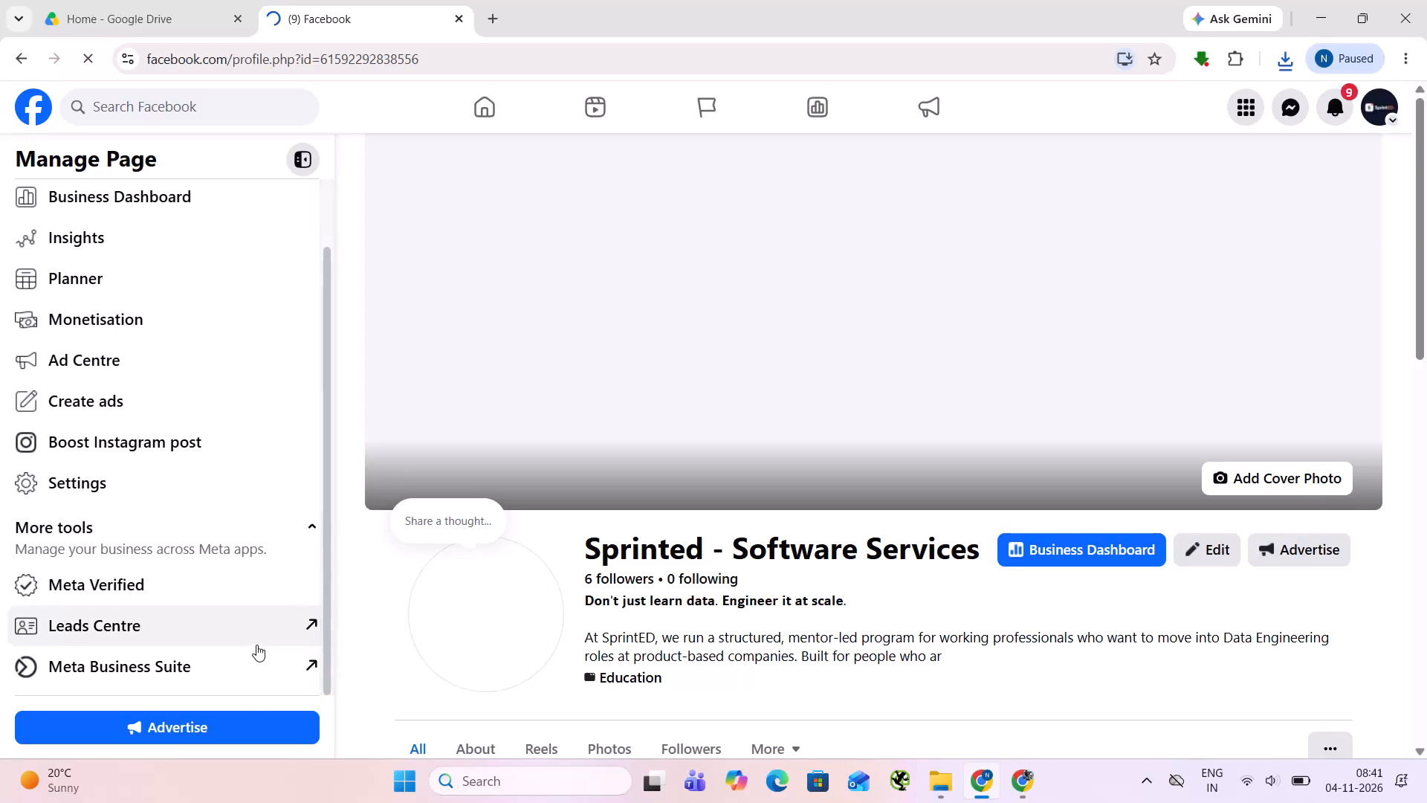
left_click(246, 657)
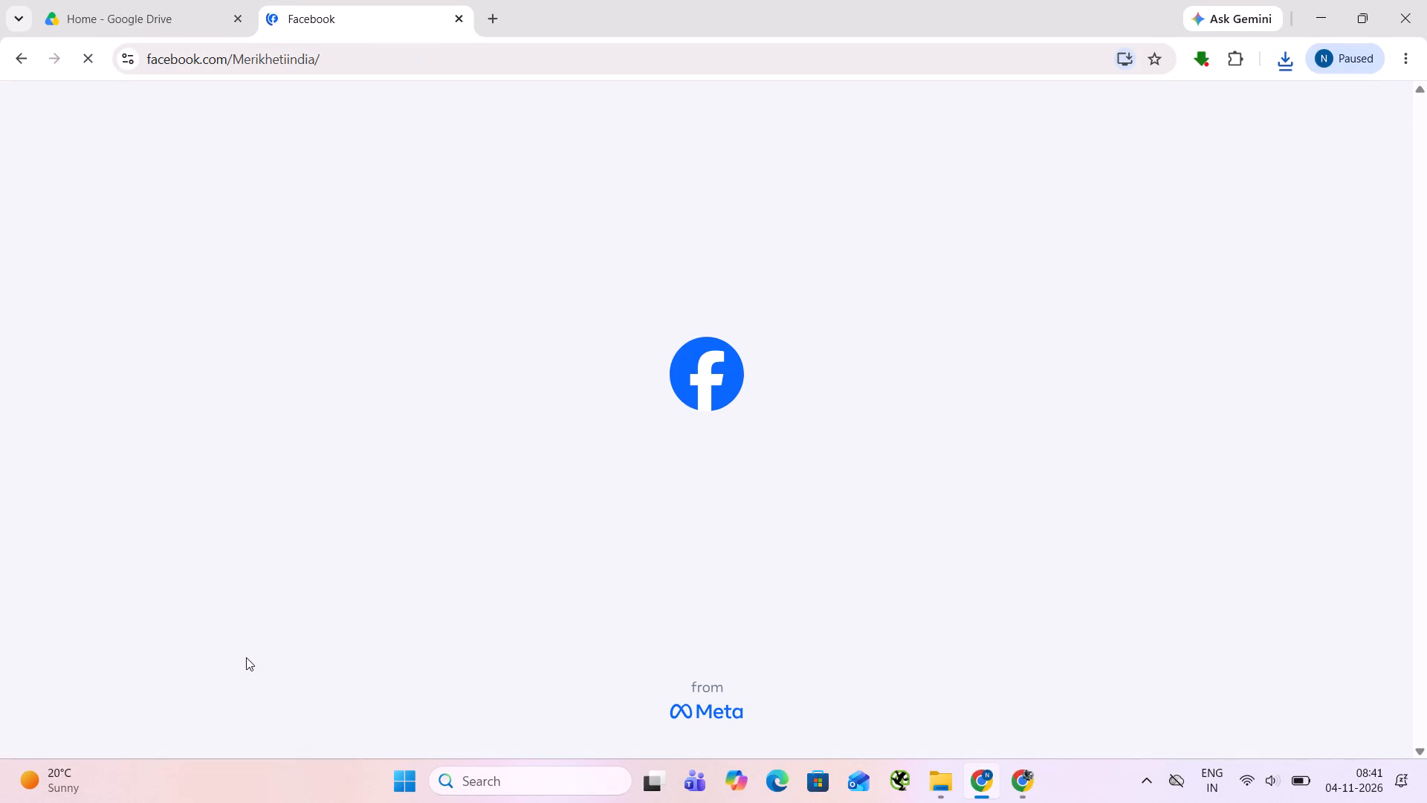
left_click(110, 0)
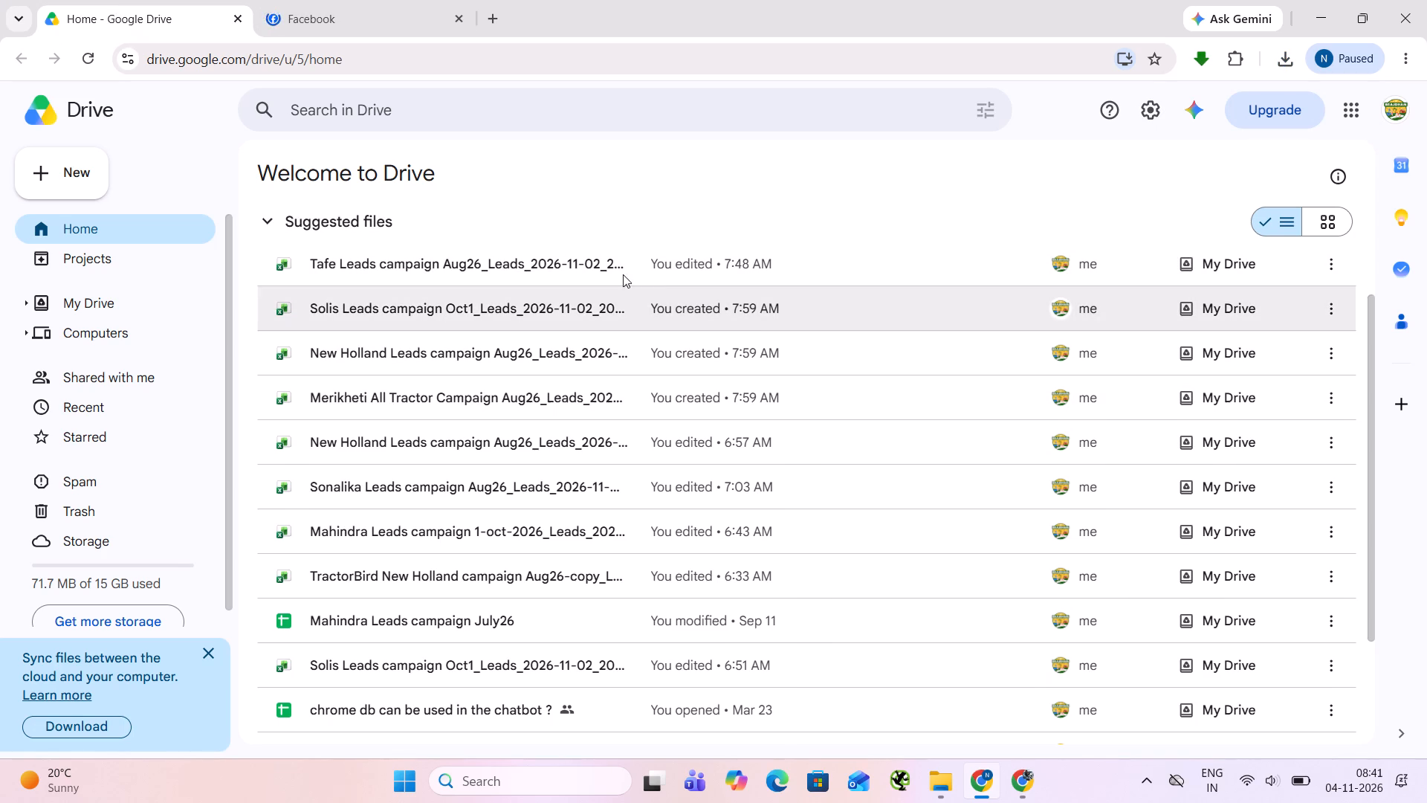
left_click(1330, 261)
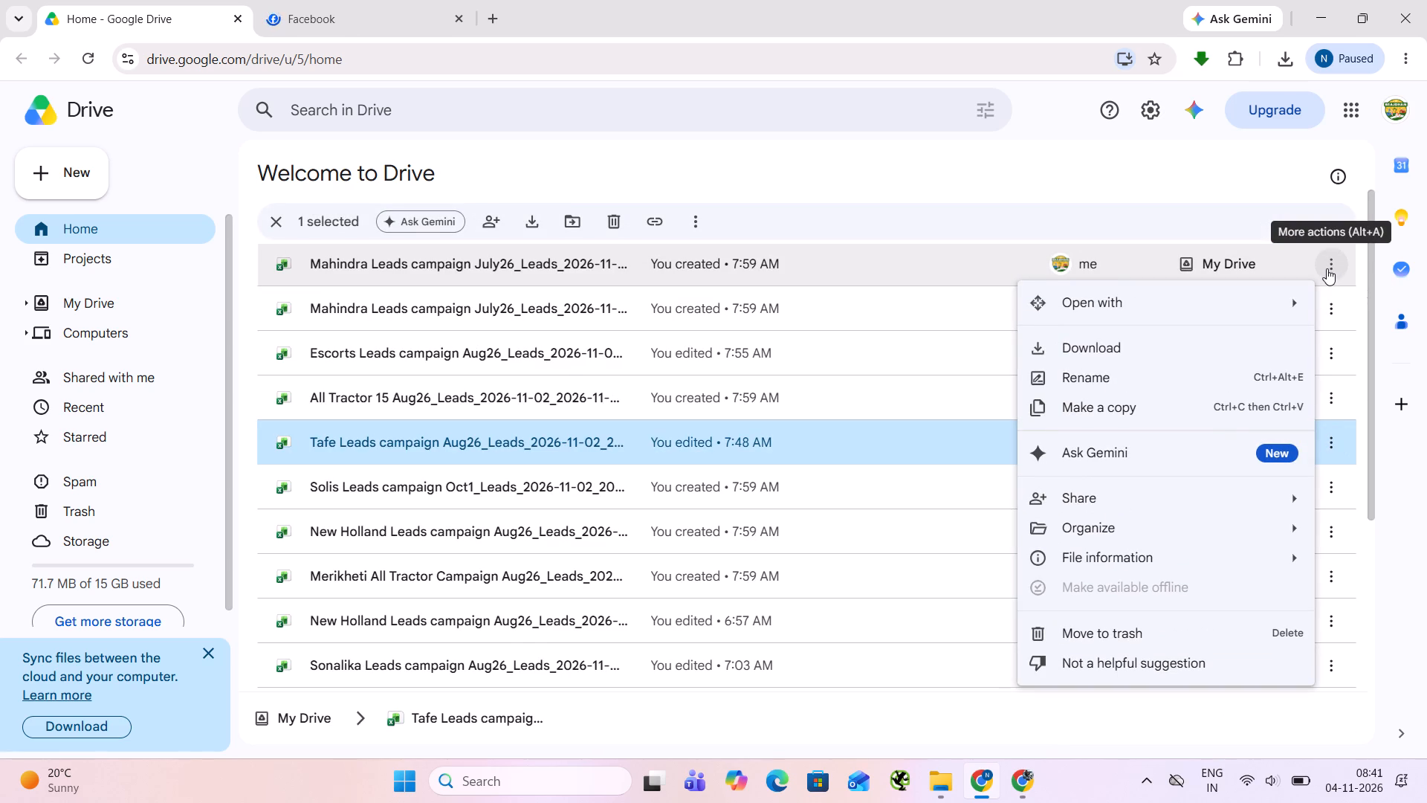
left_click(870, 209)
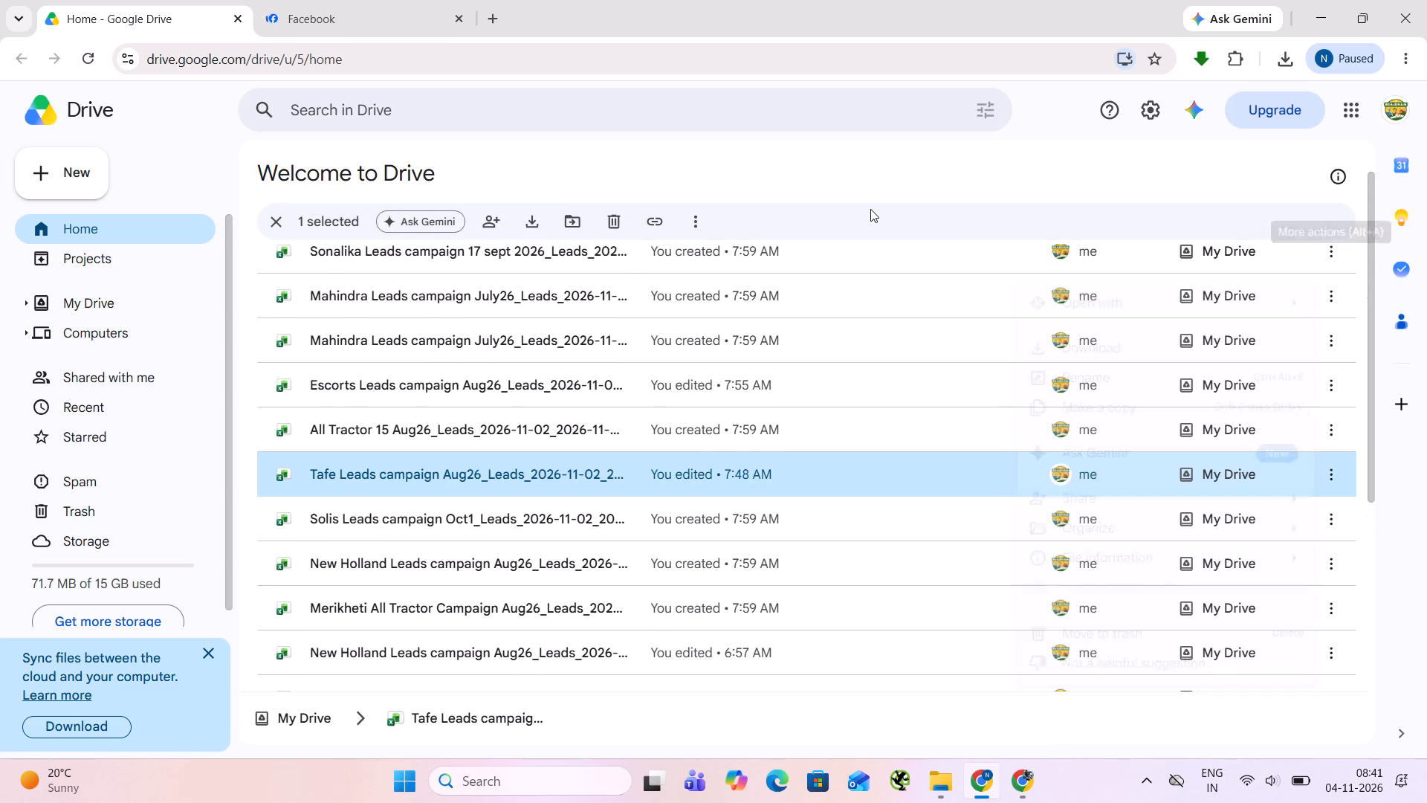
Dismiss the profile switch notice, open Meta Business Suite for the MeriKheti Page, and close the Facebook page.
left_click(375, 1)
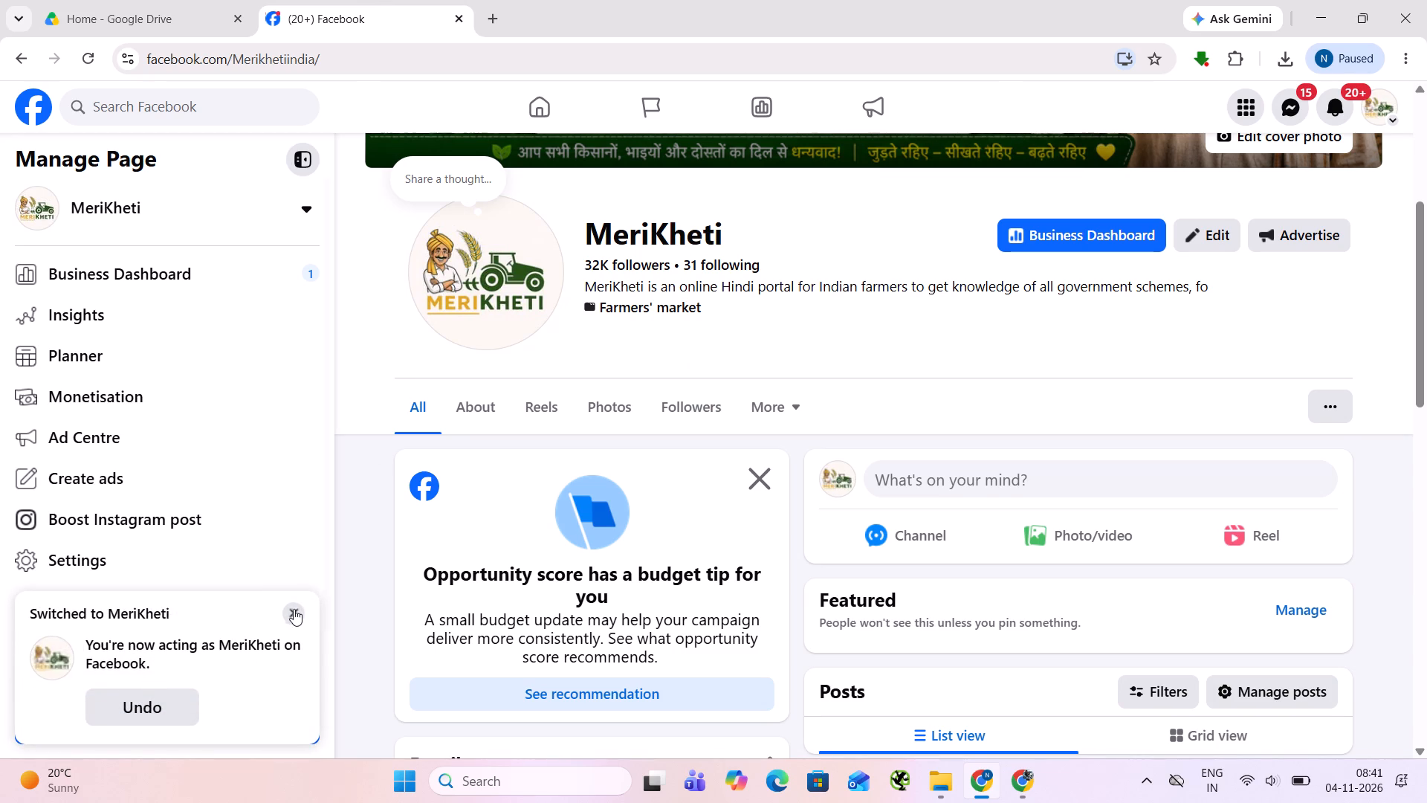
left_click(292, 609)
left_click(320, 629)
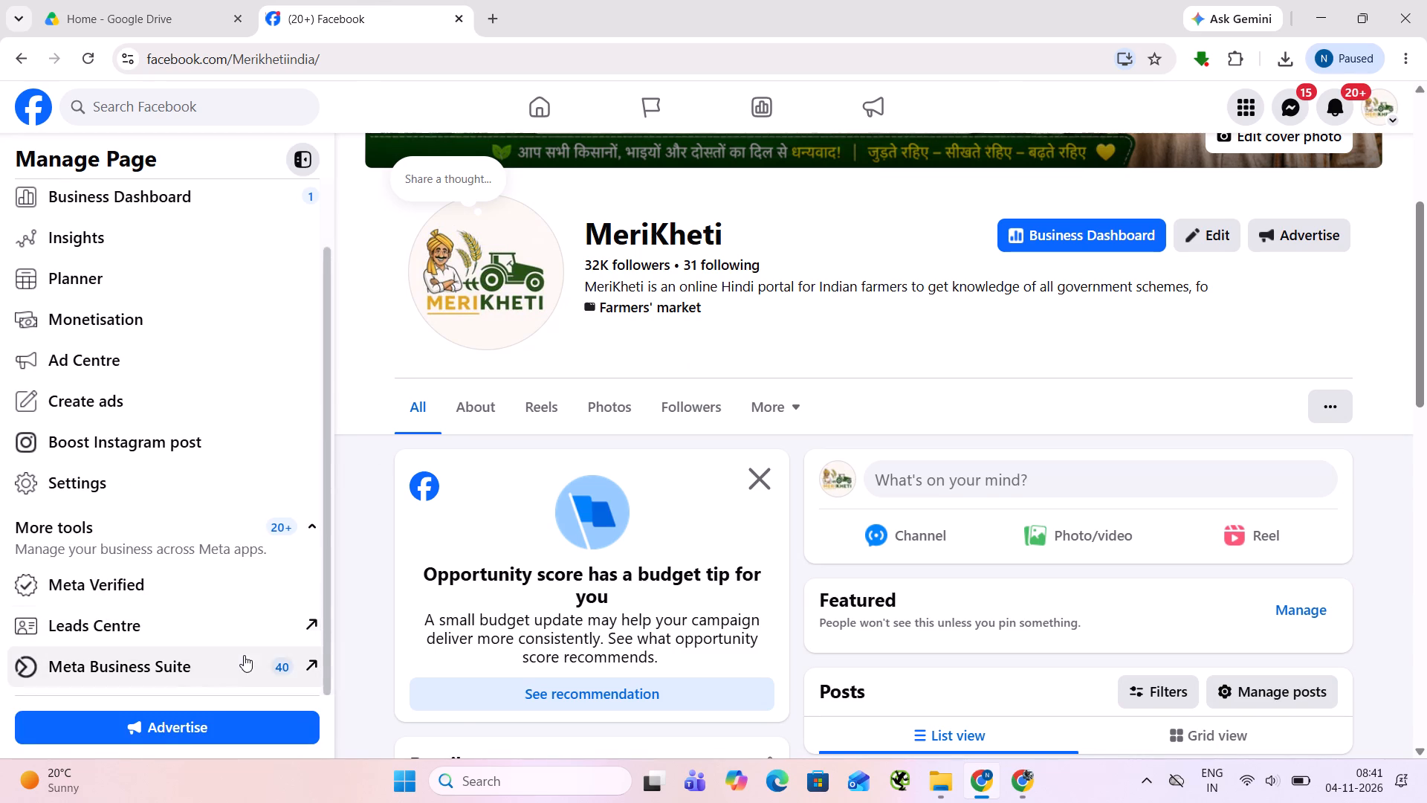
left_click(244, 655)
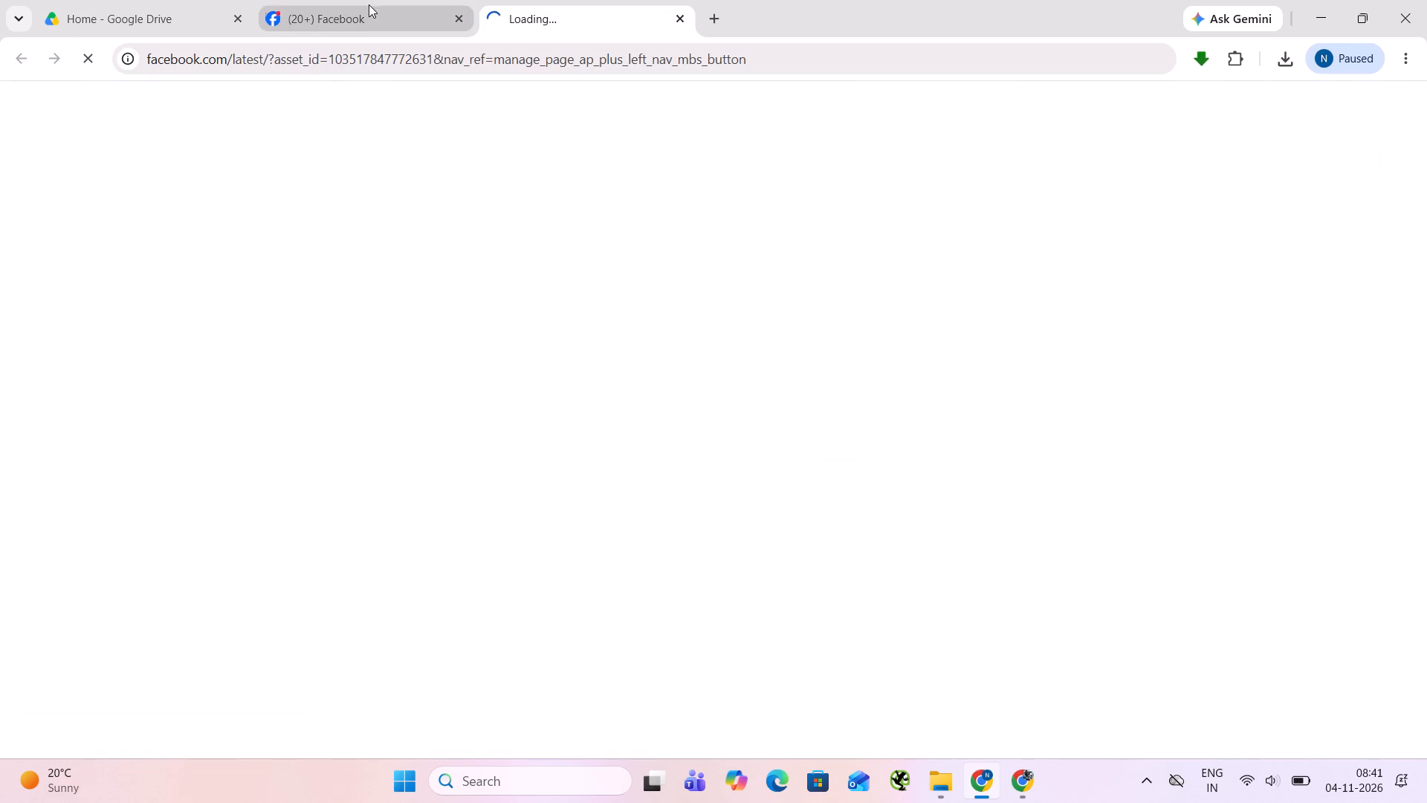
left_click(369, 4)
left_click(458, 19)
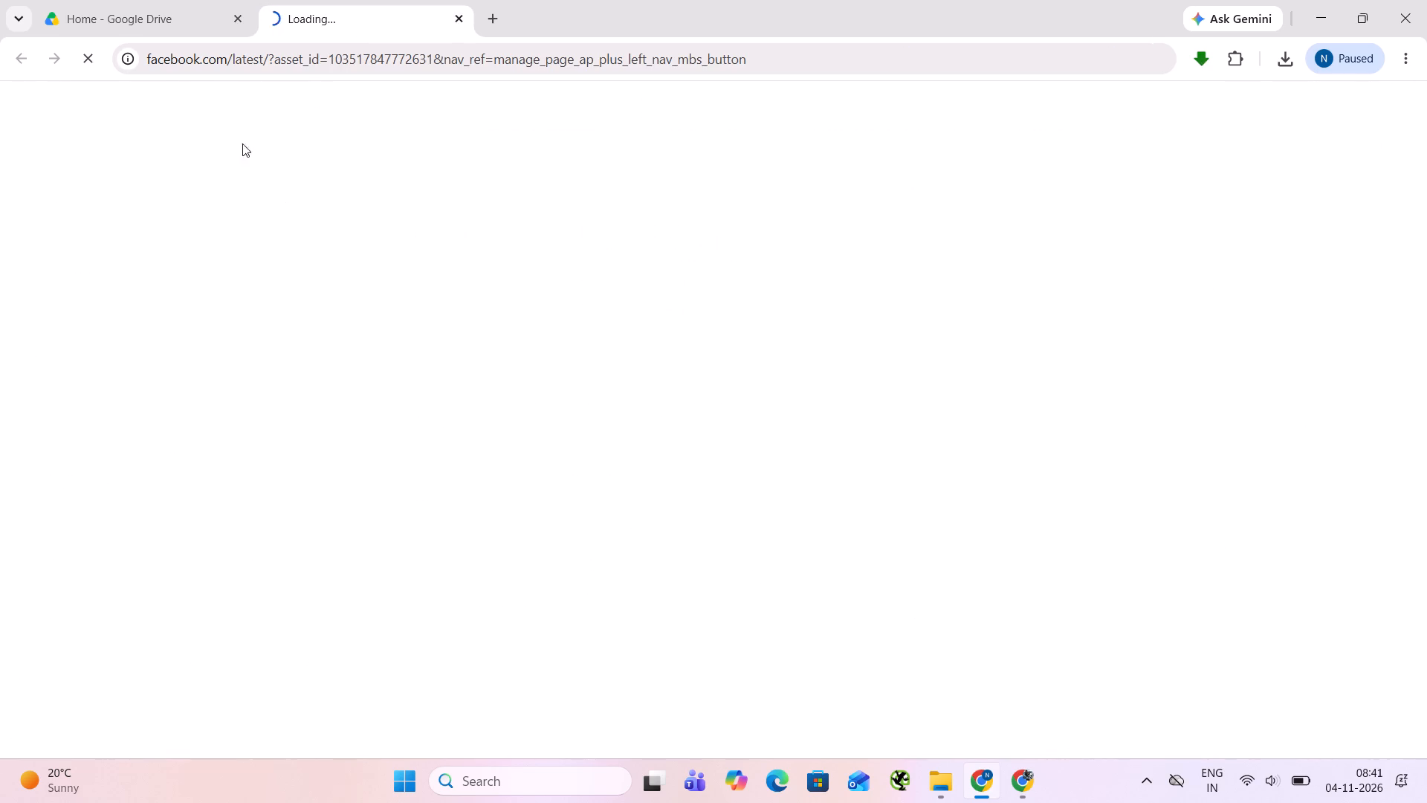
Return to Drive and open the Sonalika Leads campaign 17 sept 2026 file.
left_click(140, 0)
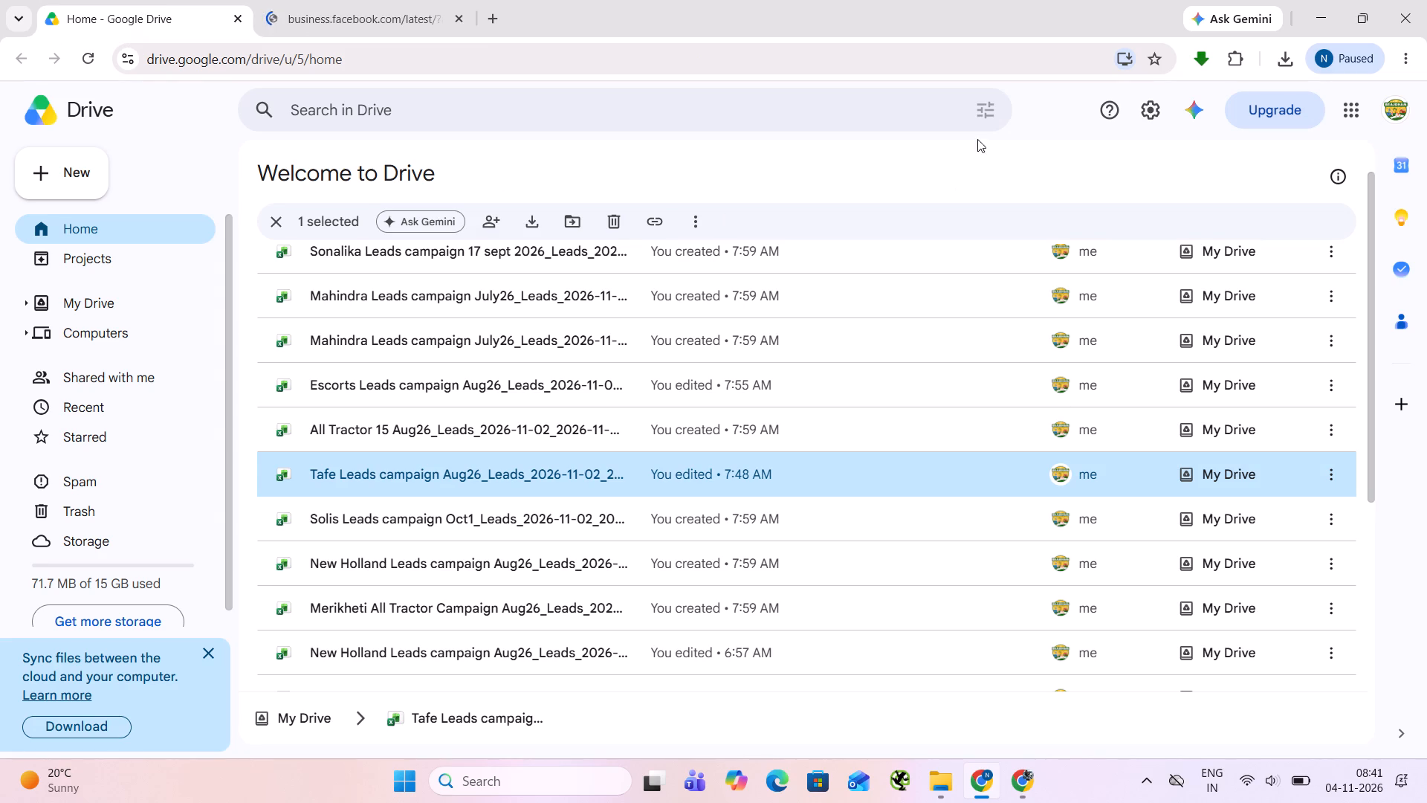
left_click(975, 162)
left_click_drag(1371, 219, 1377, 210)
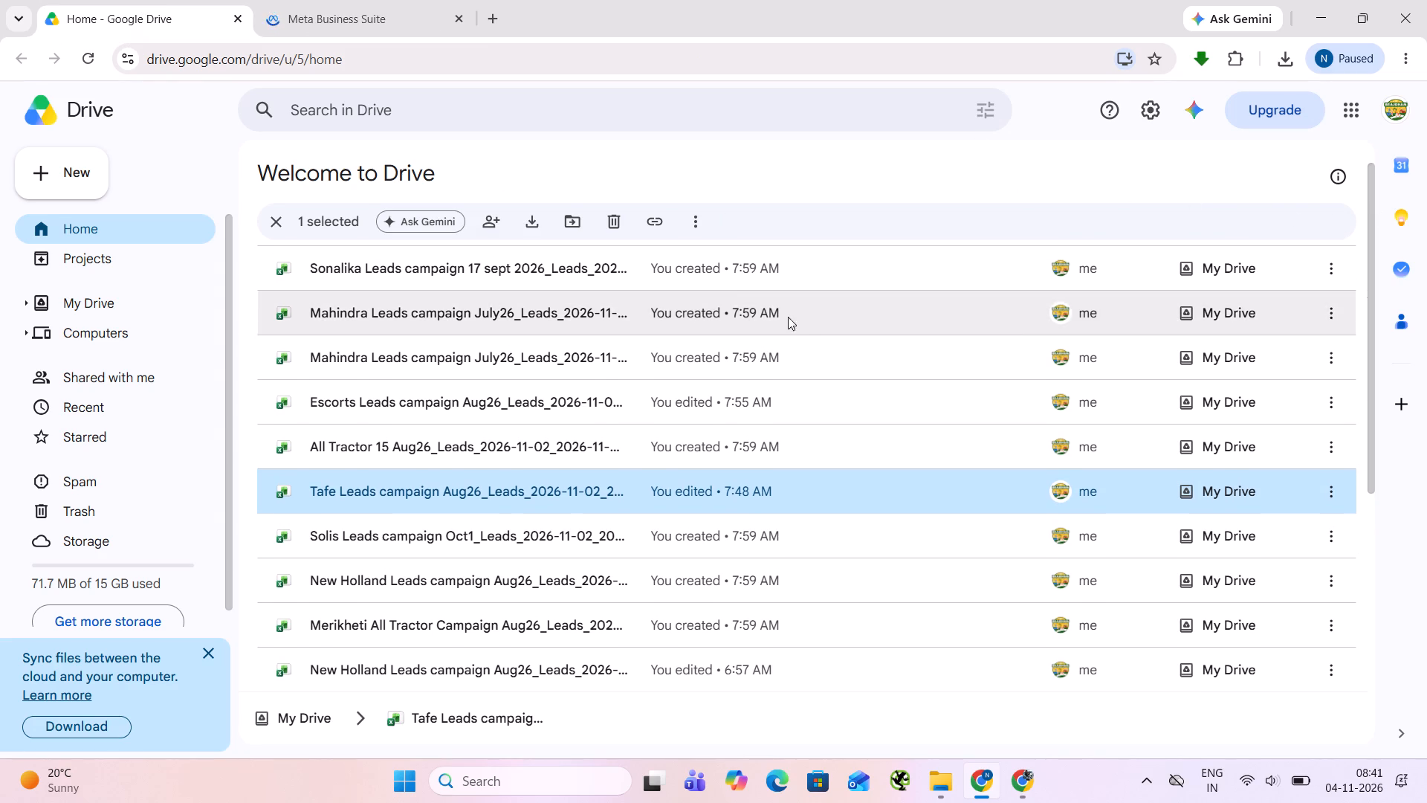
double_click(951, 263)
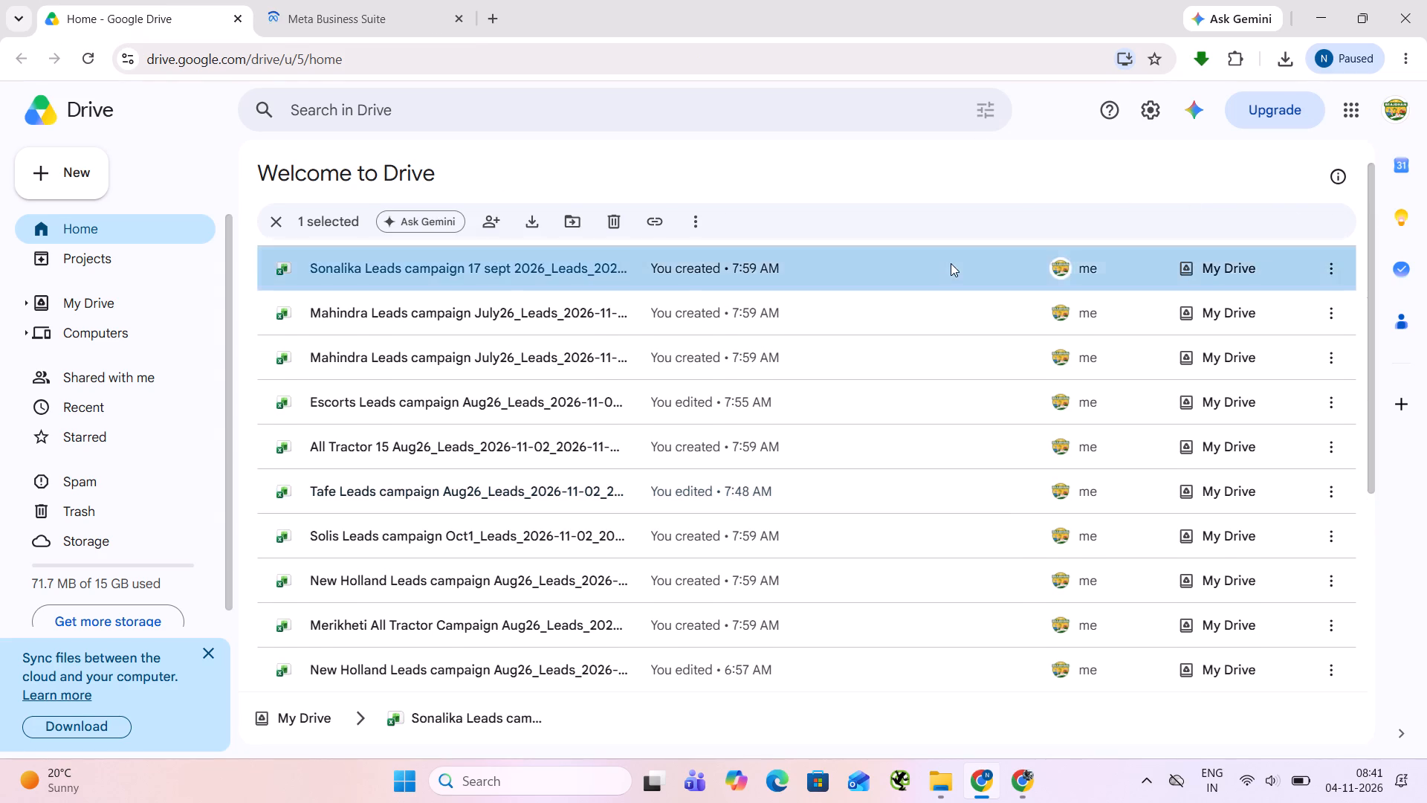
Switch to Meta Business Suite and open the Instant Forms of the MeriKheti Page.
left_click(531, 0)
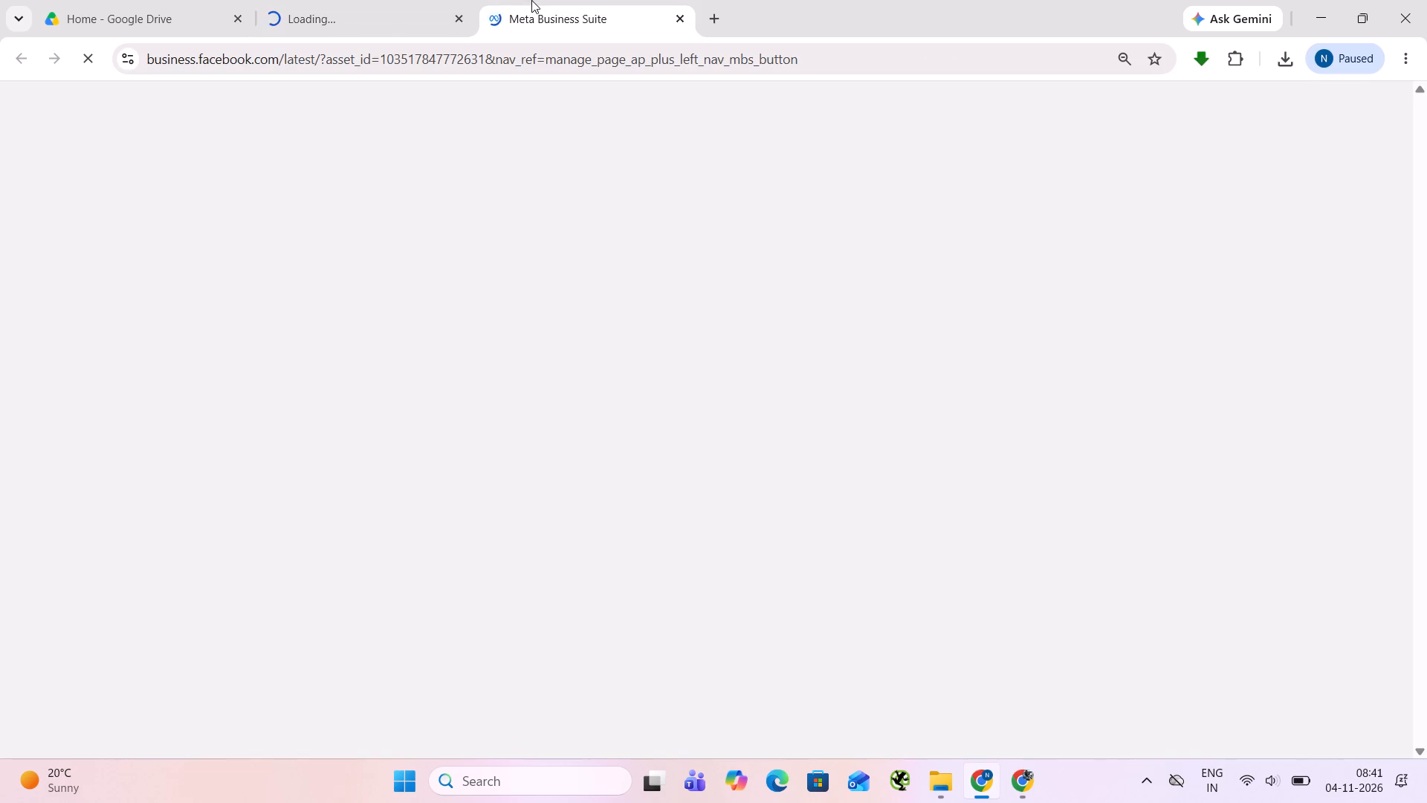
left_click(317, 7)
left_click(586, 2)
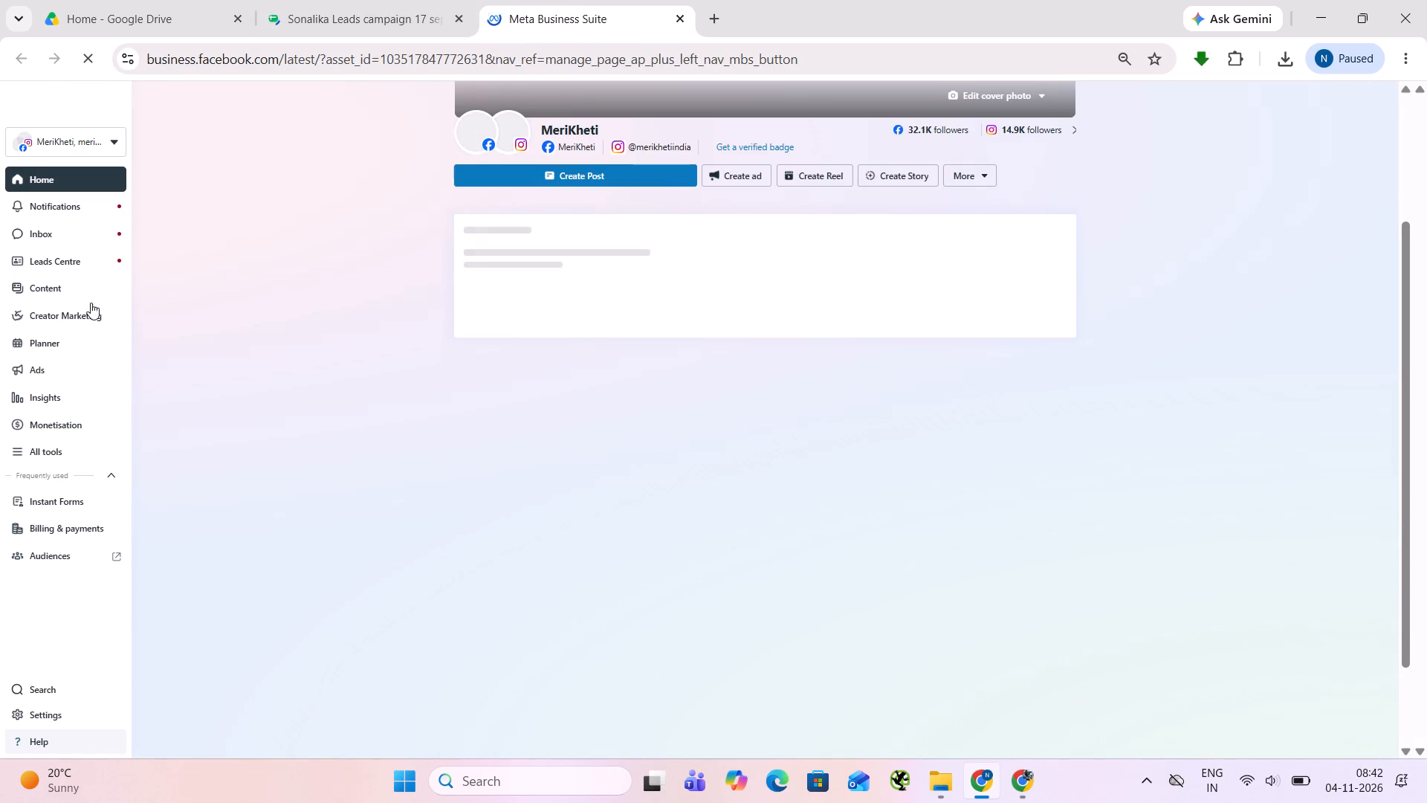
left_click(68, 497)
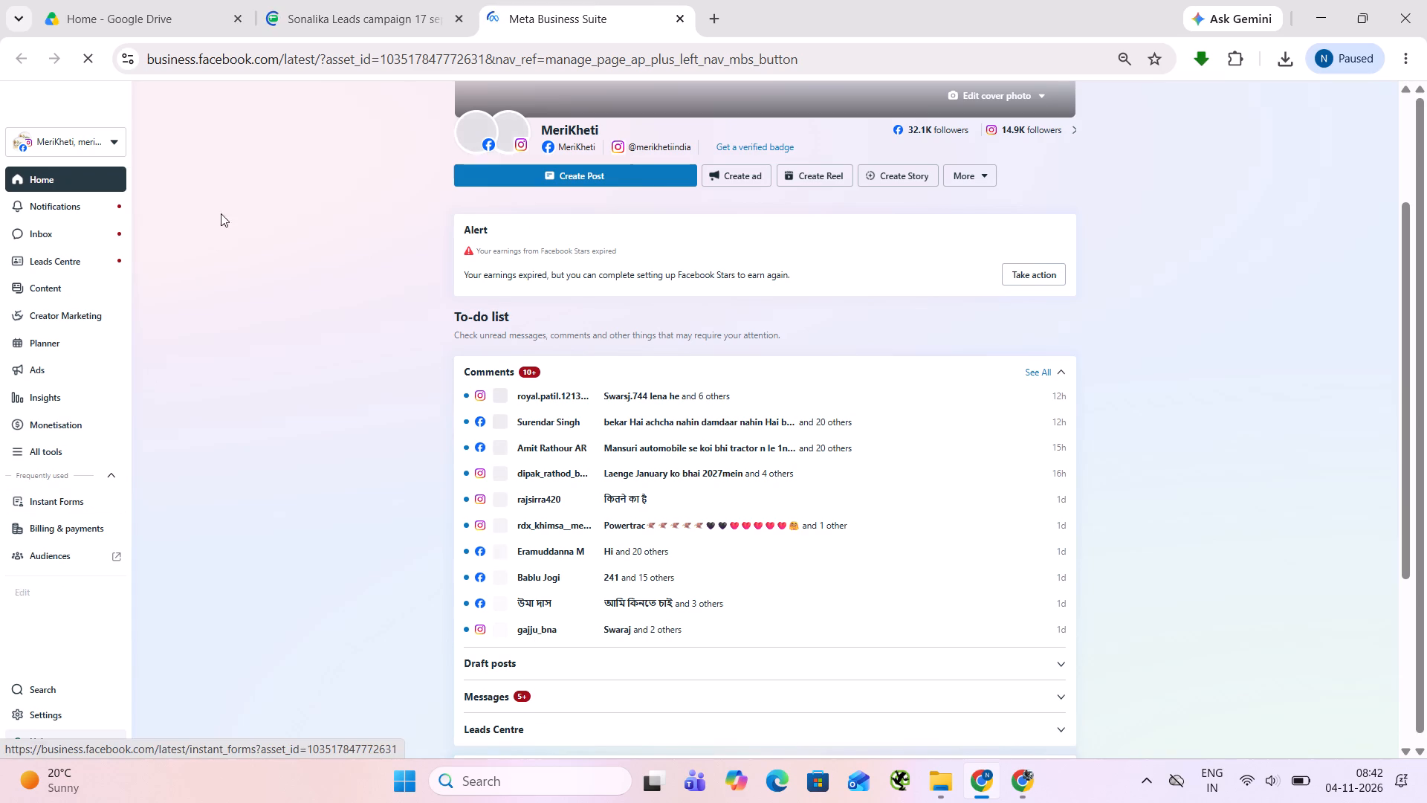
Examine the state and city columns of the Sonalika Leads campaign 17 sept 2026 spreadsheet down to the last row, and close it.
left_click(300, 0)
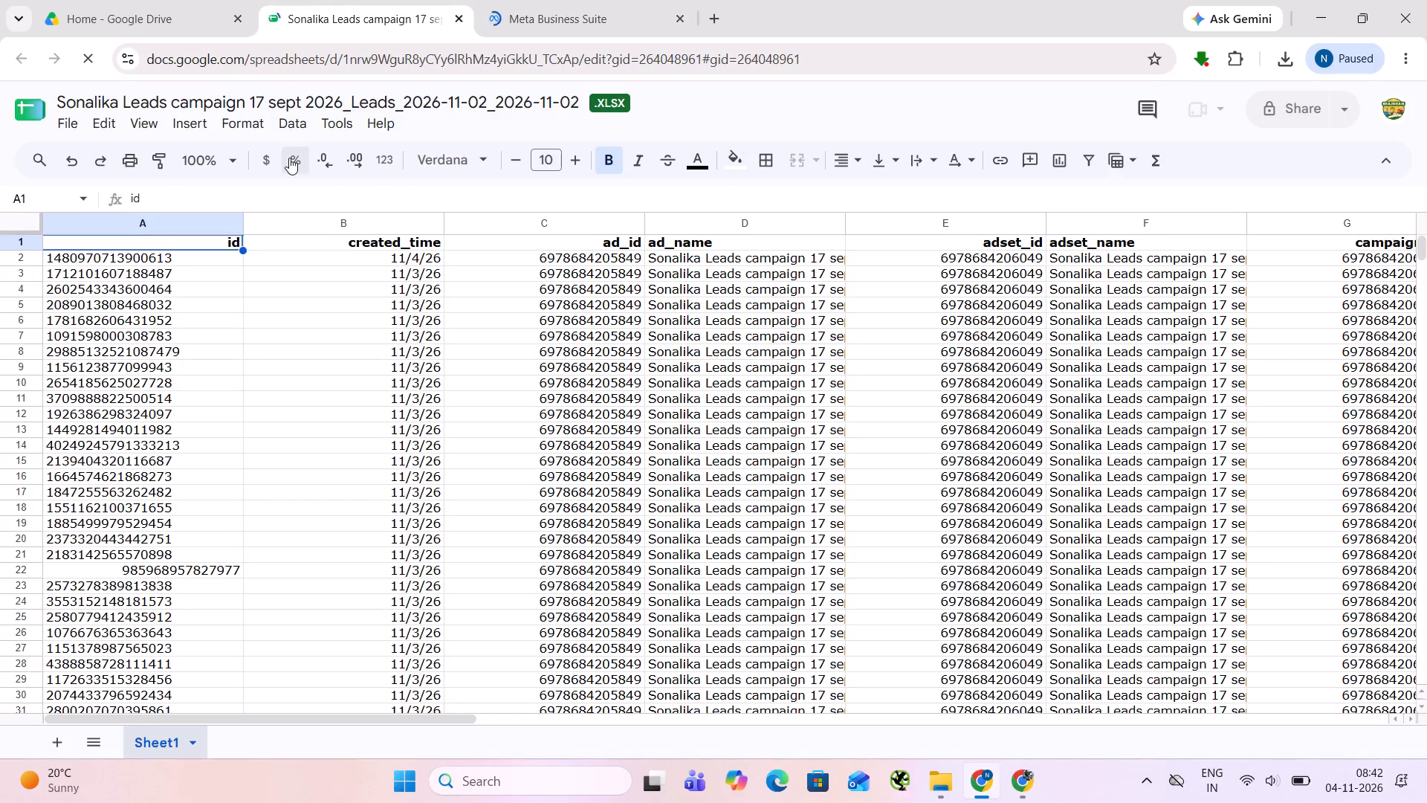
key("ctrl+Right")
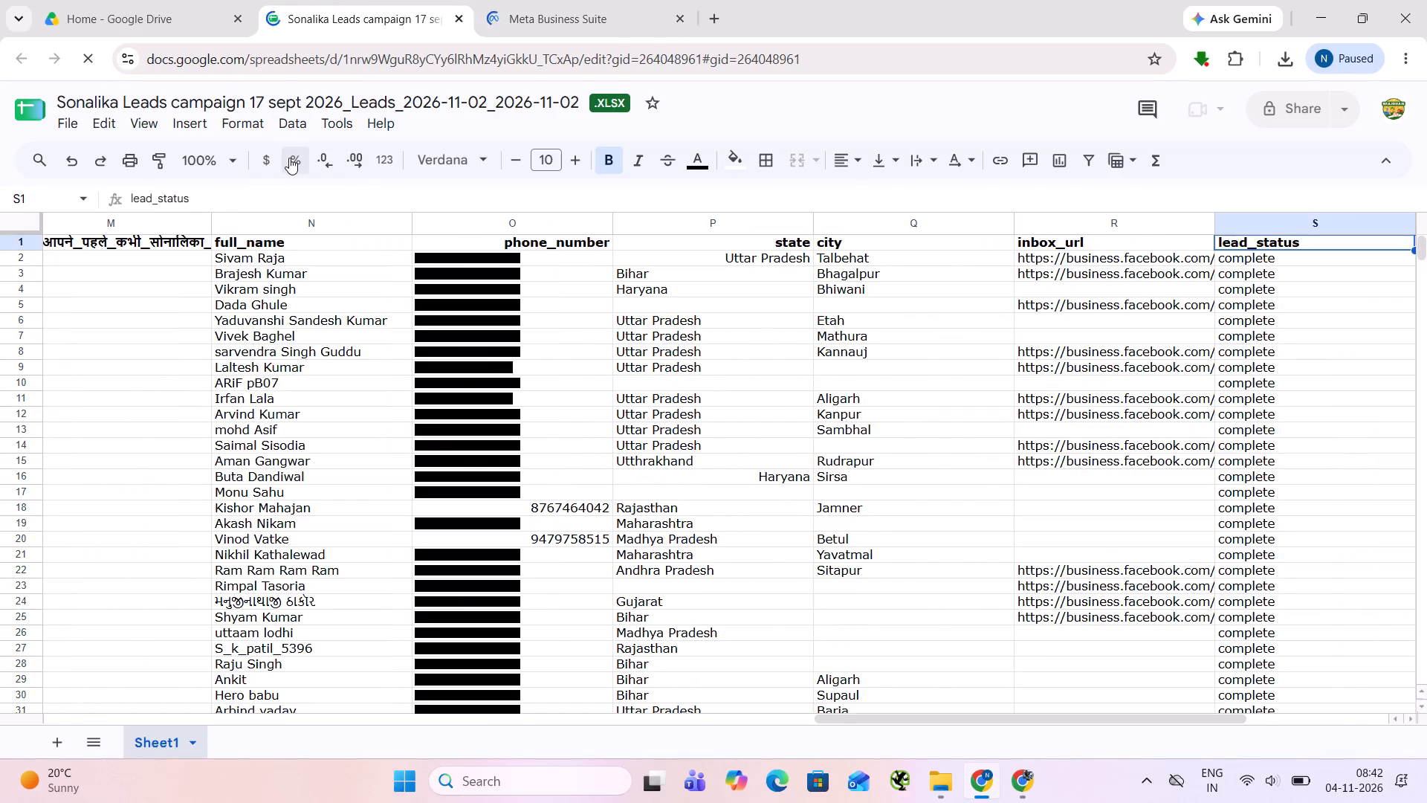
key("ctrl+Down")
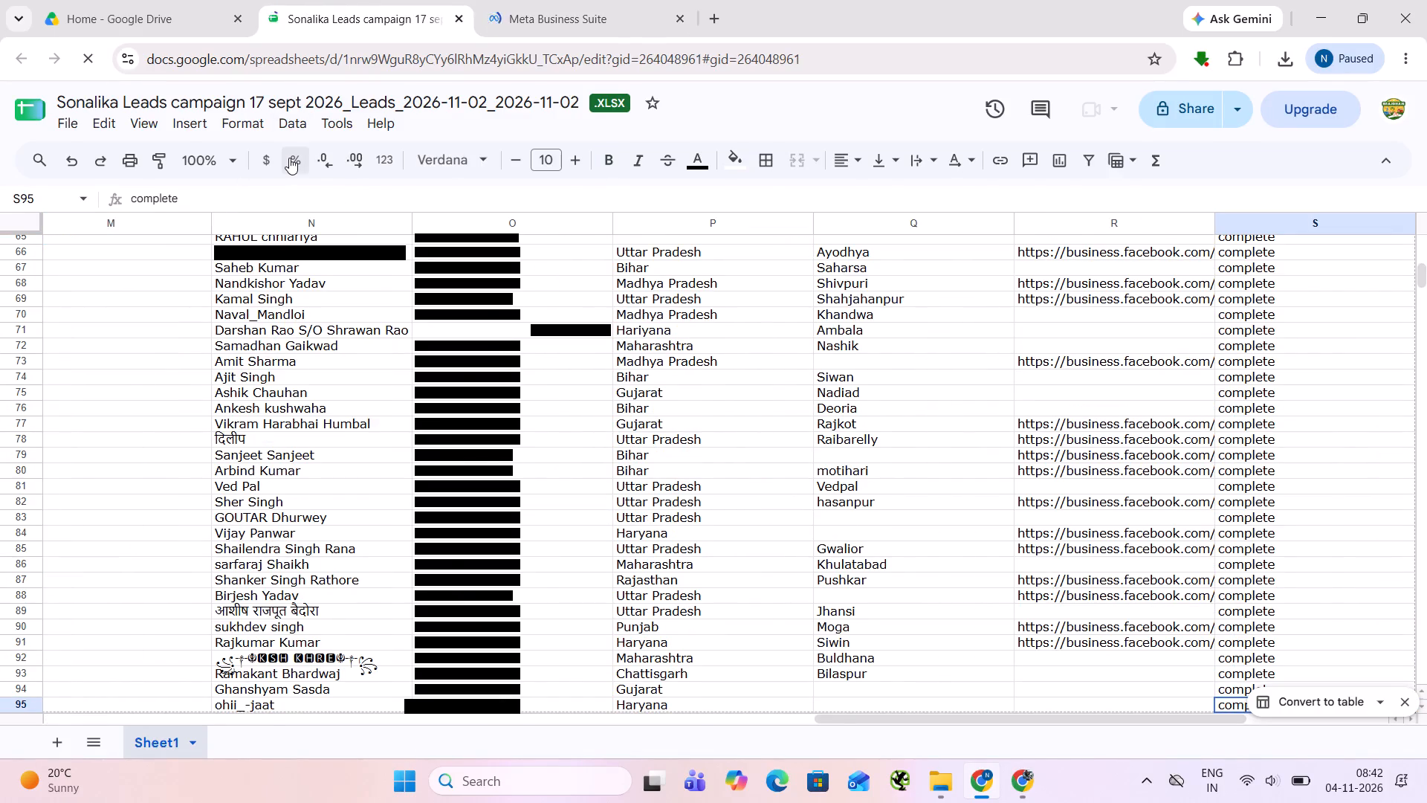
left_click(457, 20)
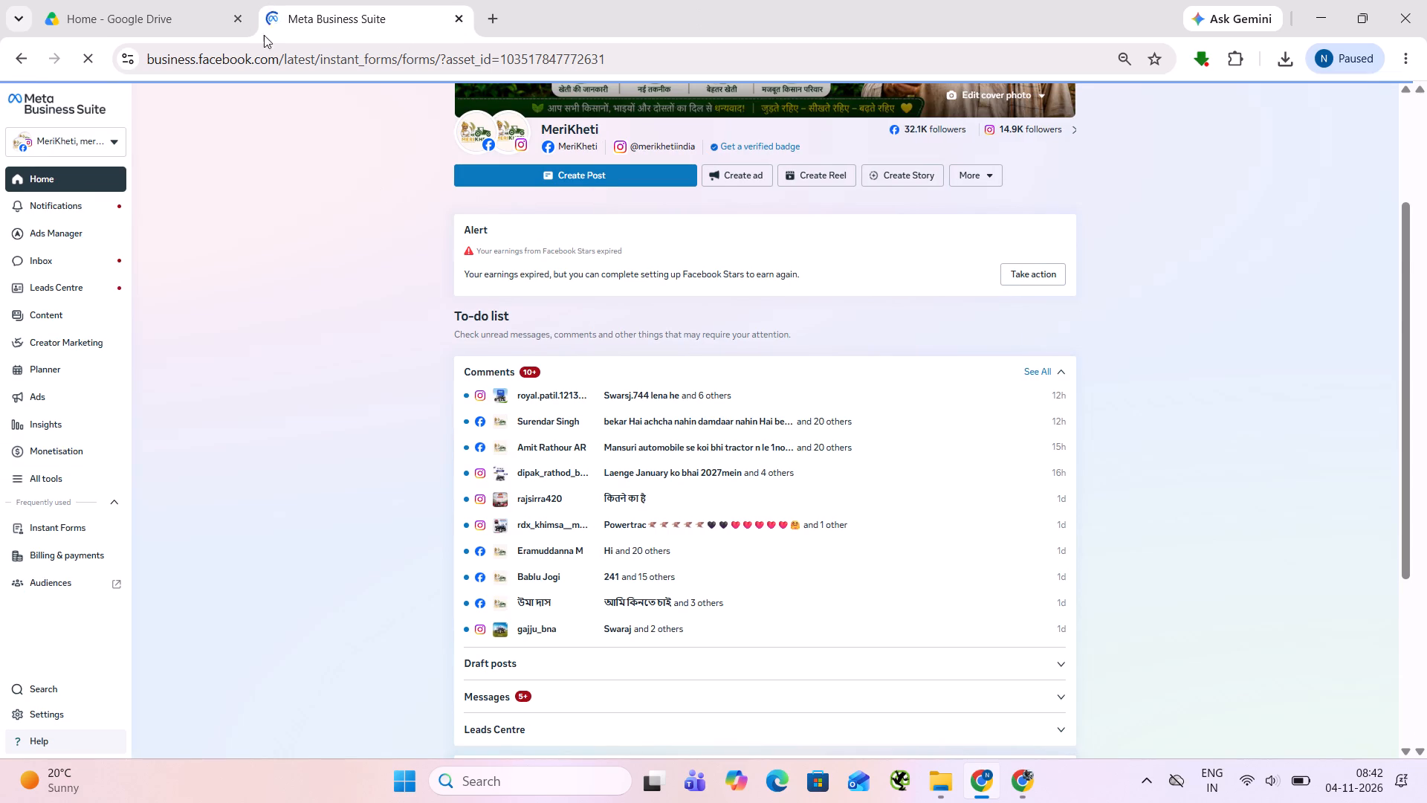
Open the All Tractor 15 Aug26, Solis Oct1 (1), New Holland Aug26 (1) and Merikheti All Tractor Campaign Aug26 lead files from Drive.
left_click(189, 0)
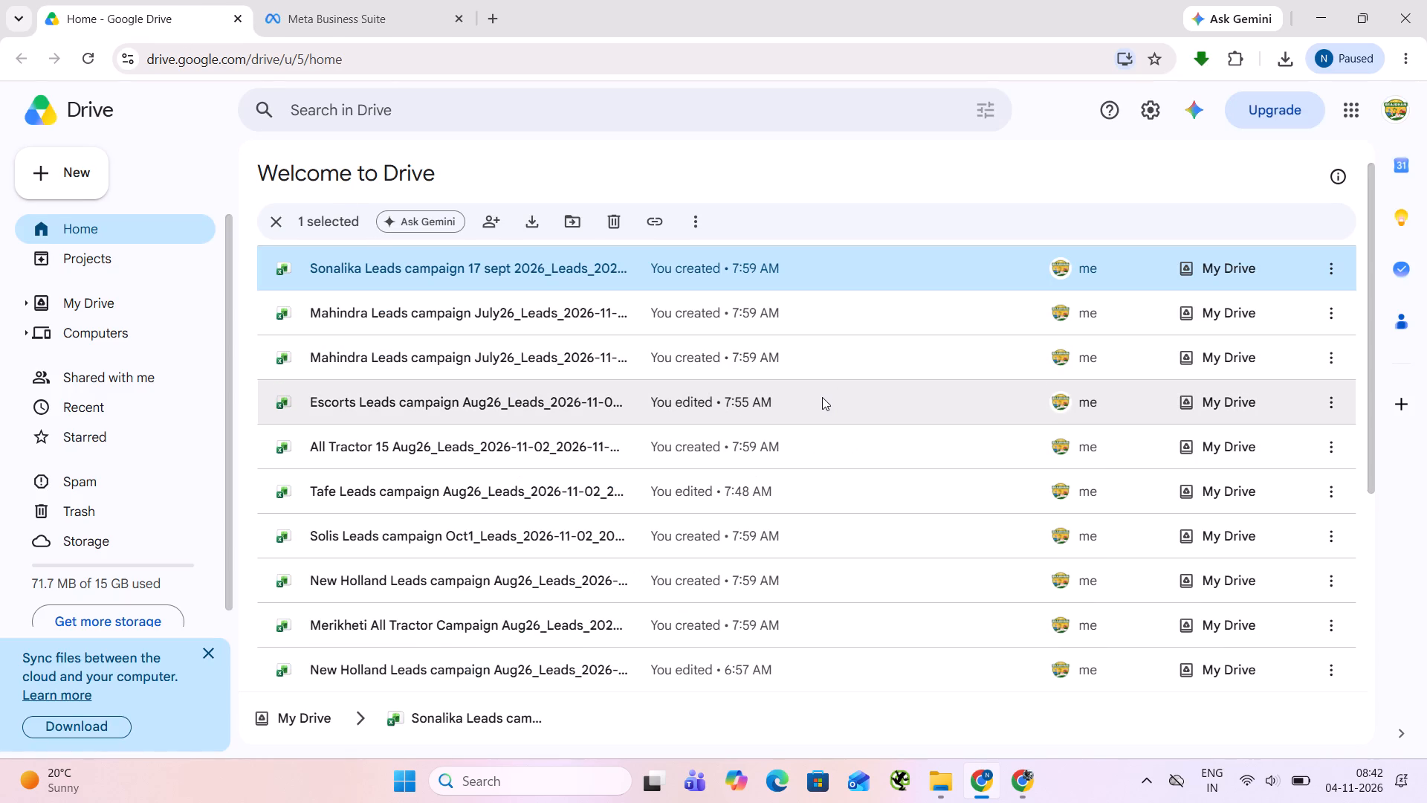
double_click(614, 454)
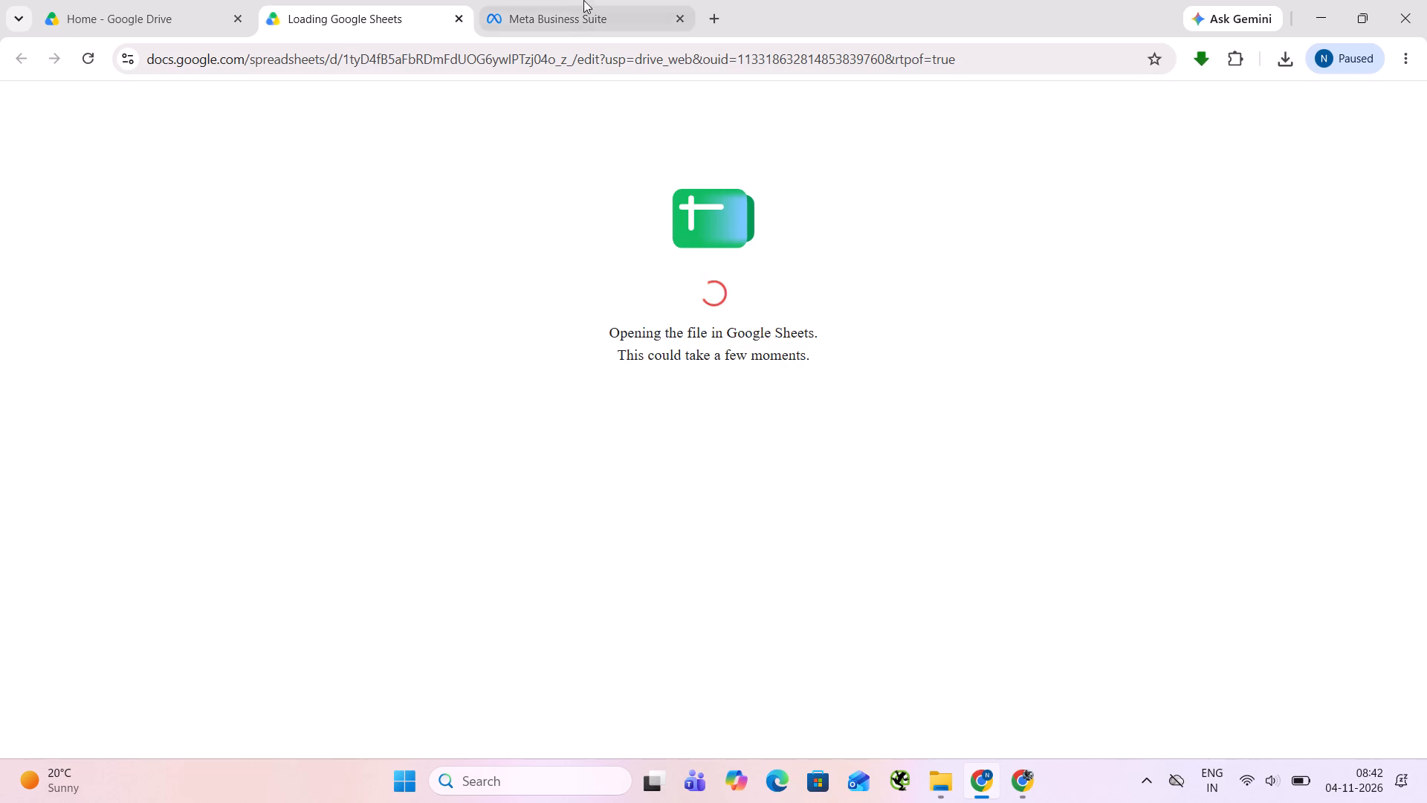
left_click(204, 4)
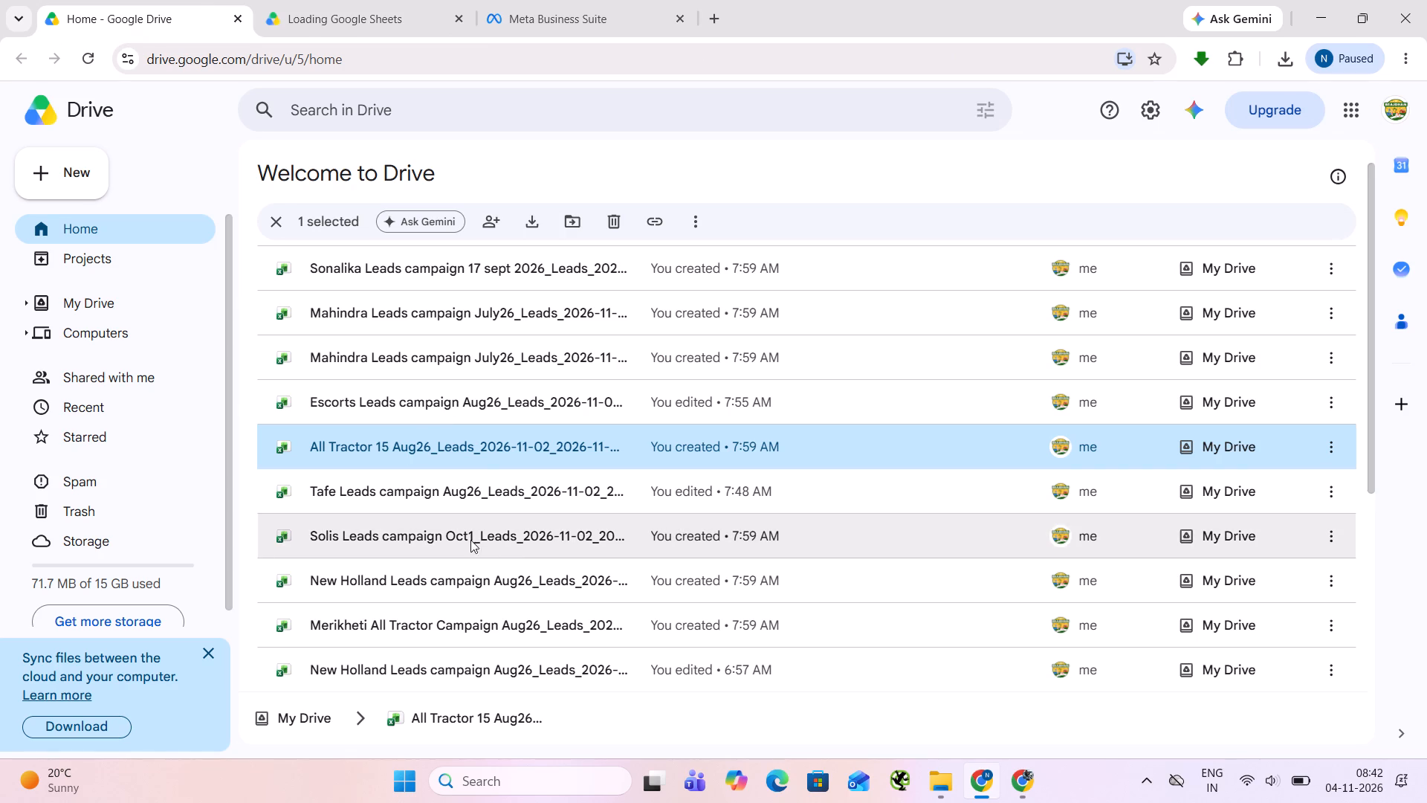
double_click(407, 538)
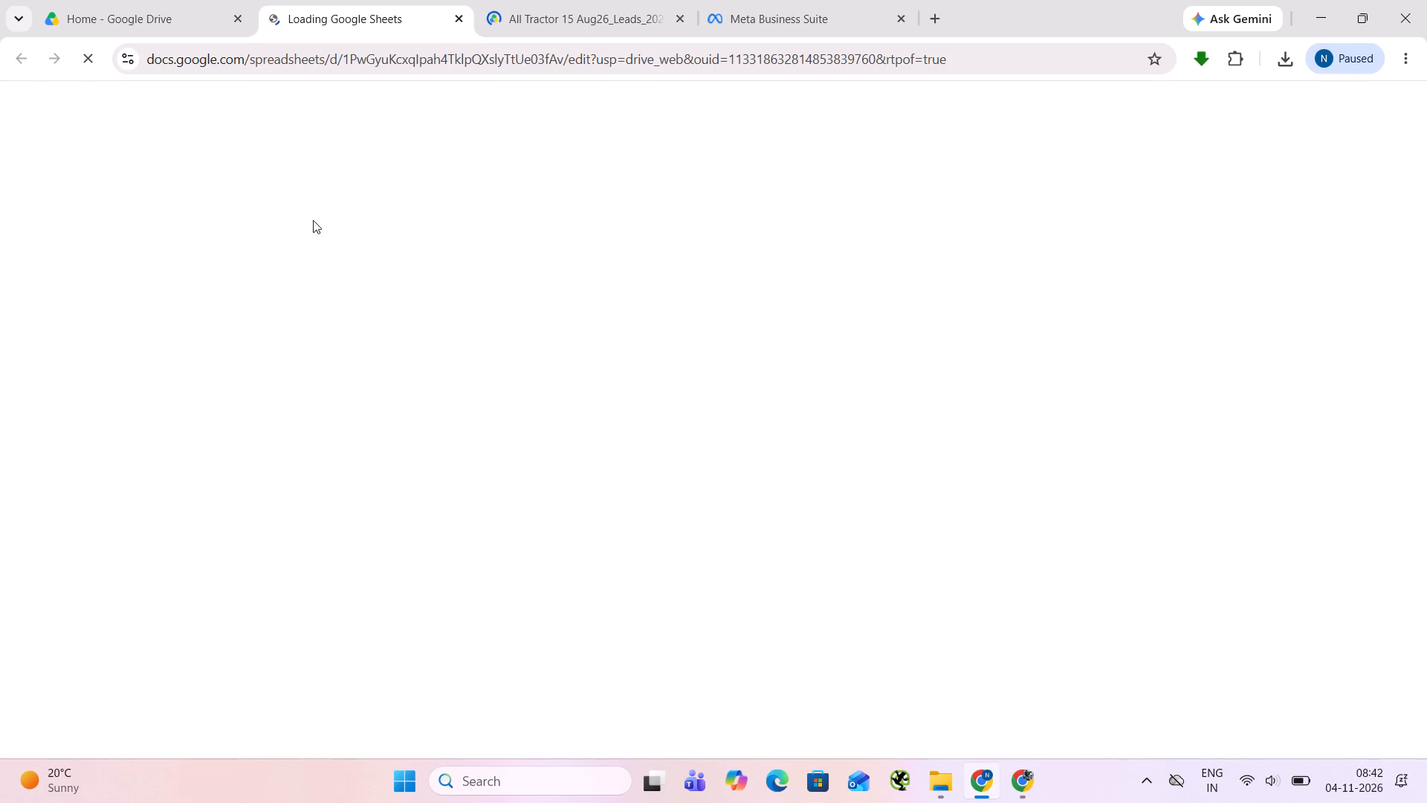
left_click(117, 2)
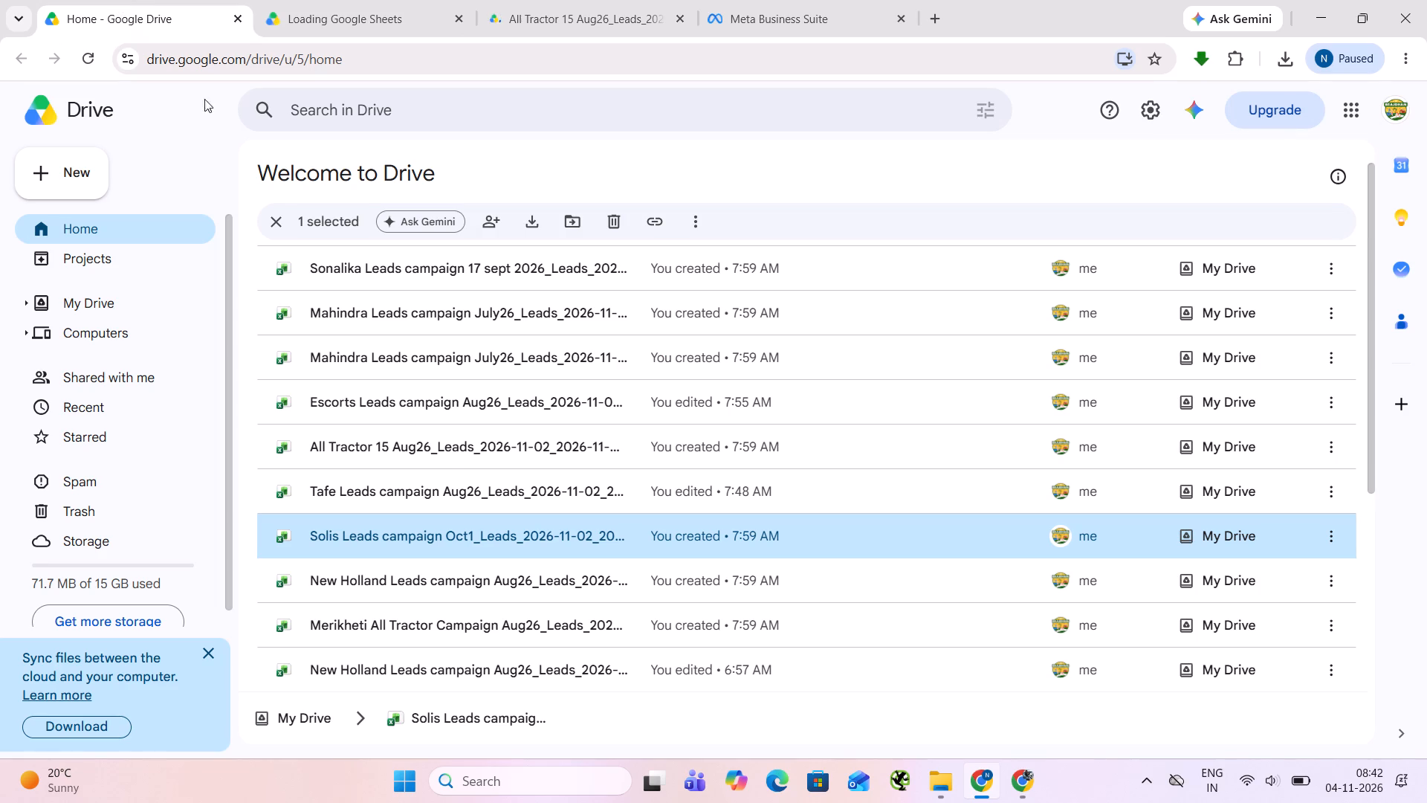
double_click(522, 579)
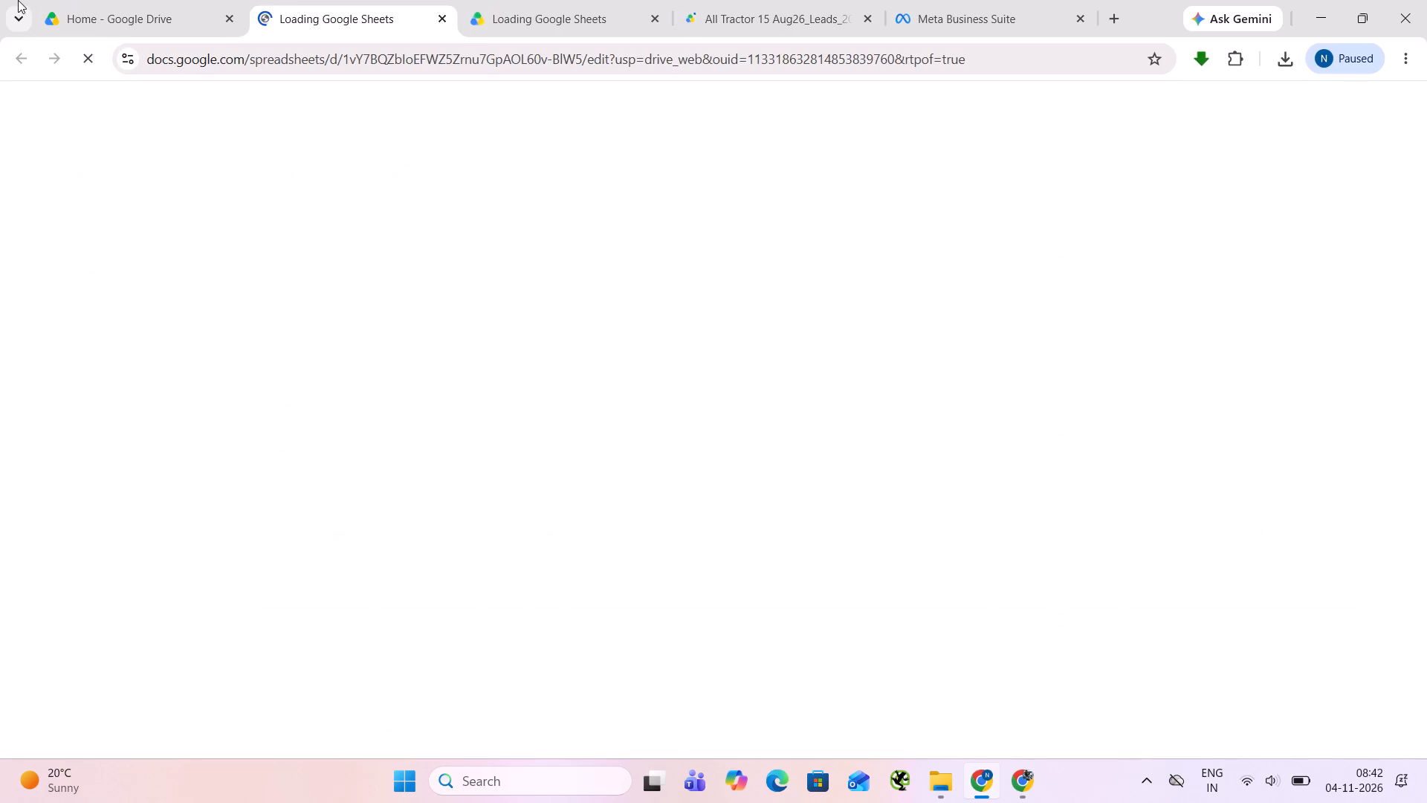
left_click(84, 0)
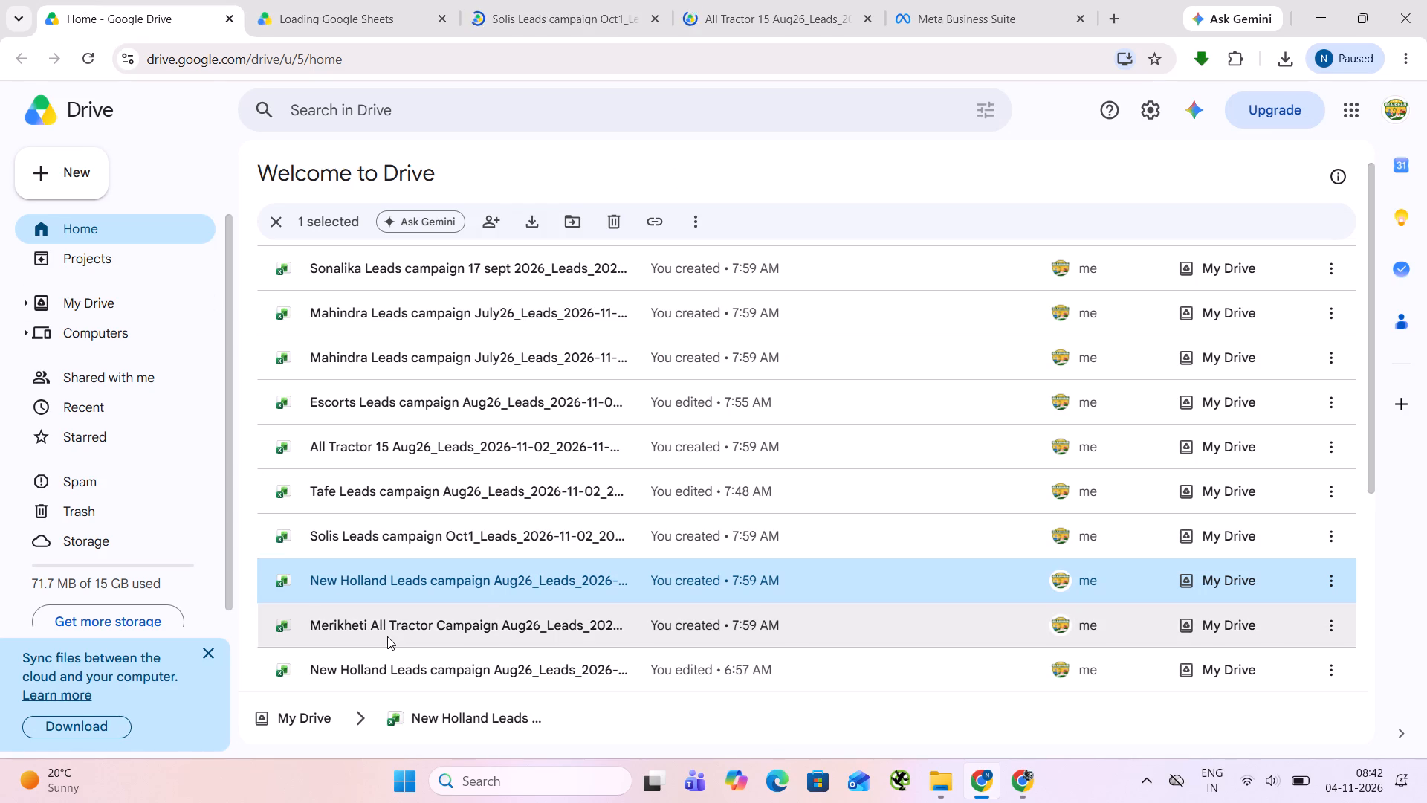
left_click(387, 636)
double_click(387, 636)
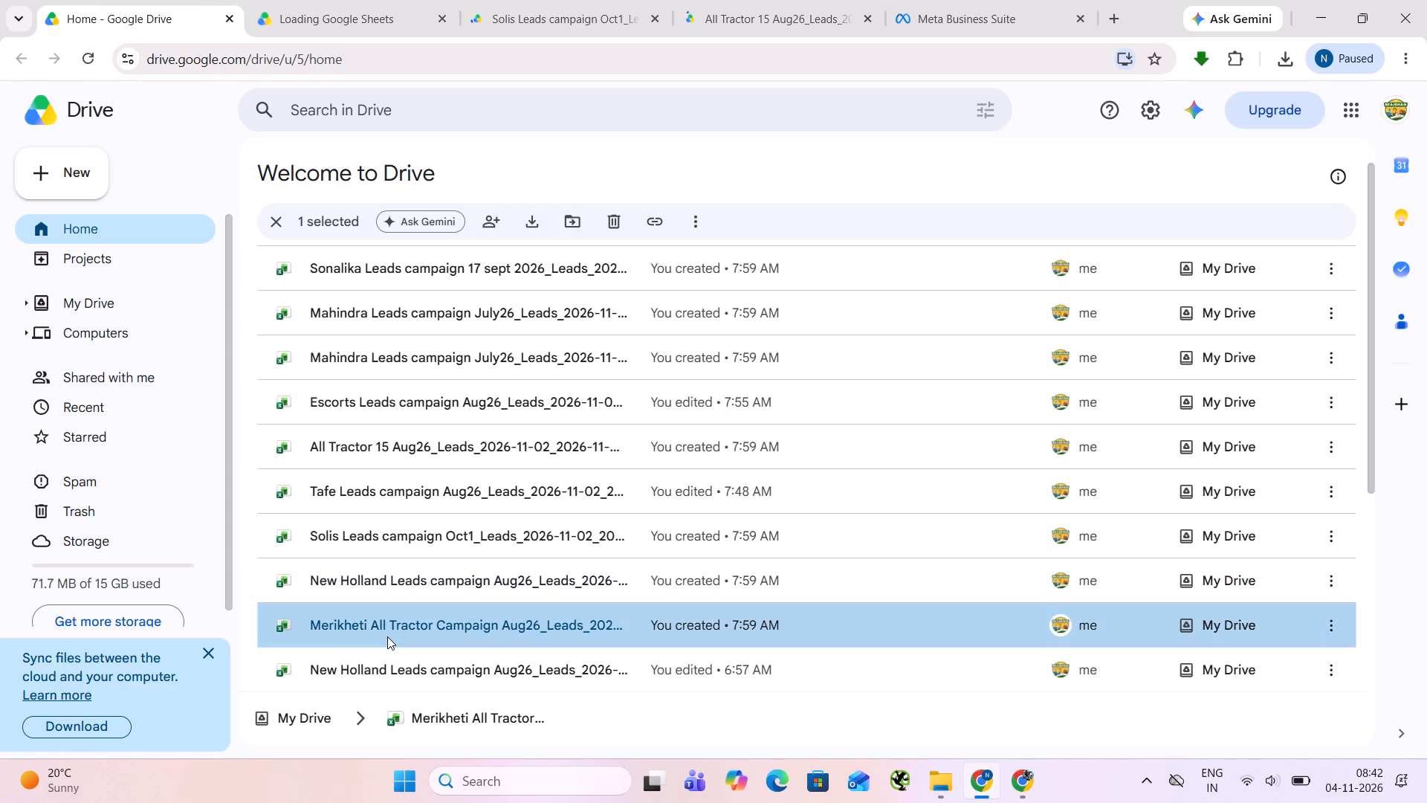
Look over the remaining lead campaign files in the Drive file list and switch to the All Tractor 15 Aug26 spreadsheet.
left_click(96, 0)
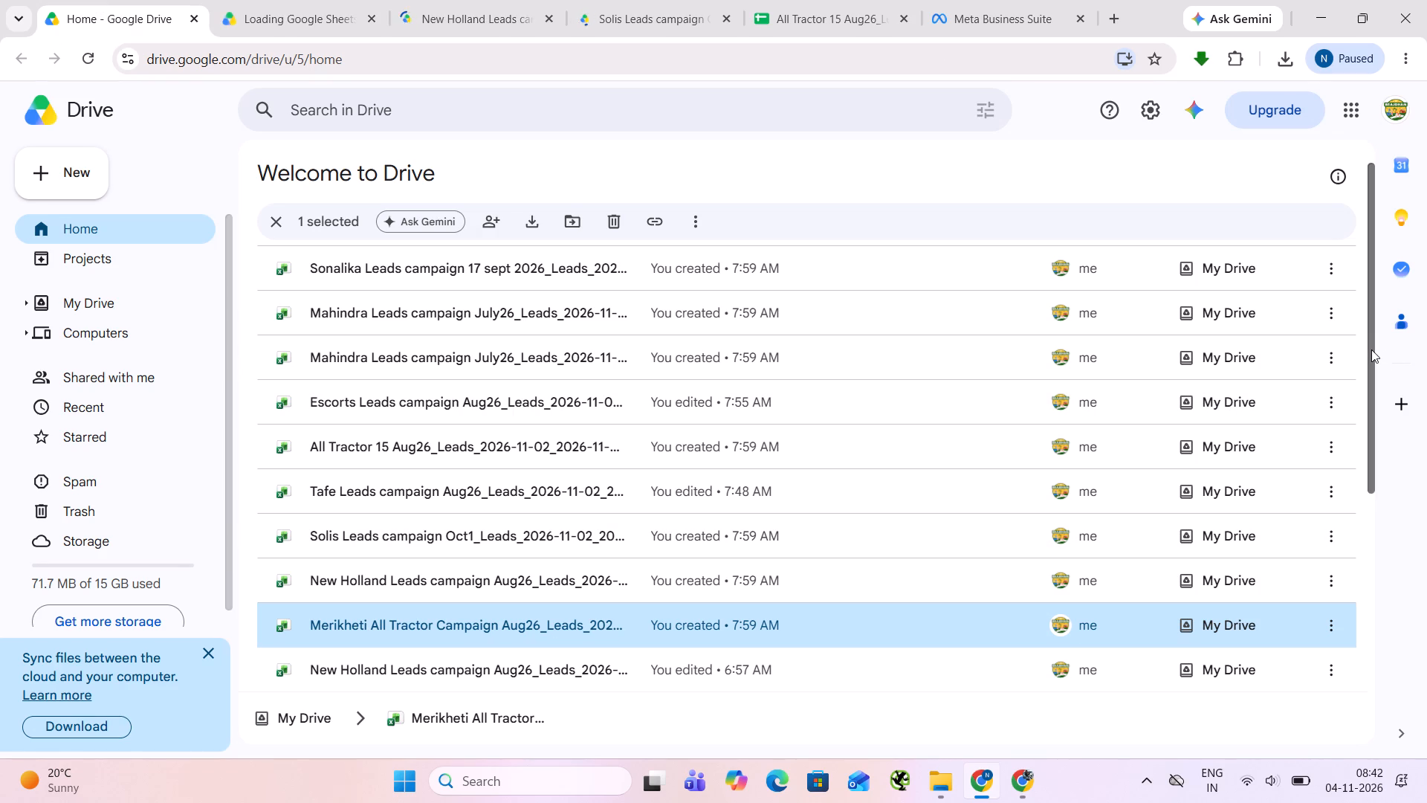
left_click_drag(1371, 349, 1393, 567)
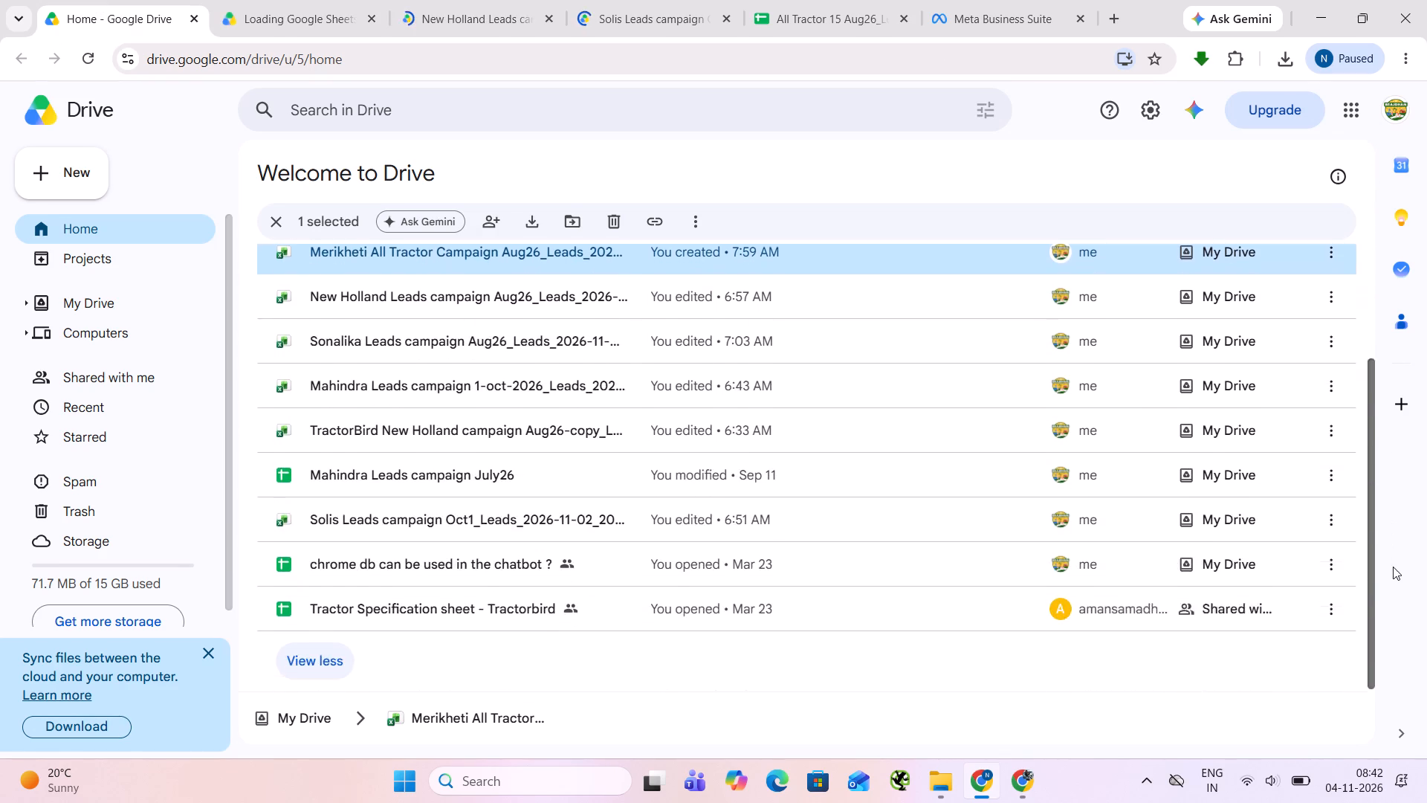
left_click_drag(1393, 567, 1405, 521)
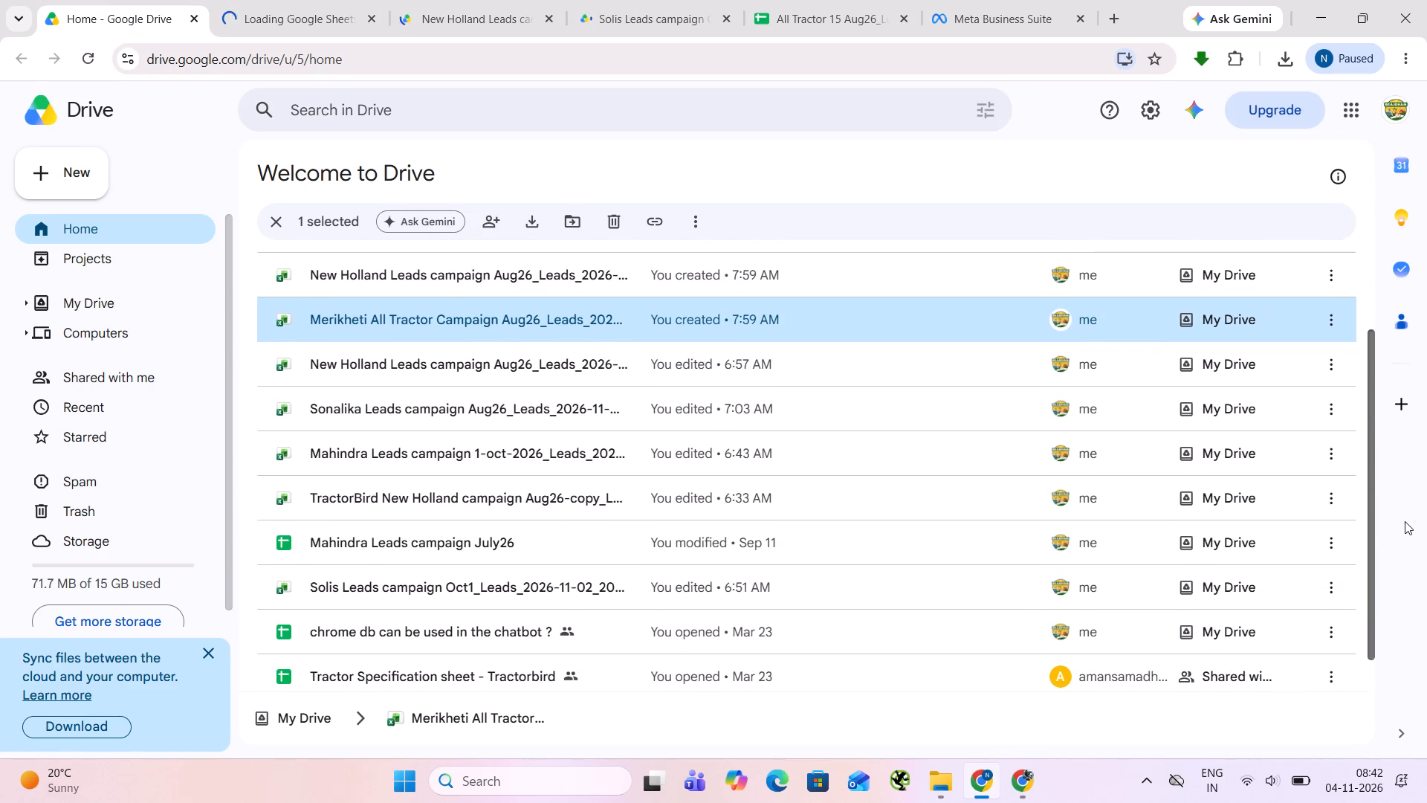
left_click(814, 0)
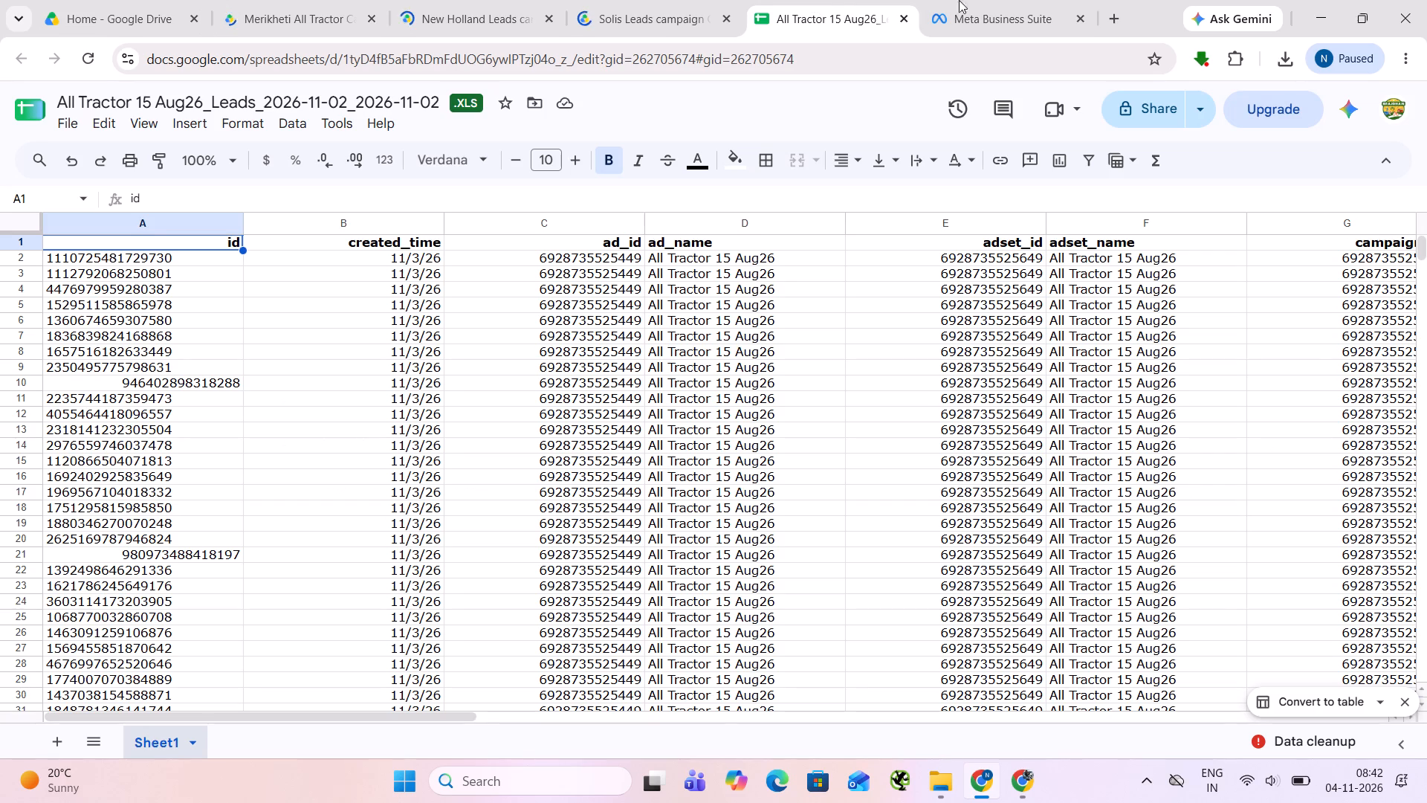
Check the recent download history and File Explorer's Downloads folder for the lead campaign files, and close them.
left_click(1297, 63)
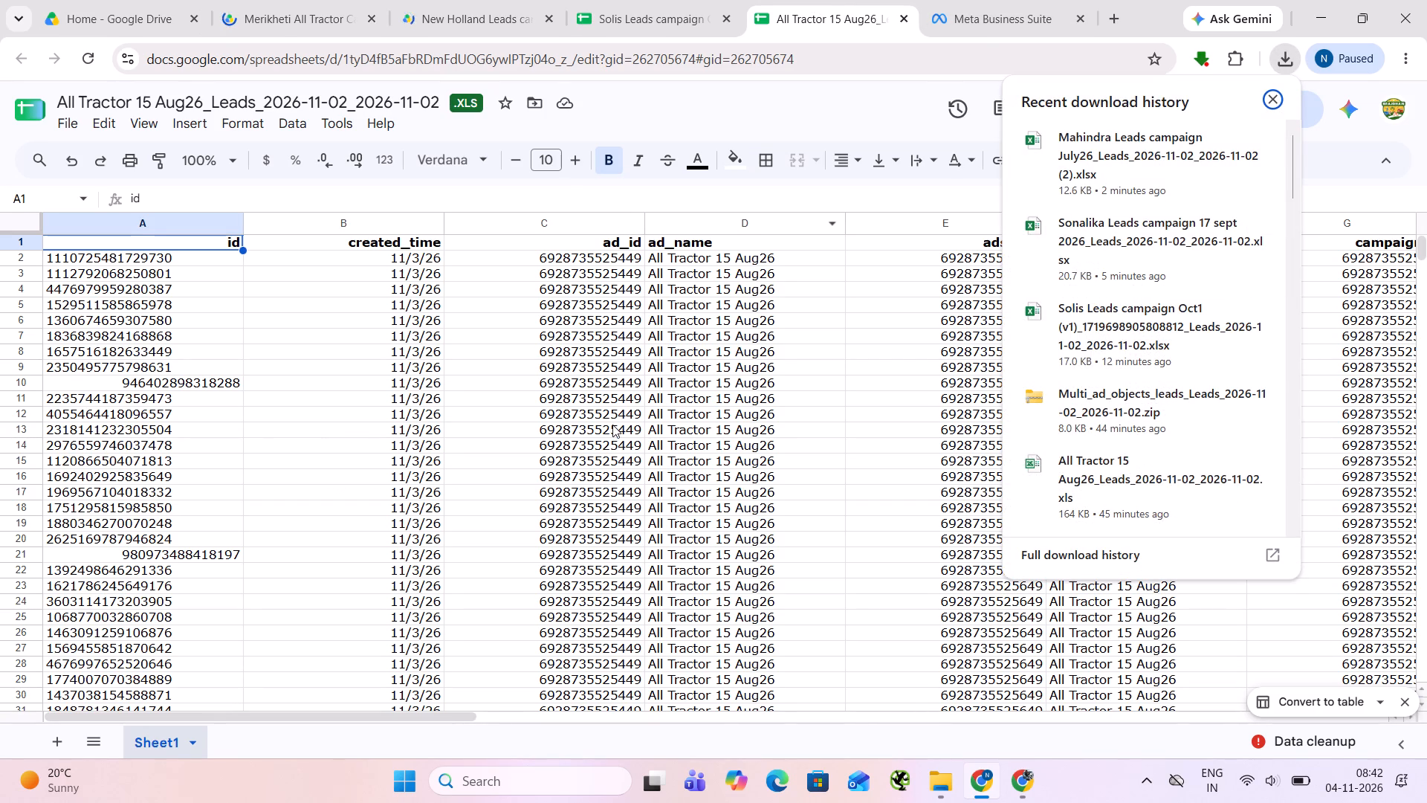
left_click(600, 350)
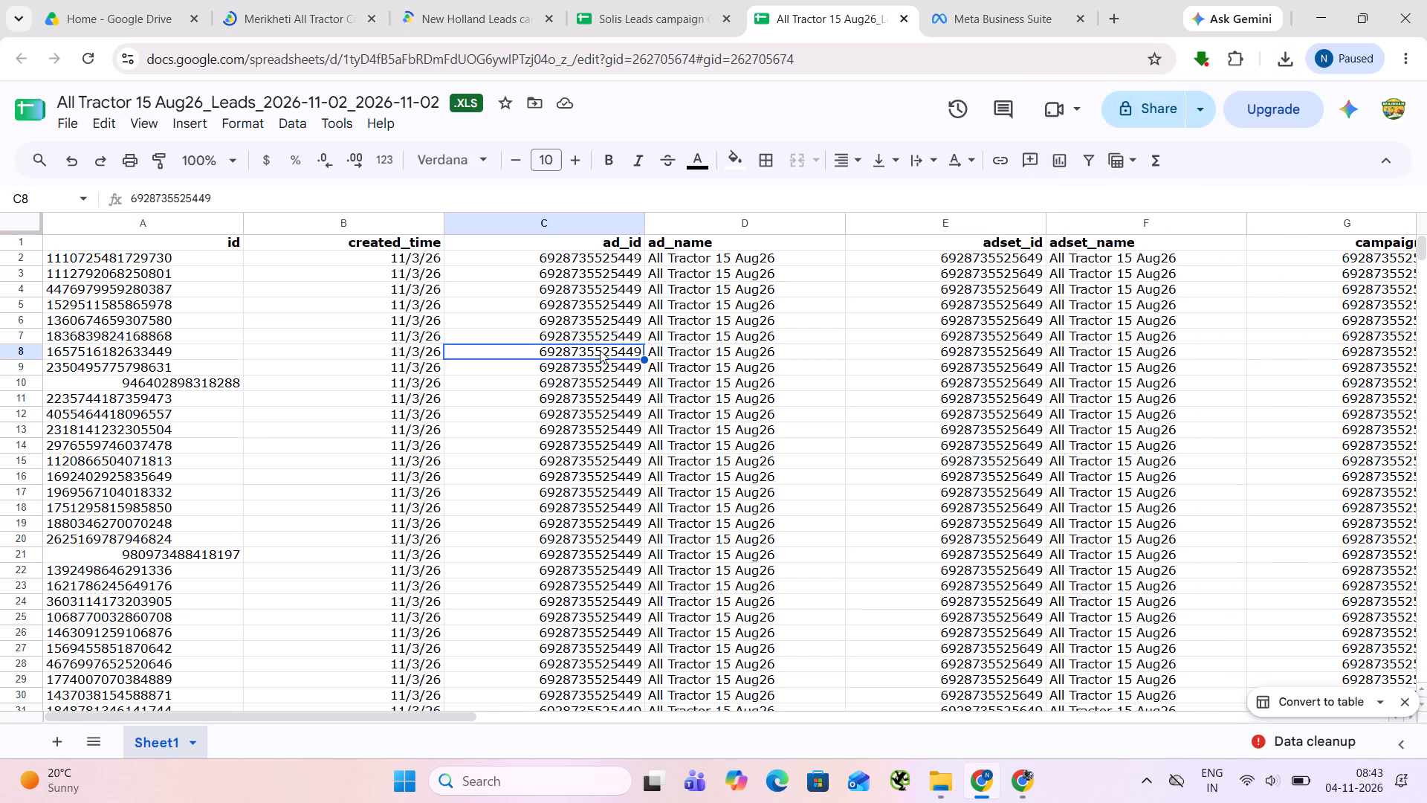
left_click(948, 791)
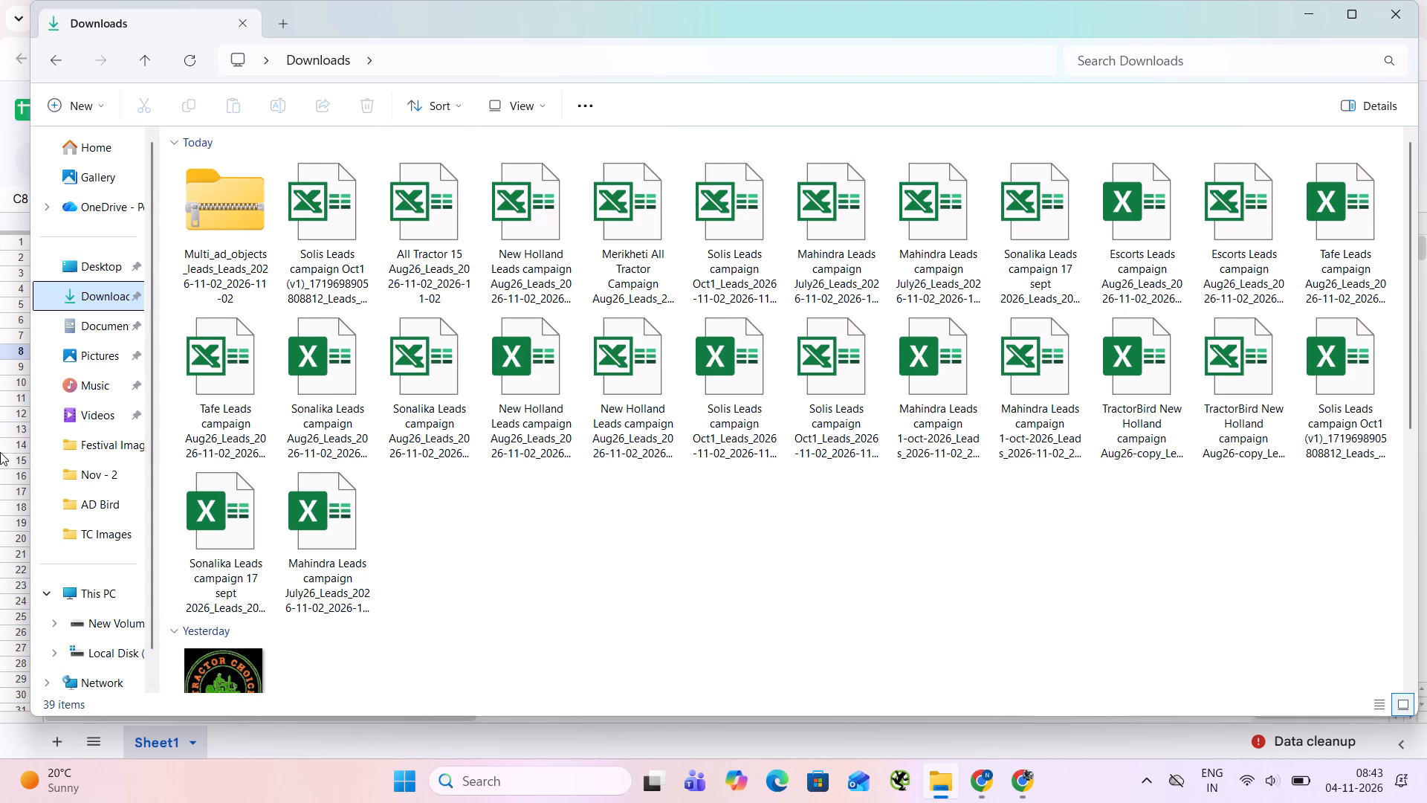
left_click(184, 62)
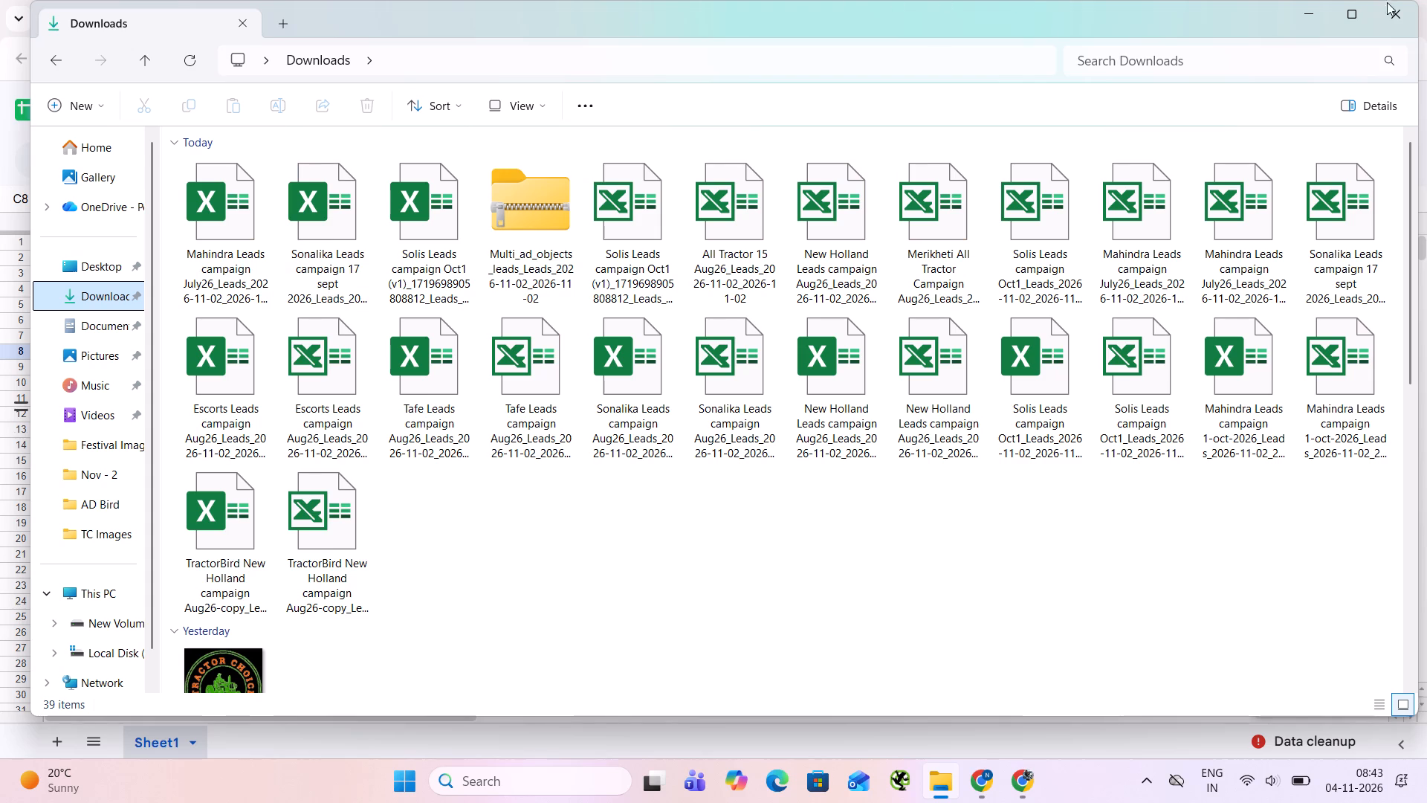
left_click(1409, 18)
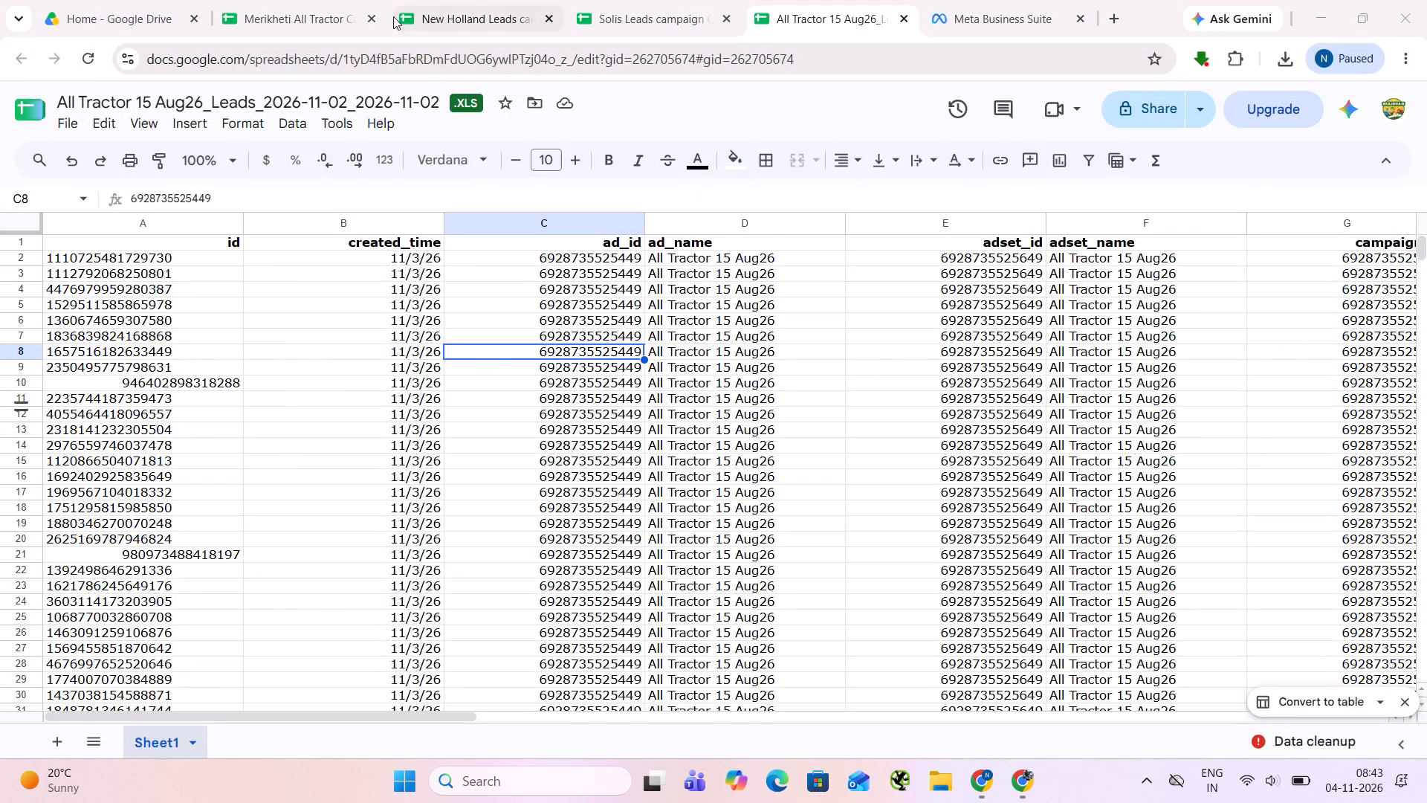
Check the summary statistics of the id column in the Merikheti All Tractor Campaign Aug26 spreadsheet.
left_click(245, 2)
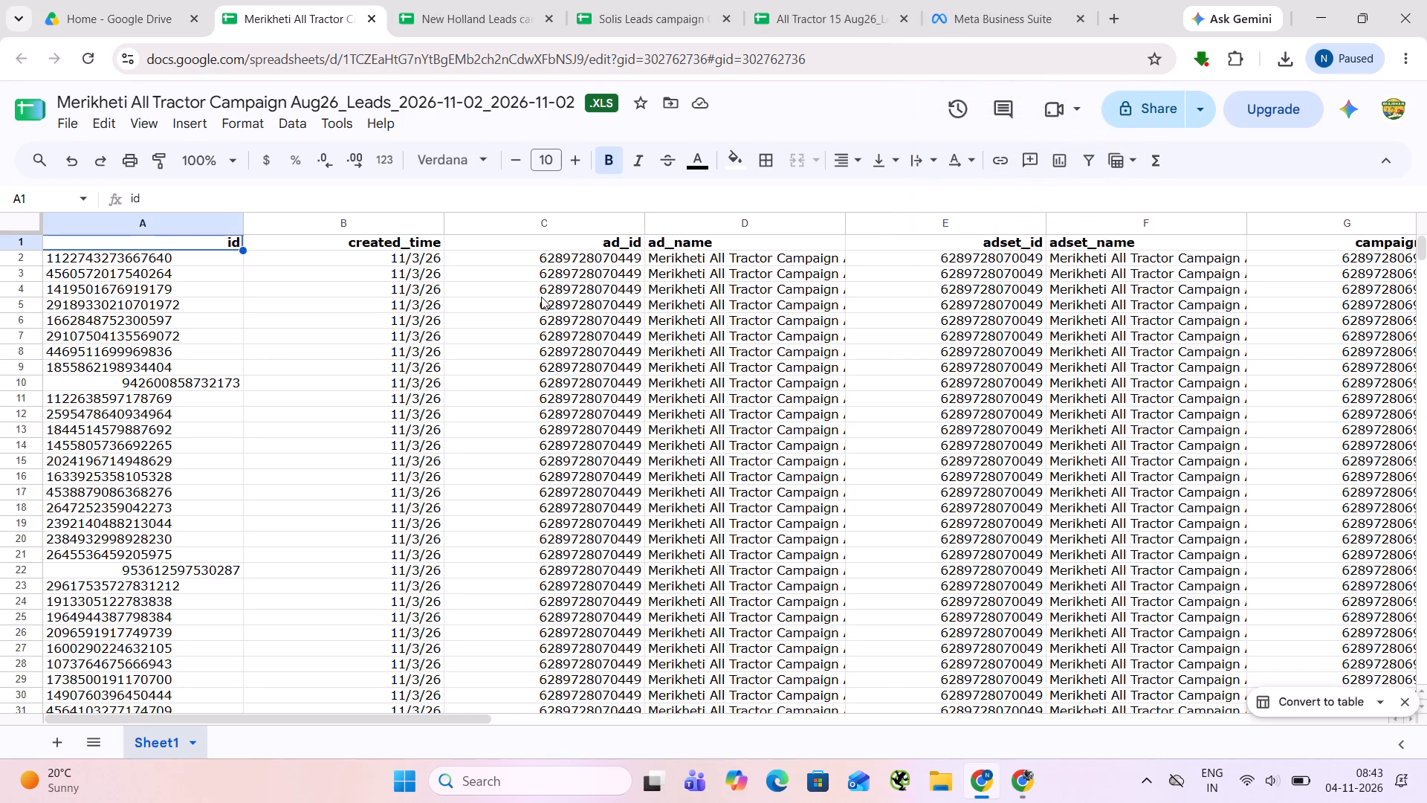
left_click(163, 217)
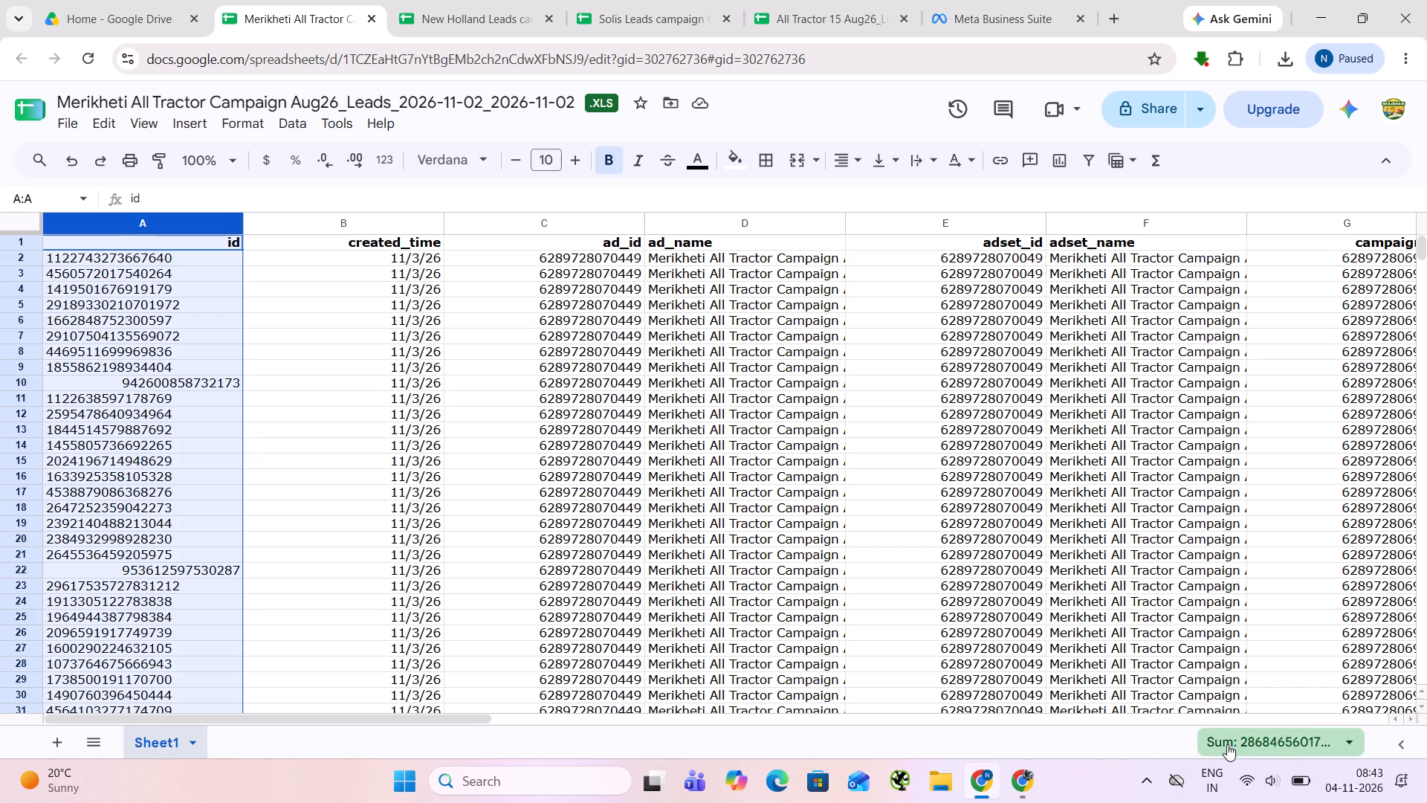
left_click(1227, 744)
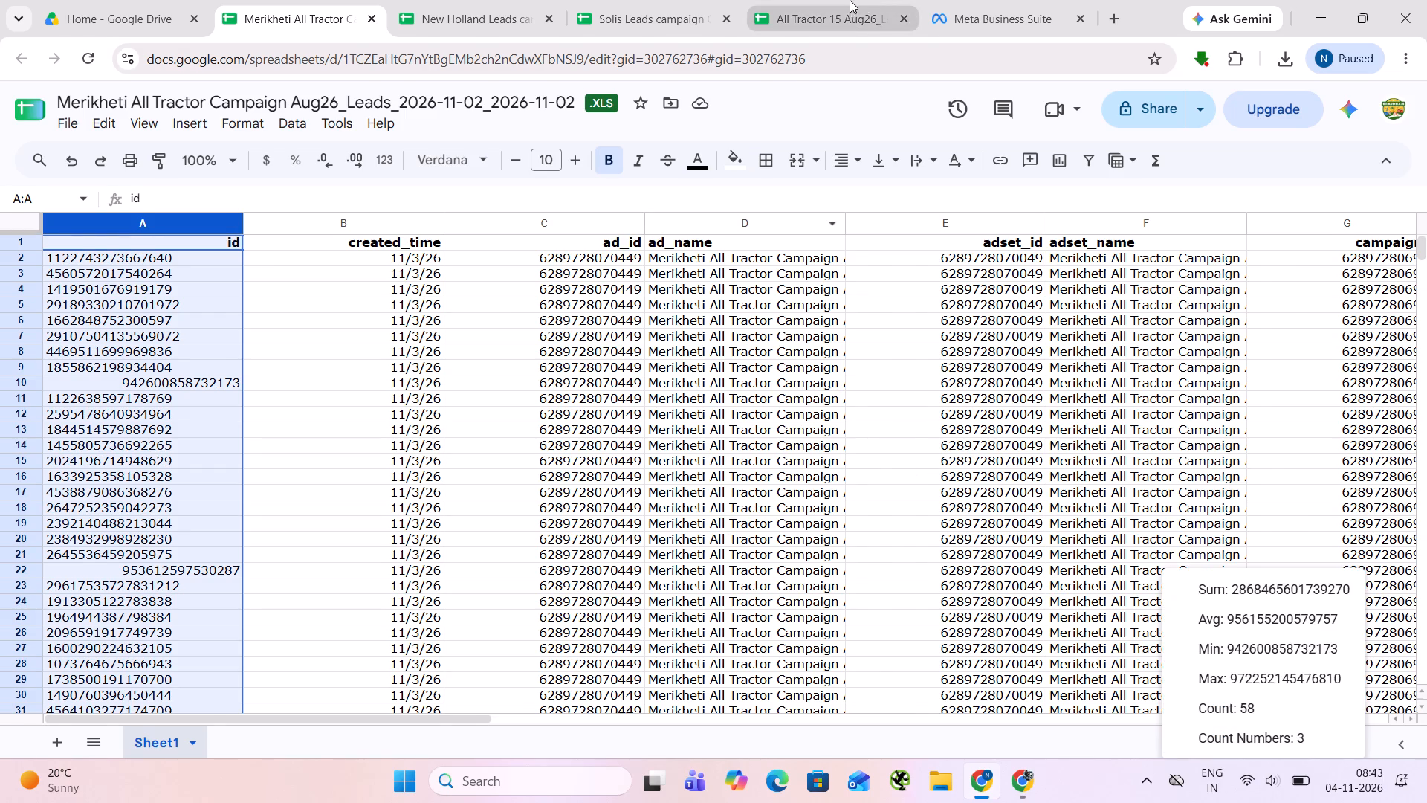
Create a filter on the lead data from the state header cell in the All Tractor 15 Aug26 spreadsheet.
left_click(847, 0)
left_click(620, 204)
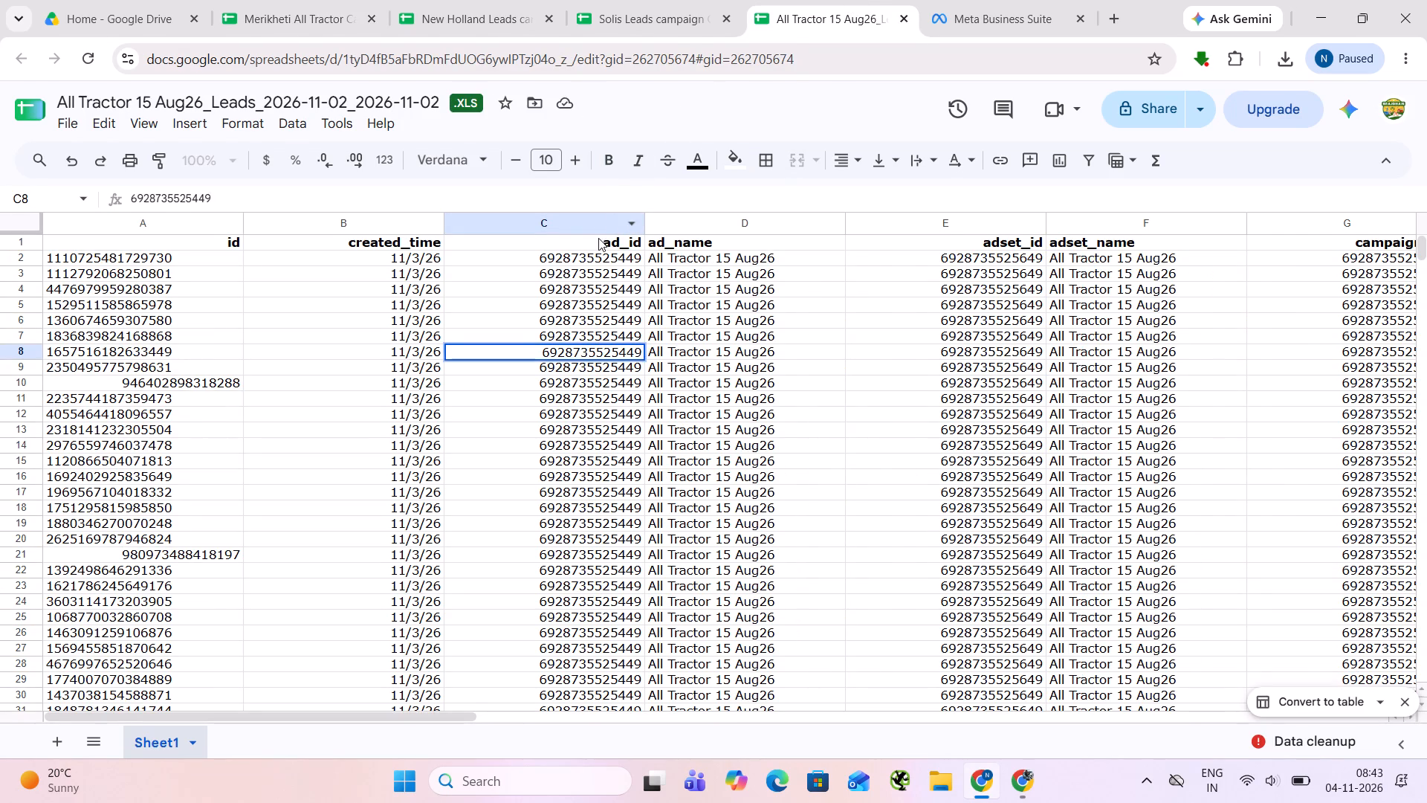
left_click(598, 238)
left_click(592, 219)
left_click(604, 297)
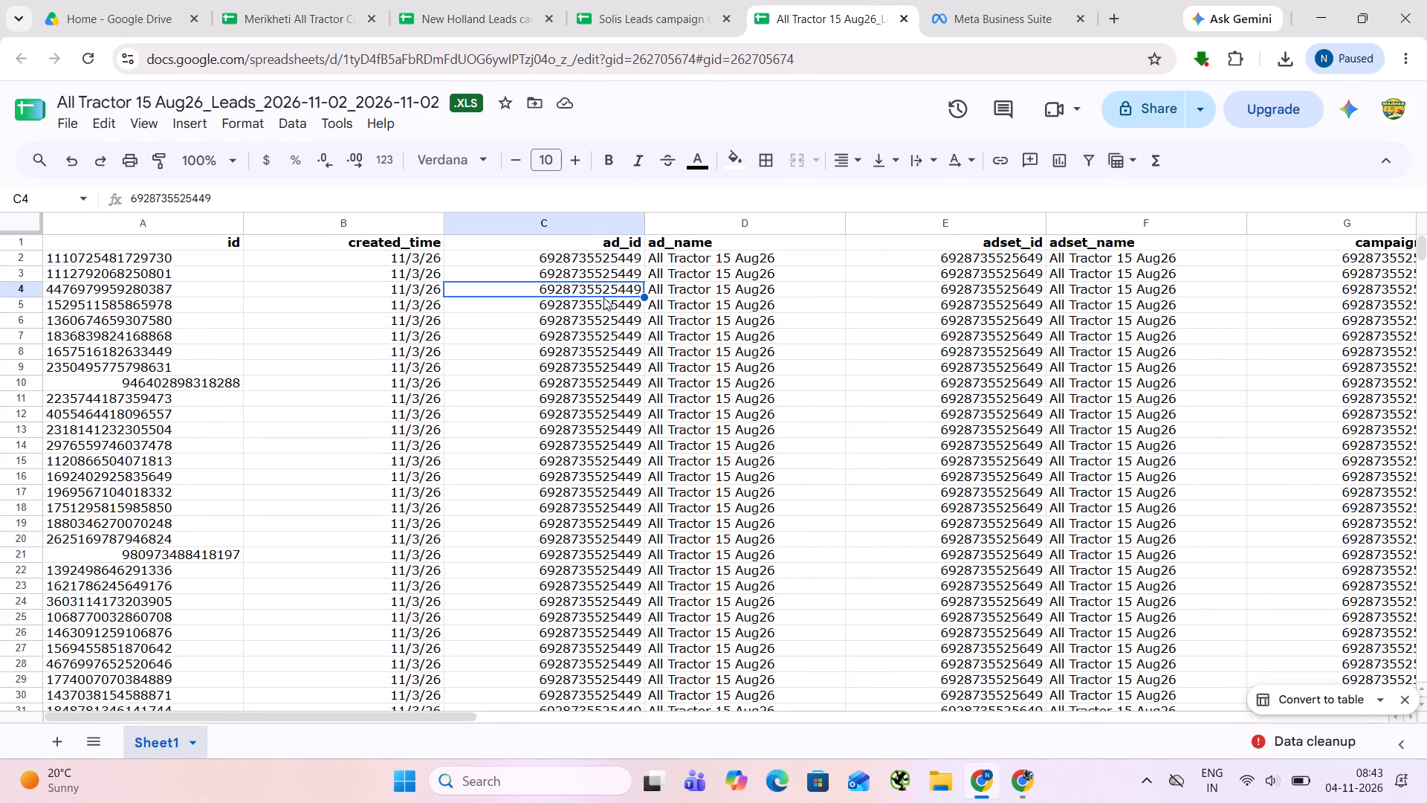
key("ctrl+Right")
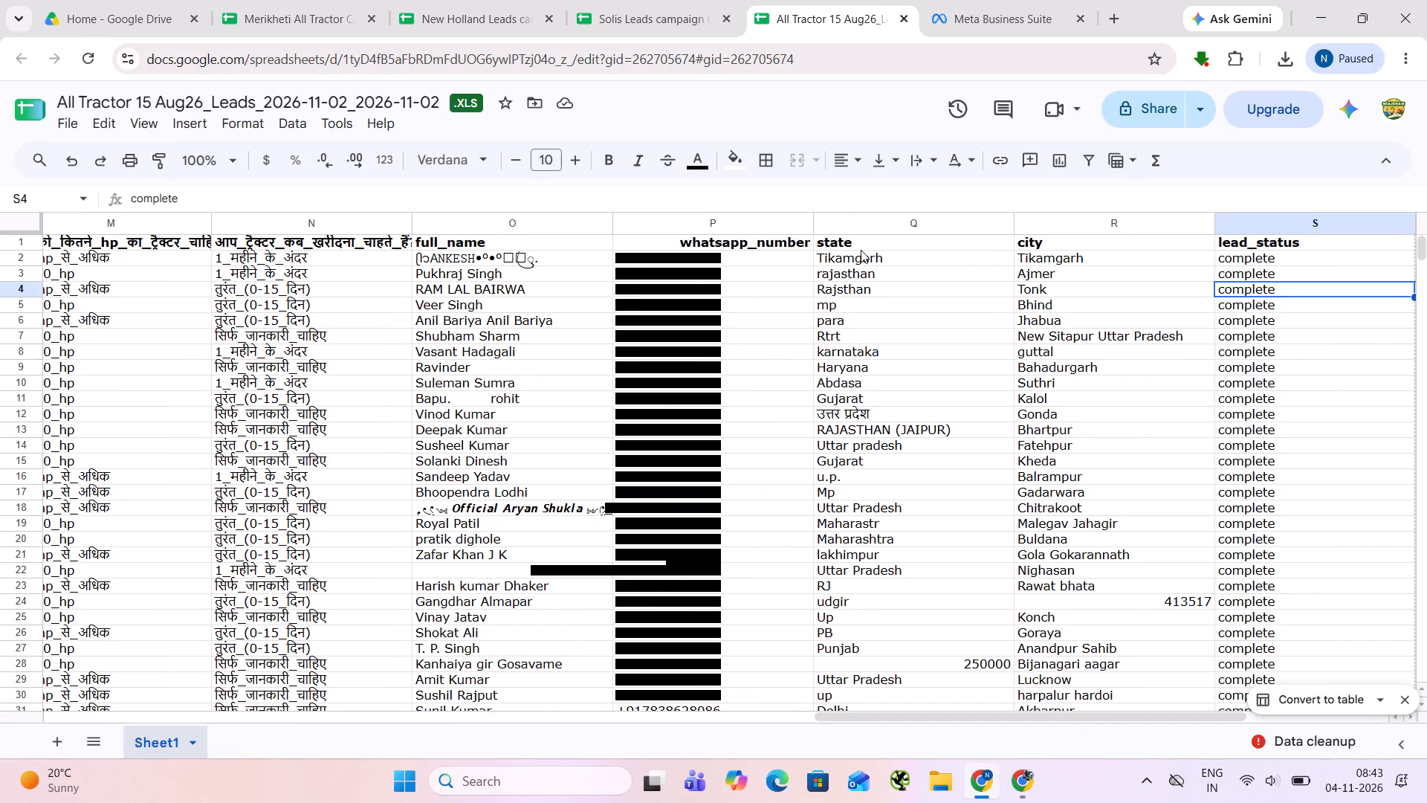
left_click(863, 248)
right_click(863, 248)
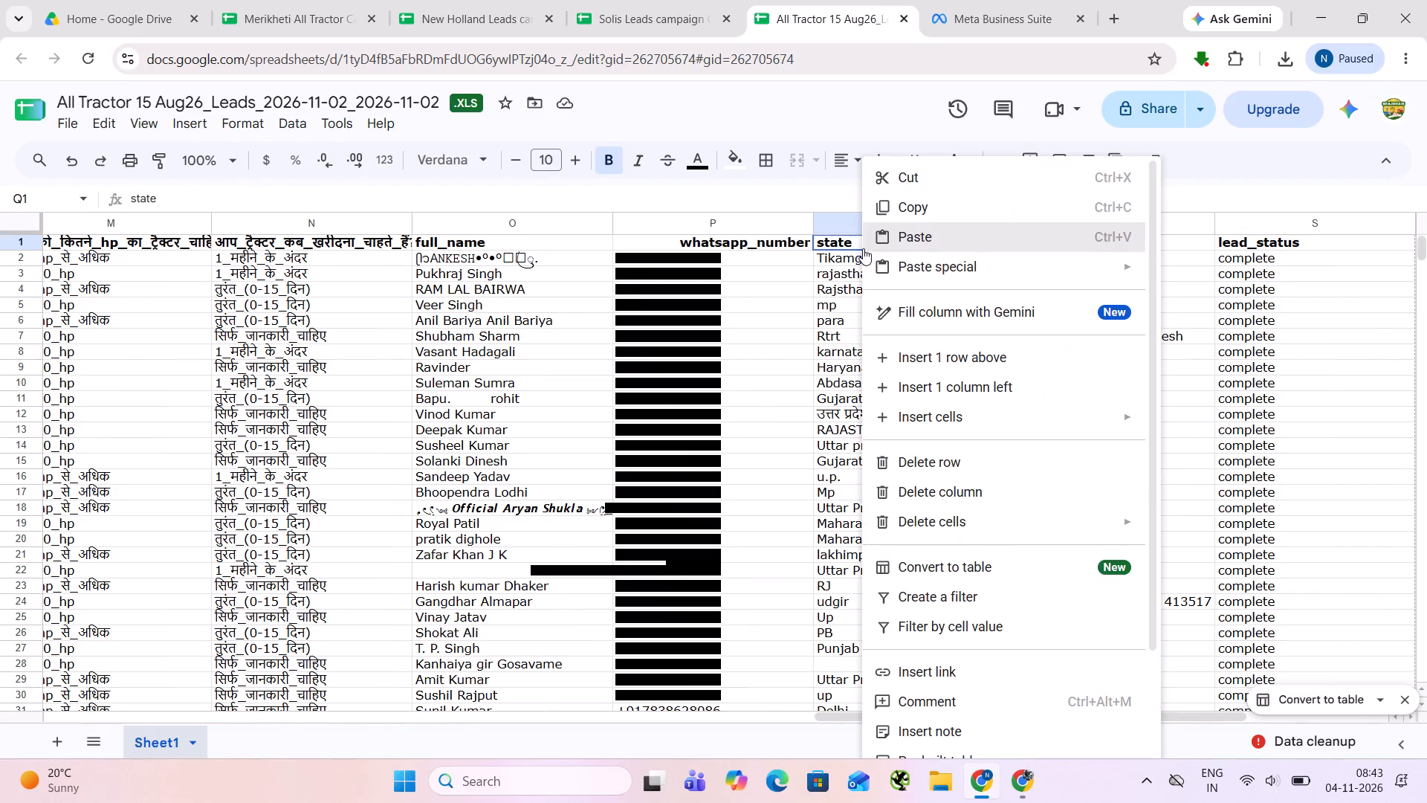
left_click(1001, 601)
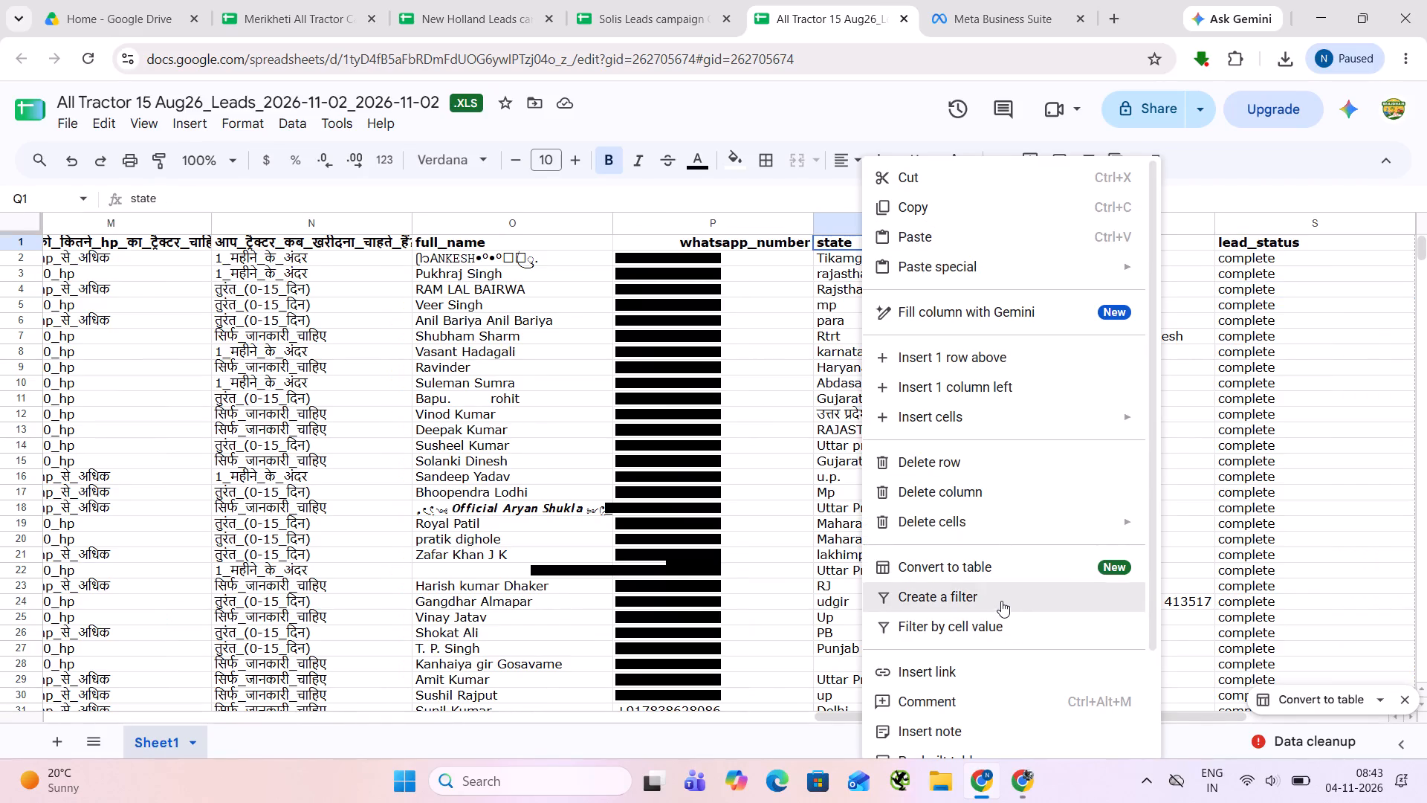
left_click(925, 461)
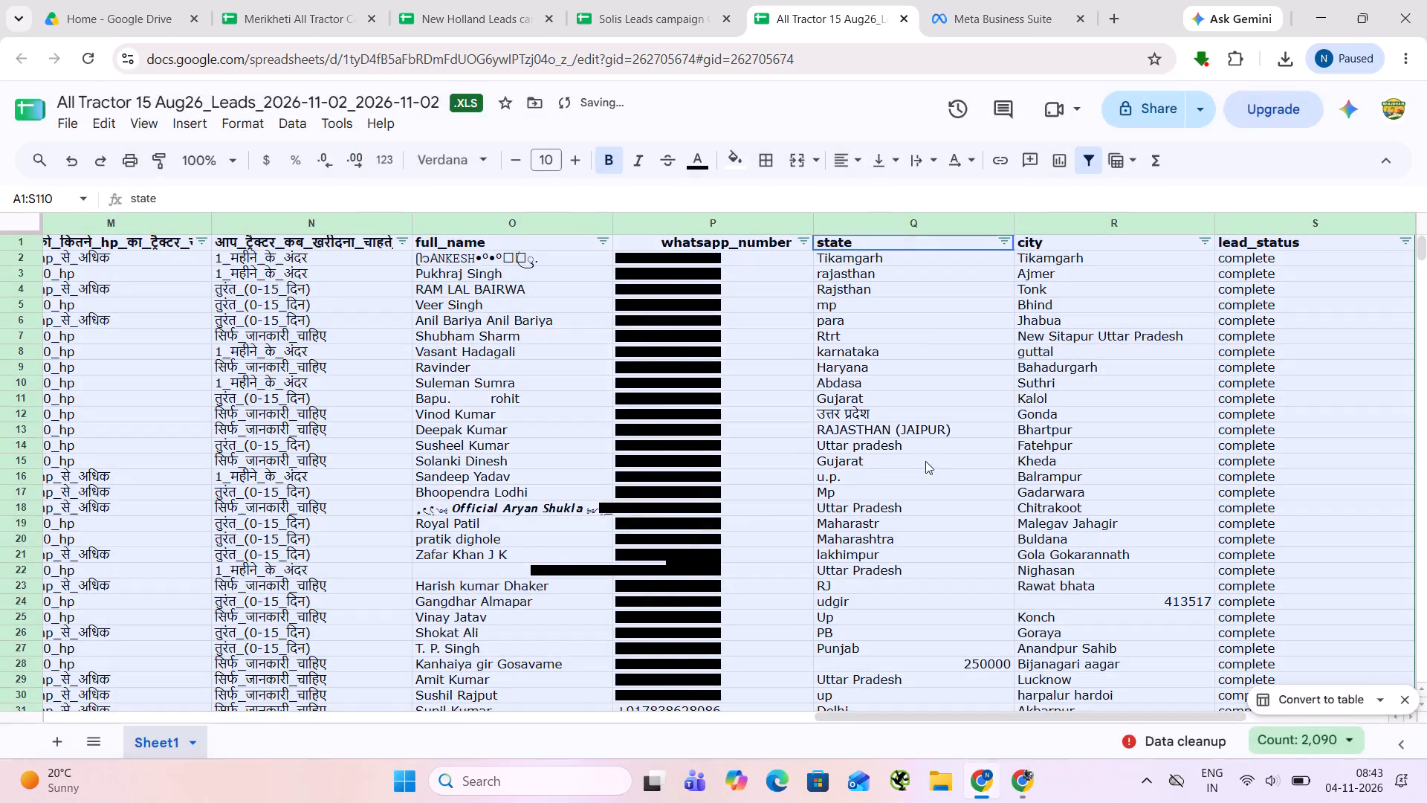
Clear all selected values in the state column's filter and look through its value list down to the Hindi entries.
left_click(1007, 242)
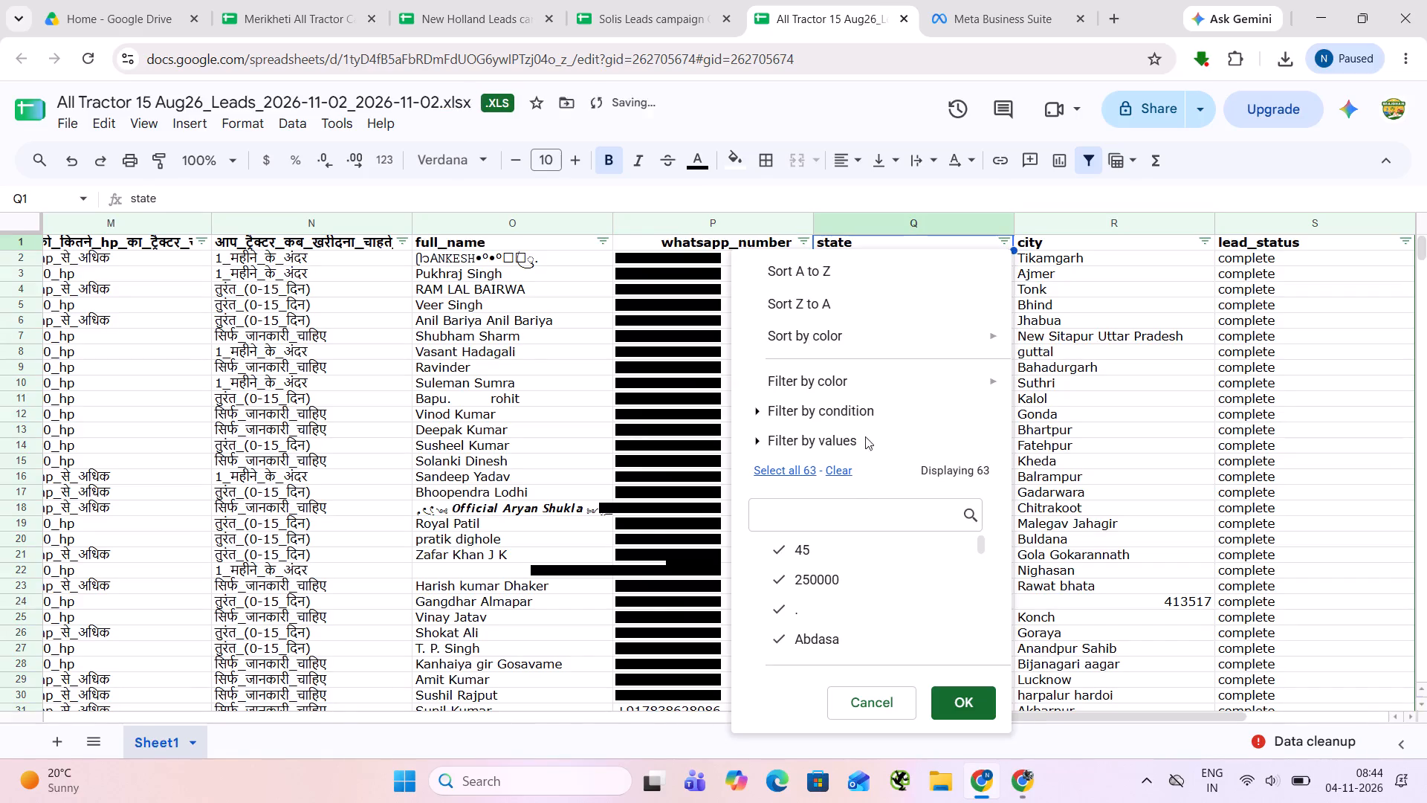
left_click(836, 477)
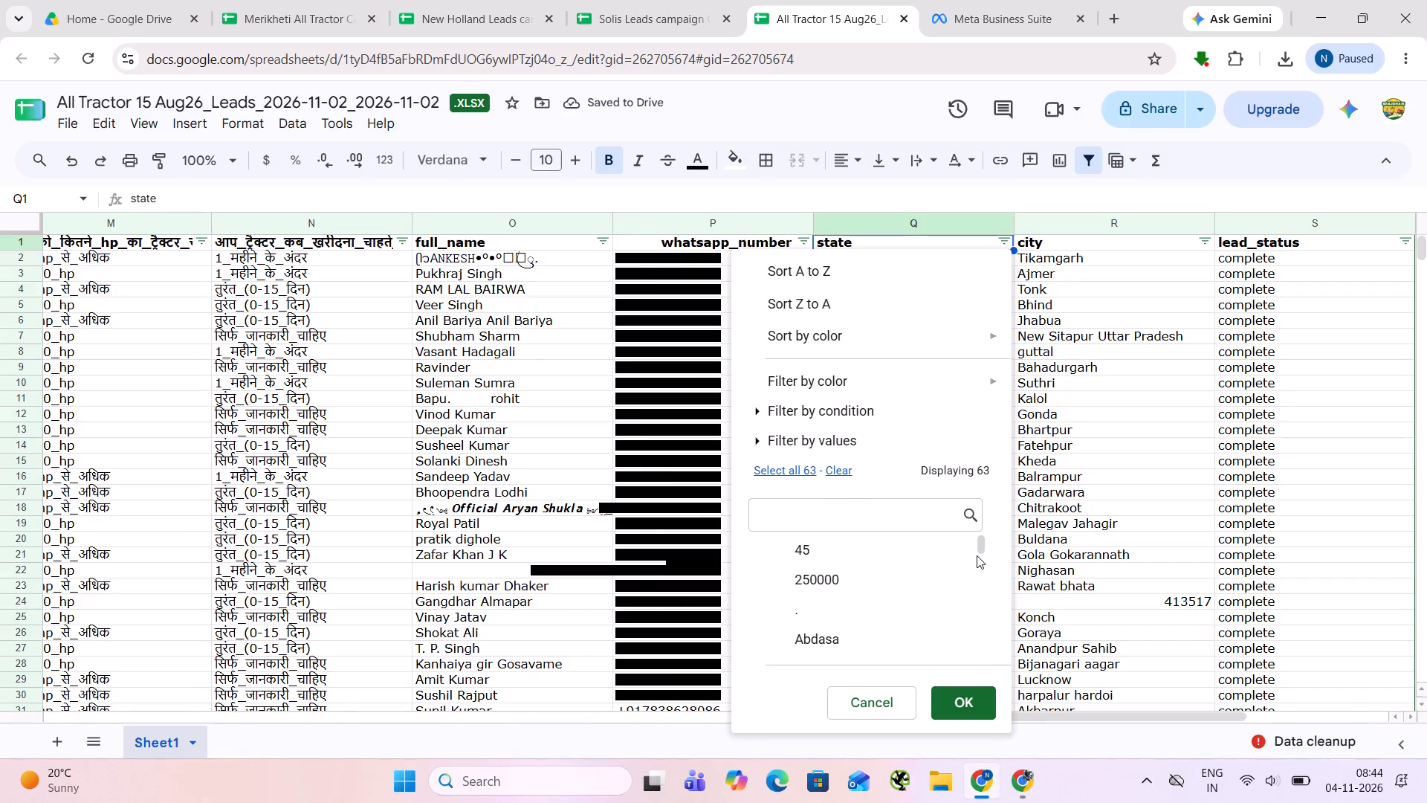
left_click_drag(980, 544, 983, 653)
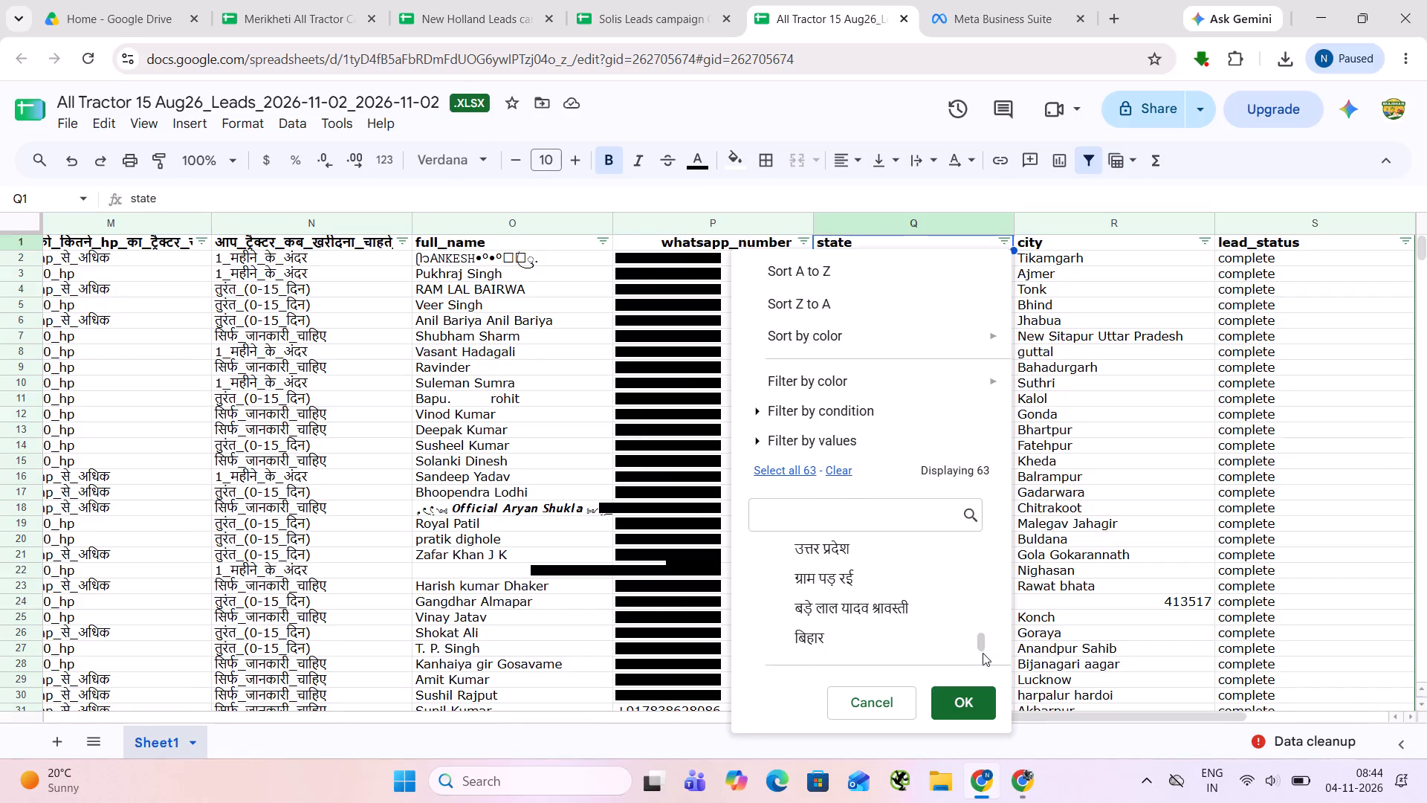
In the state column filter, select उत्तर प्रदेश, Uttarpradesh, Uttar pradesh, the Uttam entry, Up Harraiya basti, Up and udgir.
left_click_drag(983, 653, 983, 681)
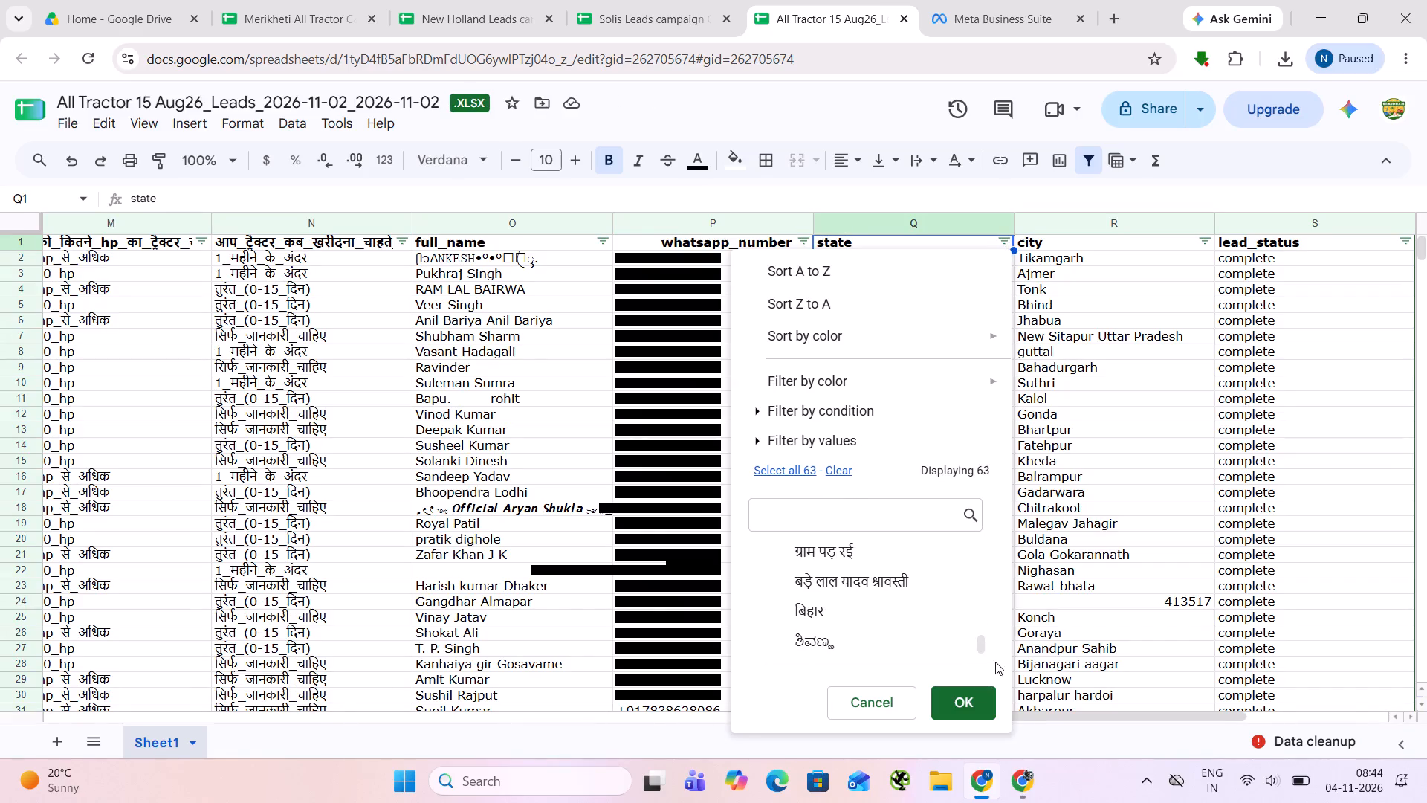
left_click(982, 645)
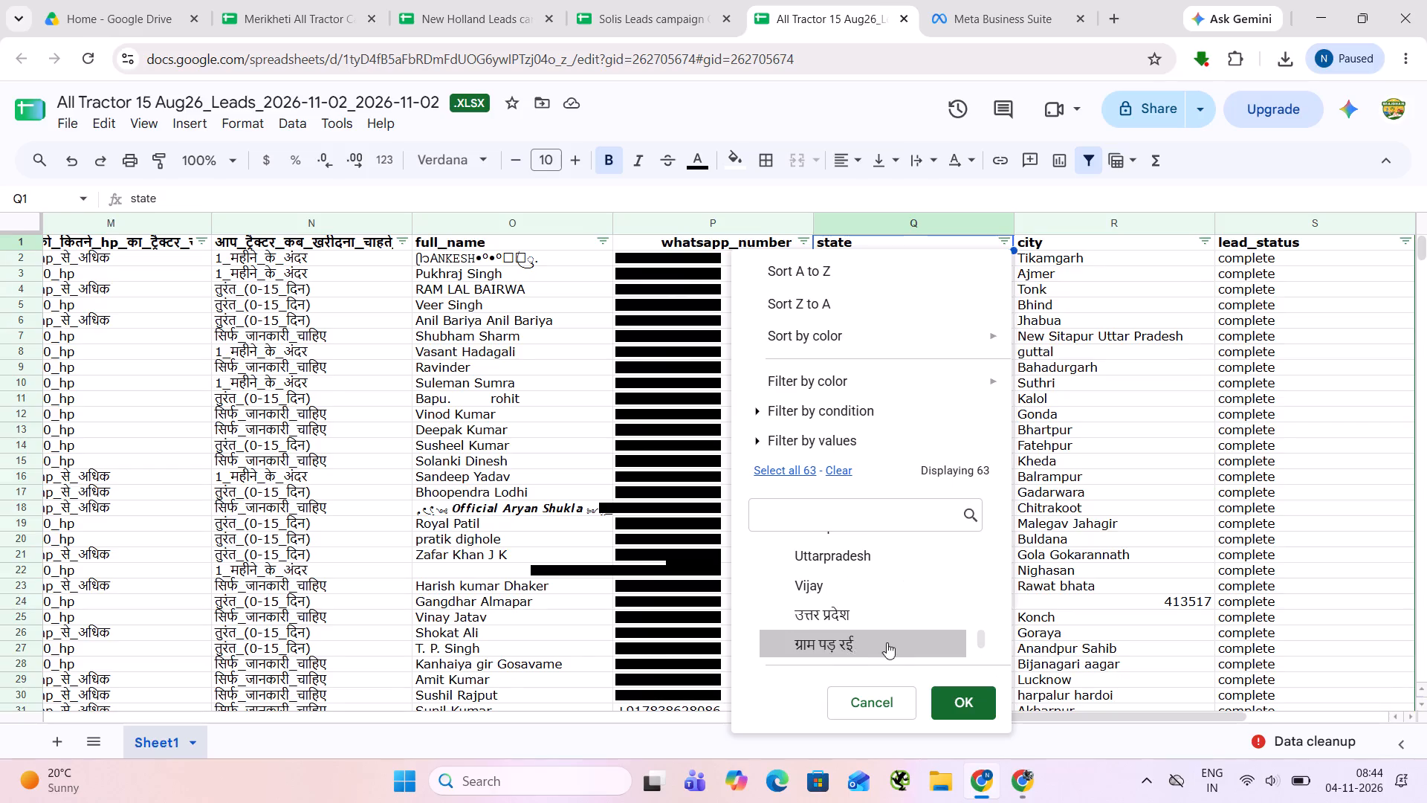
left_click(818, 611)
left_click(855, 537)
left_click(867, 562)
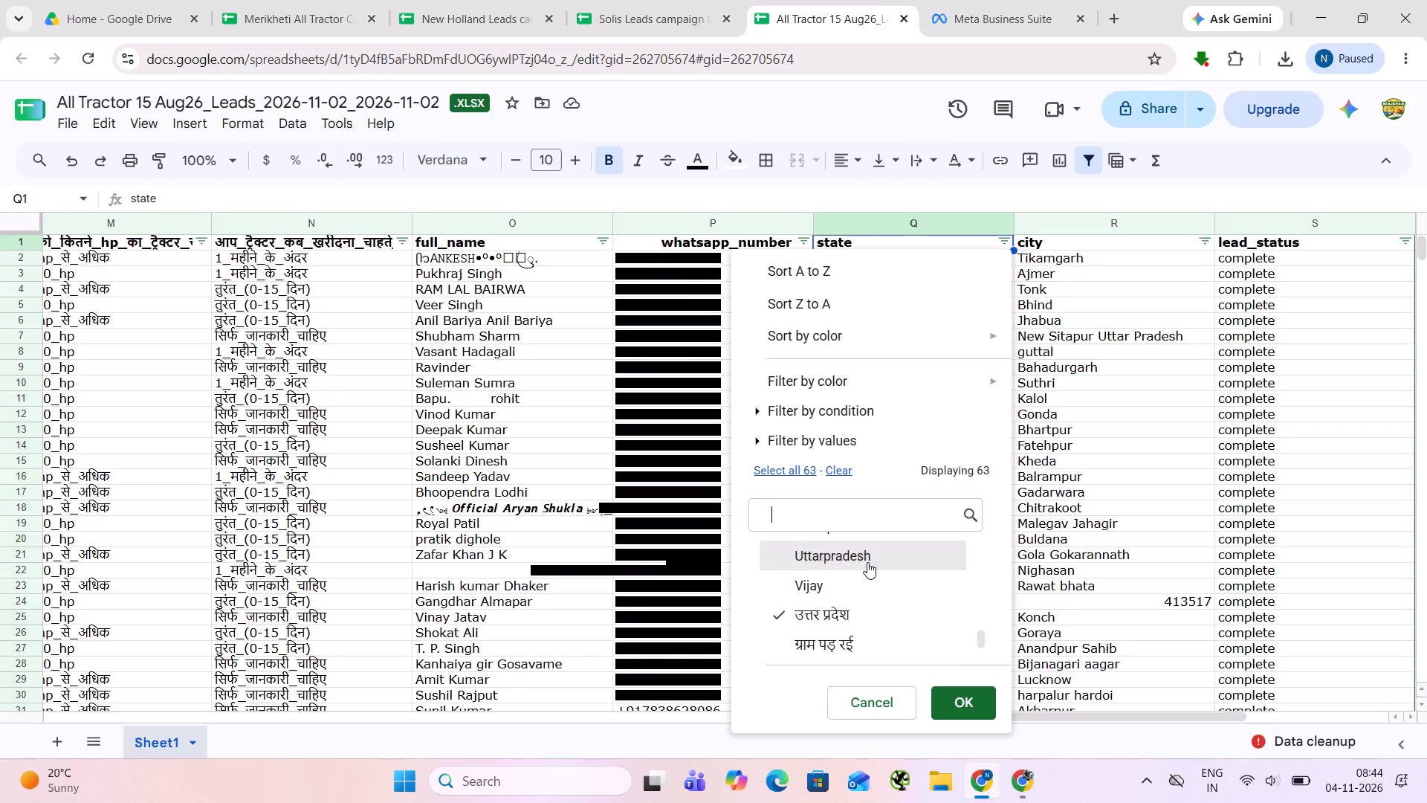
left_click_drag(981, 641, 979, 632)
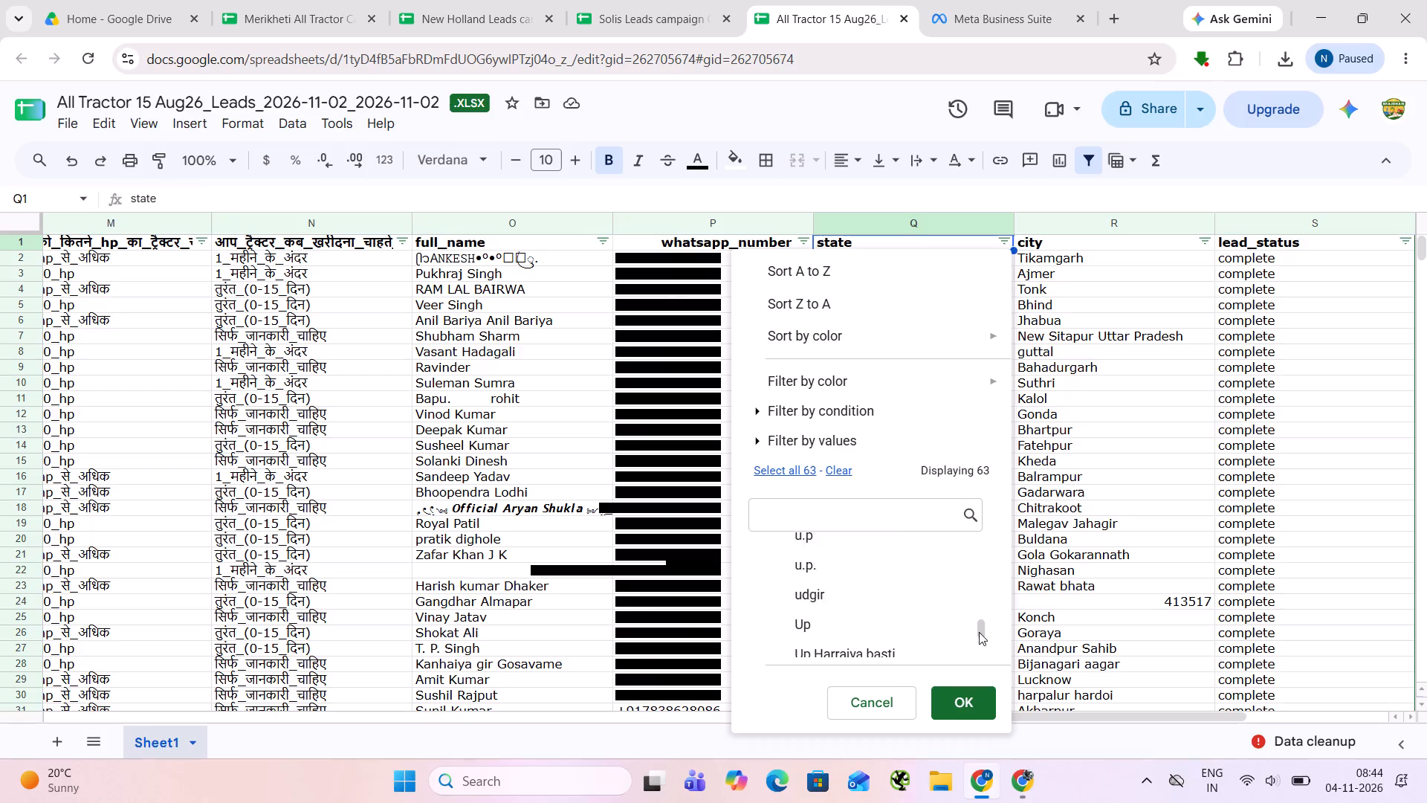
left_click_drag(979, 632, 974, 631)
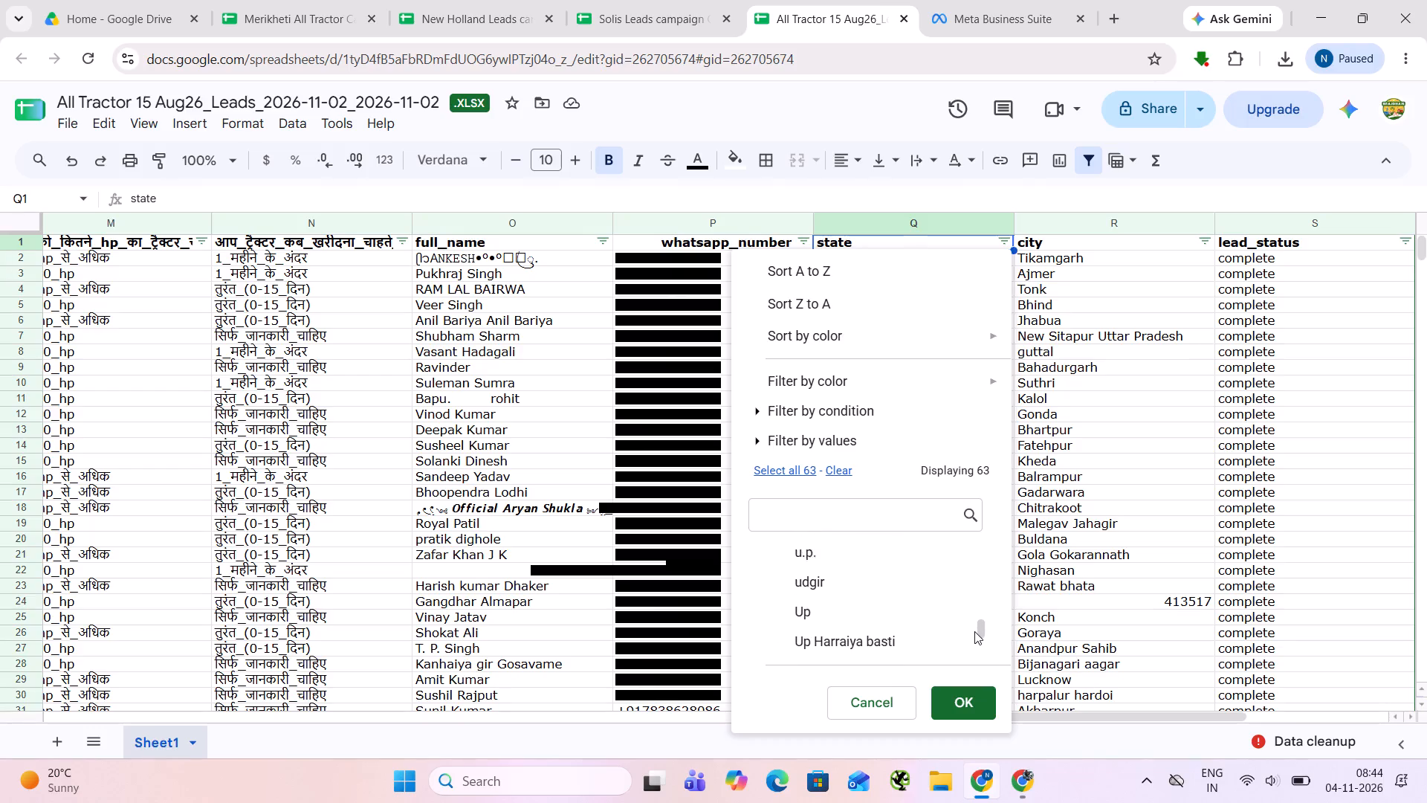
left_click_drag(974, 631, 974, 633)
left_click(881, 622)
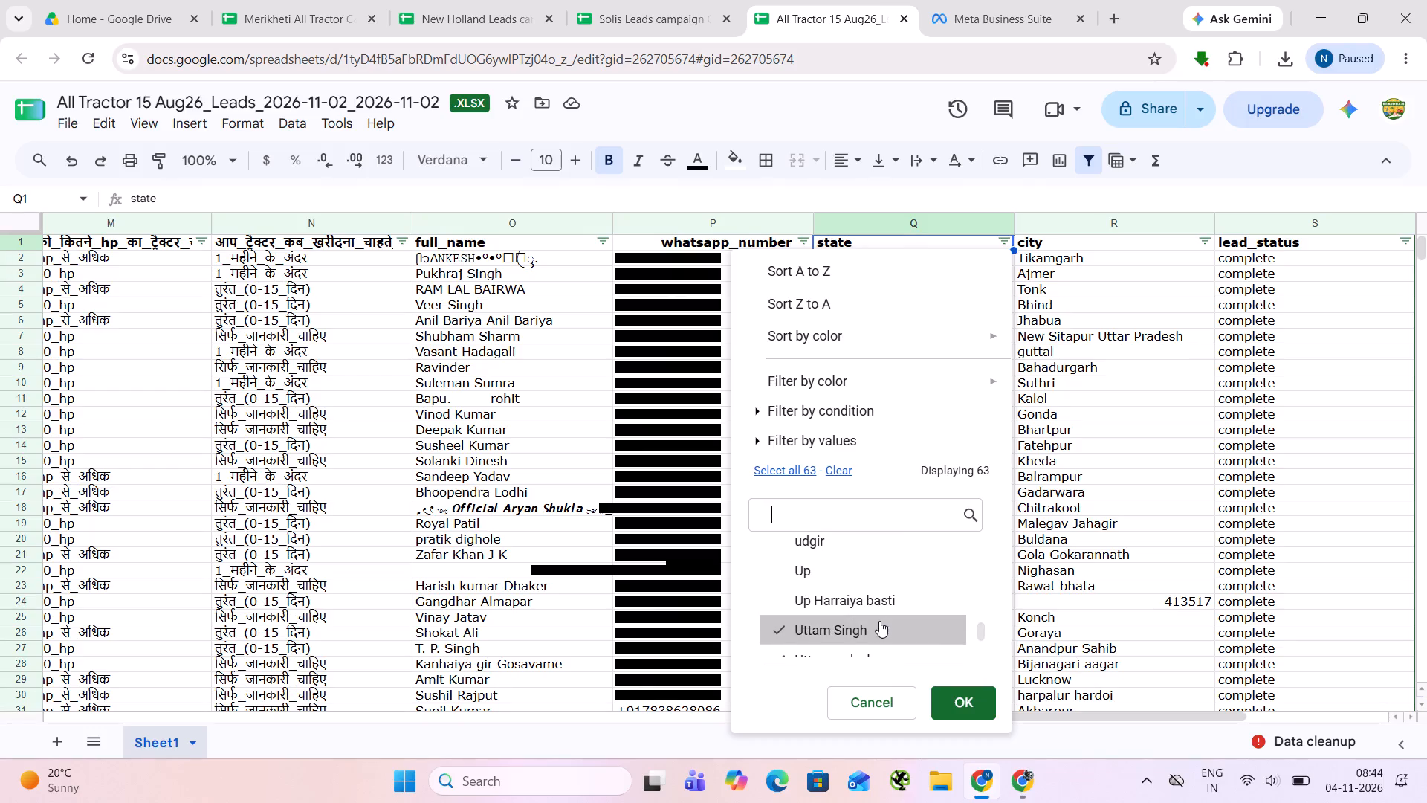
left_click(853, 608)
left_click(806, 567)
left_click(837, 546)
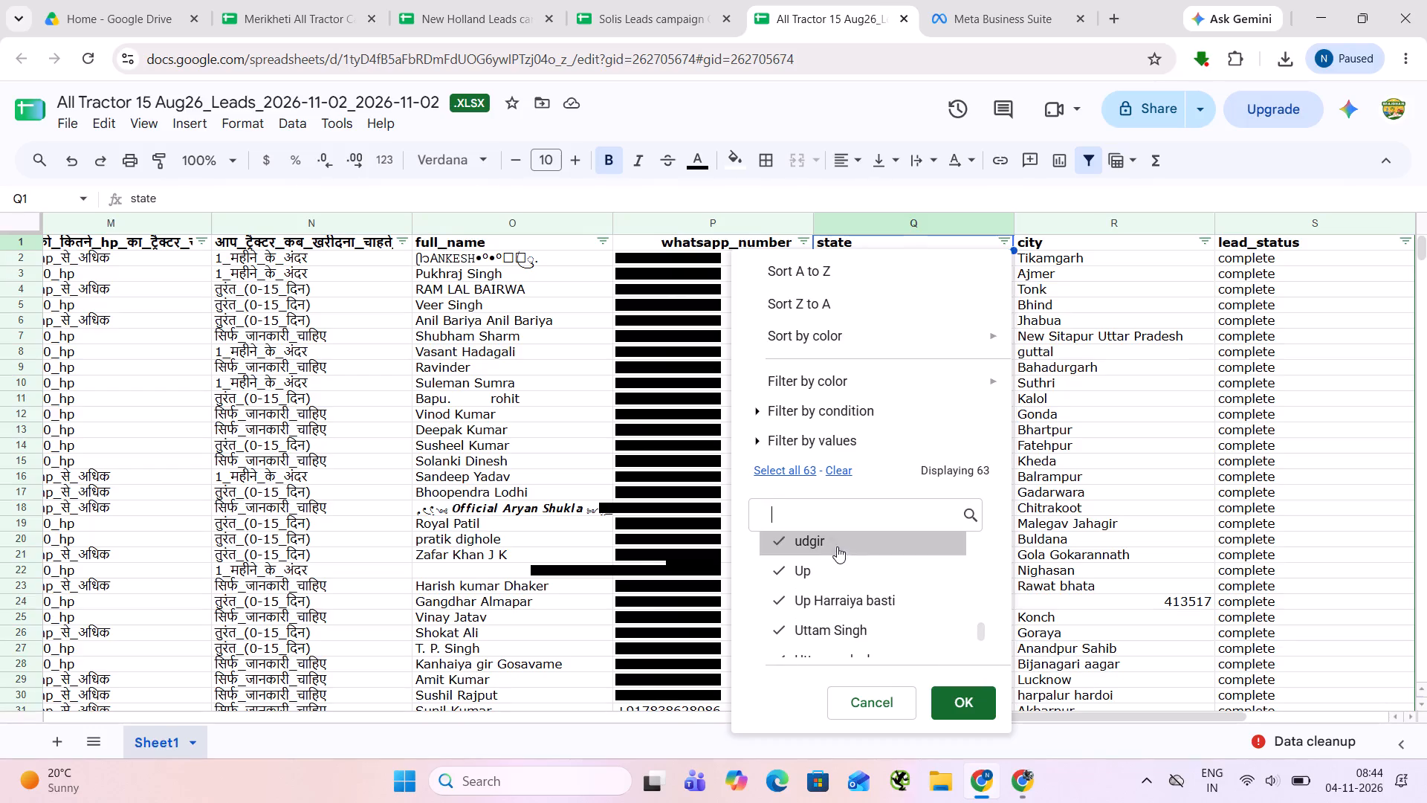
Add U P, u.p, u.p. and Tikamgarh to the state filter selection, check the remaining values, and apply the filter.
left_click(982, 630)
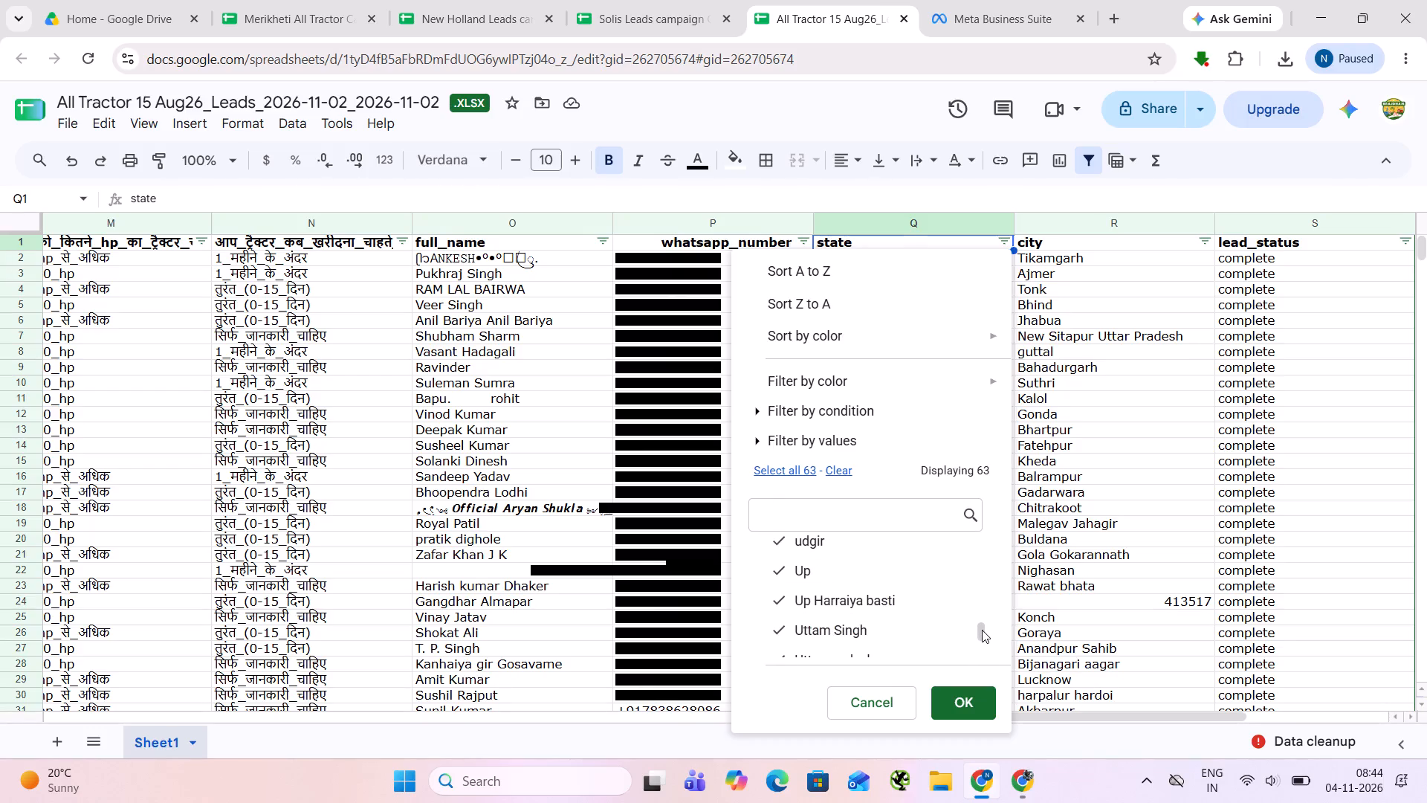
left_click_drag(982, 630, 982, 622)
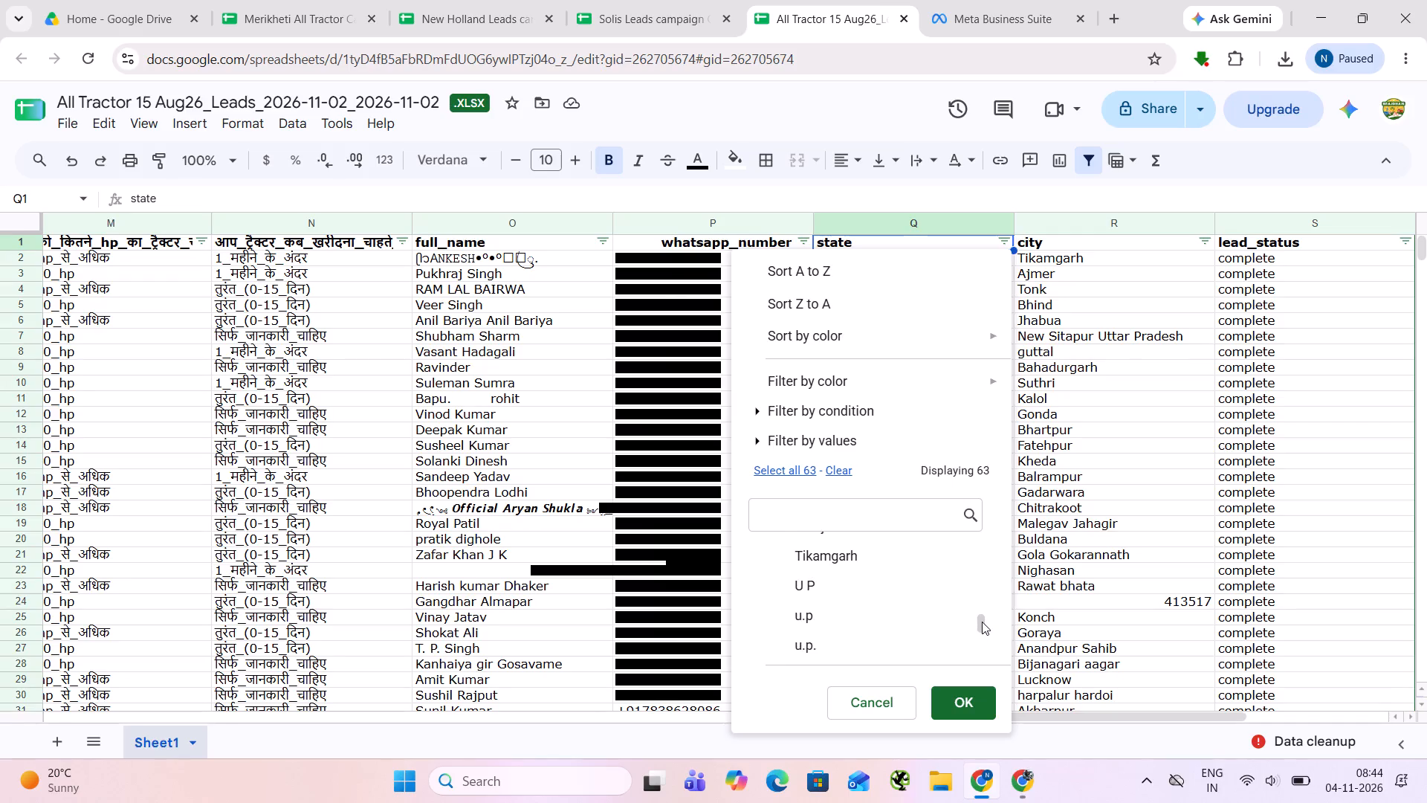
left_click_drag(982, 622, 983, 622)
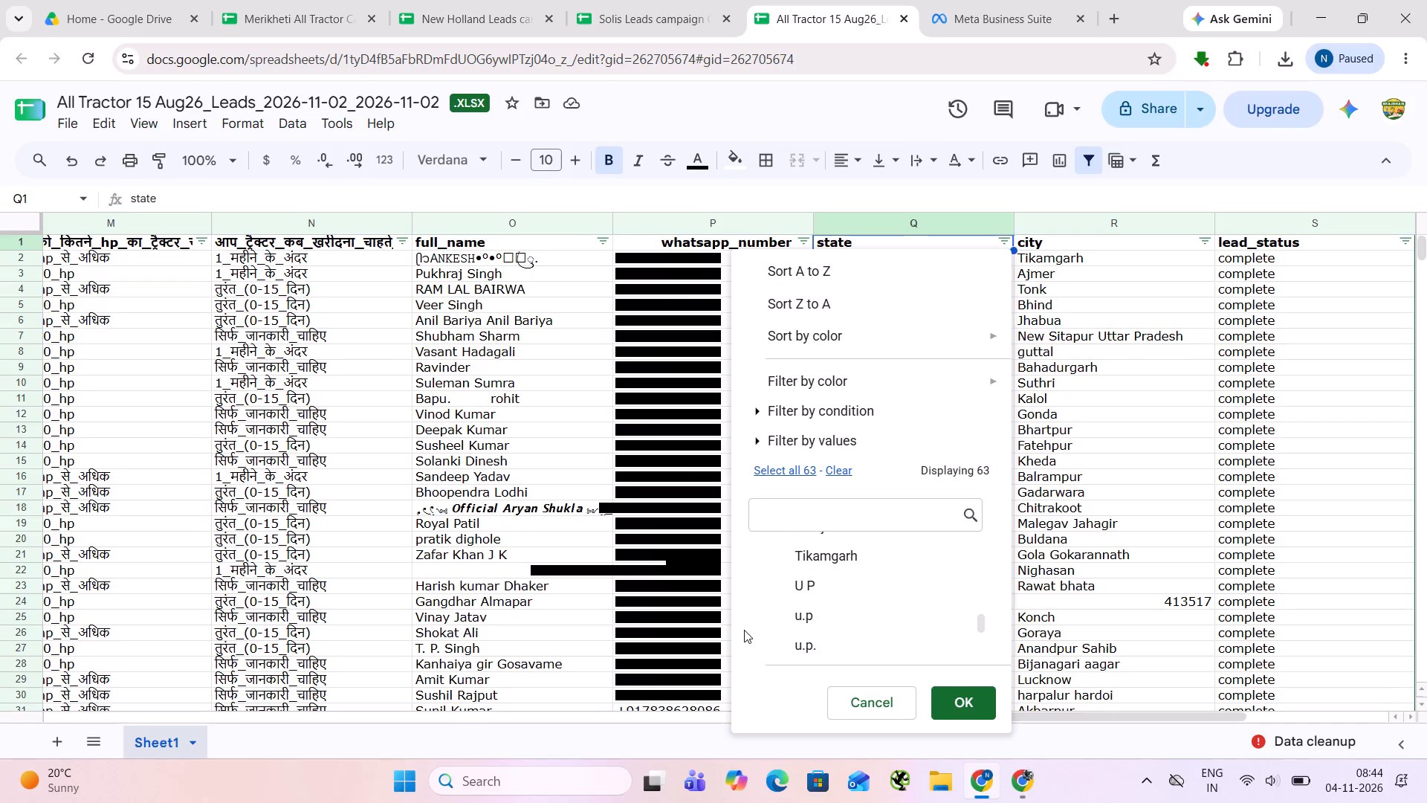
left_click(744, 630)
left_click(813, 593)
left_click(815, 627)
left_click(814, 636)
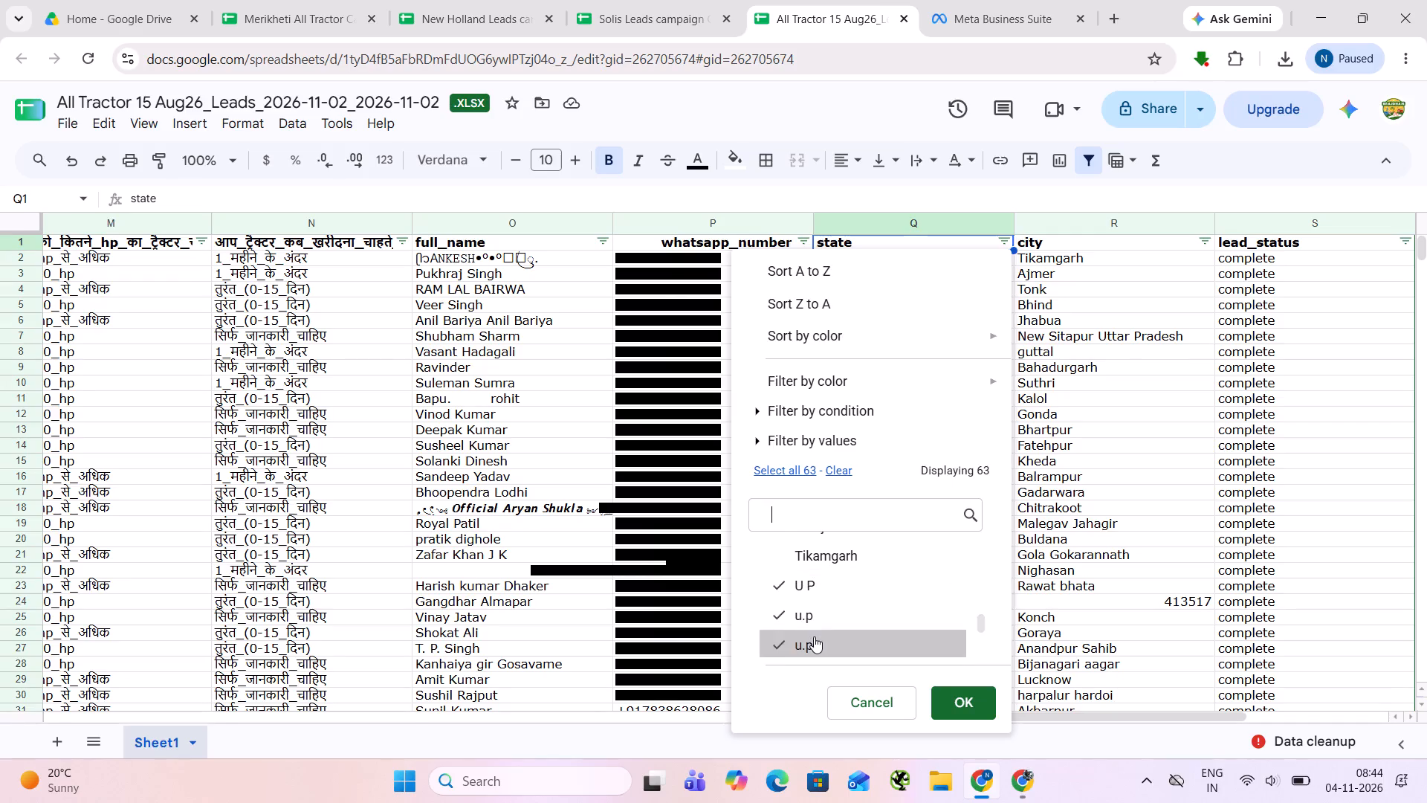
left_click(856, 564)
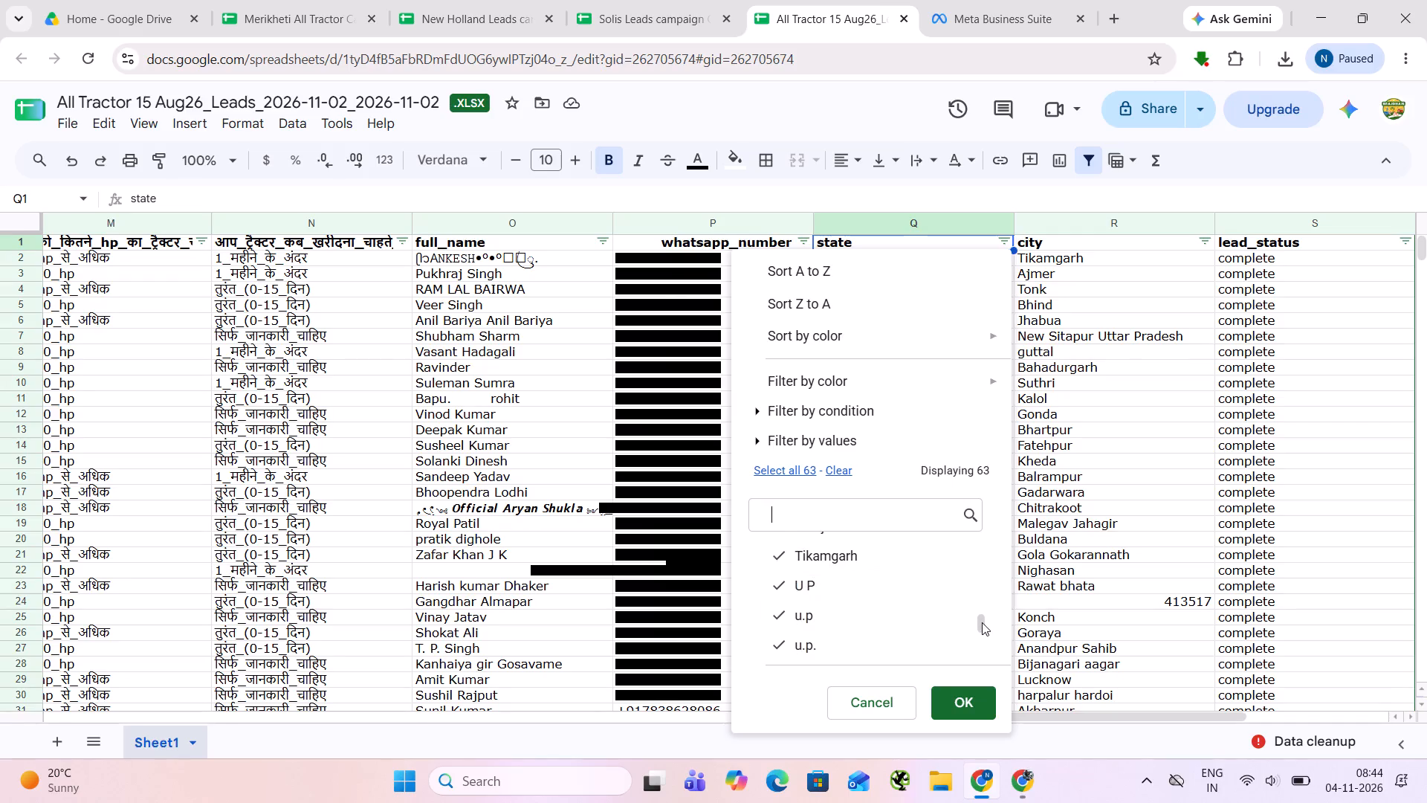
left_click_drag(982, 622, 982, 605)
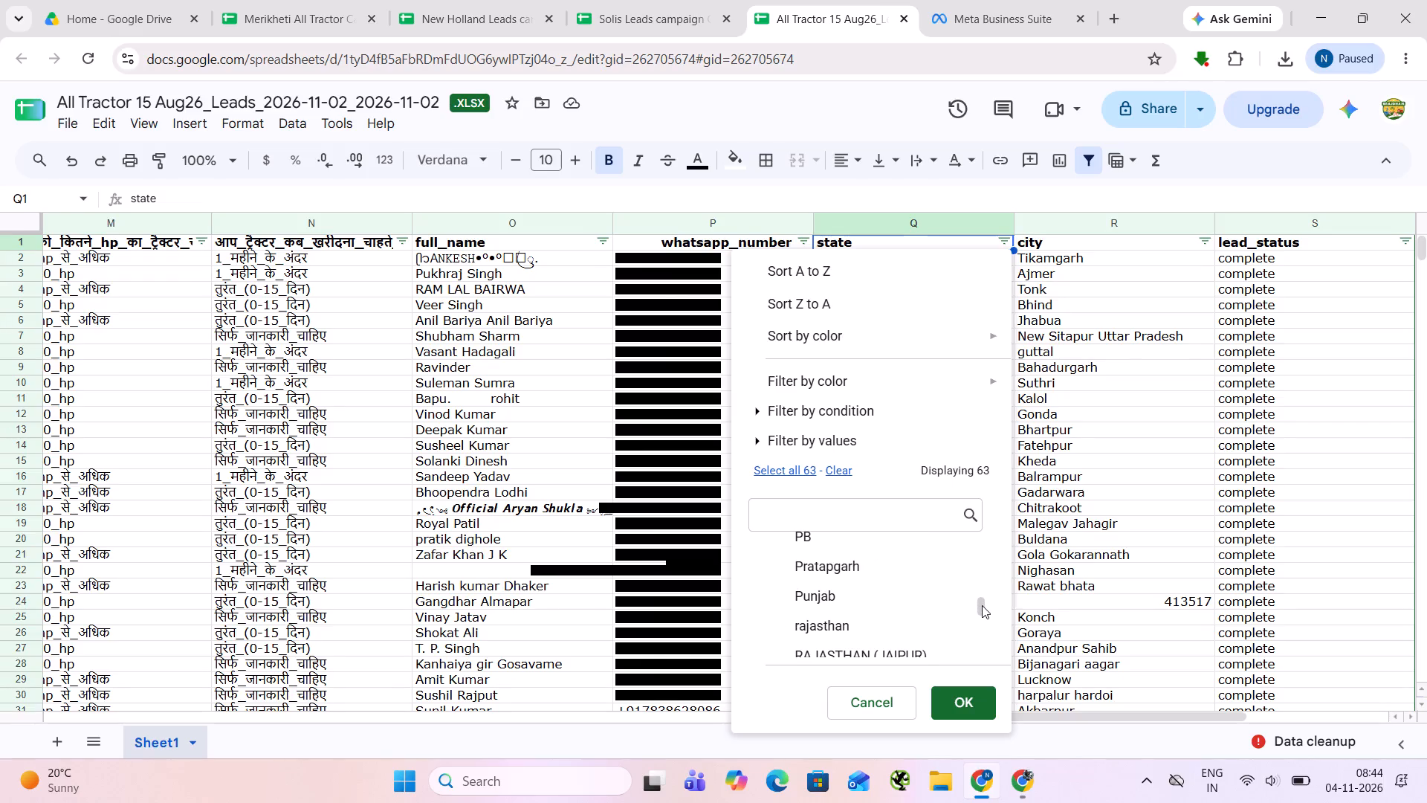
left_click_drag(982, 605, 984, 582)
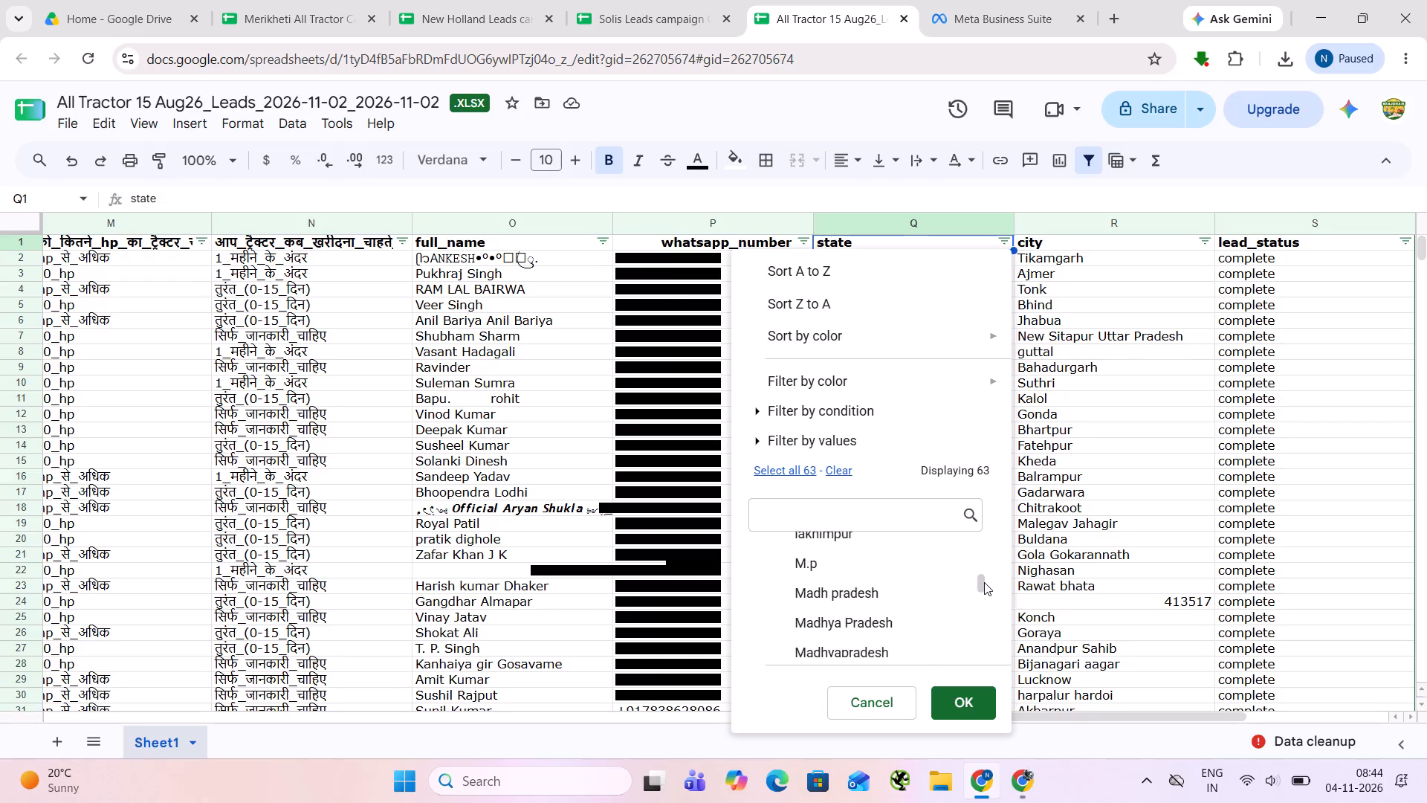
left_click_drag(984, 582, 984, 575)
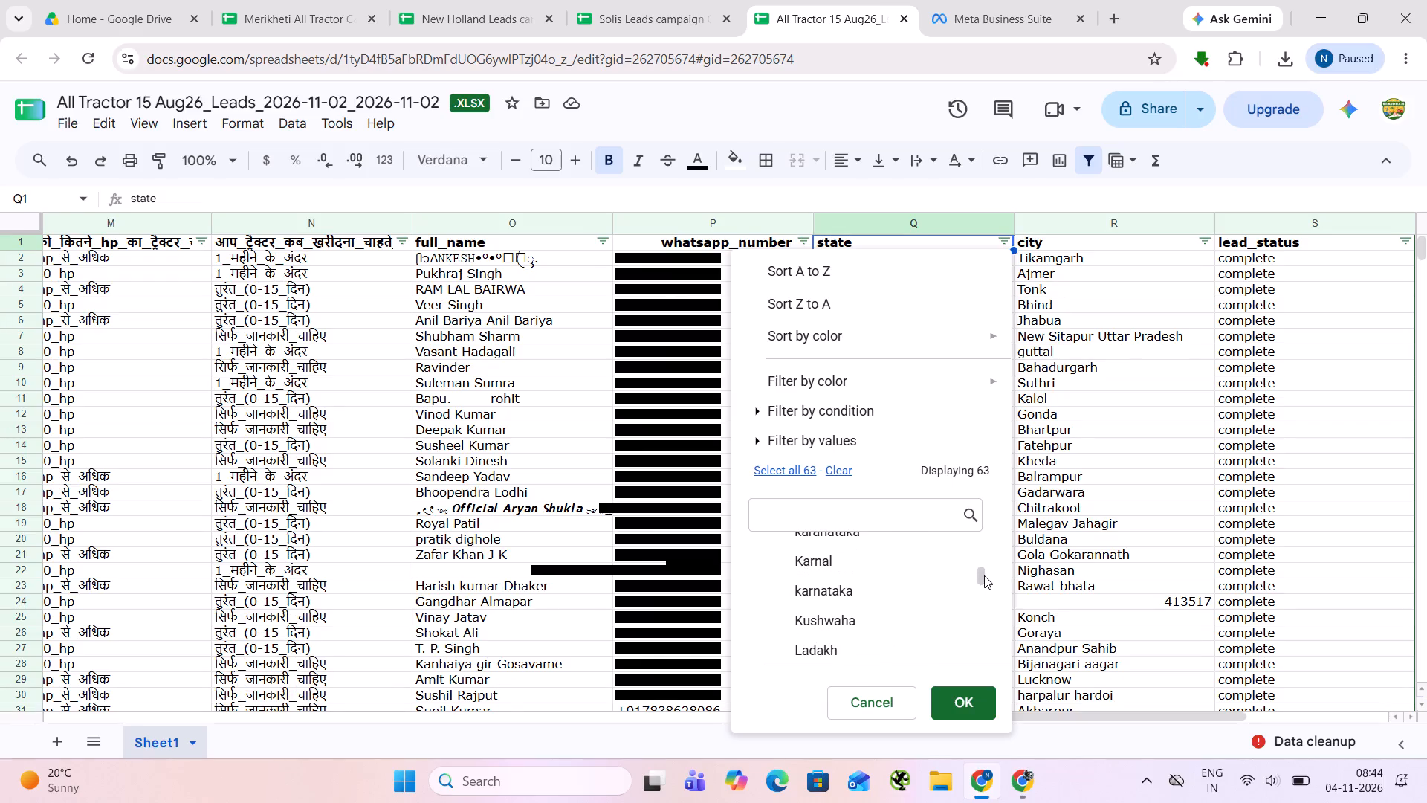
left_click(981, 714)
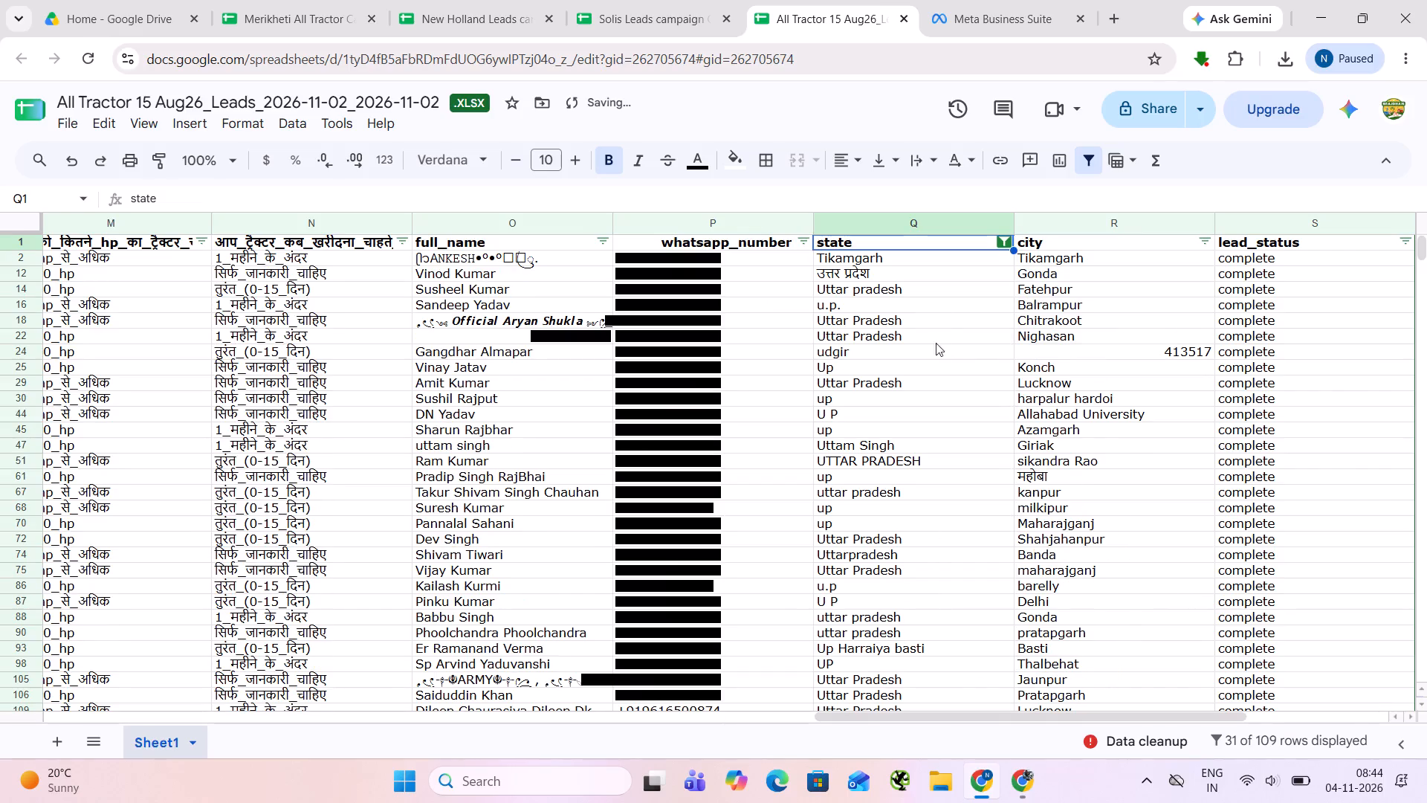
Copy Uttar Pradesh from Q18 into Q2 and fill it down through all filtered state cells to Q110.
left_click(891, 317)
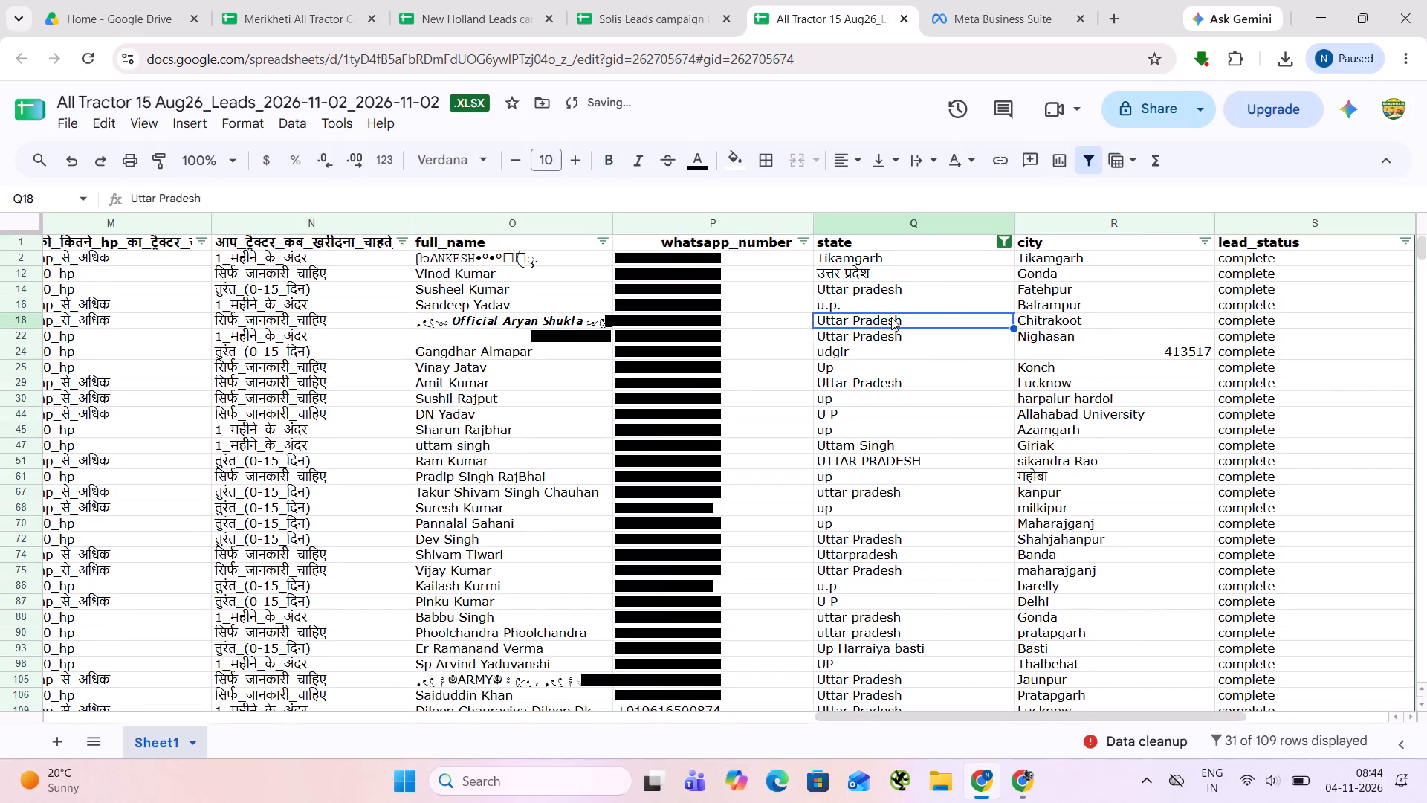
key("ctrl+c")
key("Up")
key("Up")
key("Up")
key("Up")
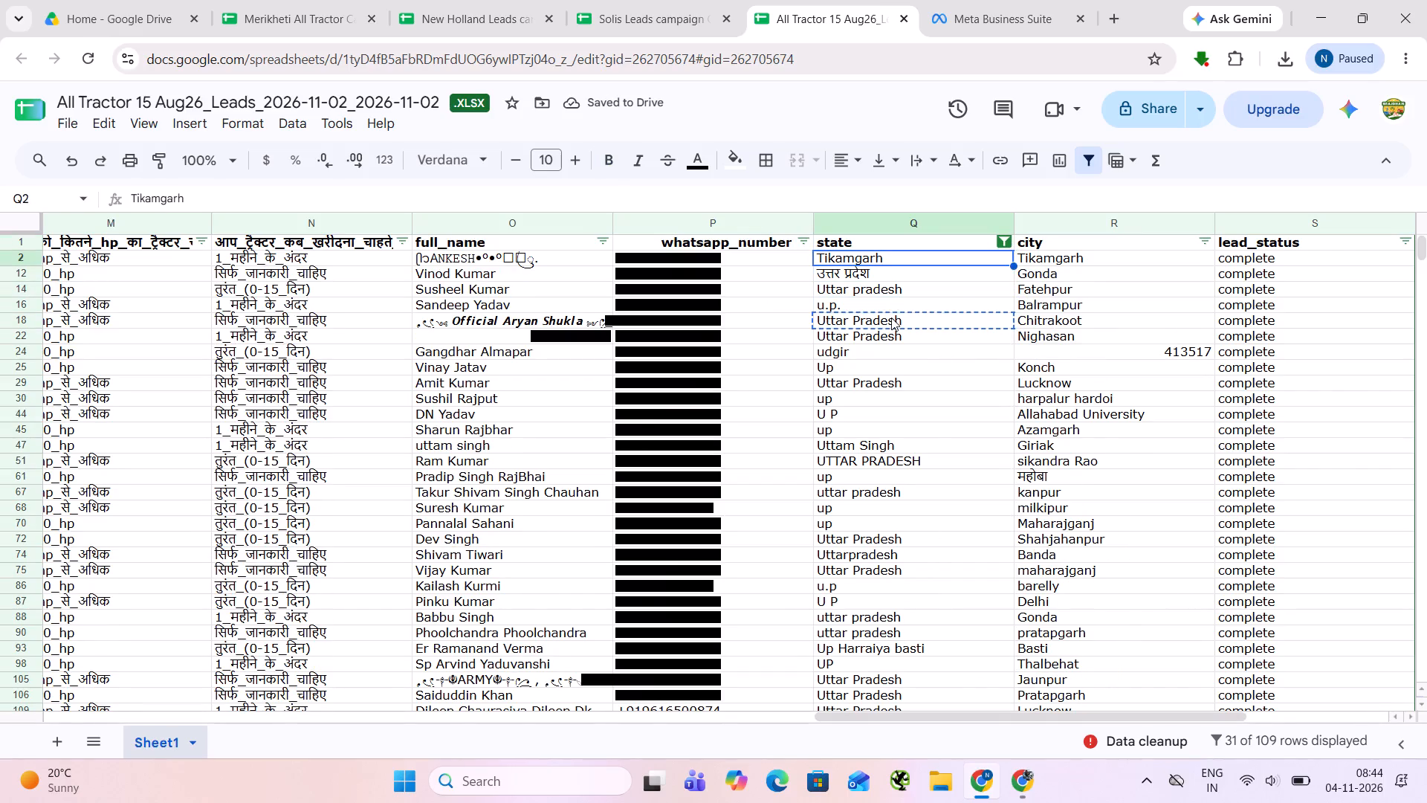
key("ctrl+v")
key("ctrl+shift+Down")
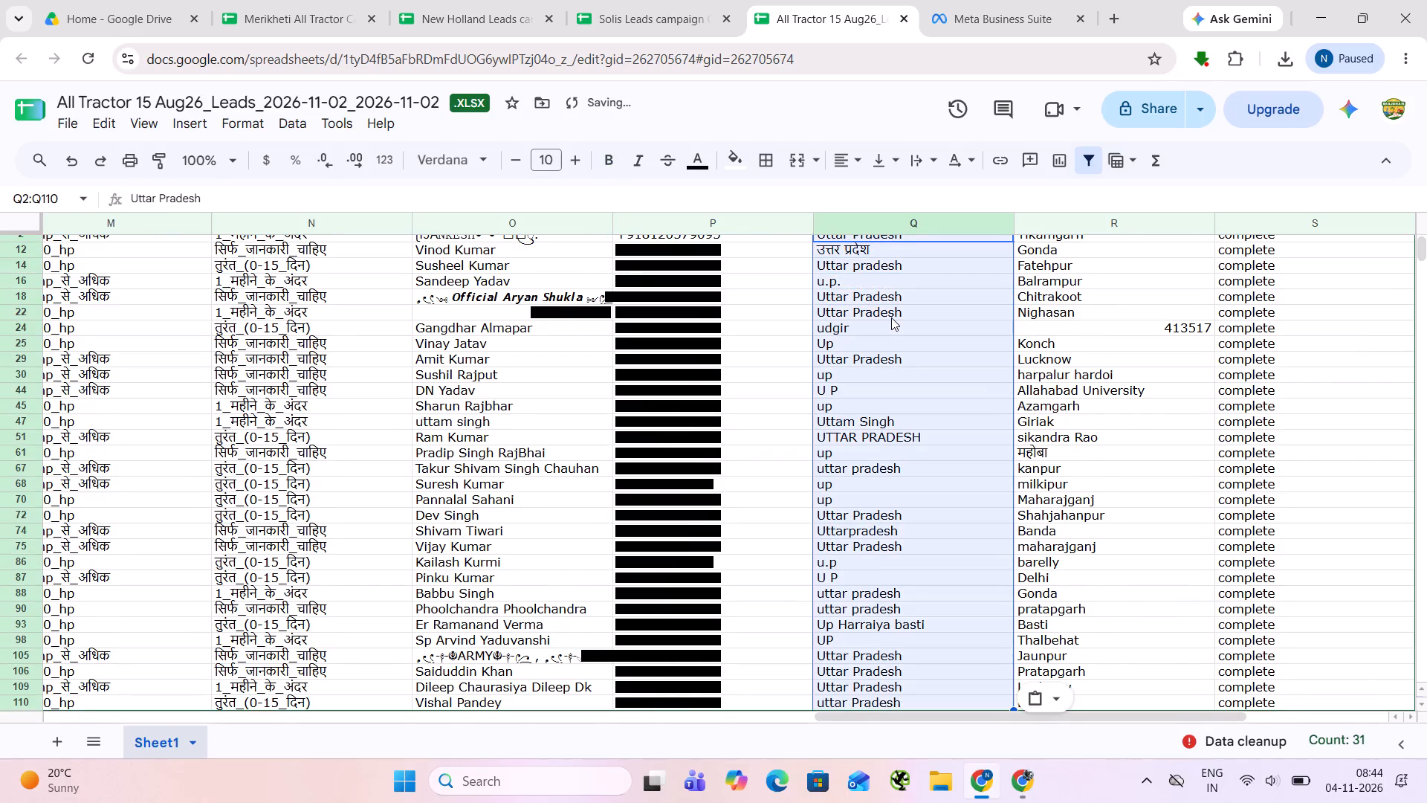
key("ctrl+d")
key("Up")
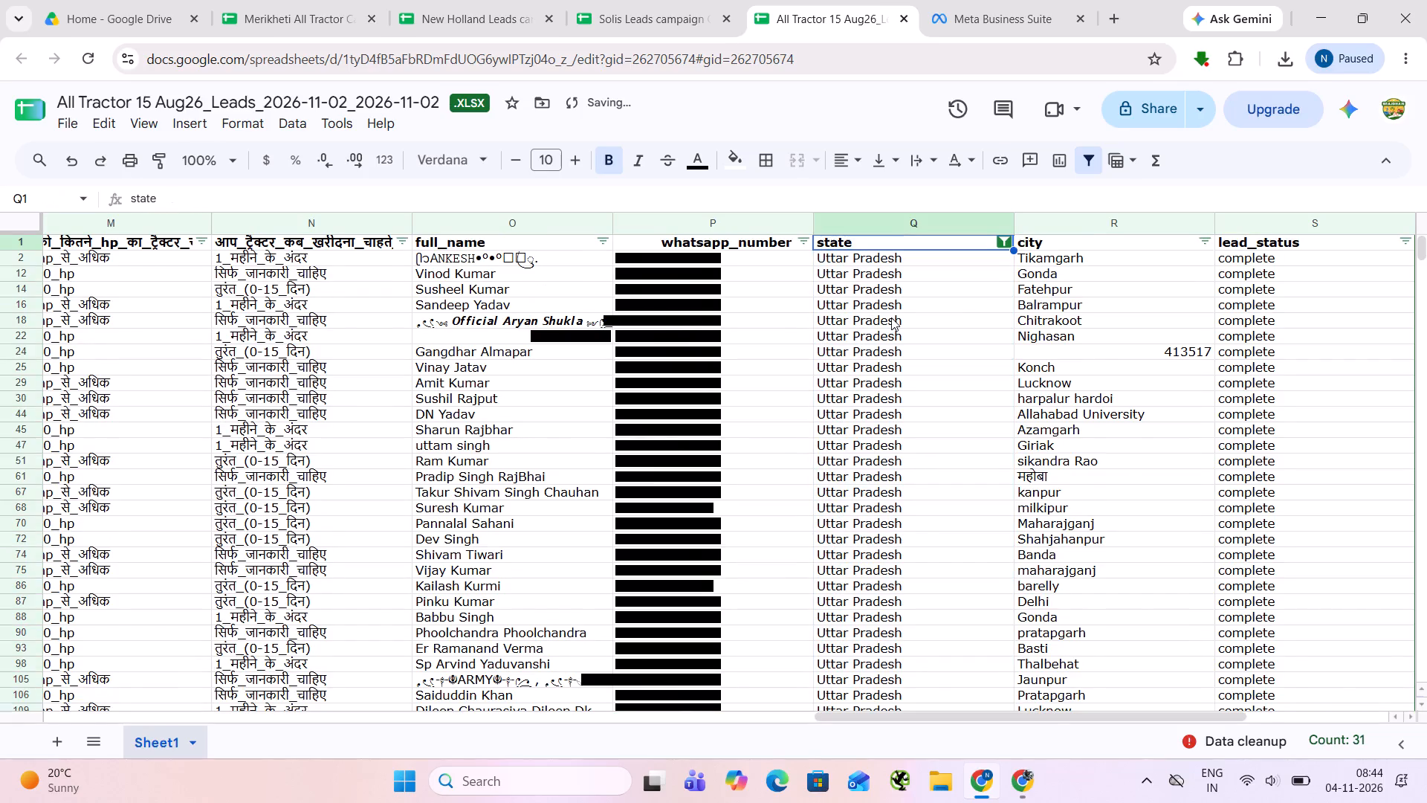
In the state column filter, deselect Uttar Pradesh and select 45, 250000 and the single-dot entry.
left_click(1009, 245)
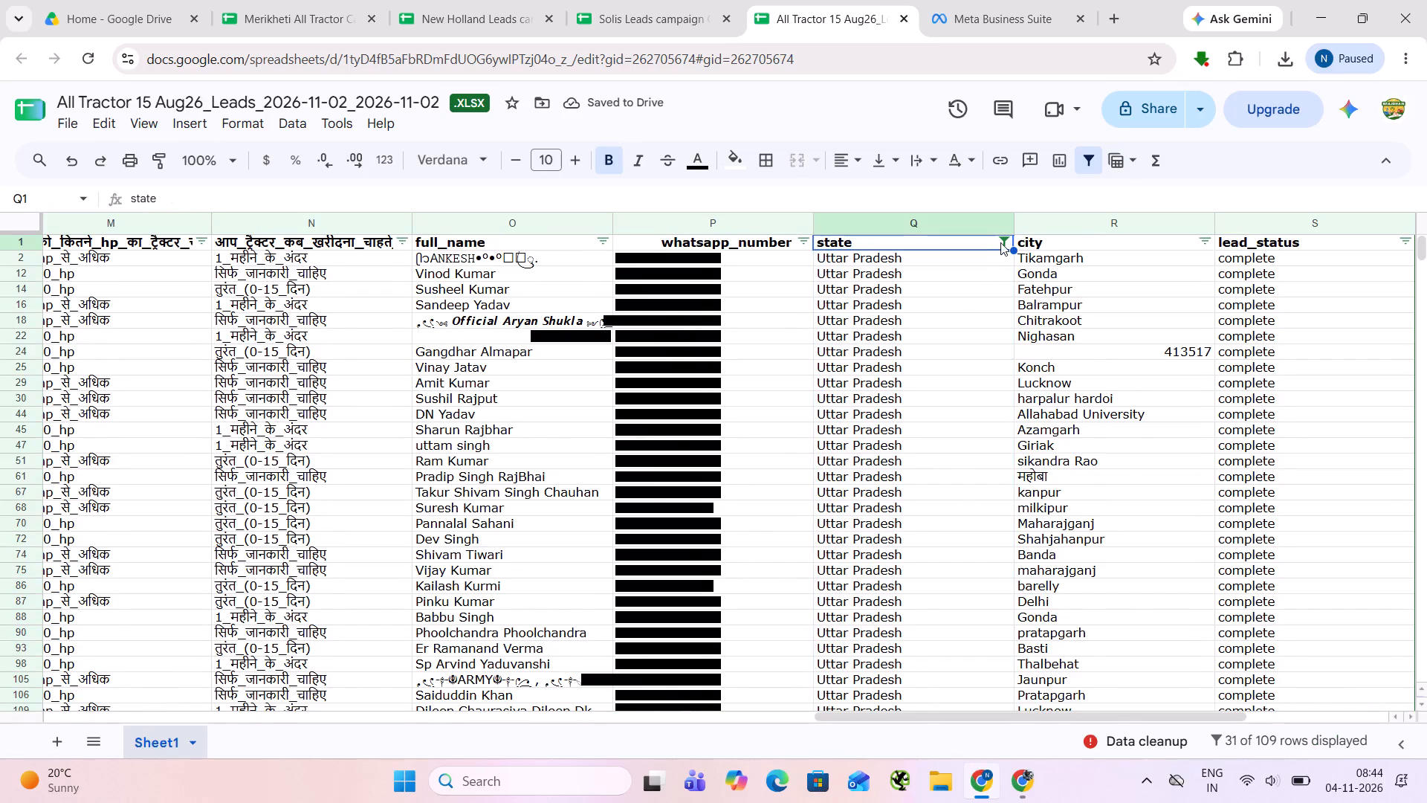
left_click(1000, 244)
left_click(836, 549)
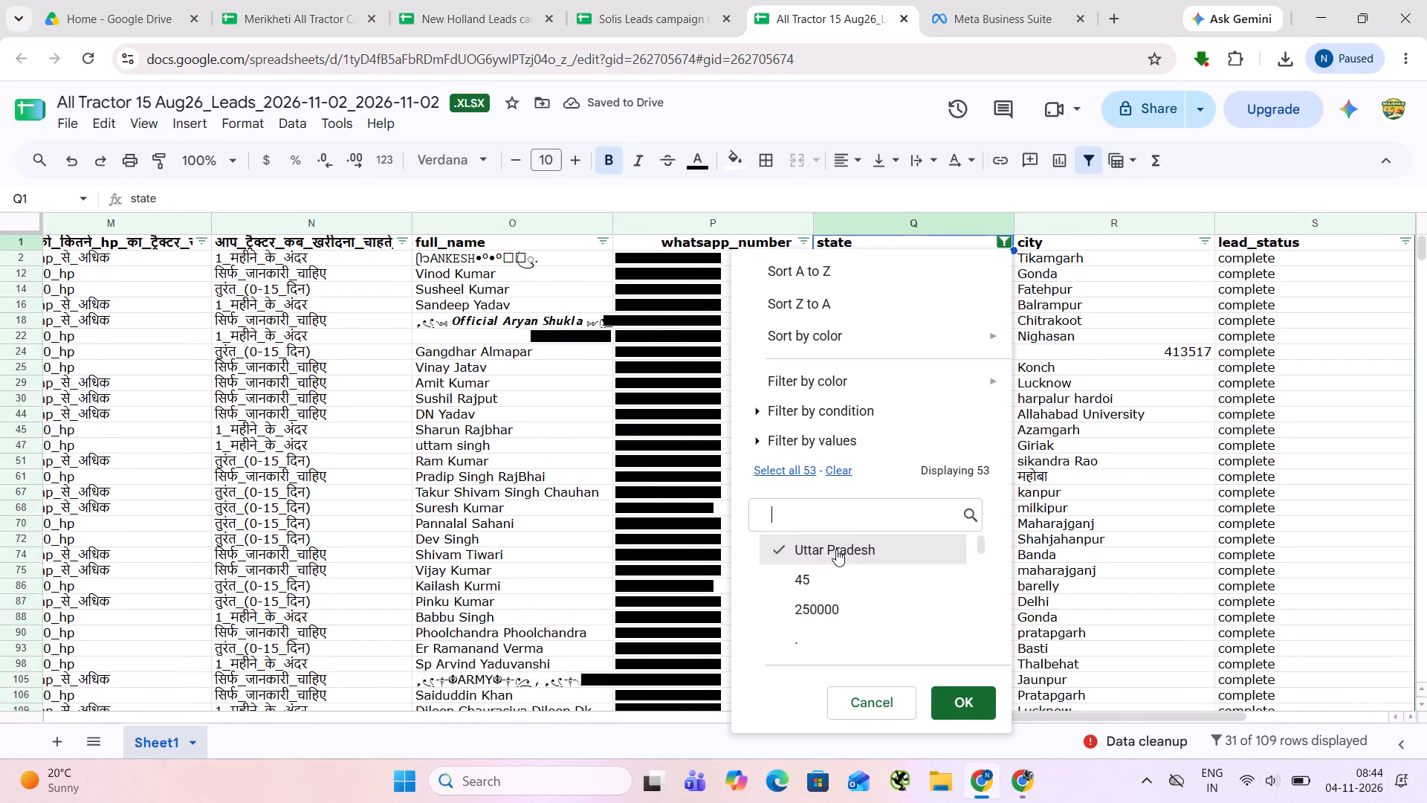
left_click(842, 585)
left_click(818, 612)
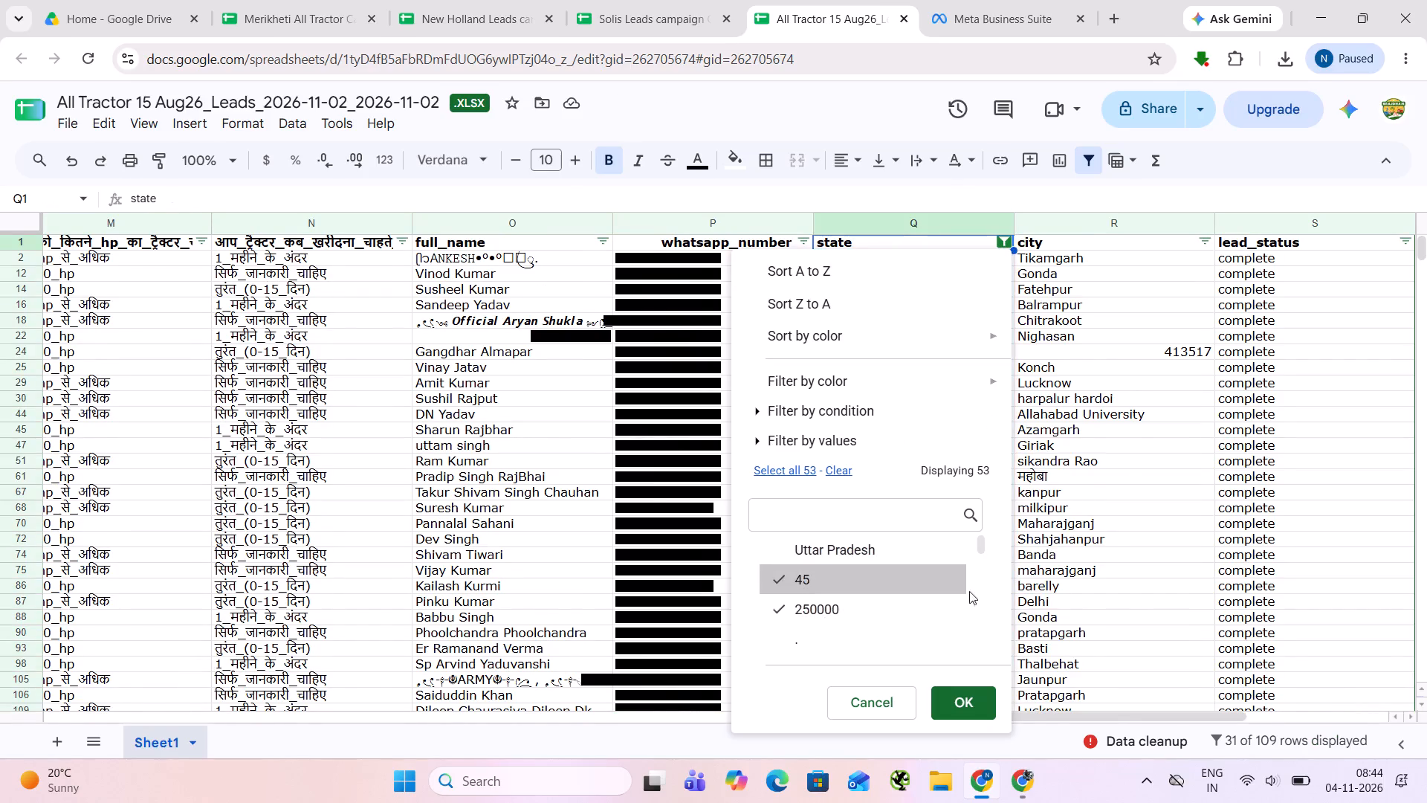
left_click(981, 592)
left_click(978, 550)
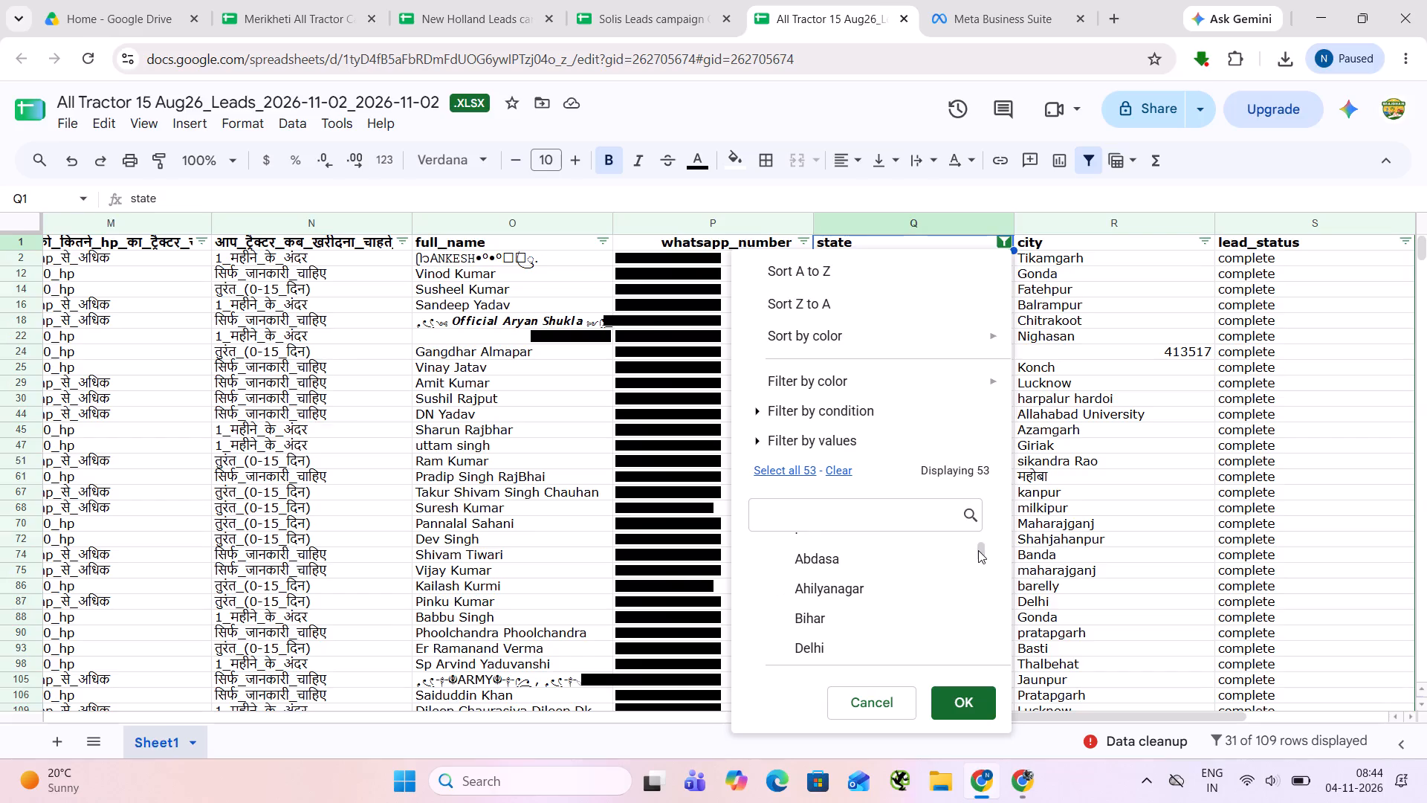
left_click(978, 550)
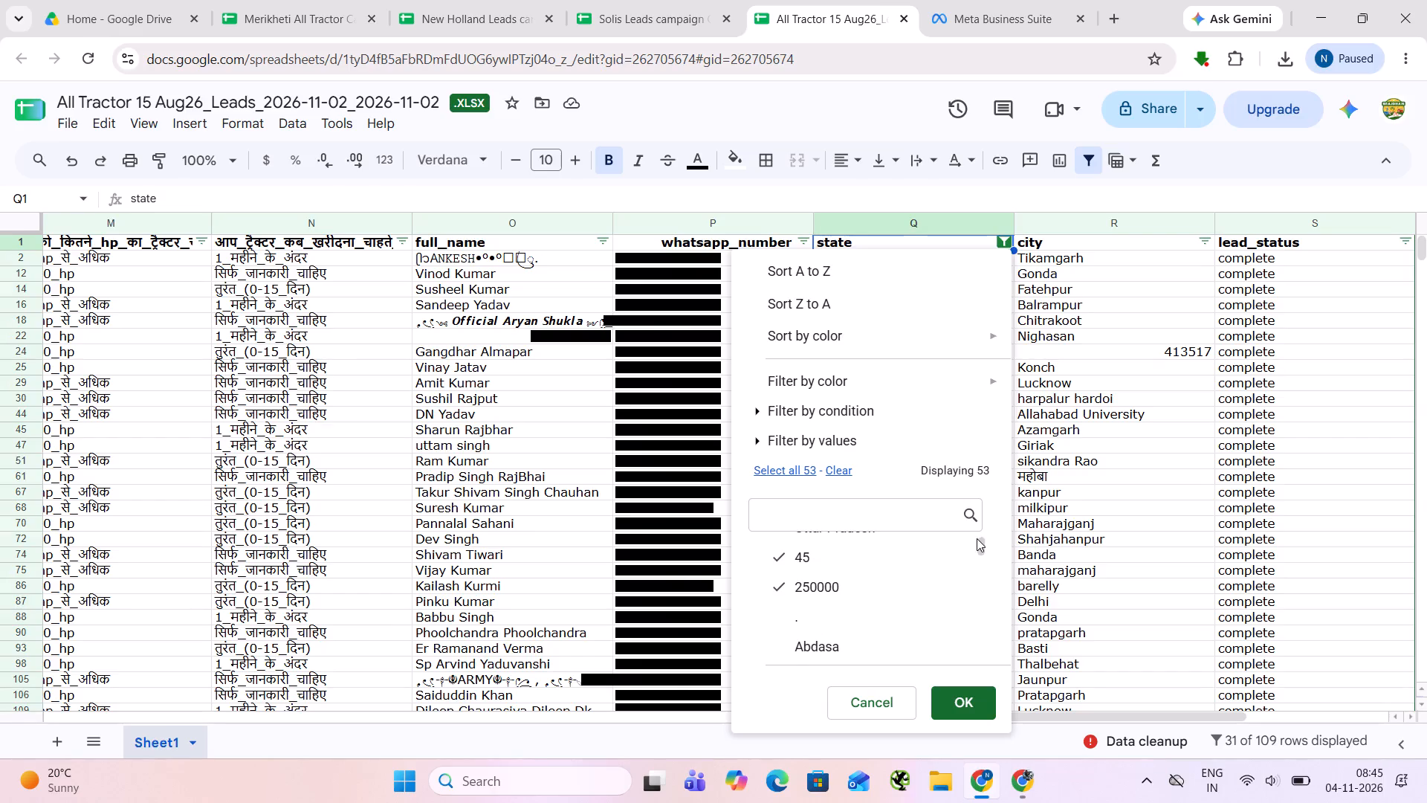
left_click(777, 565)
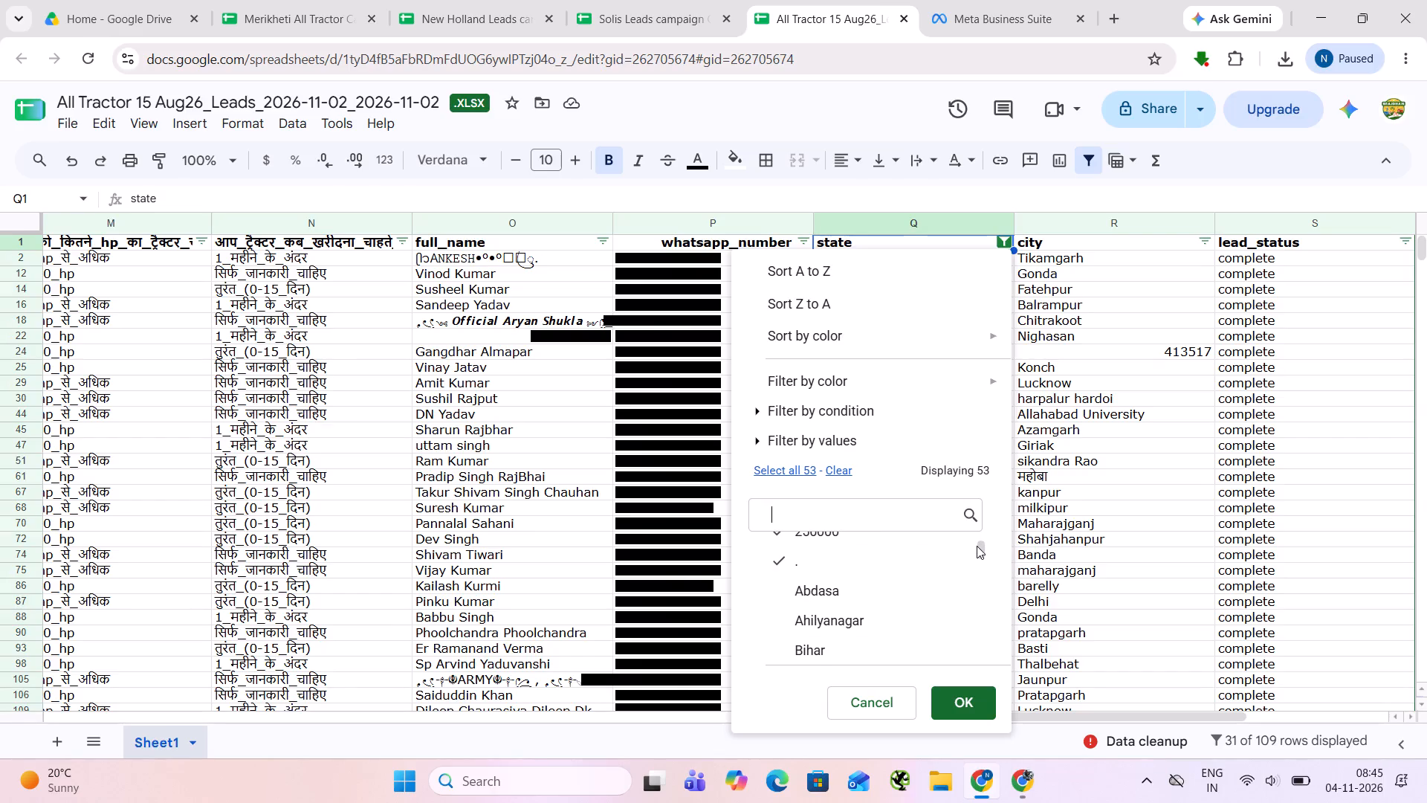
Add ग्राम पड़ रई, बिहार, the personal-name entry with श्रावस्ती and the Kannada entry to the state selection, and apply the filter.
left_click_drag(977, 546, 989, 651)
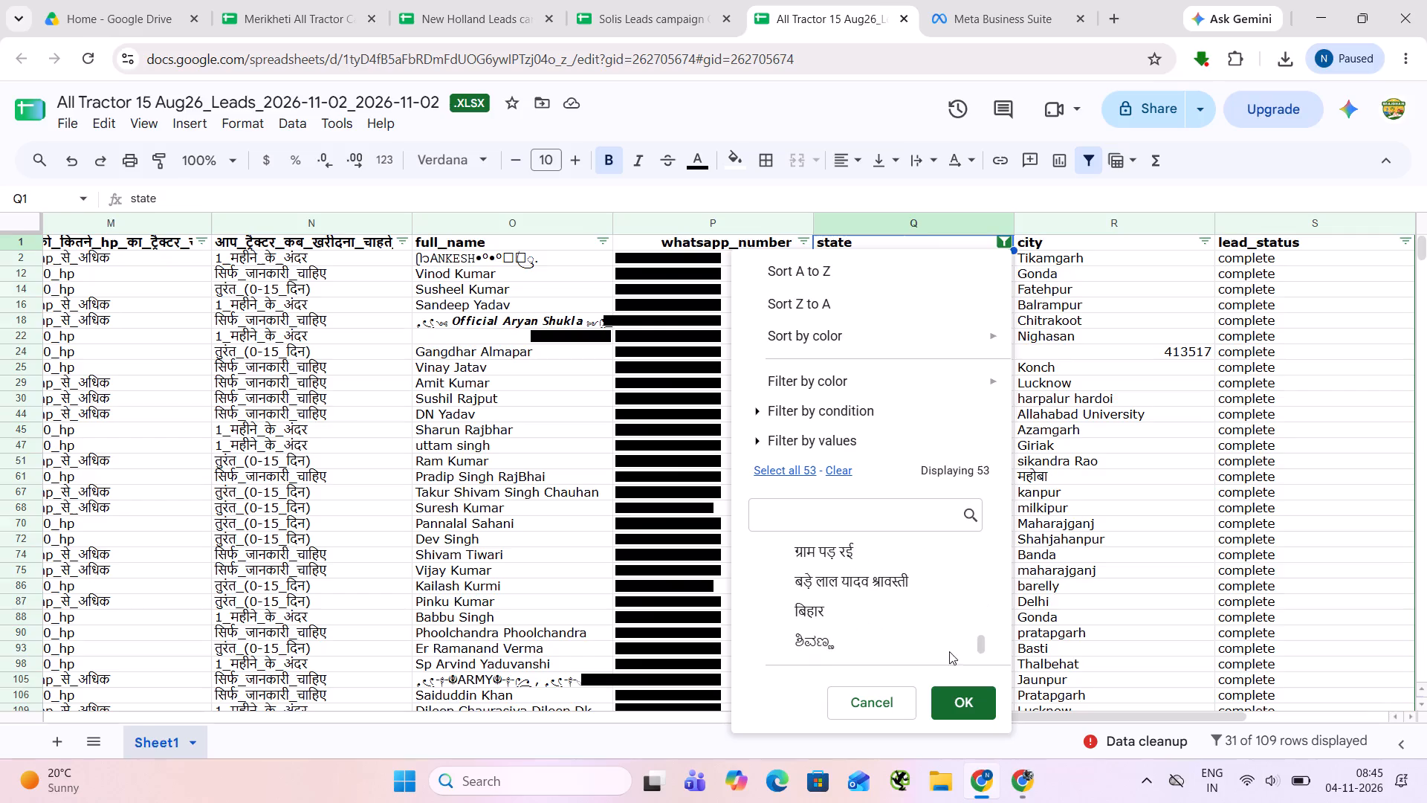
left_click(829, 638)
left_click(838, 604)
left_click(861, 578)
left_click(829, 552)
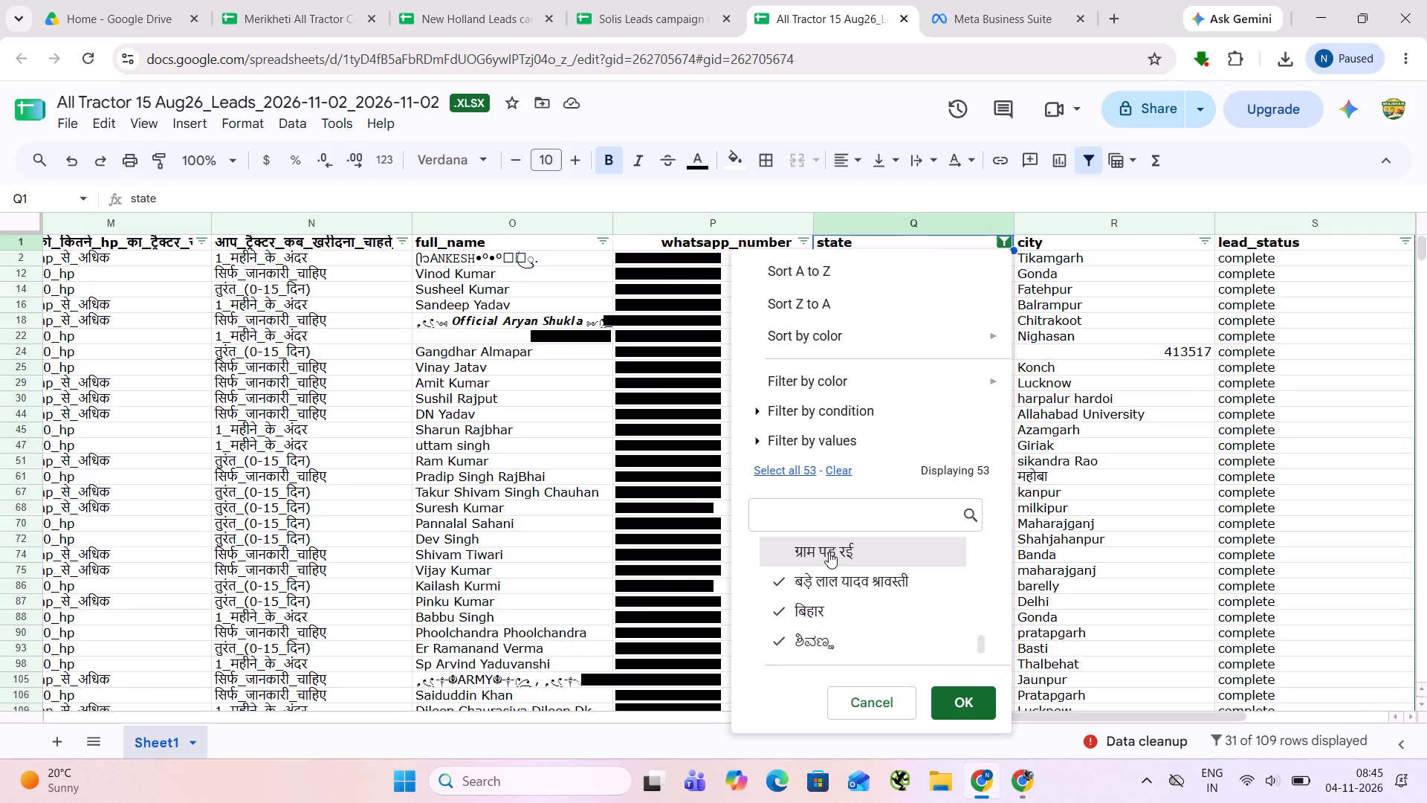
left_click(980, 644)
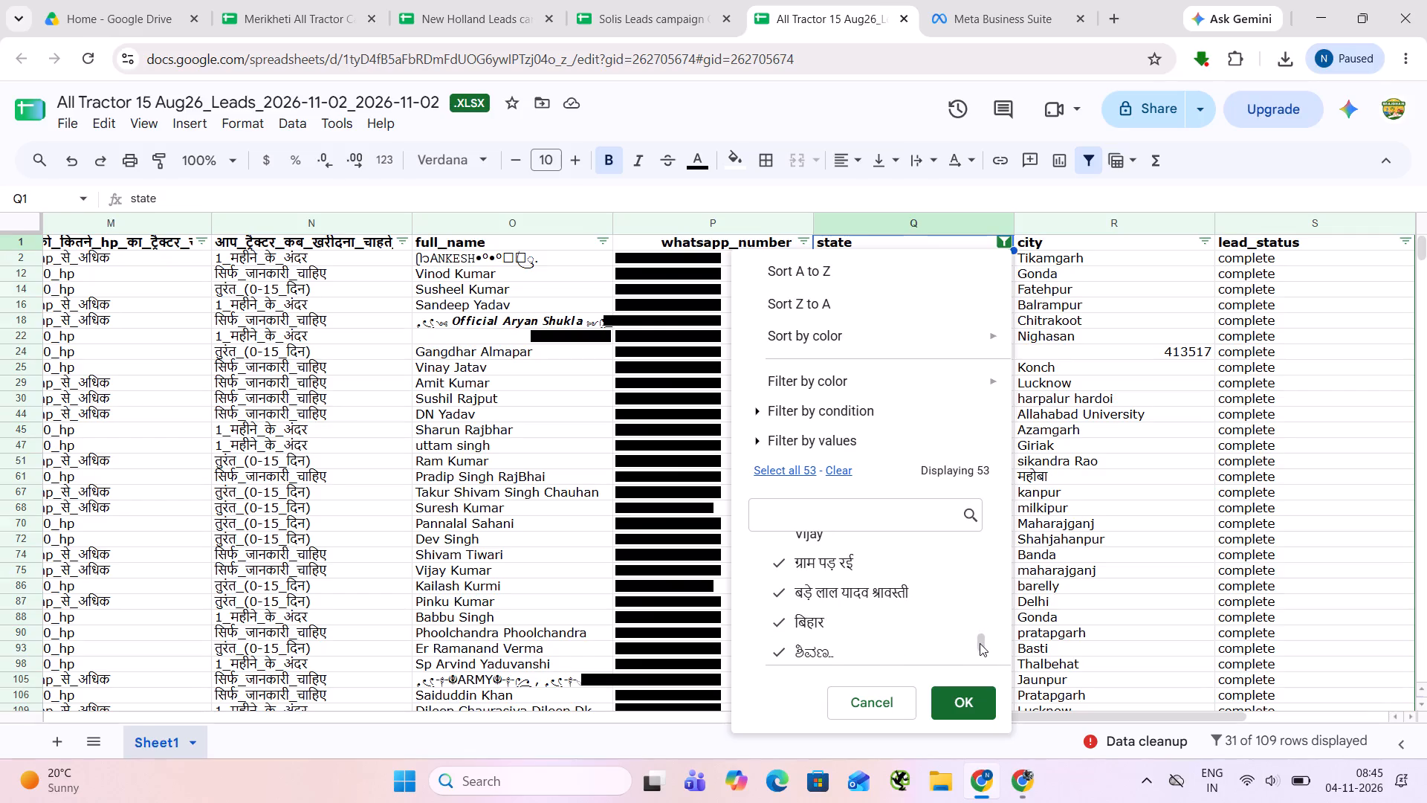
left_click(964, 694)
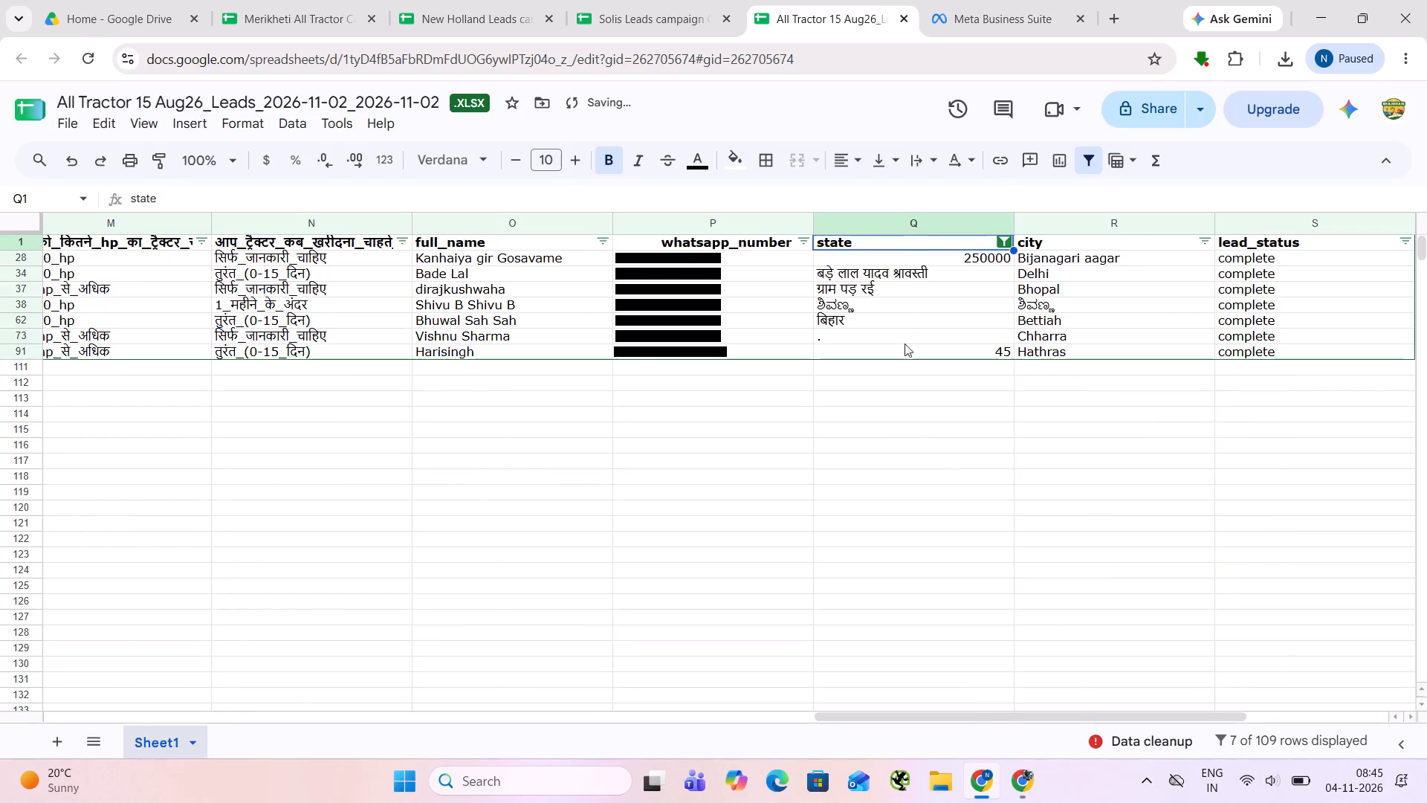
Clear the state and city cells in row 28, Q28 and R28.
left_click(917, 263)
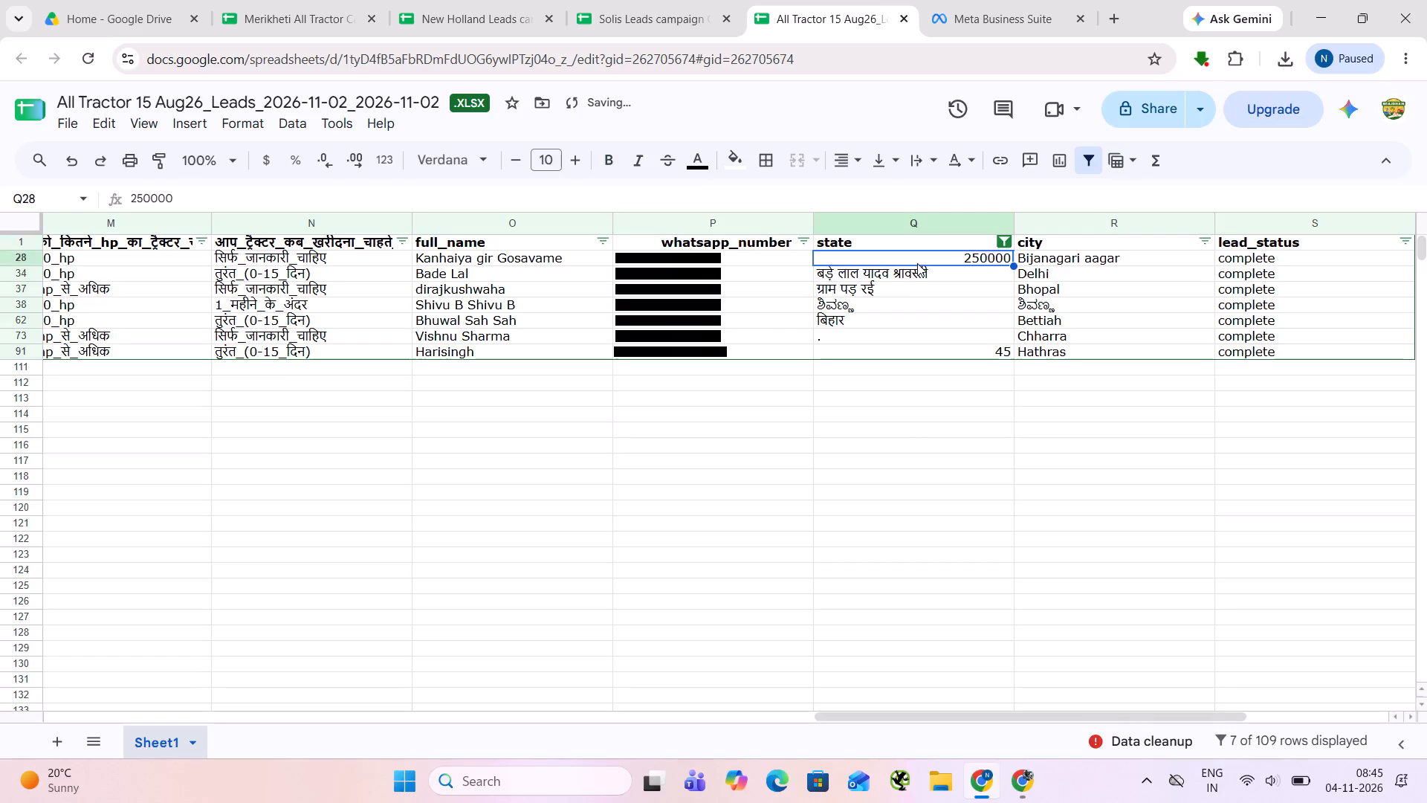
key("BackSpace")
key("Right")
key("BackSpace")
In row 34, clear the state and move Delhi from city cell R34 into state cell Q34.
key("Down")
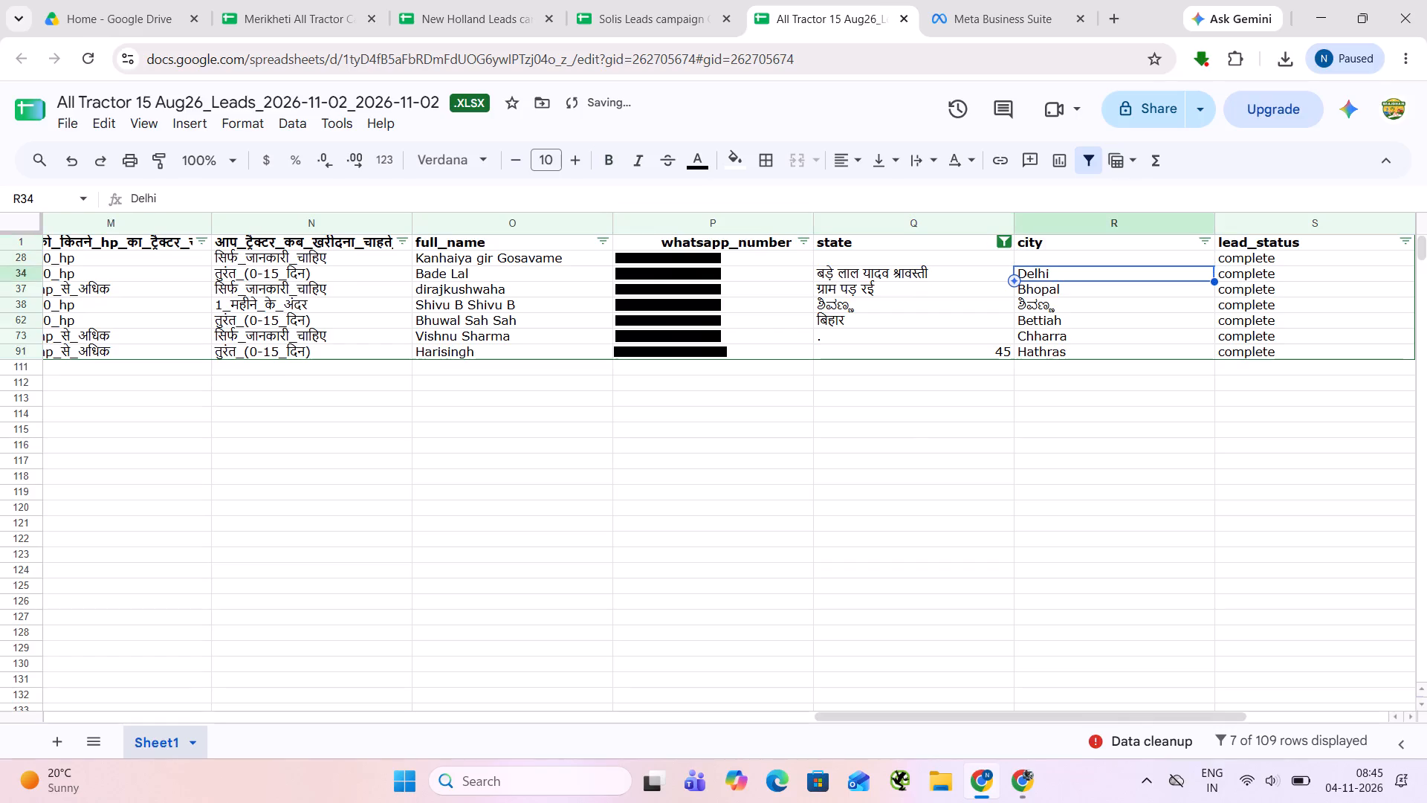
key("Left")
key("BackSpace")
key("Right")
key("ctrl+x")
key("Left")
key("ctrl+v")
Enter Madhya Pradesh as the state in row 37, and clear the state and city in row 38.
key("Down")
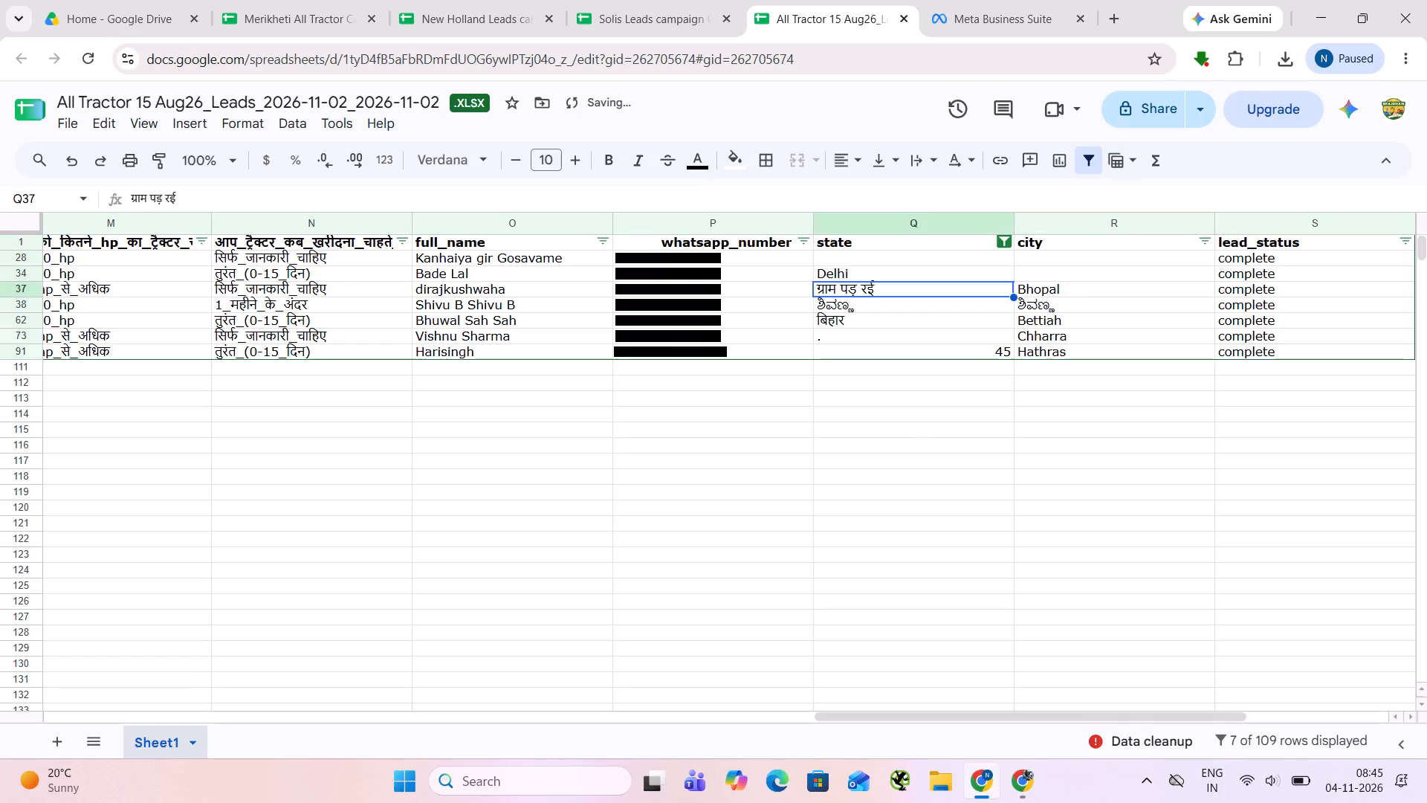
type("Madhya")
key("space")
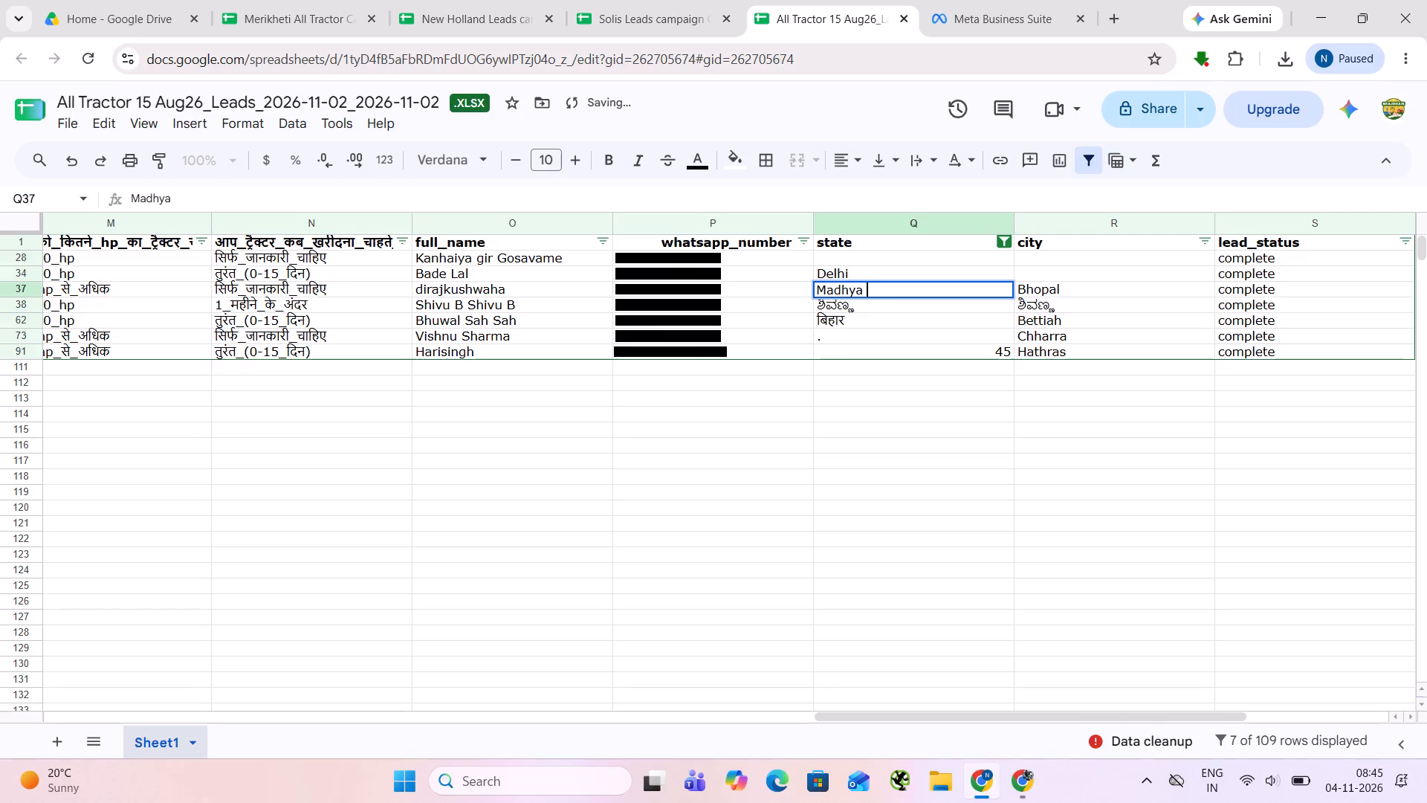
type("Pradesh")
key("Down")
key("BackSpace")
key("Right")
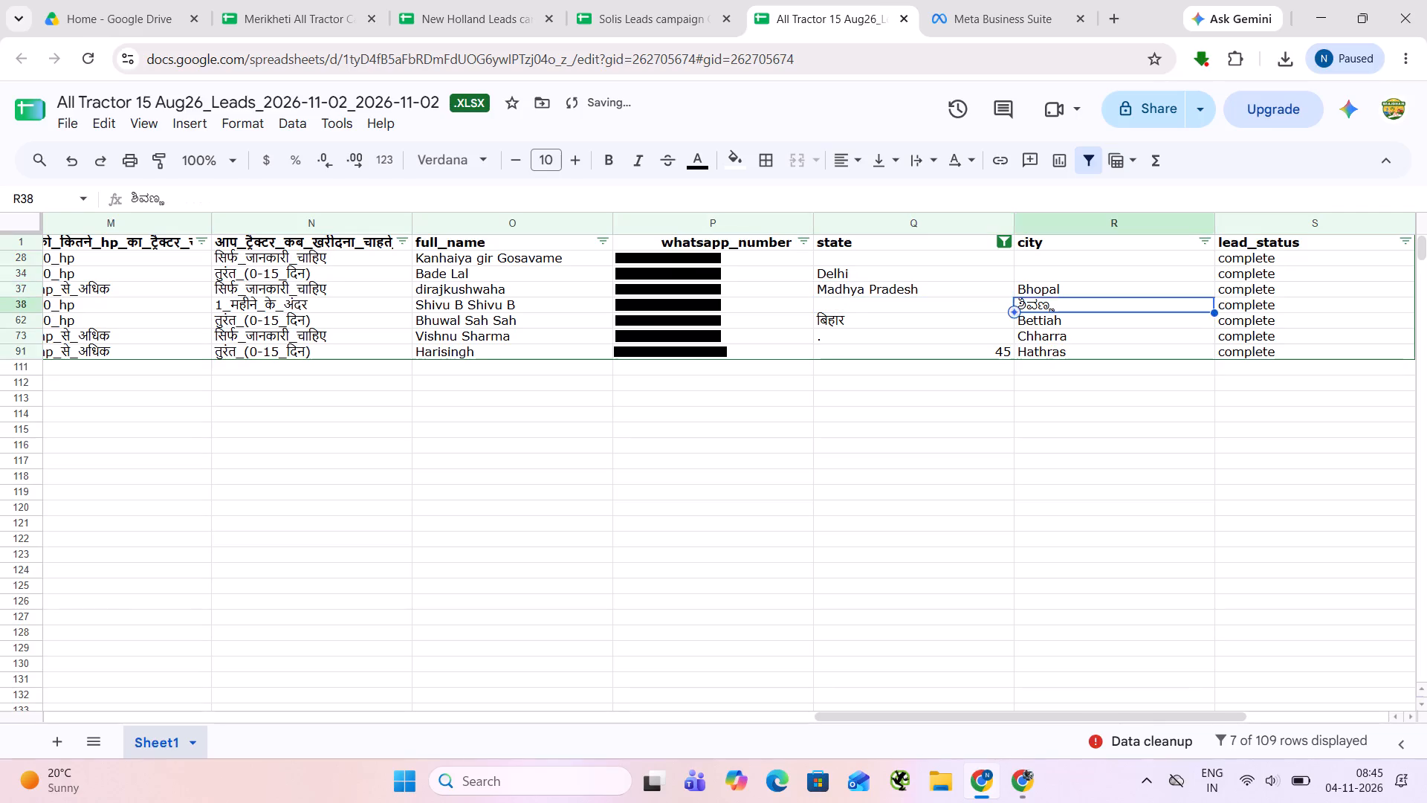
key("BackSpace")
Enter Bihar as the state in row 62, and clear the state and city in row 73.
key("Down")
key("Left")
type("Bihar")
key("Down")
key("BackSpace")
key("Right")
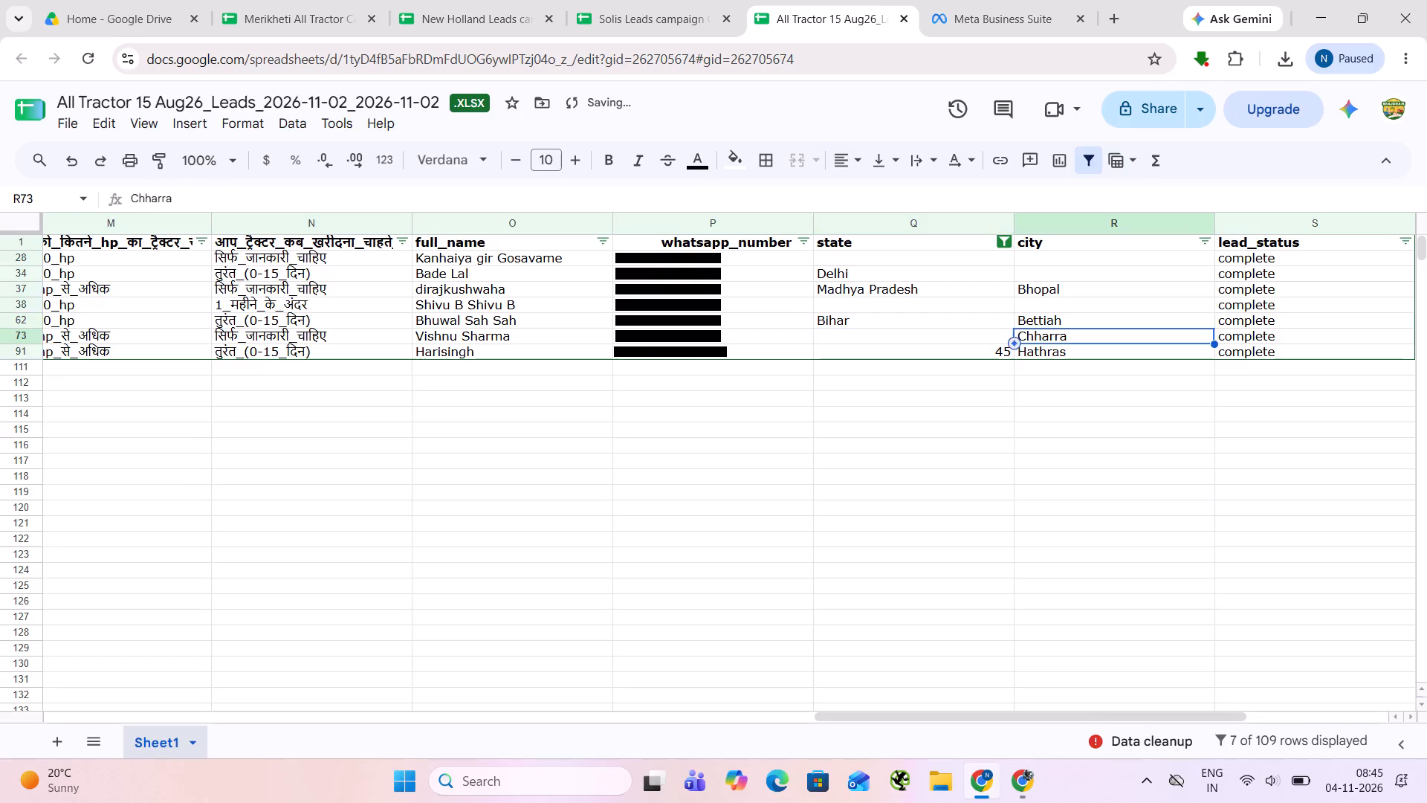
key("BackSpace")
Enter Uttar Pradesh as the state for the Hathras lead in row 91.
key("Down")
key("Left")
type("Uttar")
key("space")
key("Return")
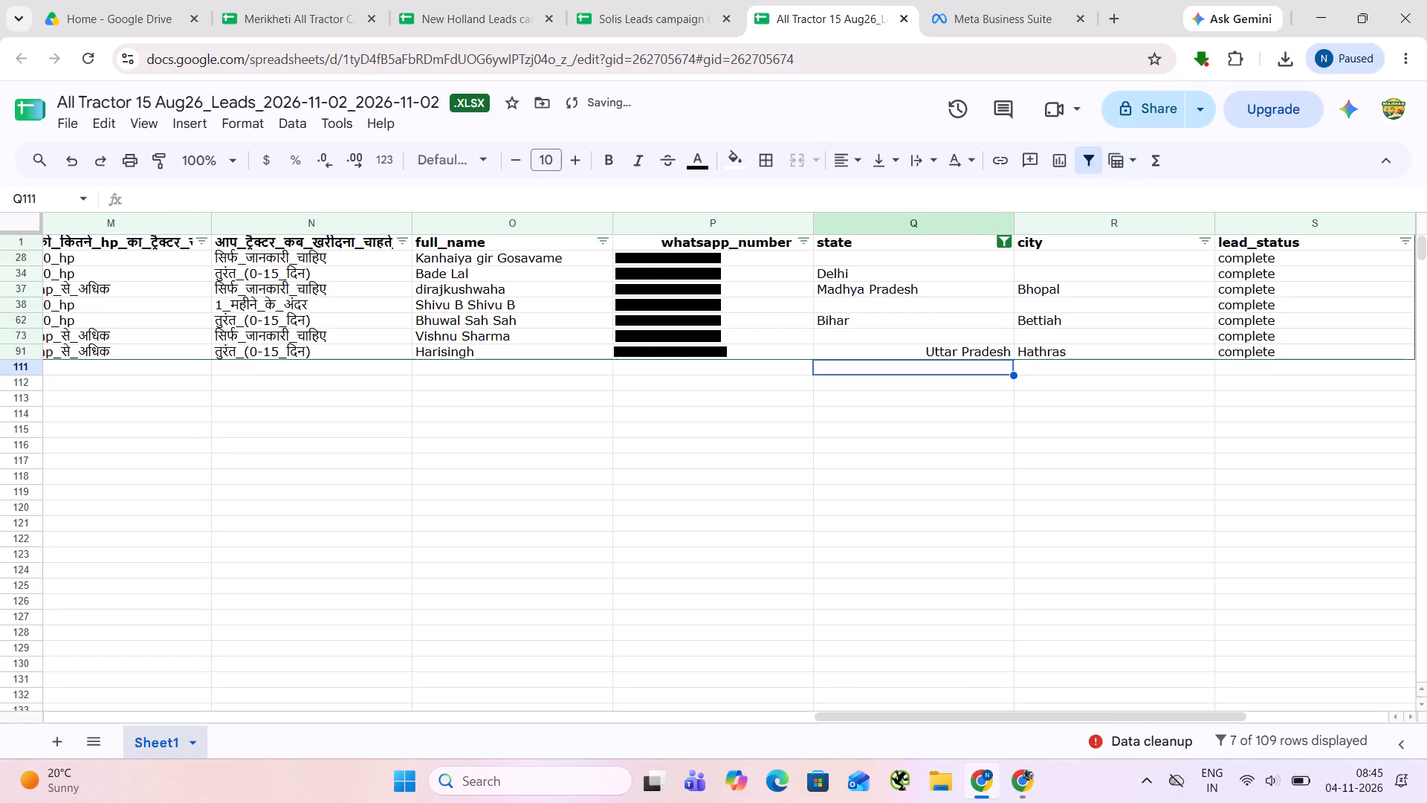
In the state column filter, deselect (Blanks) and select Abdasa, Ahilyanagar, Delhi, F77, ganganagar and GJ.
left_click(1006, 248)
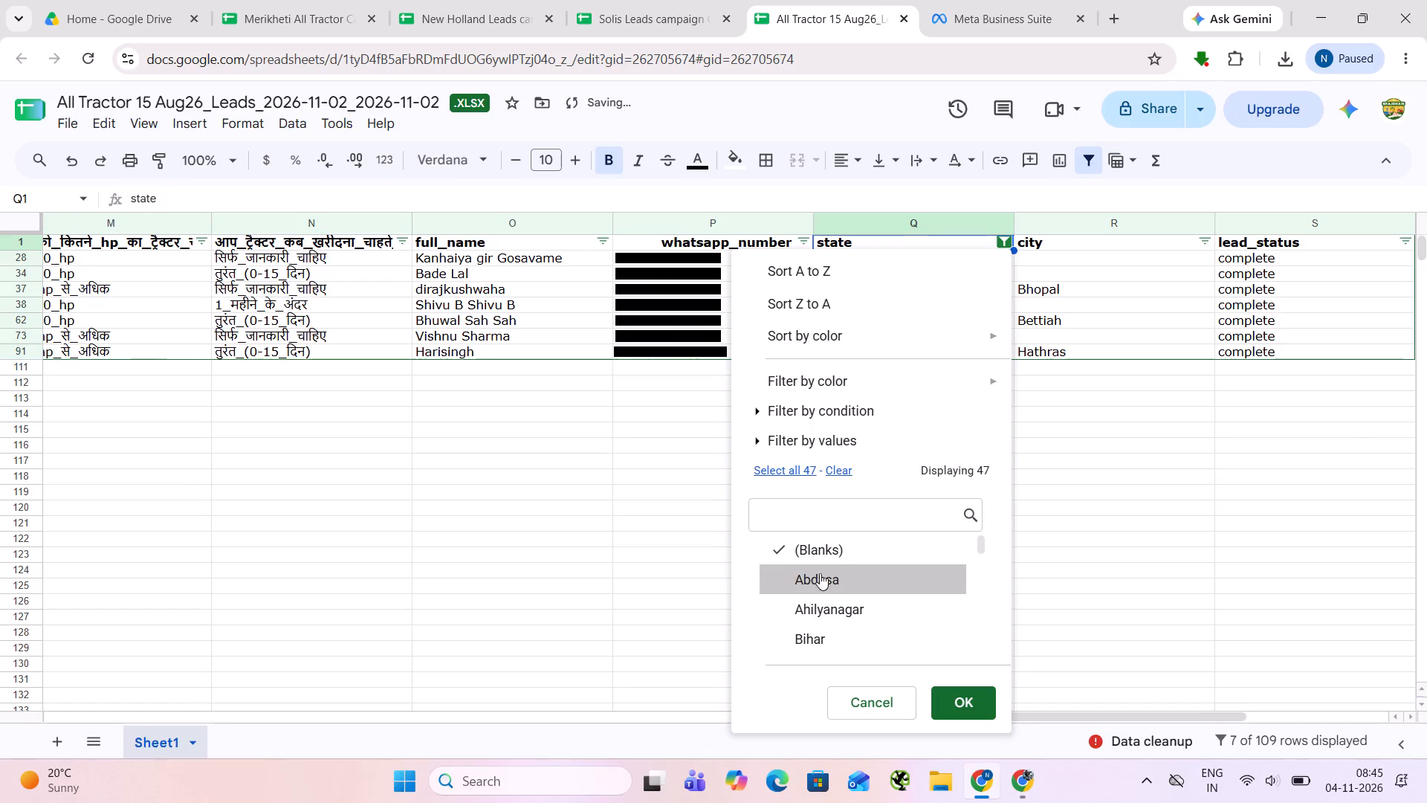
left_click(840, 554)
left_click(839, 581)
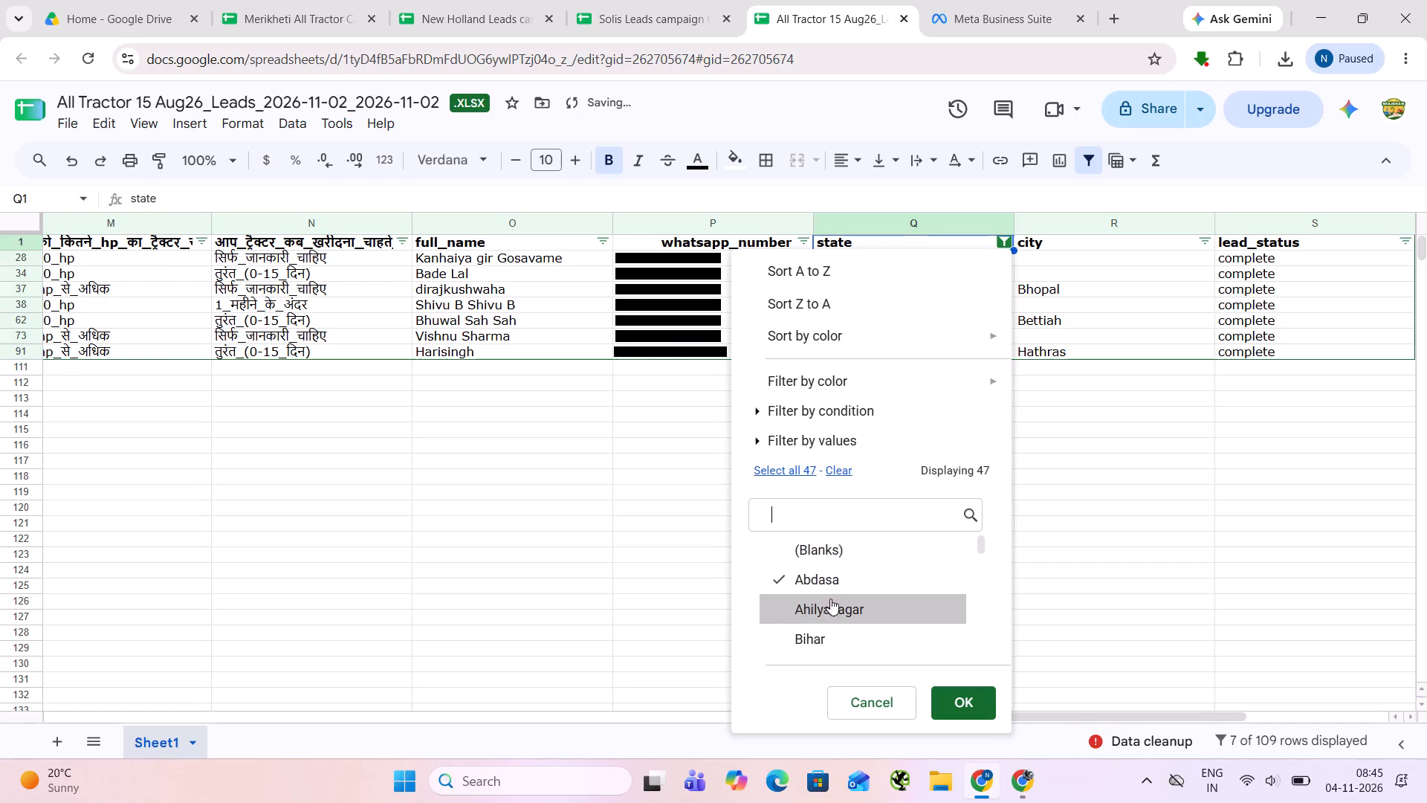
left_click(821, 611)
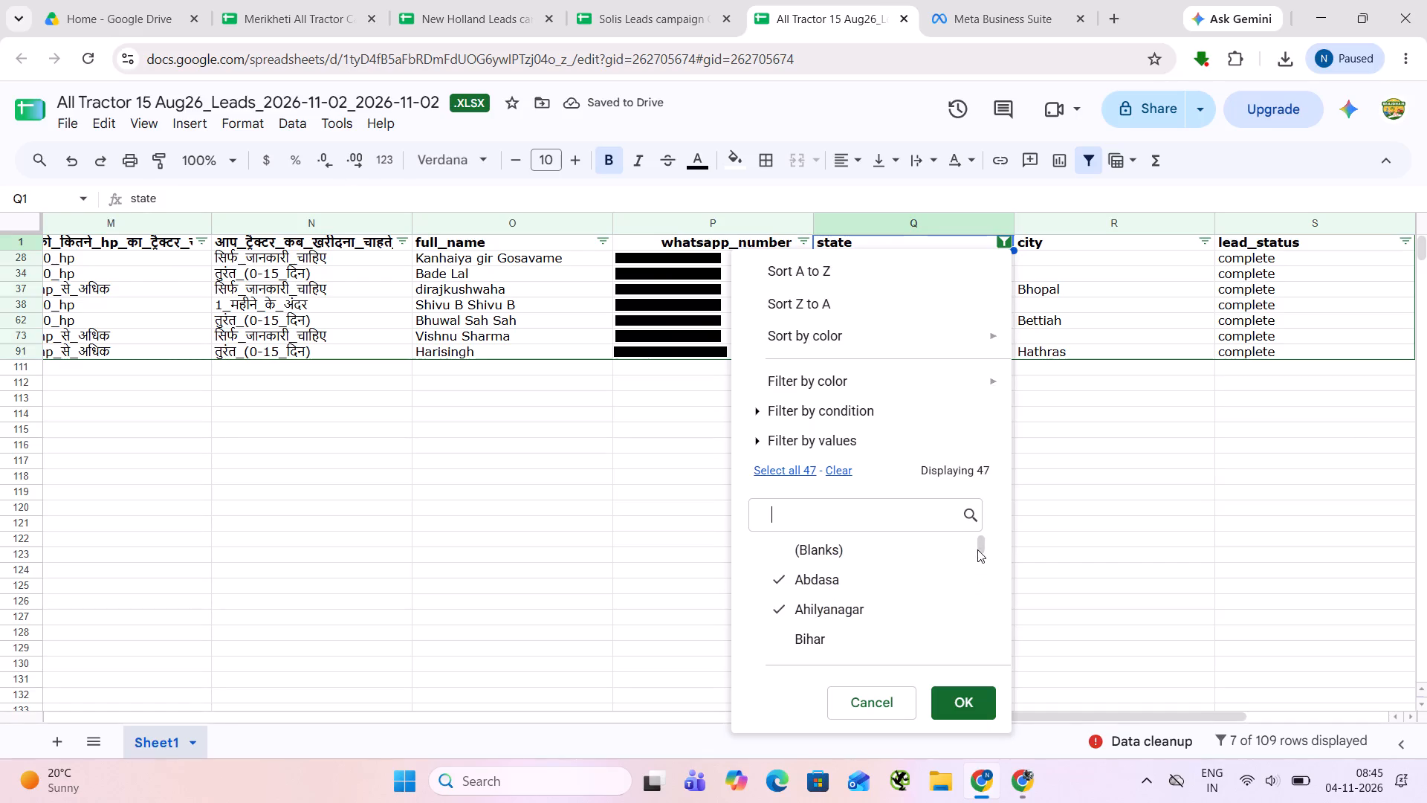
left_click(983, 551)
left_click_drag(981, 549, 982, 558)
left_click(764, 549)
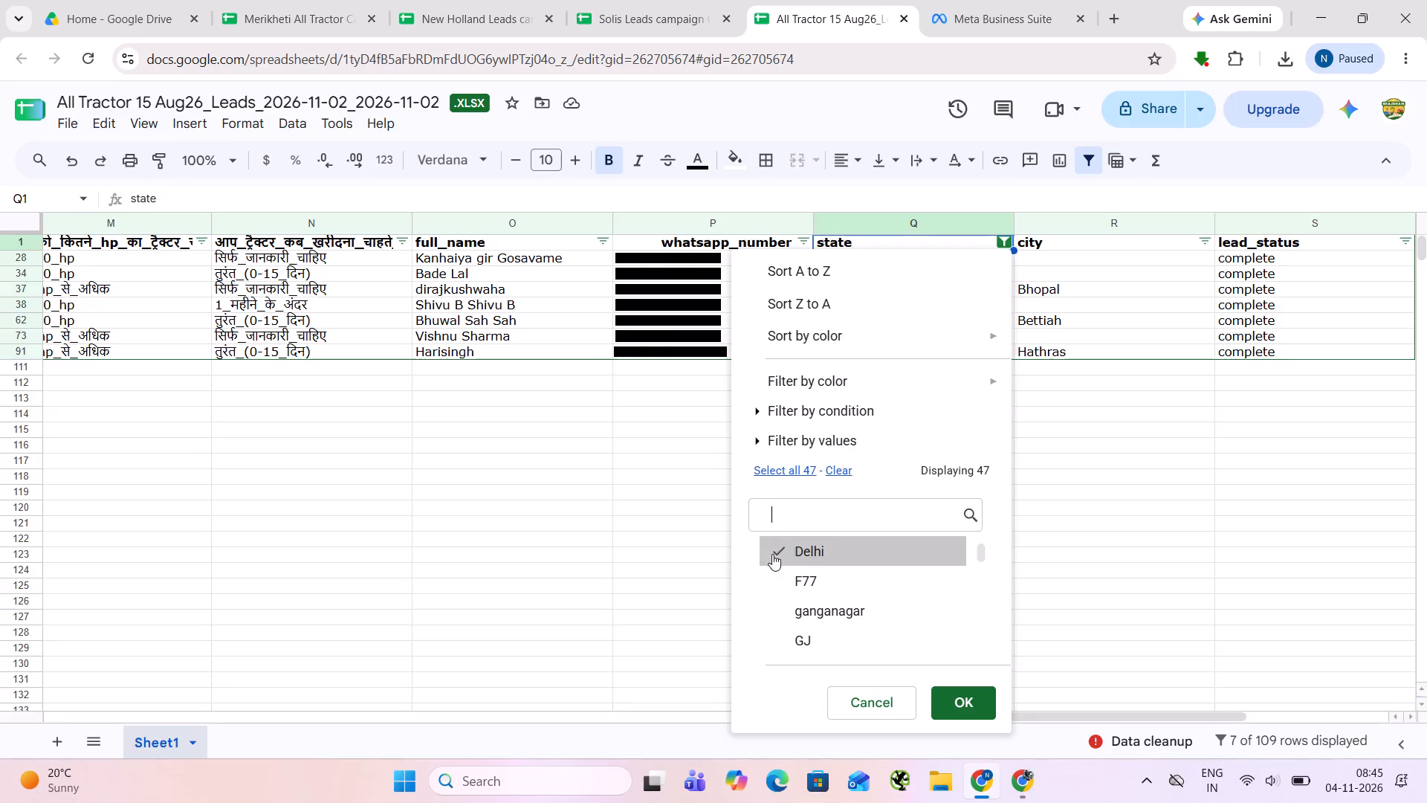
left_click(802, 587)
left_click(819, 610)
left_click(815, 644)
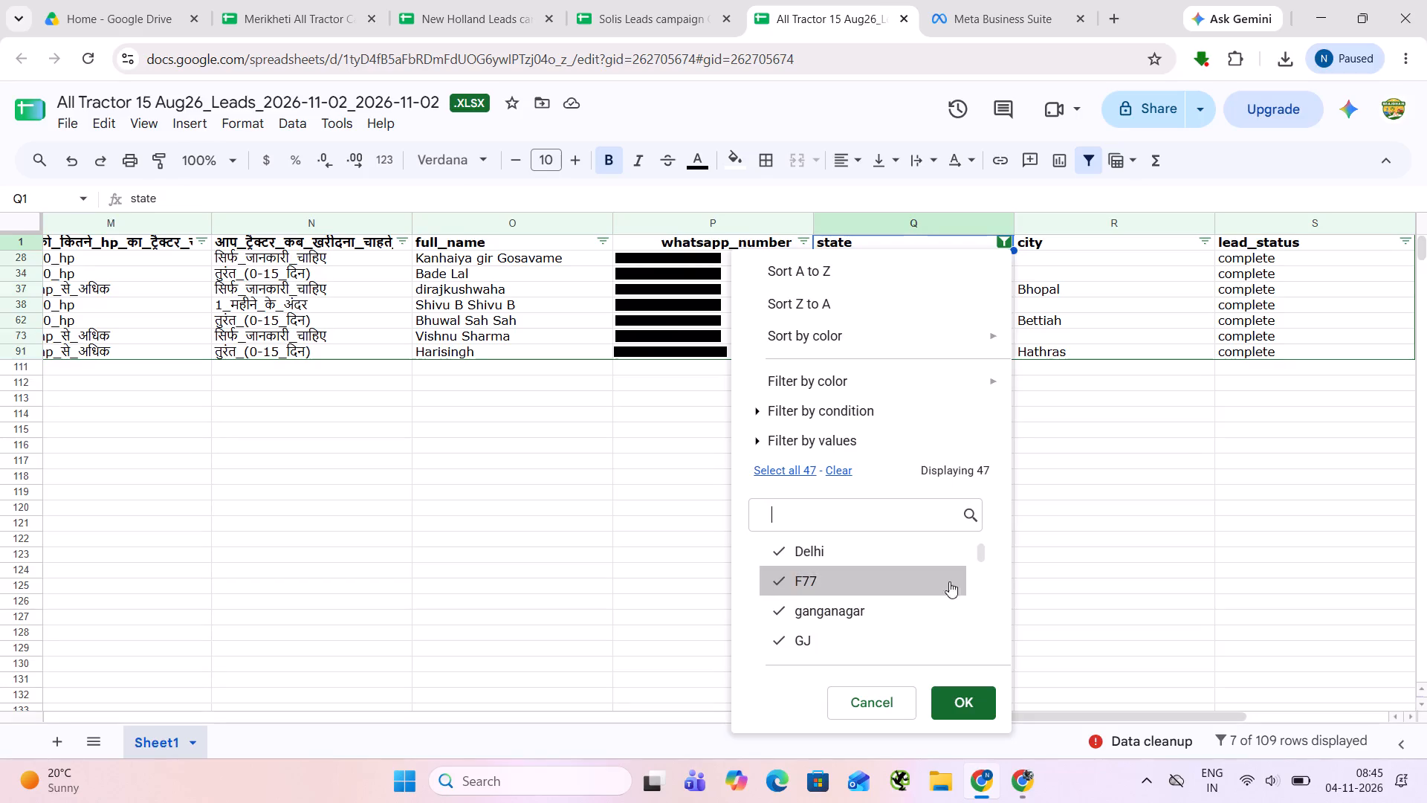
Add GUJRAT, hardoi, the long "hi sir" entry, jharkhand, John deere, karanataka and Karnal to the state filter selection.
left_click_drag(982, 552, 980, 561)
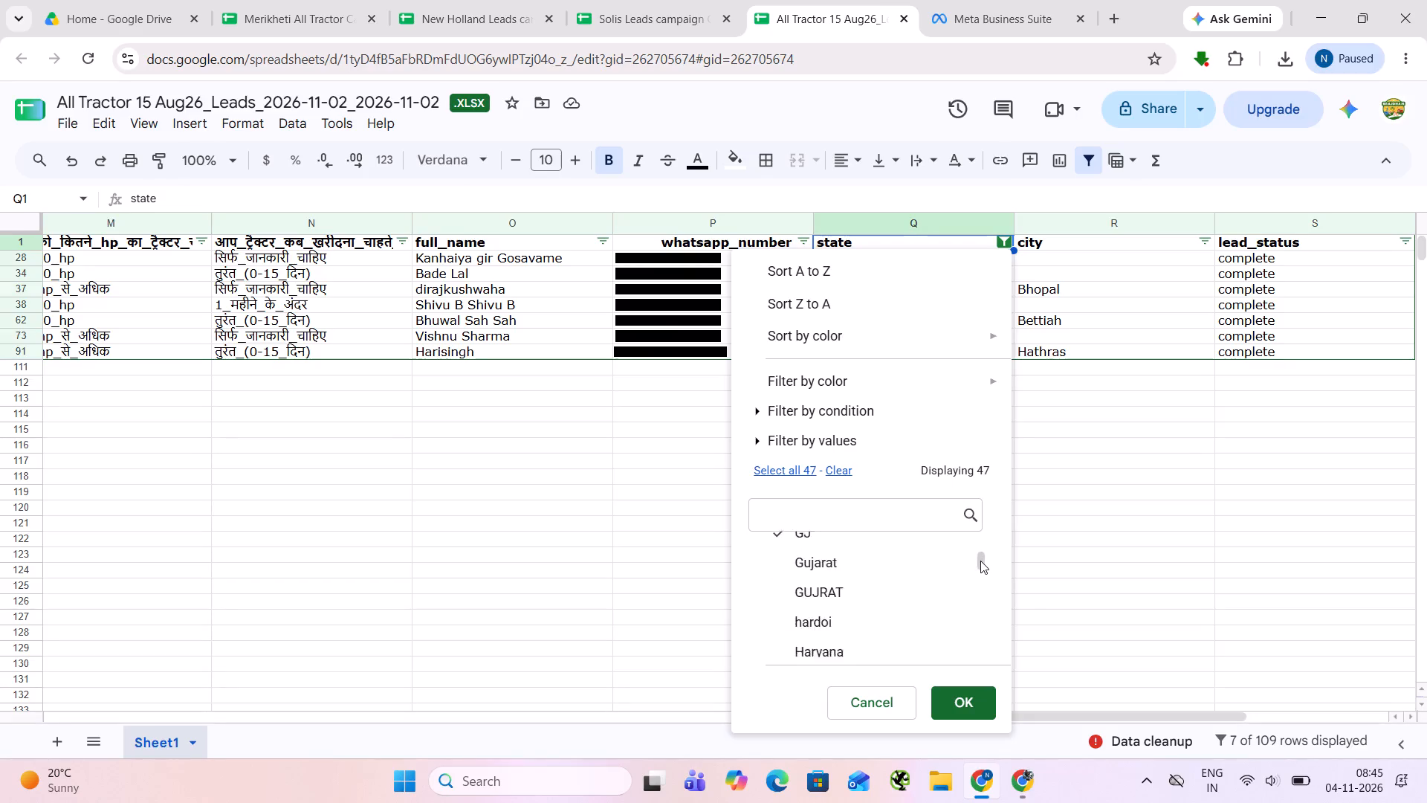
left_click_drag(980, 561, 980, 564)
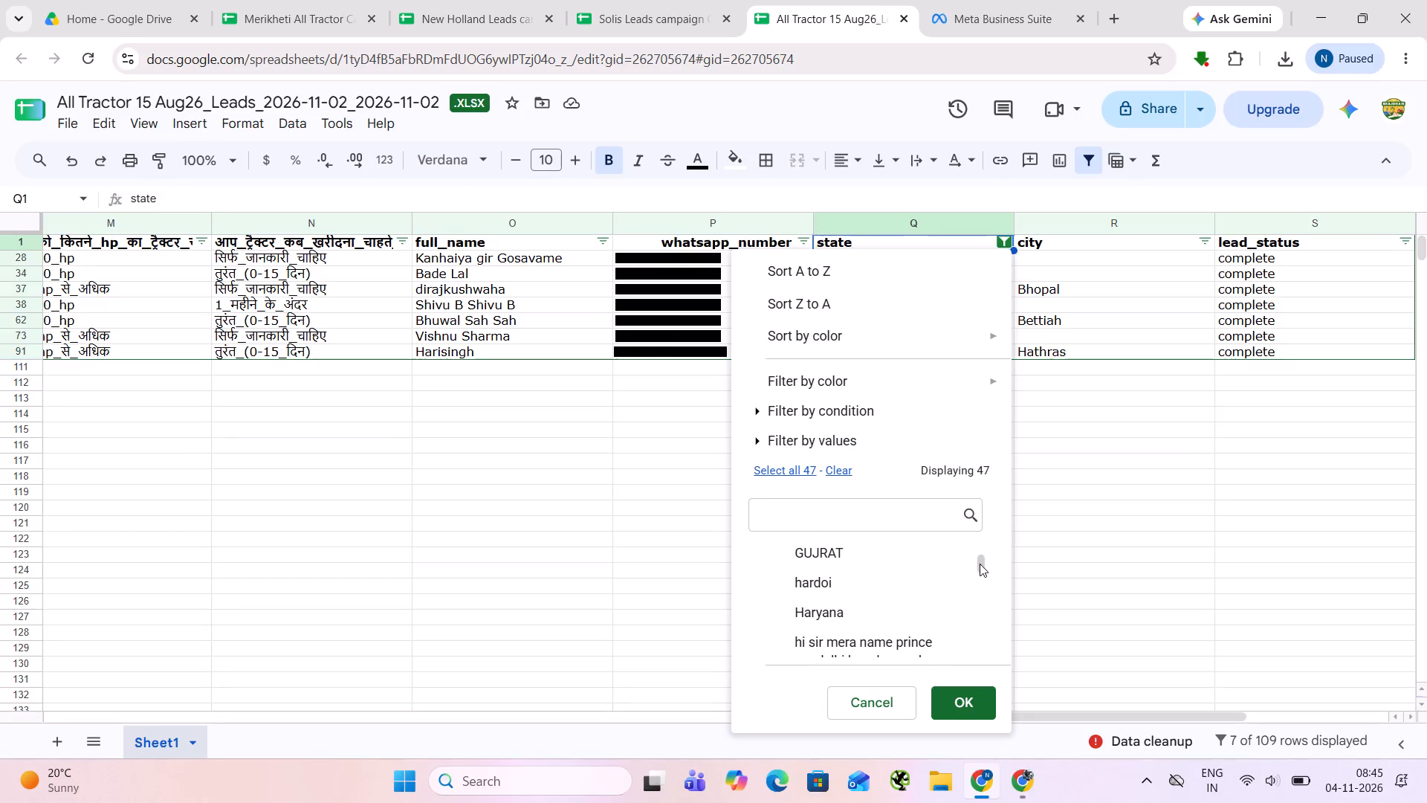
left_click(833, 561)
left_click(826, 577)
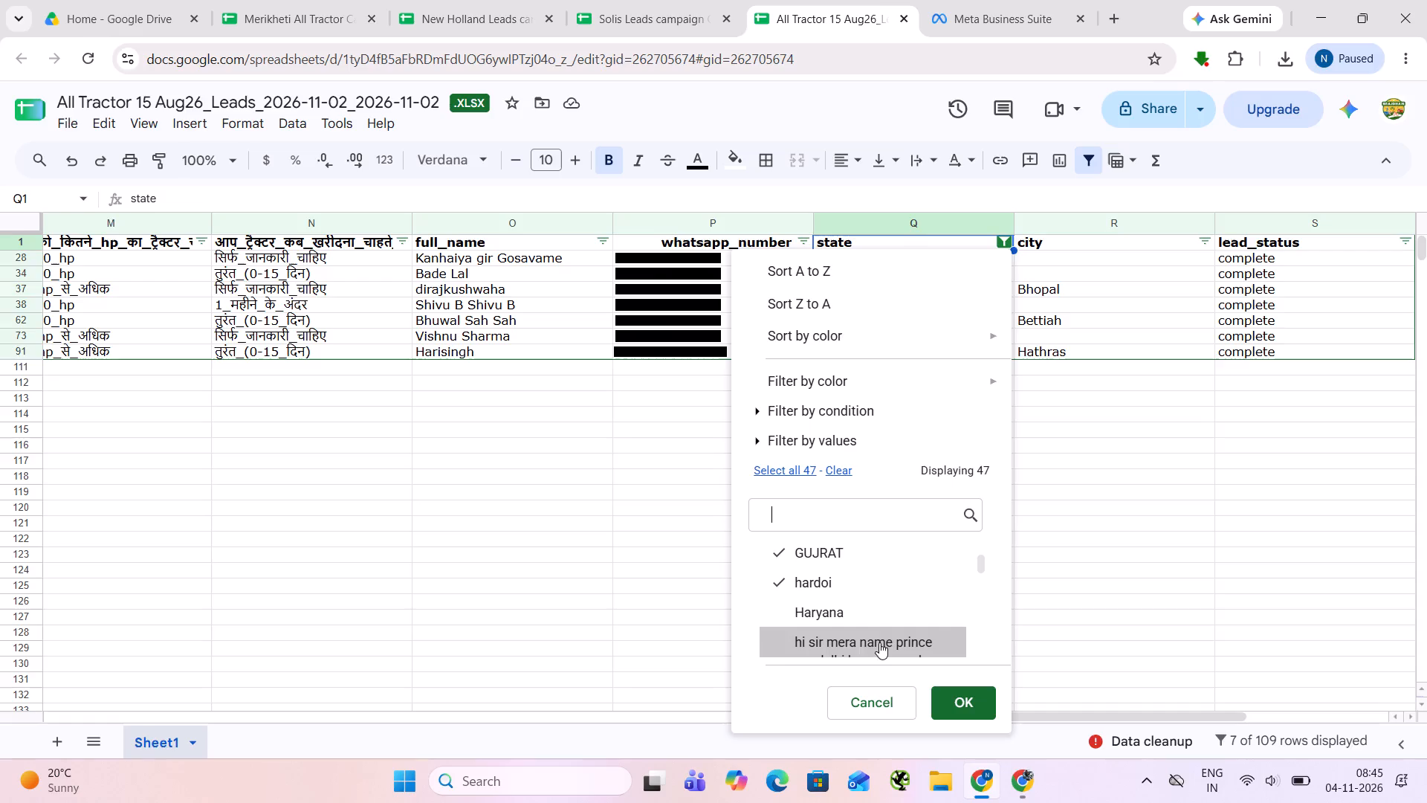
left_click(864, 642)
left_click_drag(981, 562, 982, 570)
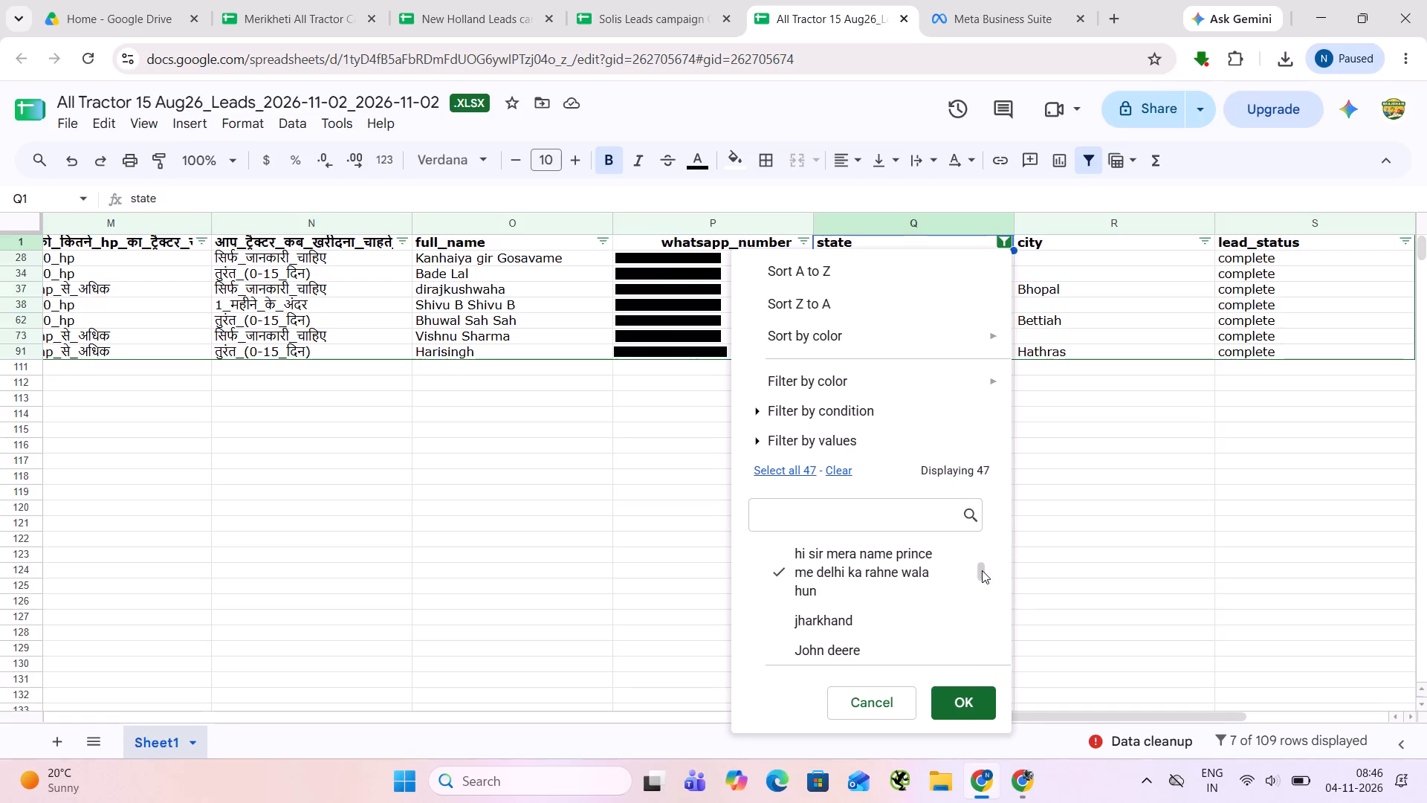
left_click_drag(982, 570, 984, 576)
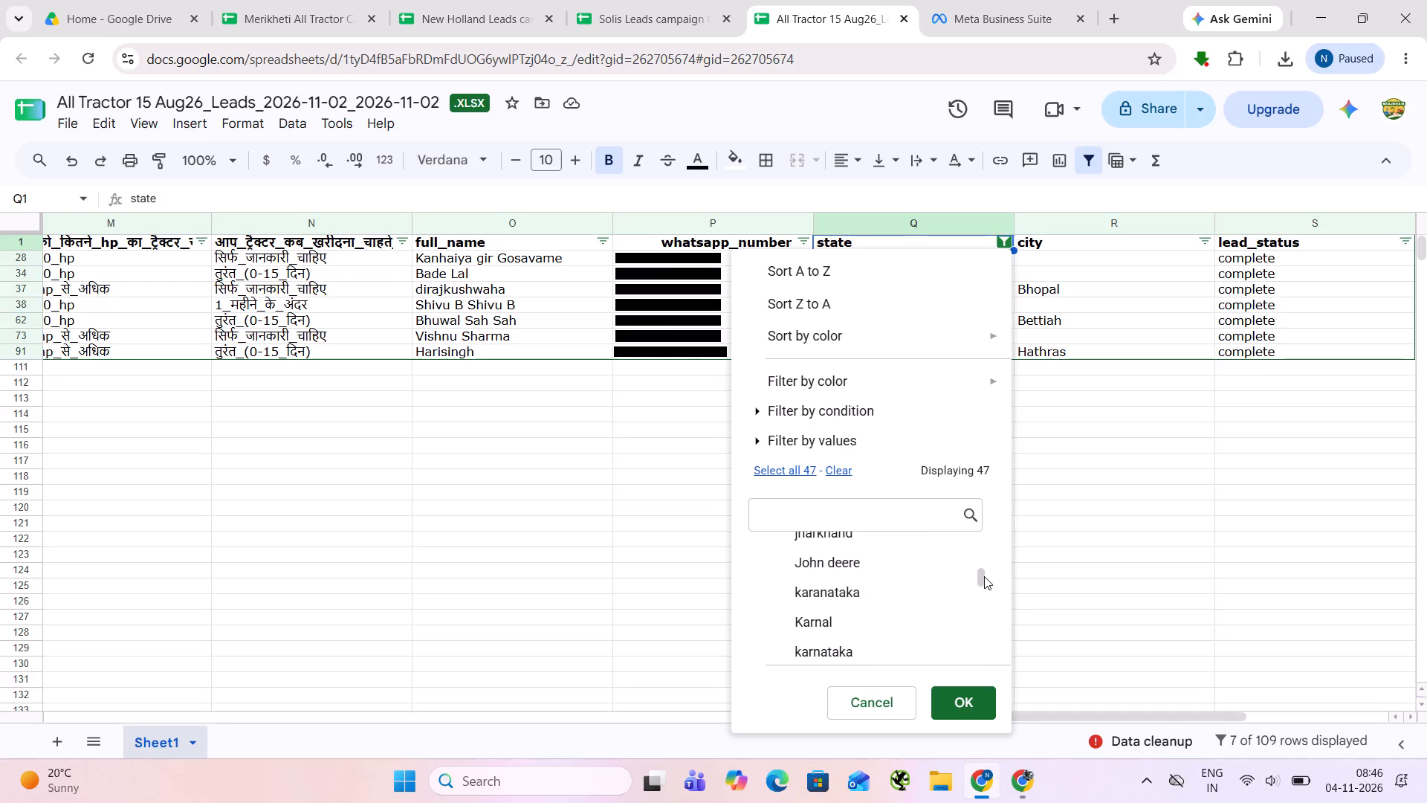
left_click(840, 550)
left_click(849, 537)
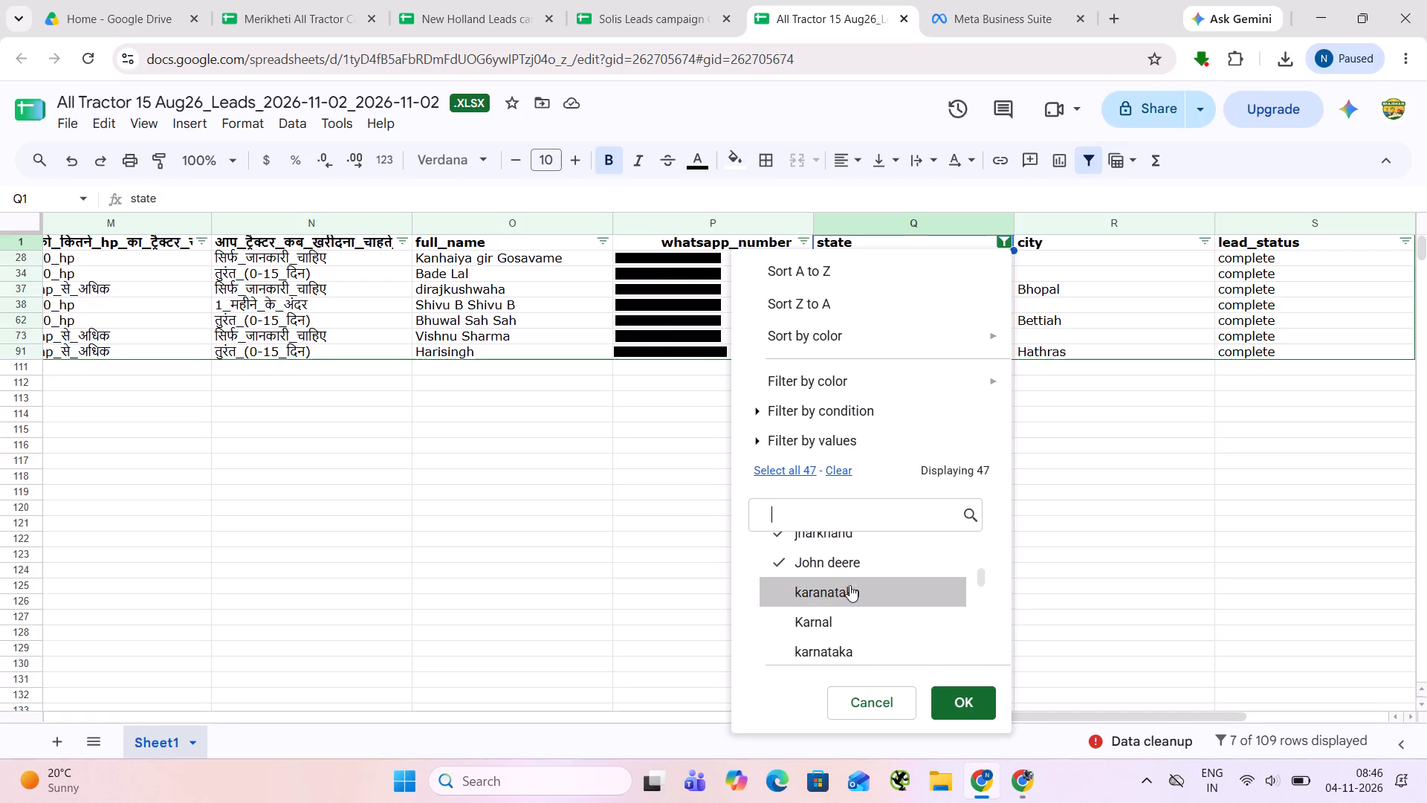
left_click(848, 593)
left_click(821, 631)
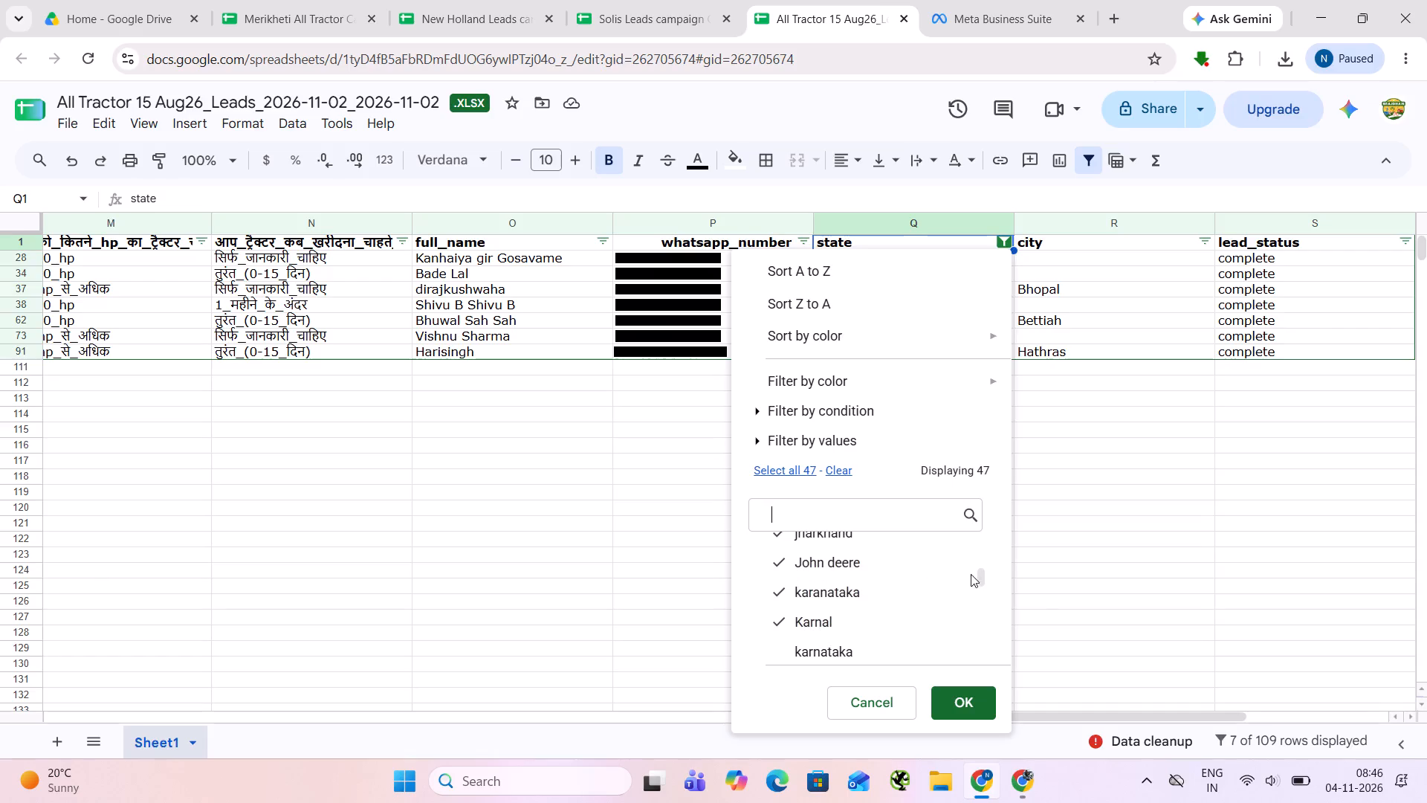
Add Kushwaha, Ladakh and lakhimpur to the values selected in the state column filter.
left_click_drag(980, 581, 980, 587)
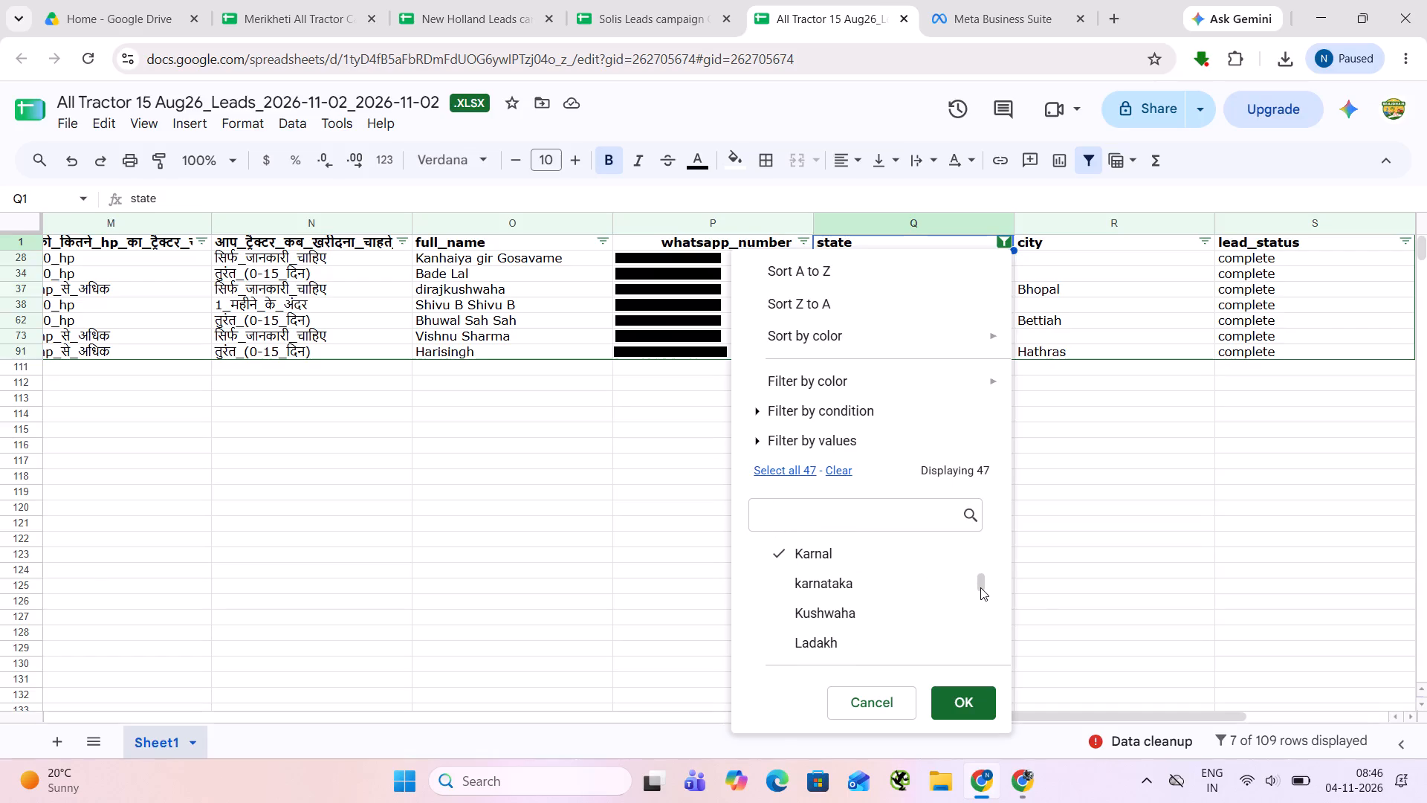
left_click_drag(980, 587, 980, 591)
left_click(803, 587)
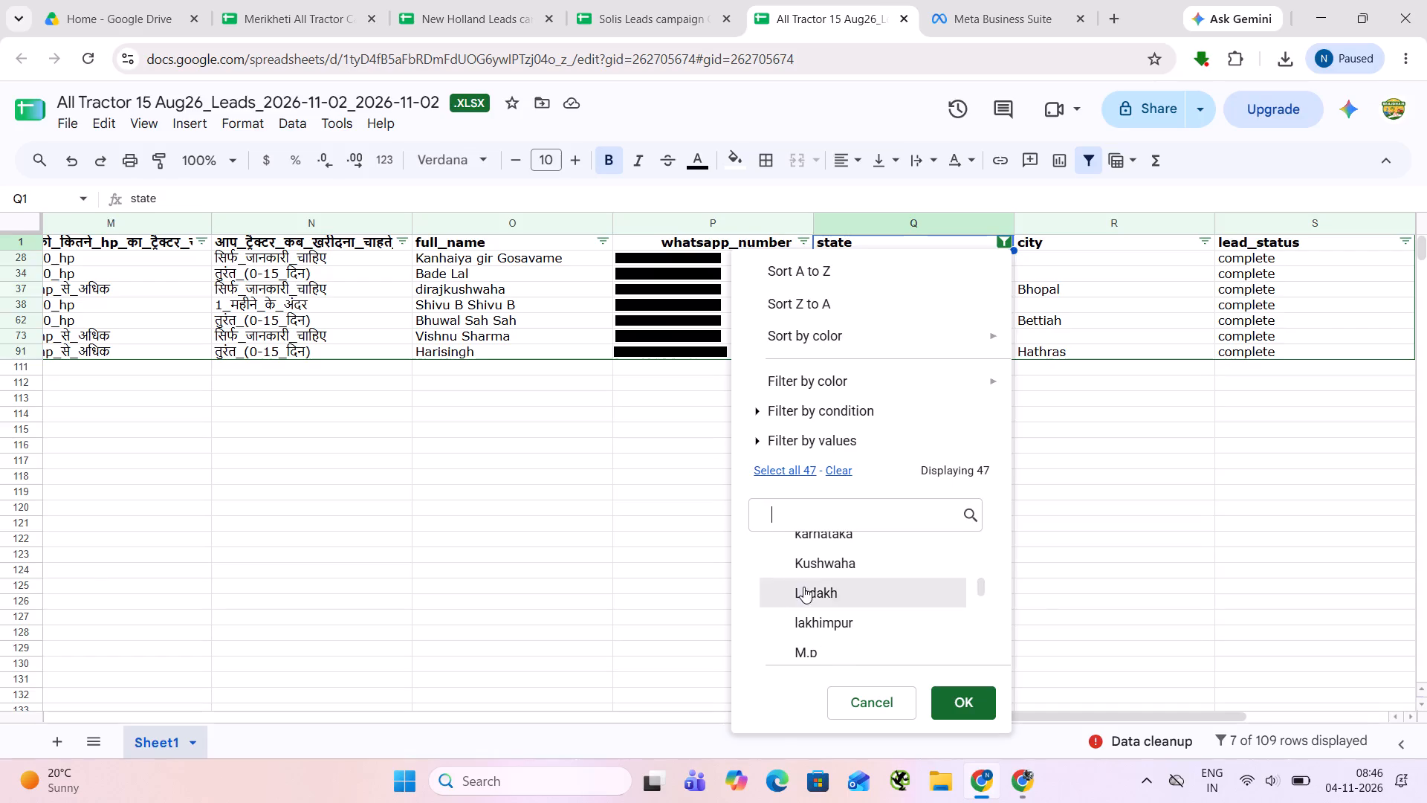
left_click(838, 542)
left_click(823, 570)
left_click(836, 547)
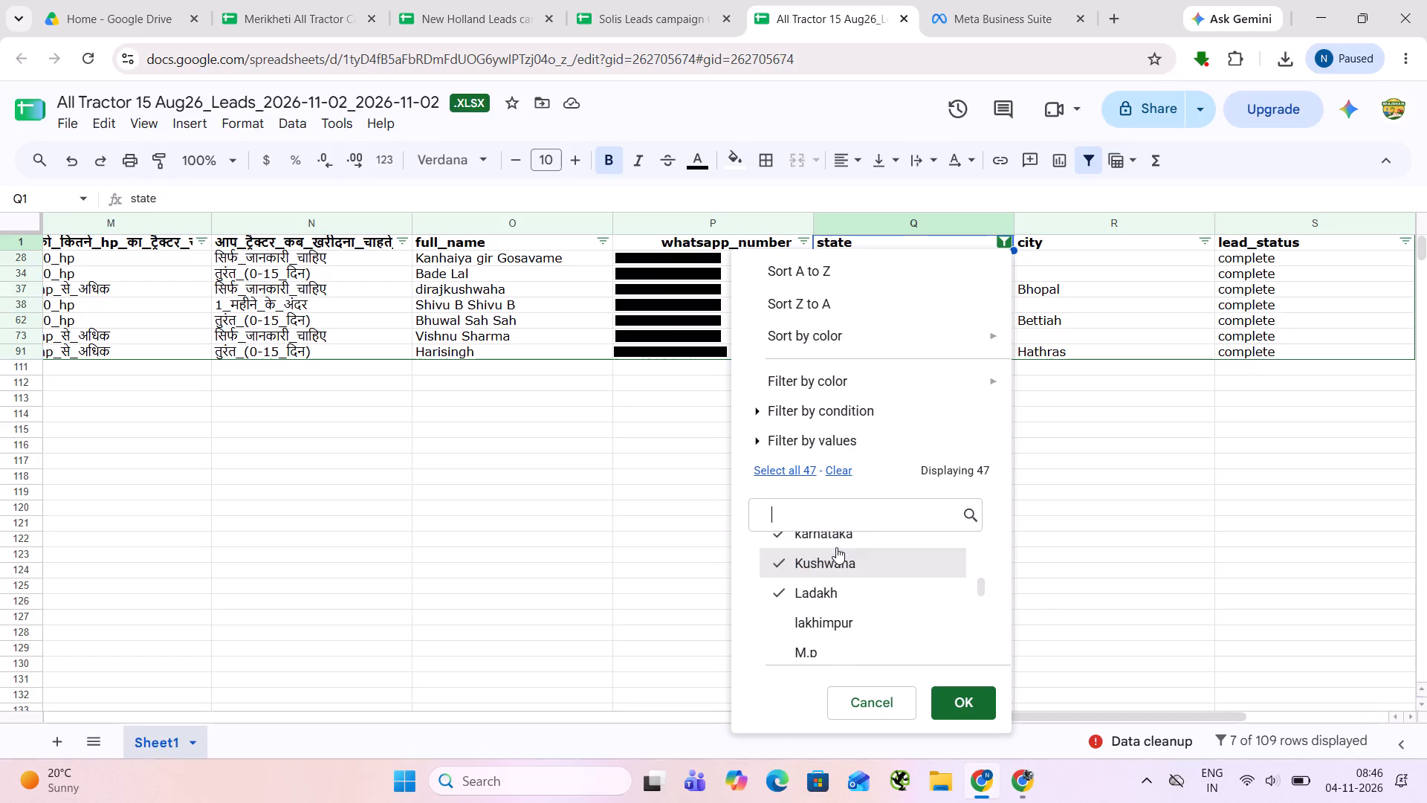
left_click(855, 538)
left_click(816, 590)
left_click(816, 590)
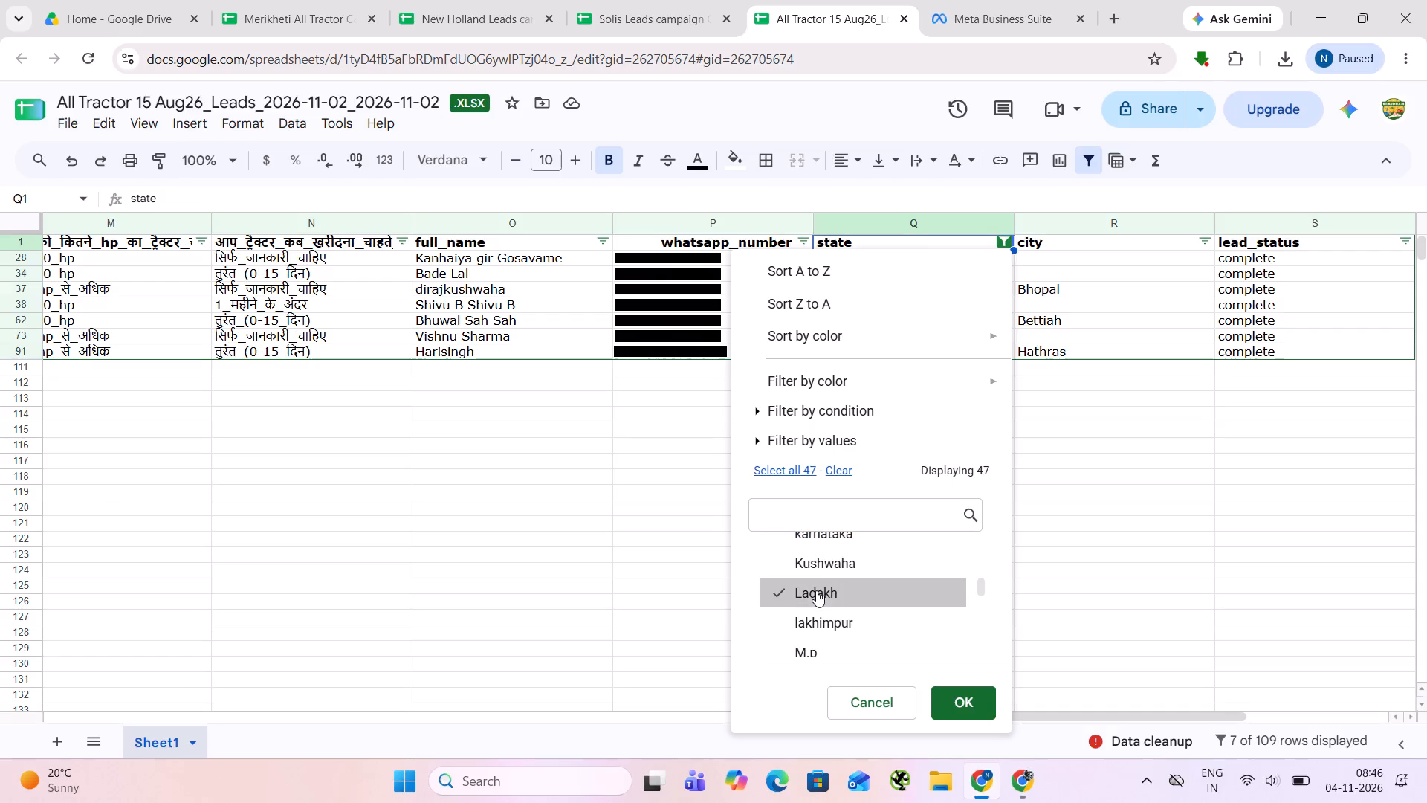
left_click(831, 574)
left_click(841, 657)
left_click(852, 630)
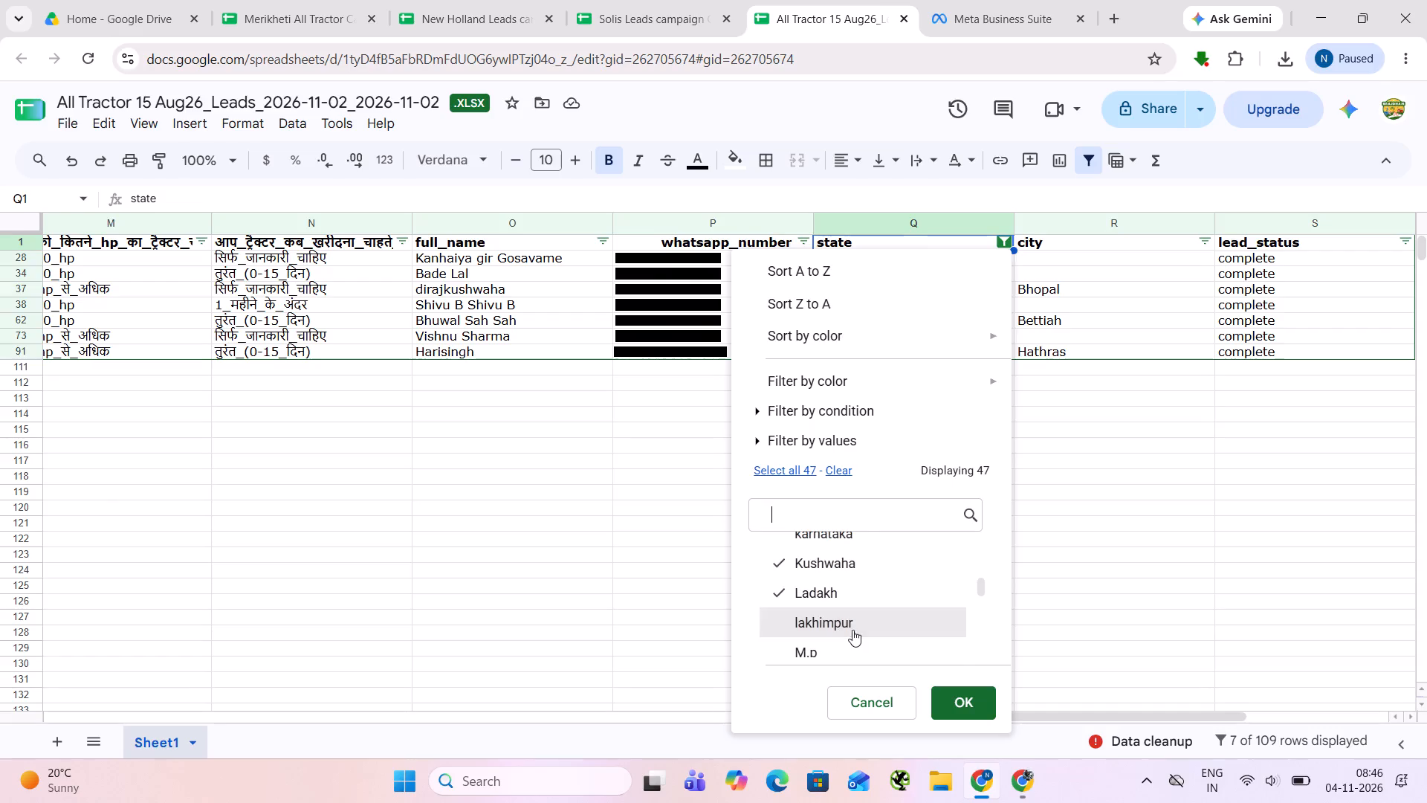
Add Me, Nabarangpur, Nagpur, para, PB and Pratapgarh to the state filter selection, leaving mp deselected.
left_click_drag(983, 593, 983, 603)
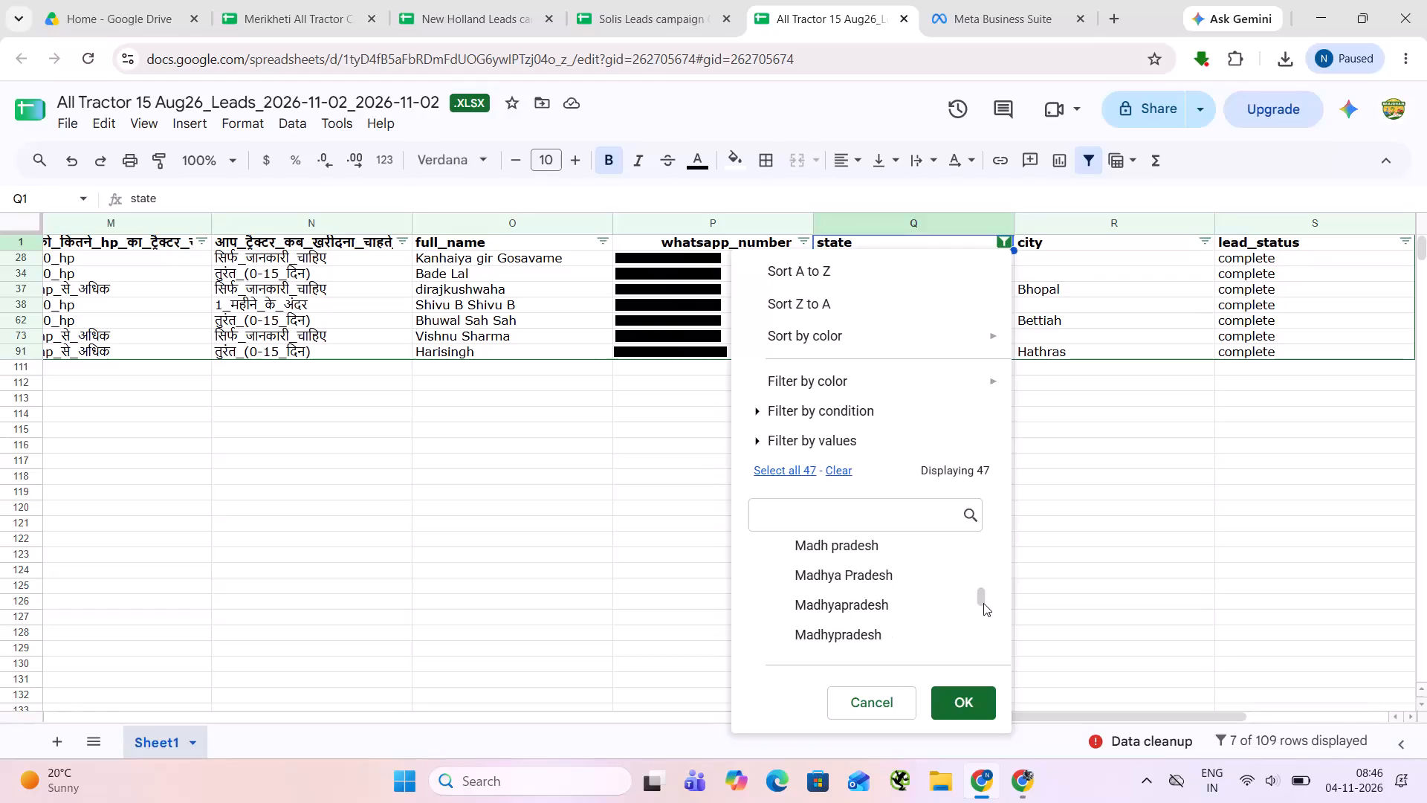
left_click_drag(983, 603, 988, 614)
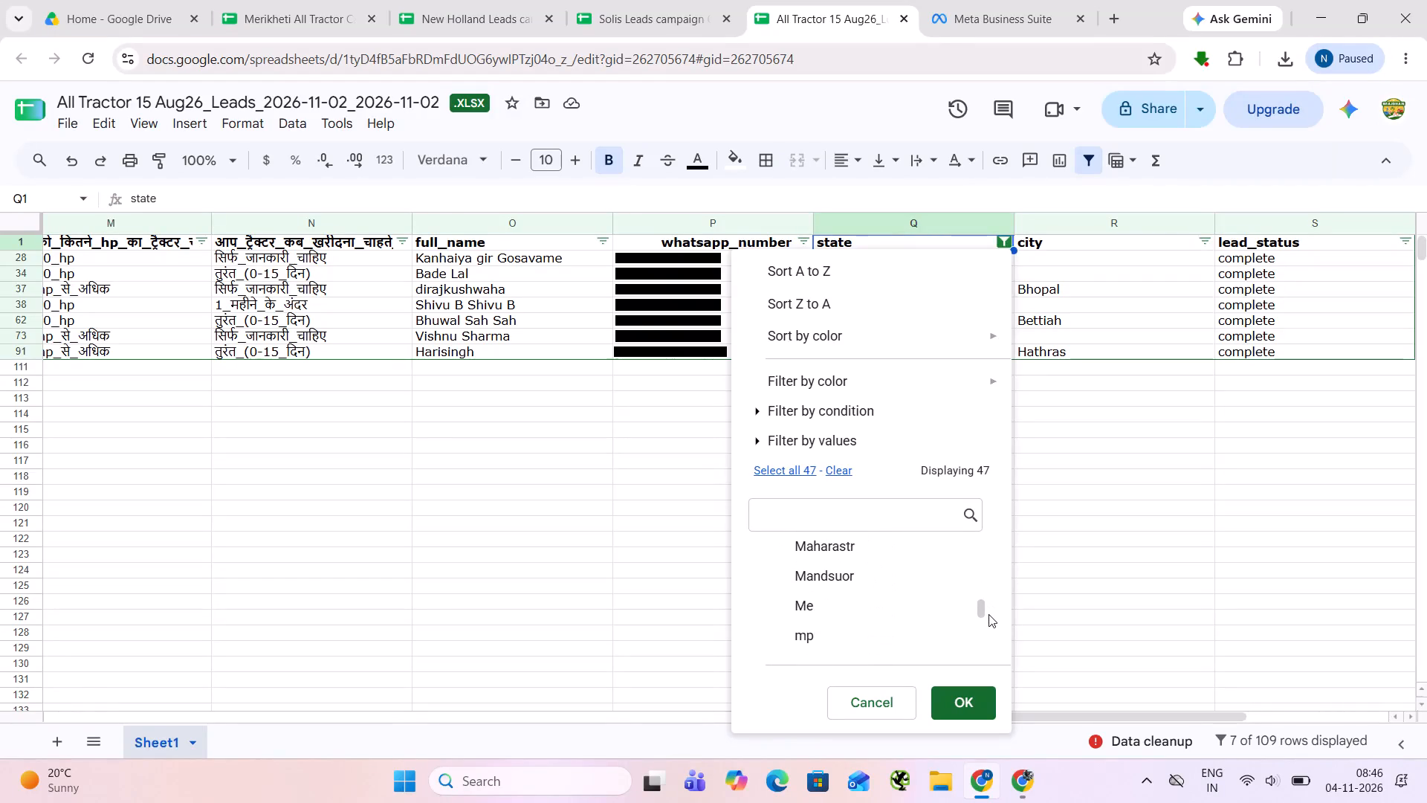
left_click_drag(988, 614, 996, 617)
left_click(822, 607)
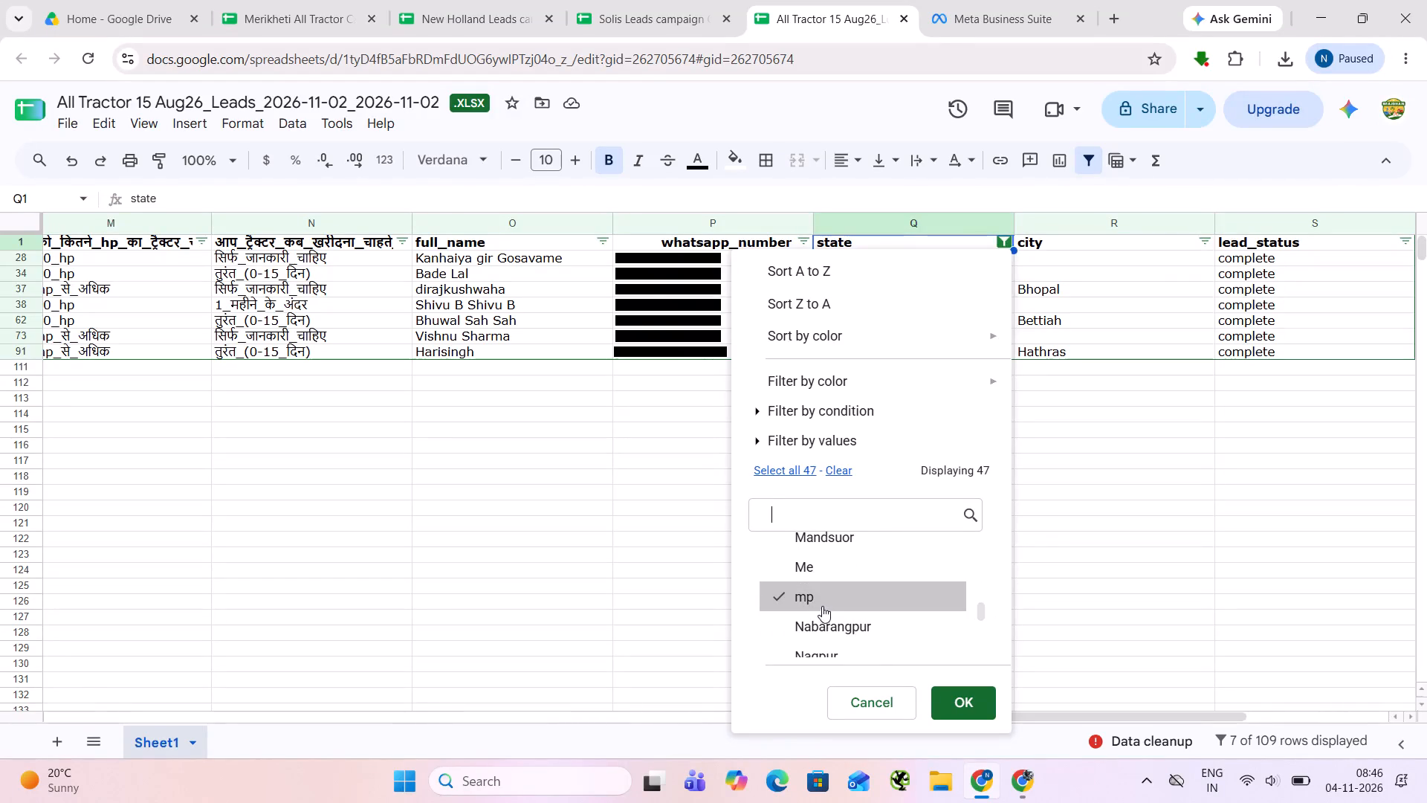
left_click(840, 573)
left_click(835, 601)
left_click(837, 637)
left_click(844, 656)
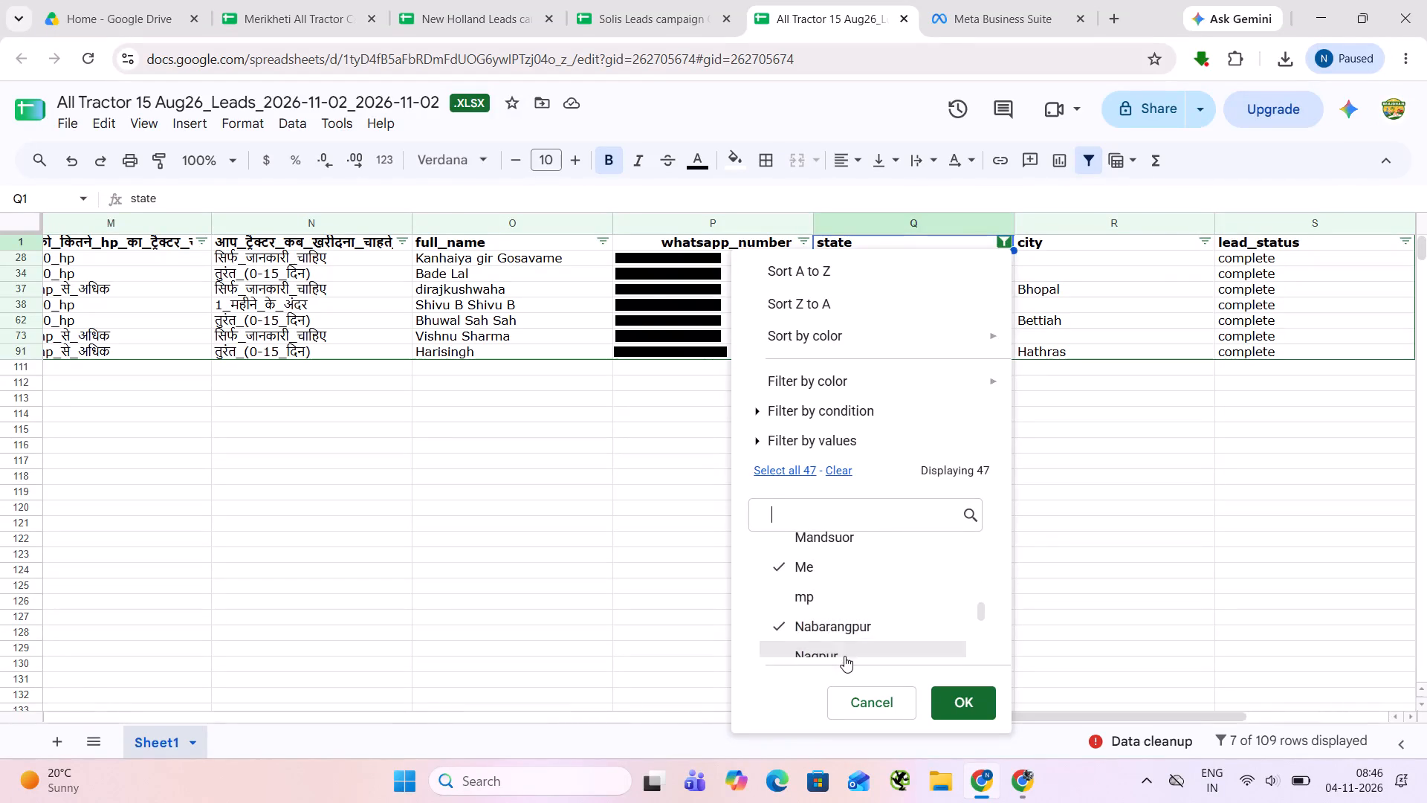
left_click(980, 625)
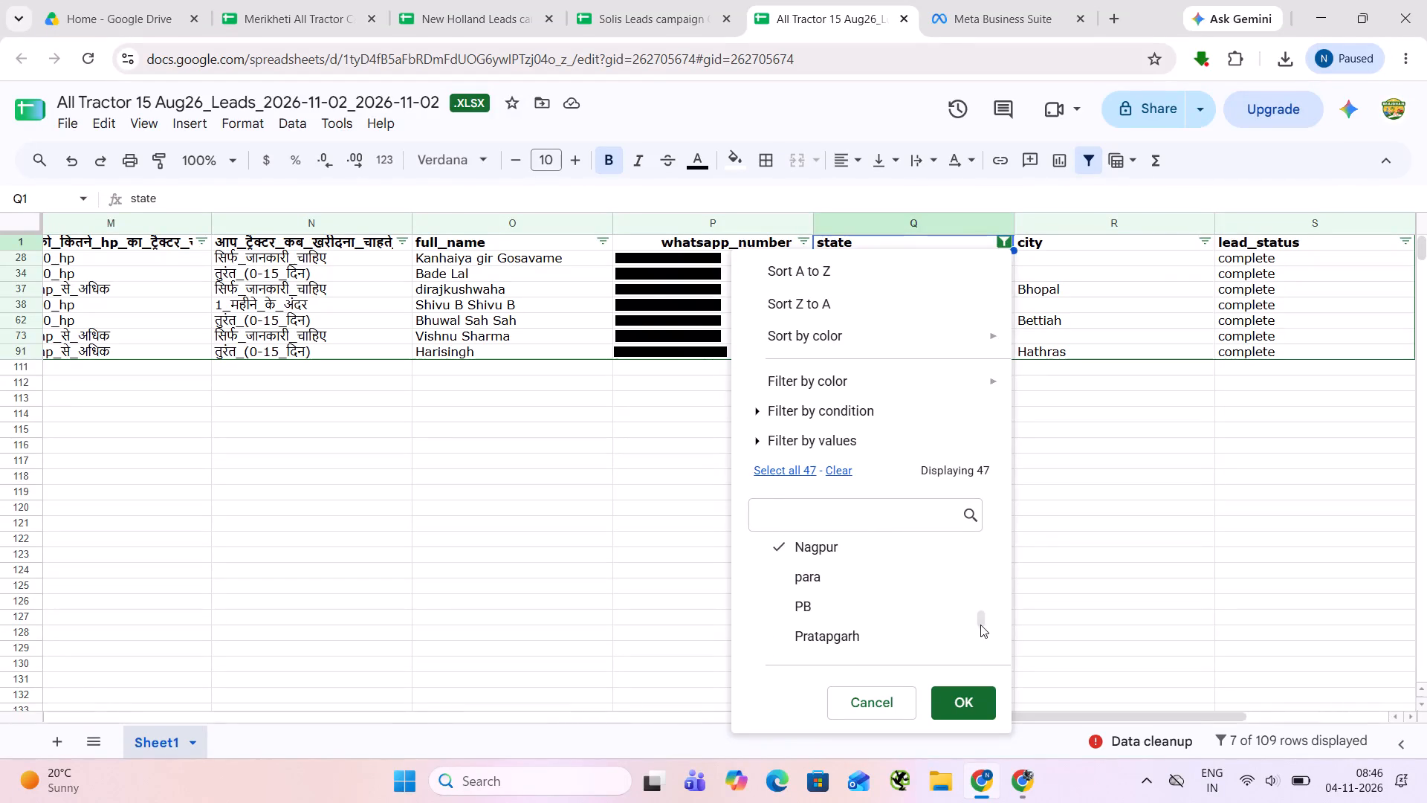
left_click(843, 599)
left_click(827, 590)
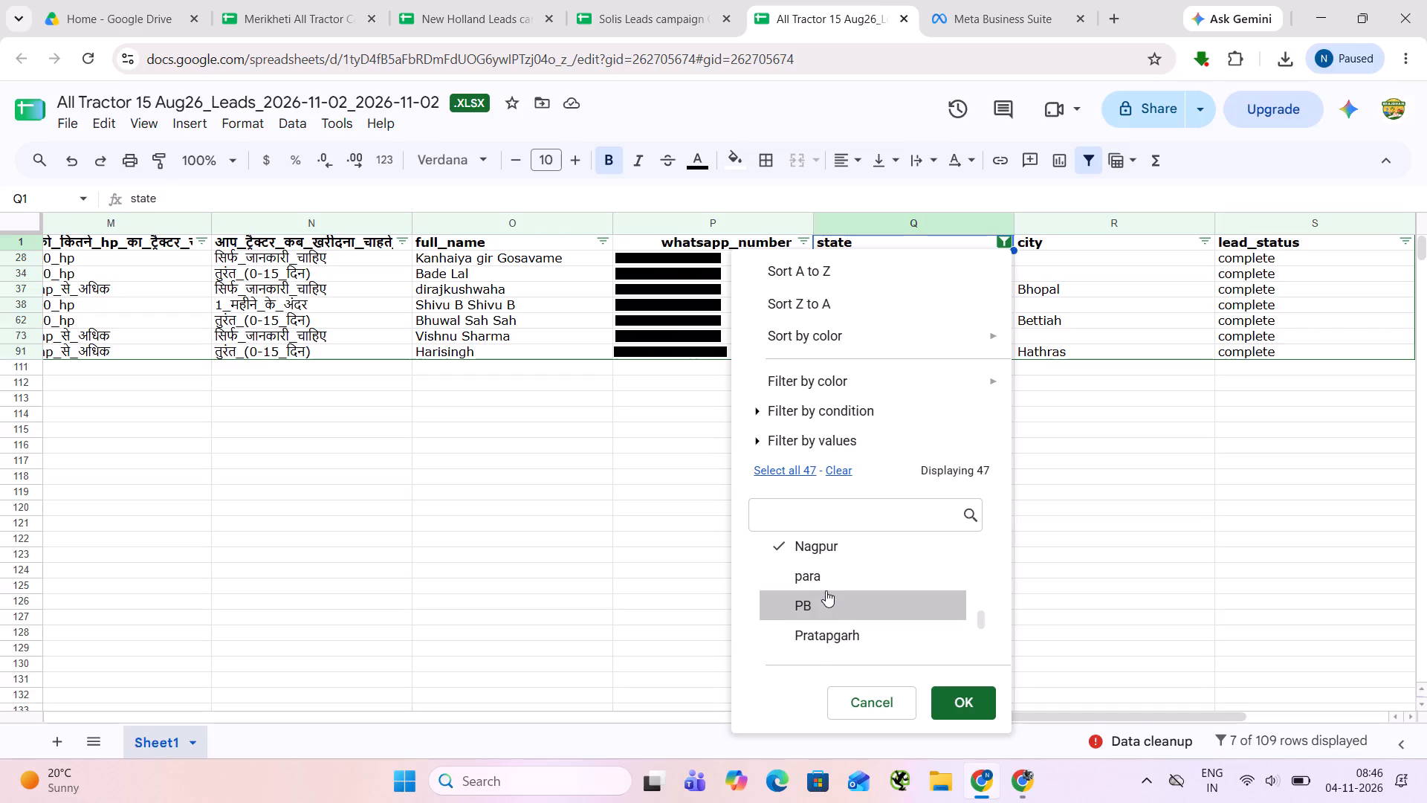
left_click(818, 573)
left_click(814, 622)
left_click(818, 601)
Add Vijay, Shajhanpur, Surajra, Seoni and Rtrt to the state filter selection and apply the filter.
left_click(979, 631)
left_click(982, 636)
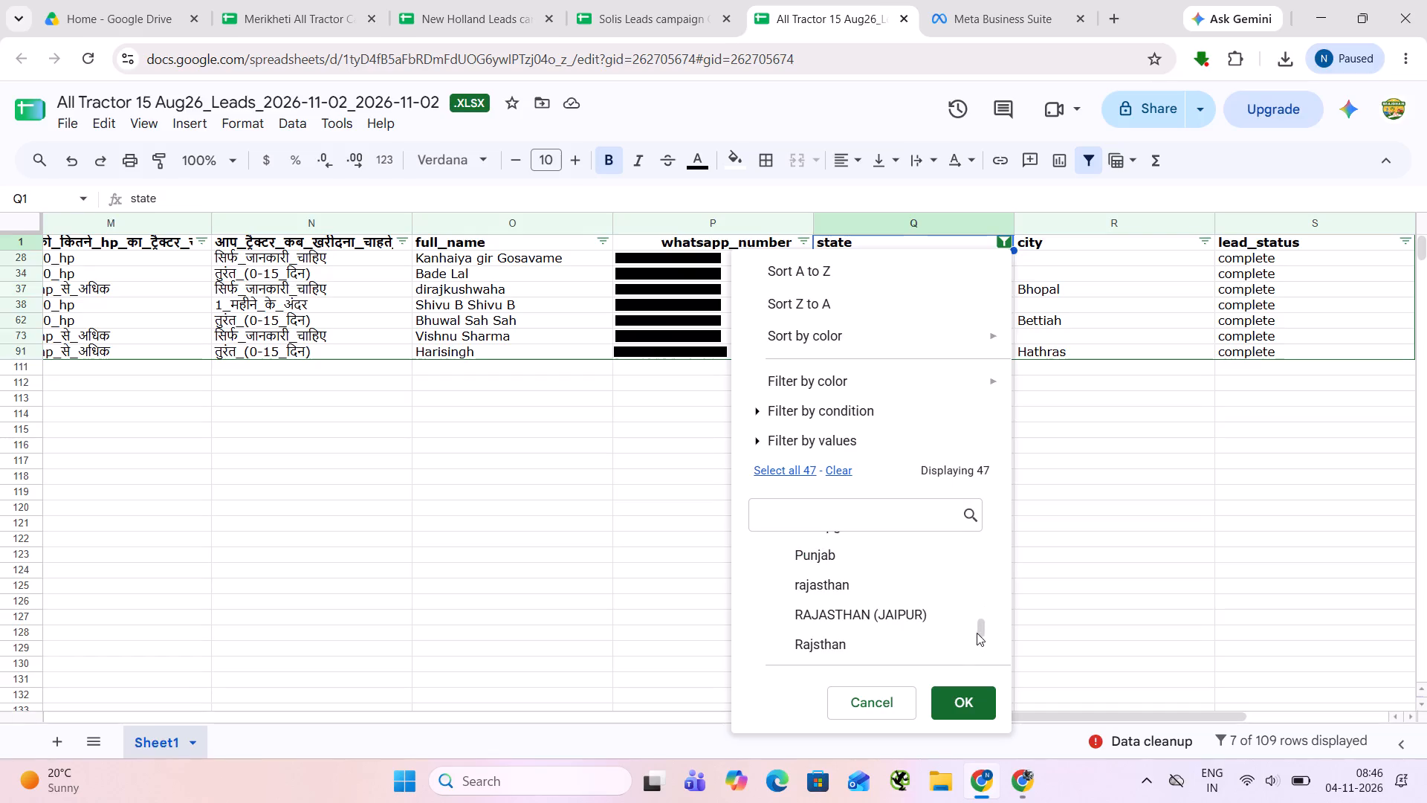
left_click_drag(983, 631, 984, 643)
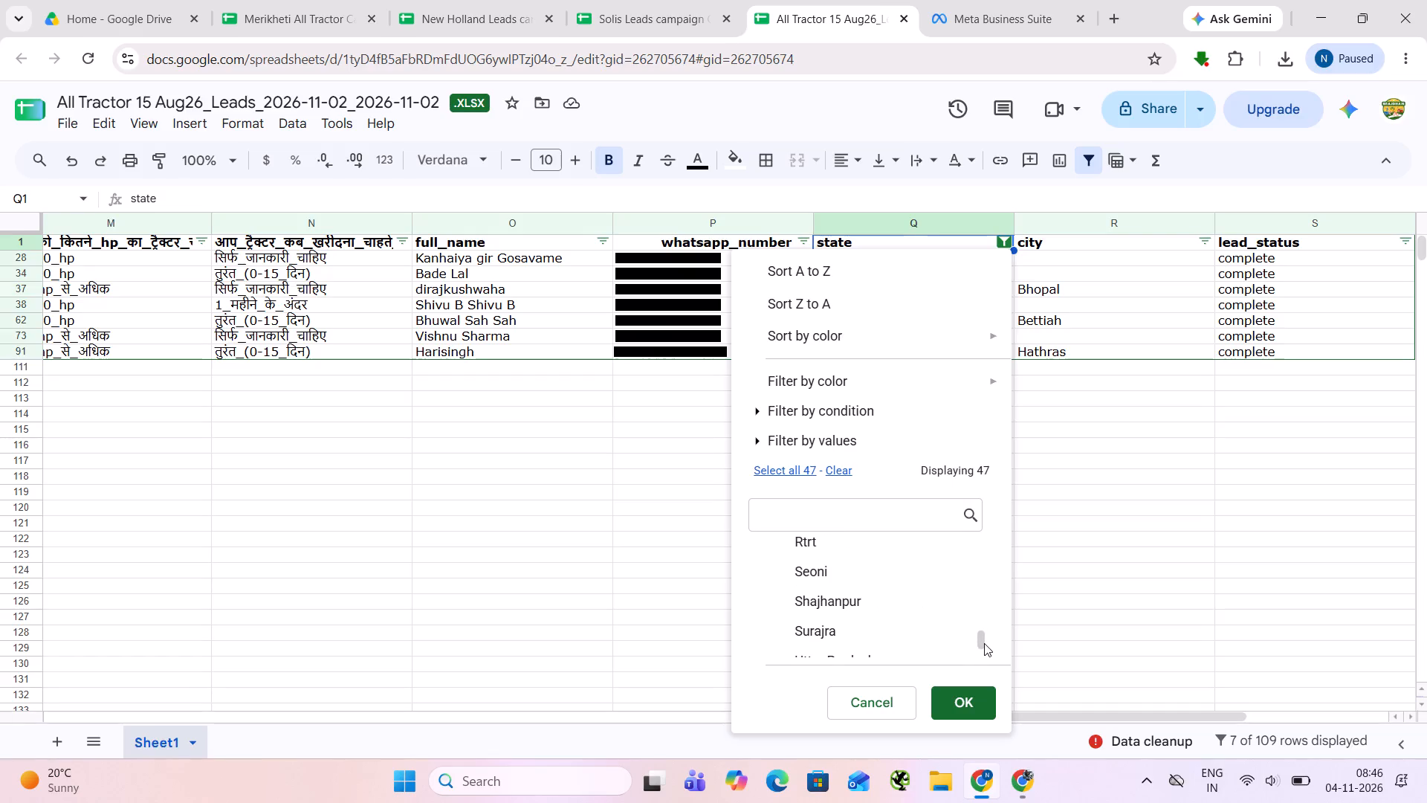
left_click_drag(984, 643, 956, 631)
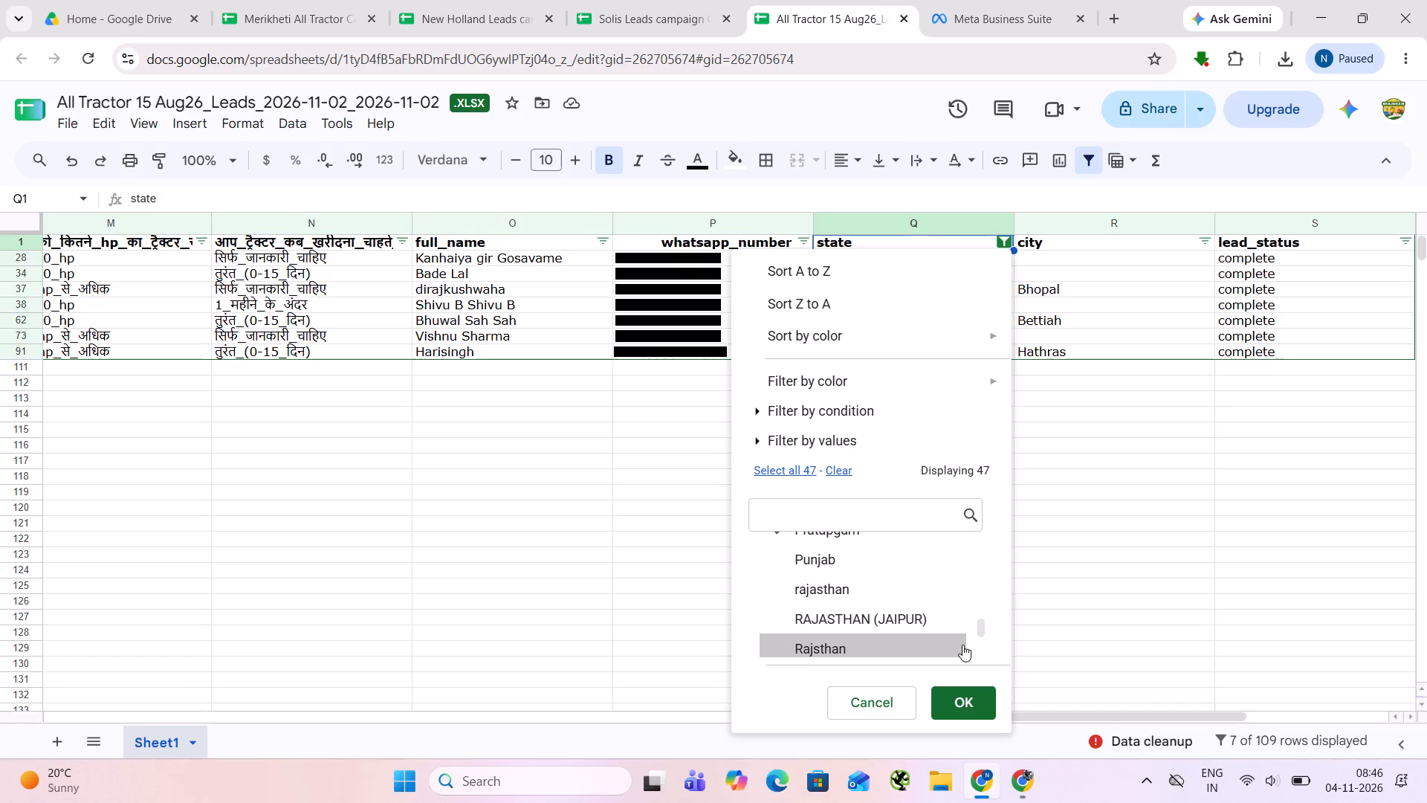
left_click_drag(981, 633, 983, 658)
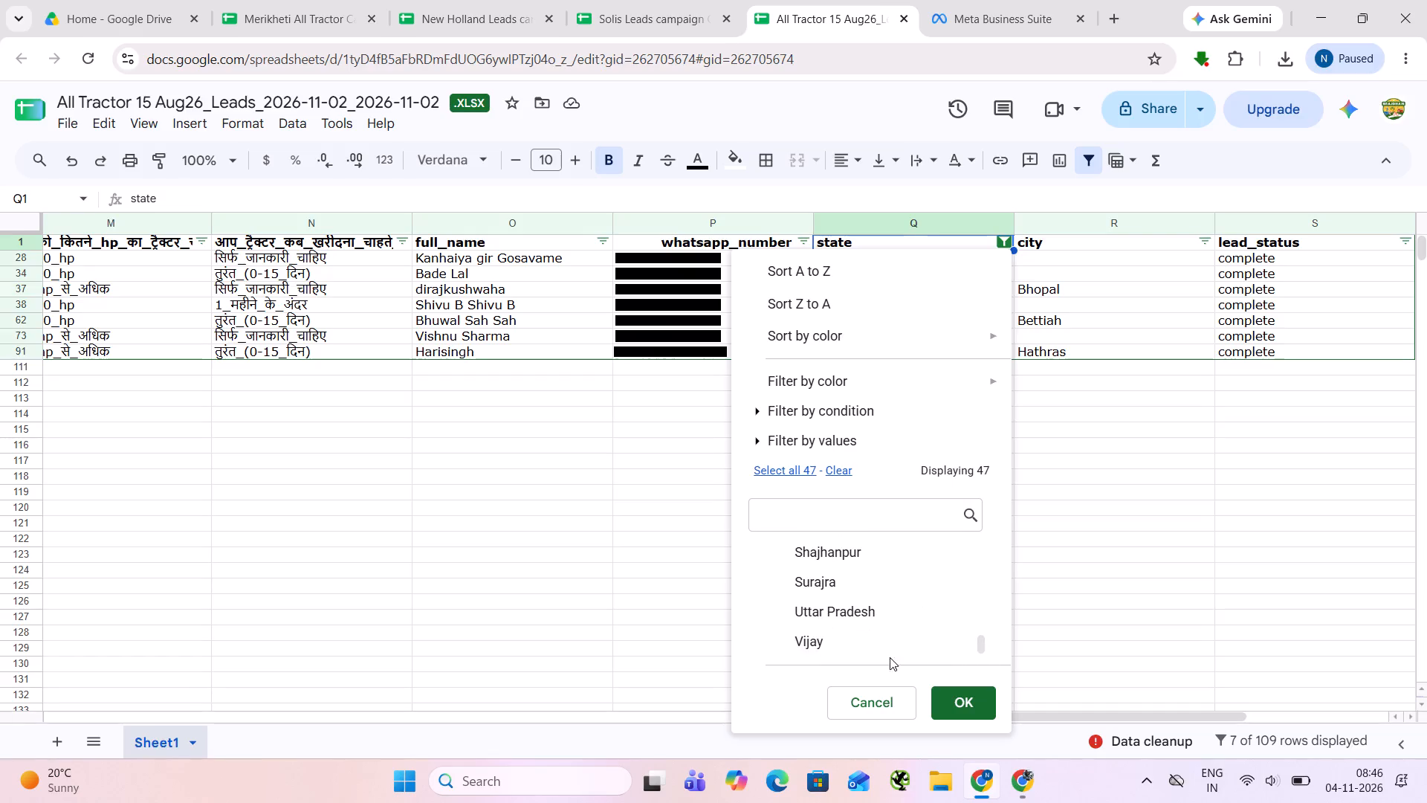
left_click(864, 646)
left_click(800, 538)
left_click(803, 588)
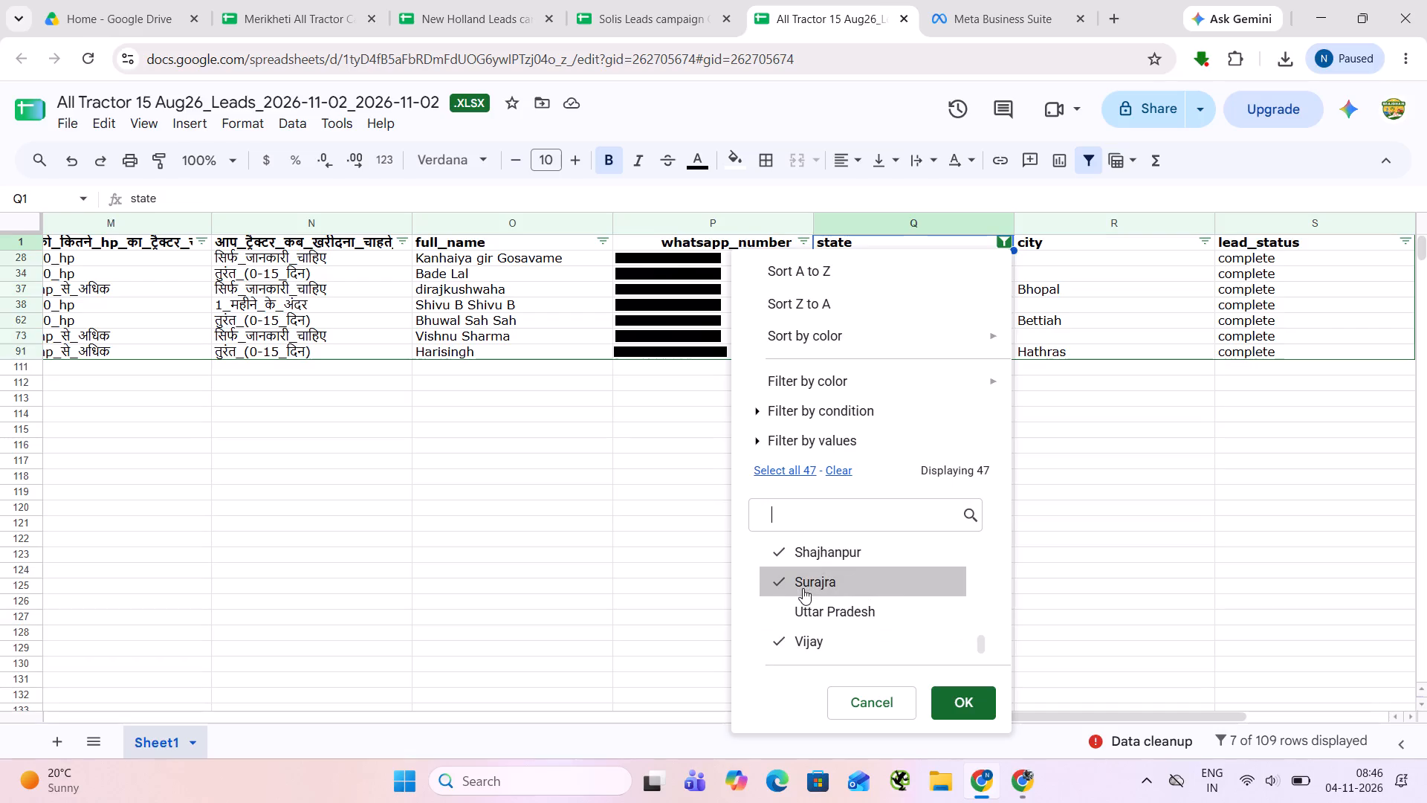
left_click(976, 593)
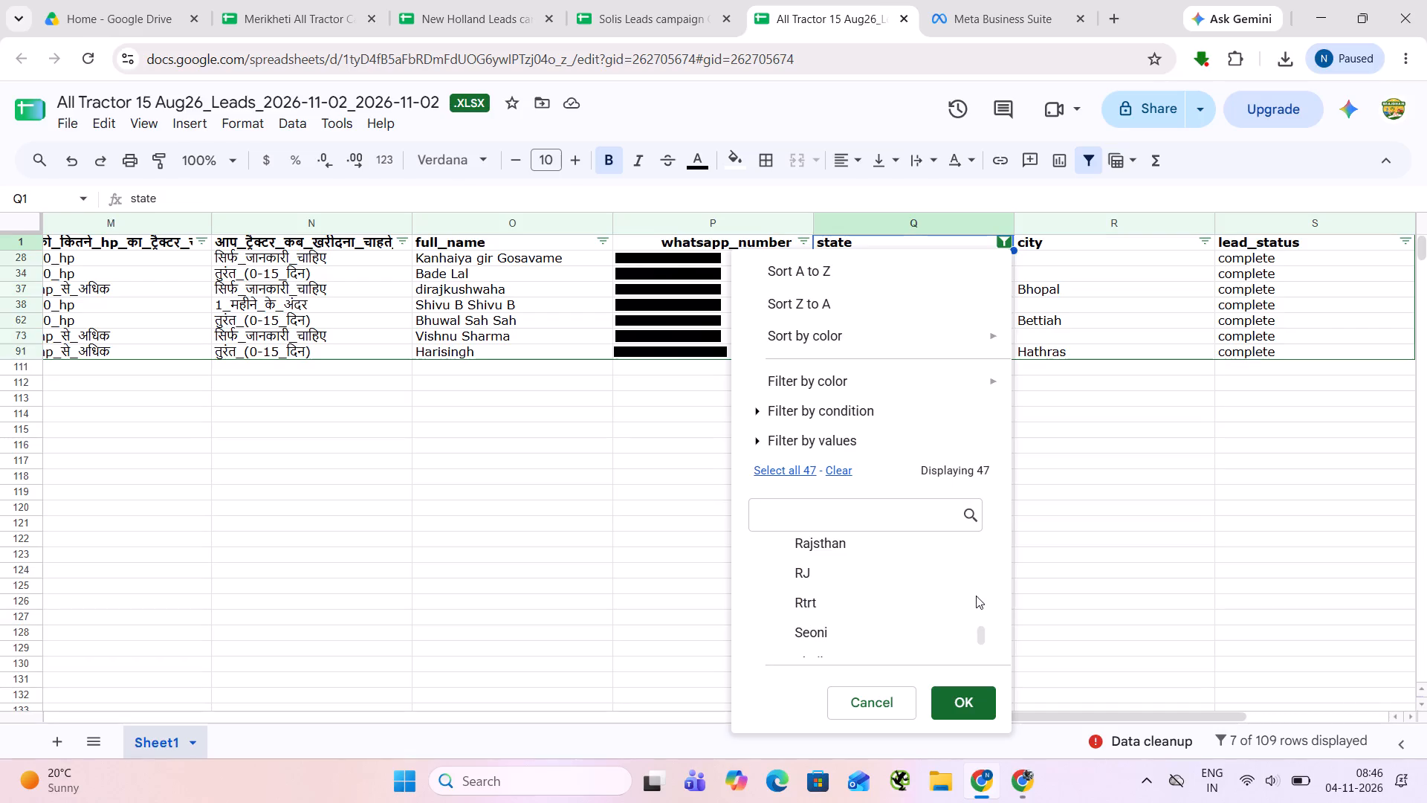
left_click(977, 628)
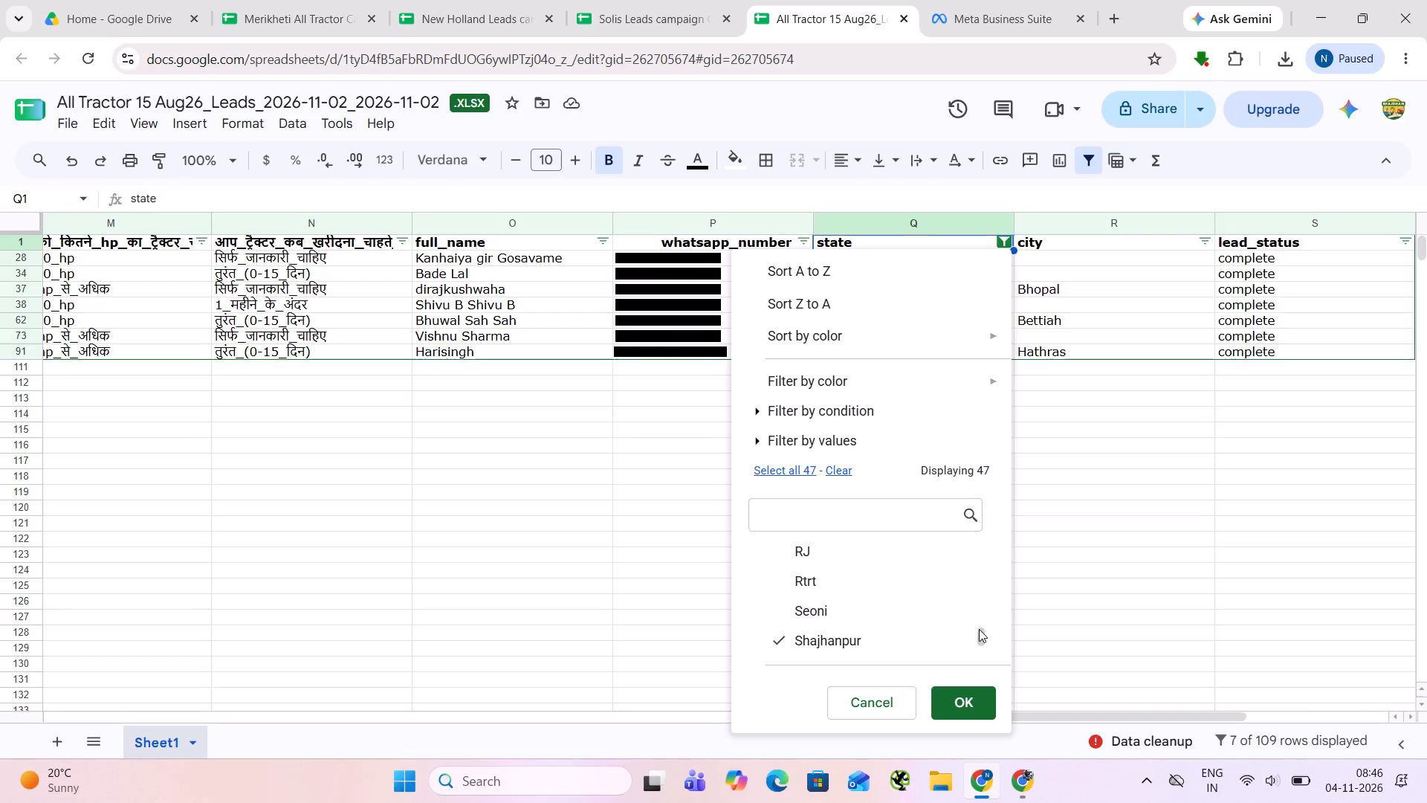
left_click(844, 622)
left_click(826, 586)
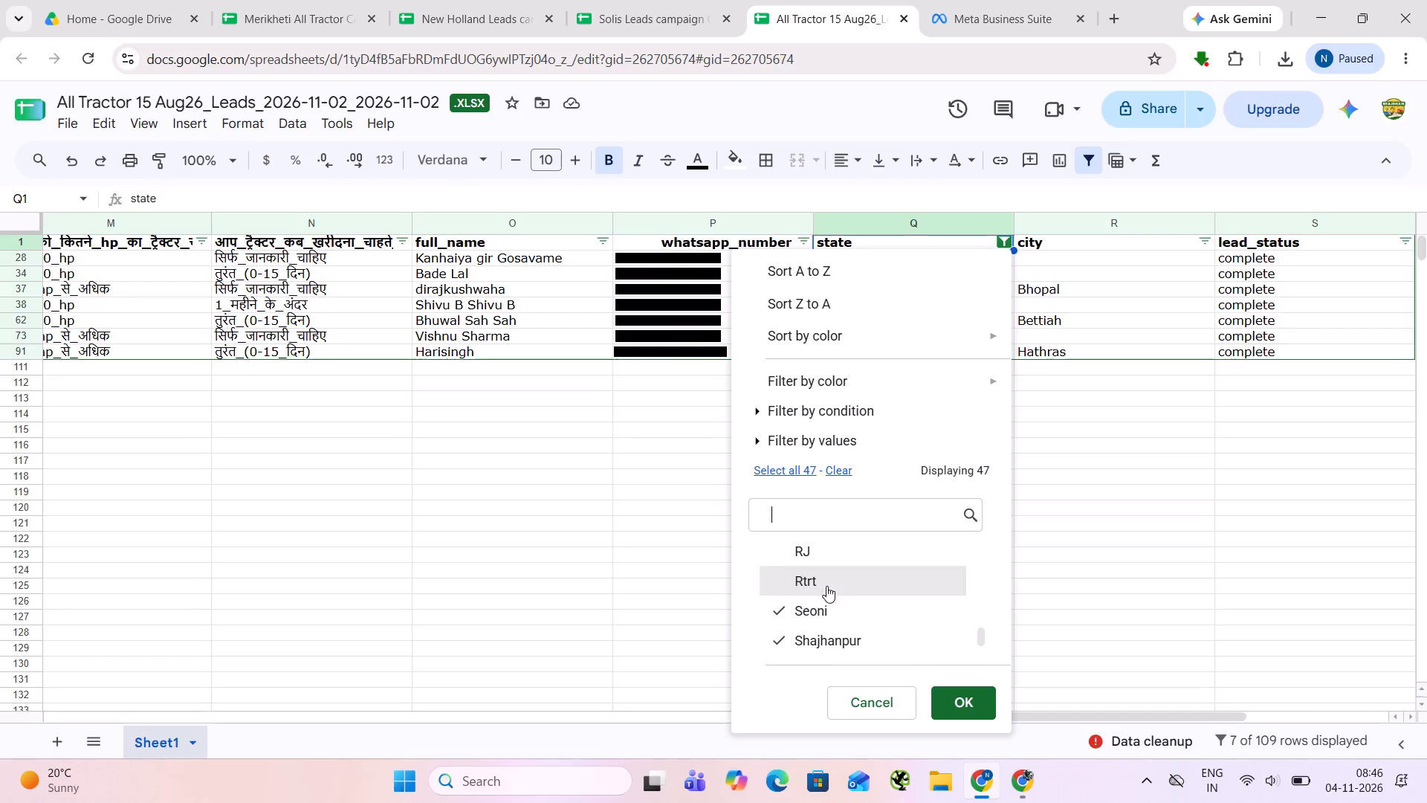
left_click(979, 635)
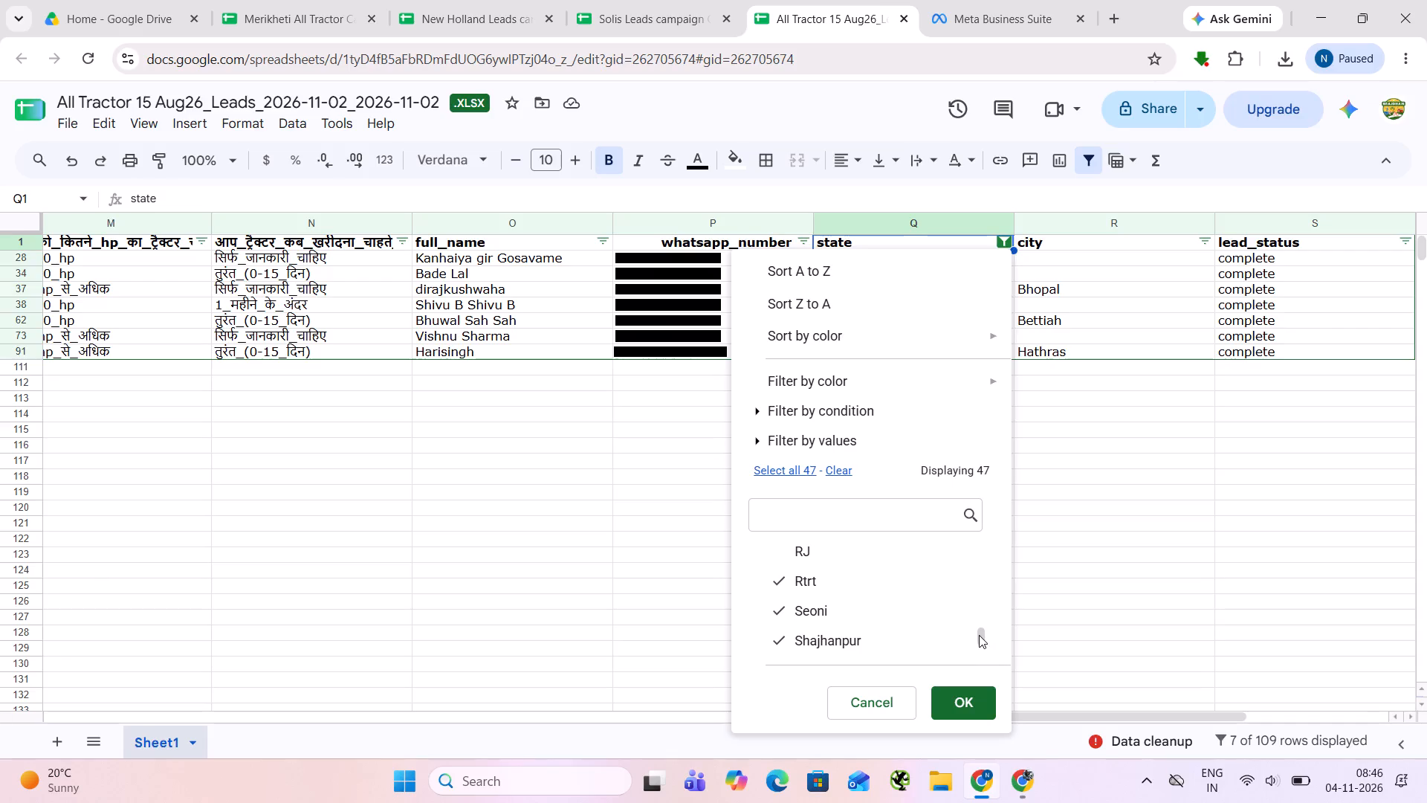
left_click_drag(977, 633, 979, 611)
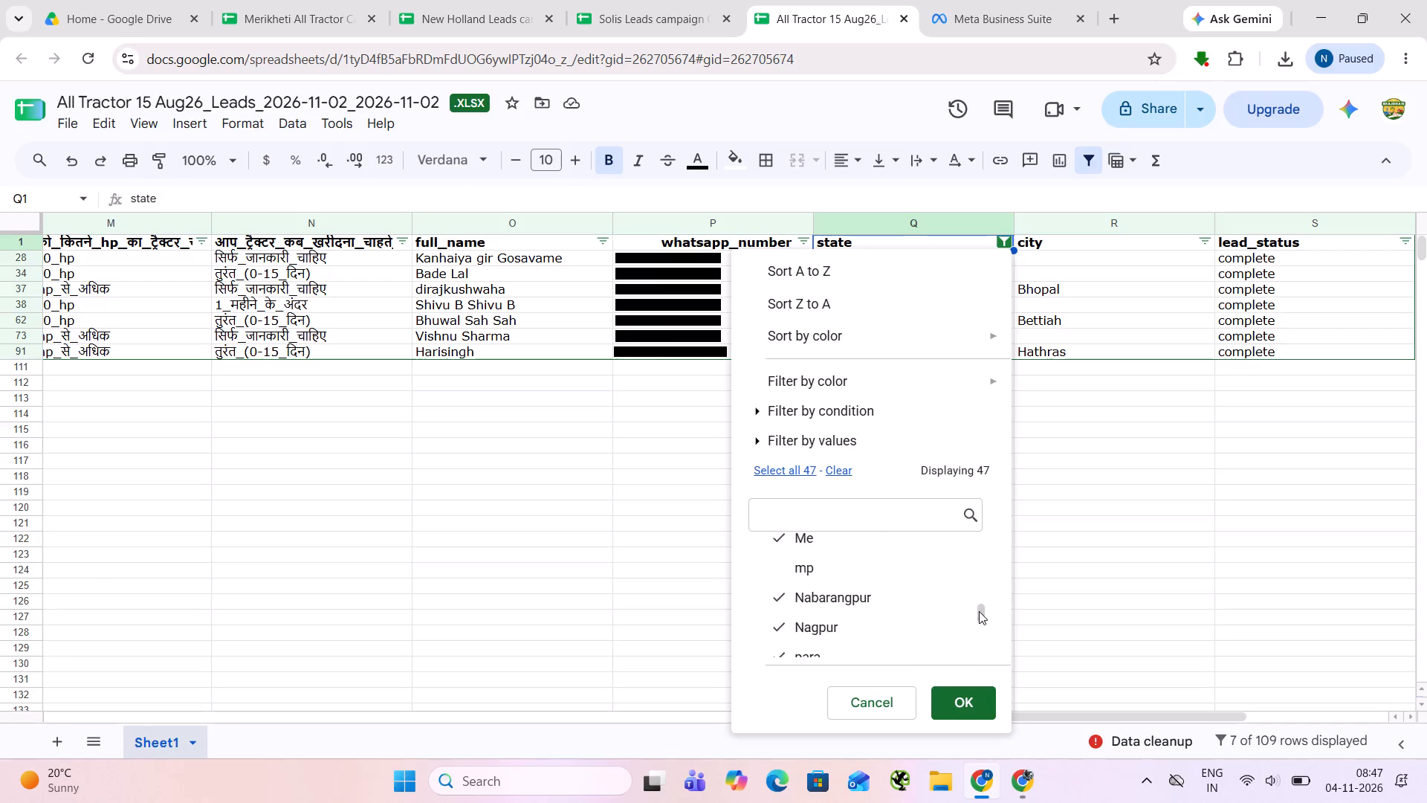
left_click_drag(979, 611, 979, 616)
left_click(983, 712)
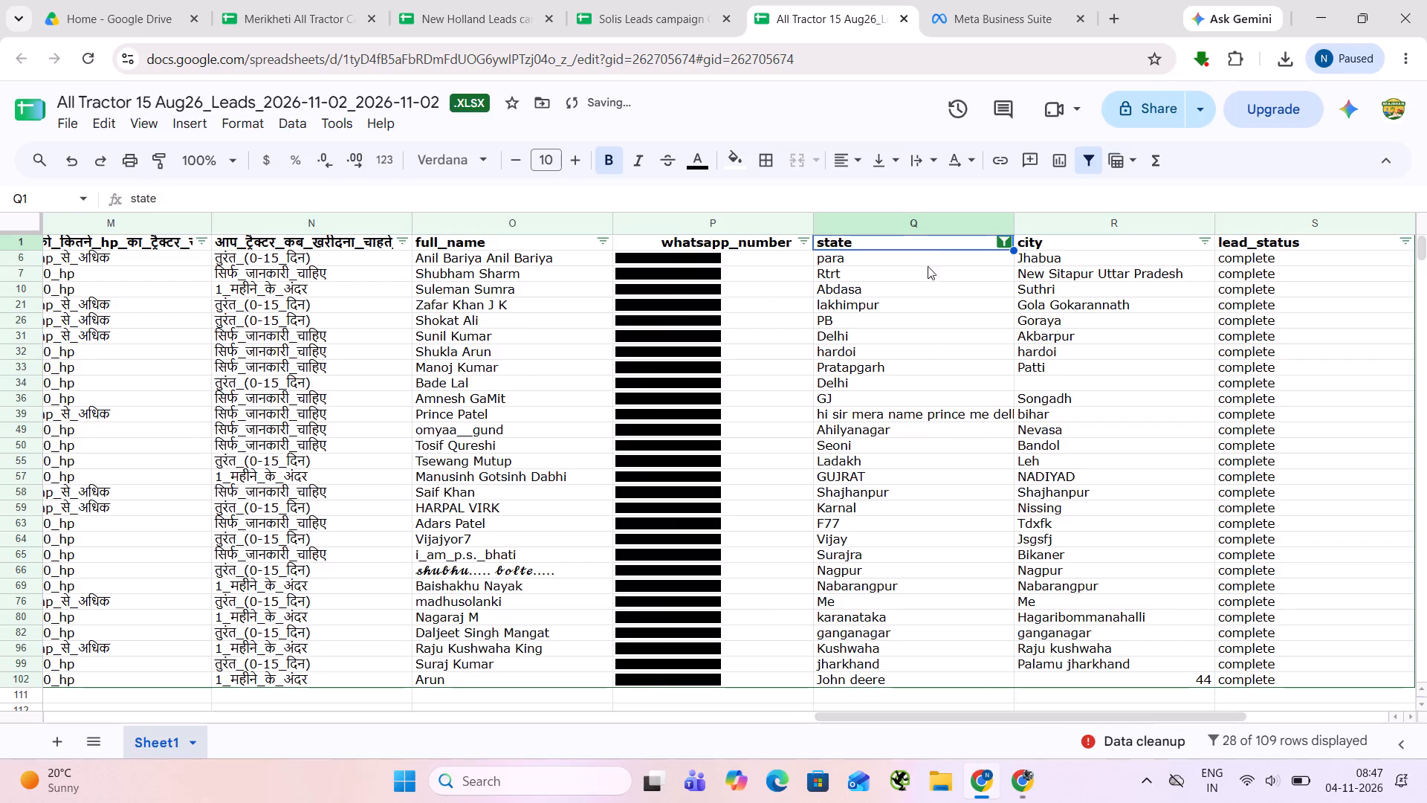
Enter Uttar Pradesh as the state in rows 6 and 7, and clear the city in row 7.
left_click(925, 242)
left_click(931, 258)
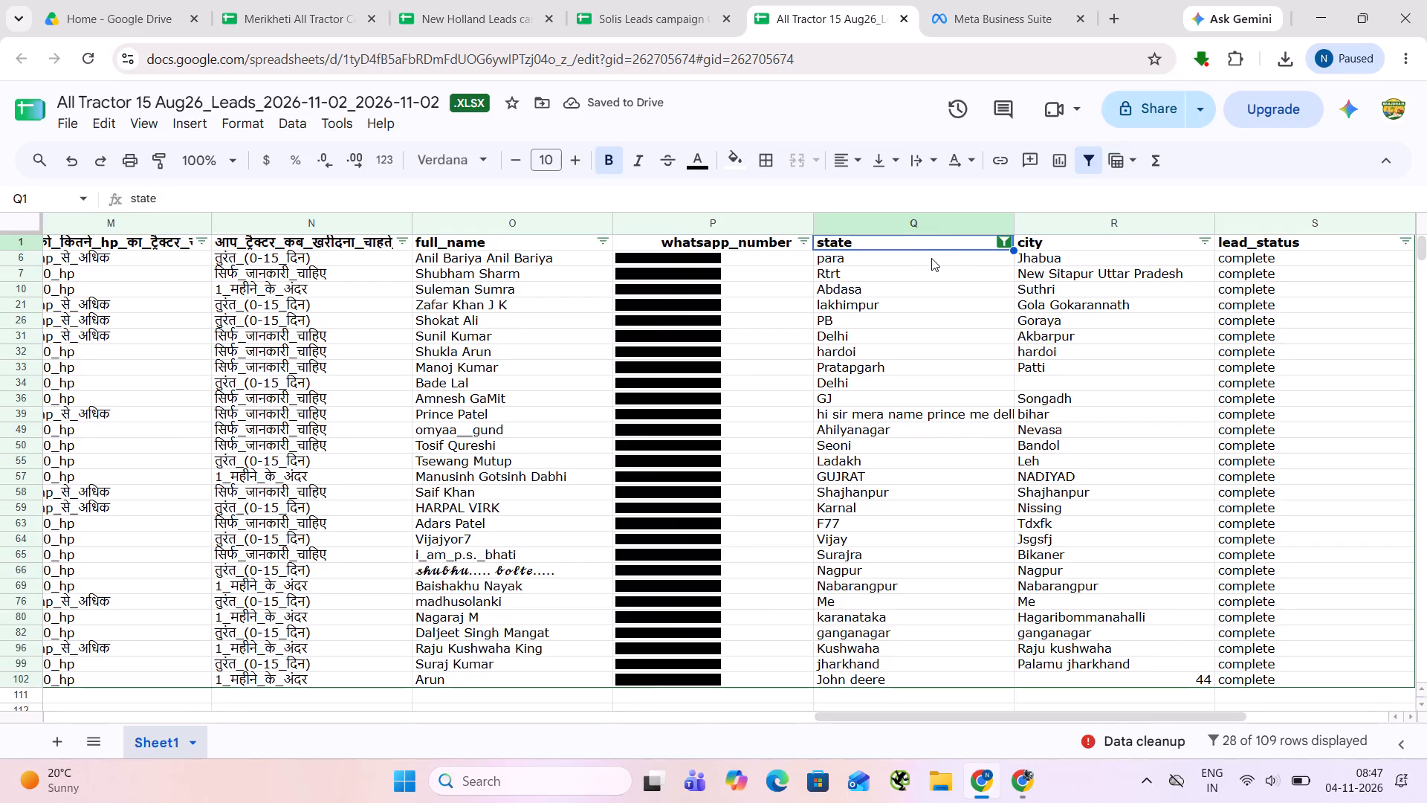
type("Uttar")
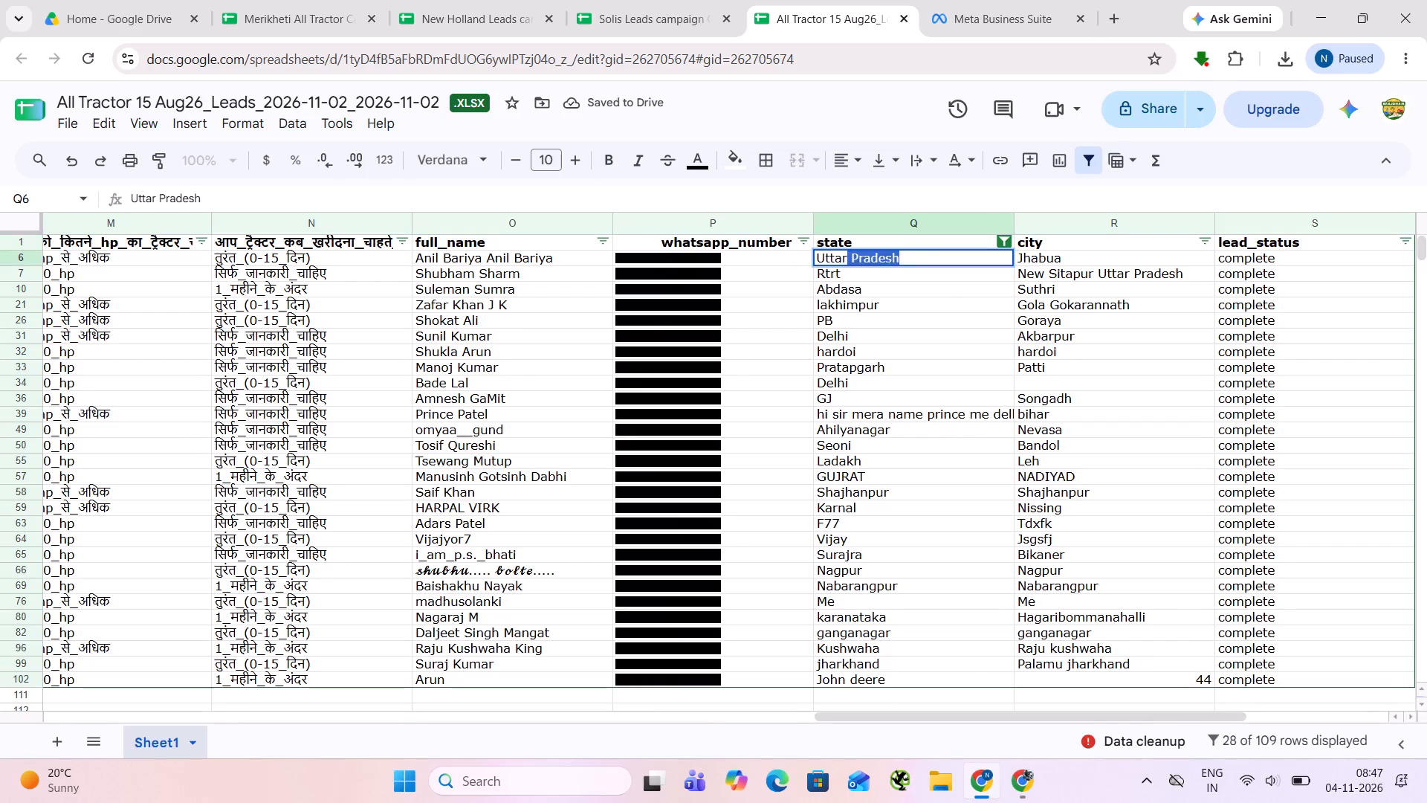
key("space")
key("Return")
key("BackSpace")
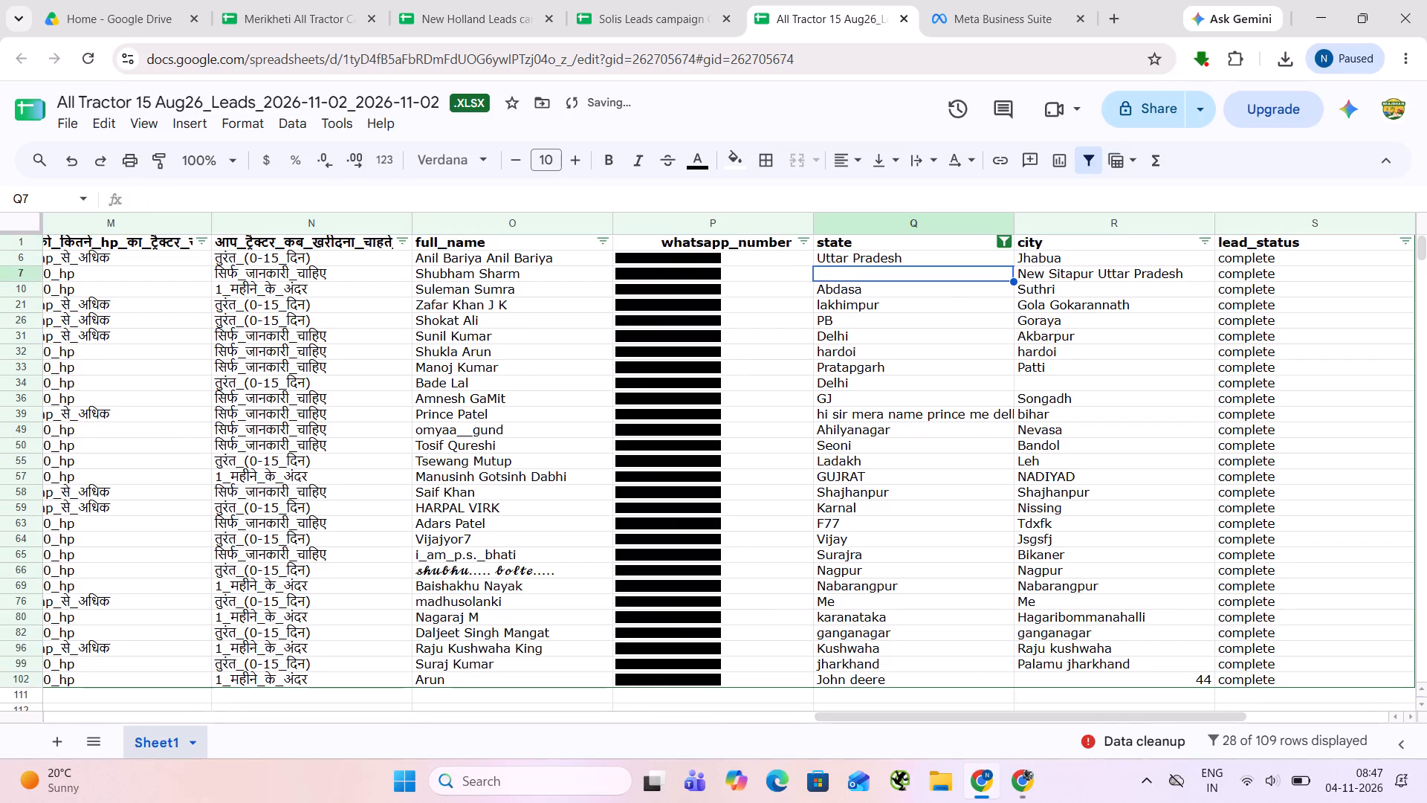
key("Up")
key("ctrl+c")
key("Down")
key("ctrl+v")
key("Right")
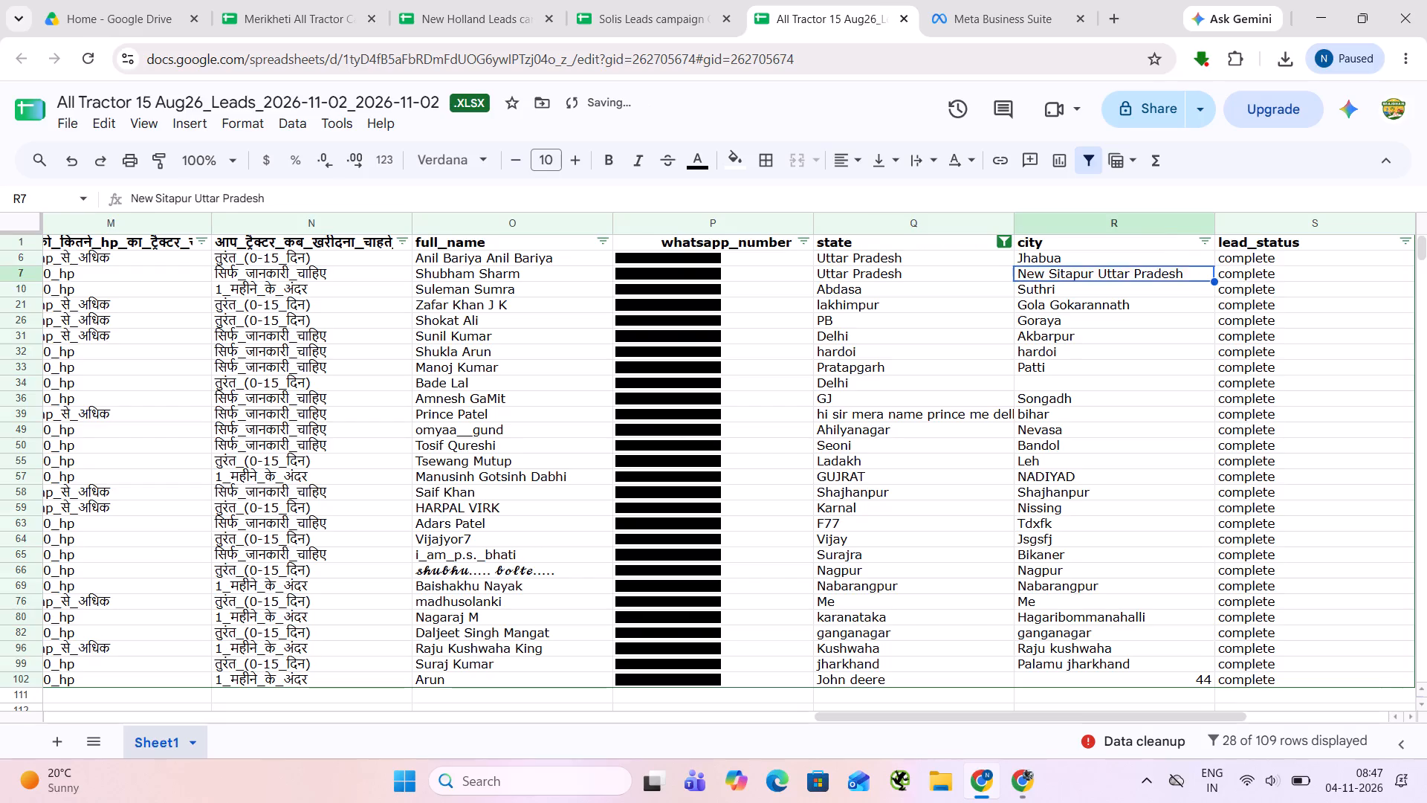
key("BackSpace")
Copy Uttar Pradesh into the state cells of rows 10 and 21, and clear the city in row 21.
key("Down")
key("Left")
key("Up")
key("ctrl+c")
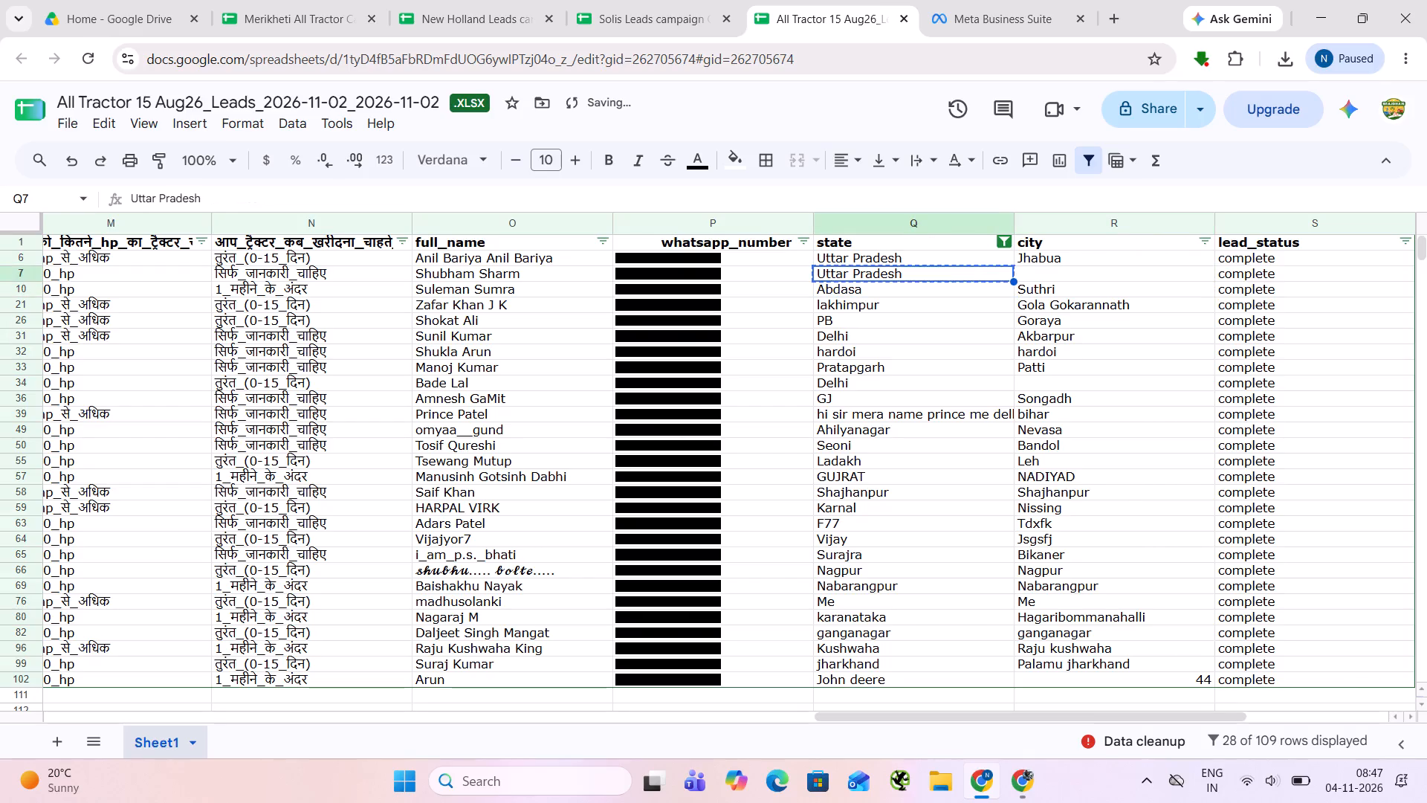
key("Down")
key("ctrl+v")
key("Down")
key("ctrl+v")
key("Right")
key("BackSpace")
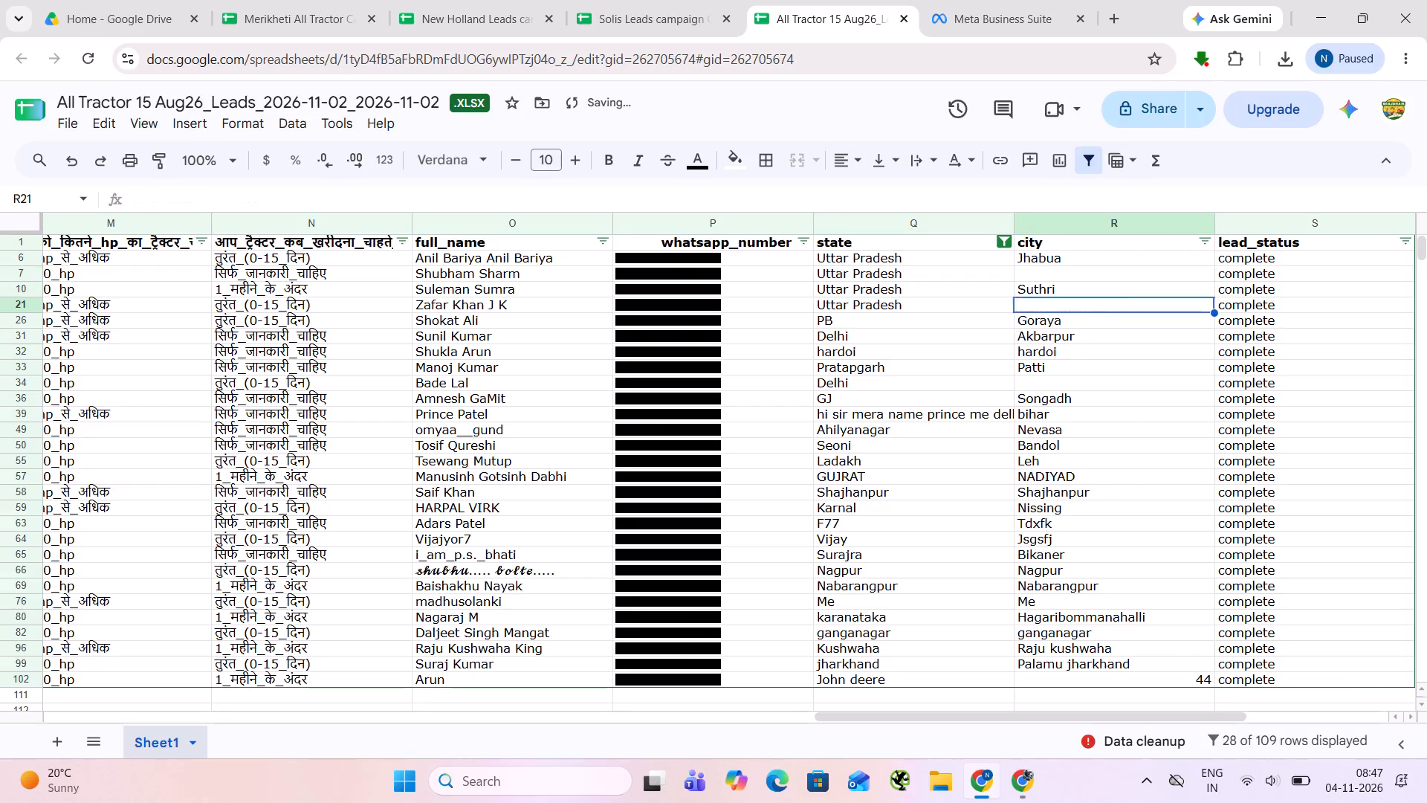
Enter Punjab as the state for the Goraya lead in row 26.
key("Down")
key("Left")
type("Punjab")
key("Down")
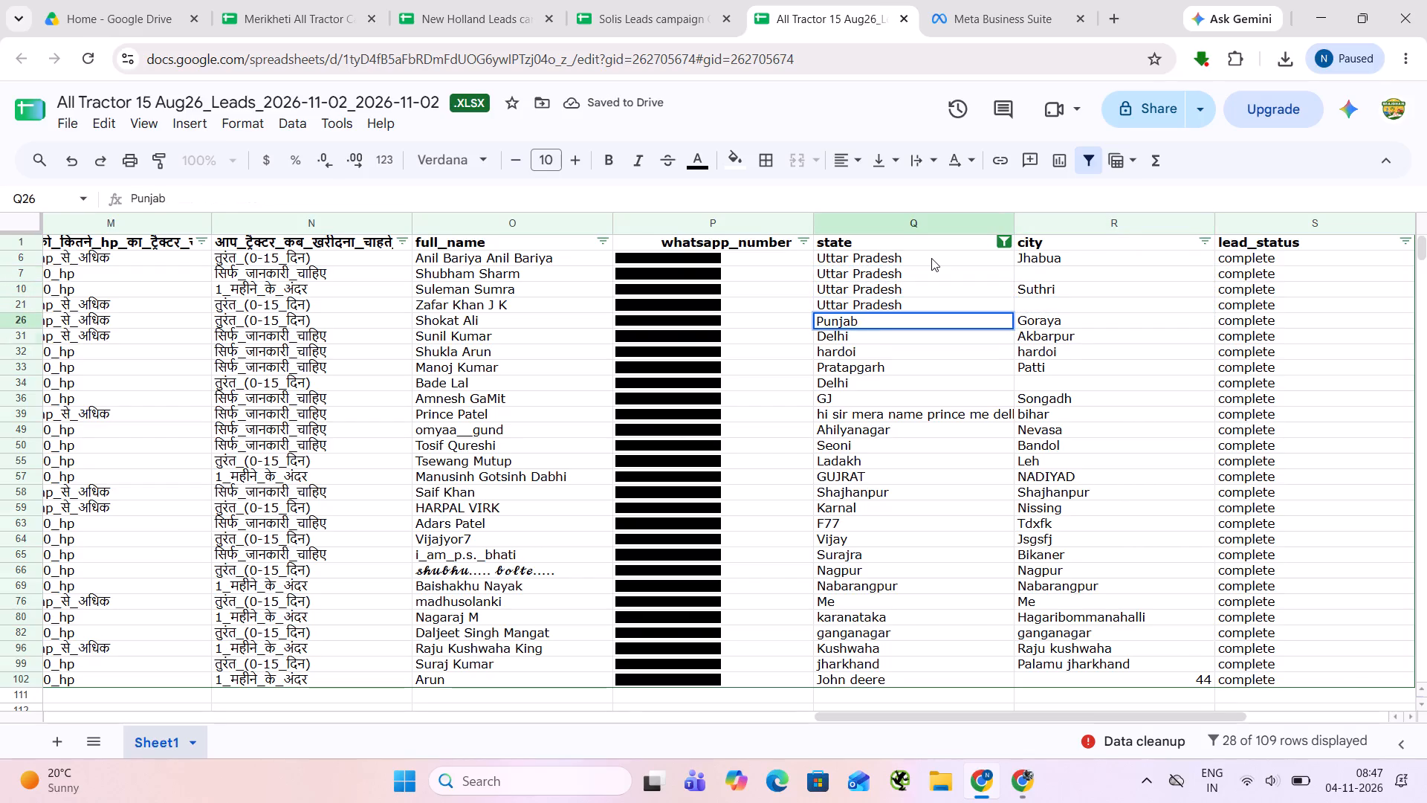
Copy Uttar Pradesh into the state cells of rows 31 and 32, and clear the city in row 32.
key("Up")
key("Up")
key("ctrl+c")
key("Down")
key("Down")
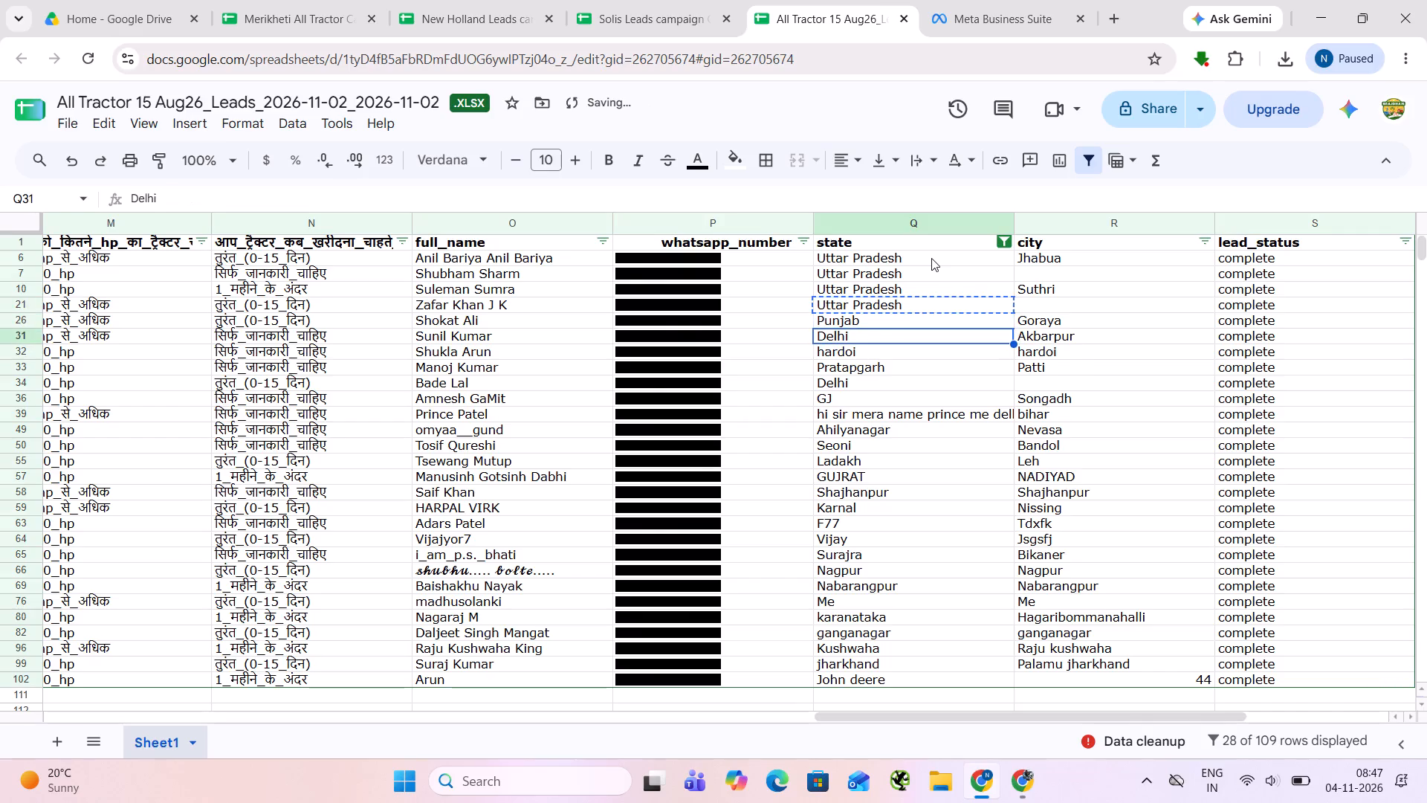
key("ctrl+v")
key("Down")
key("ctrl+v")
key("Right")
key("BackSpace")
Replace the state in row 33 with a copy of Uttar Pradesh.
key("Down")
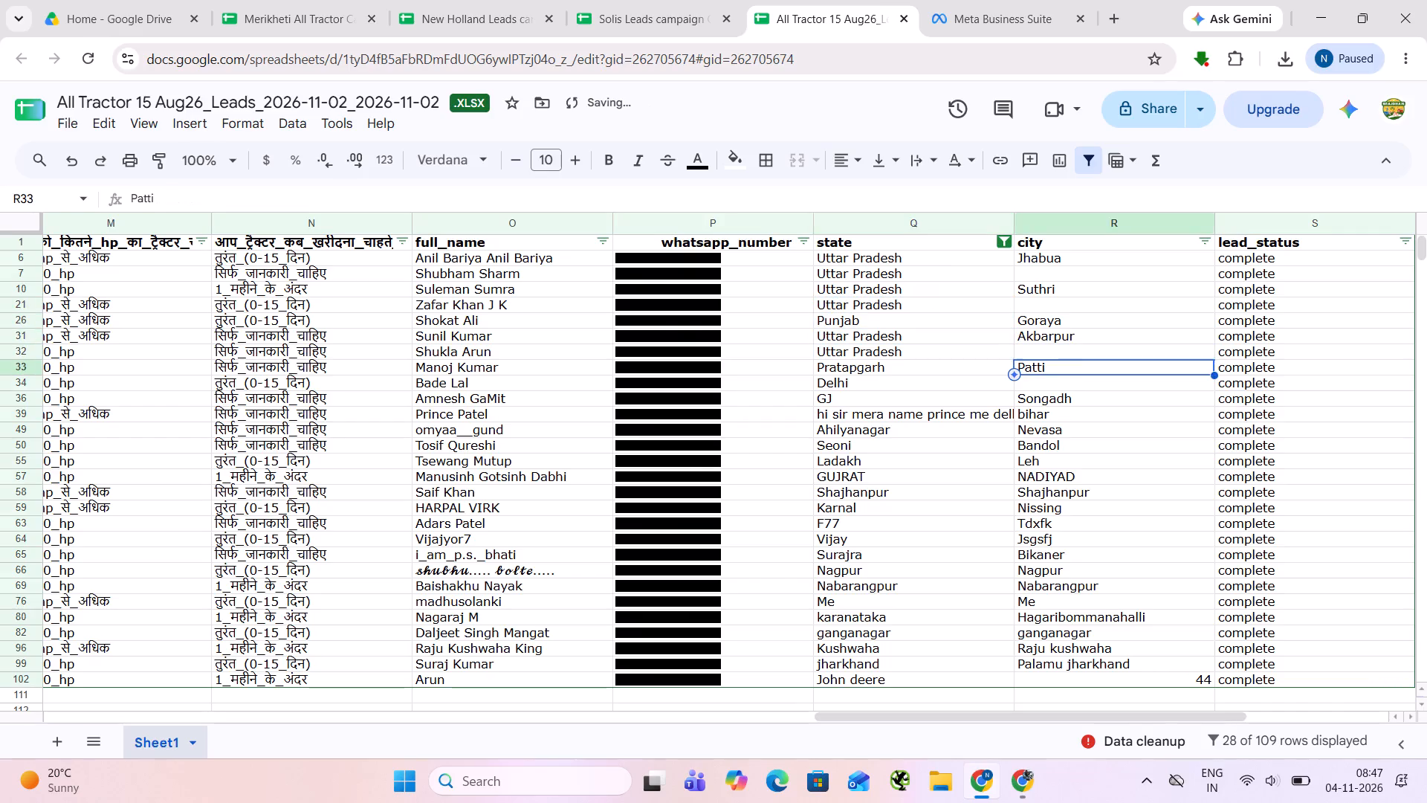
key("Left")
key("Up")
key("ctrl+c")
key("Down")
key("ctrl+v")
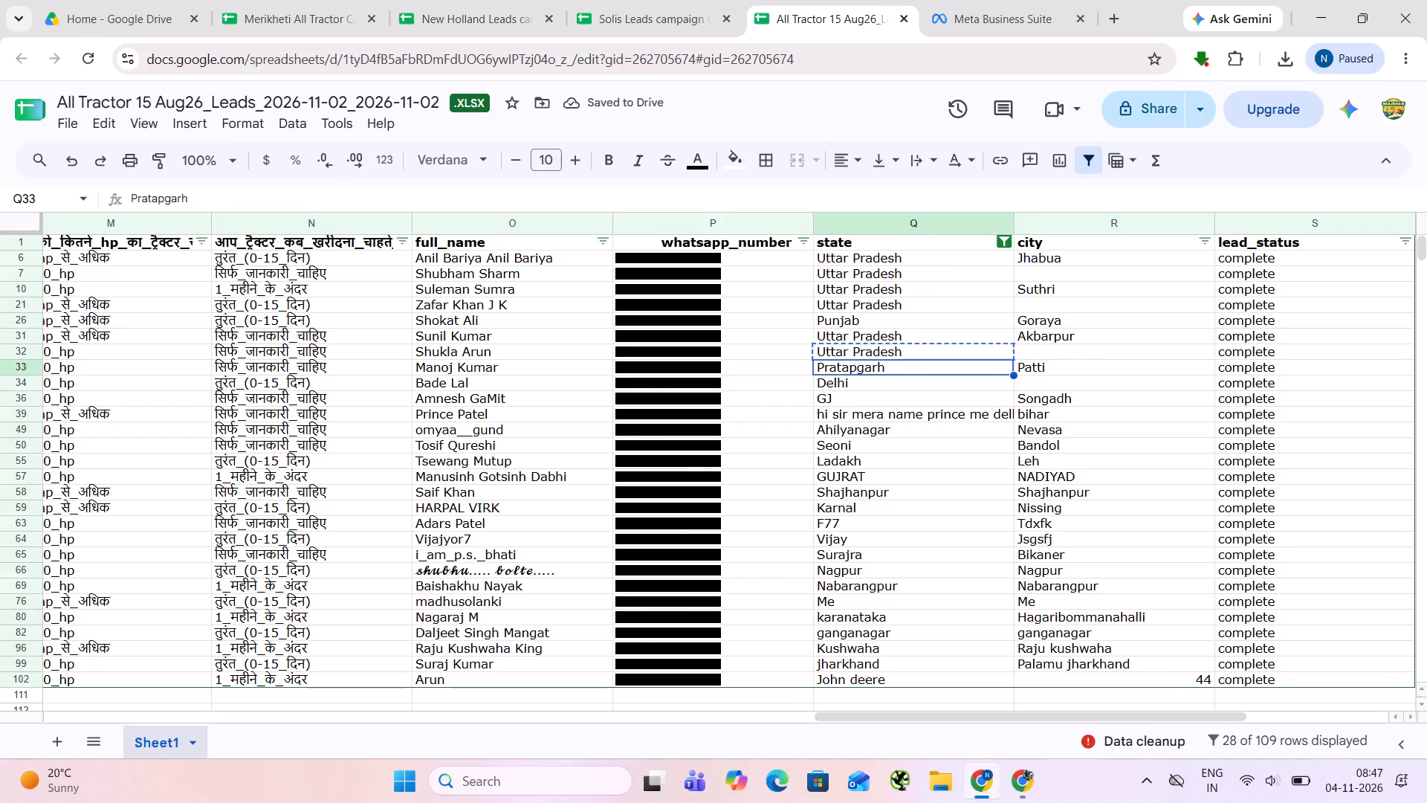
Set the state in row 36 to Gujarat and in row 39 to Bihar, clearing row 39's city.
key("Down")
key("Down")
type("Gujara")
key("BackSpace")
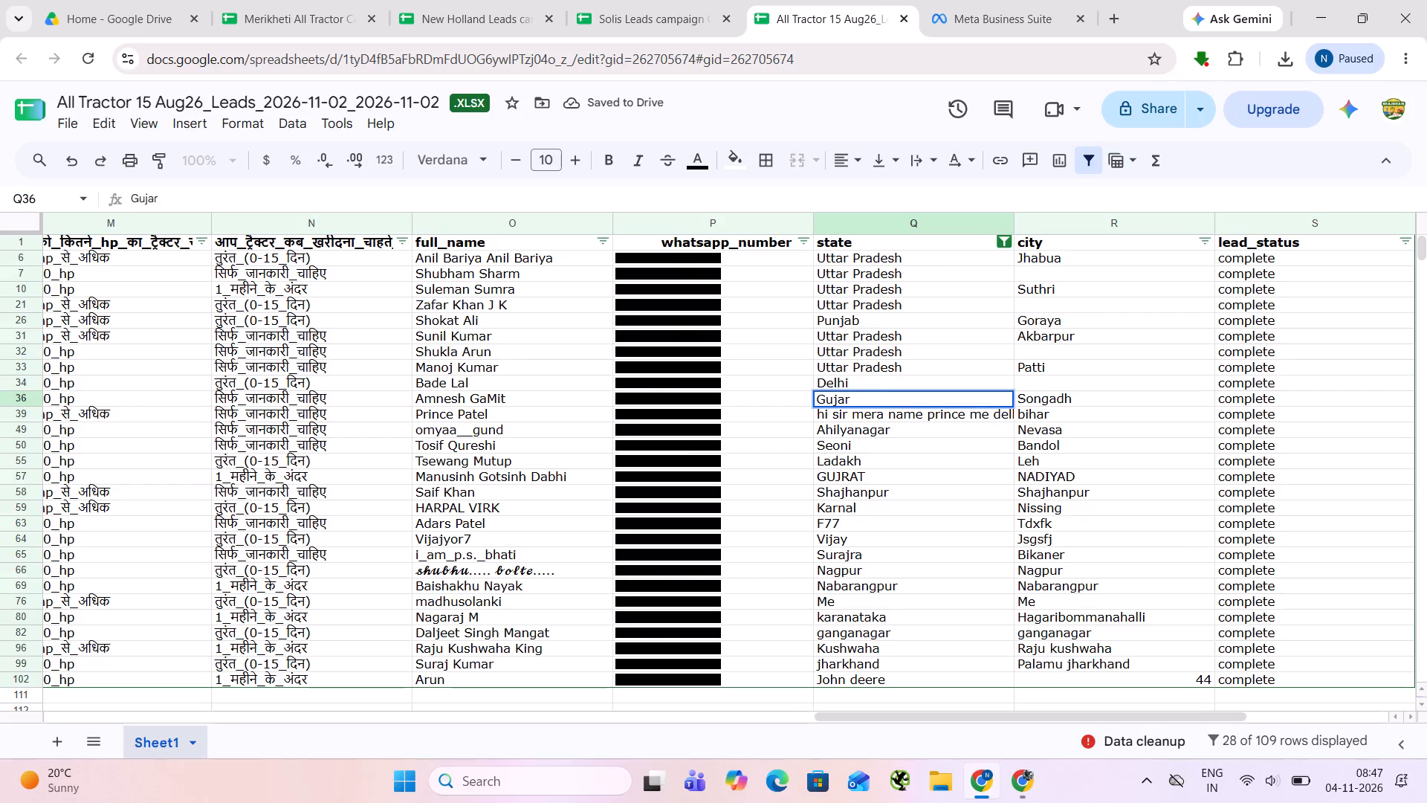
type("at")
key("Down")
type("Bihar")
key("Right")
key("BackSpace")
key("Down")
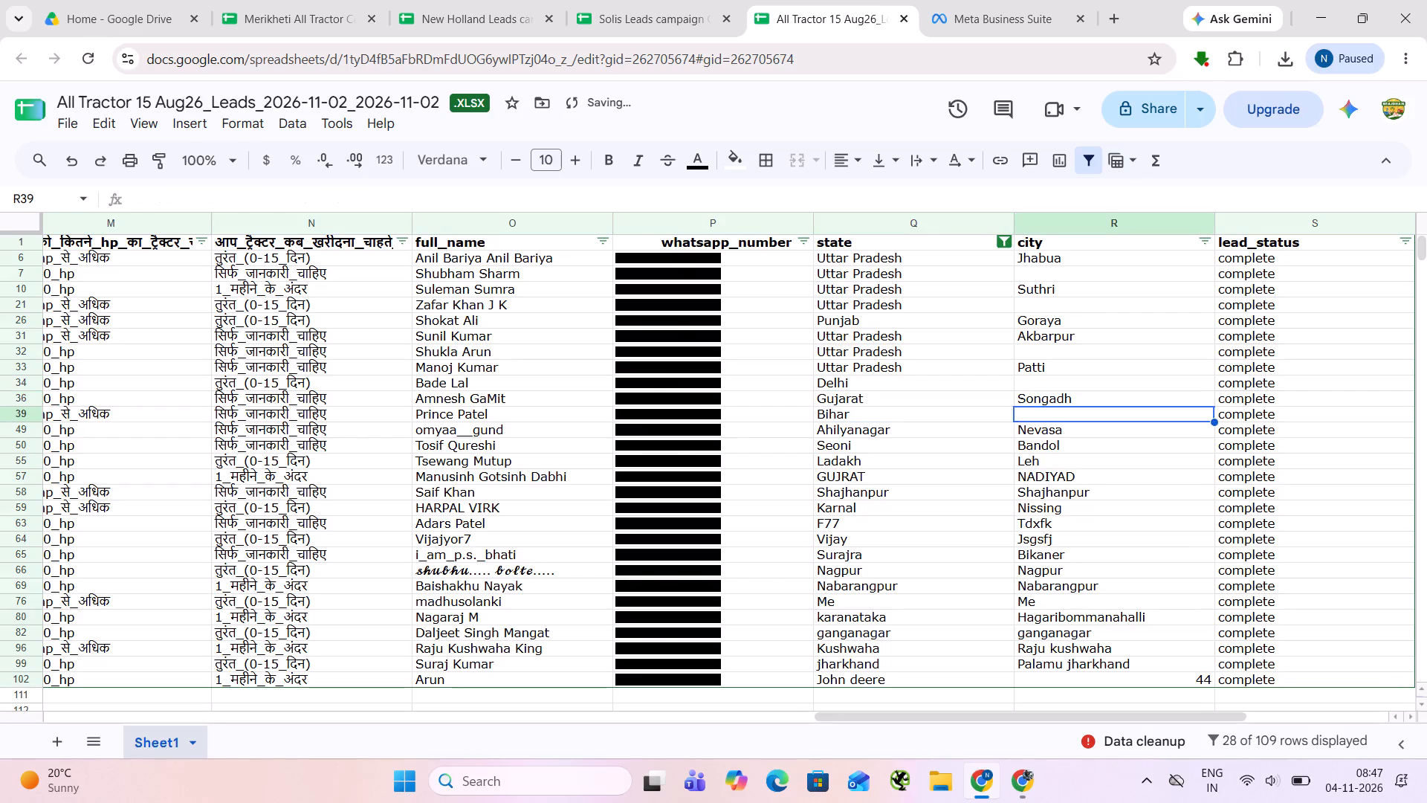
Enter Maharashtra as the state for the Nevasa lead in row 49.
key("Left")
key("Up")
key("Down")
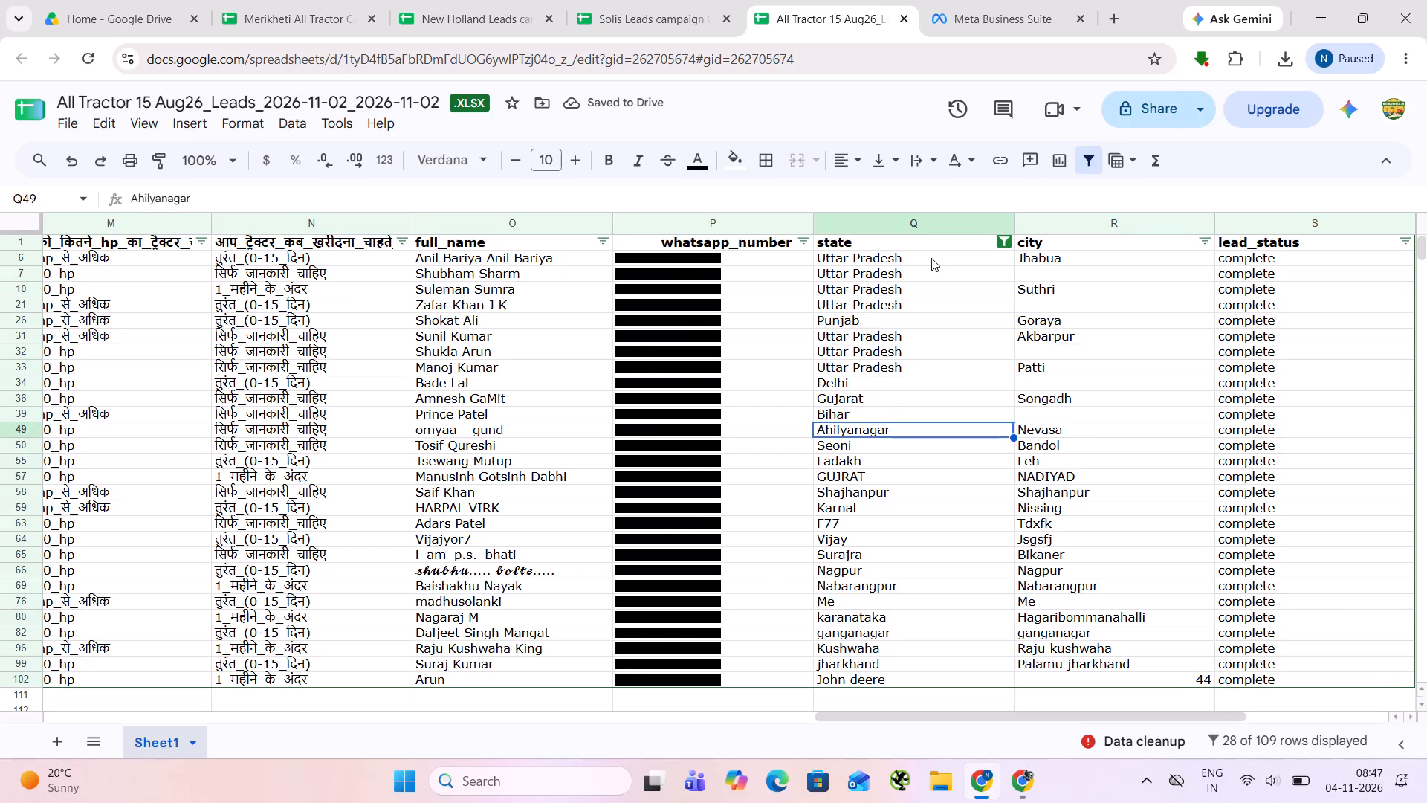
type("Maharashtra")
key("Down")
Clear the state in row 50 and fill it with Uttar Pradesh copied from row 33.
key("BackSpace")
key("Right")
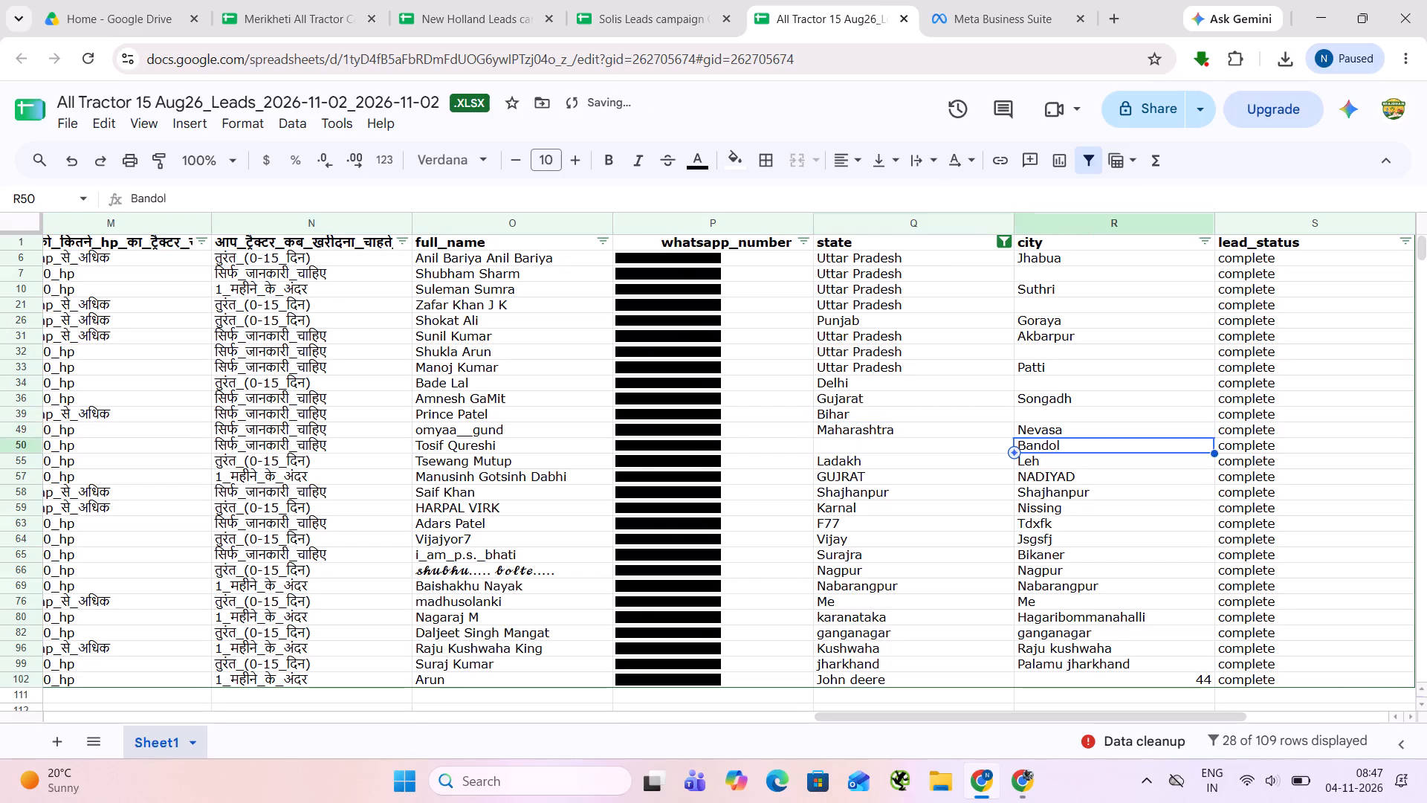
key("Left")
key("Up")
key("Up")
key("Up")
key("Up")
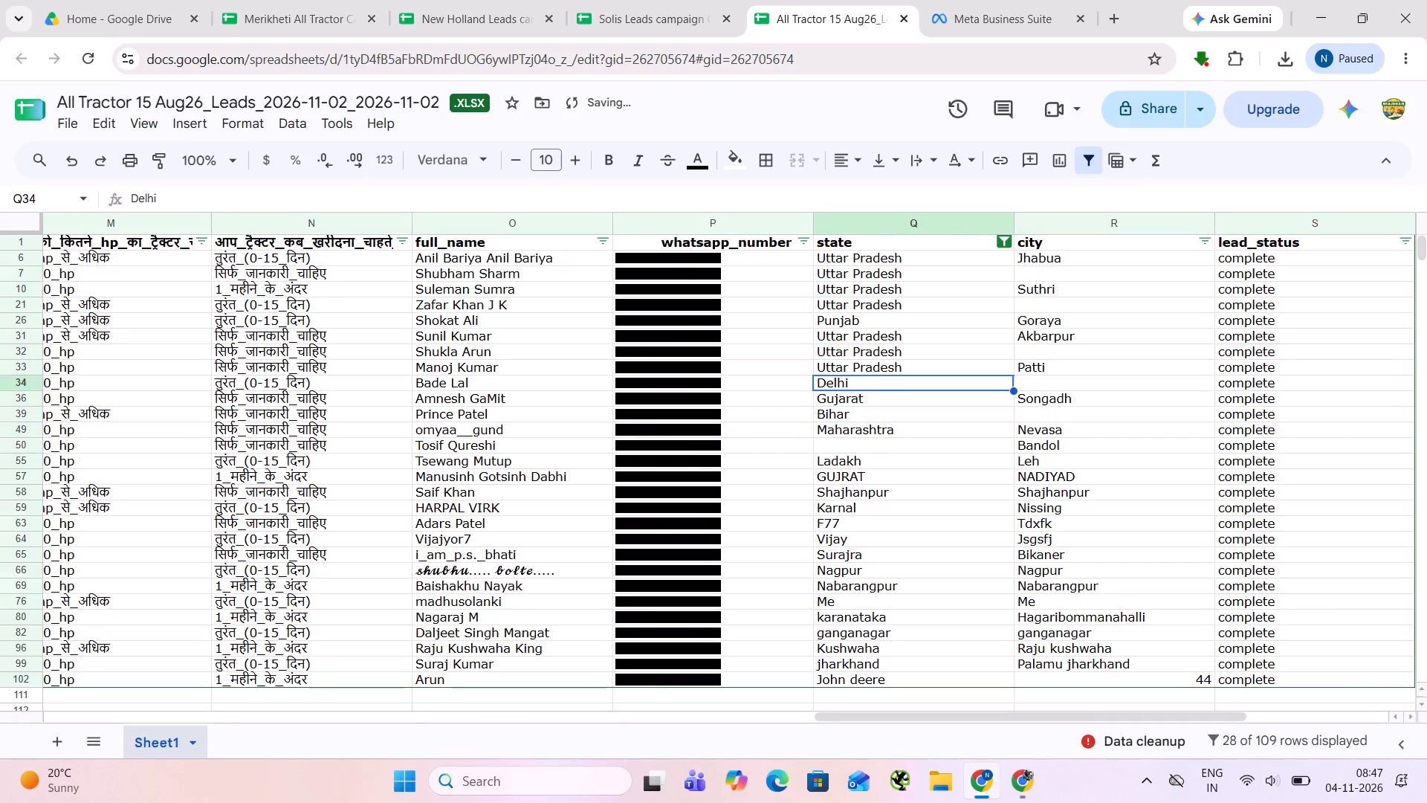
key("Up")
key("ctrl+c")
key("ctrl+Down")
key("Down")
key("ctrl+v")
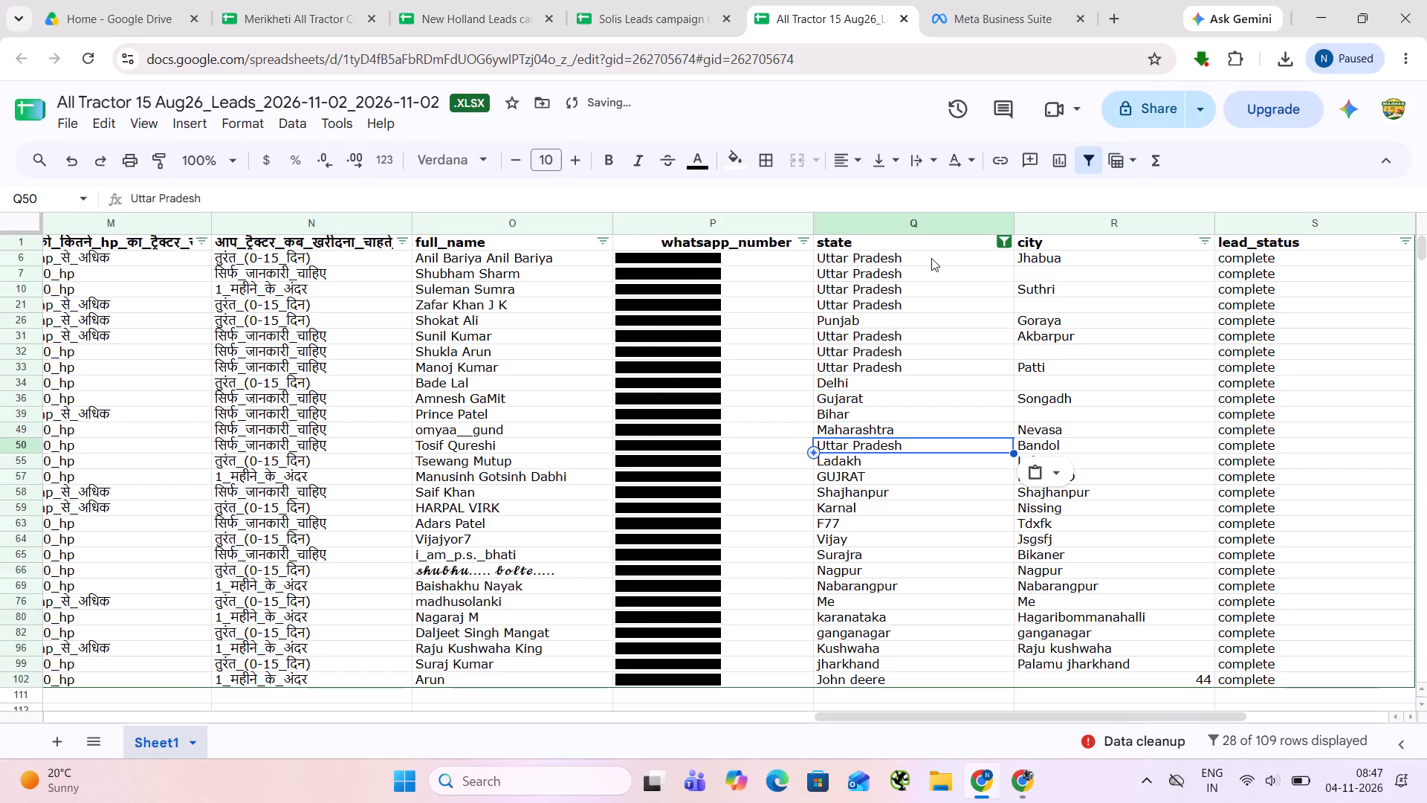
Set the state in row 57 to Gujarat, and copy Uttar Pradesh from row 50 into the state cell of row 58.
key("Down")
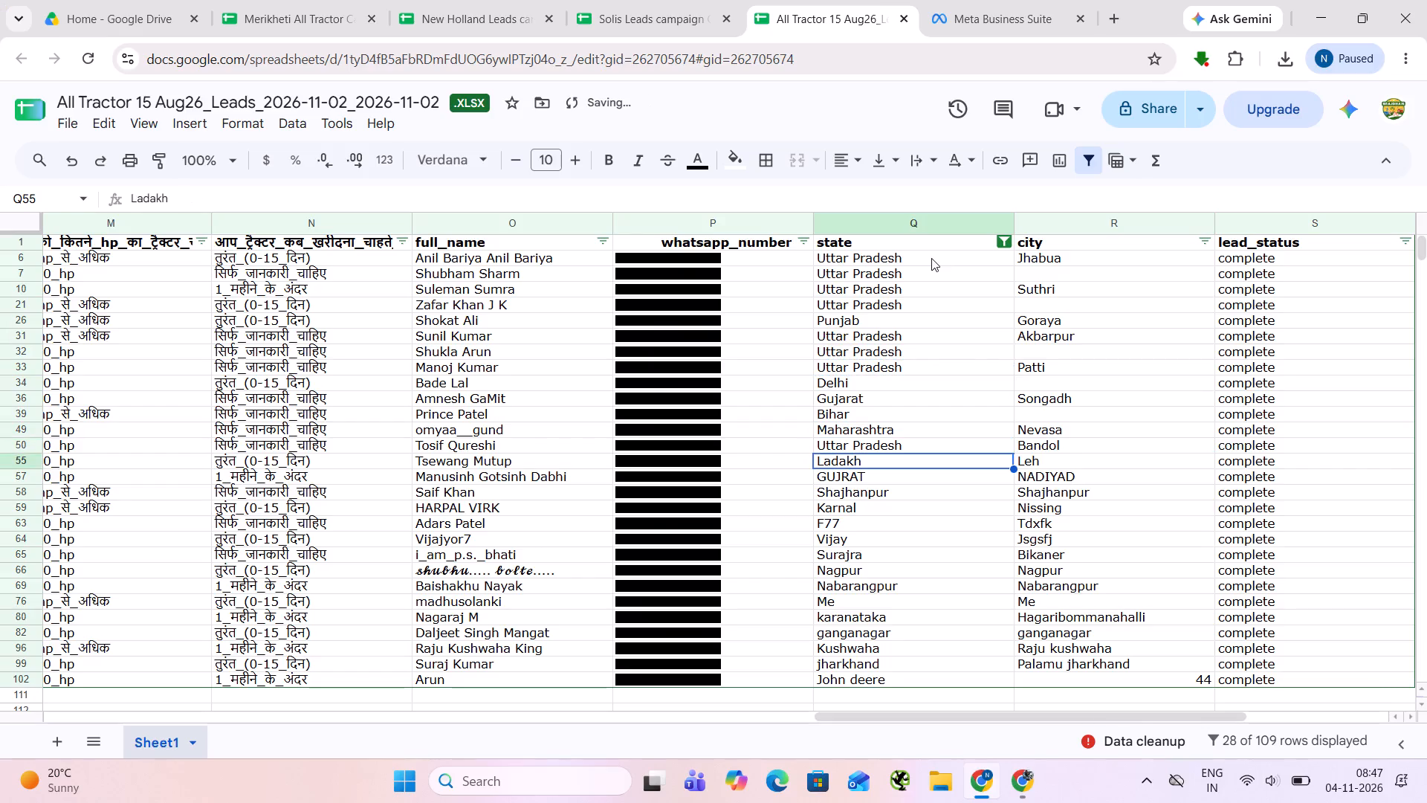
key("Down")
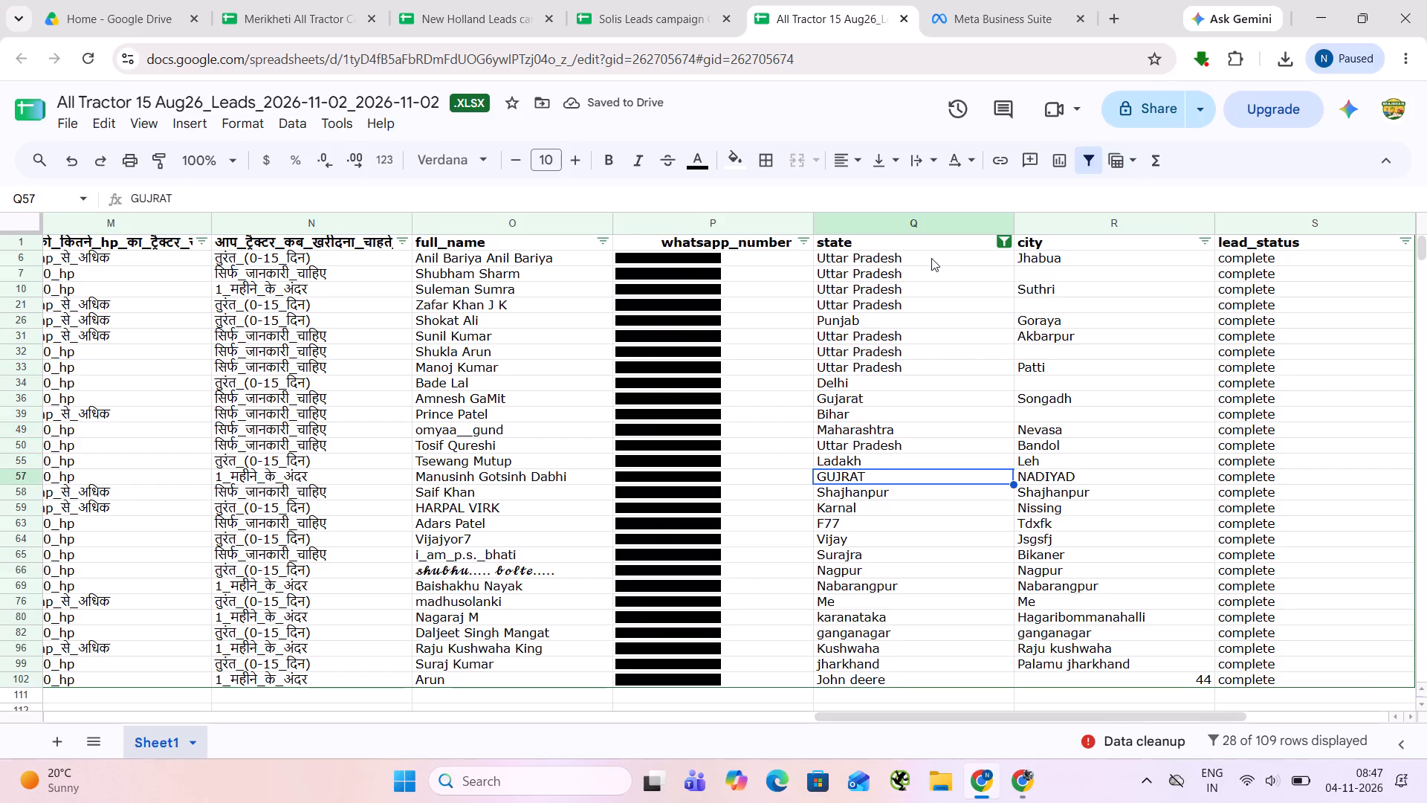
type("Gujarat")
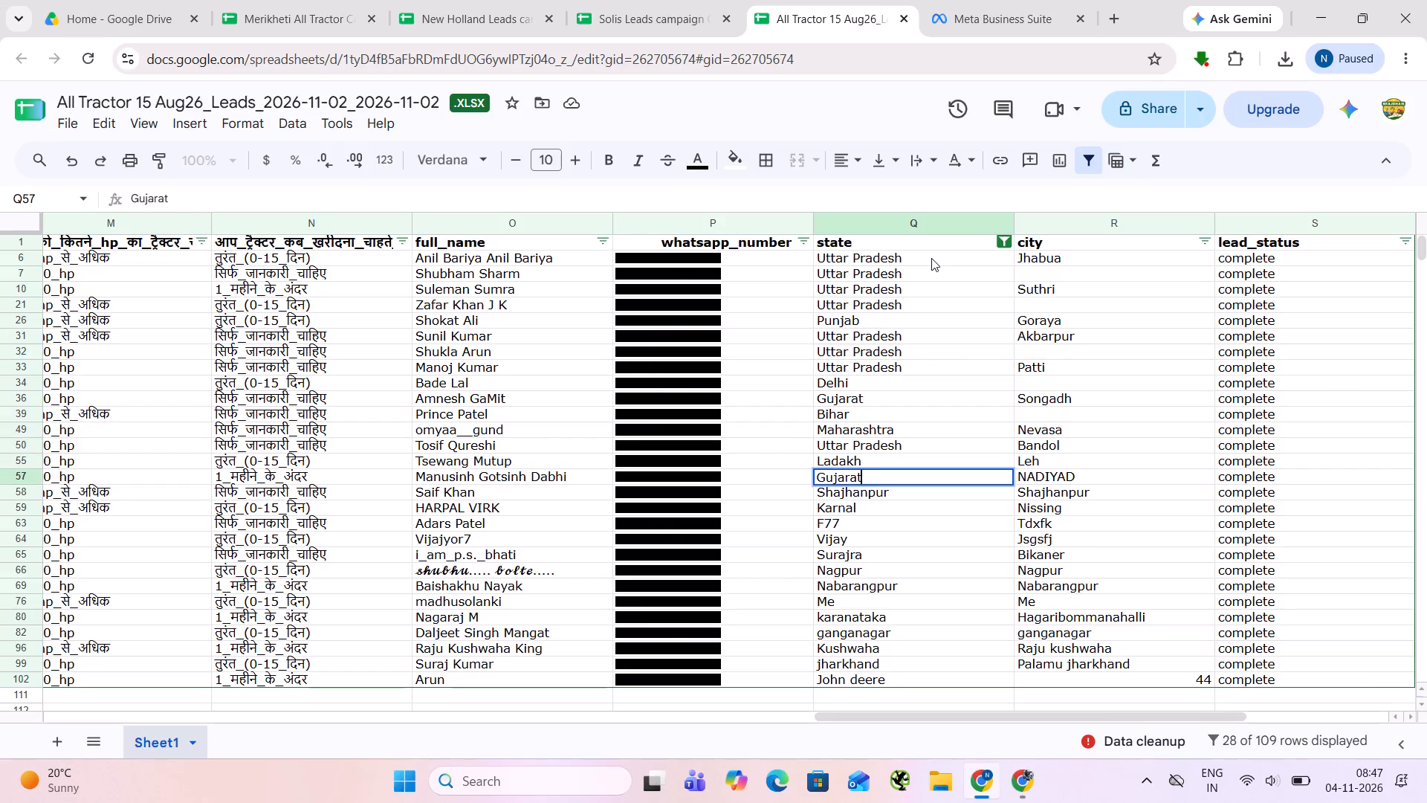
key("Up")
key("Up")
key("ctrl+c")
key("Down")
key("Down")
key("Down")
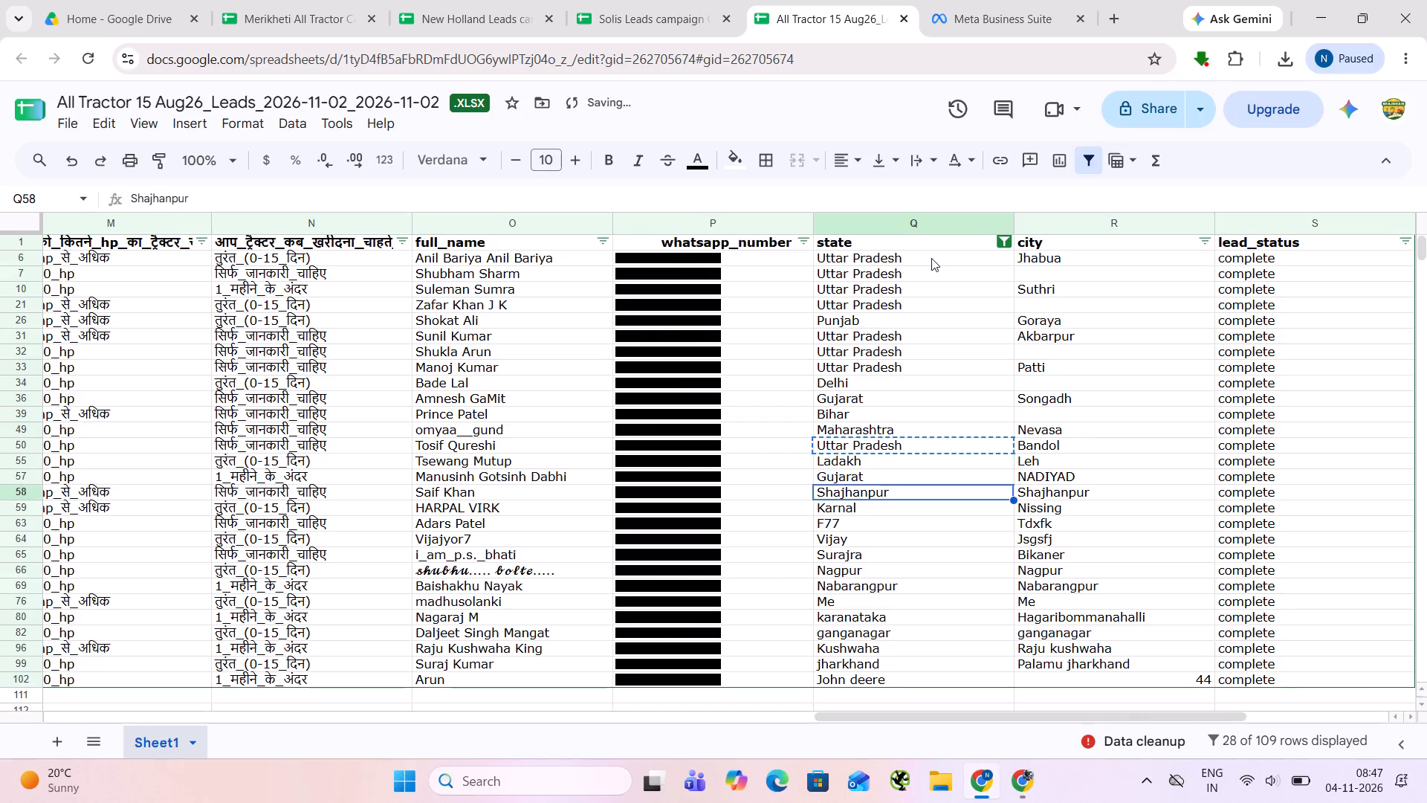
key("ctrl+v")
Enter Haryana as the state for the Nissing lead in row 59.
key("Down")
type("Harya")
key("Return")
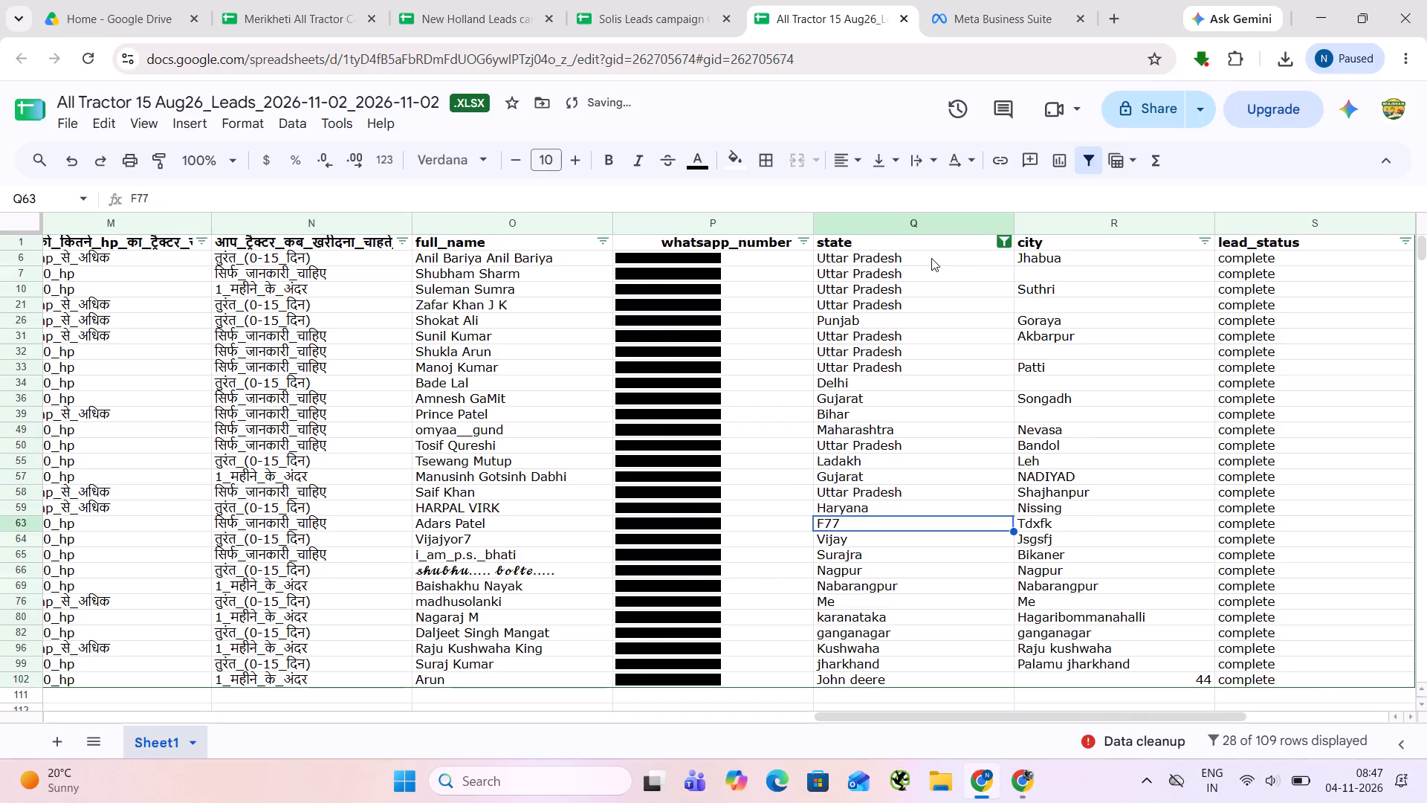
Clear the invalid state and city entries in rows 63 and 64.
key("Right")
key("BackSpace")
key("Left")
key("BackSpace")
key("Down")
key("BackSpace")
key("Right")
key("BackSpace")
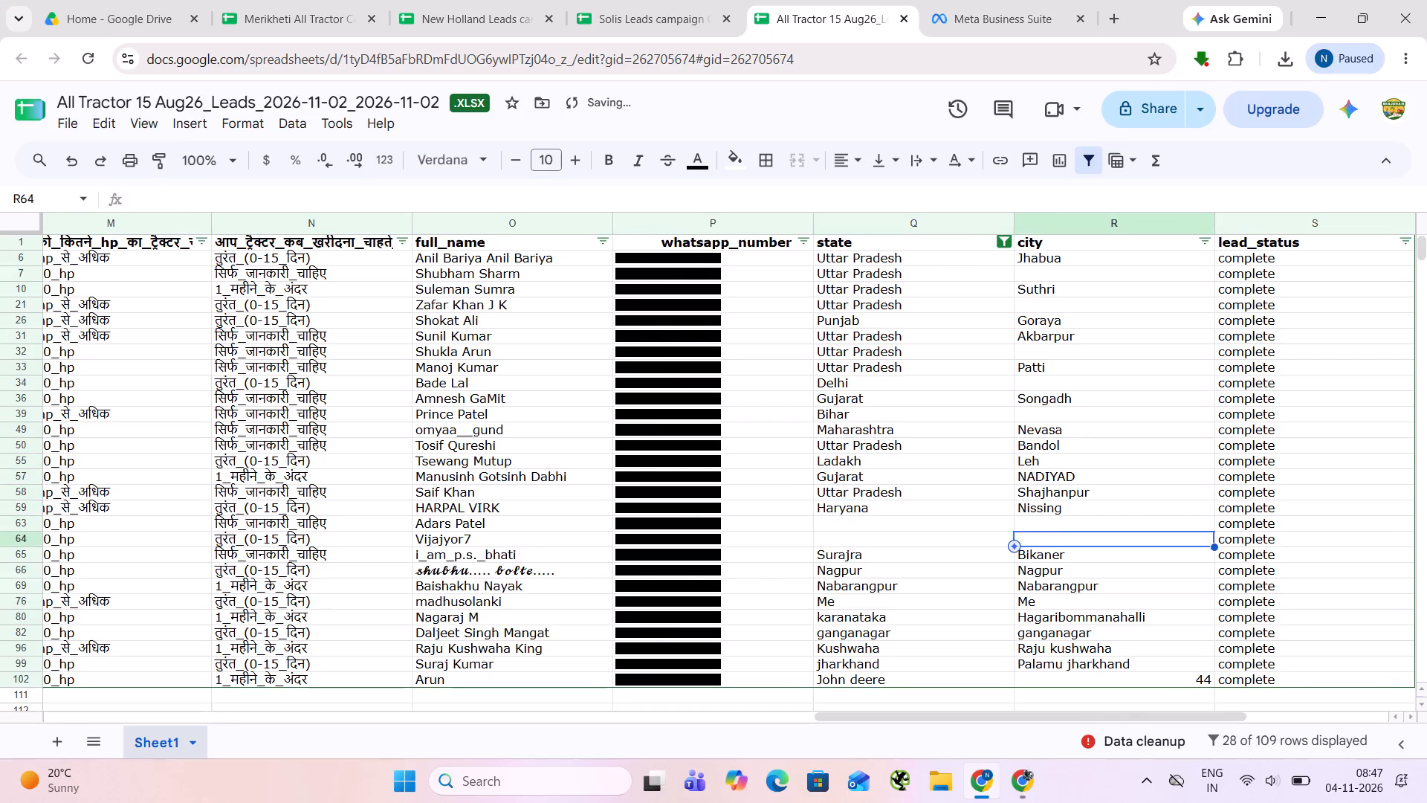
Enter Rajasthan as the state for the Bikaner and Nagpur leads in rows 65 and 66.
key("Down")
key("Left")
type("Rajasthan")
key("Down")
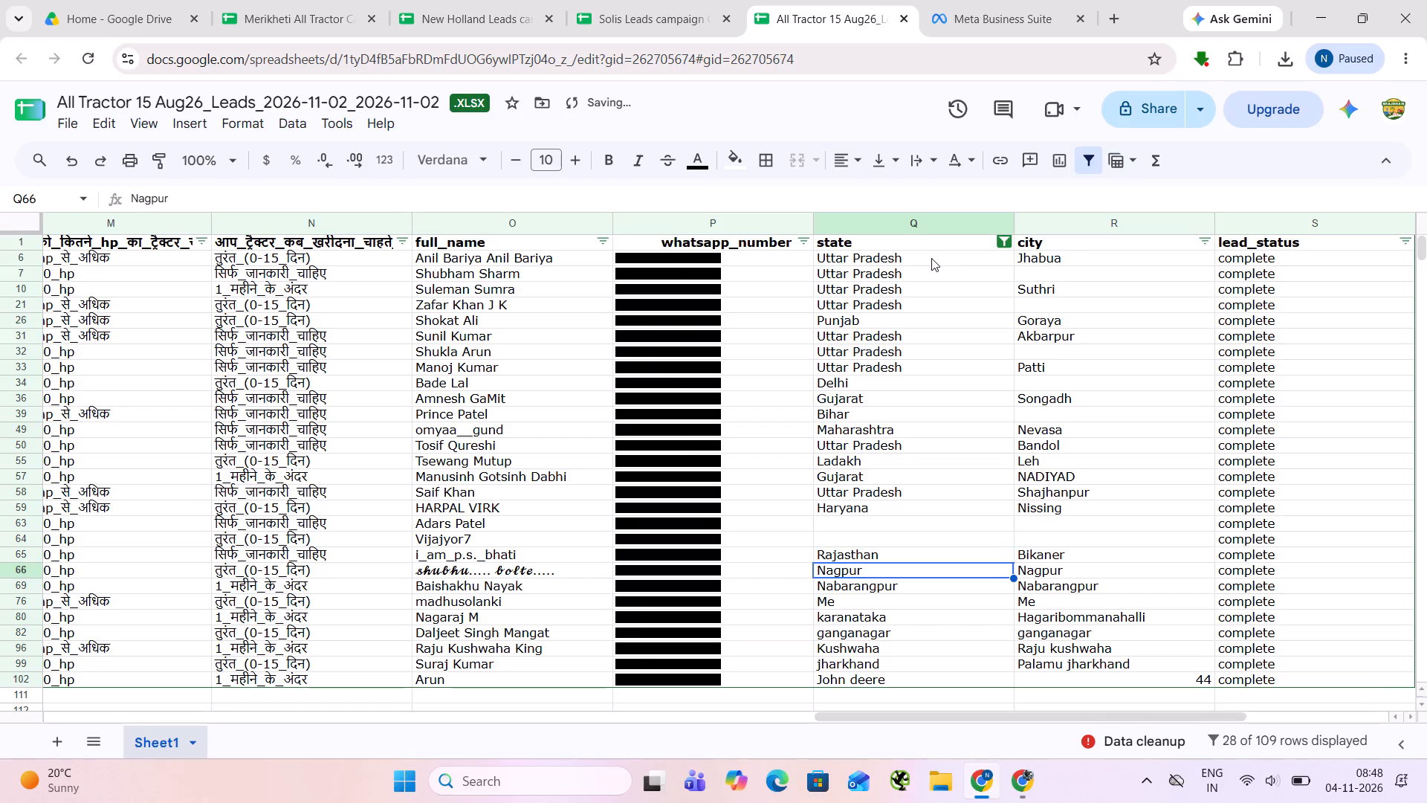
type("Rajasthan")
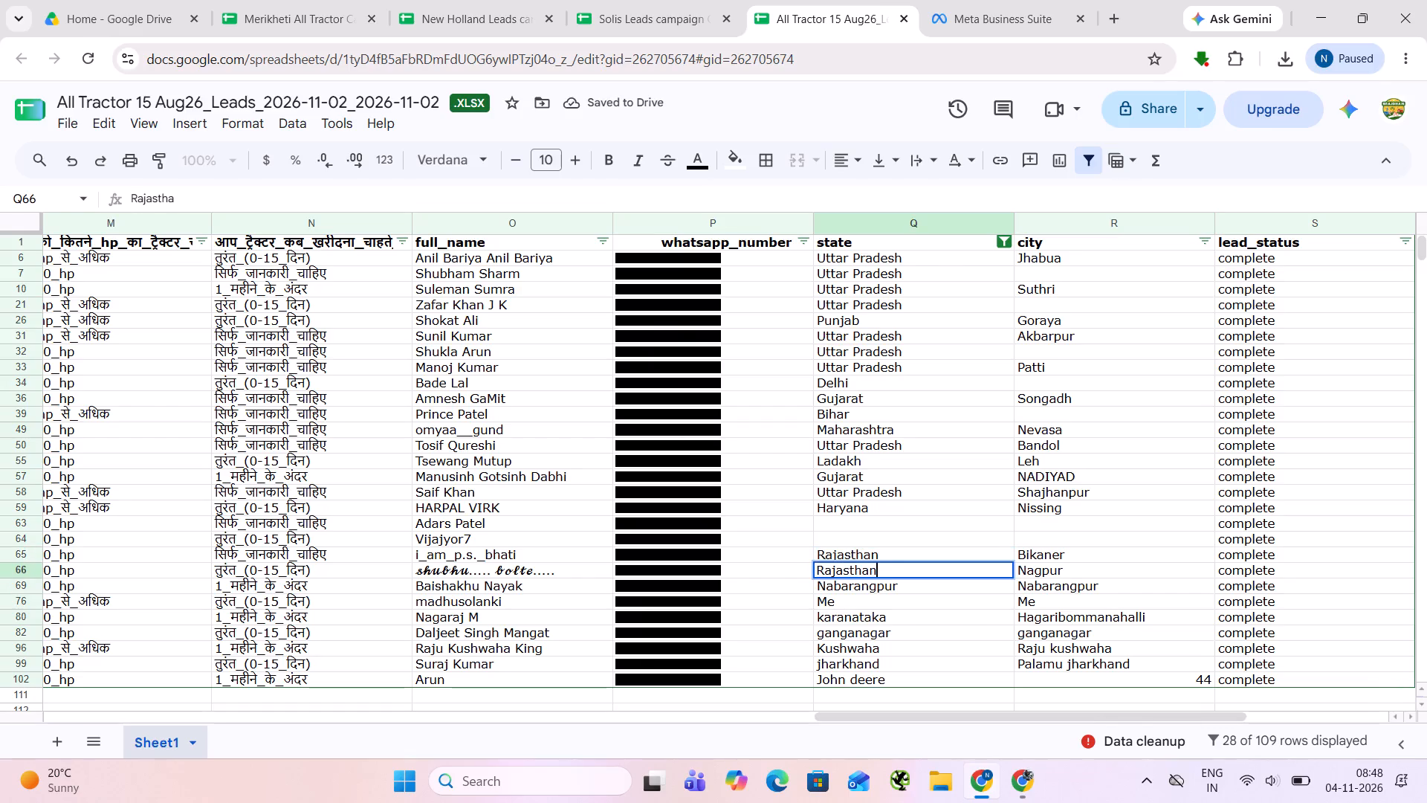
Enter Uttar Pradesh as the state in row 69, and clear both the state and city in row 76.
key("Down")
type("Uttar")
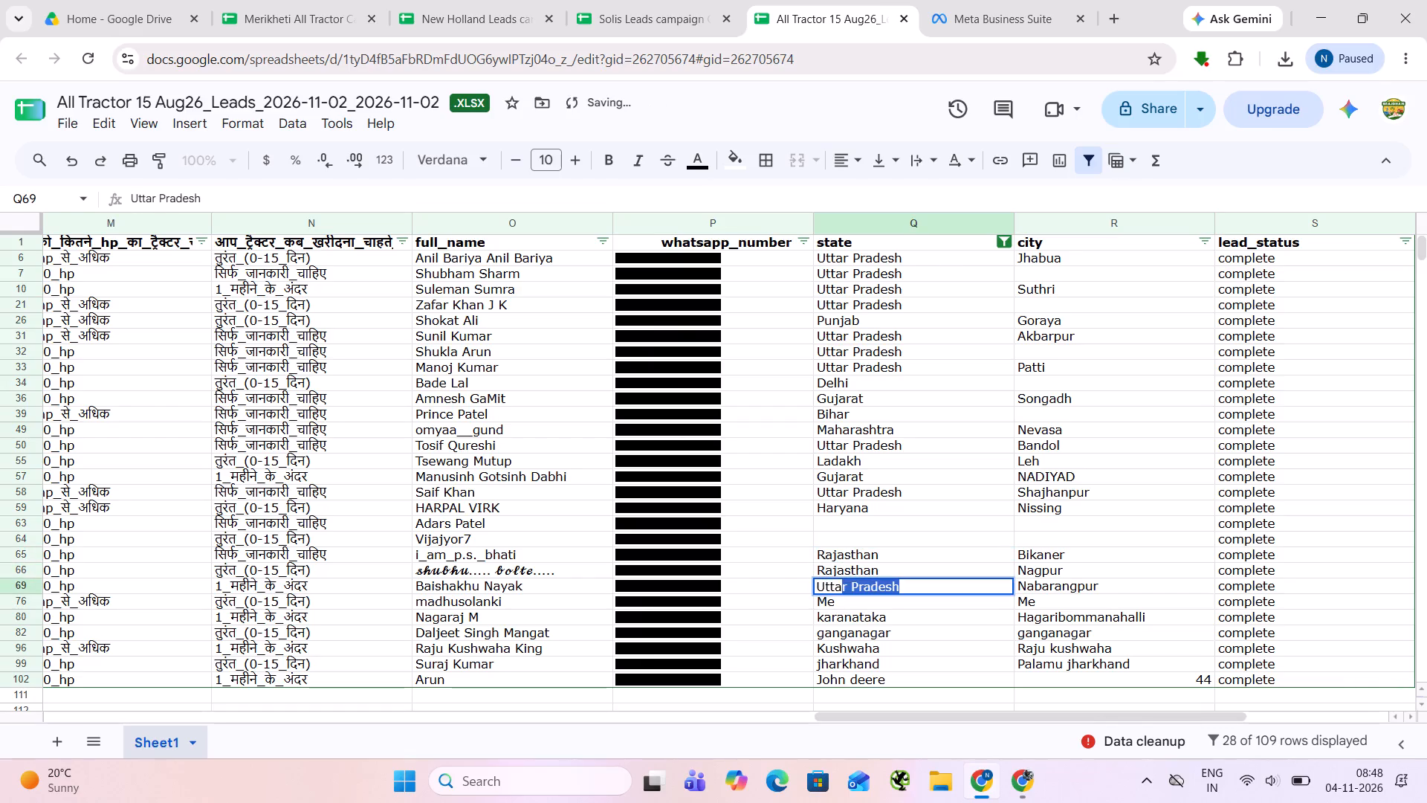
key("space")
key("Return")
key("BackSpace")
key("Right")
key("BackSpace")
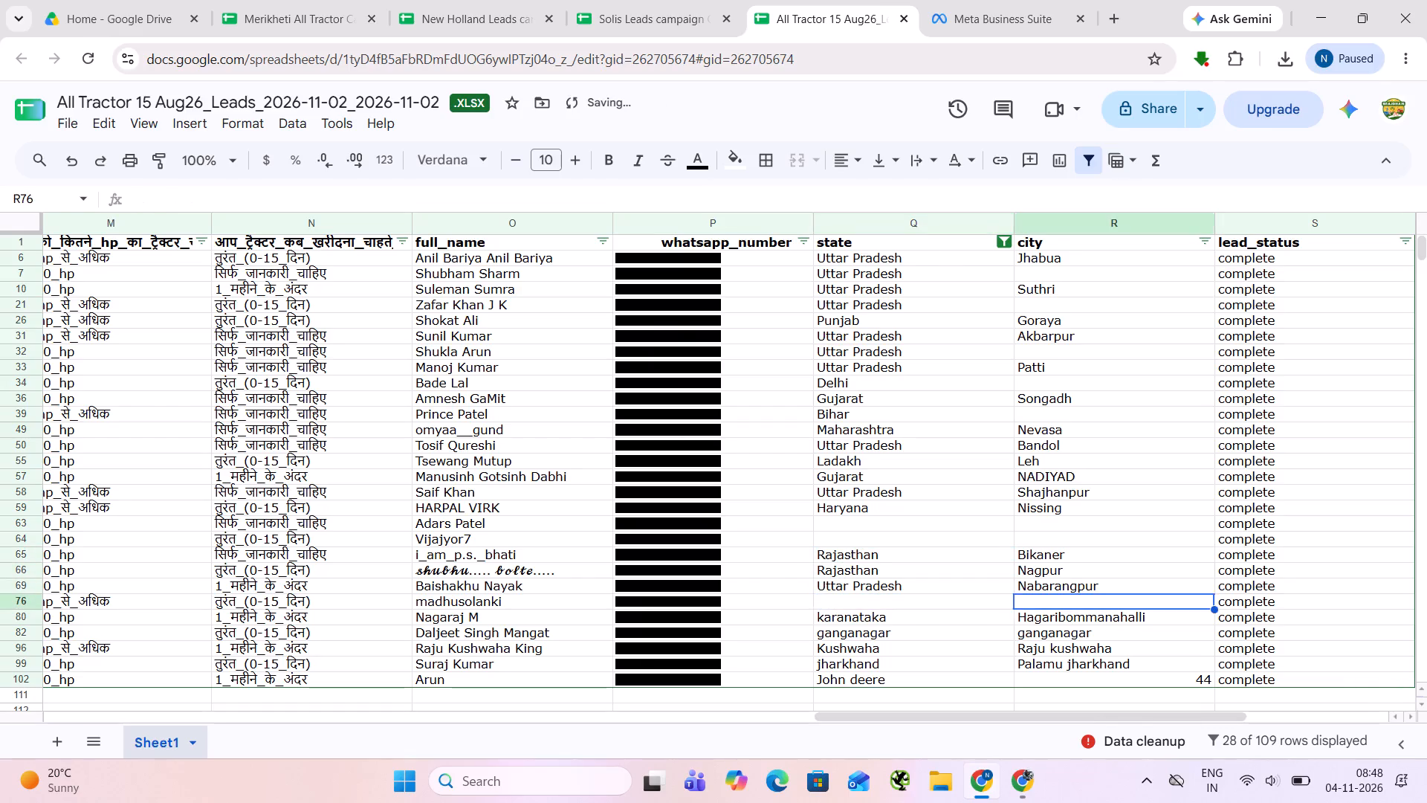
Set the state in row 80 to Karnataka and the state in row 82 to Rajasthan.
key("Down")
key("Left")
type("Karnatajka")
key("BackSpace")
key("BackSpace")
key("BackSpace")
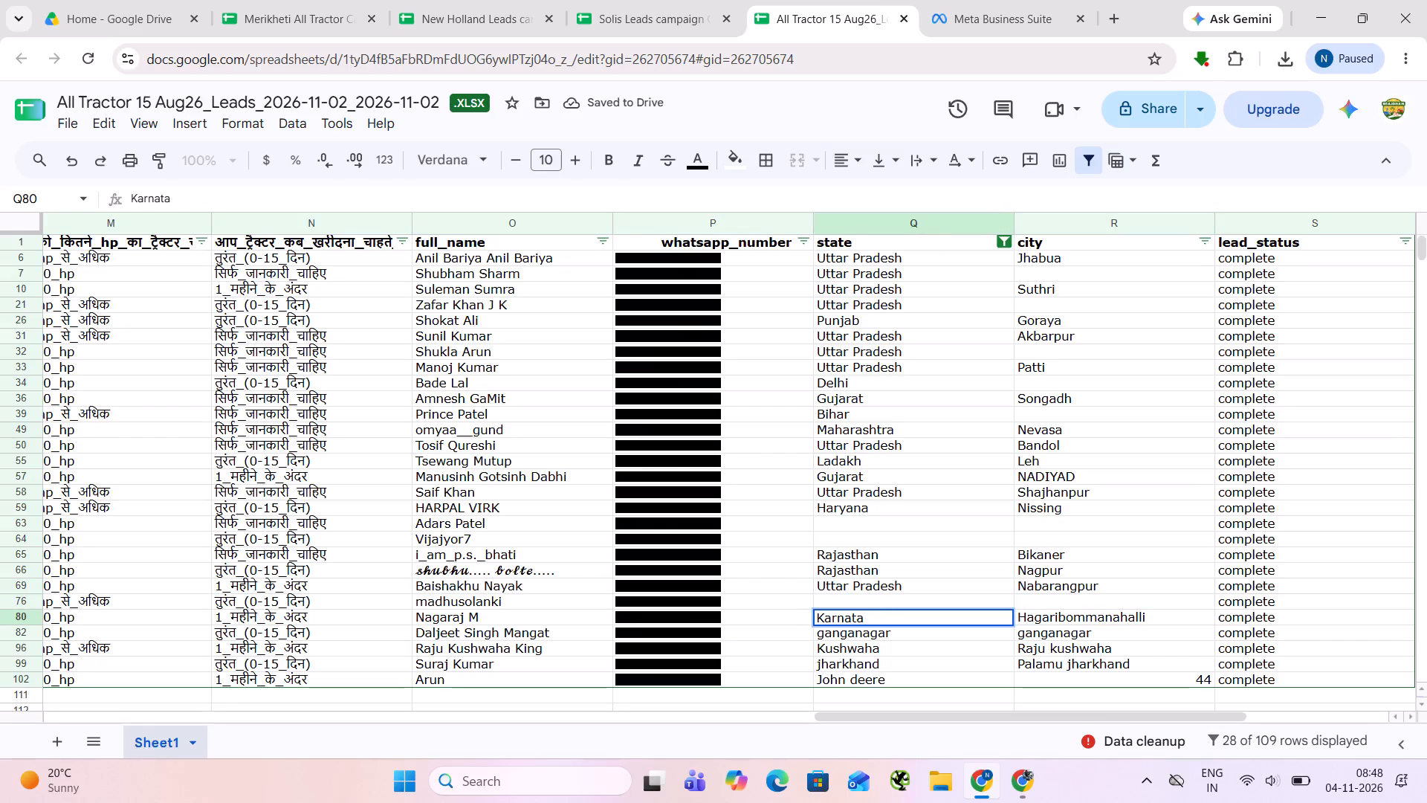
type("ka")
key("Down")
key("BackSpace")
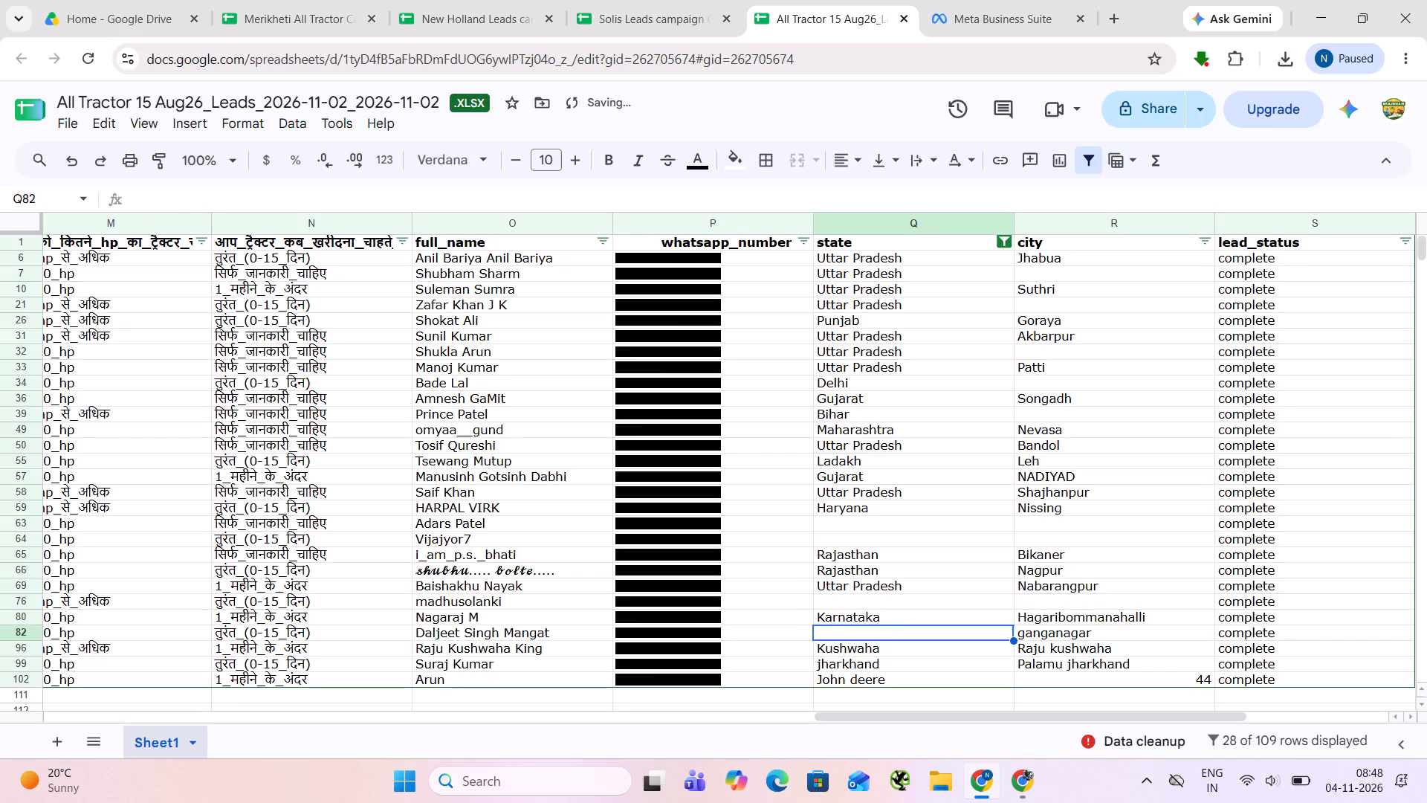
type("Rajasthan")
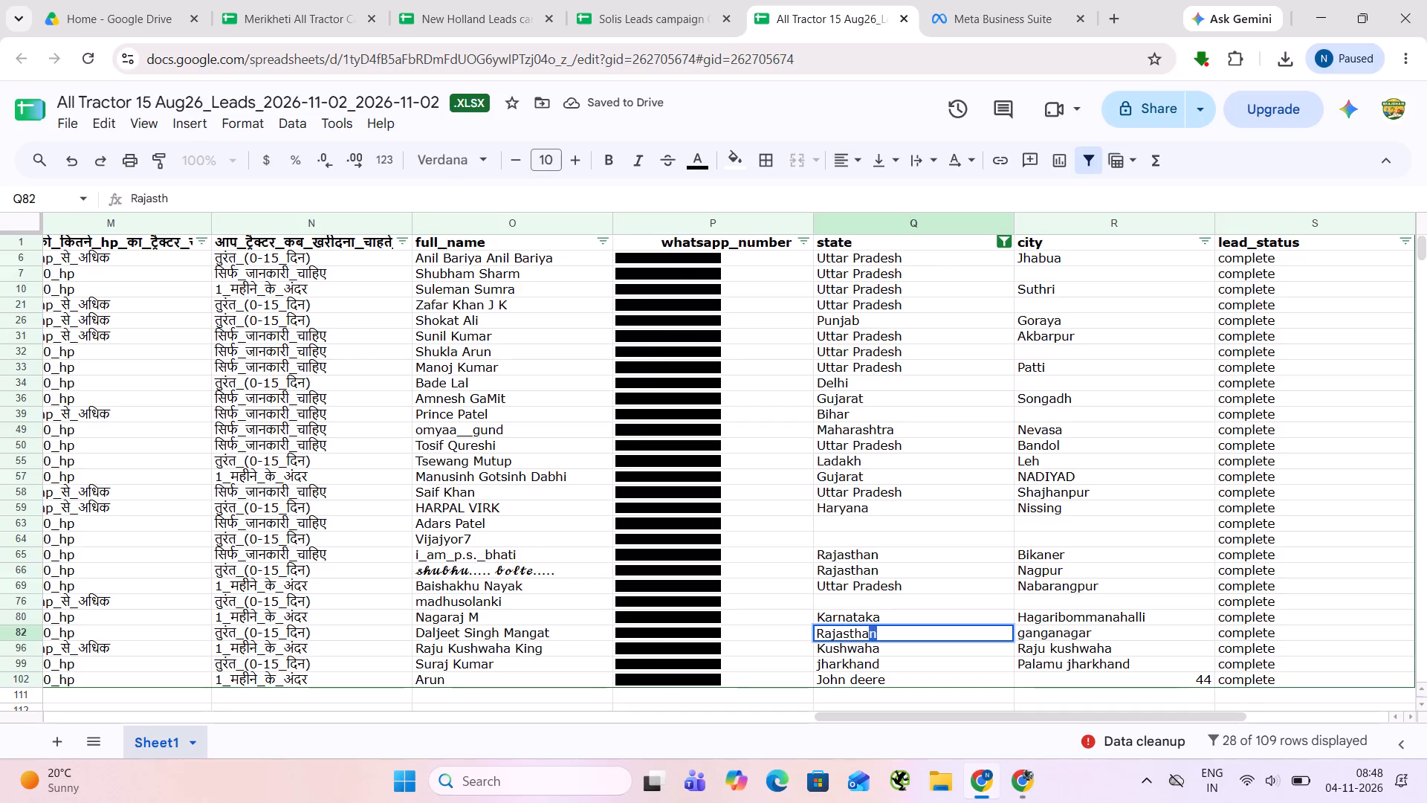
Clear the state and city entries in row 96.
key("Down")
key("BackSpace")
key("Right")
key("BackSpace")
Clear the city in row 99 and set its state to Jharkhand.
key("Down")
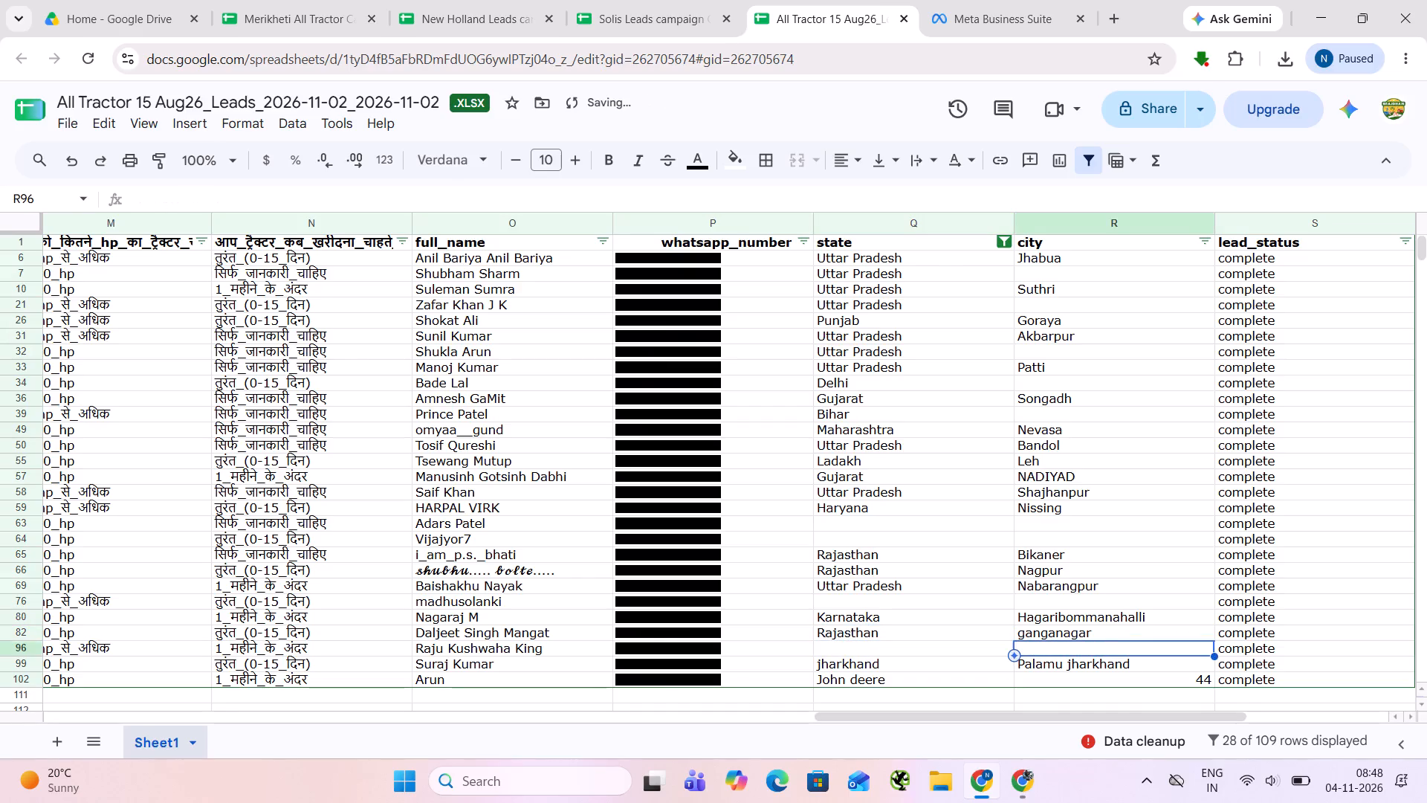
key("BackSpace")
key("Left")
type("Jharkhand")
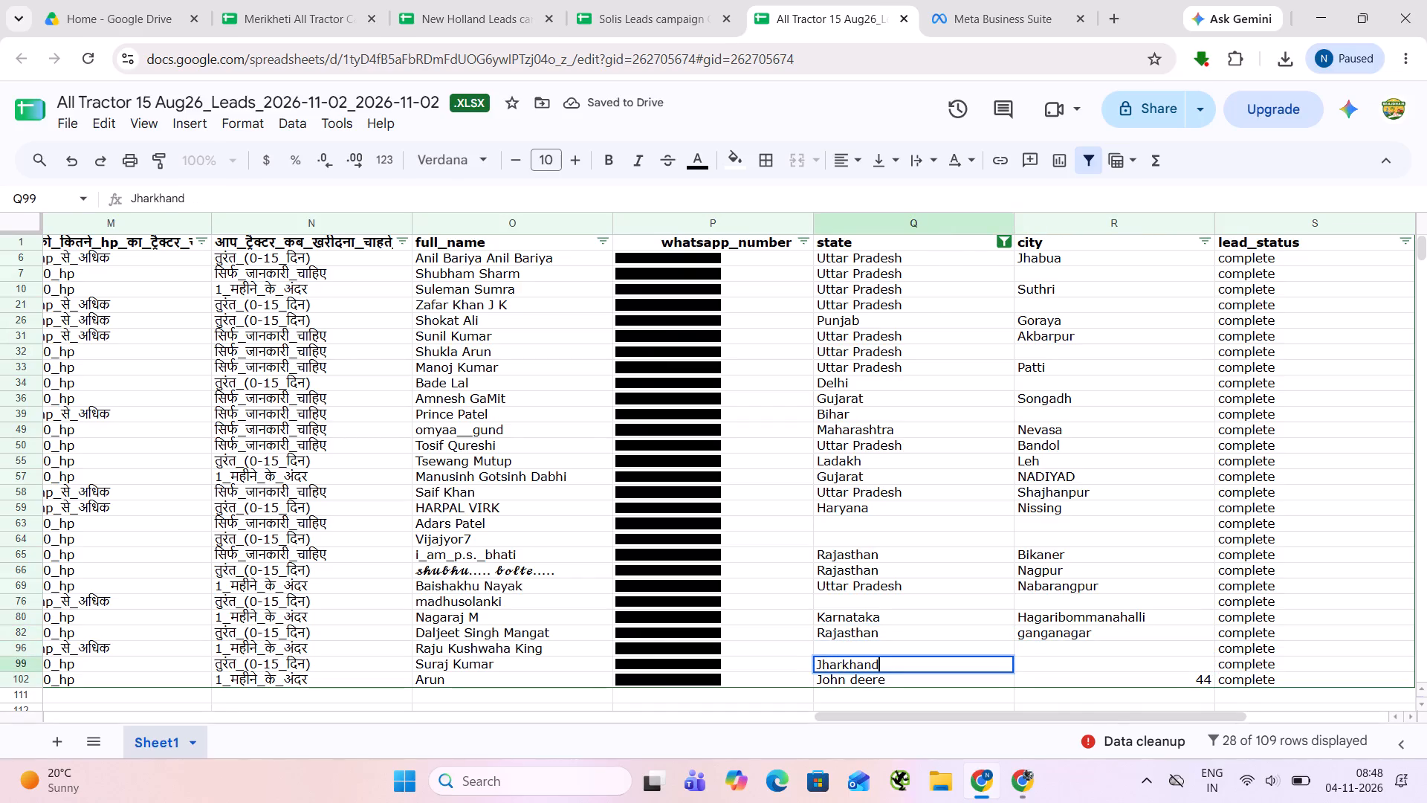
Clear the John deere state entry and the city entry in row 102.
key("Down")
key("BackSpace")
key("Right")
key("BackSpace")
key("Left")
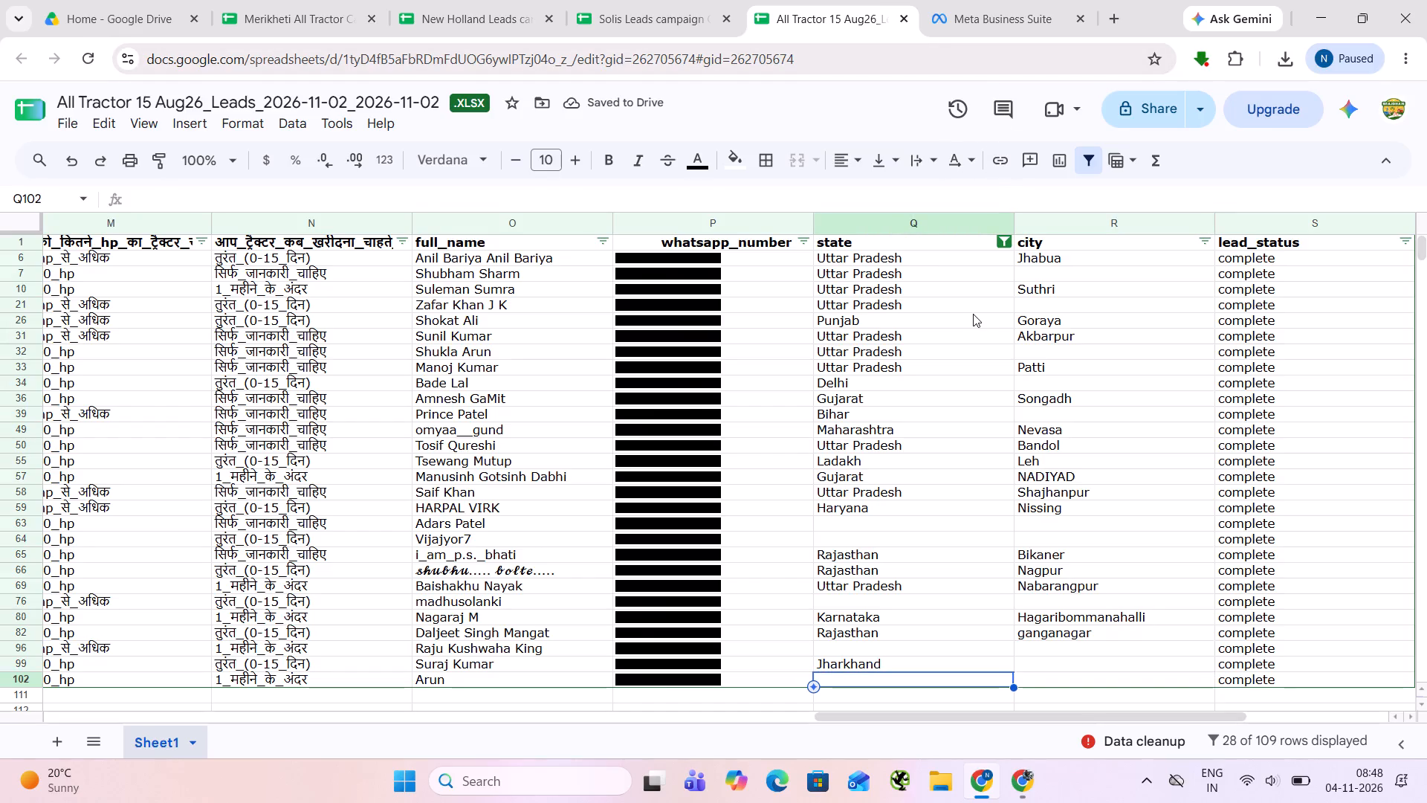
Deselect all values in the state column's filter, and select M.p and Madh pradesh.
left_click(1000, 242)
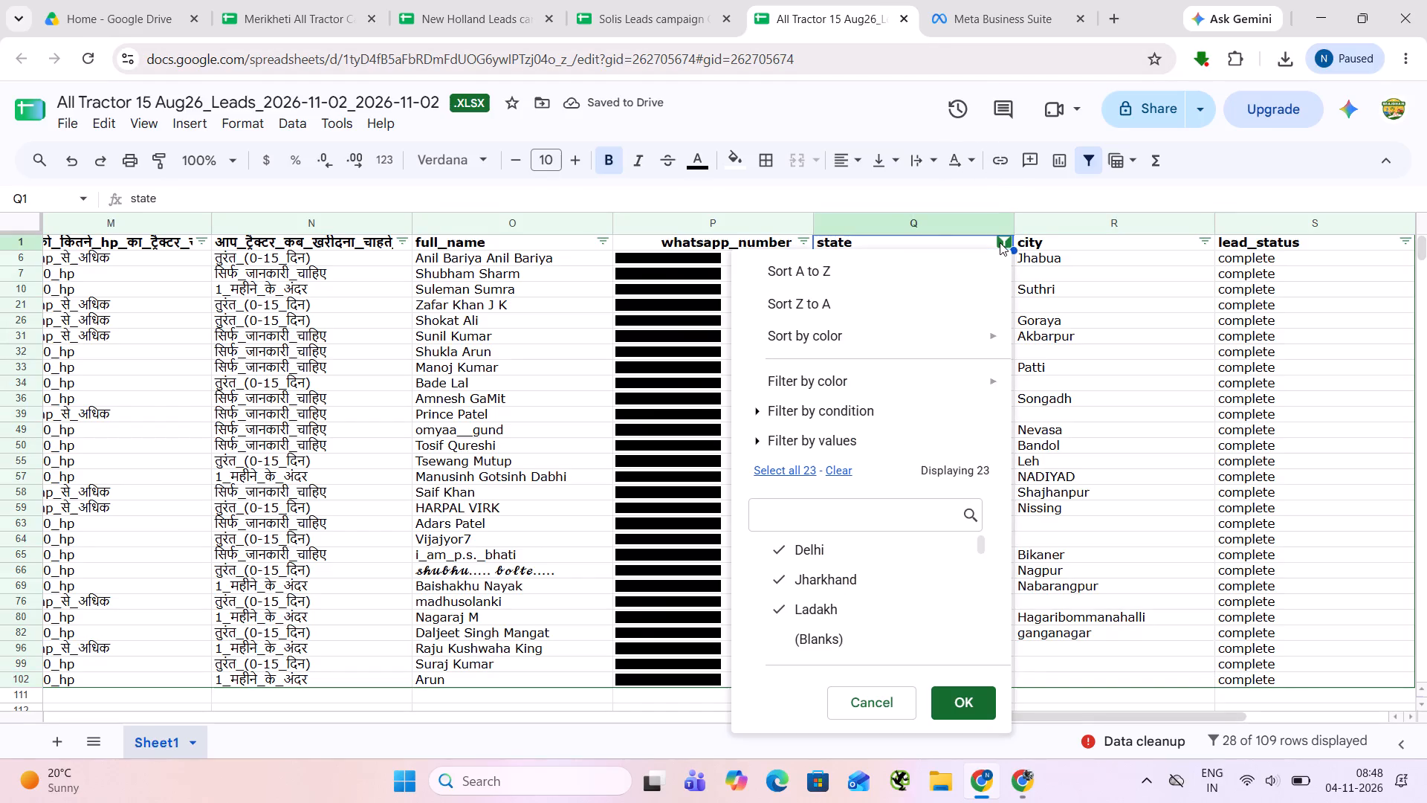
left_click(836, 481)
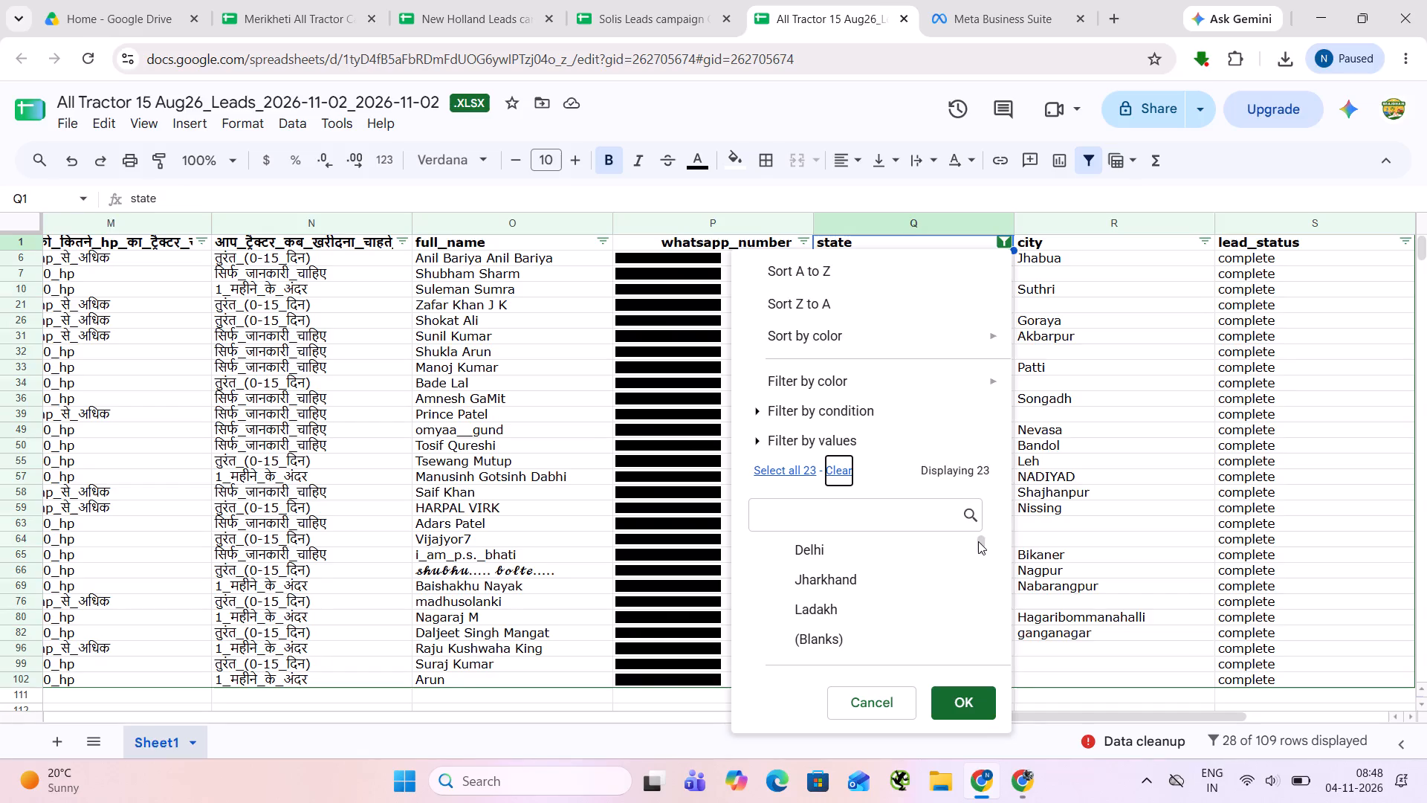
left_click_drag(978, 541, 975, 570)
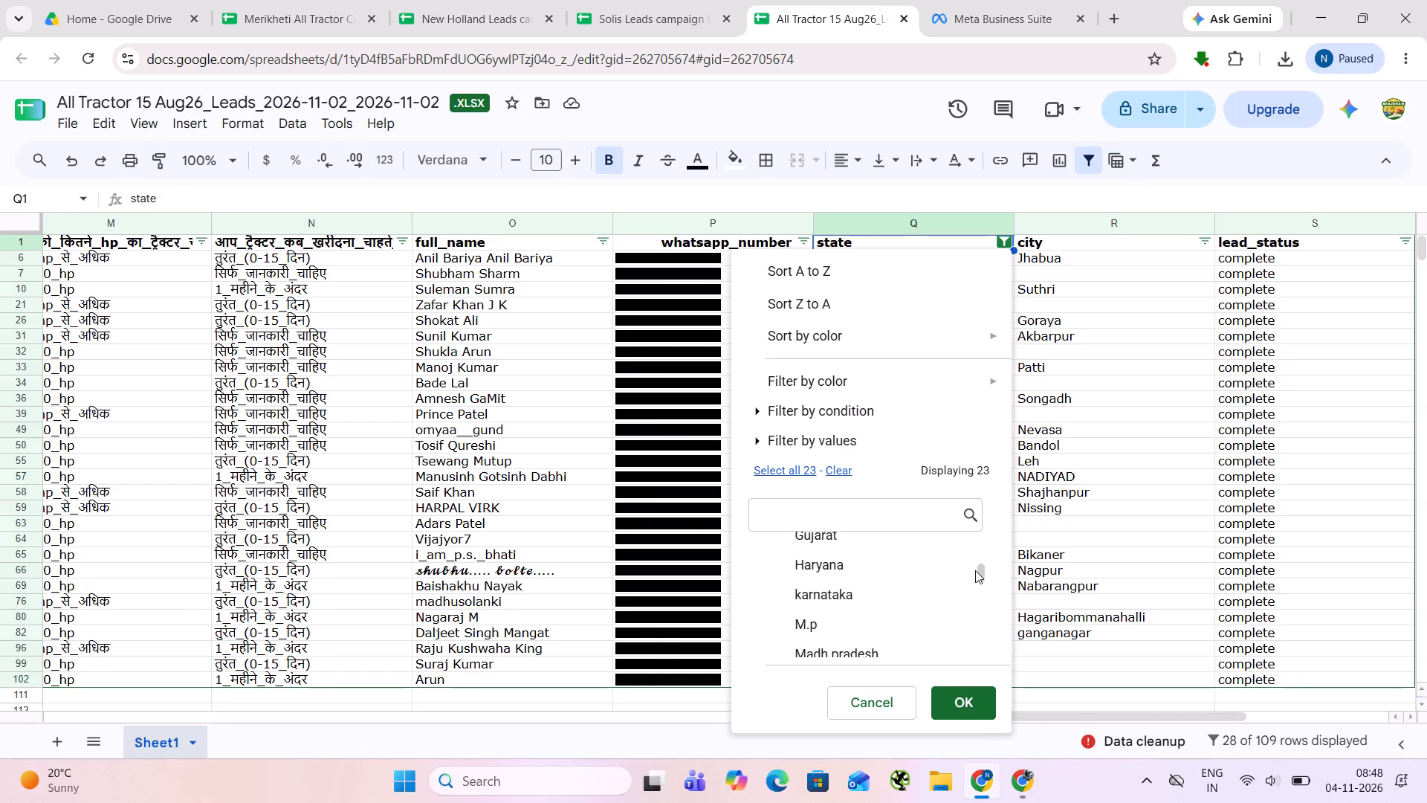
left_click_drag(975, 570, 975, 573)
left_click(806, 608)
left_click(833, 629)
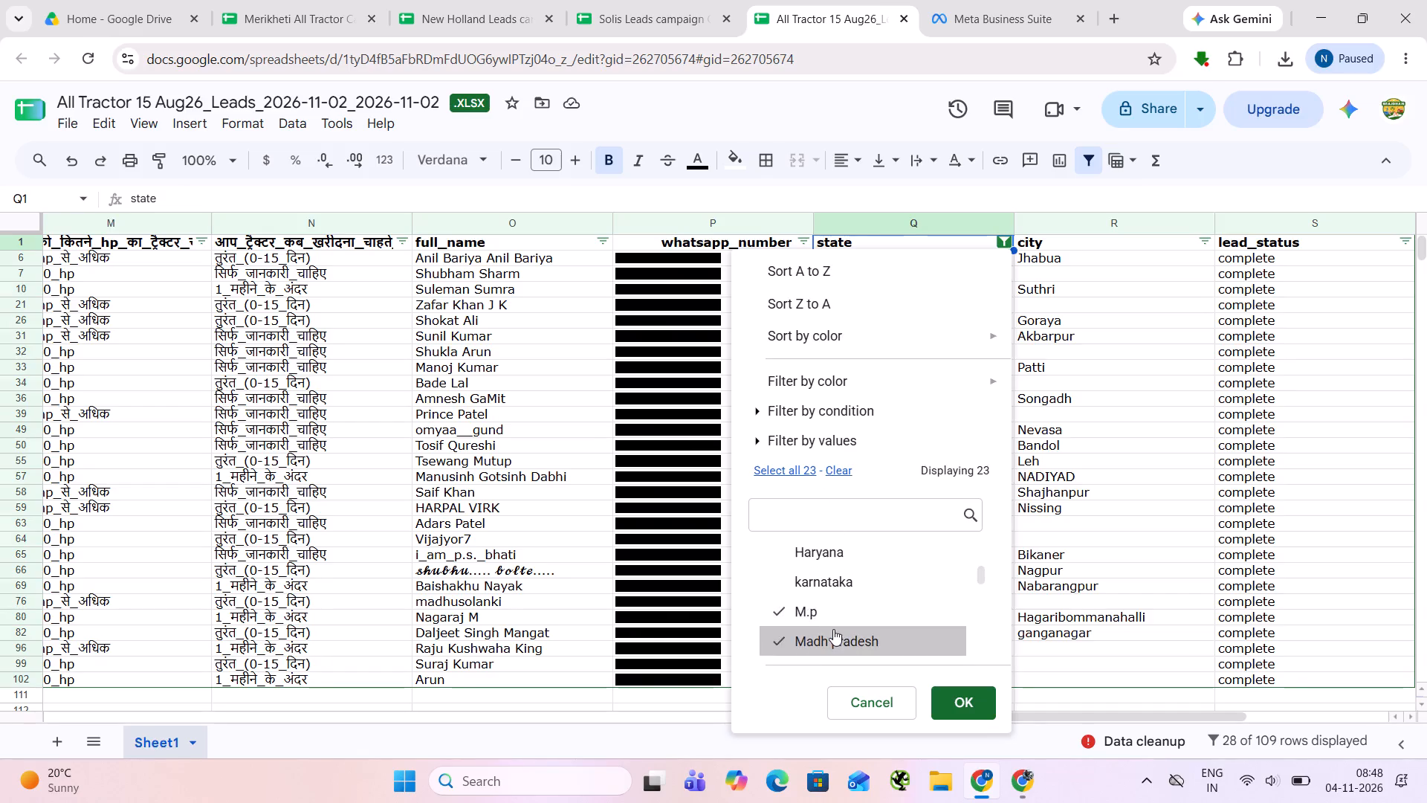
Add Madhya Pradesh, Madhyapradesh, Madhypradesh and mp to the state filter selection.
left_click(981, 593)
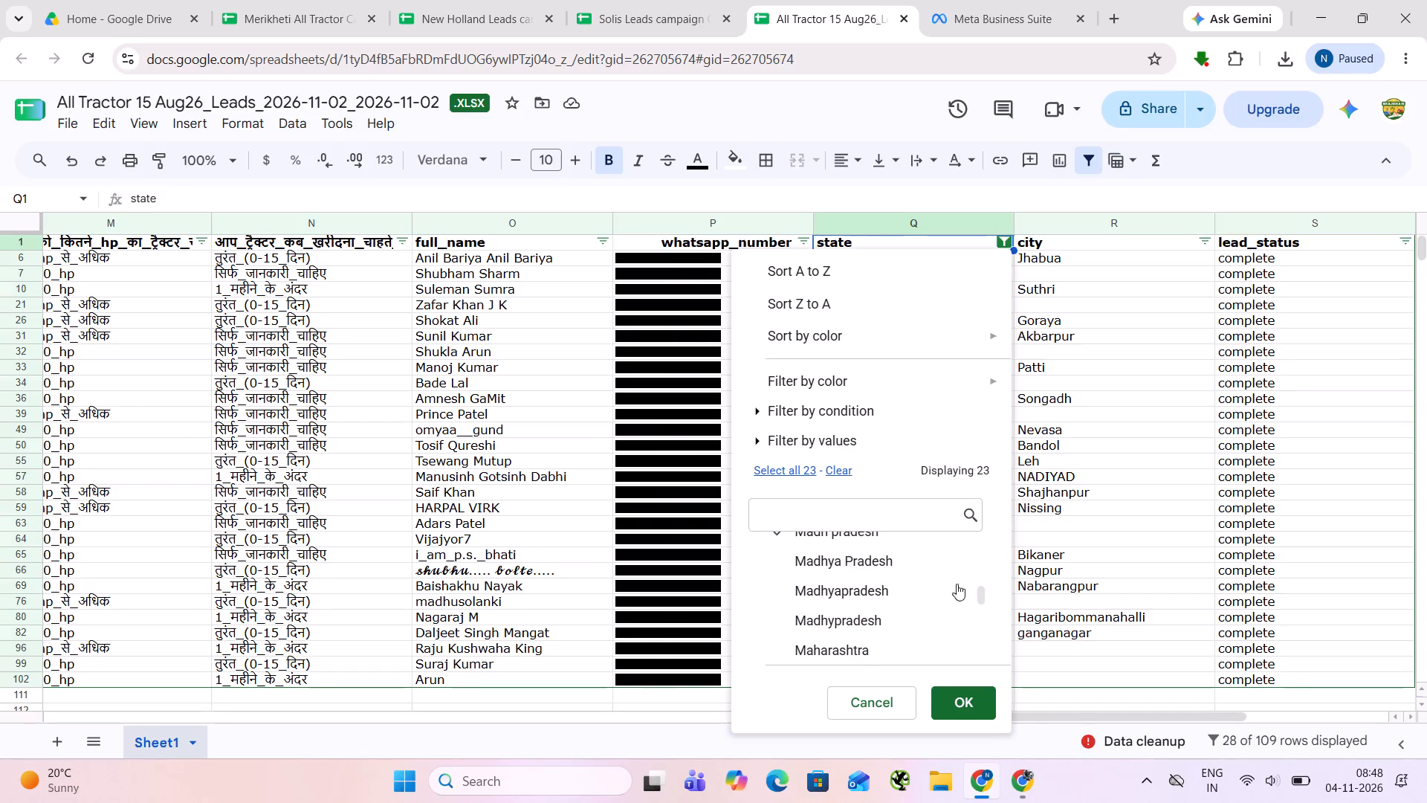
left_click(884, 560)
left_click_drag(864, 573, 838, 584)
left_click(838, 584)
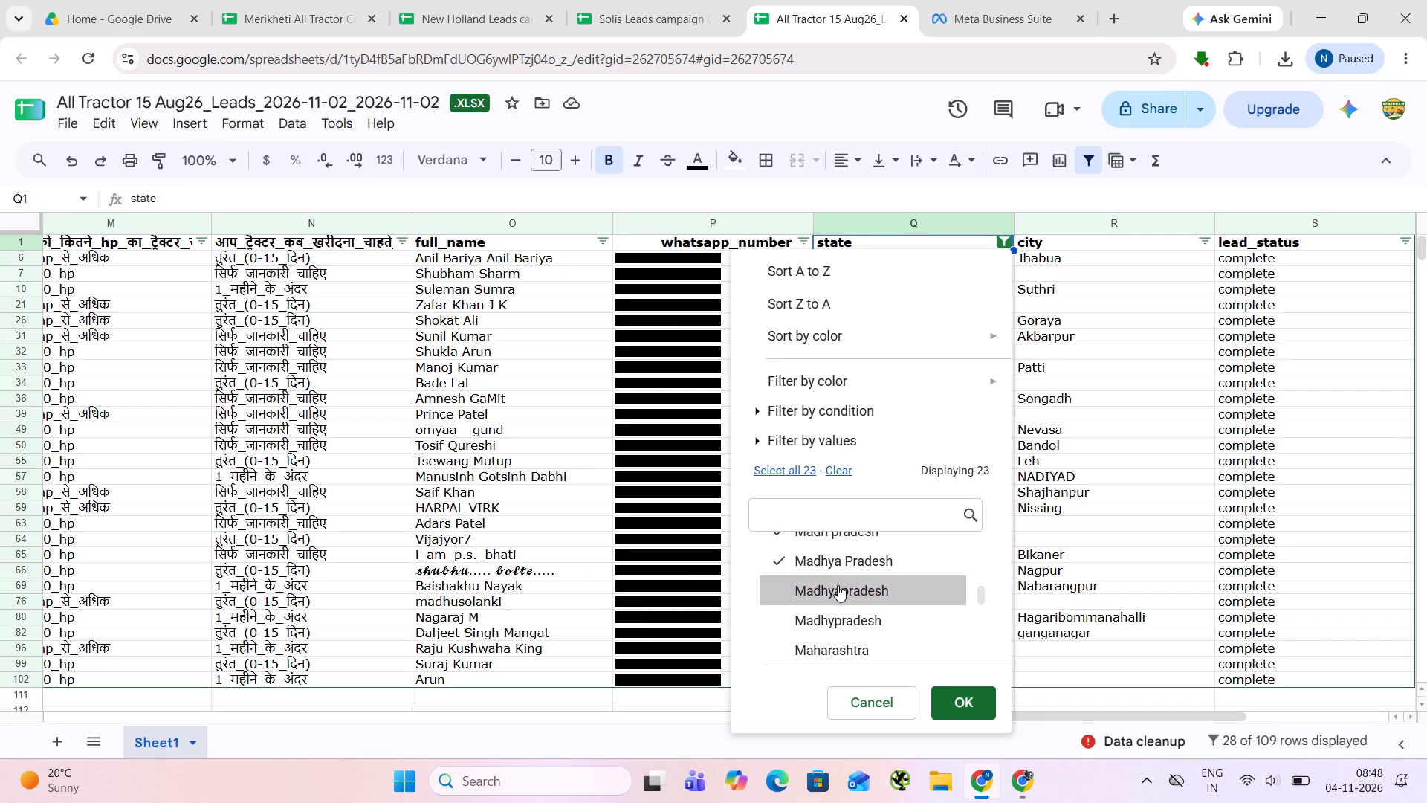
left_click(829, 591)
left_click(826, 602)
left_click(843, 618)
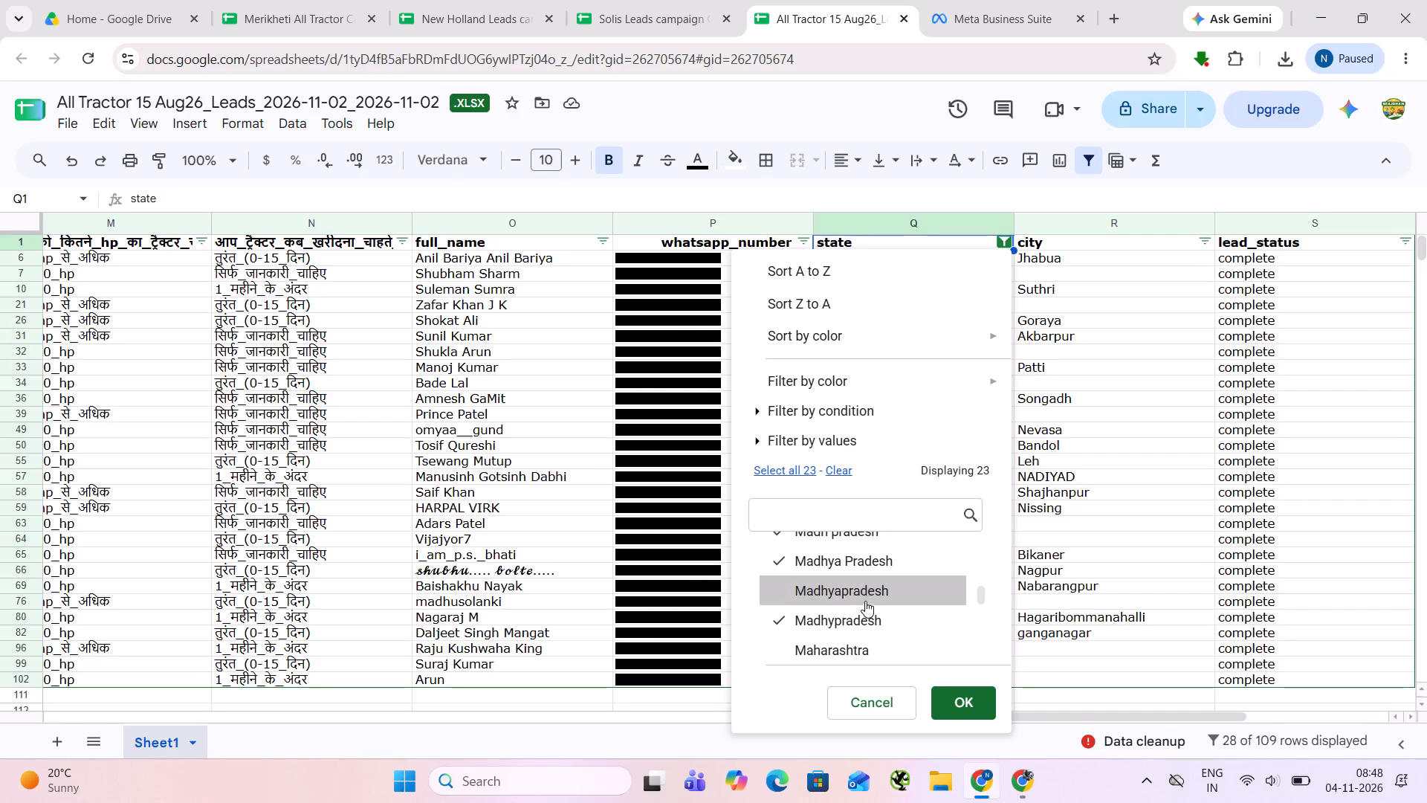
left_click(865, 601)
left_click_drag(982, 599, 980, 624)
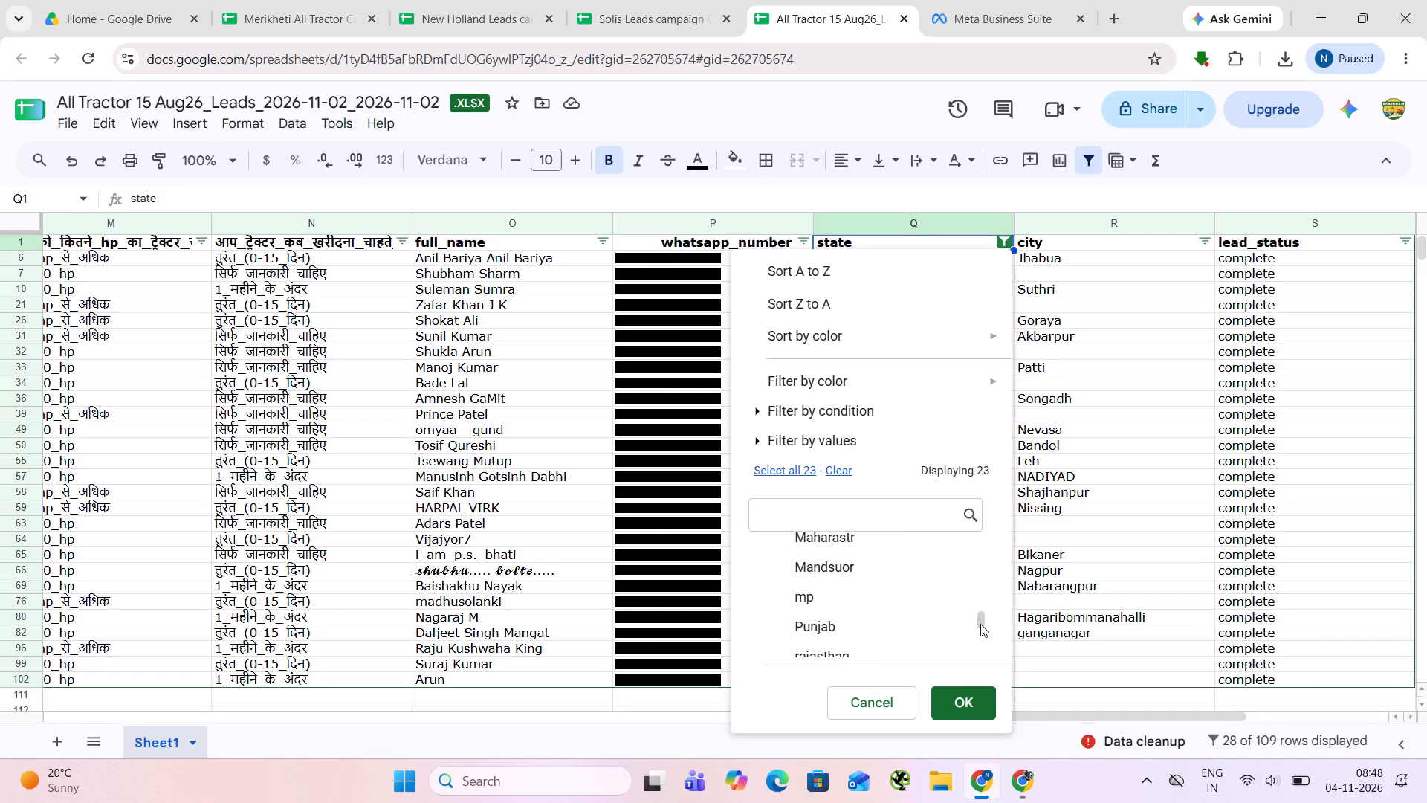
left_click_drag(980, 624, 980, 625)
left_click(839, 600)
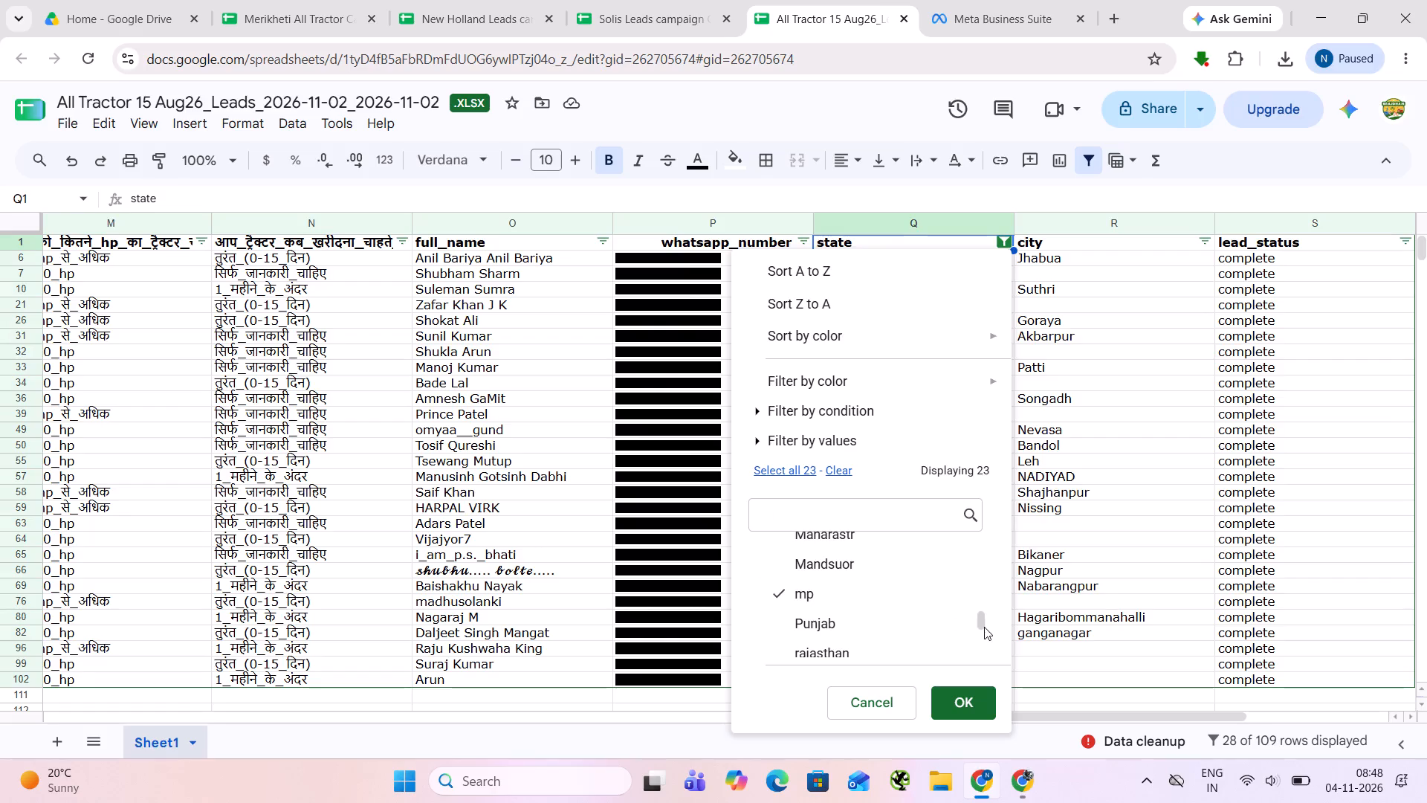
Add Rajsthan, RAJASTHAN (JAIPUR) and RJ to the state filter selection and apply the filter.
left_click_drag(985, 627, 985, 645)
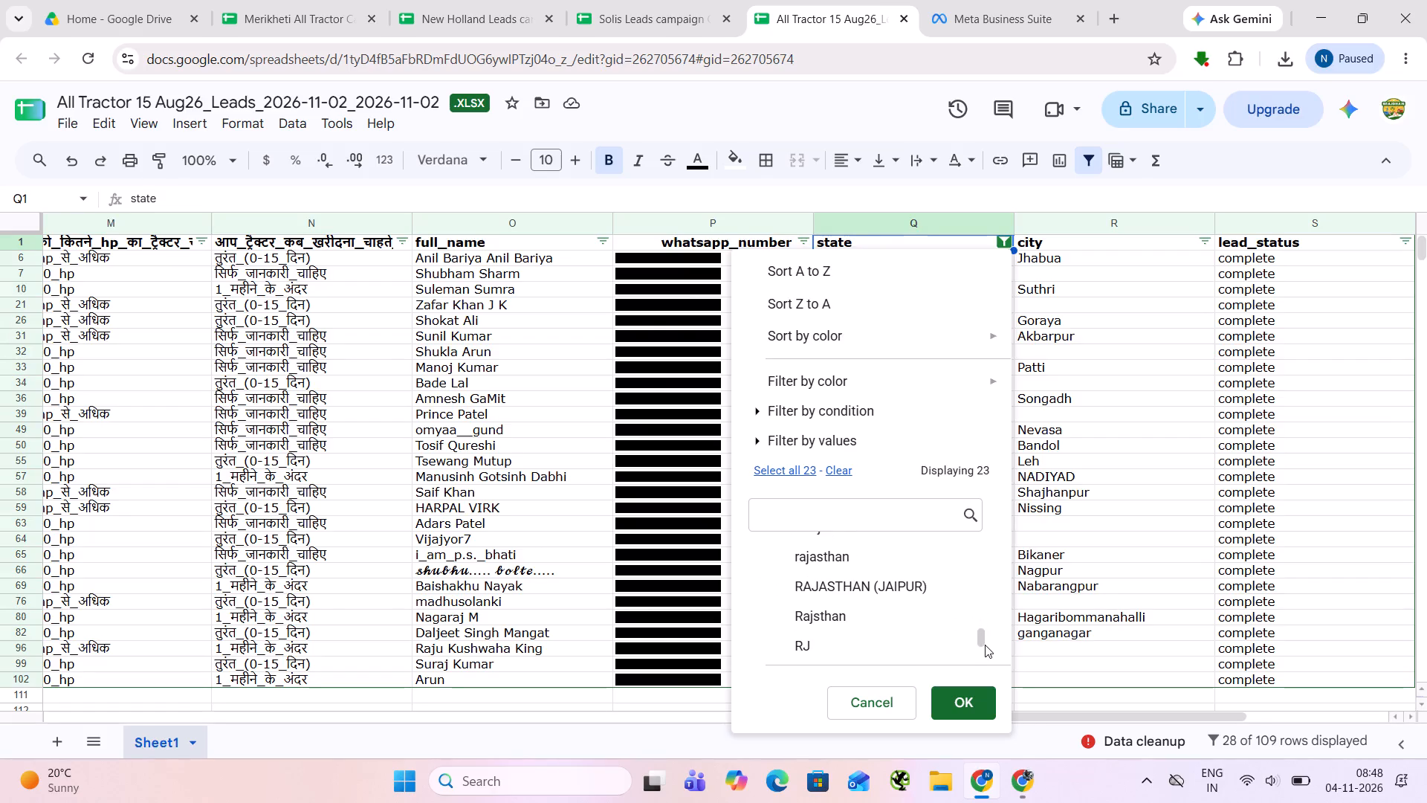
left_click_drag(985, 645, 984, 654)
left_click(911, 570)
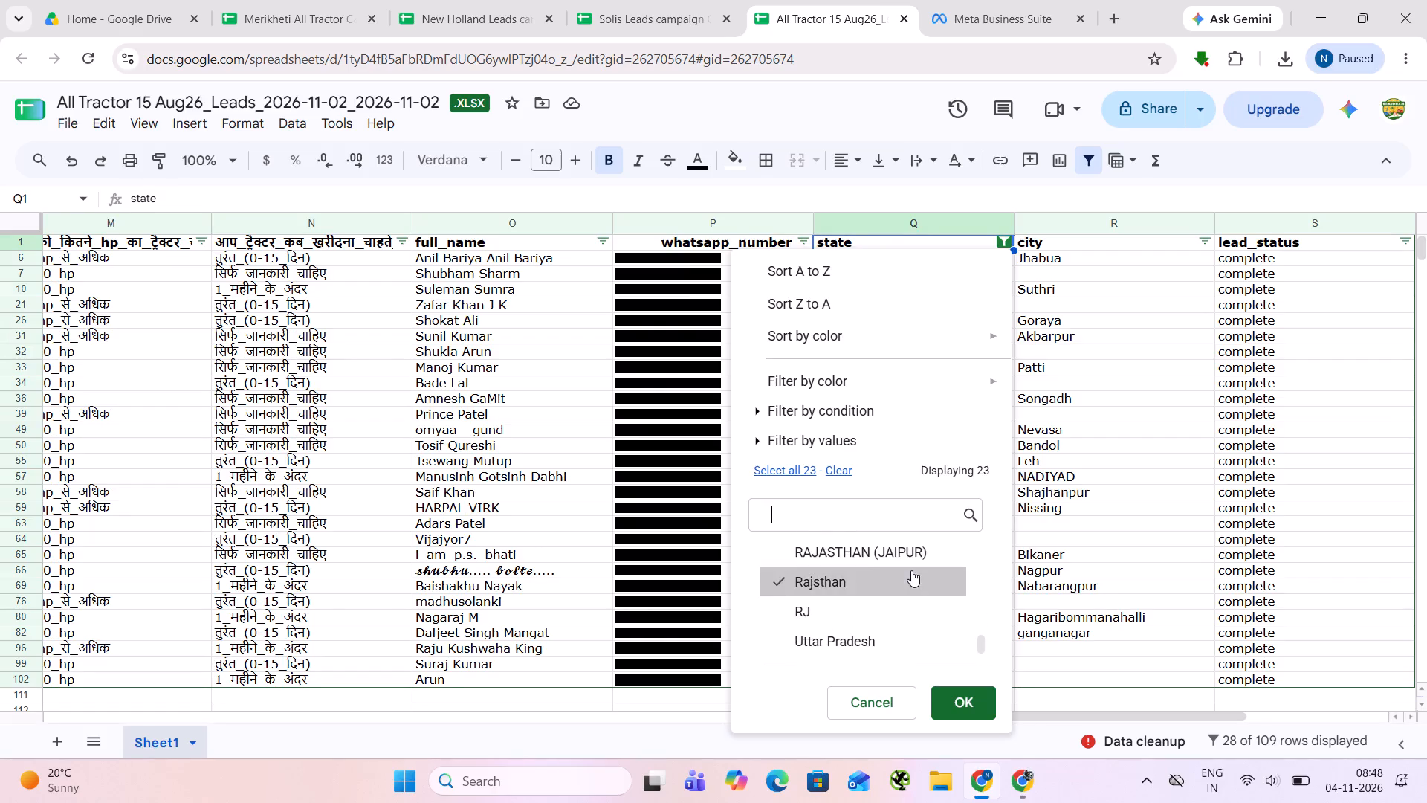
left_click(868, 563)
left_click(785, 622)
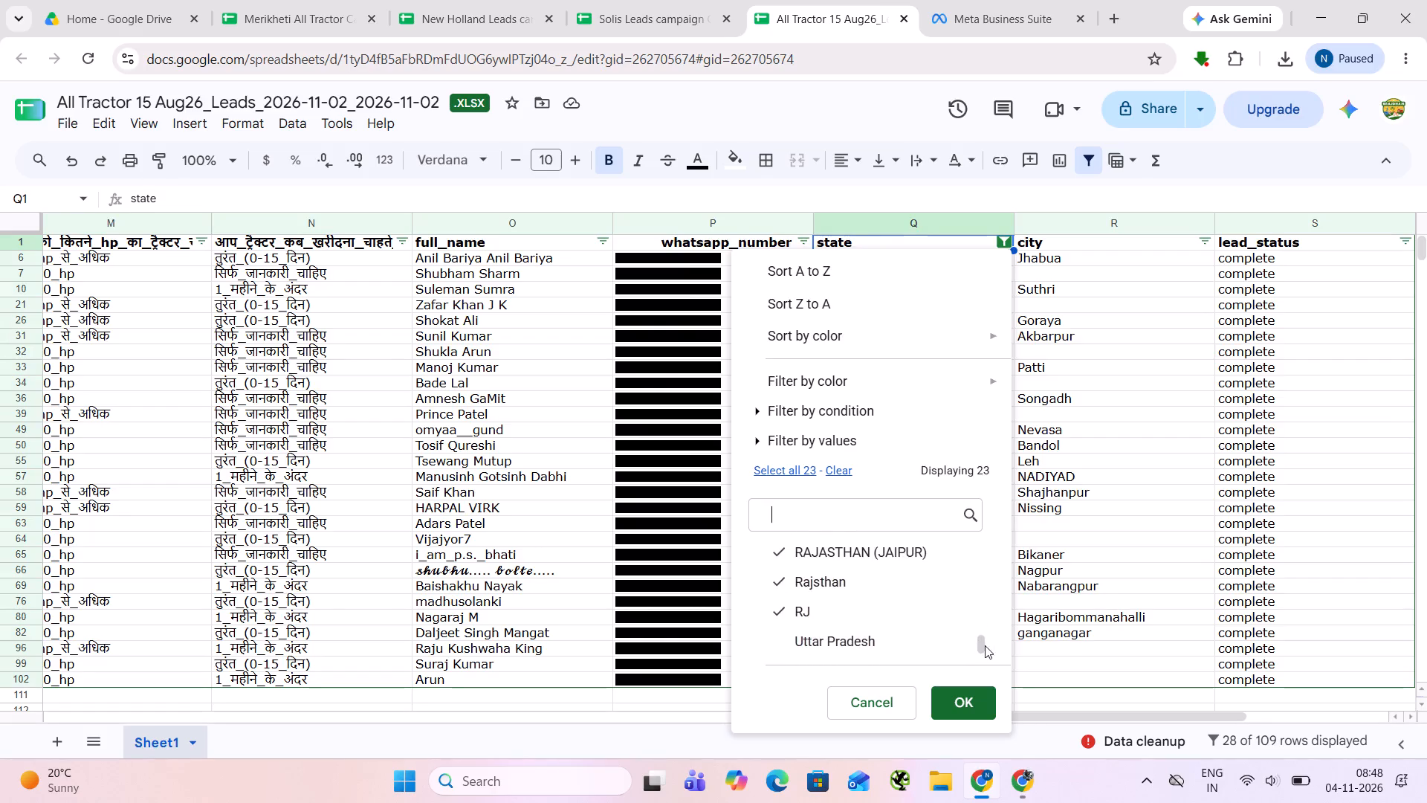
left_click_drag(985, 645, 983, 654)
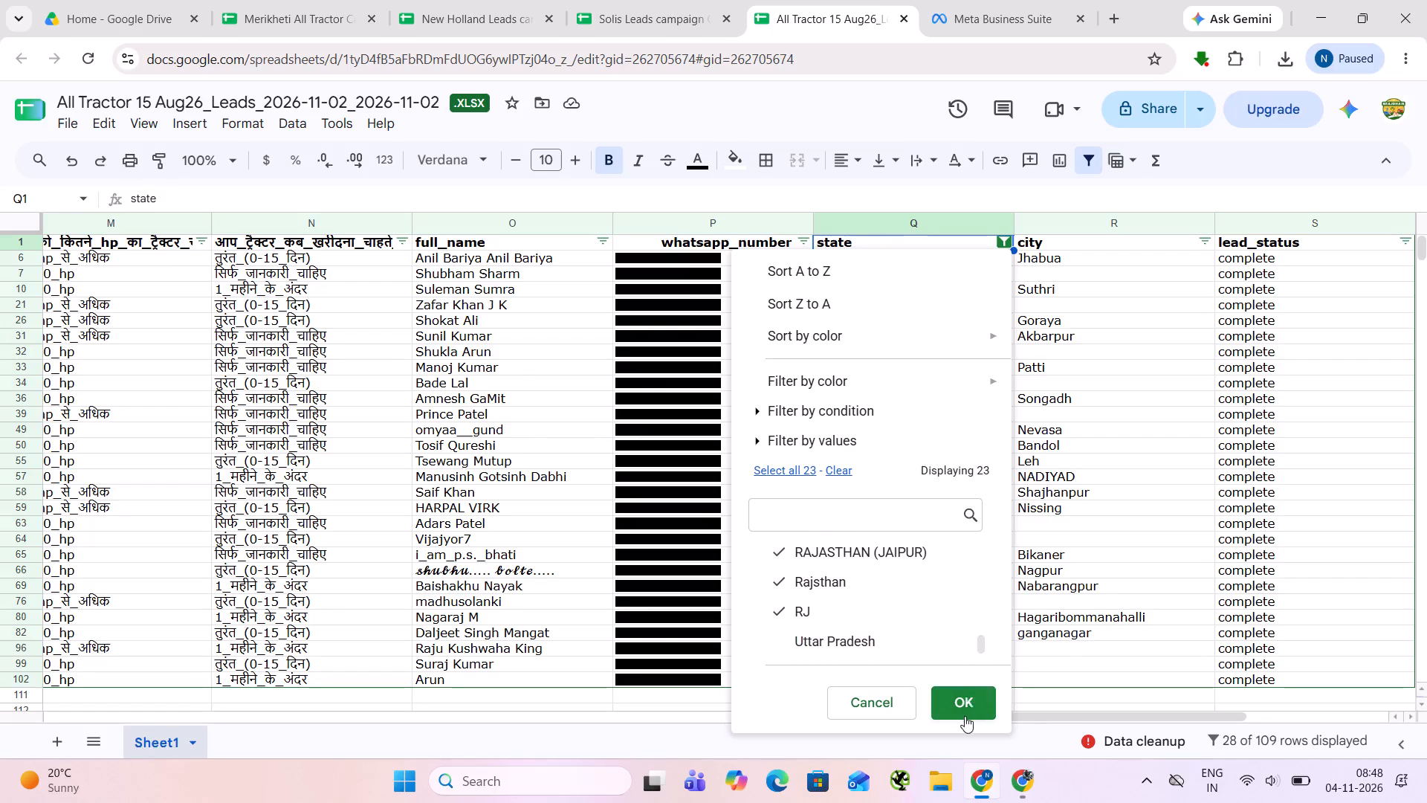
left_click(965, 716)
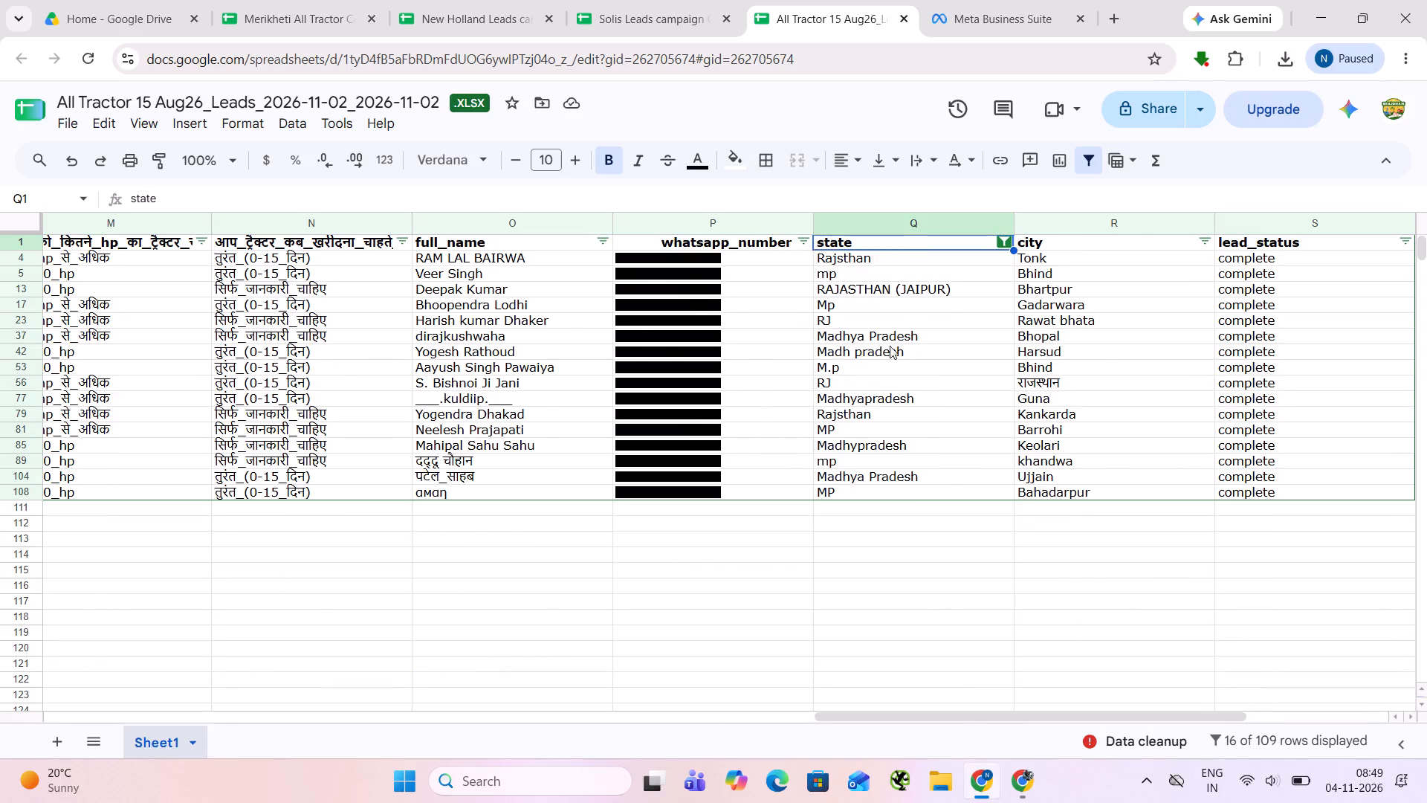
Copy Madhya Pradesh from row 104's state and paste it into the state cells of rows 108, 89, 85, 81 and 77.
left_click(881, 474)
key("ctrl+c")
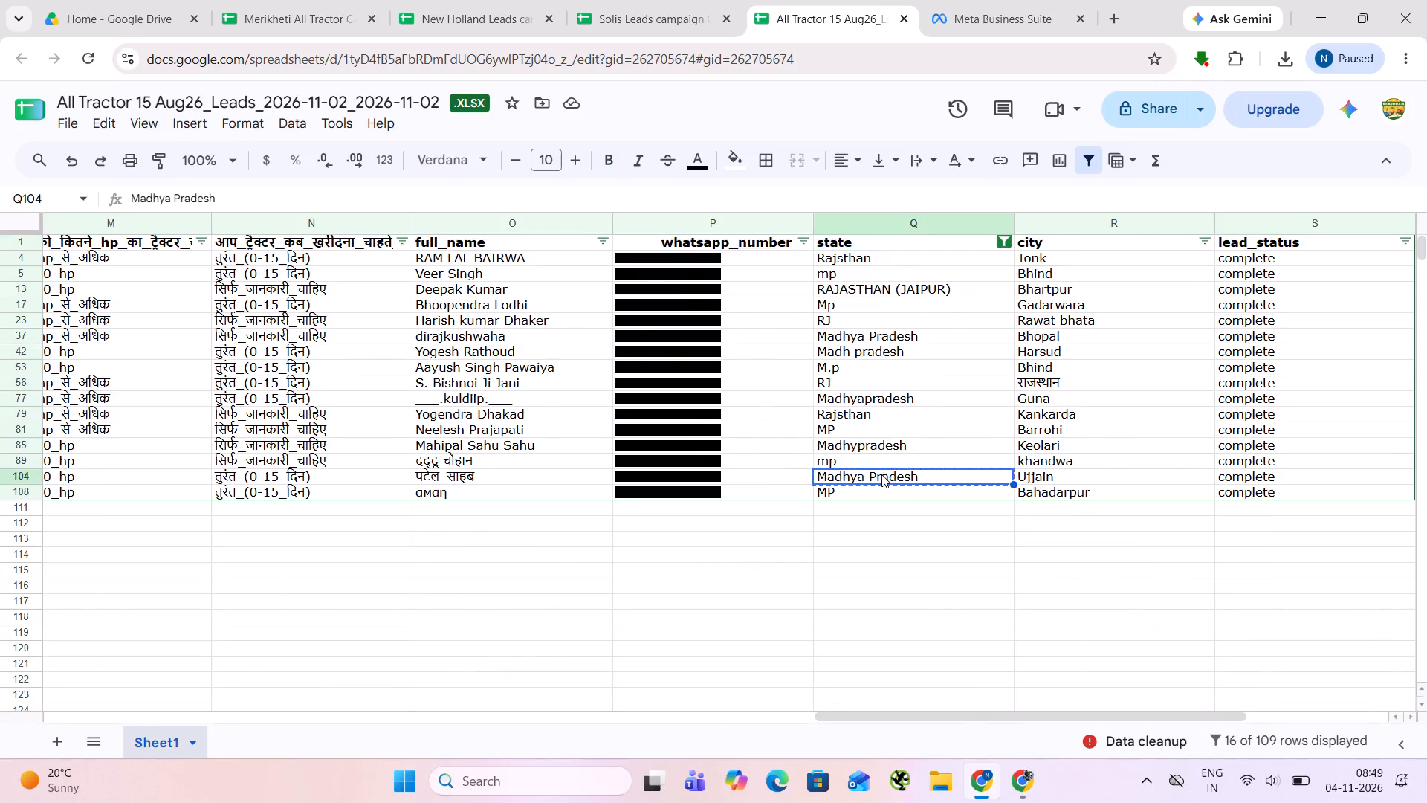
key("Down")
key("ctrl+v")
key("Up")
key("Up")
key("ctrl+v")
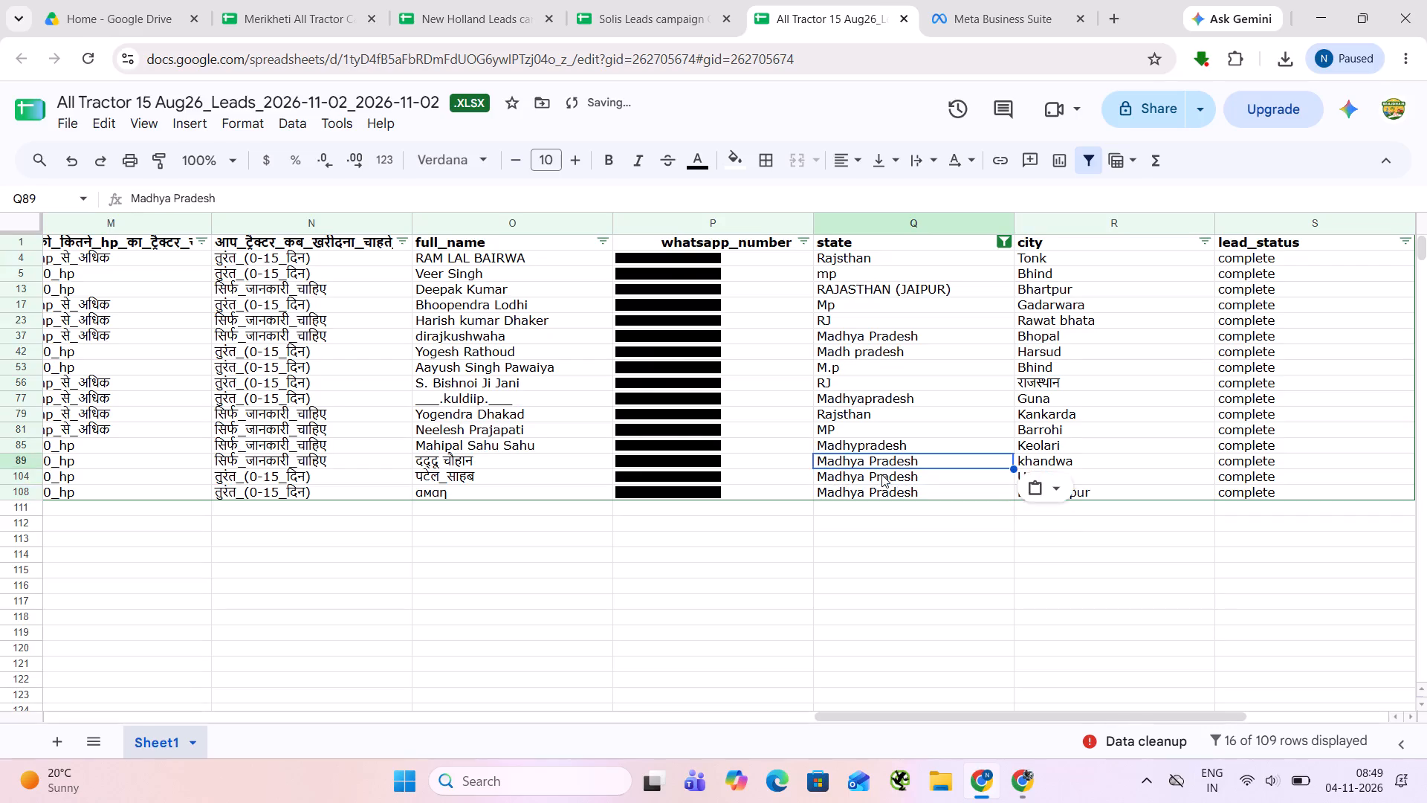
key("Up")
key("ctrl+v")
key("Up")
key("ctrl+v")
key("Up")
key("Up")
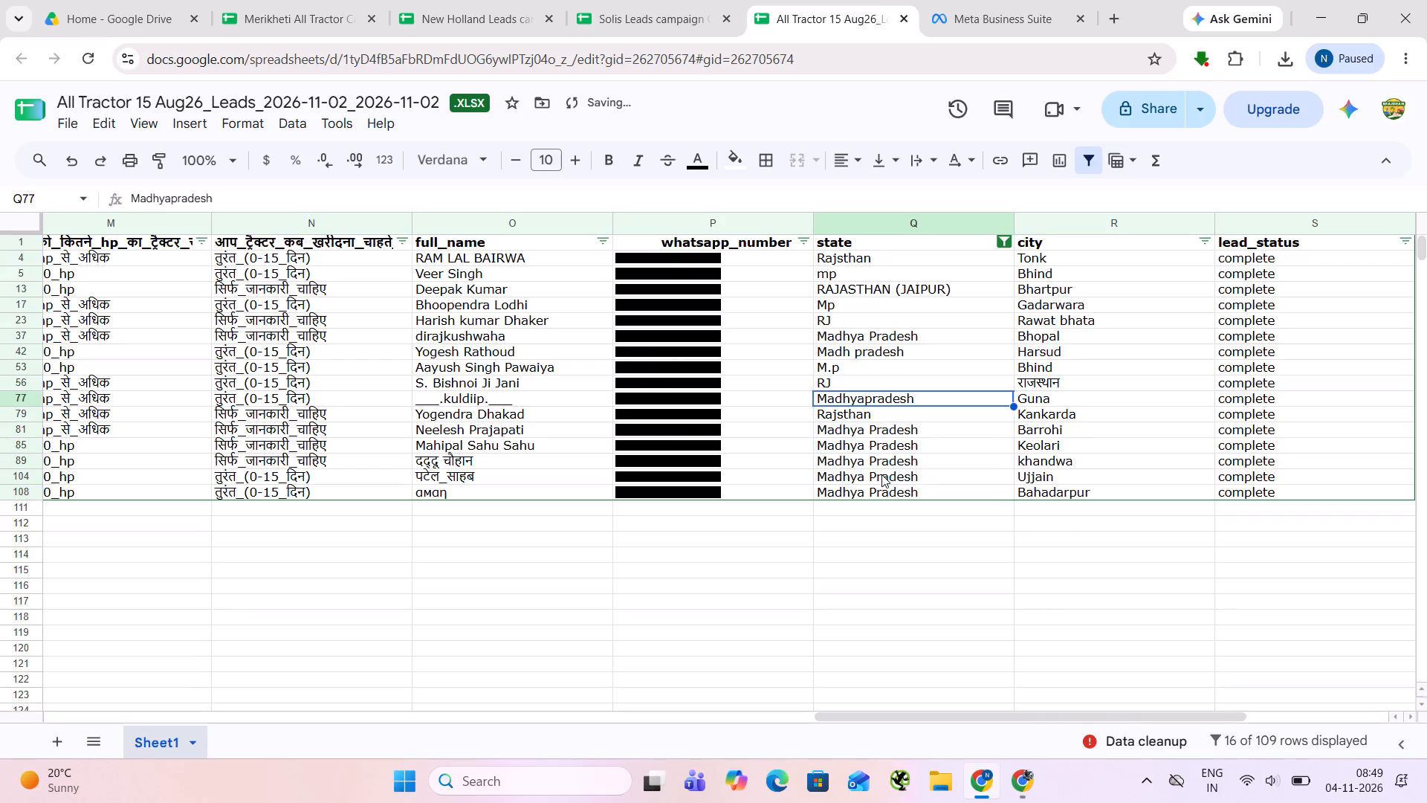
key("ctrl+v")
Paste Madhya Pradesh into the state cells of rows 53, 42, 37, 17 and 5.
key("Up")
key("Up")
key("ctrl+v")
key("Up")
key("ctrl+v")
key("Up")
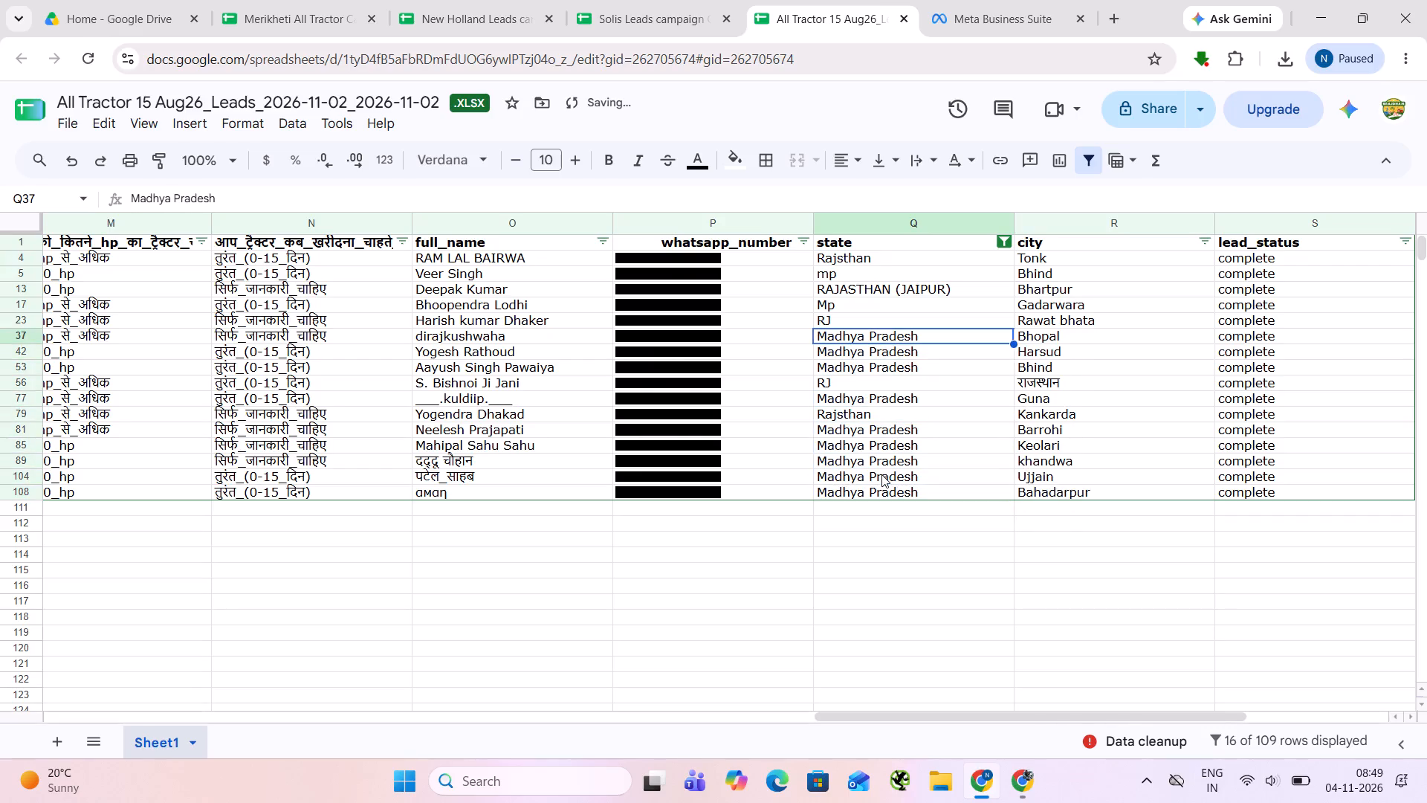
key("ctrl+v")
key("Up")
key("Up")
key("ctrl+v")
key("Up")
key("Up")
key("ctrl+v")
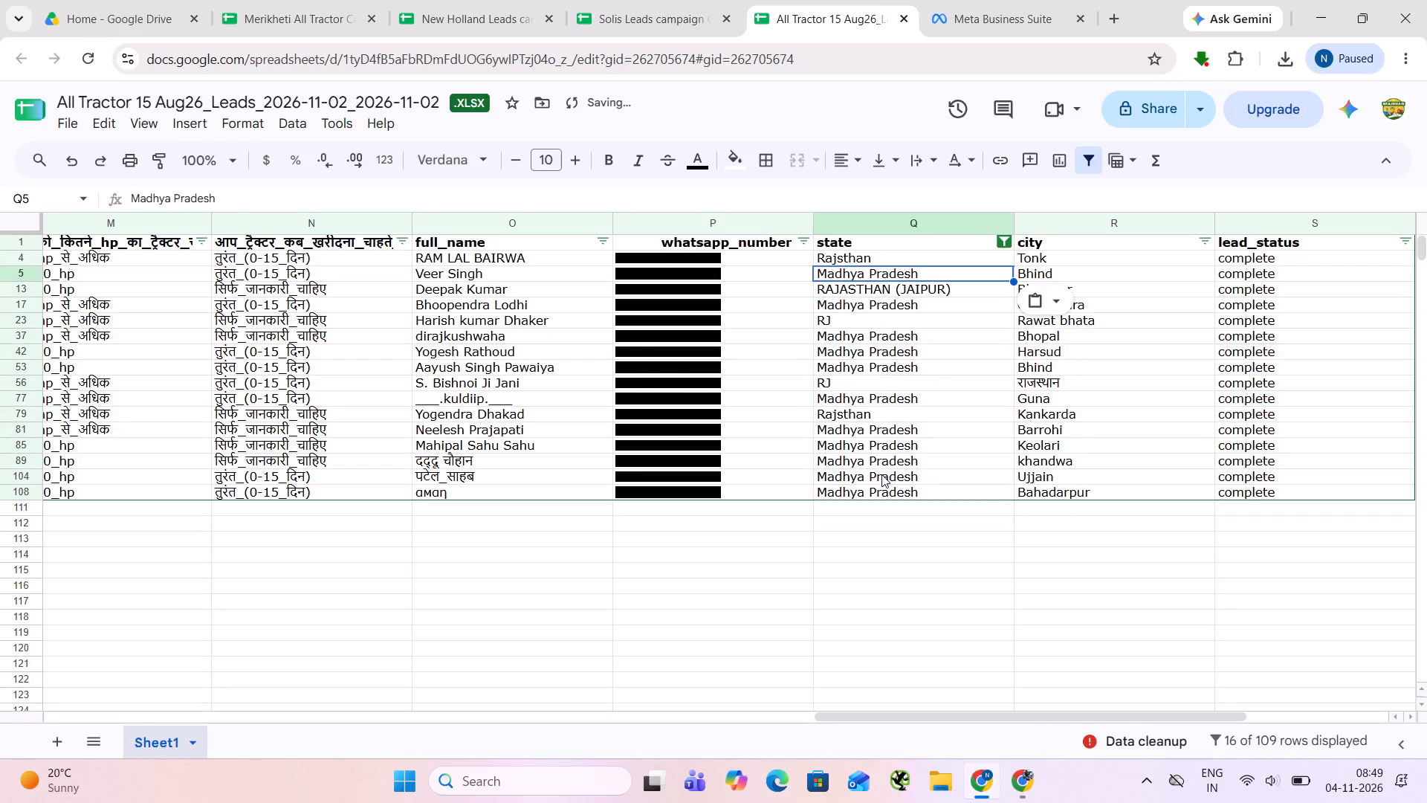
Set the state in row 4 to Rajasthan and copy it into the state cell of row 13.
key("Up")
type("Rajasthan")
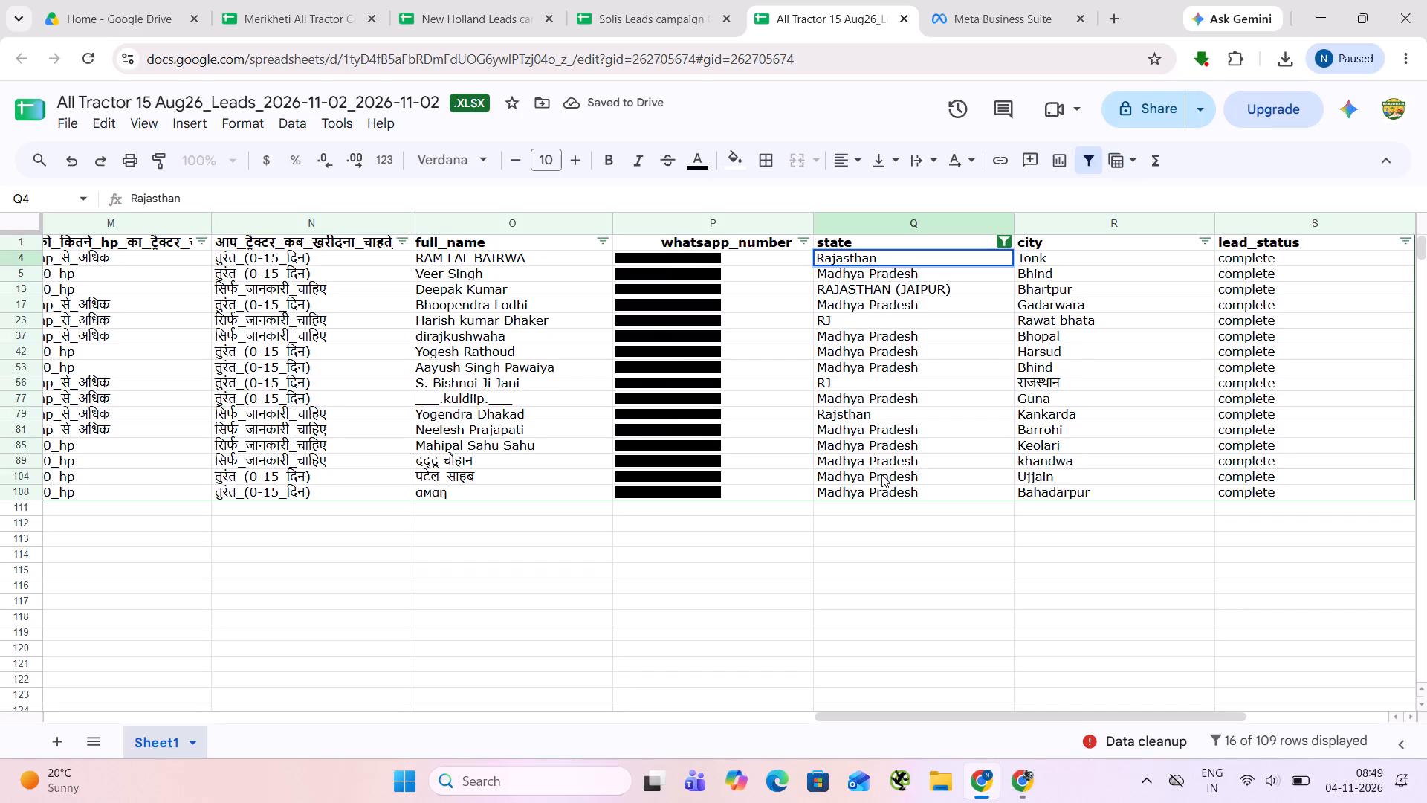
key("Down")
key("Up")
key("ctrl+c")
key("Down")
key("Down")
key("Down")
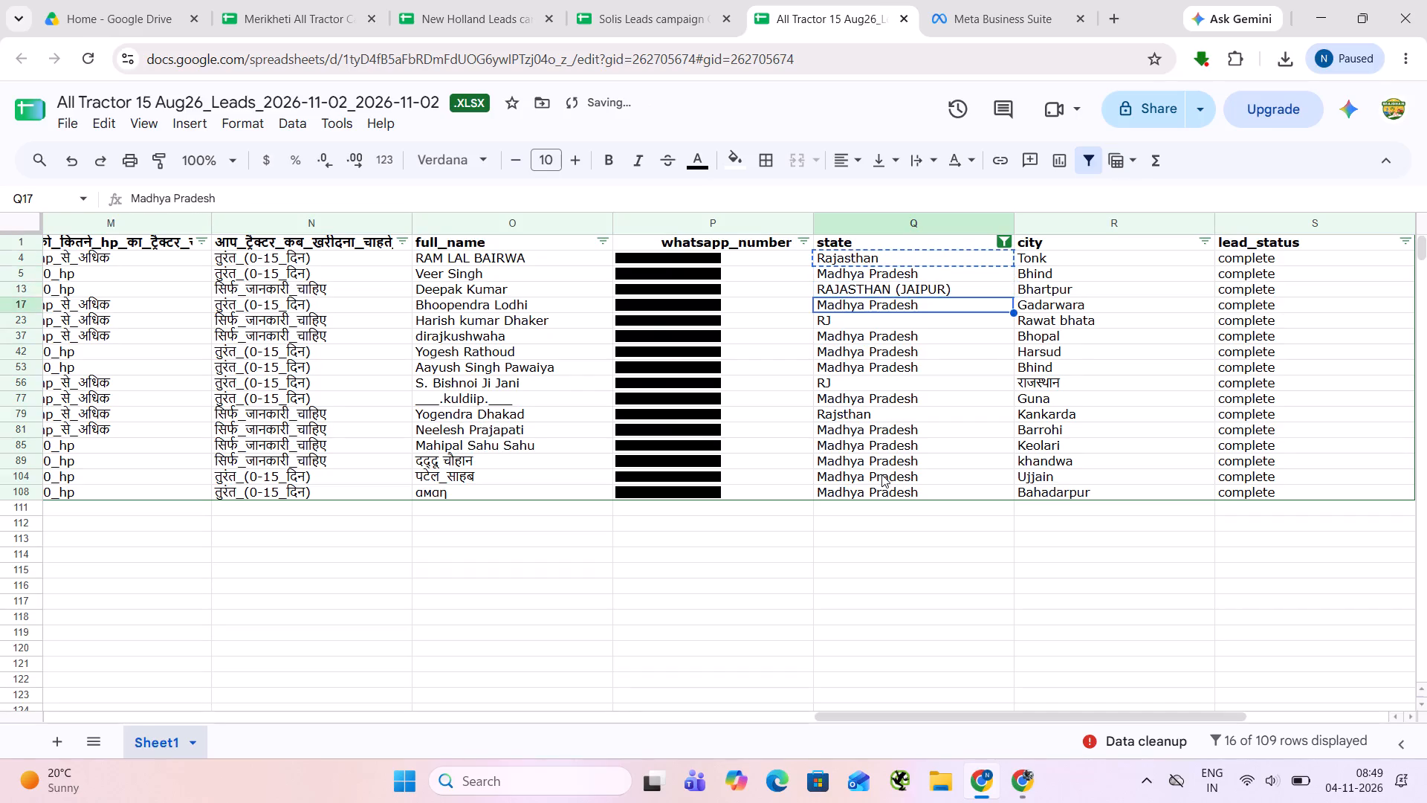
key("Up")
key("ctrl+v")
Paste Rajasthan into the state cells of rows 23, 56 and 79.
key("Down")
key("Down")
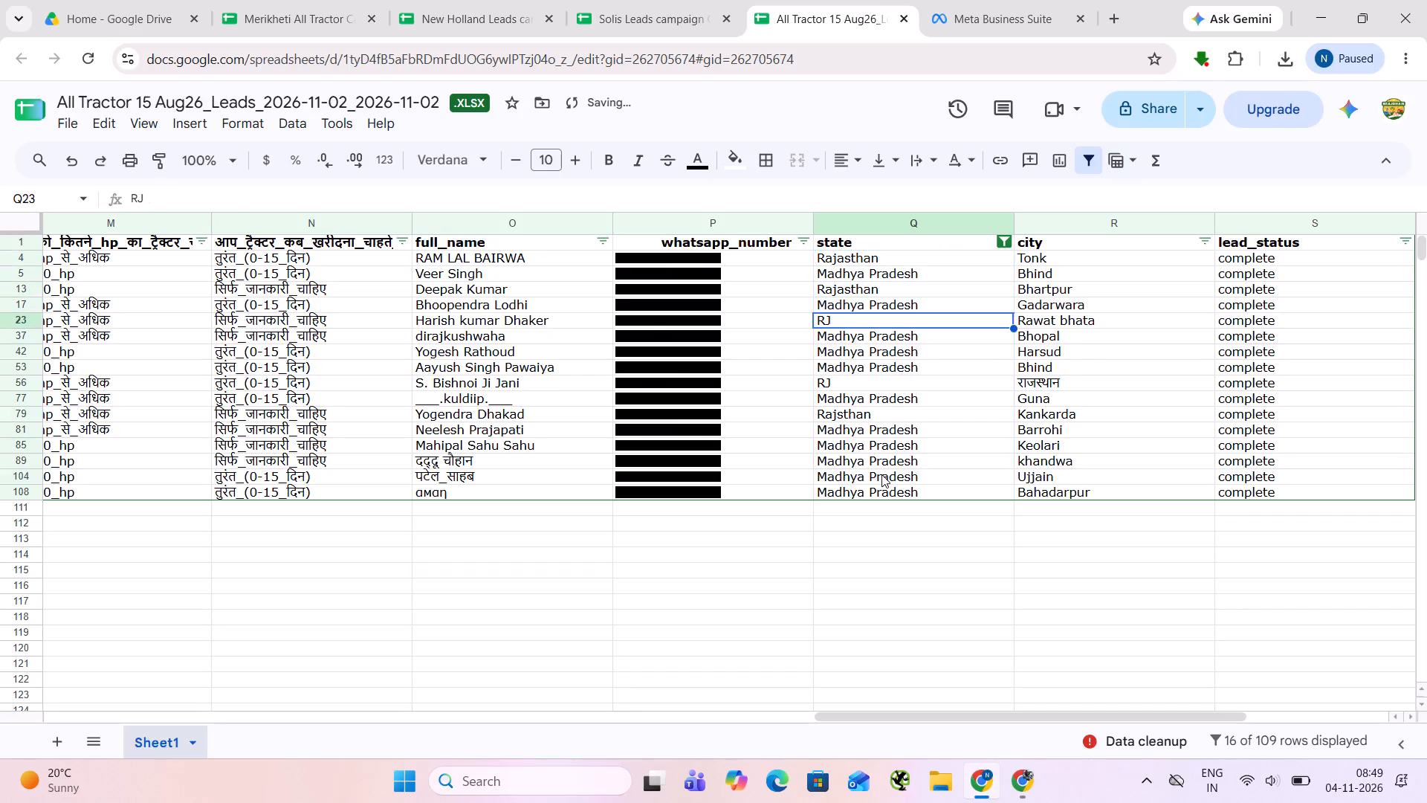
key("ctrl+v")
key("Down")
key("Down")
key("Down")
key("Down")
key("ctrl+v")
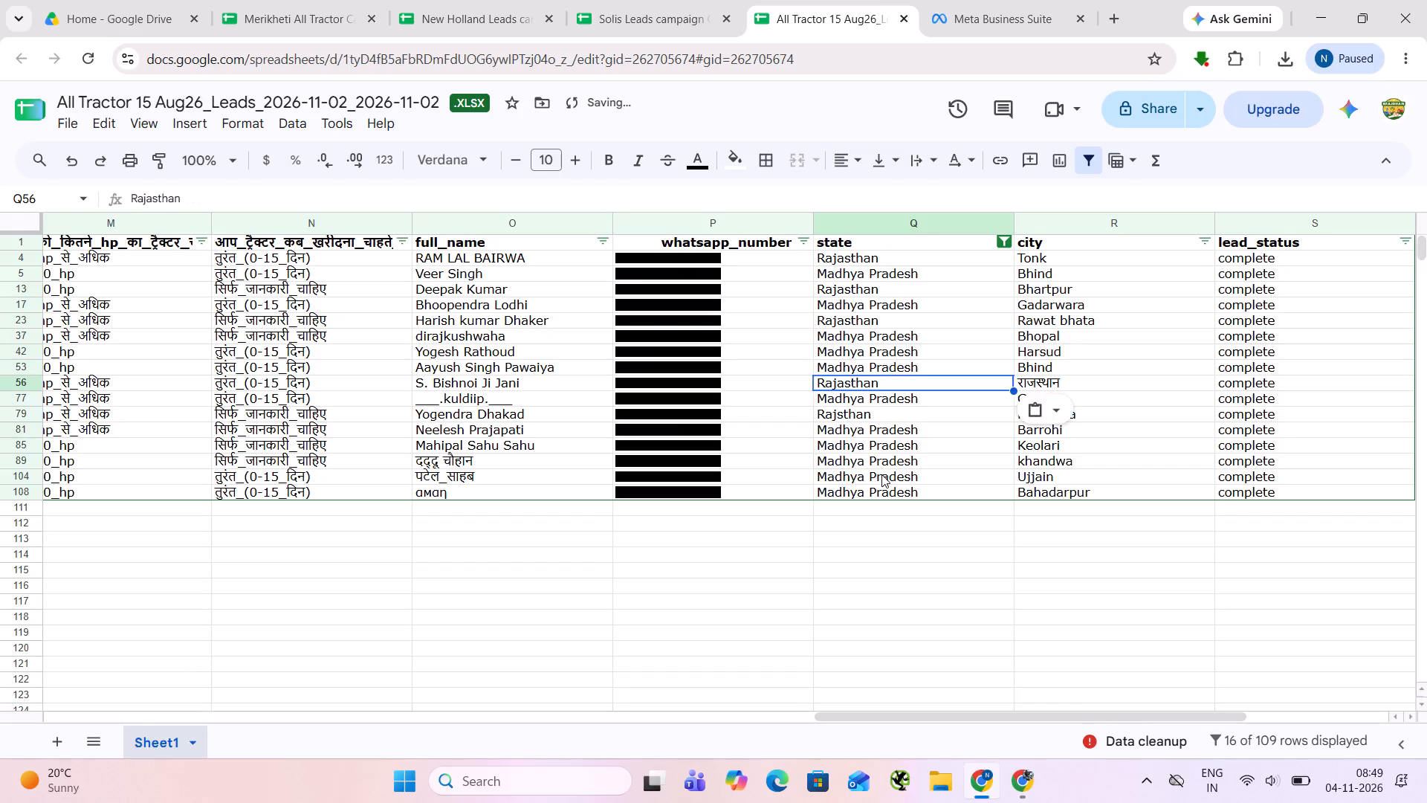
key("Down")
key("Down")
key("ctrl+v")
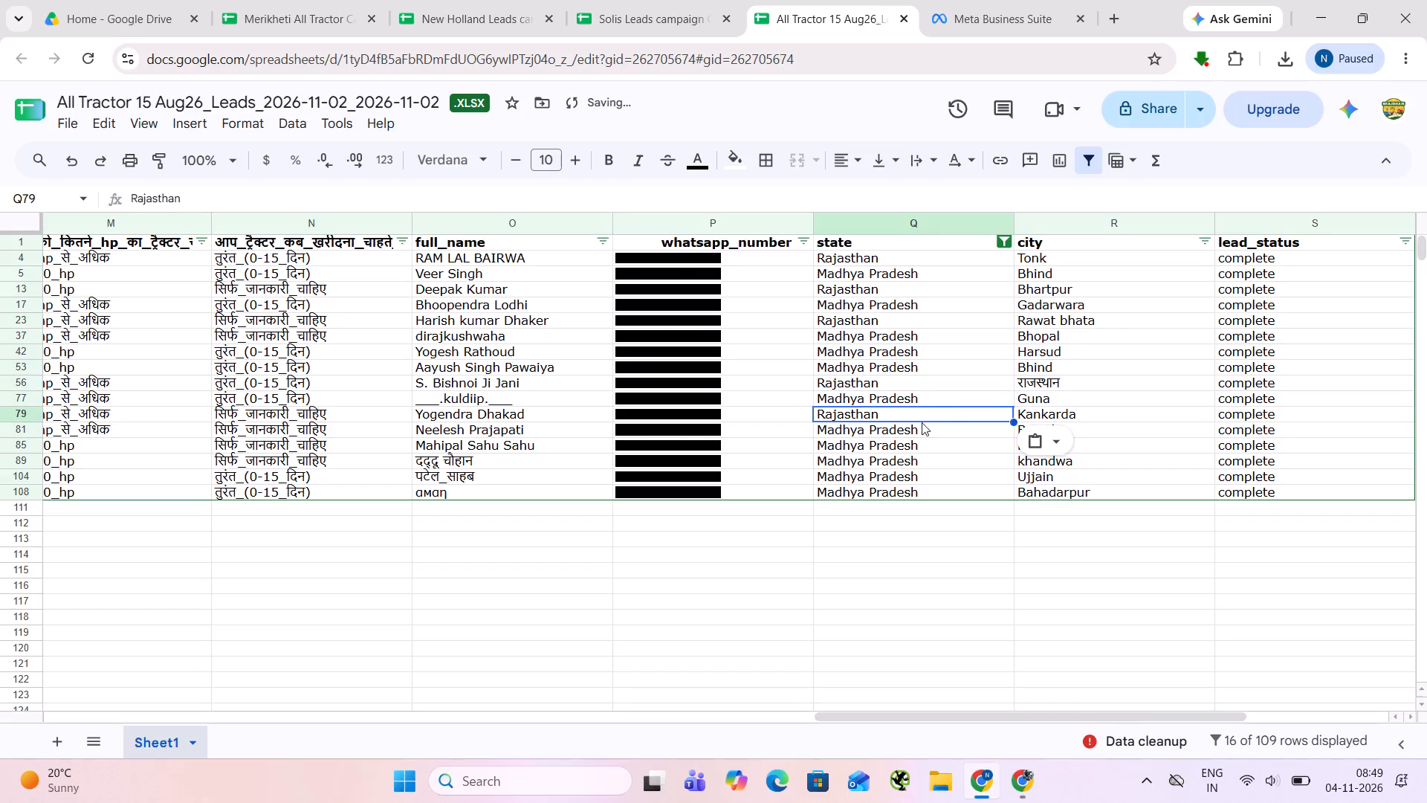
Filter the state column to show only Maharashtra, Maharastr and Mandsuor.
left_click(1002, 241)
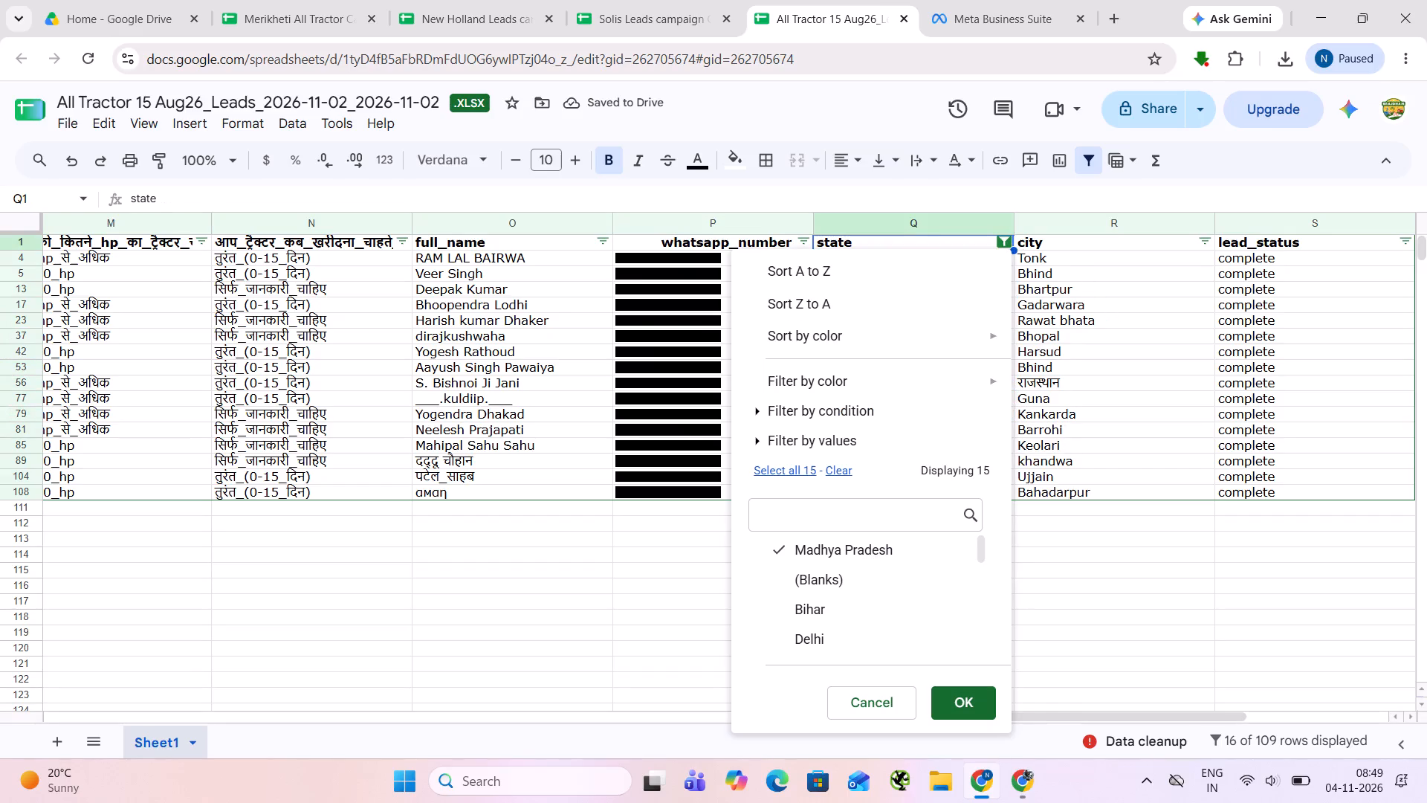
left_click(841, 473)
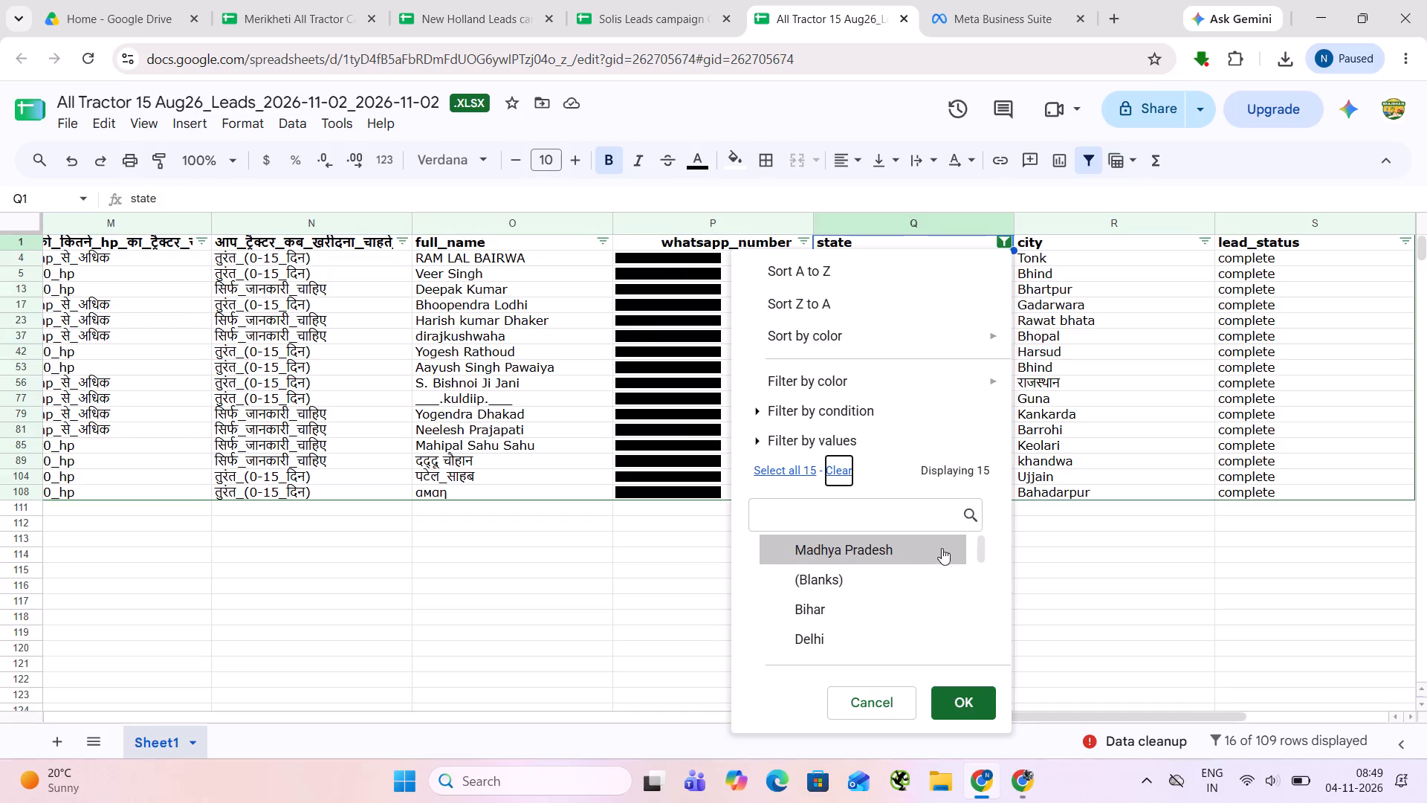
left_click(983, 562)
left_click(981, 572)
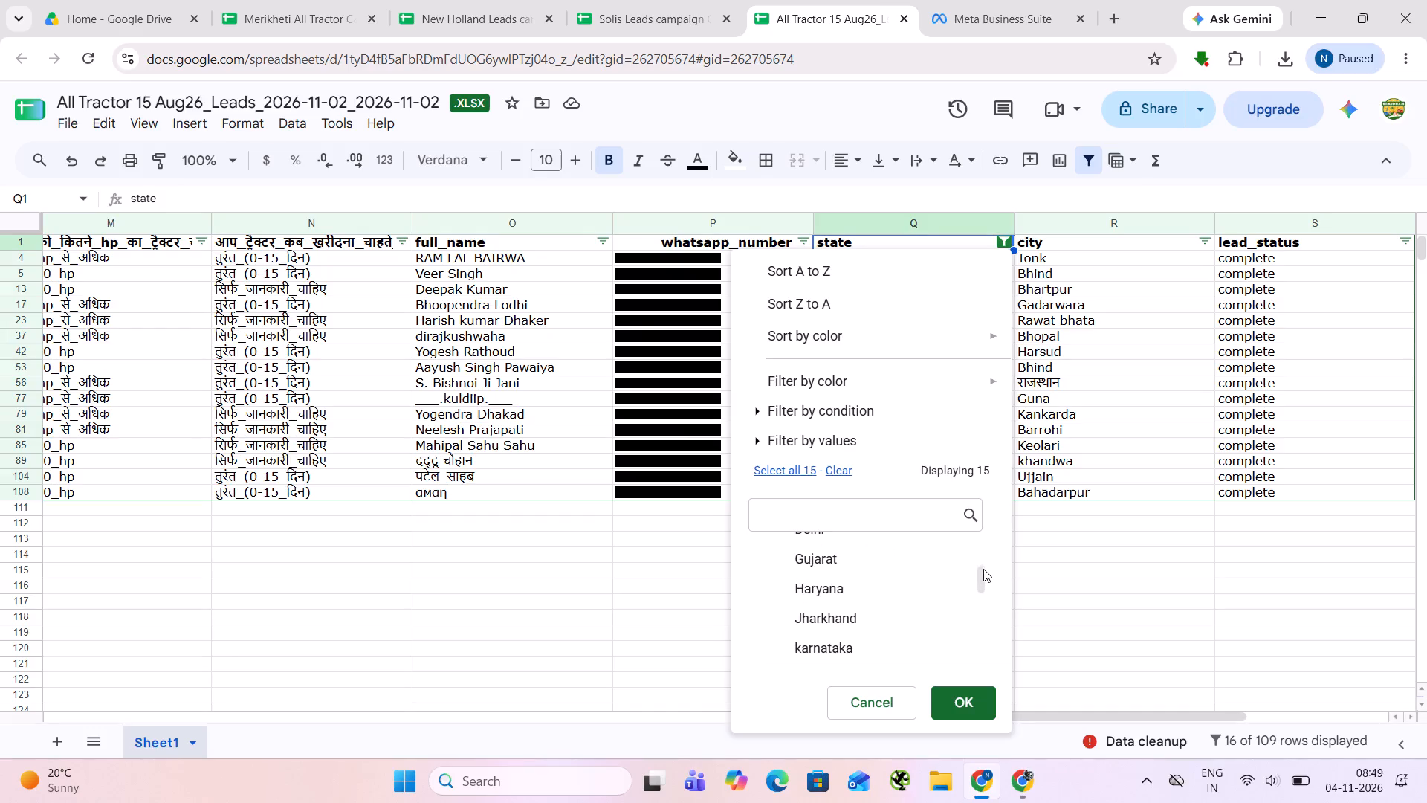
left_click(987, 596)
left_click(980, 596)
left_click_drag(981, 578, 982, 597)
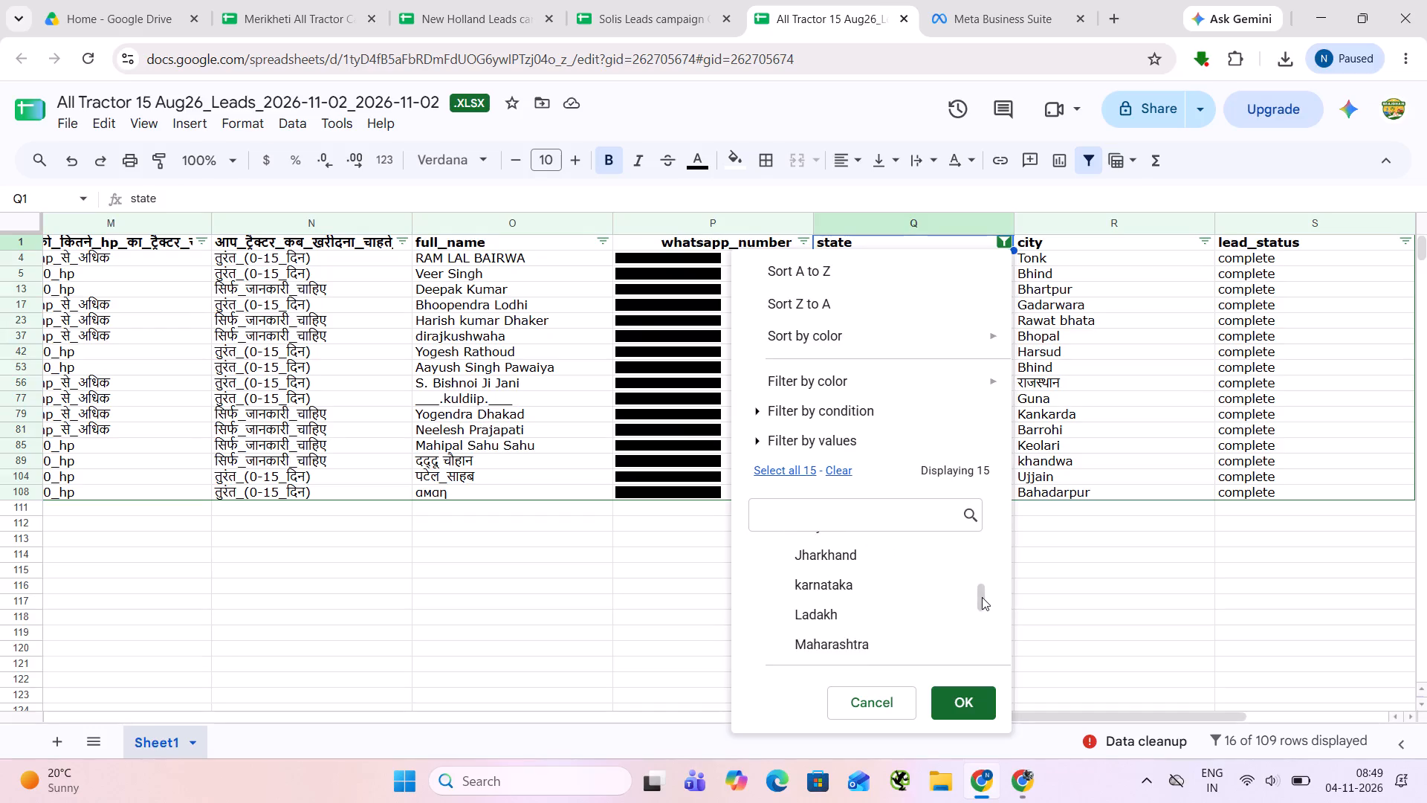
left_click_drag(982, 597, 985, 622)
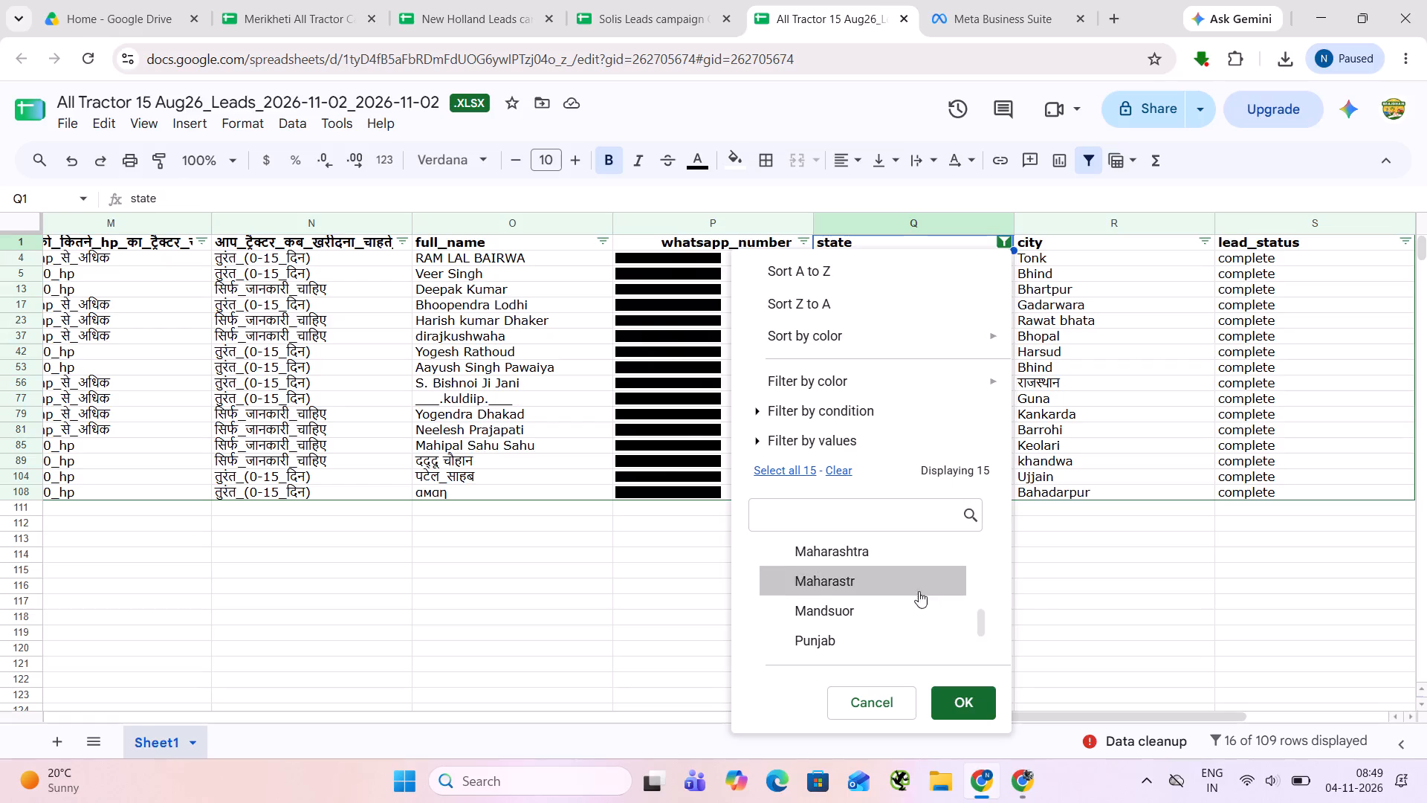
left_click(879, 564)
left_click(860, 575)
left_click(843, 602)
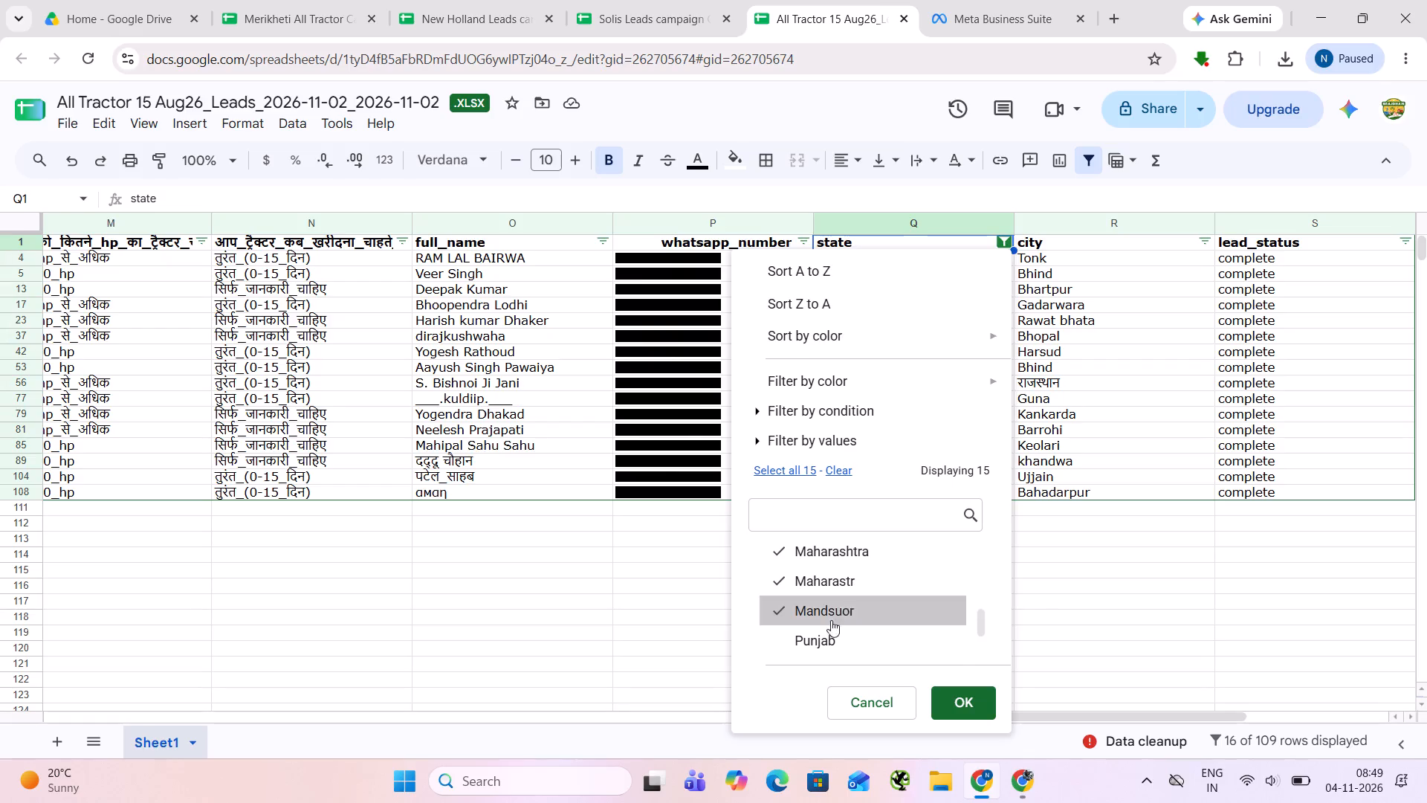
left_click(975, 639)
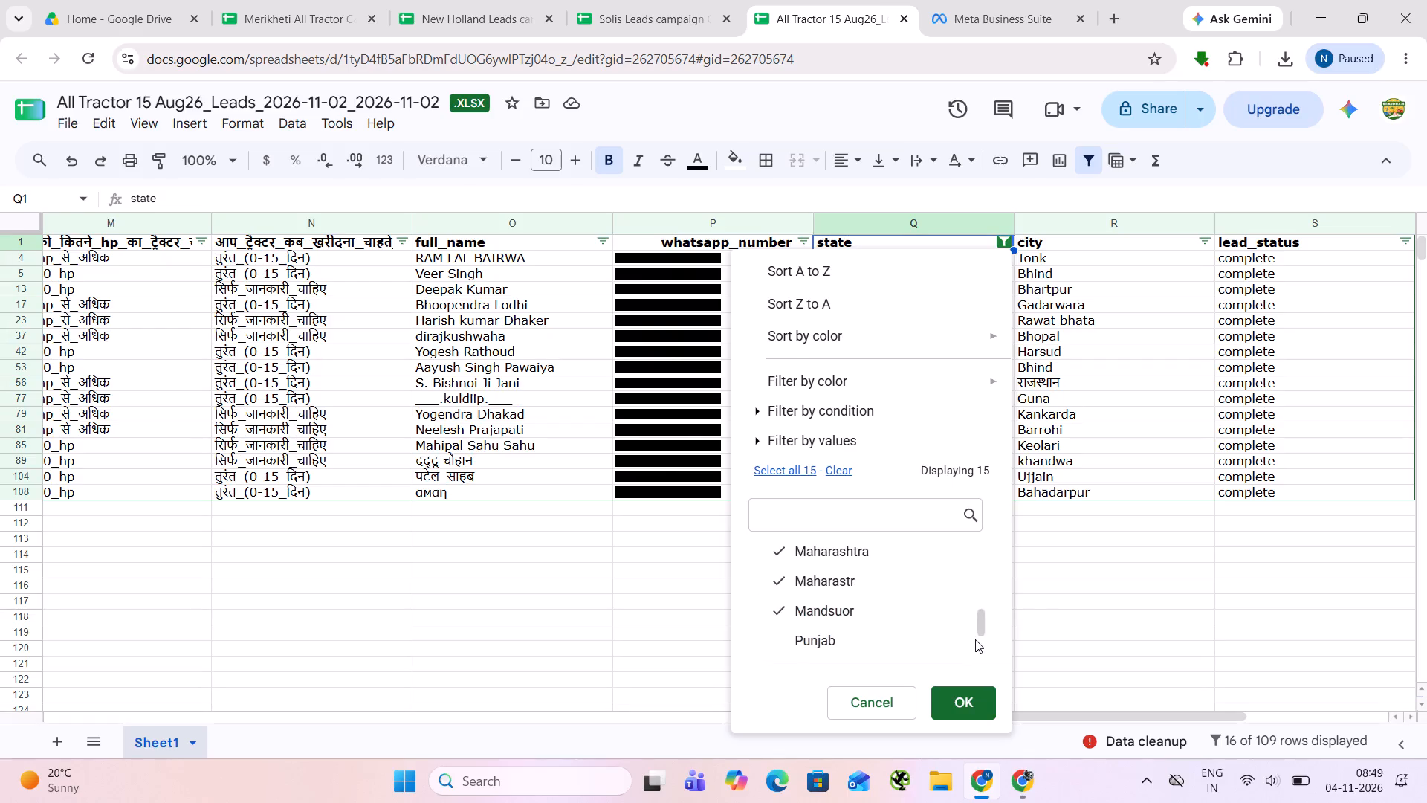
left_click(977, 629)
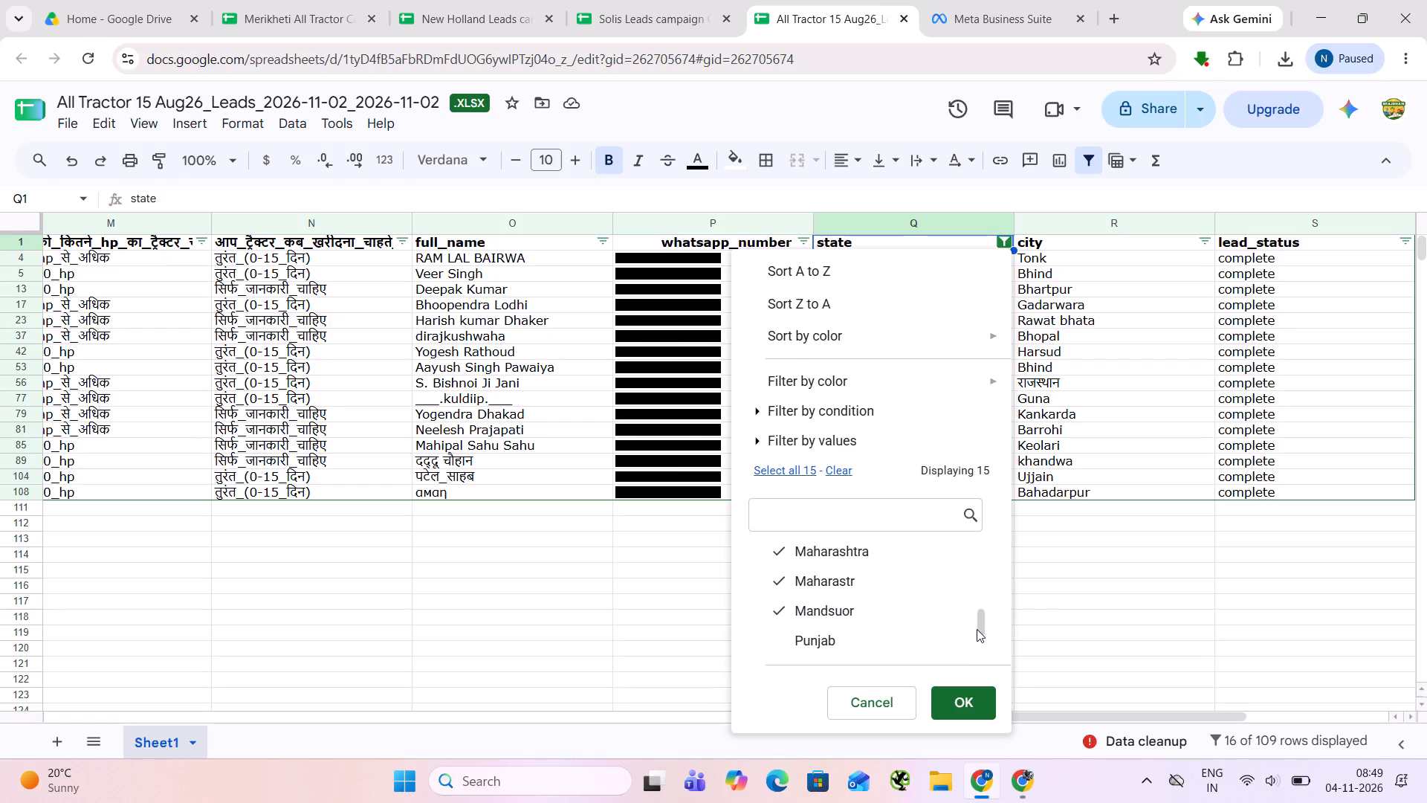
right_click_drag(980, 626, 980, 639)
left_click(980, 639)
left_click_drag(980, 631, 982, 639)
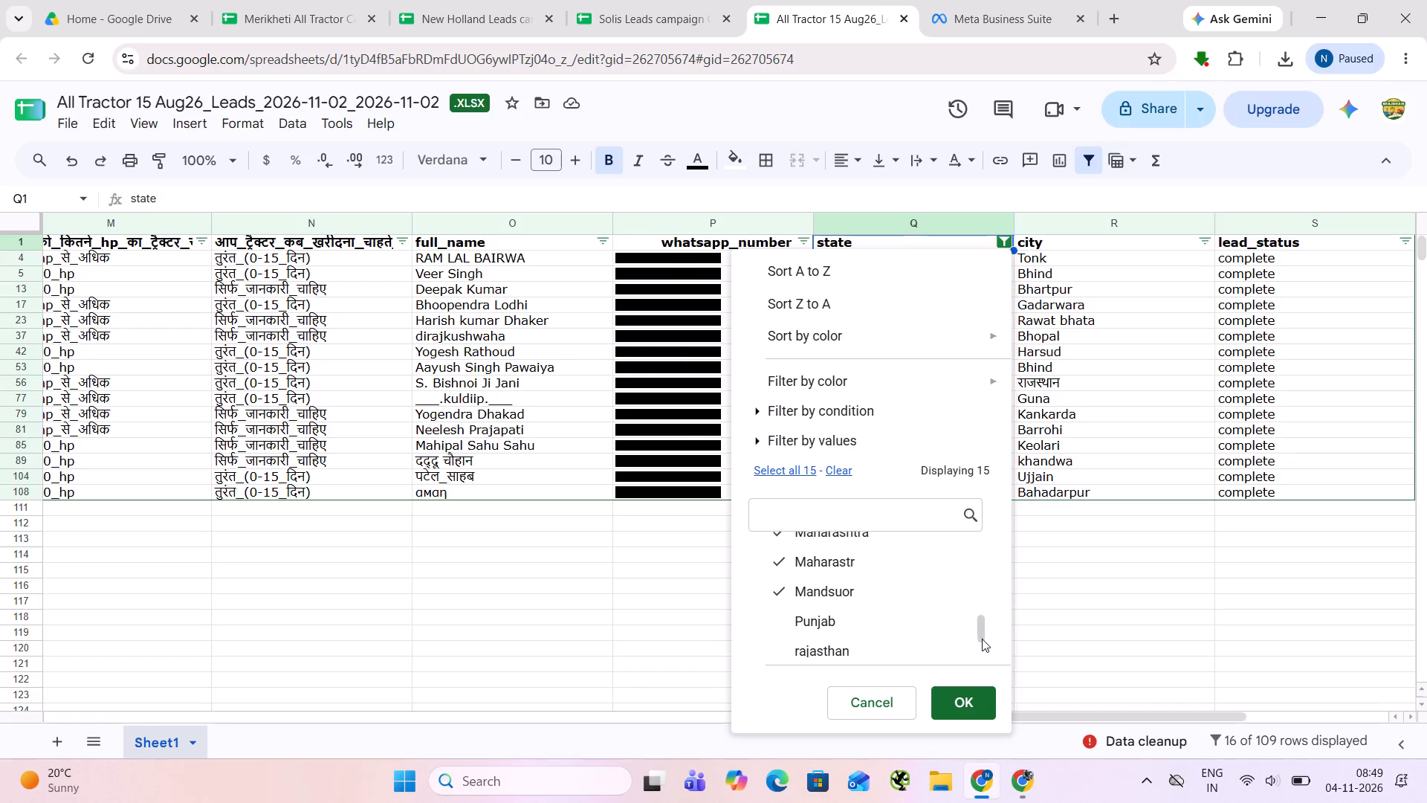
left_click_drag(982, 639, 980, 657)
left_click(960, 707)
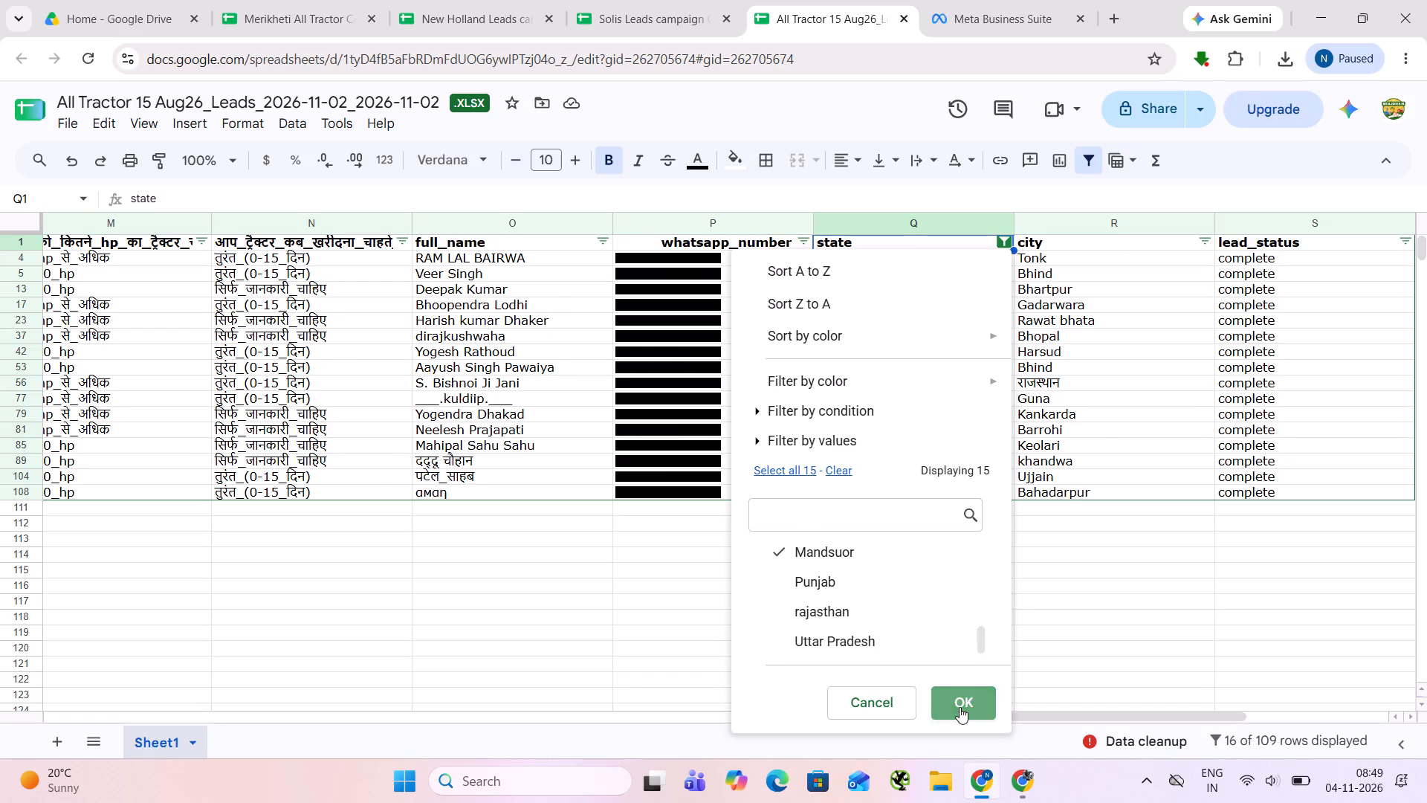
Copy Maharashtra from row 20's state into row 19 and fill it down the filtered state cells to row 100.
left_click(921, 278)
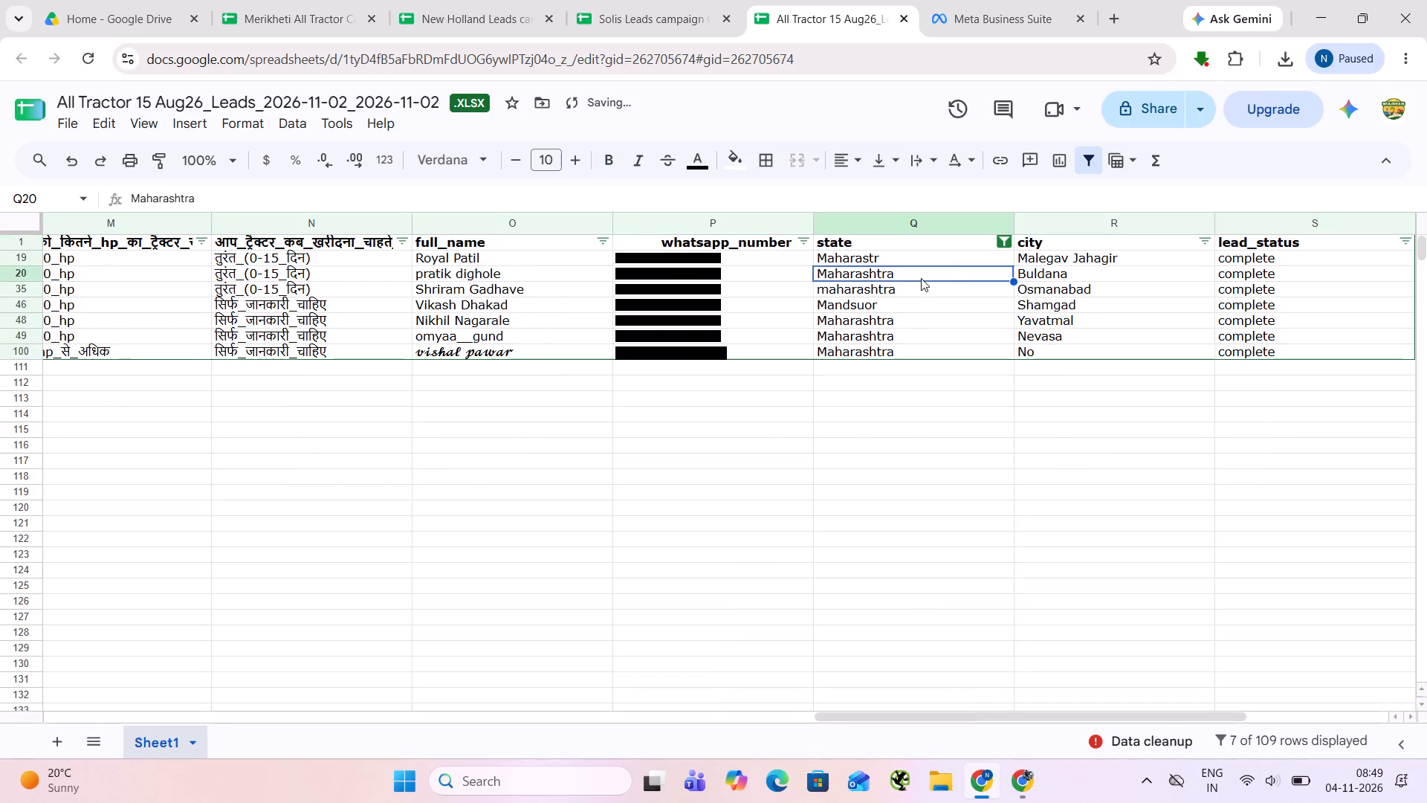
key("ctrl+c")
key("Up")
key("ctrl+v")
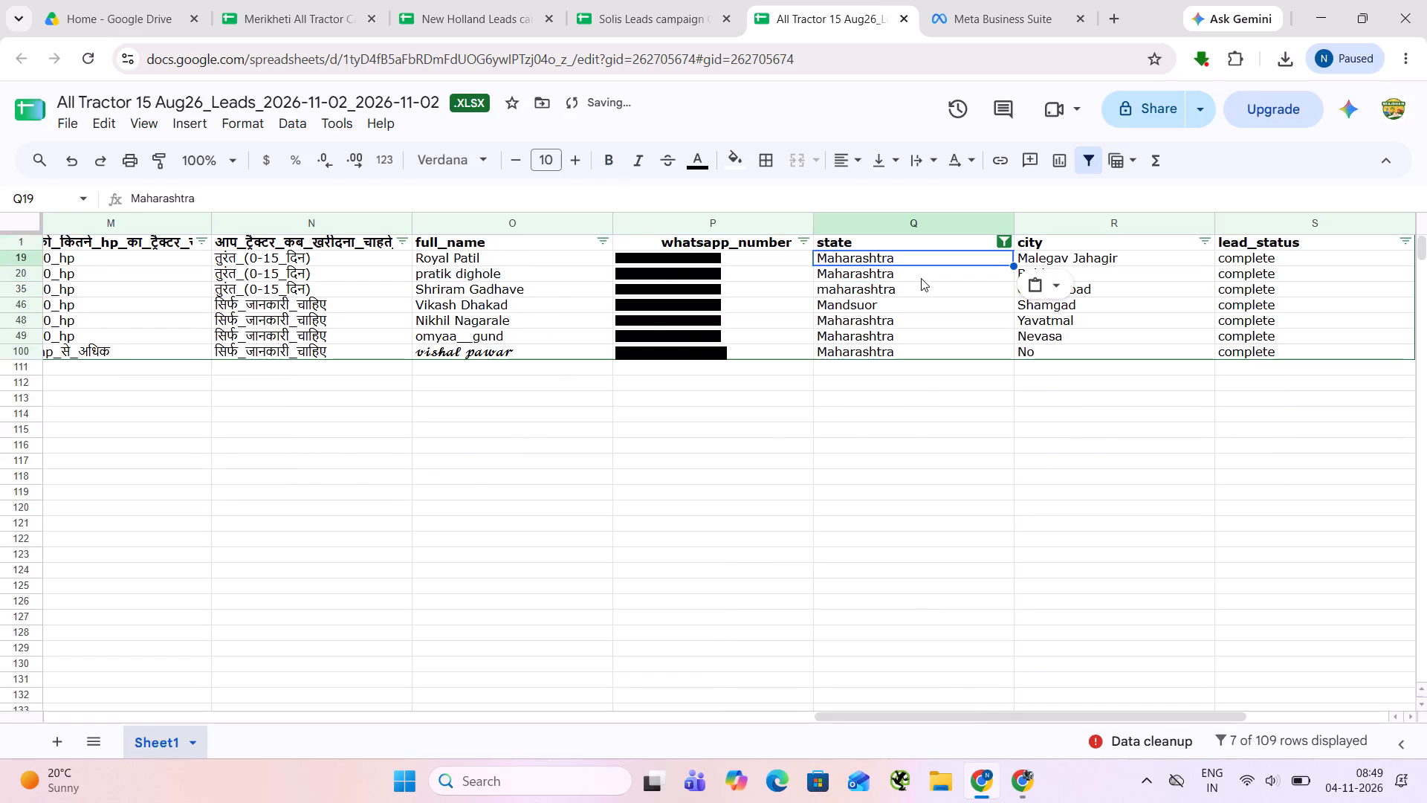
key("ctrl+shift+Down")
key("ctrl+d")
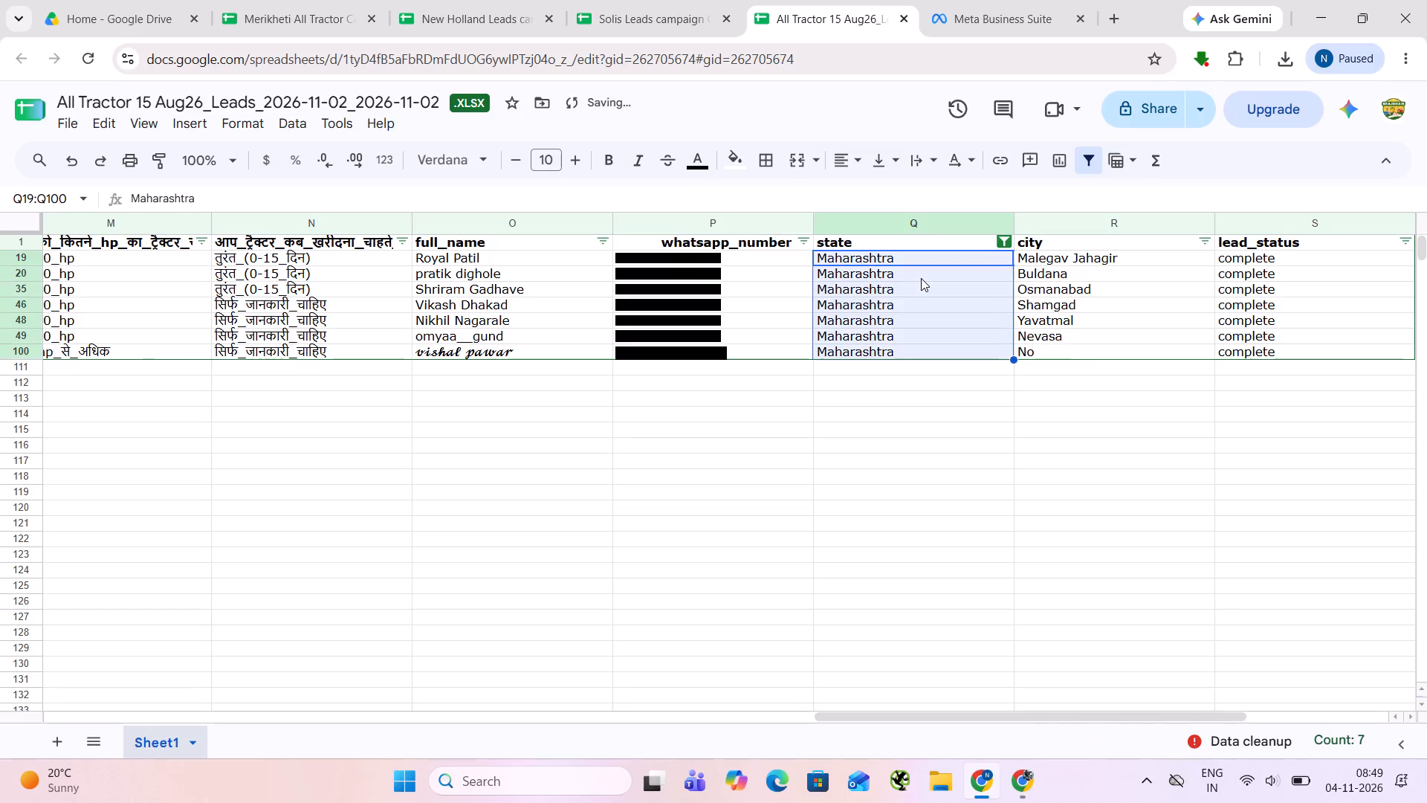
Filter the state column to show only rajasthan, deselecting Maharashtra.
left_click(1003, 242)
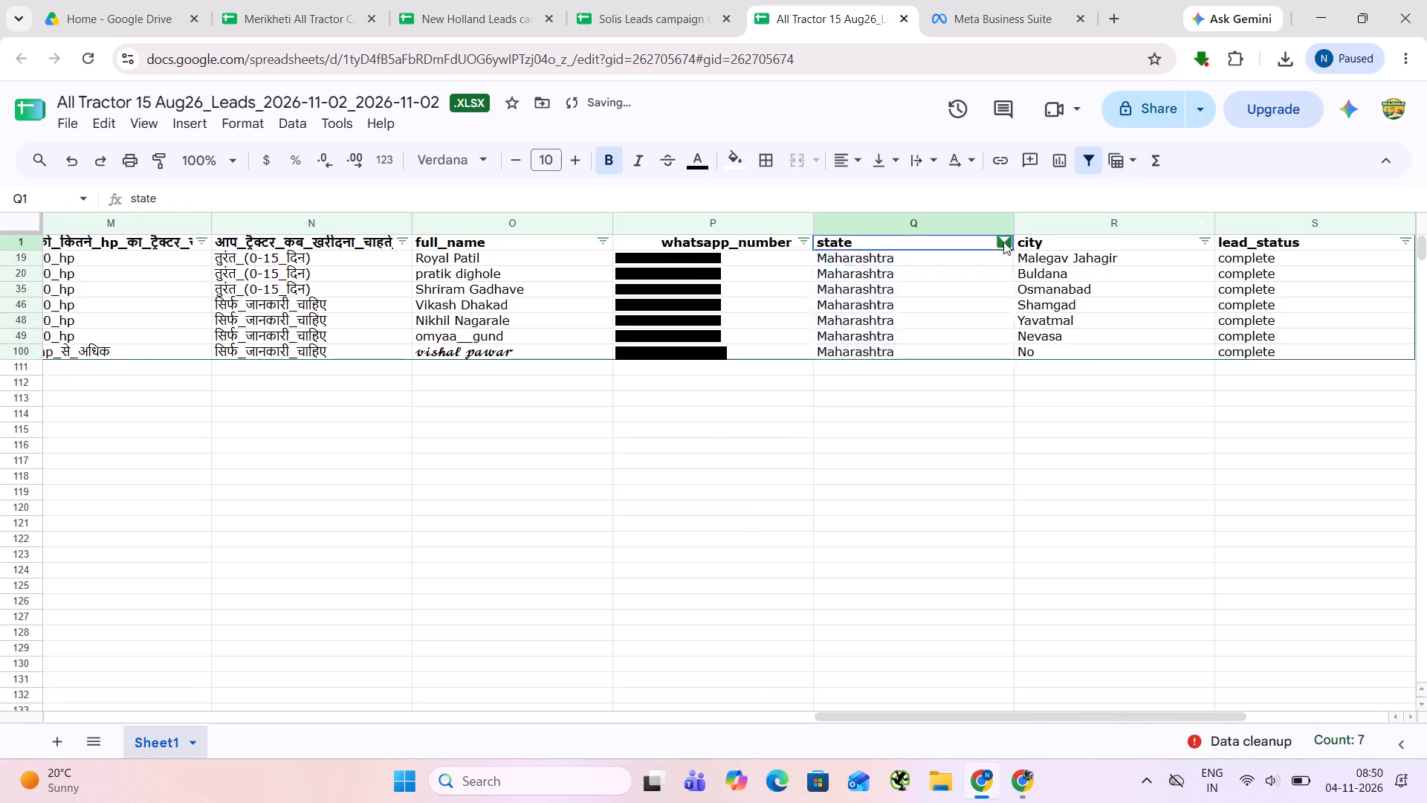
left_click(985, 578)
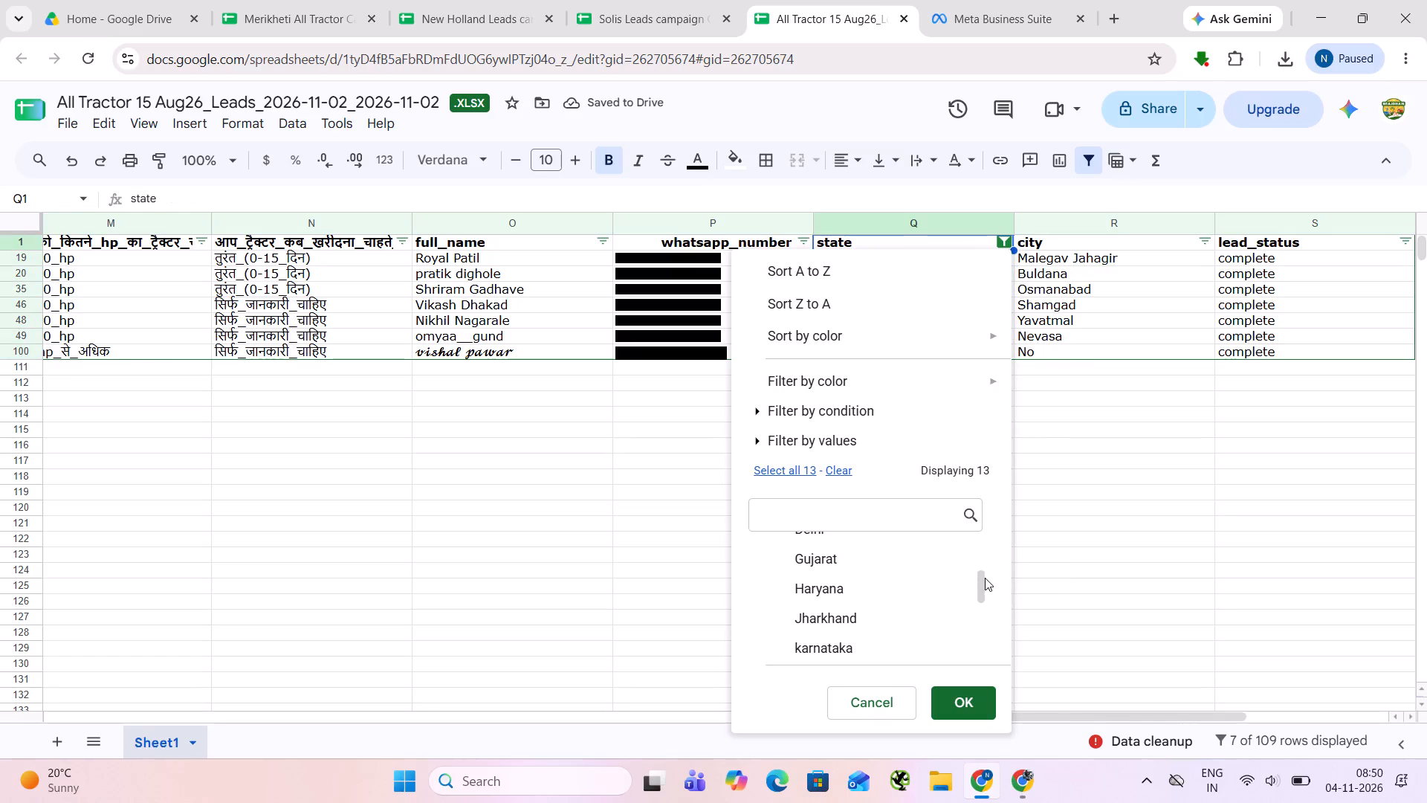
right_click_drag(985, 578, 981, 552)
left_click(981, 552)
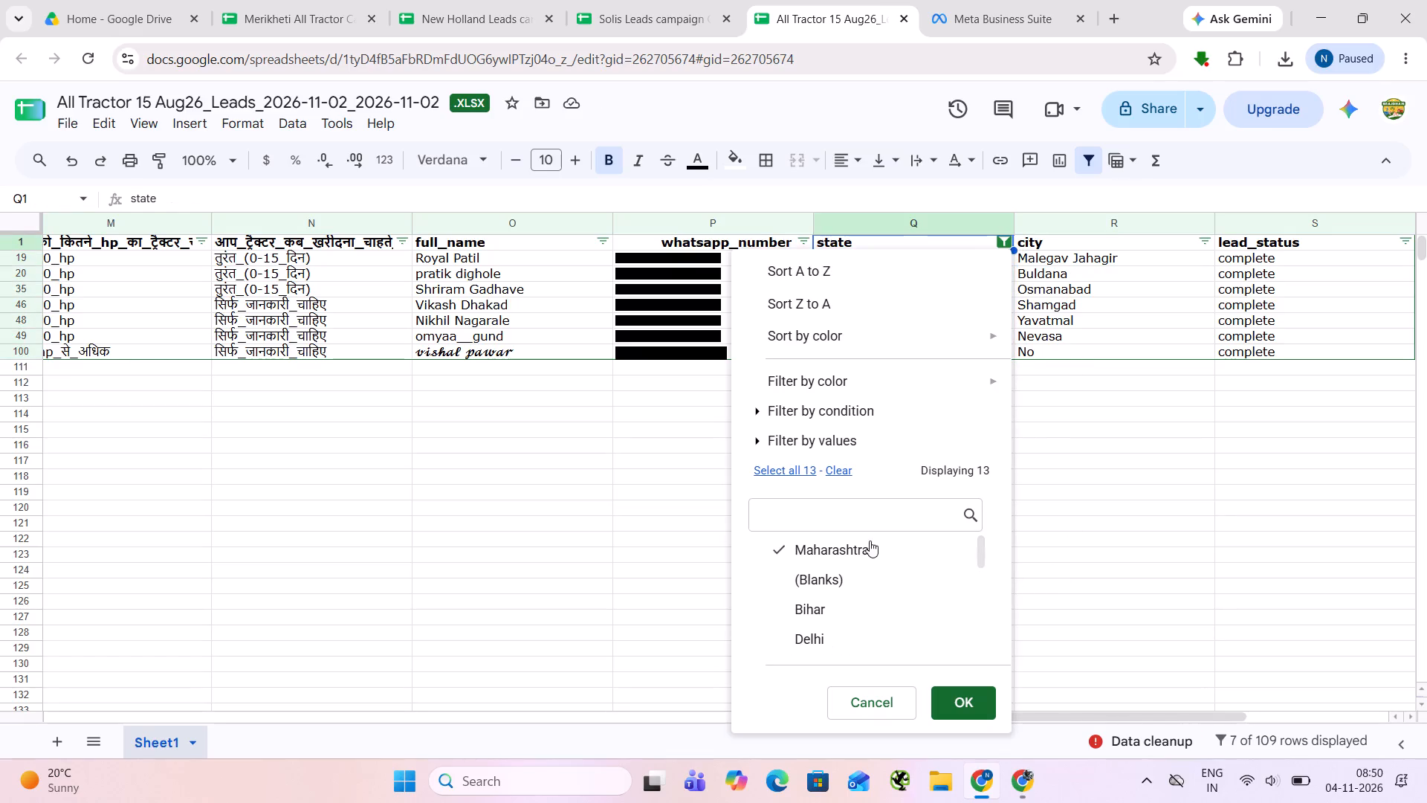
left_click(867, 542)
left_click(978, 578)
left_click_drag(978, 578, 966, 634)
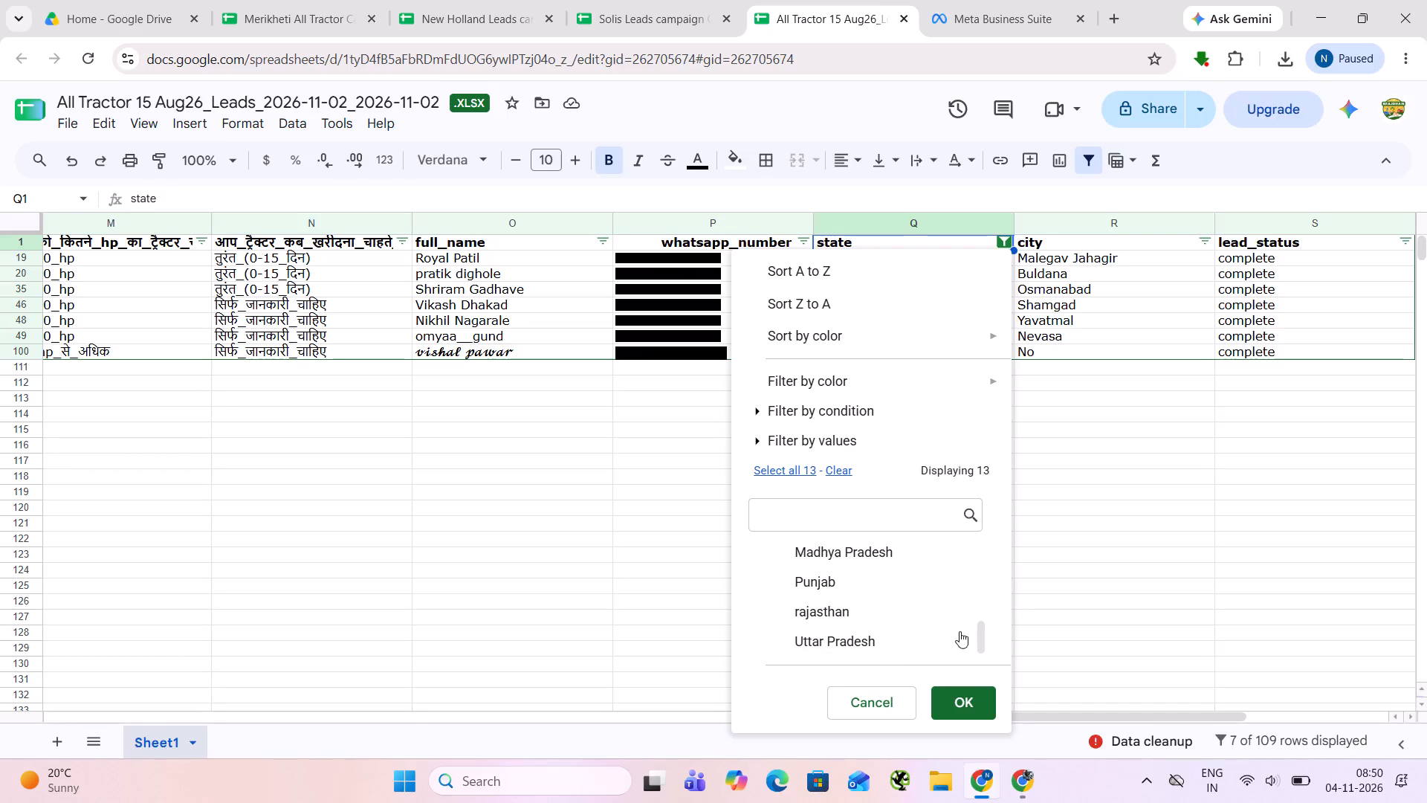
left_click(877, 605)
left_click(959, 694)
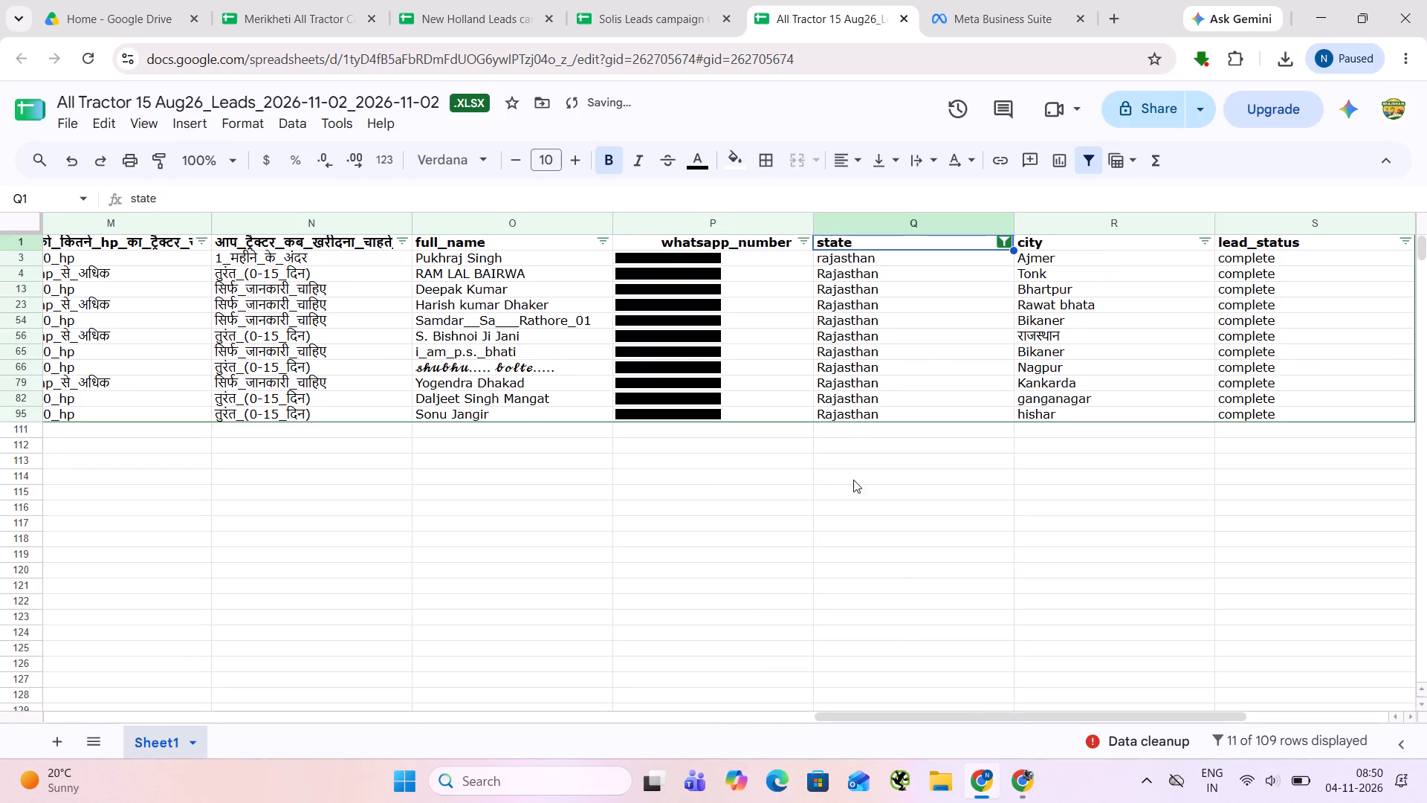
Copy Rajasthan from row 65's state cell and paste it into row 3's state cell.
left_click(915, 351)
key("ctrl+c")
key("Up")
key("Up")
key("Up")
key("Up")
key("Up")
key("Up")
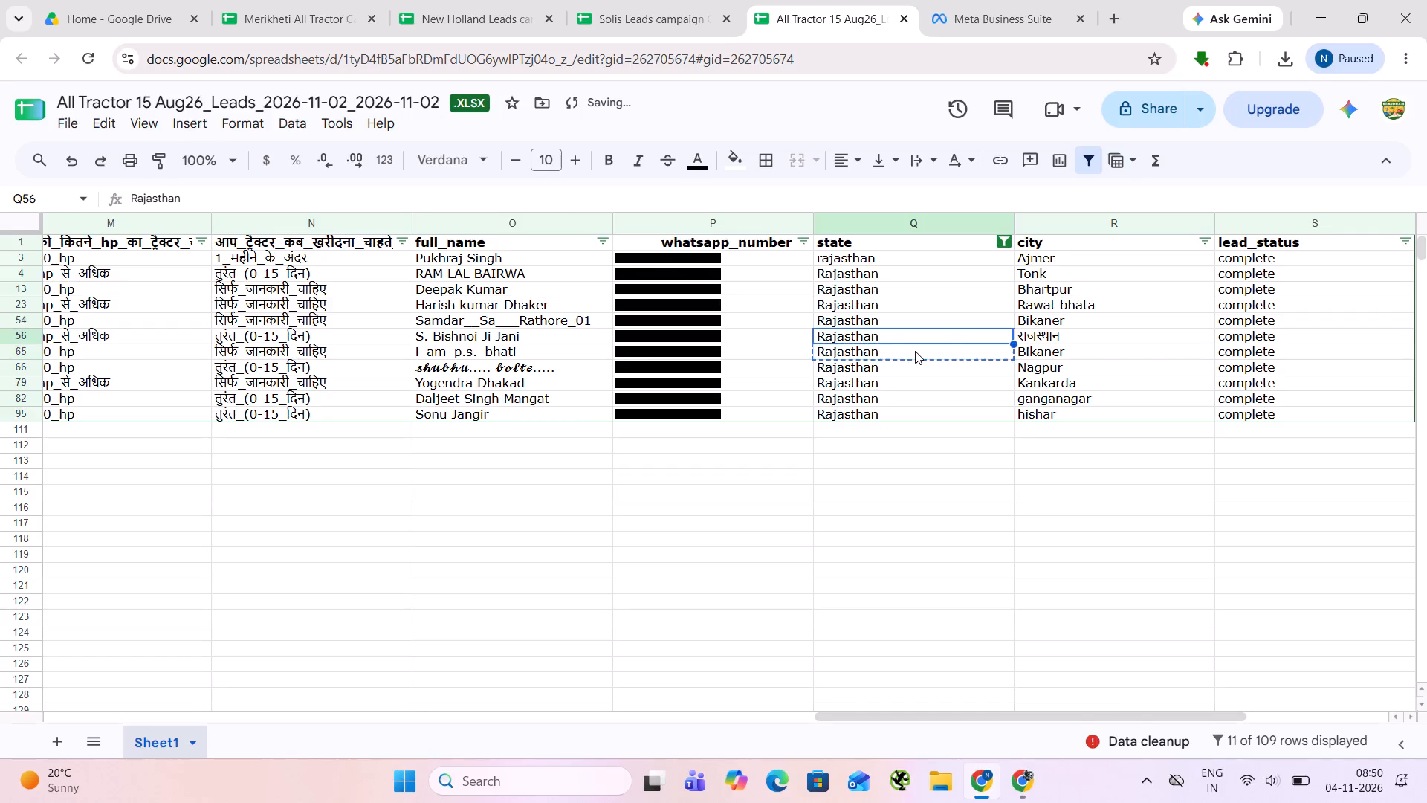
key("Down")
key("Up")
key("ctrl+v")
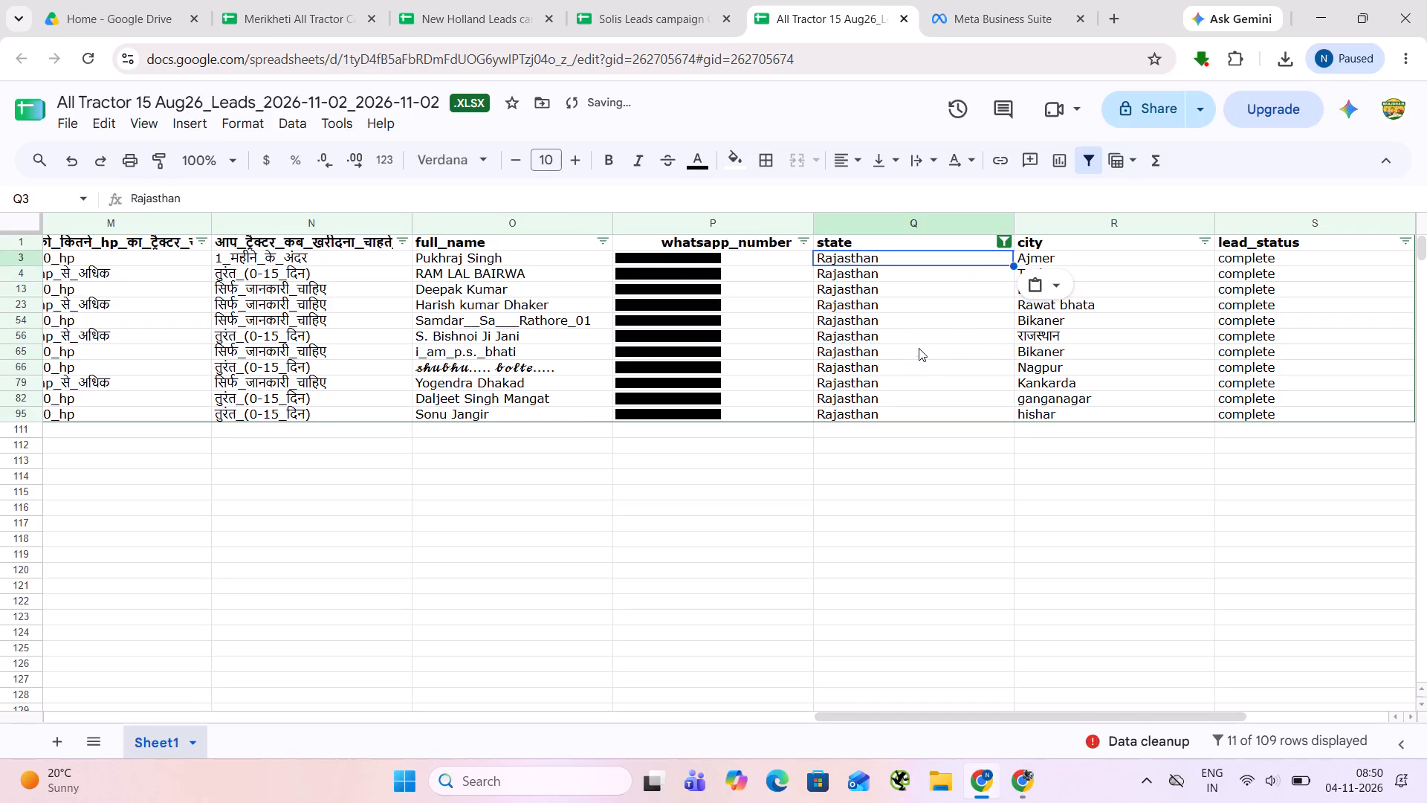
Remove the filter from the All Tractor 15 Aug26 sheet so all rows are shown.
left_click(998, 242)
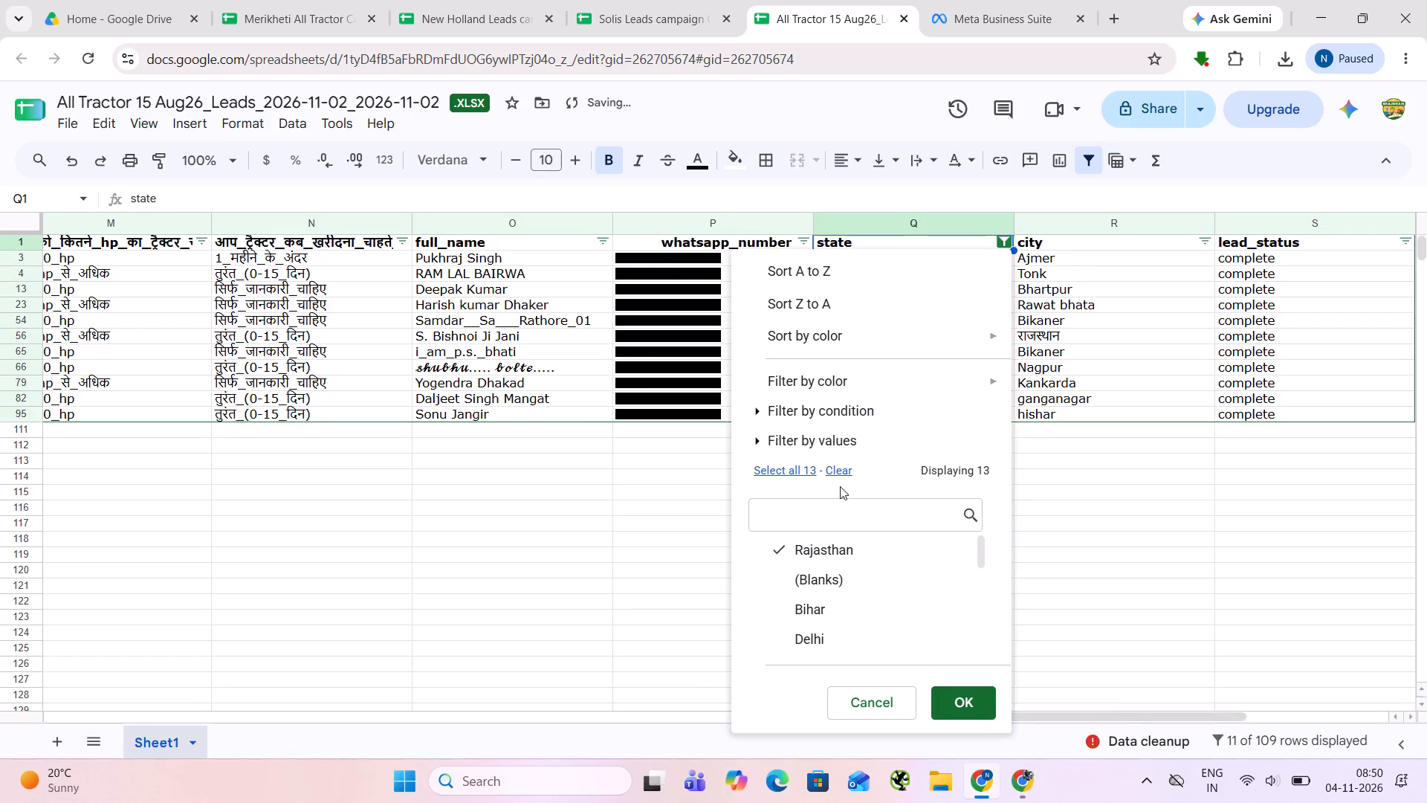
left_click(832, 463)
left_click(1090, 168)
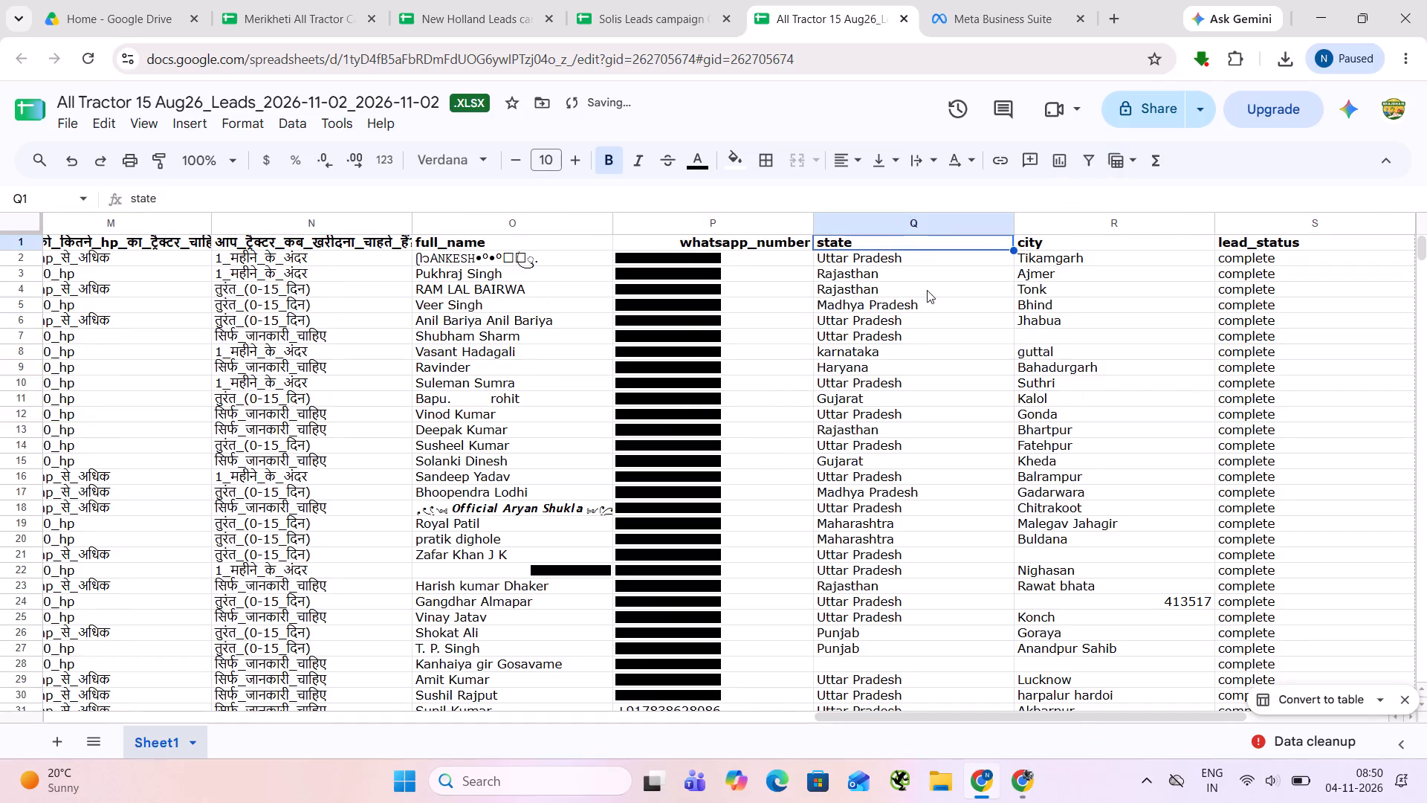
Look through the state column down to the last lead and back up to the header, checking the cleaned entries and blanks.
key("Down")
key("ctrl+Down")
key("ctrl+Down")
key("ctrl+Down")
key("ctrl+Down")
key("ctrl+Down")
key("ctrl+Down")
key("ctrl+Down")
key("ctrl+Down")
key("ctrl+Down")
key("ctrl+Down")
key("ctrl+Down")
key("ctrl+Down")
key("ctrl+Down")
key("ctrl+Down")
key("ctrl+Down")
key("ctrl+Down")
key("ctrl+Down")
key("ctrl+Down")
key("ctrl+Down")
key("ctrl+Down")
key("ctrl+Down")
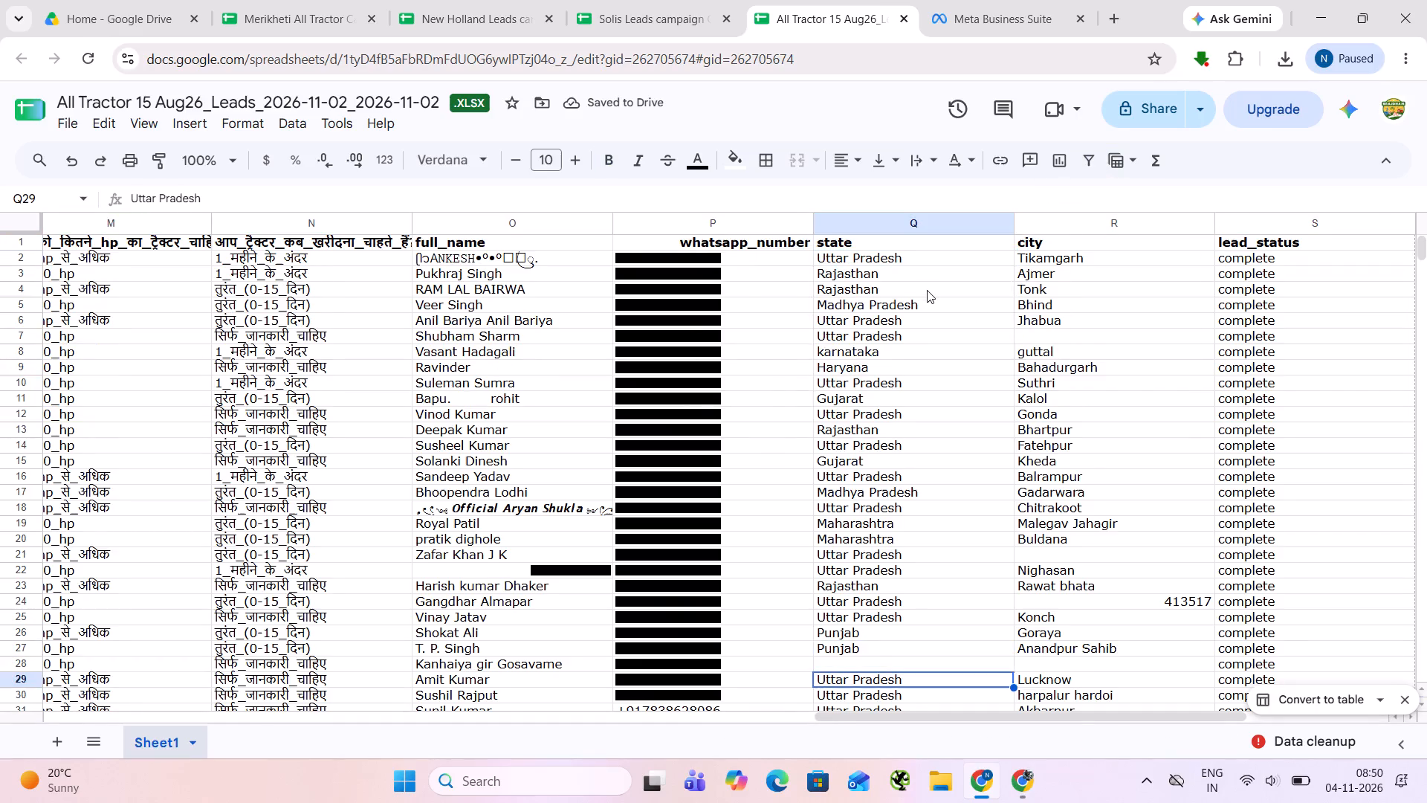
key("ctrl+Up")
key("ctrl+Up")
key("ctrl+Up")
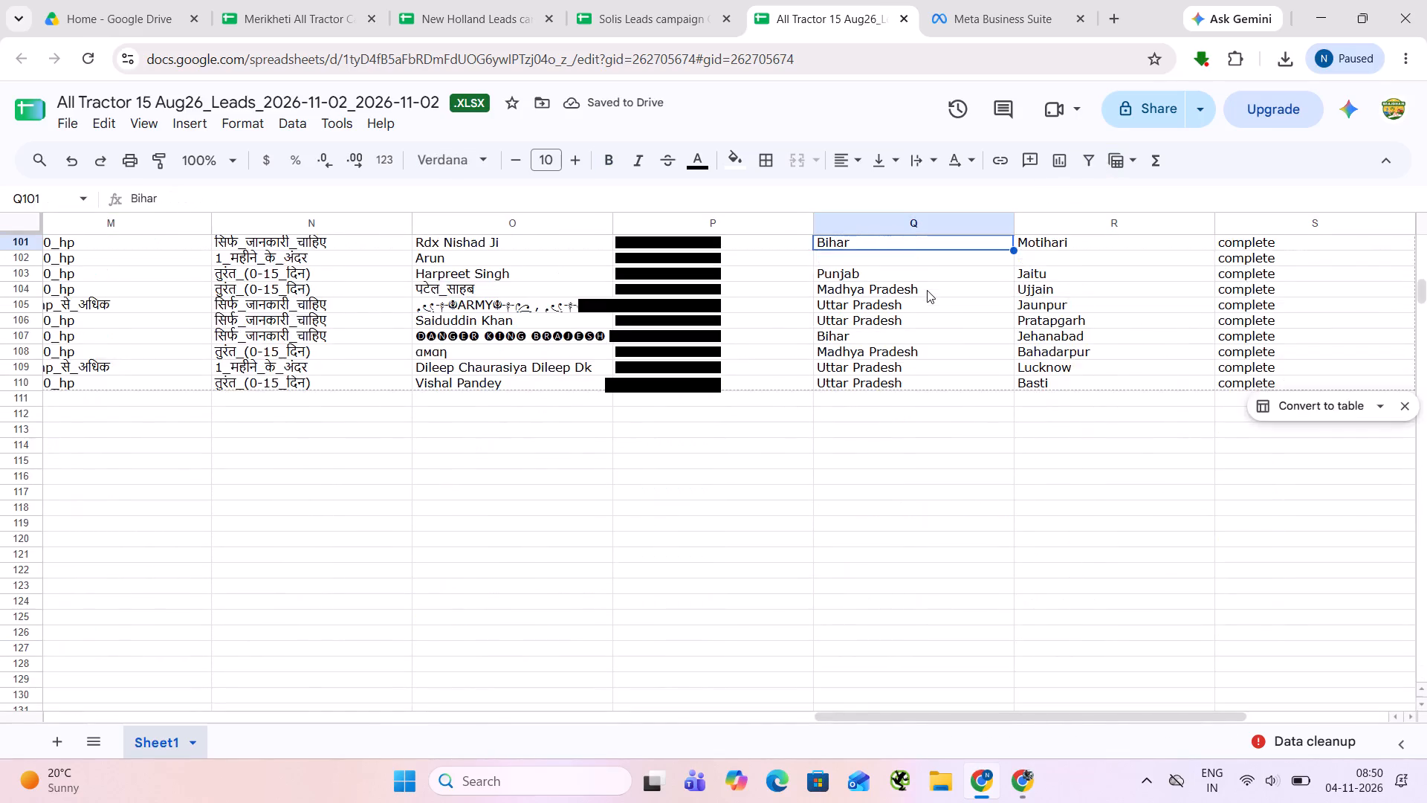
key("ctrl+Up")
key("ctrl+Up")
key("ctrl+Up")
key("ctrl+Up")
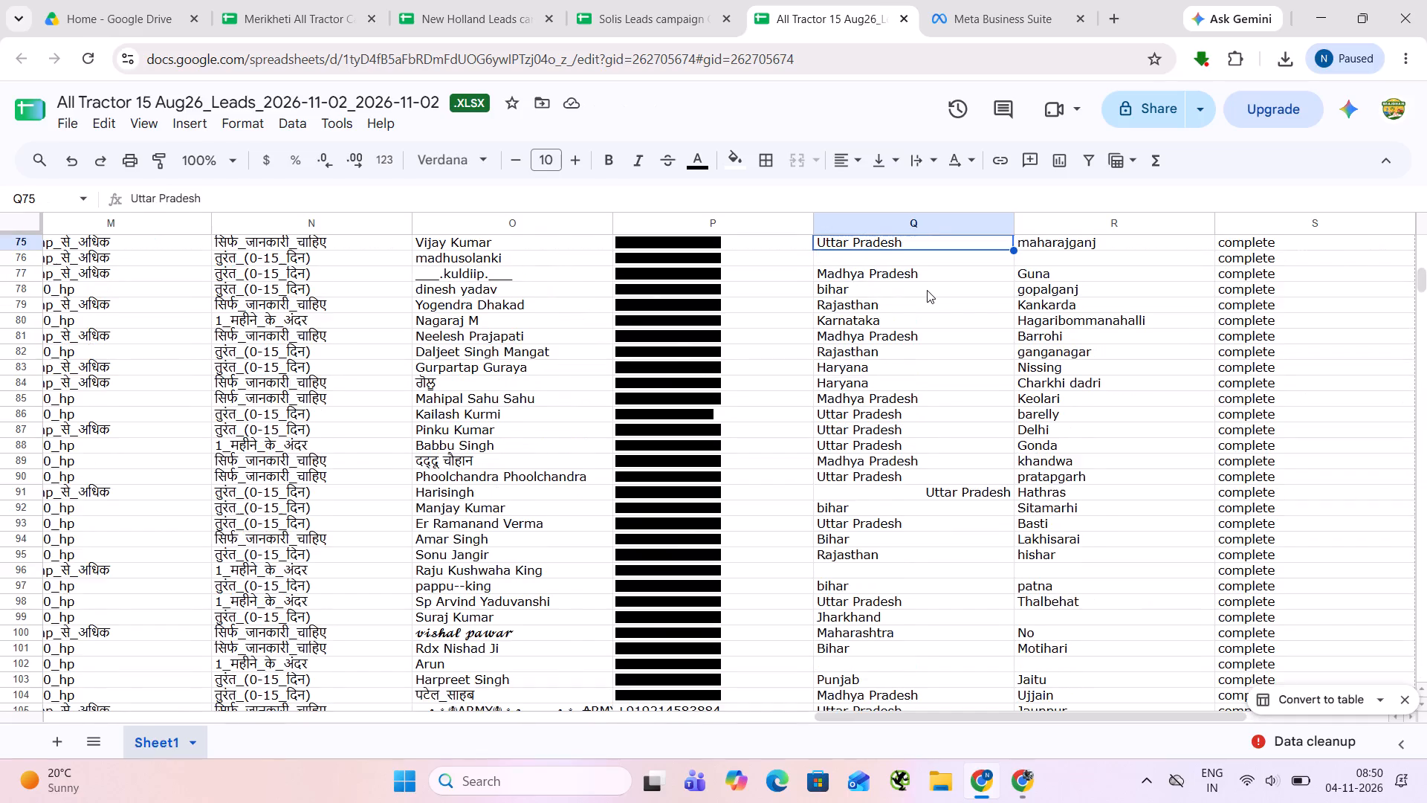
key("ctrl+Up")
key("ctrl+Up")
key("ctrl+Up")
key("ctrl+Up")
key("ctrl+Up")
key("ctrl+Up")
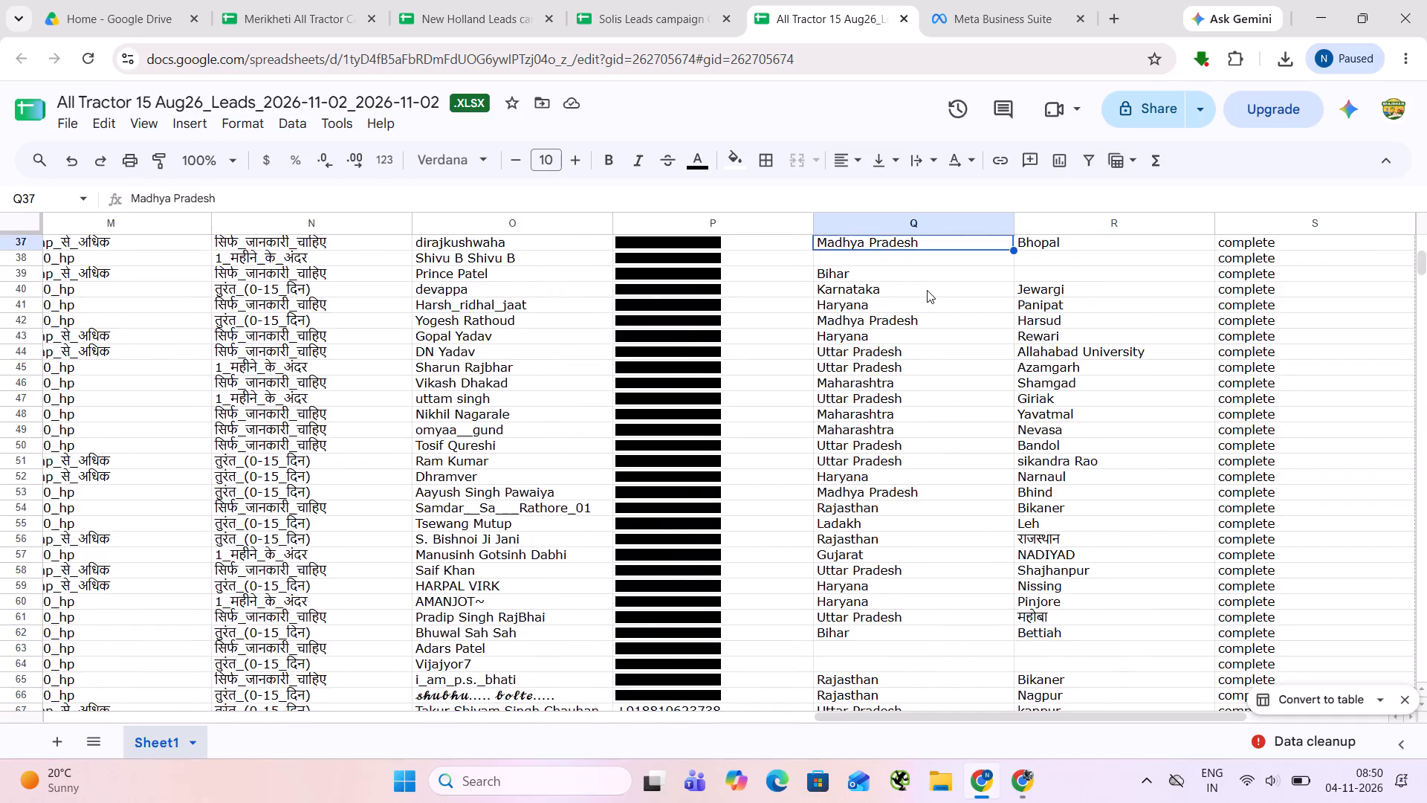
key("ctrl+Up")
key("ctrl+Up")
key("ctrl+Up")
key("ctrl+Up")
key("ctrl+Up")
key("ctrl+Up")
key("ctrl+Up")
key("ctrl+Up")
key("ctrl+Up")
key("ctrl+Up")
key("ctrl+Up")
key("ctrl+Up")
key("ctrl+Up")
key("ctrl+Up")
key("ctrl+Up")
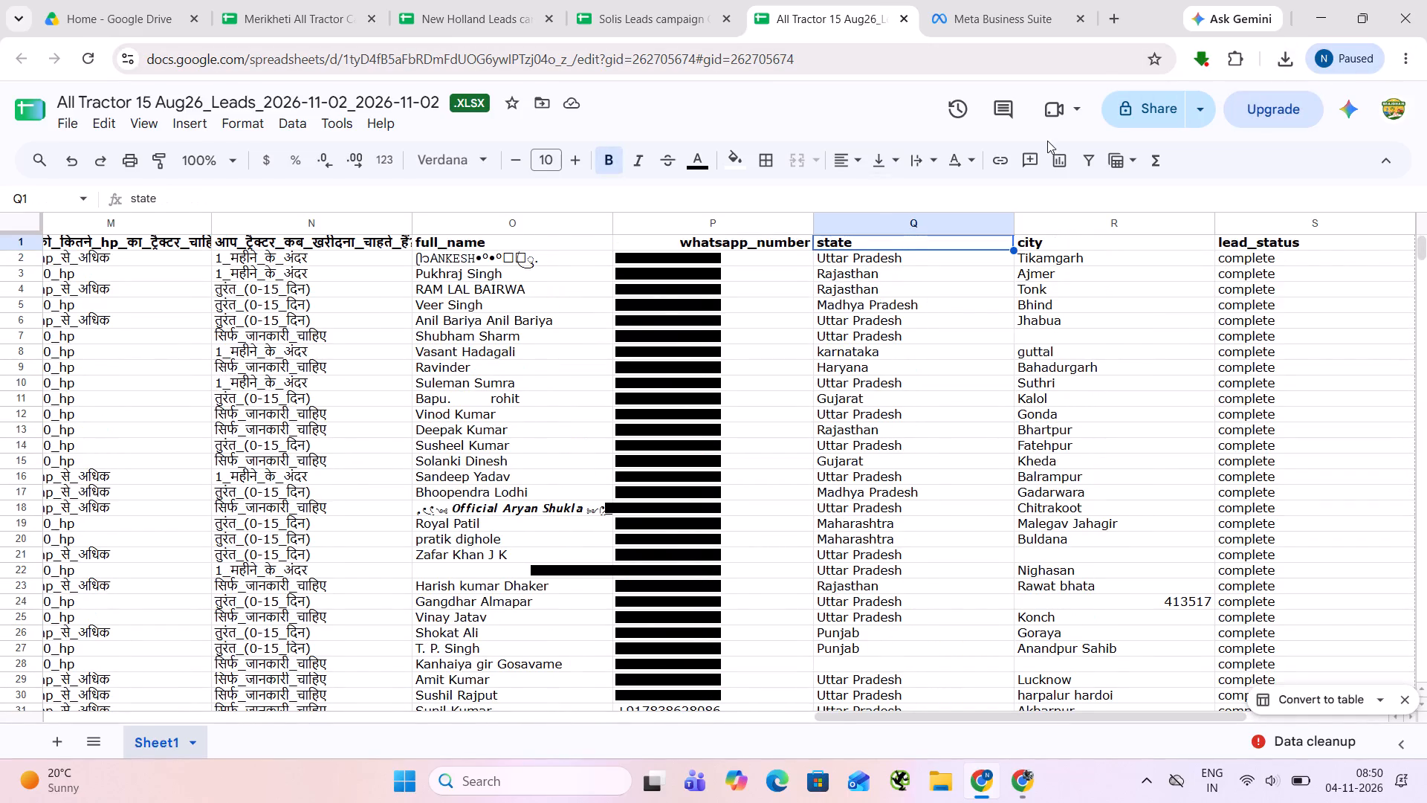
Download the All Tractor 15 Aug26 leads sheet as Microsoft Excel (.xlsx).
left_click(76, 129)
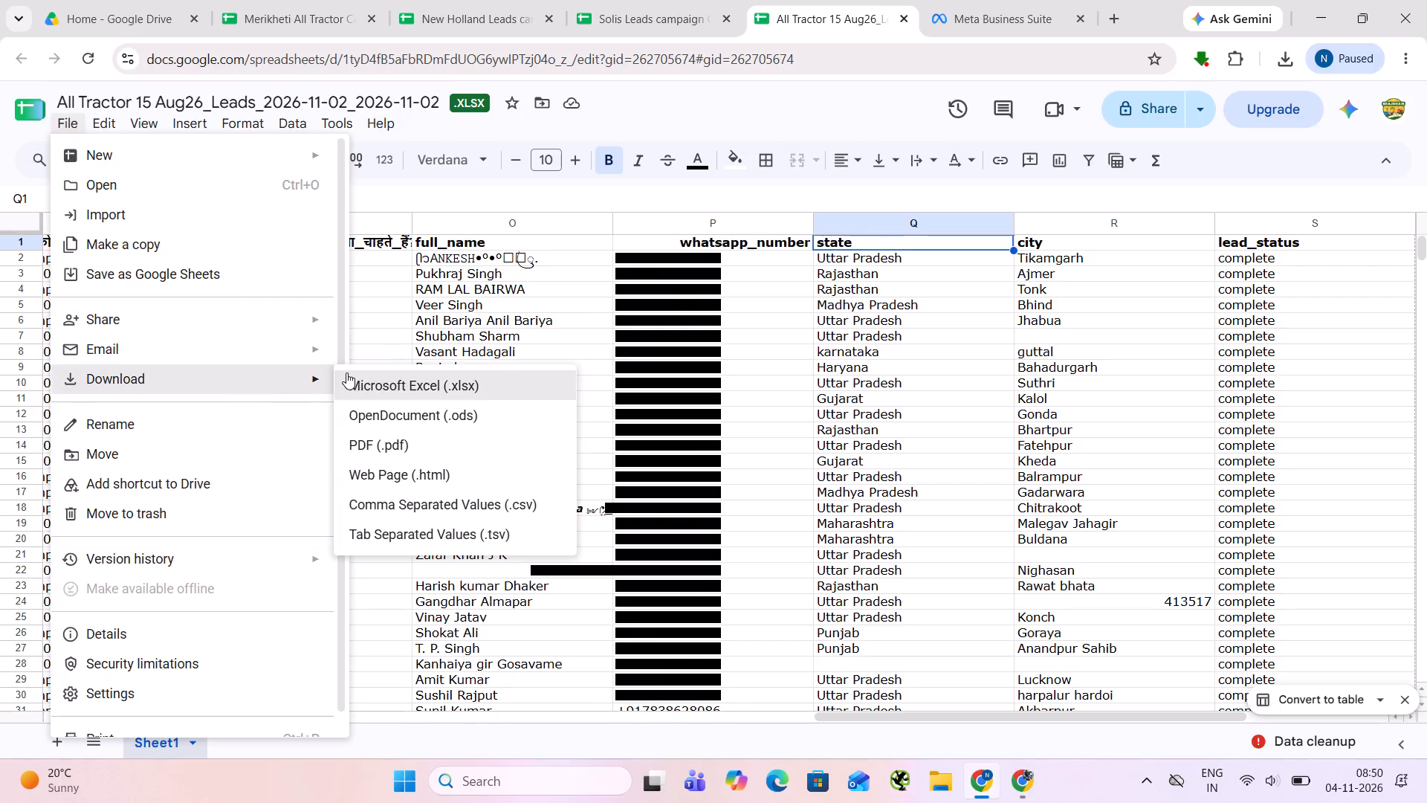
right_click(353, 377)
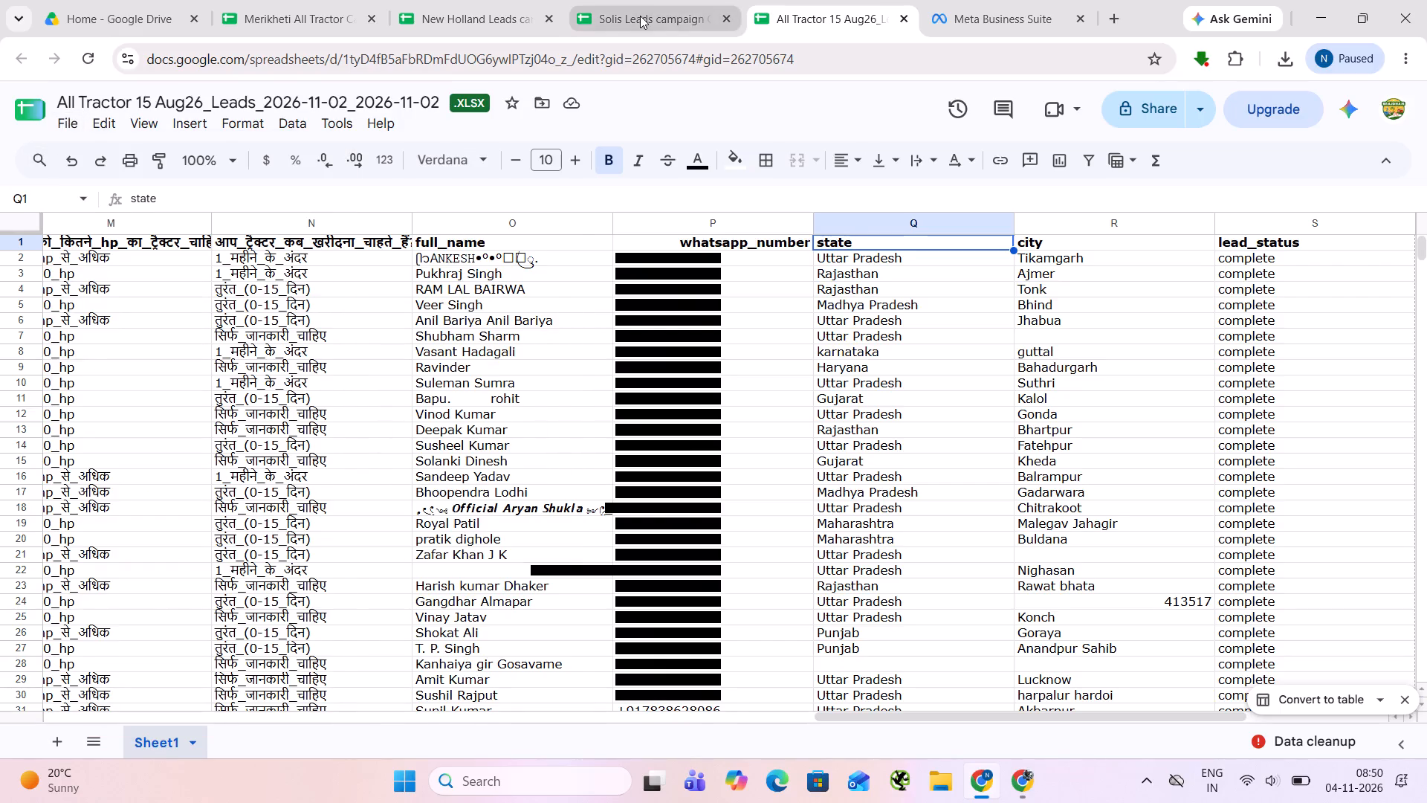
In the Solis Leads campaign Oct1 spreadsheet, set row 3's state to Haryana.
left_click(640, 16)
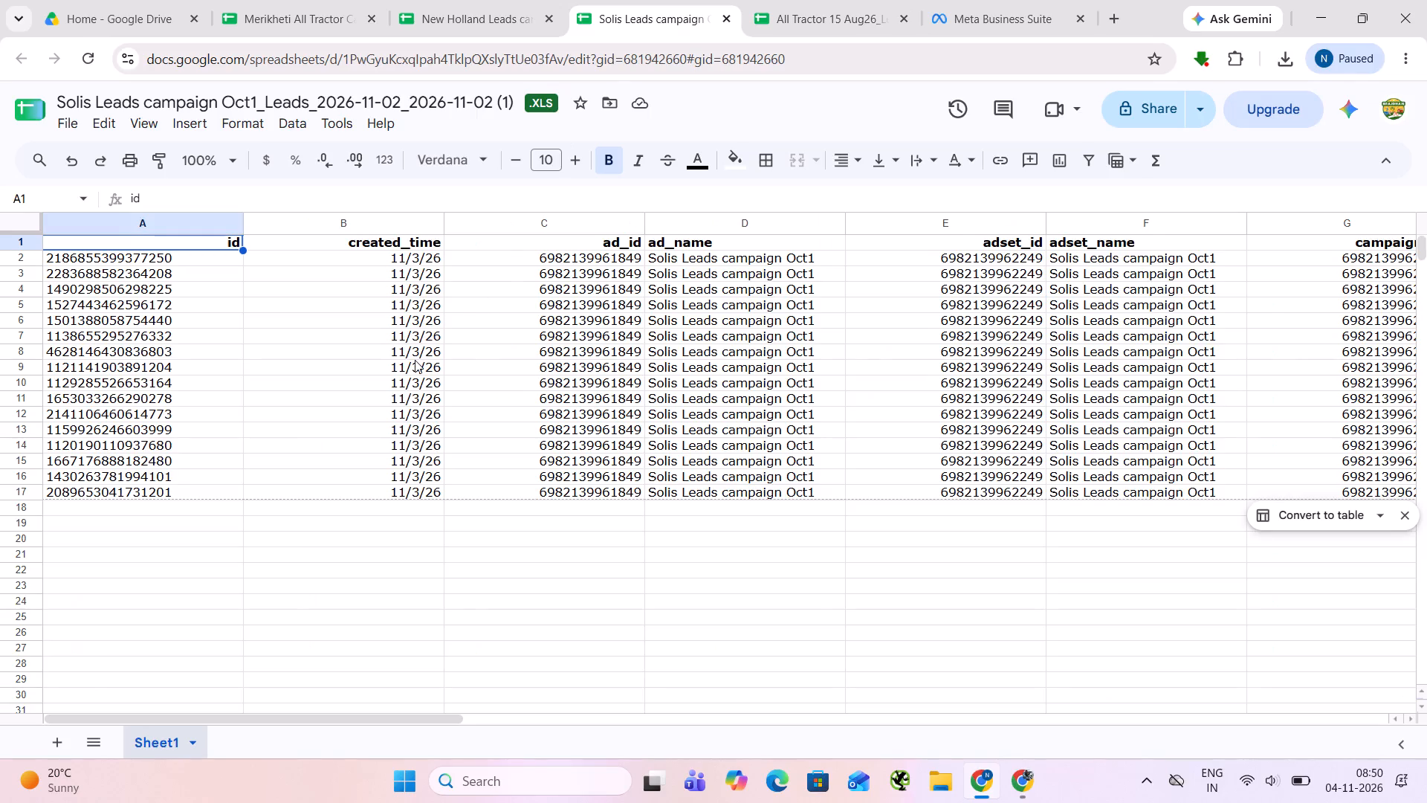
key("ctrl+Right")
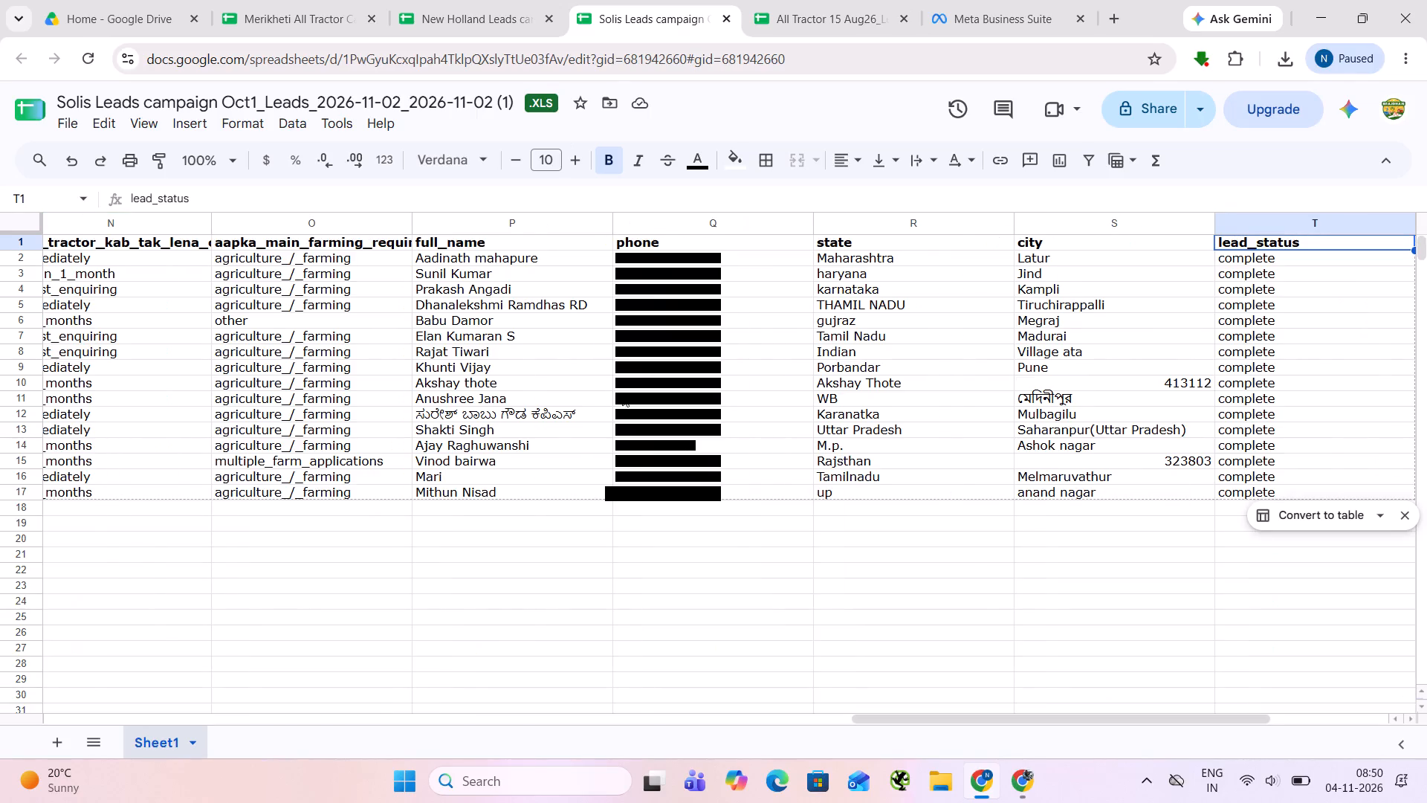
left_click(888, 262)
key("Right")
key("Down")
key("Left")
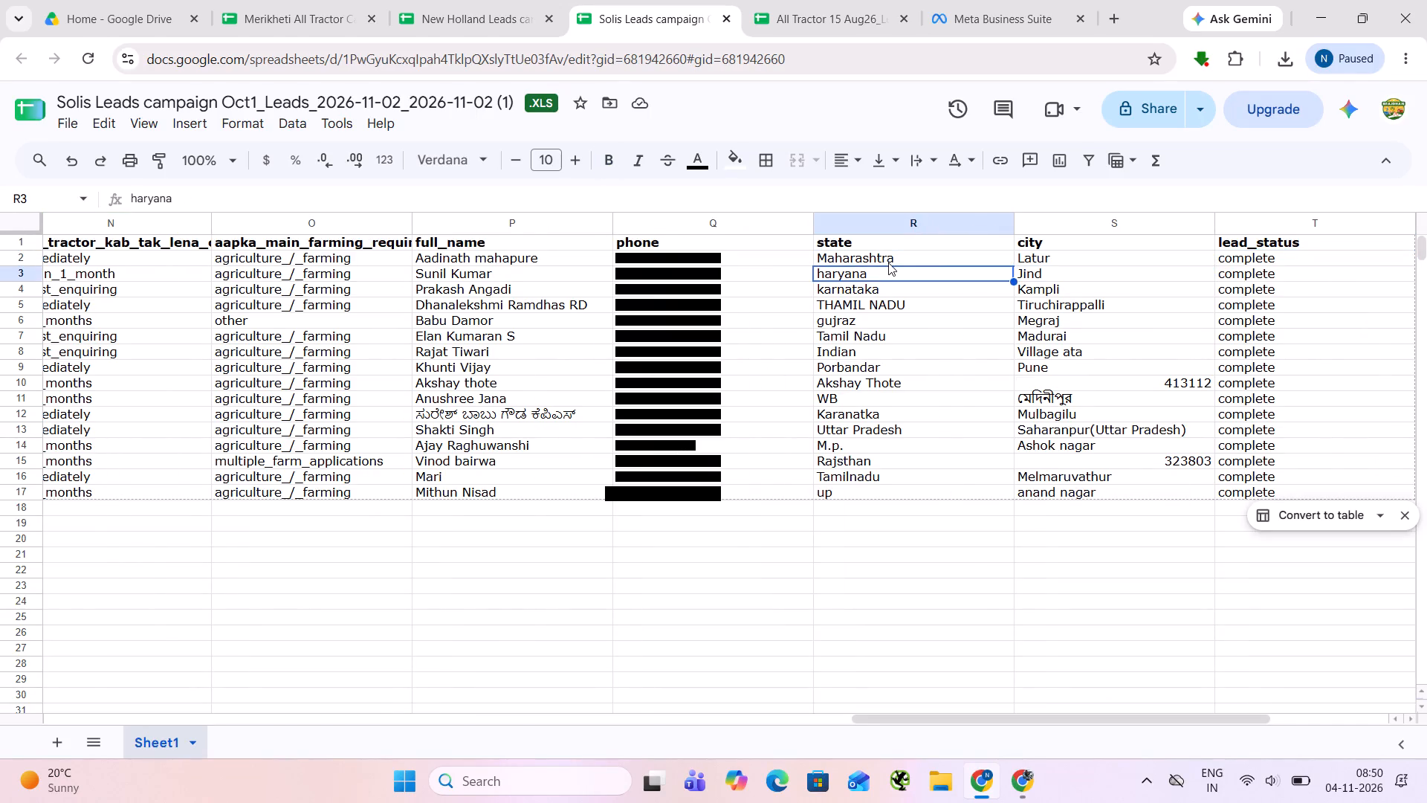
type("Haryana")
key("Up")
key("Down")
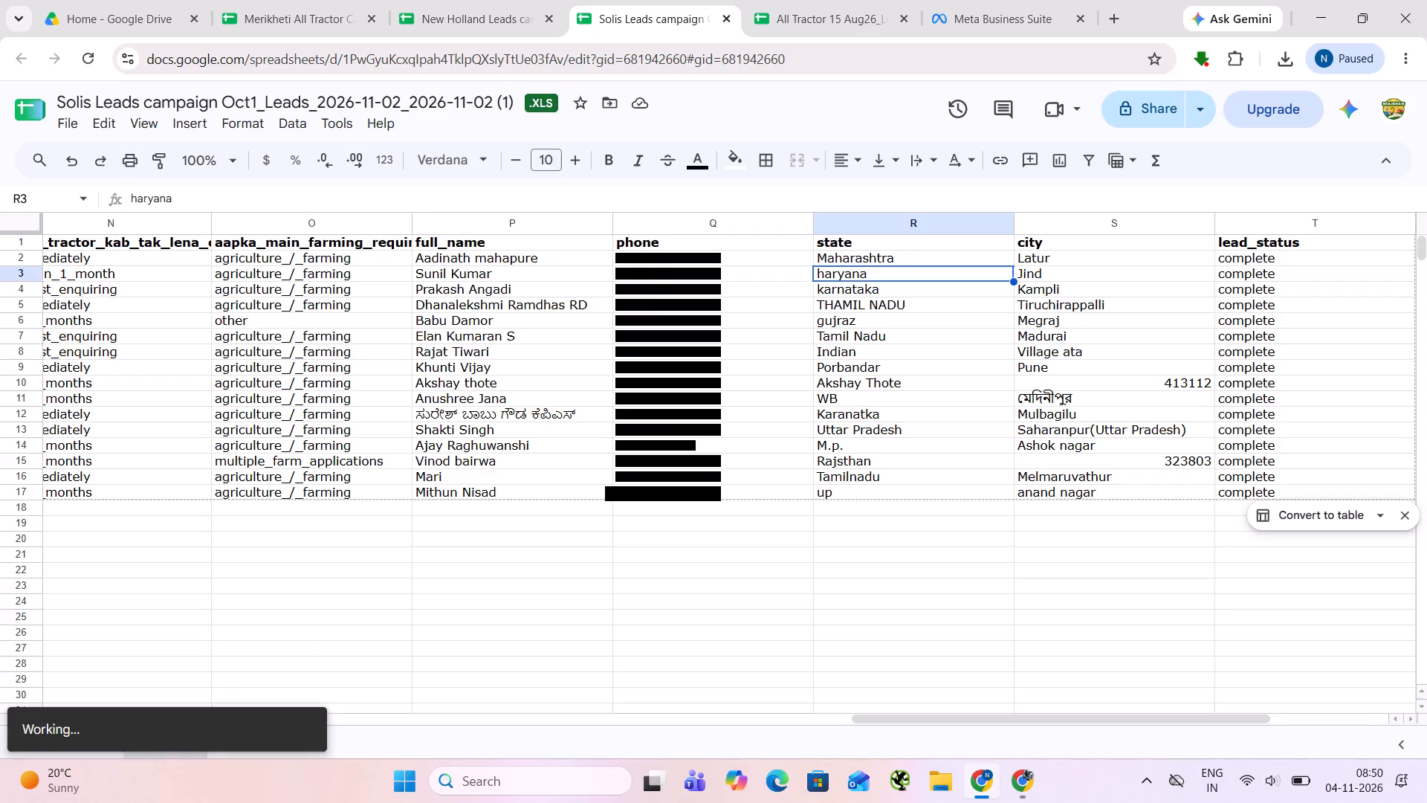
Set row 4's state to Karnataka, agreeing to save the Solis file in .XLSX format.
key("Right")
key("Down")
key("Left")
key("Down")
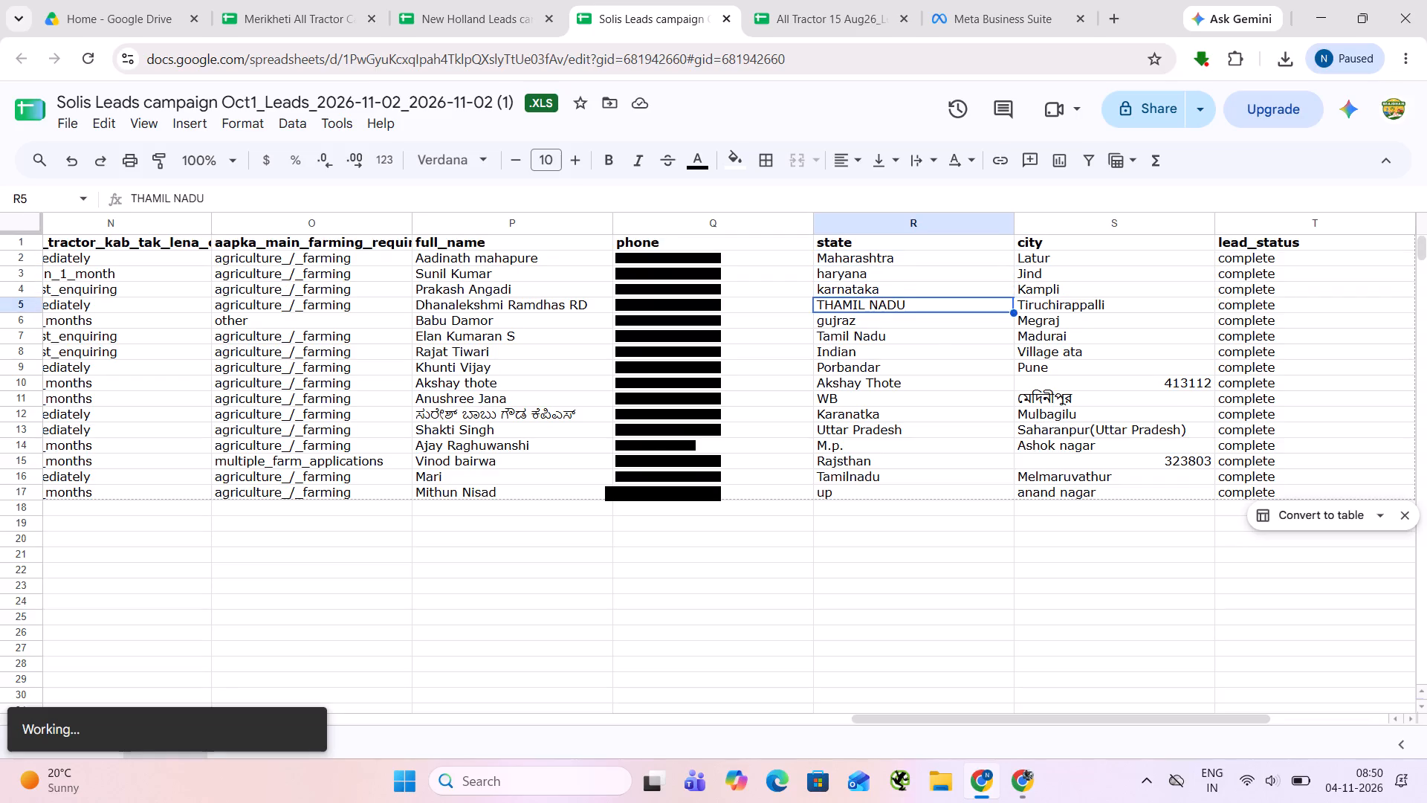
key("Up")
type("Kar")
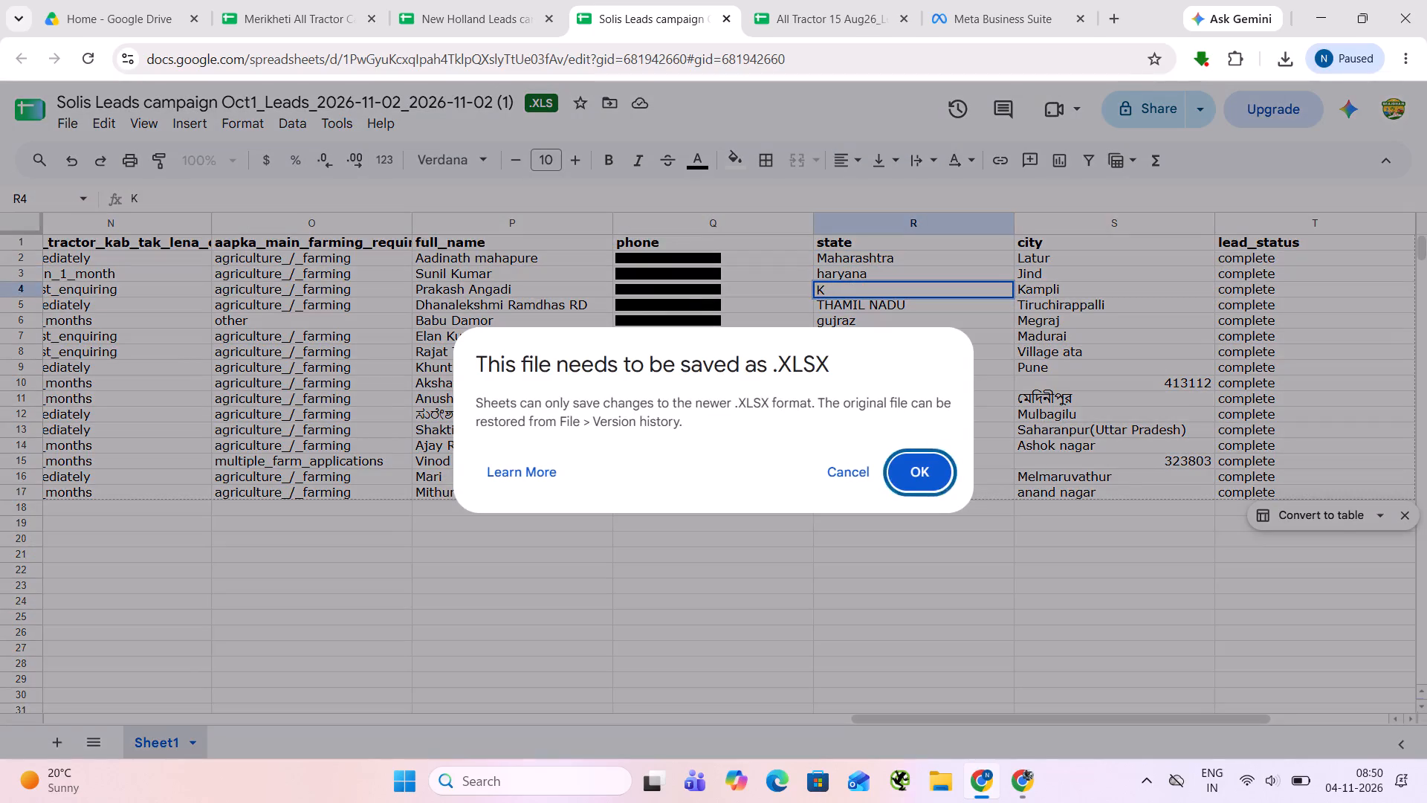
left_click(919, 475)
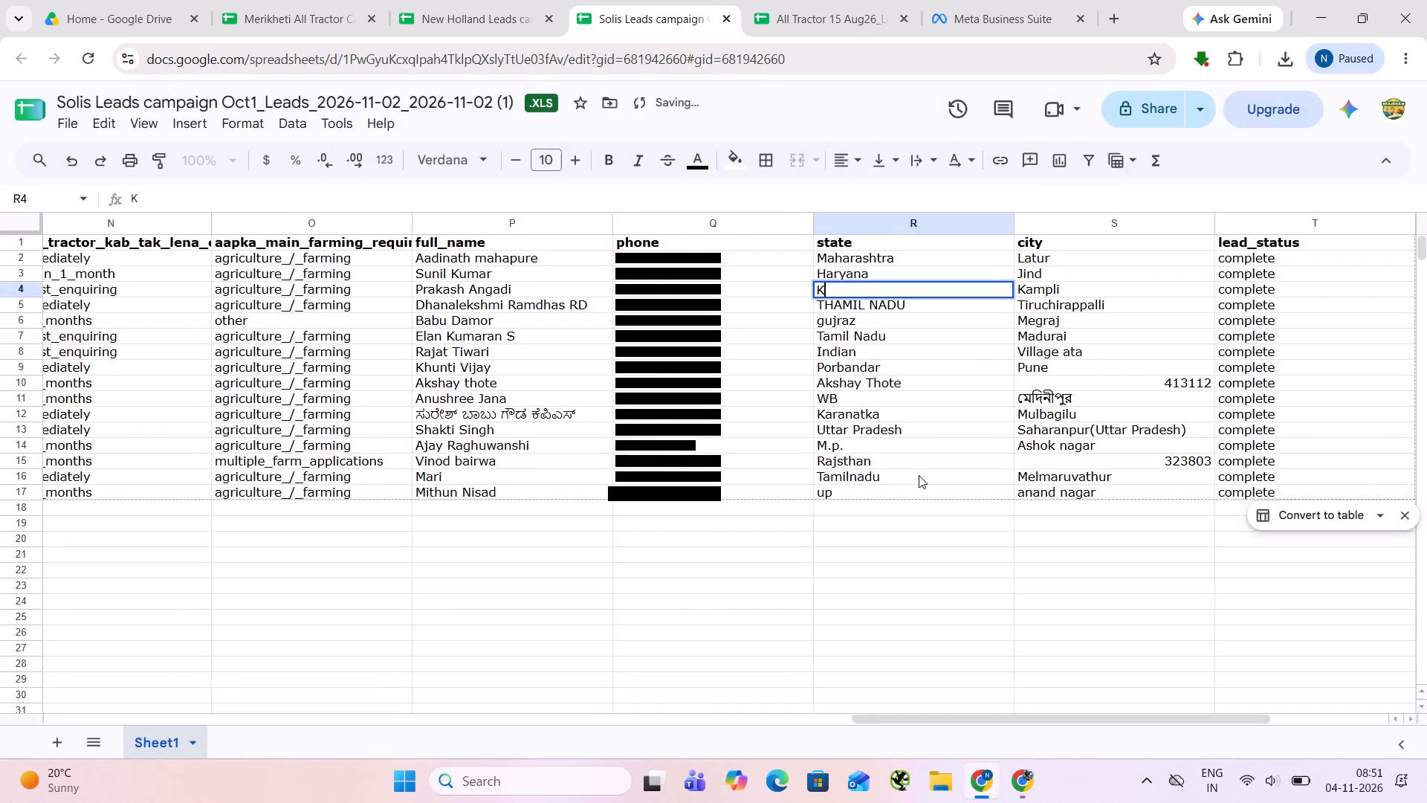
type("arnataka")
key("Right")
Set row 5's state to Tamil Nadu.
key("Down")
key("Left")
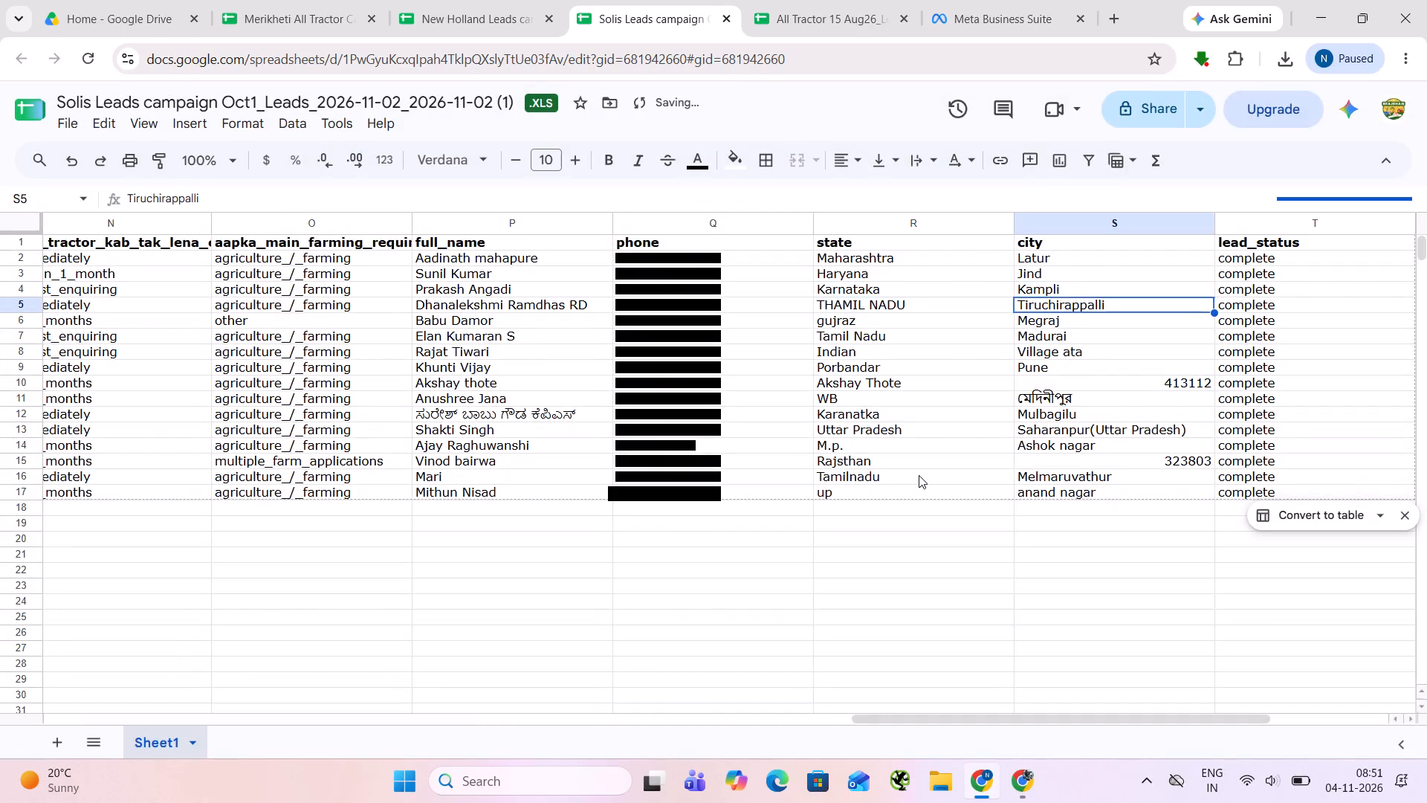
key("Right")
key("Left")
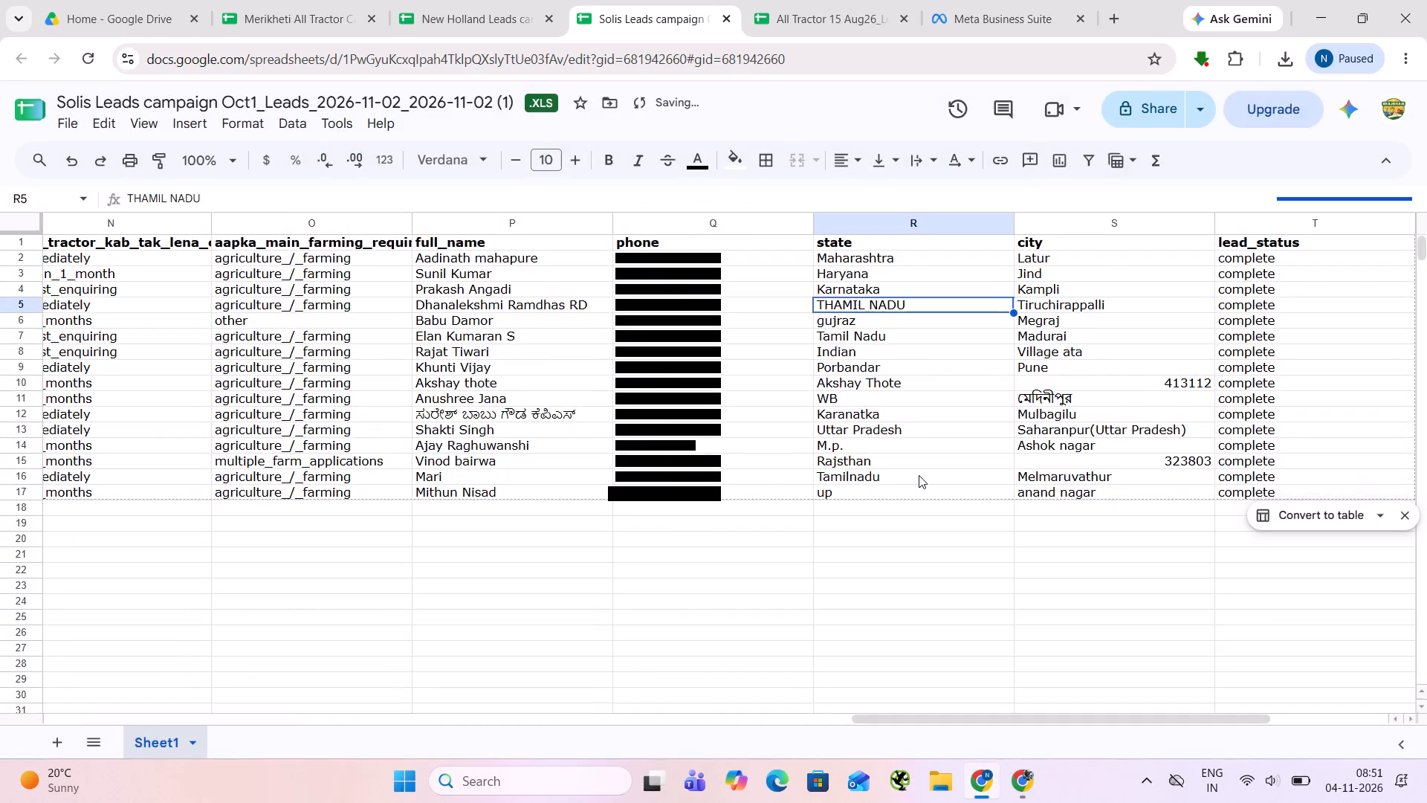
type("Tak")
key("BackSpace")
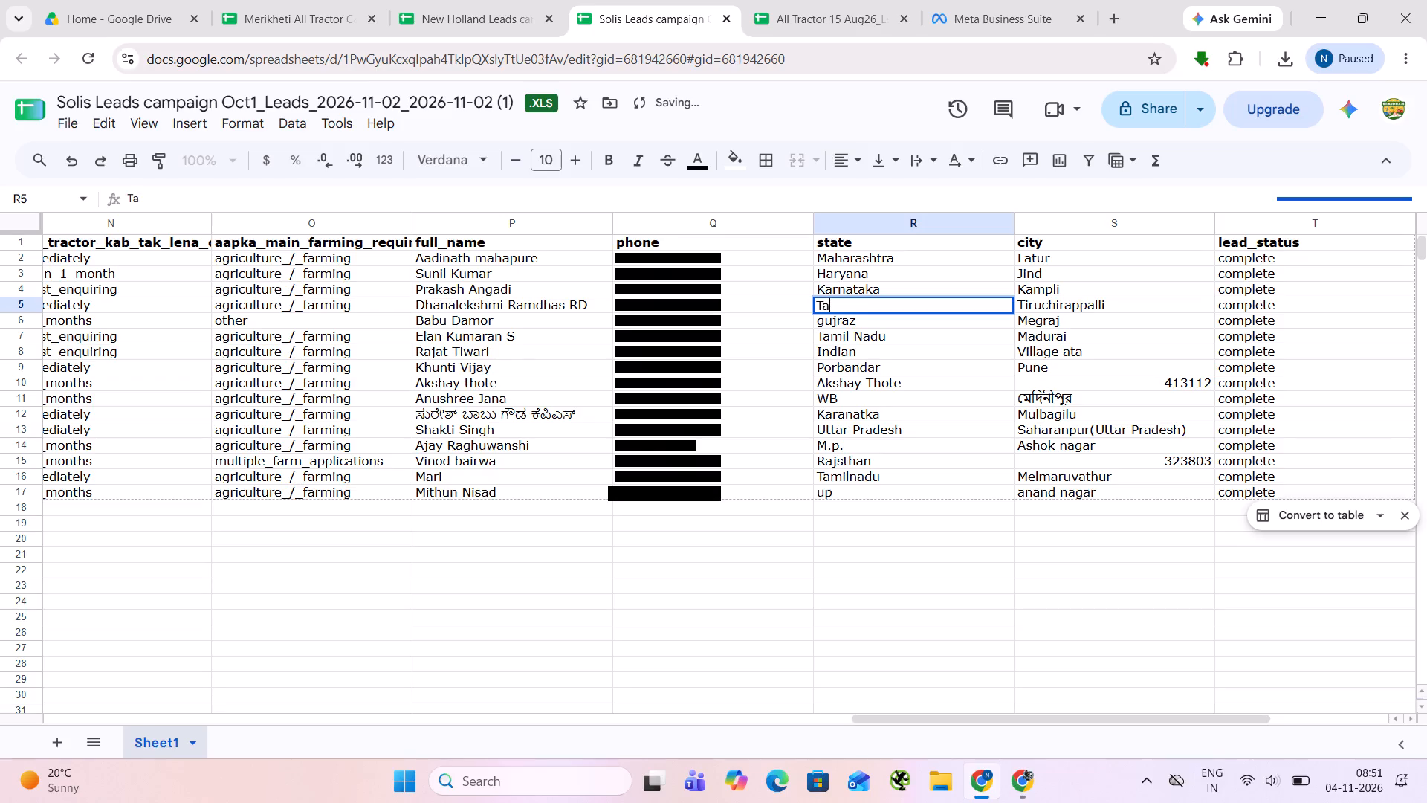
type("mil Nadu")
key("Down")
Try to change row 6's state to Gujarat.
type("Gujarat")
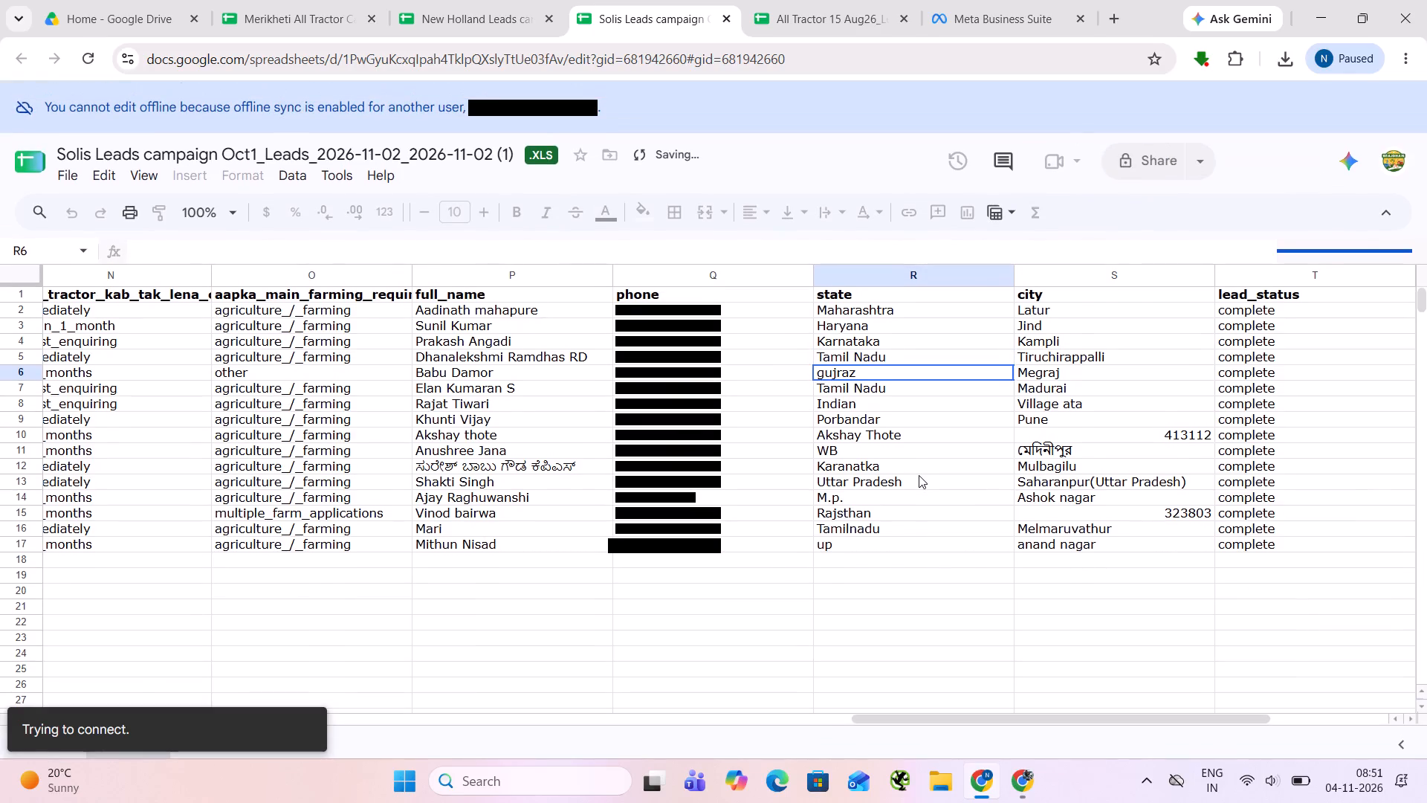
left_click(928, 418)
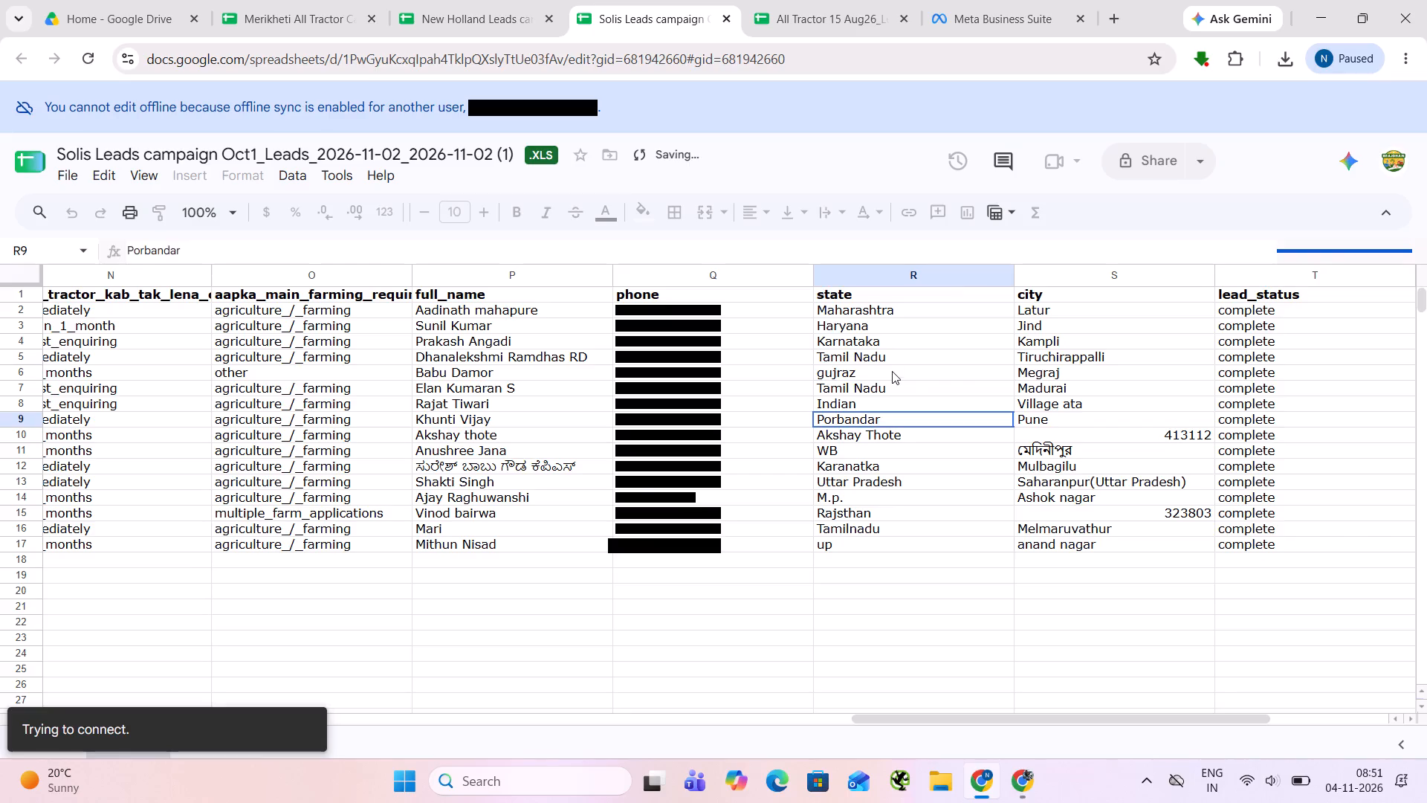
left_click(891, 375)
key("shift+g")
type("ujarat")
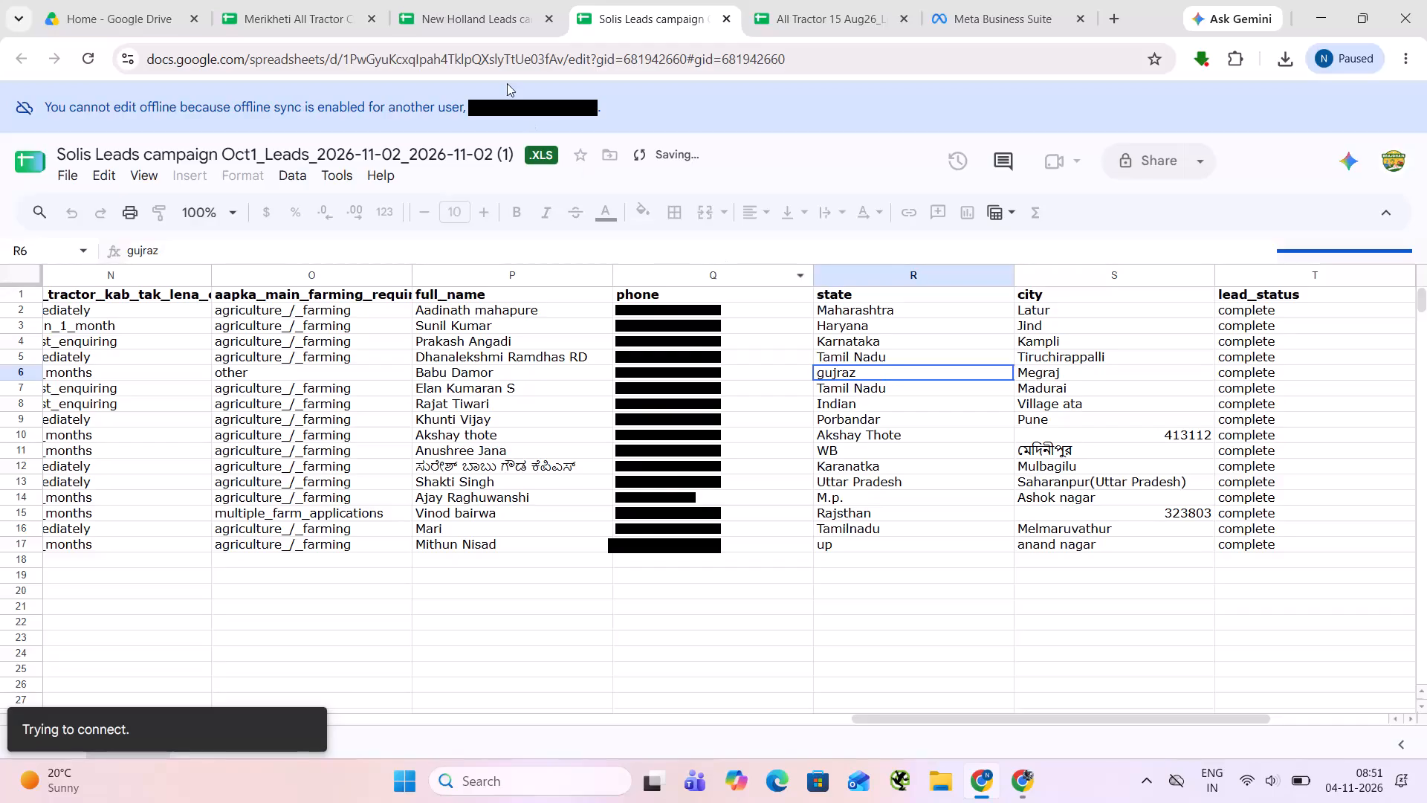
Check the connection status of the open Drive, Merikheti, New Holland and All Tractor tabs, returning to the Solis Leads spreadsheet.
left_click(495, 3)
left_click(361, 8)
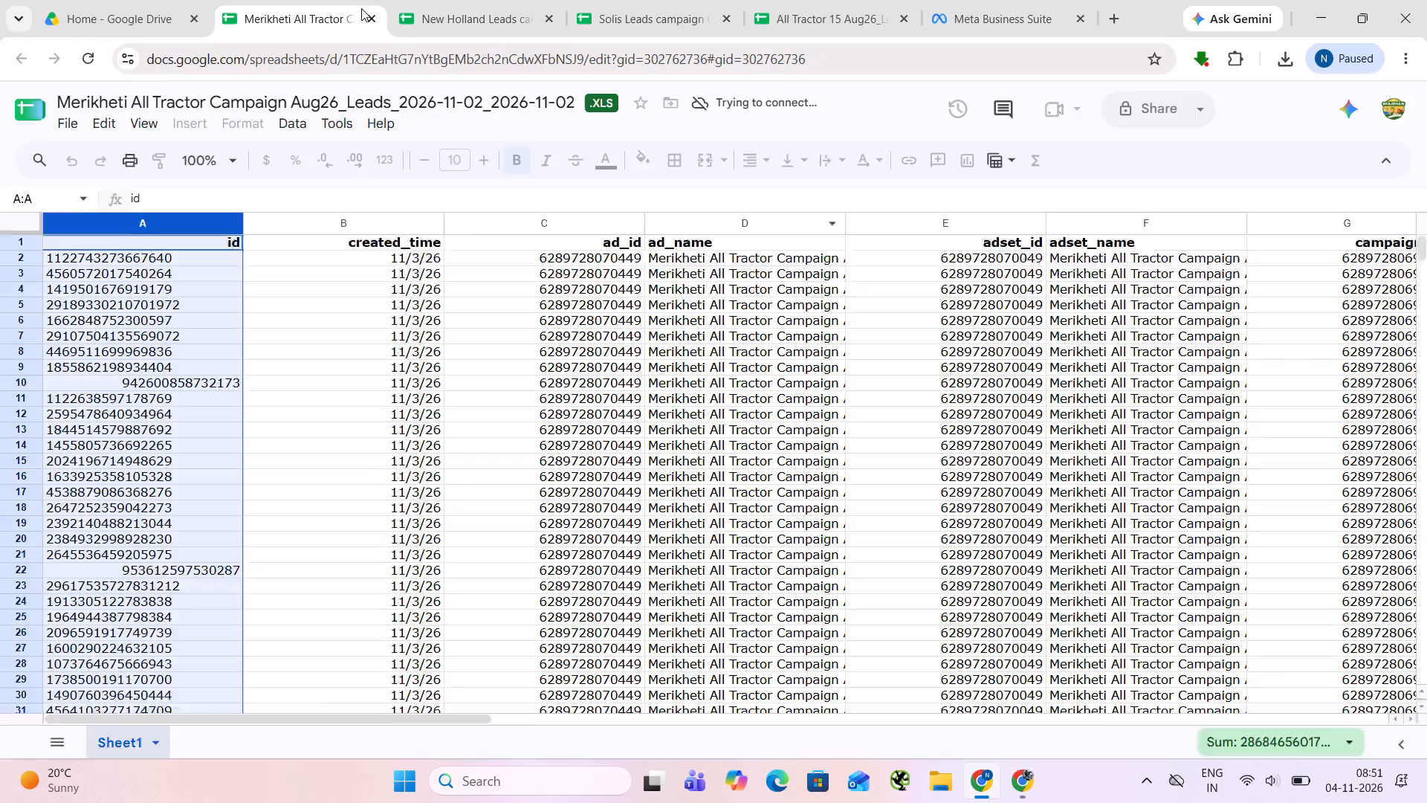
left_click(177, 4)
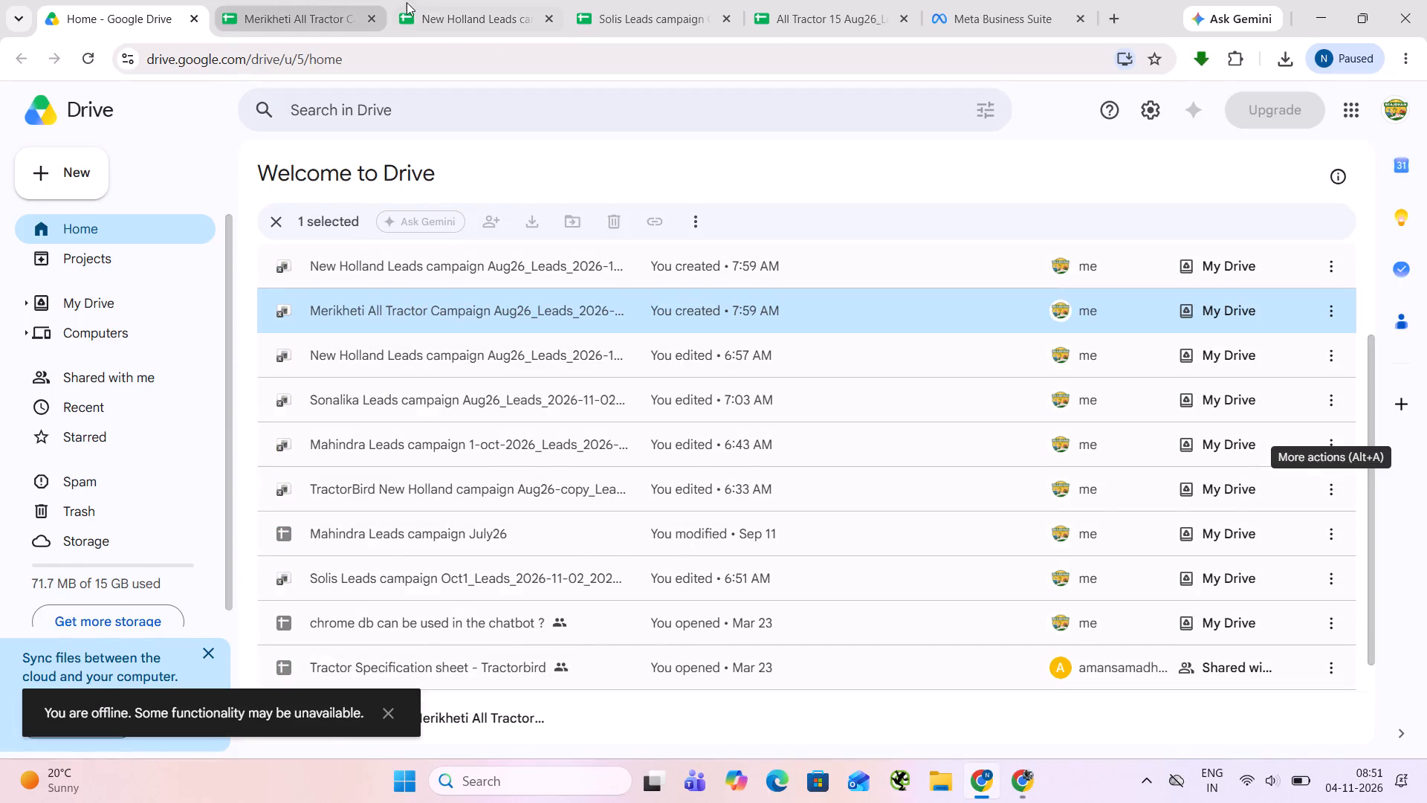
left_click(445, 21)
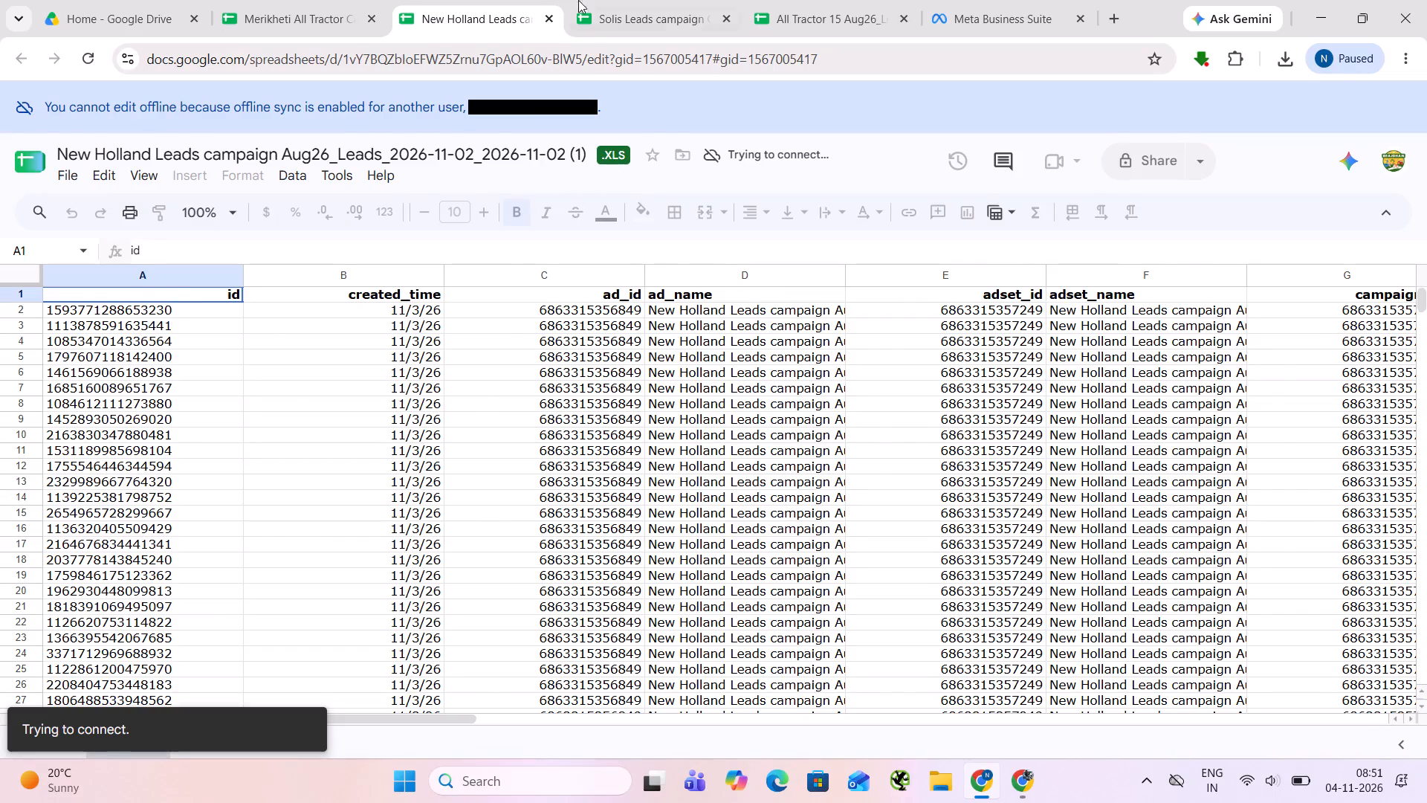
left_click(586, 1)
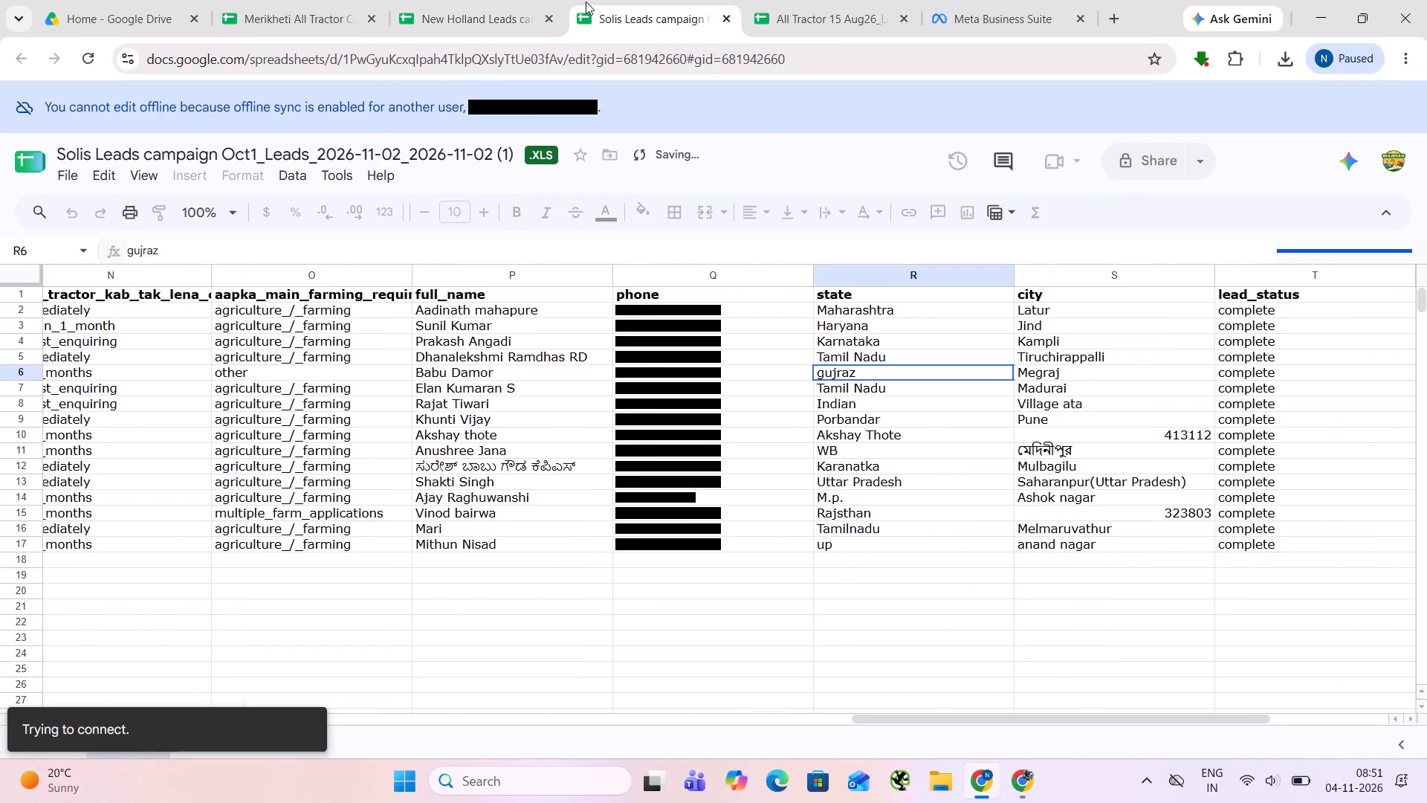
left_click(812, 4)
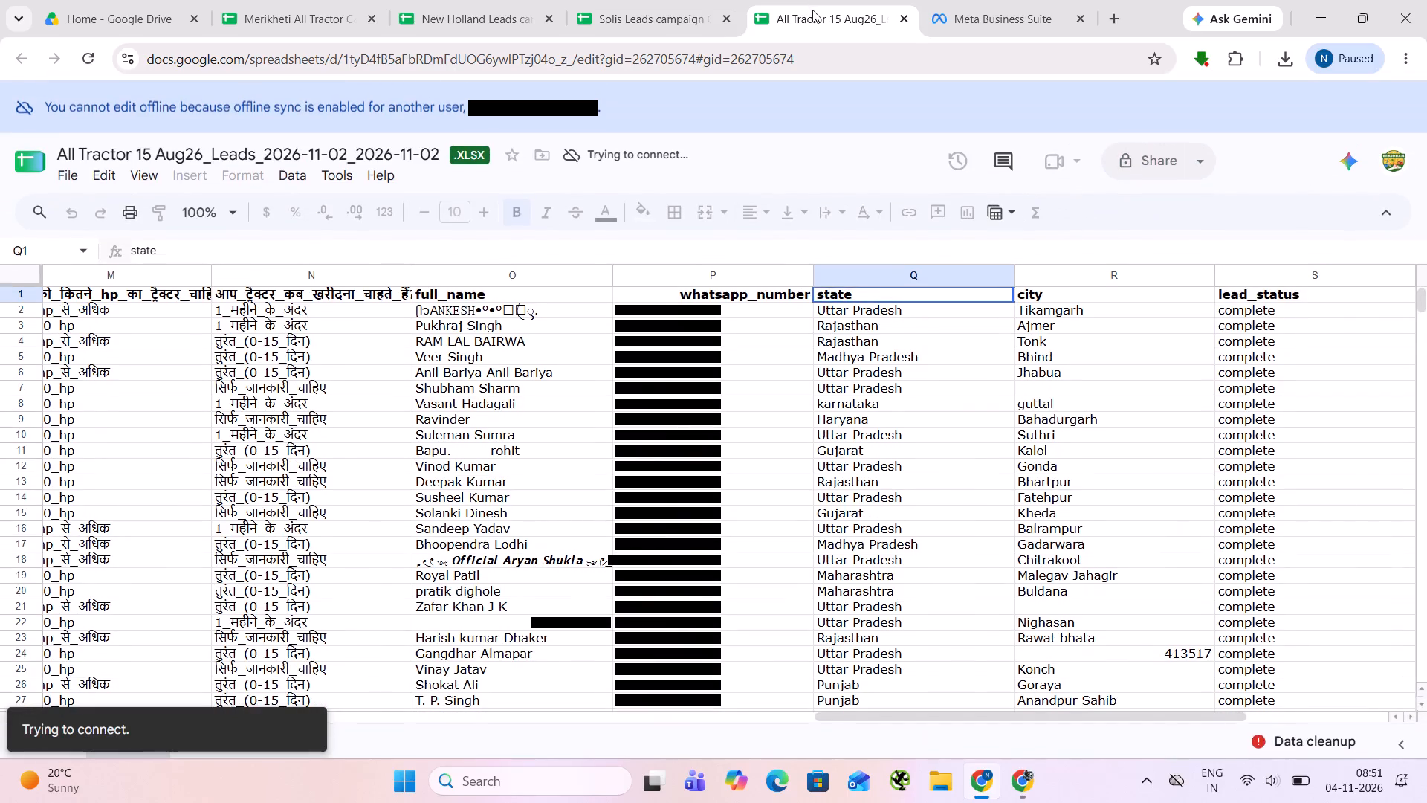
left_click(631, 0)
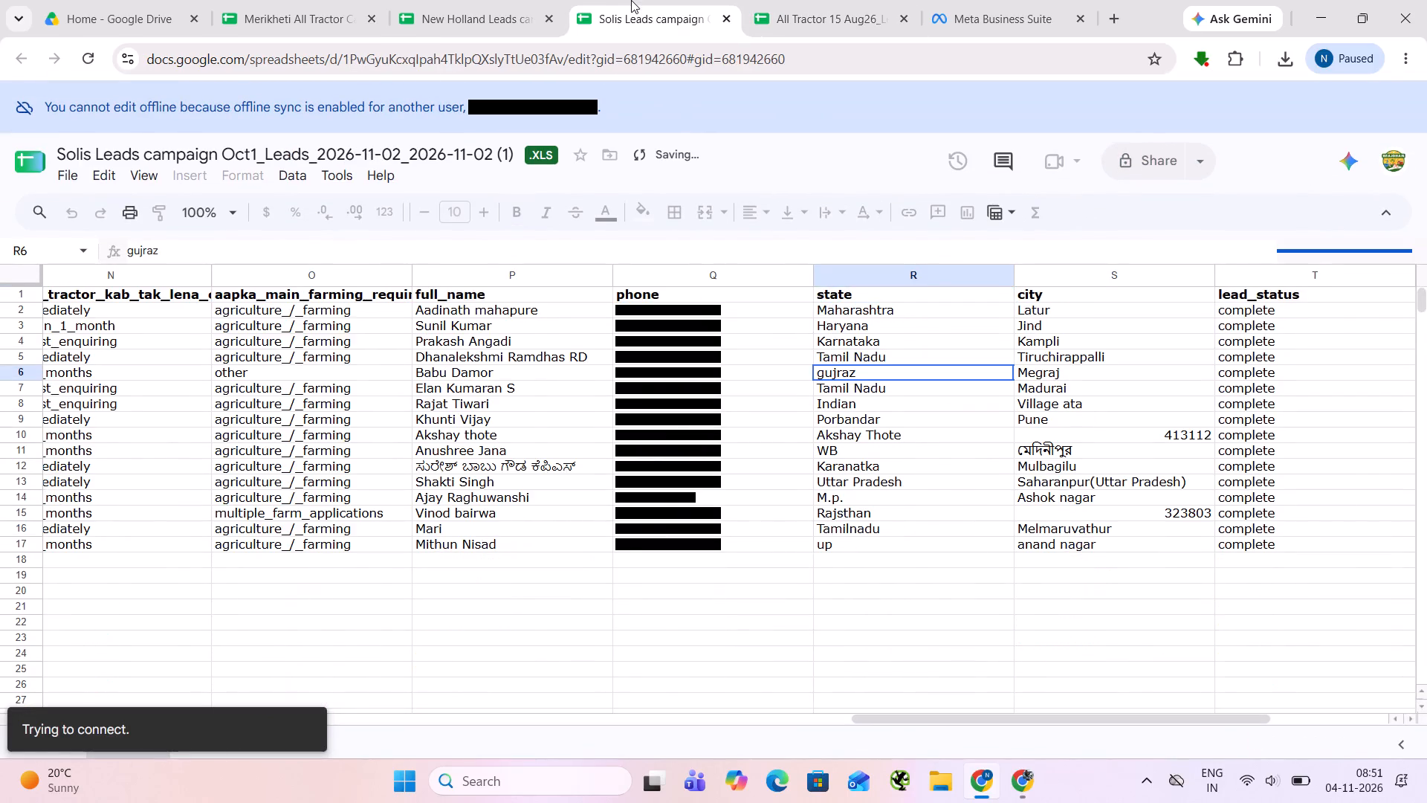
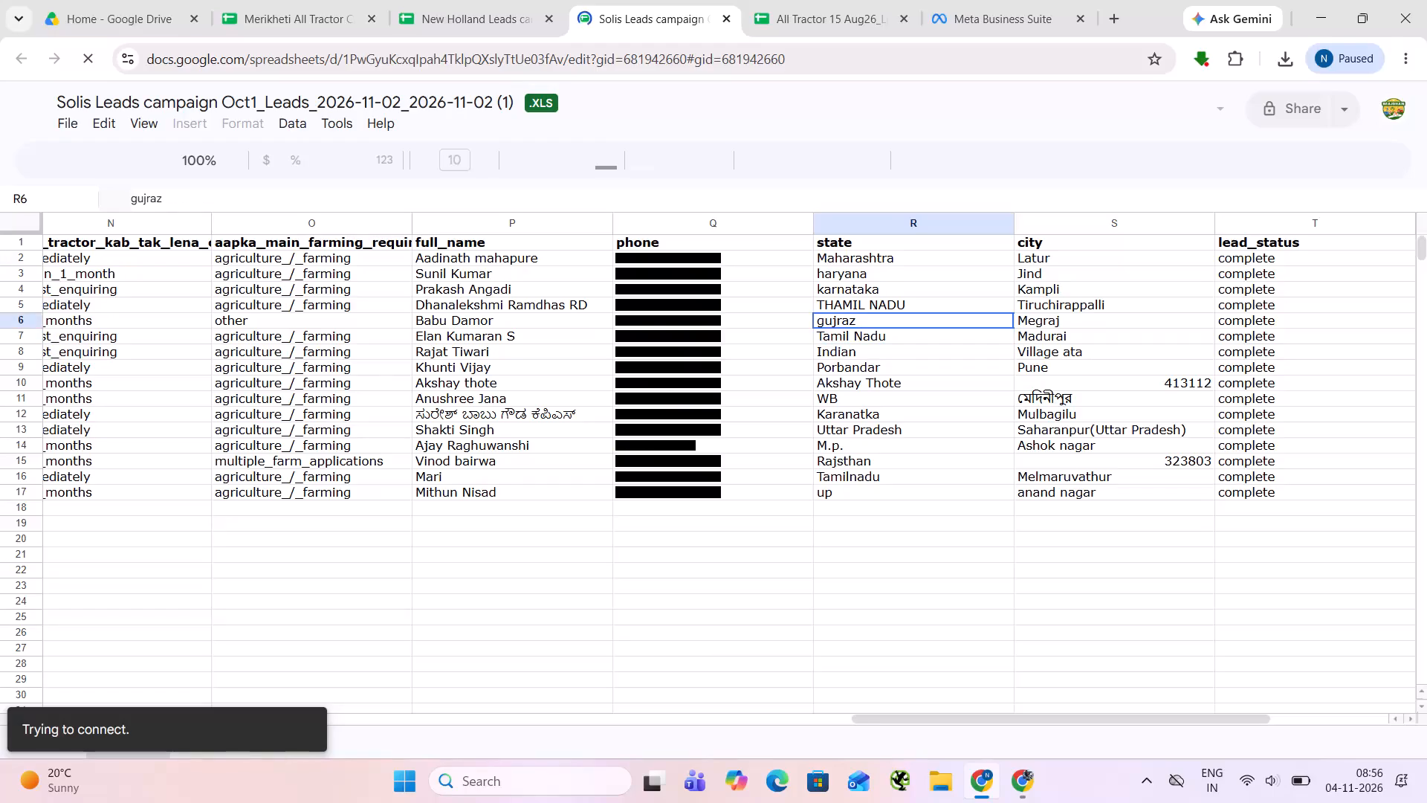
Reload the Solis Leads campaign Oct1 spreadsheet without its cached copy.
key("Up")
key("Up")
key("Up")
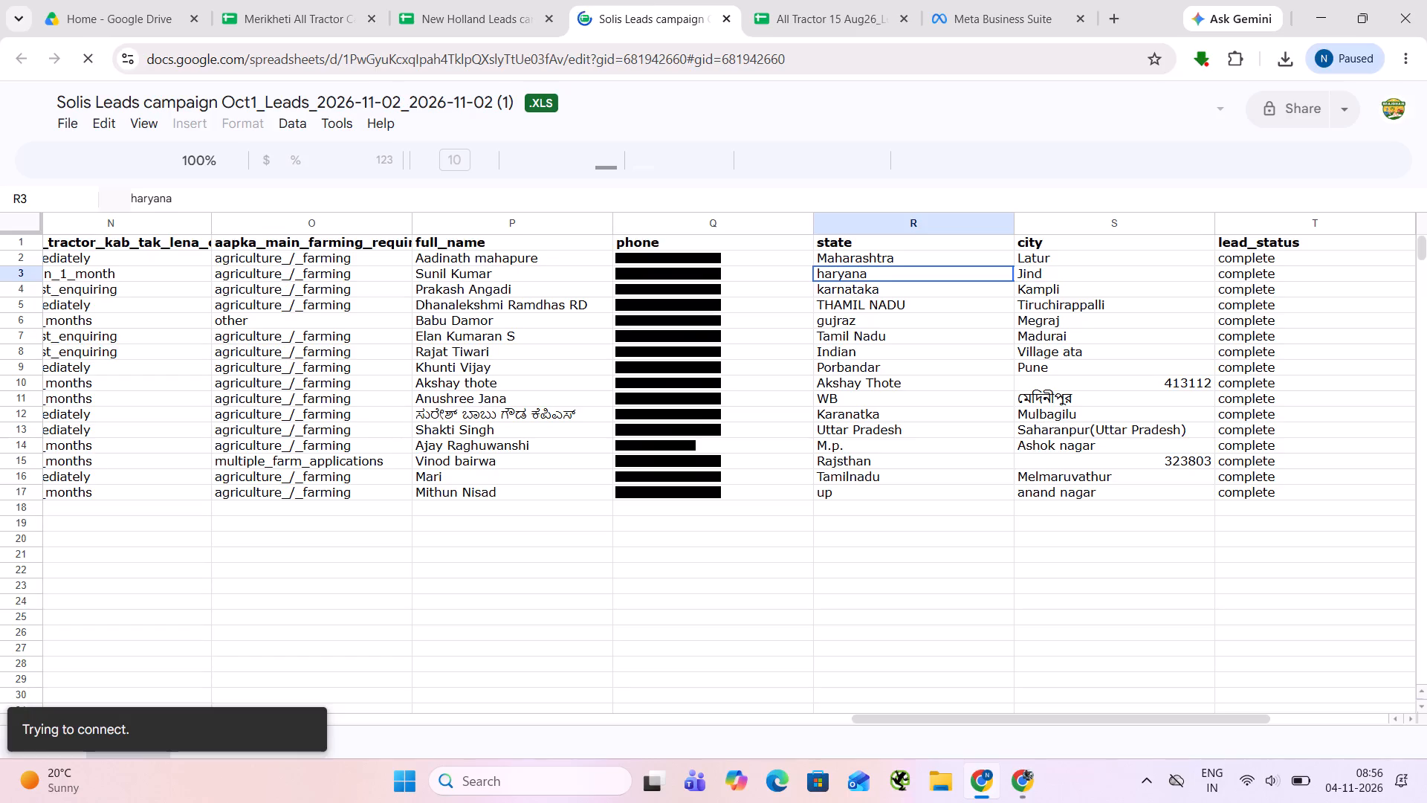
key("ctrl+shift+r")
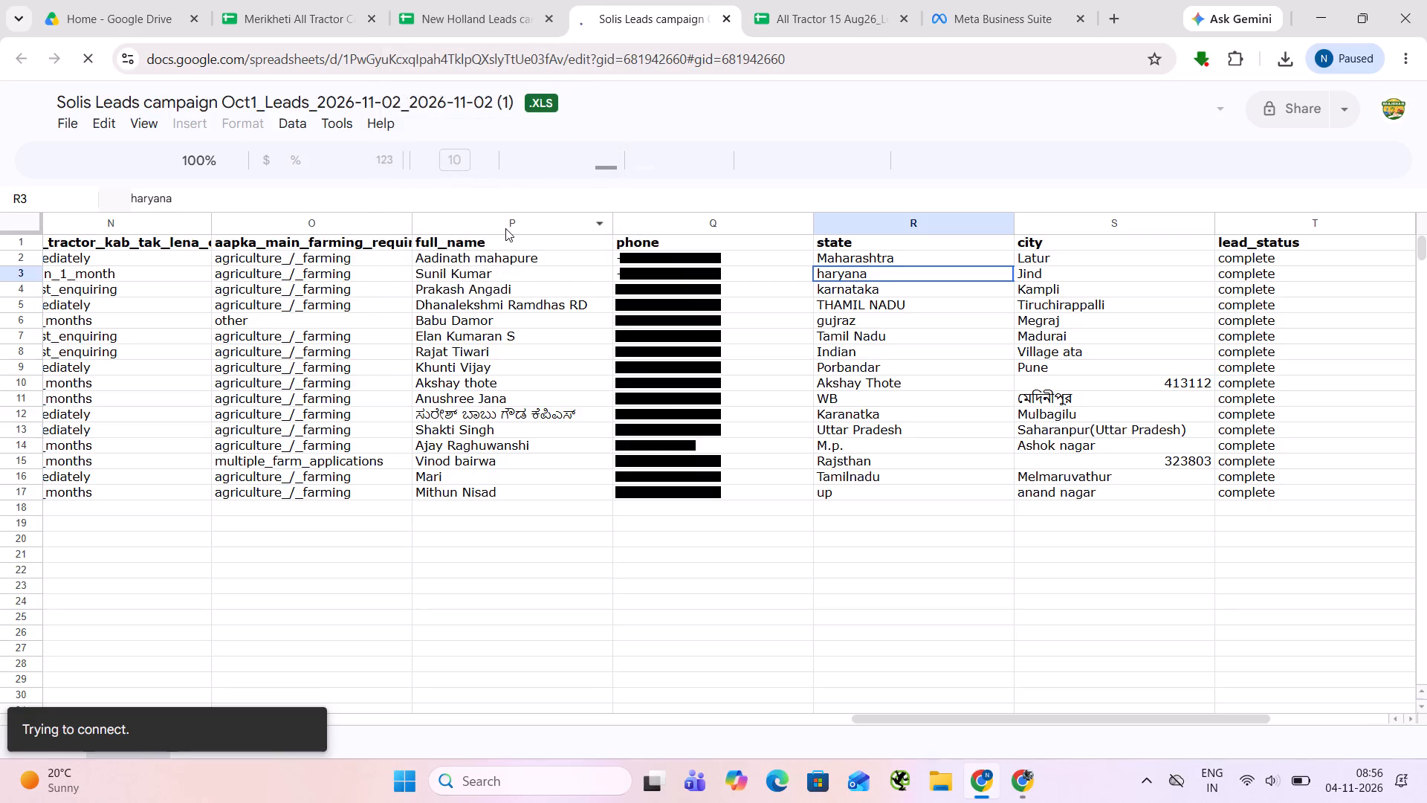
Agree to save the New Holland Leads campaign Aug26 spreadsheet in .XLSX format.
left_click(431, 11)
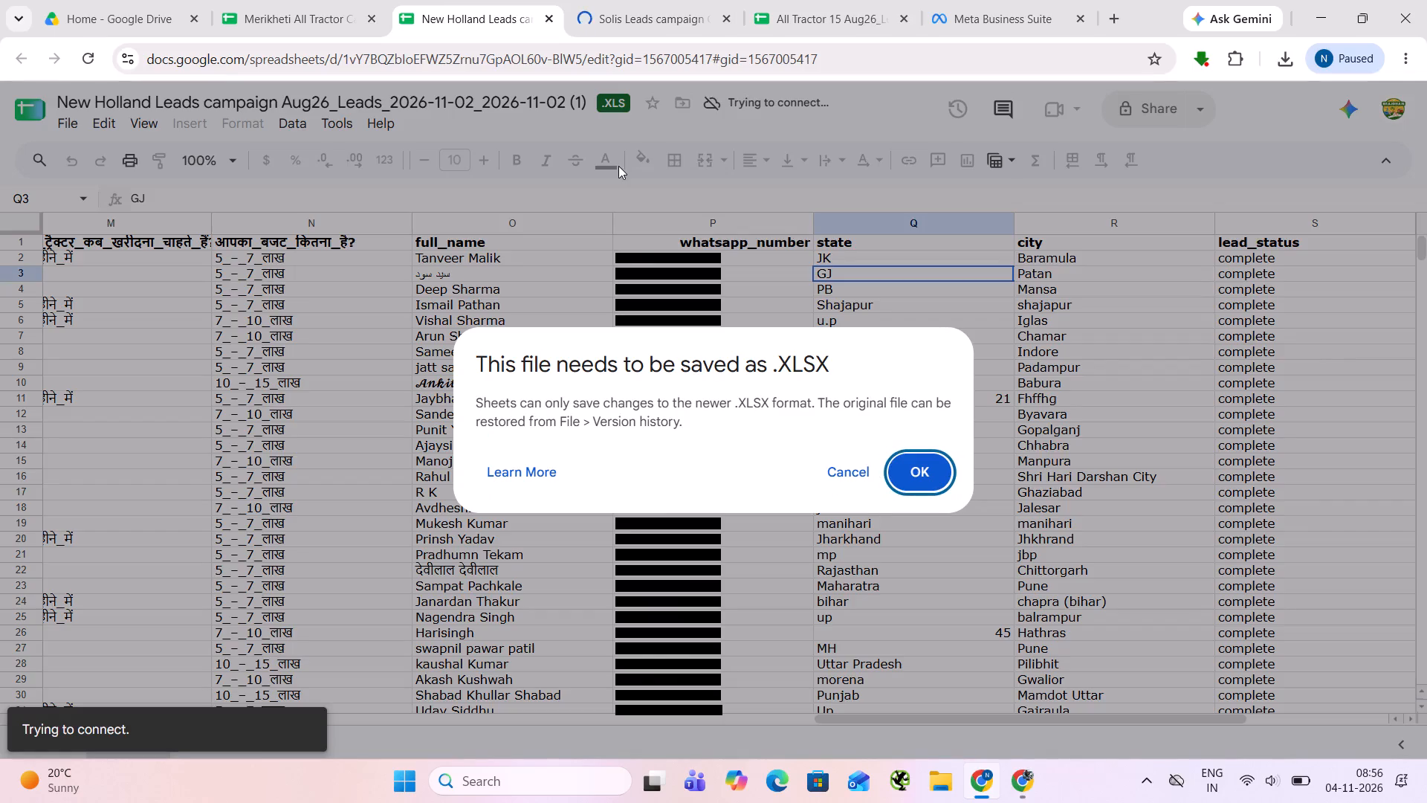
left_click(935, 468)
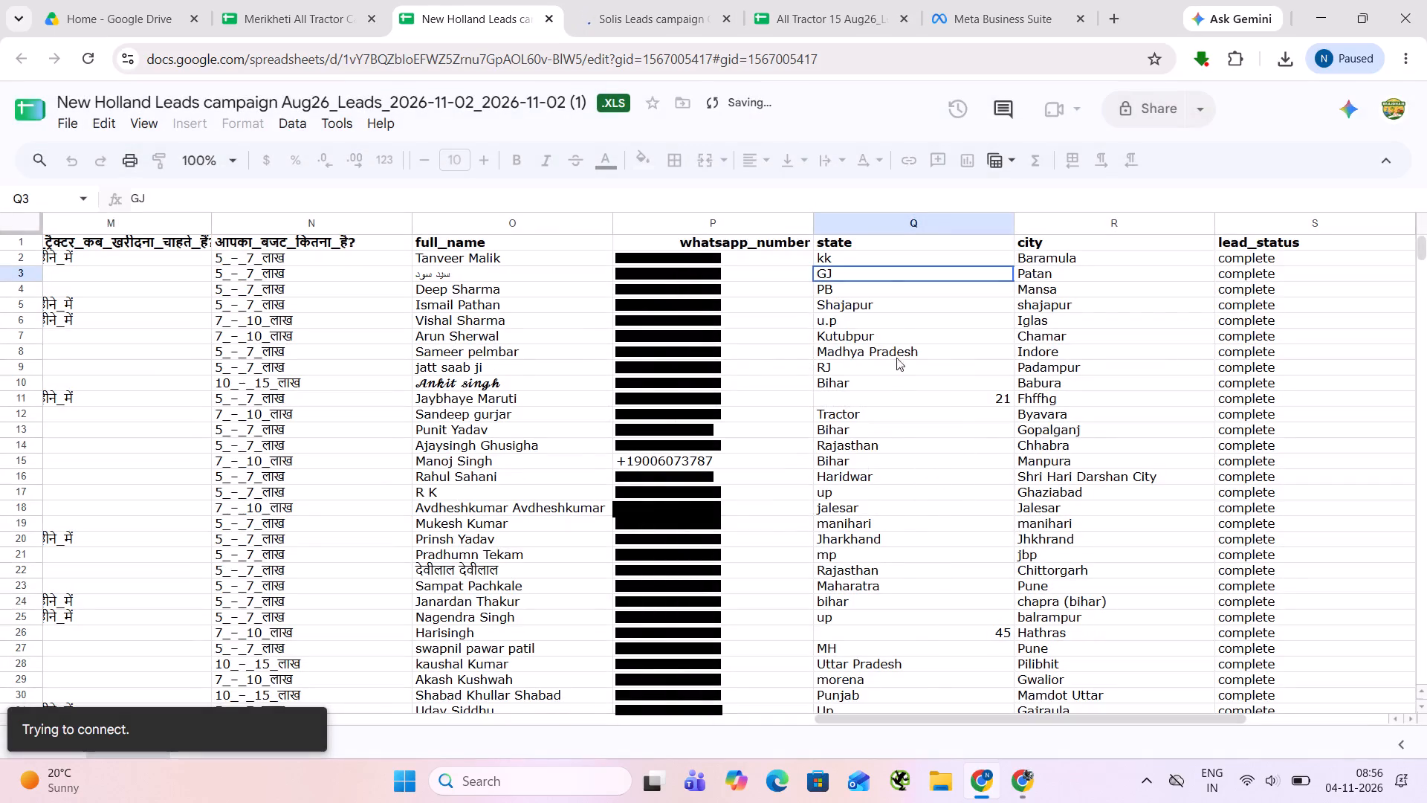
left_click(878, 261)
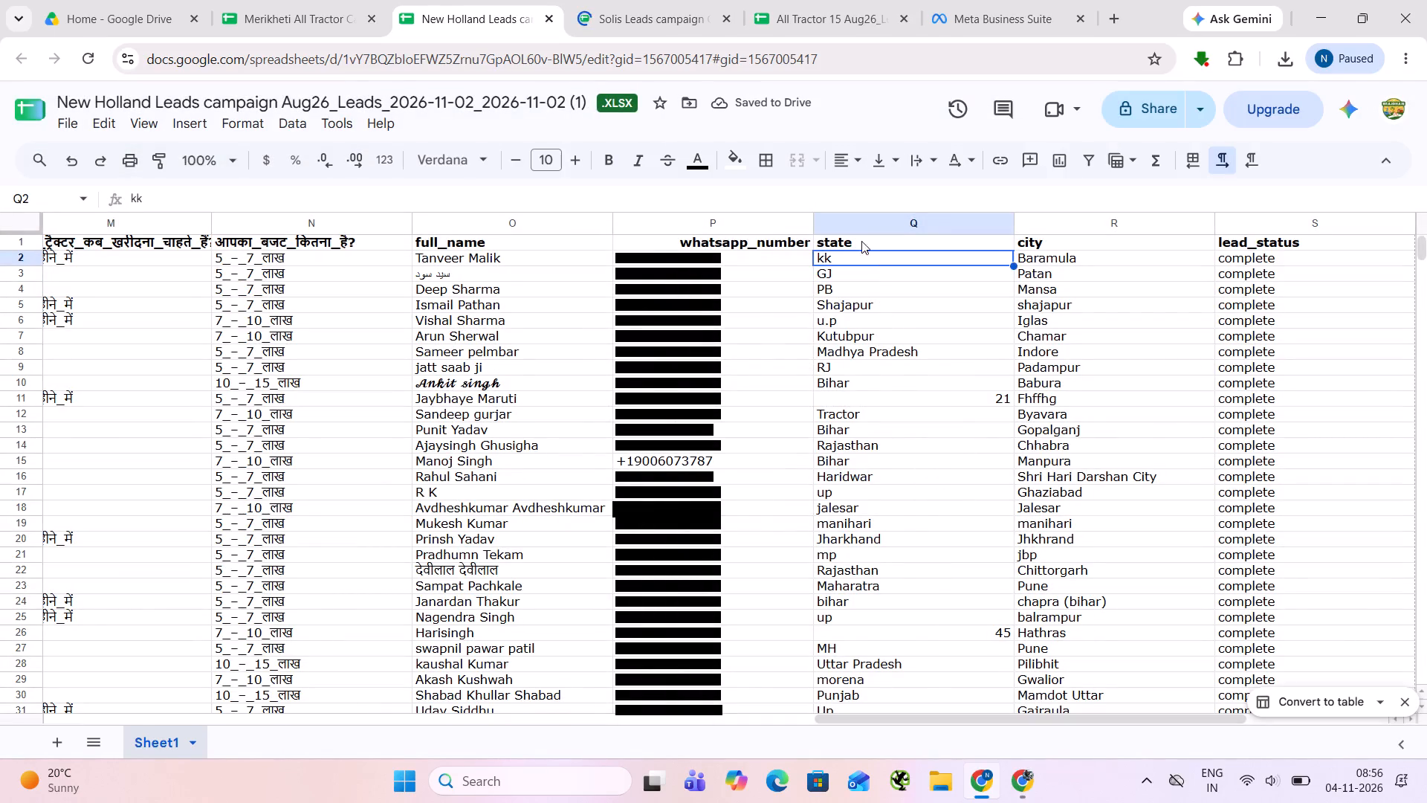
Check whether the Solis Leads spreadsheet has finished loading.
left_click(630, 33)
left_click(760, 464)
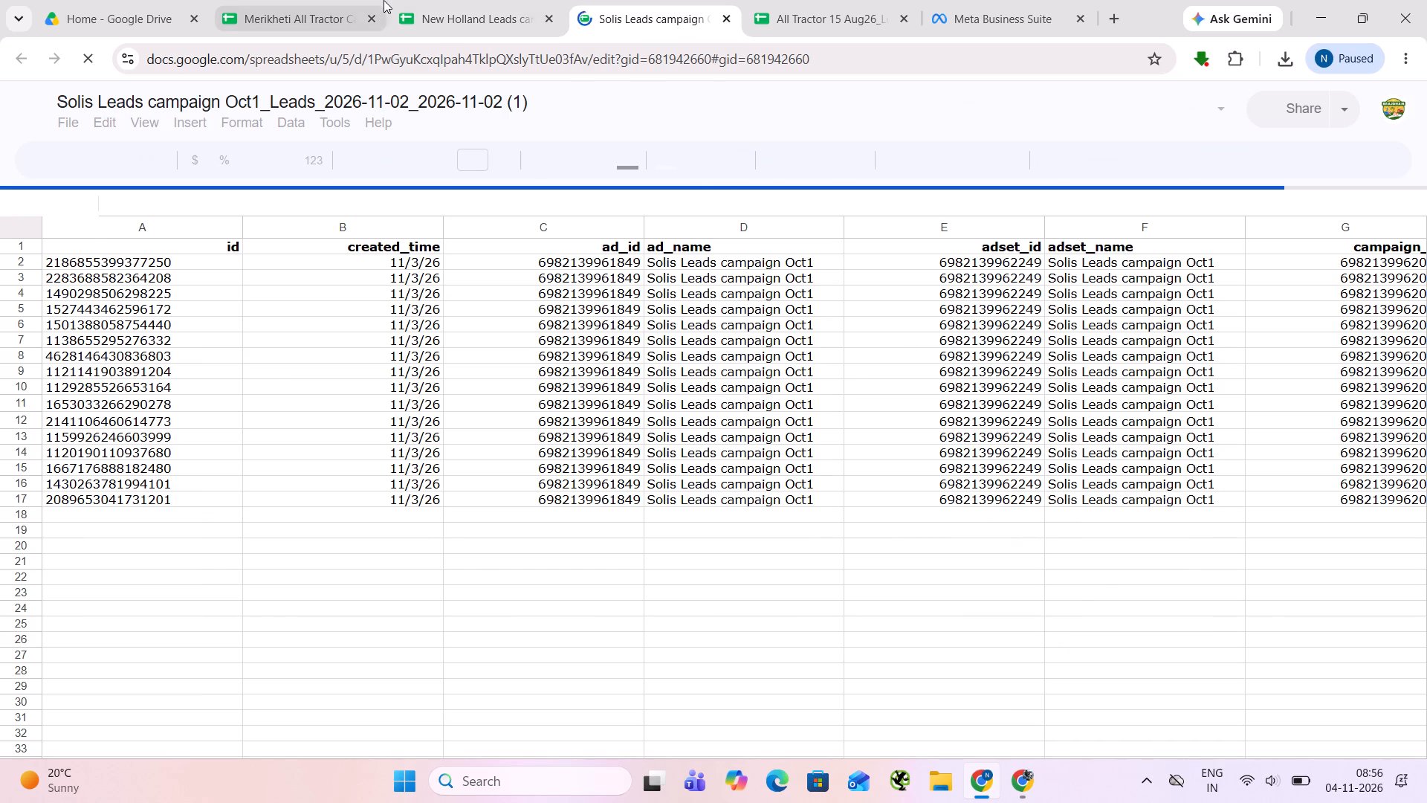
Set row 2's state to Karnataka in the New Holland Leads spreadsheet.
left_click(480, 0)
left_click(935, 228)
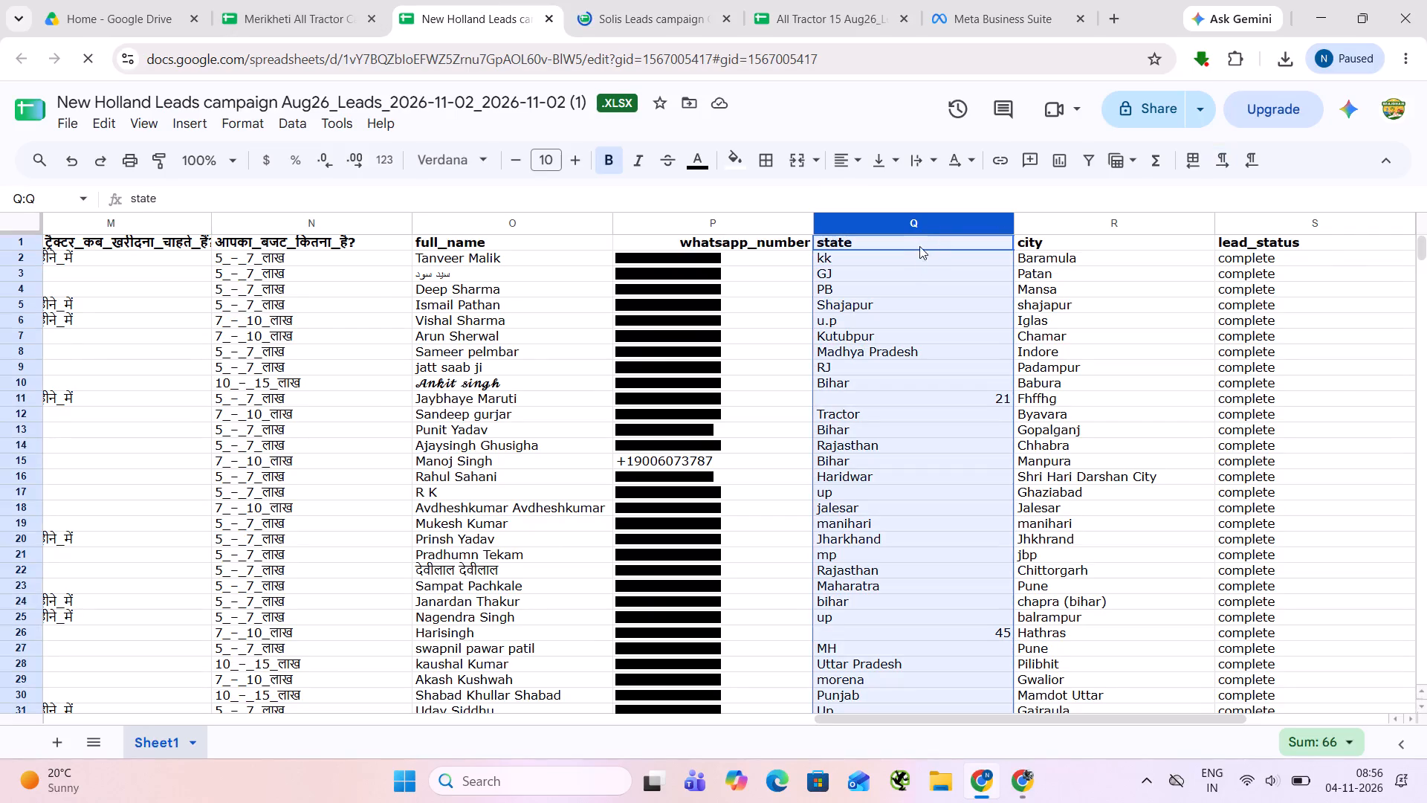
left_click(917, 244)
left_click(911, 257)
type("Kar")
type("nataka")
key("Right")
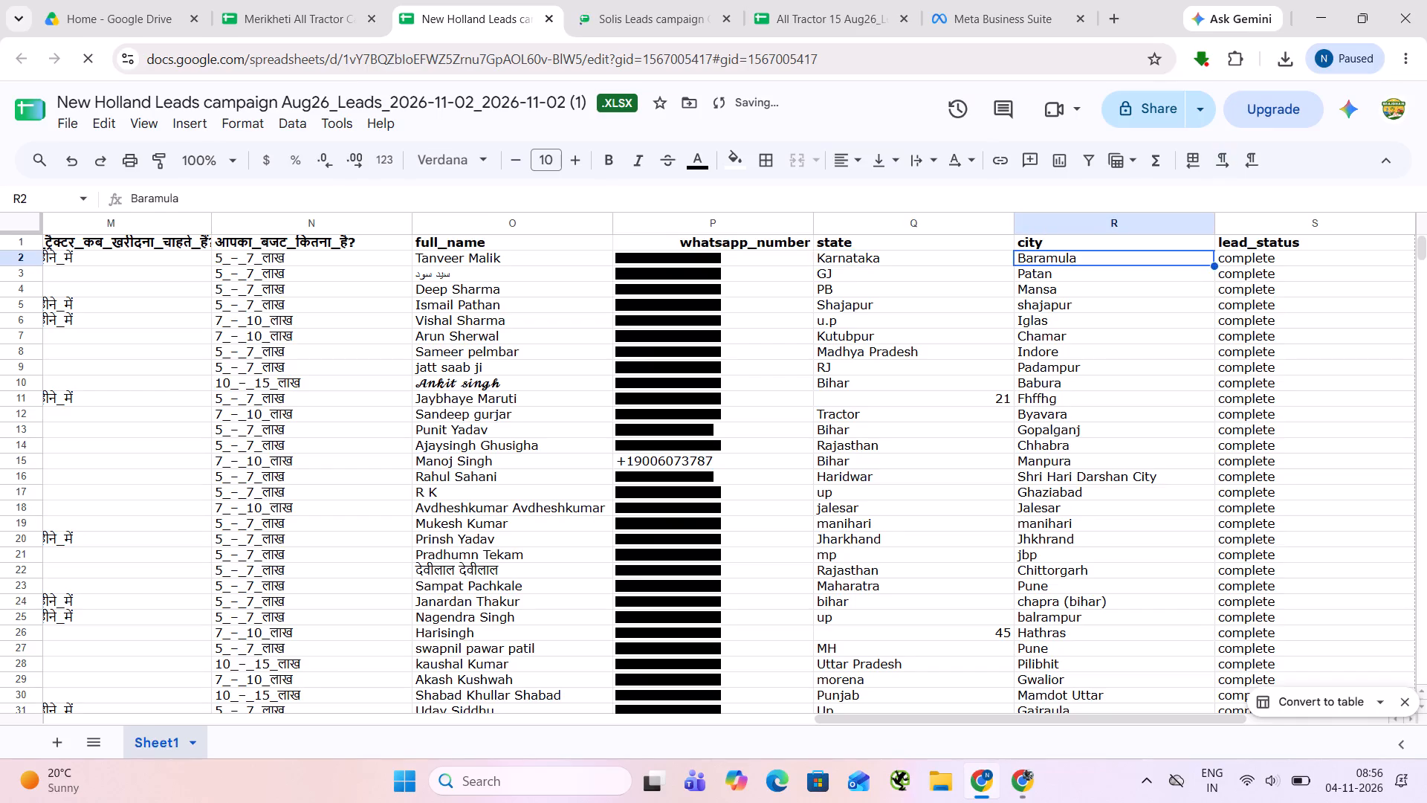
Set the state to Gujarat in row 3 and to Punjab in row 4.
key("Down")
key("Left")
type("Gujarat")
key("Left")
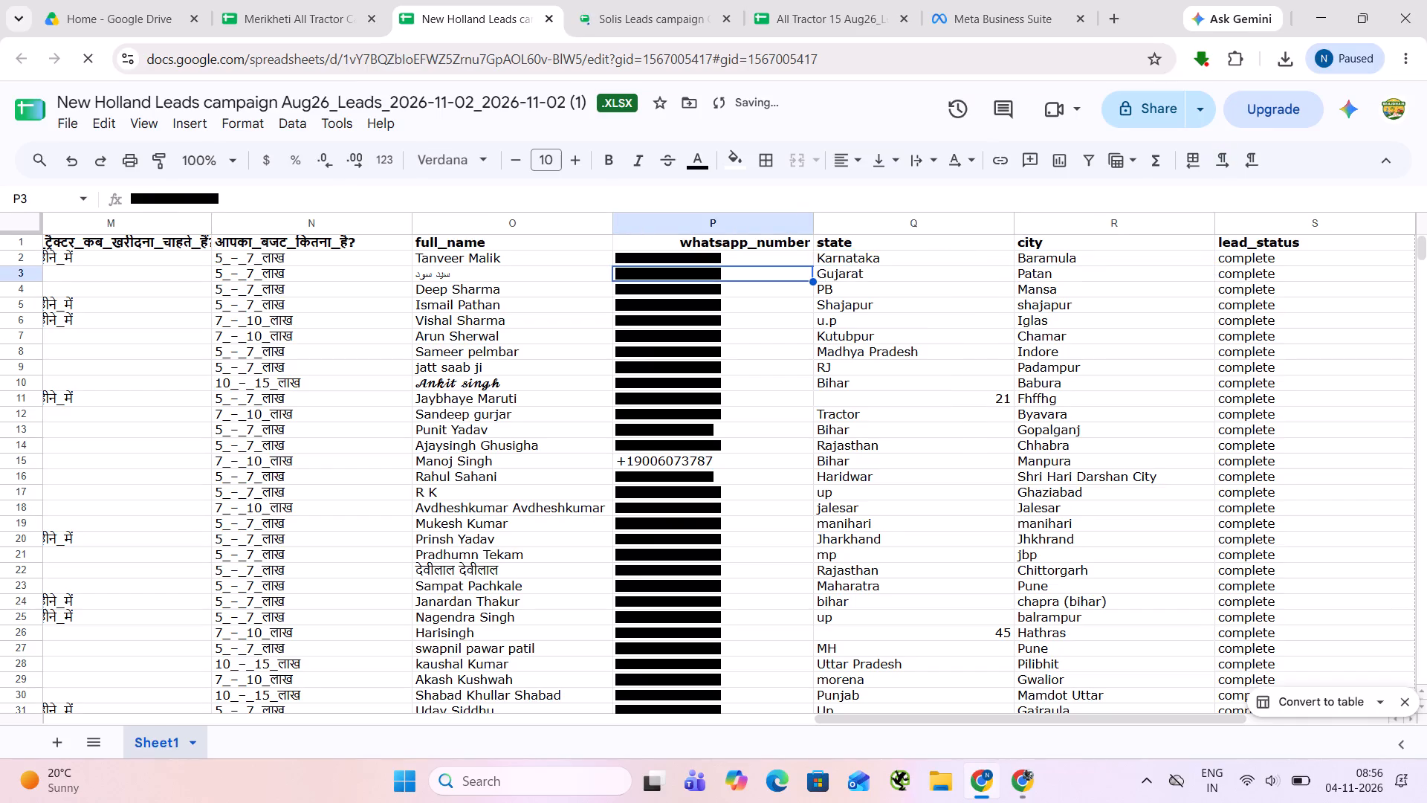
key("Right")
key("Down")
type("Punjab")
key("Down")
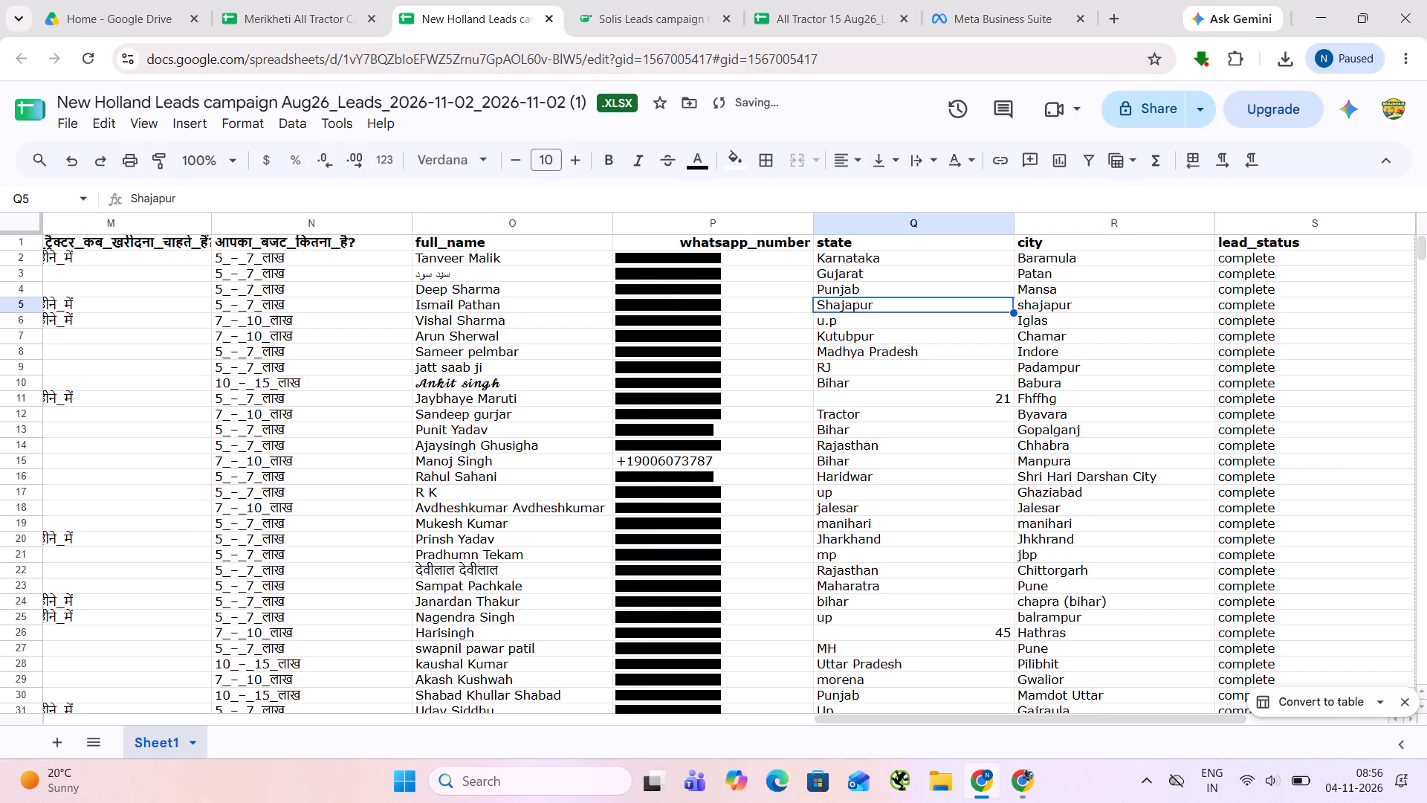
Move Shajapur from row 5's state cell into its city cell and set the state to Uttar Pradesh.
key("ctrl+x")
key("Right")
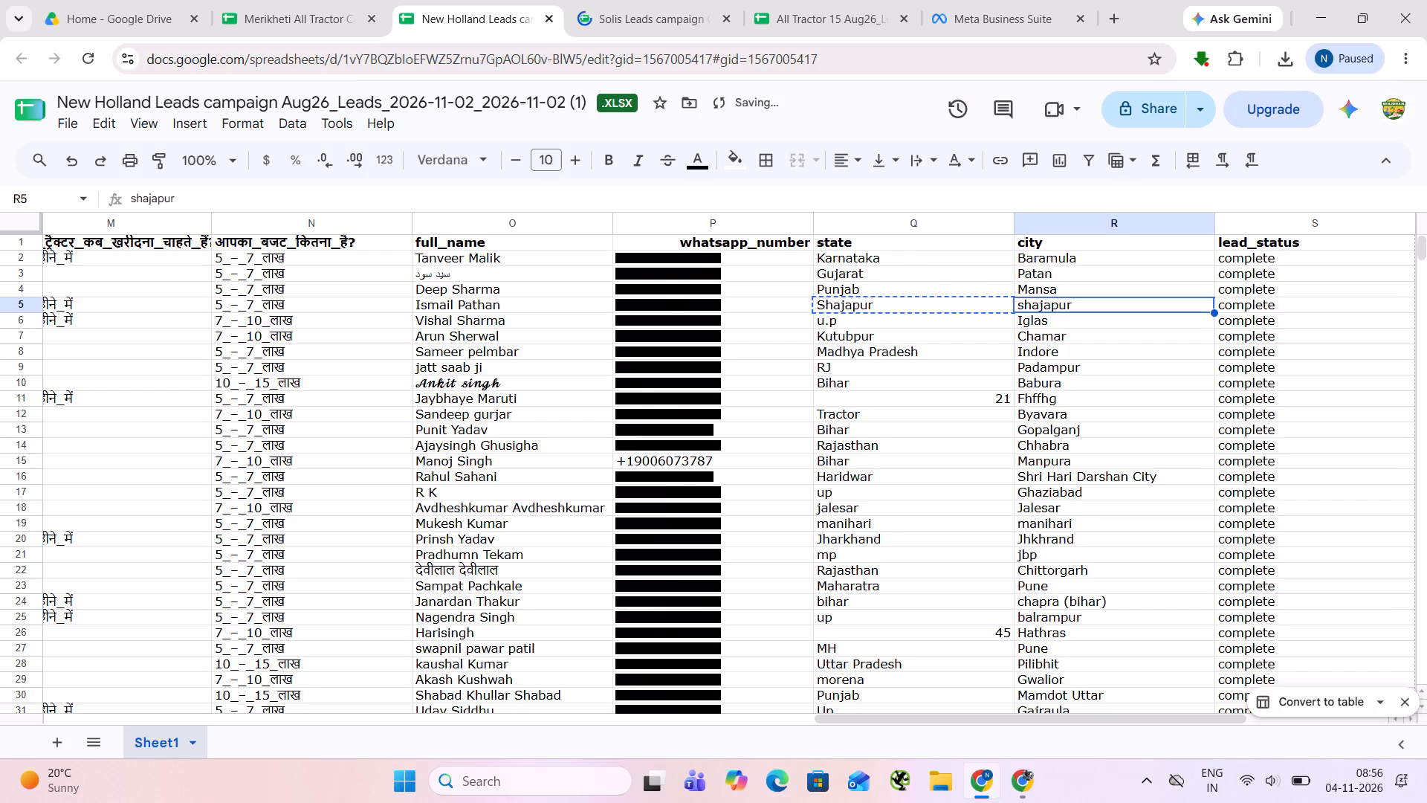
key("ctrl+v")
key("ctrl+c")
key("Left")
type("Uttar")
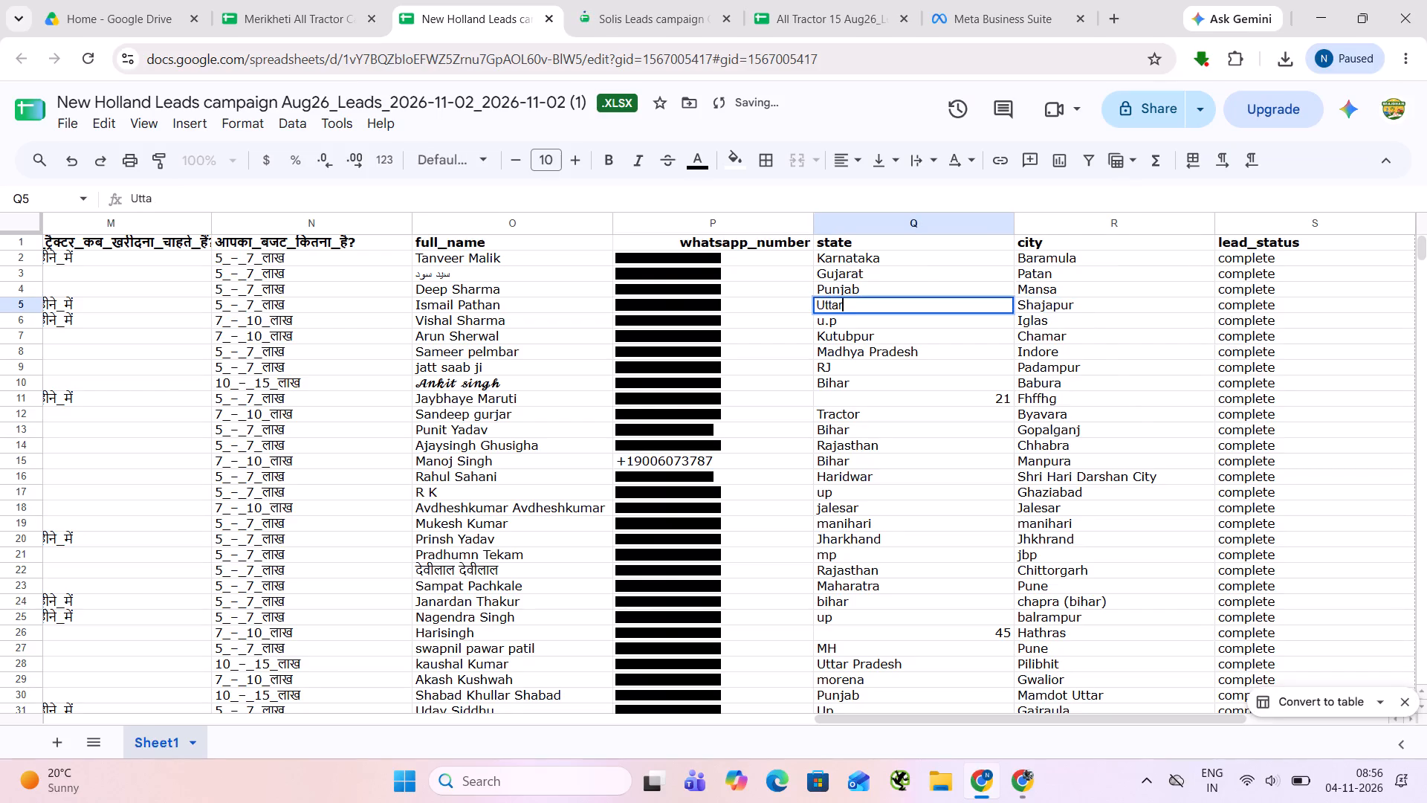
key("space")
type("Pradesh")
key("Down")
Copy Uttar Pradesh from row 5's state cell into the state cells of rows 6 and 7.
key("Up")
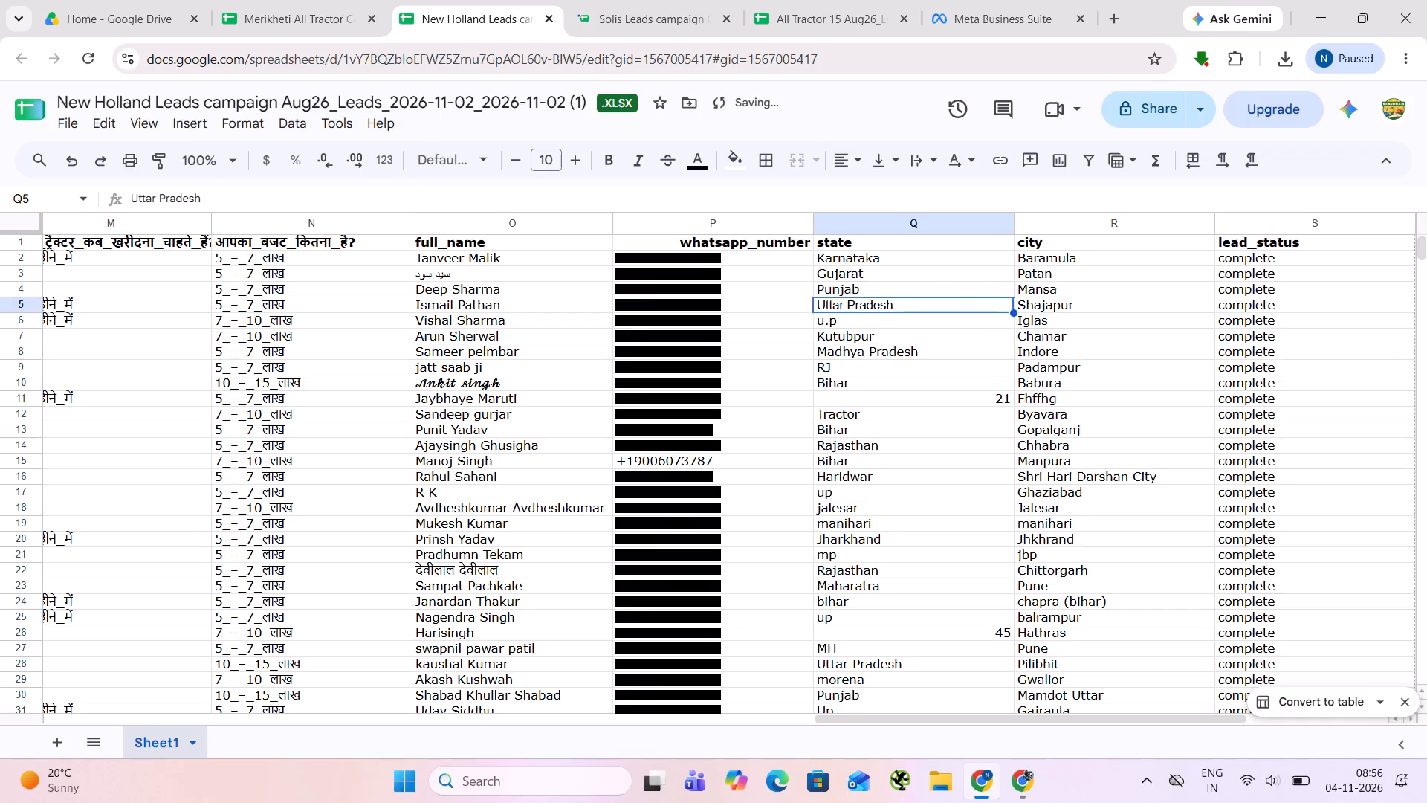
key("ctrl+c")
key("Down")
key("ctrl+v")
key("Down")
key("ctrl+v")
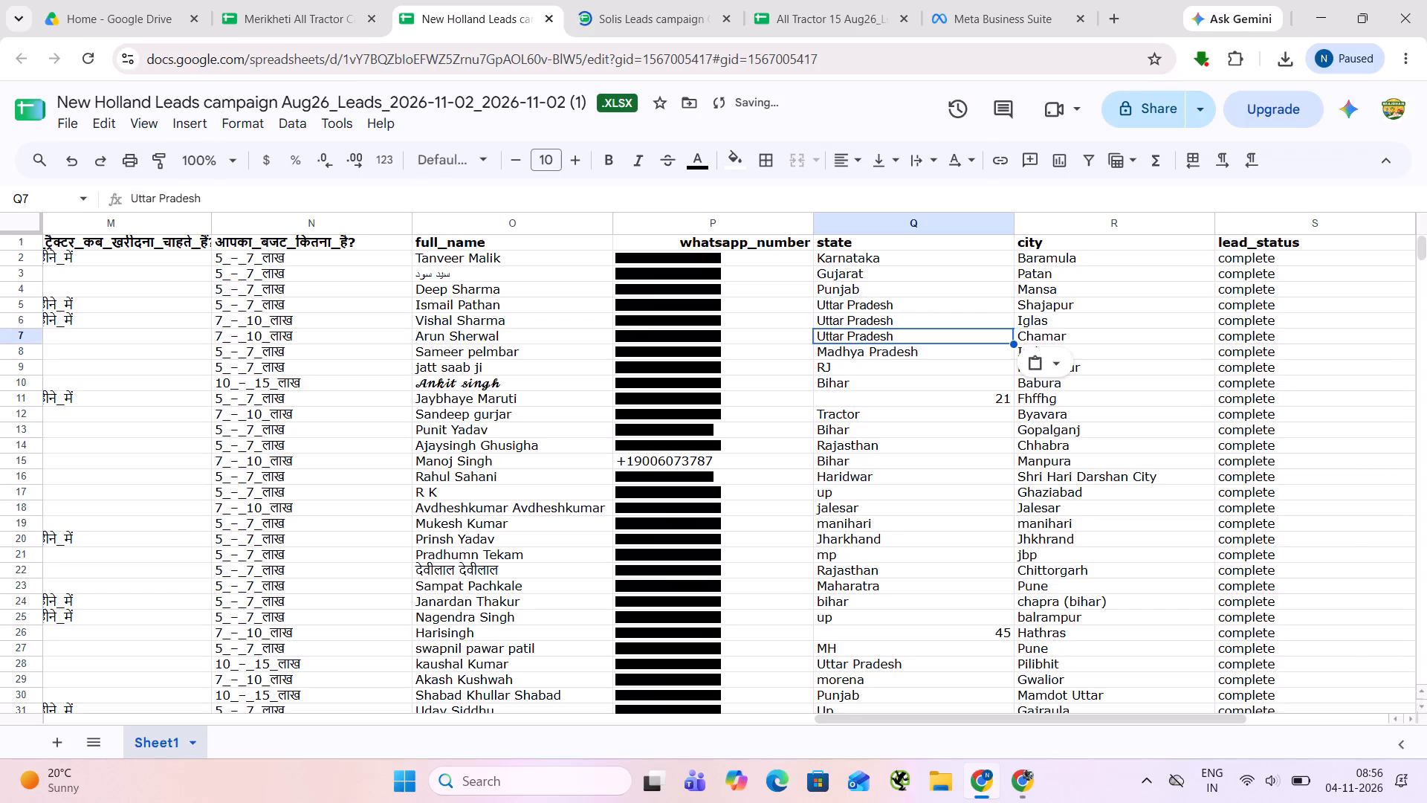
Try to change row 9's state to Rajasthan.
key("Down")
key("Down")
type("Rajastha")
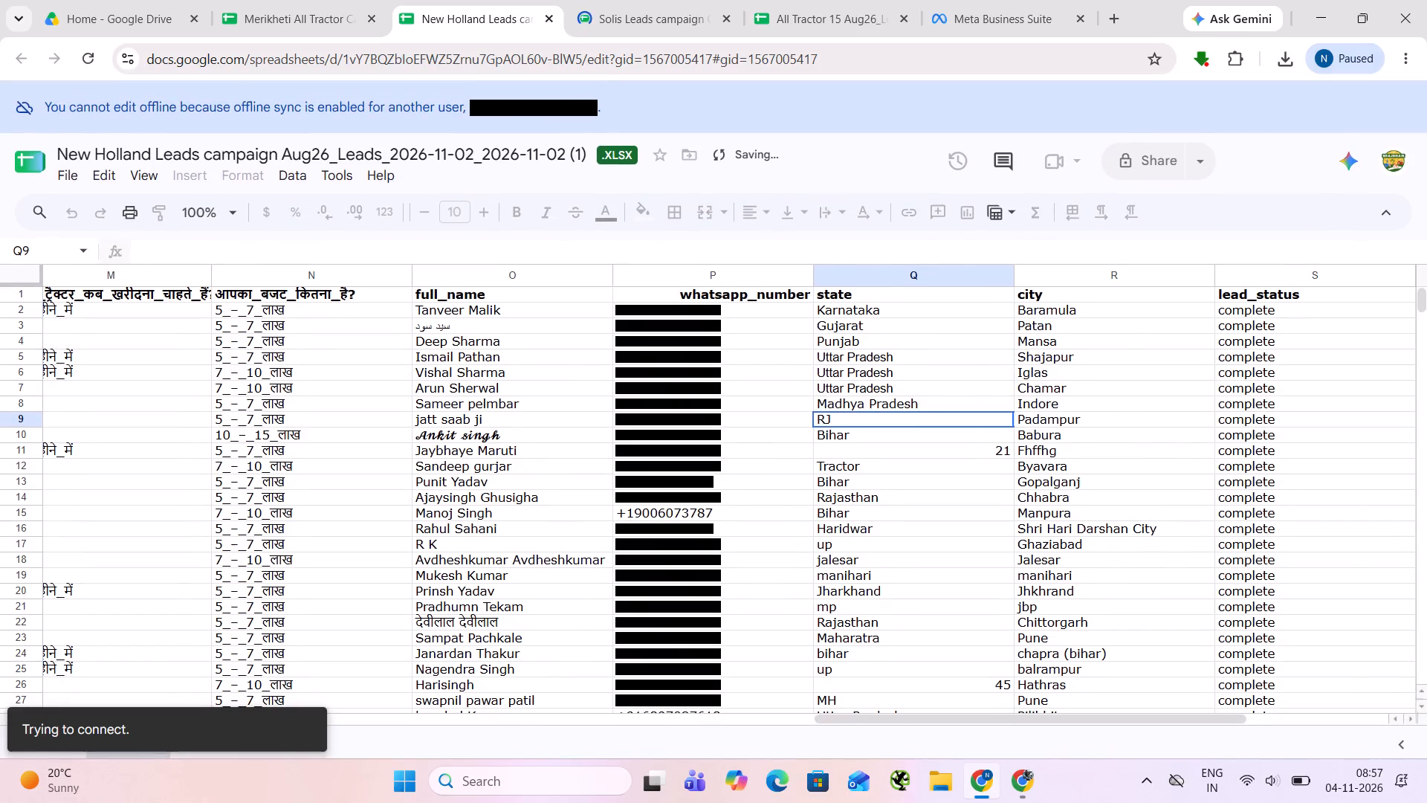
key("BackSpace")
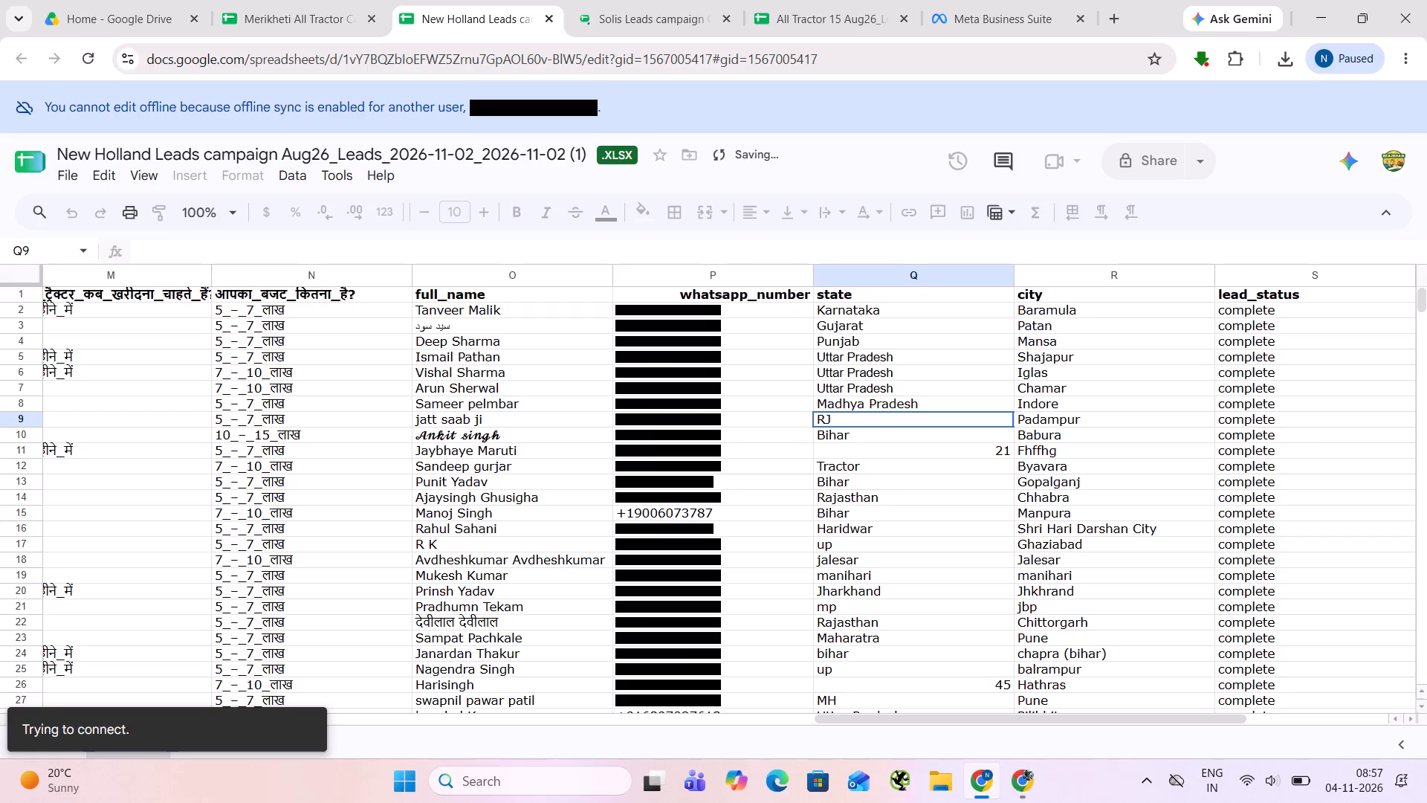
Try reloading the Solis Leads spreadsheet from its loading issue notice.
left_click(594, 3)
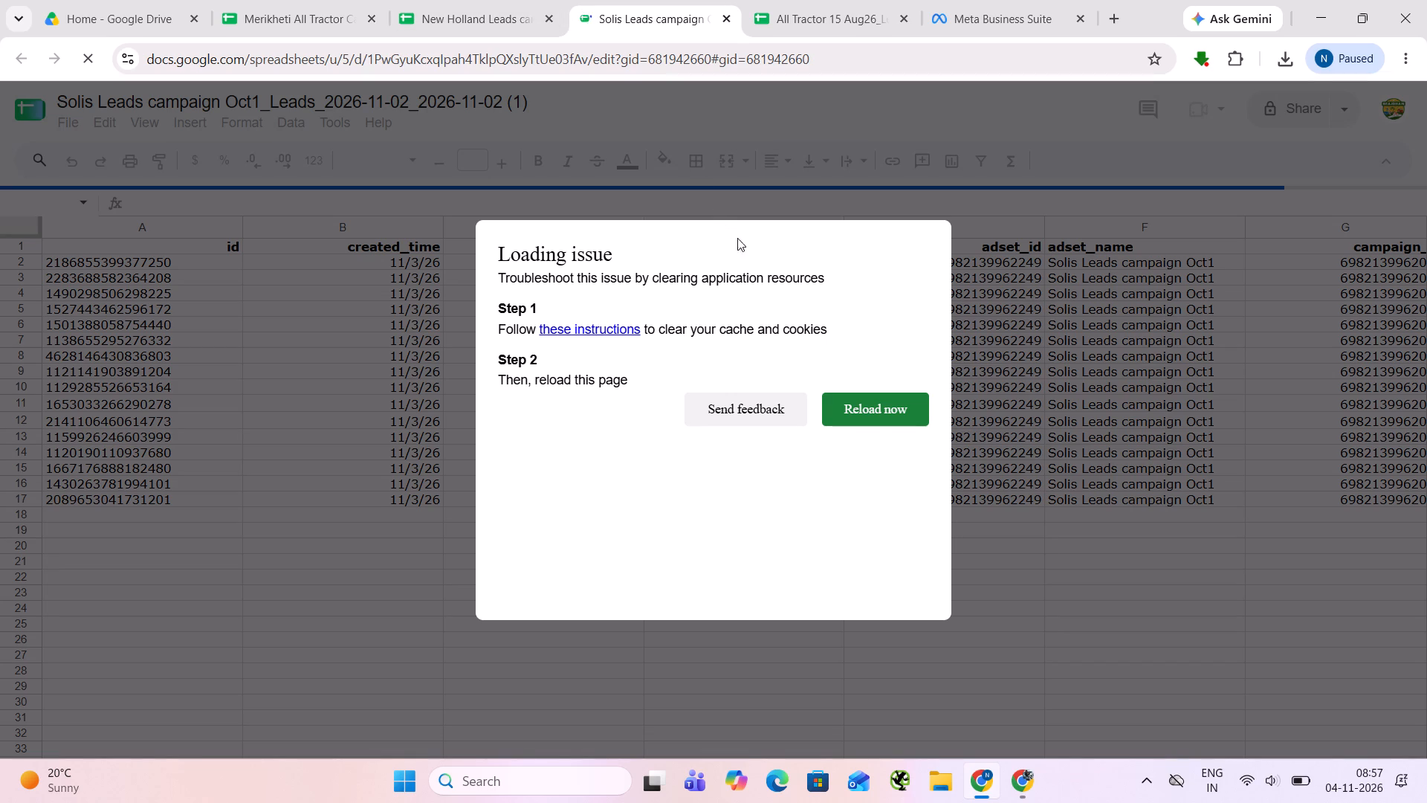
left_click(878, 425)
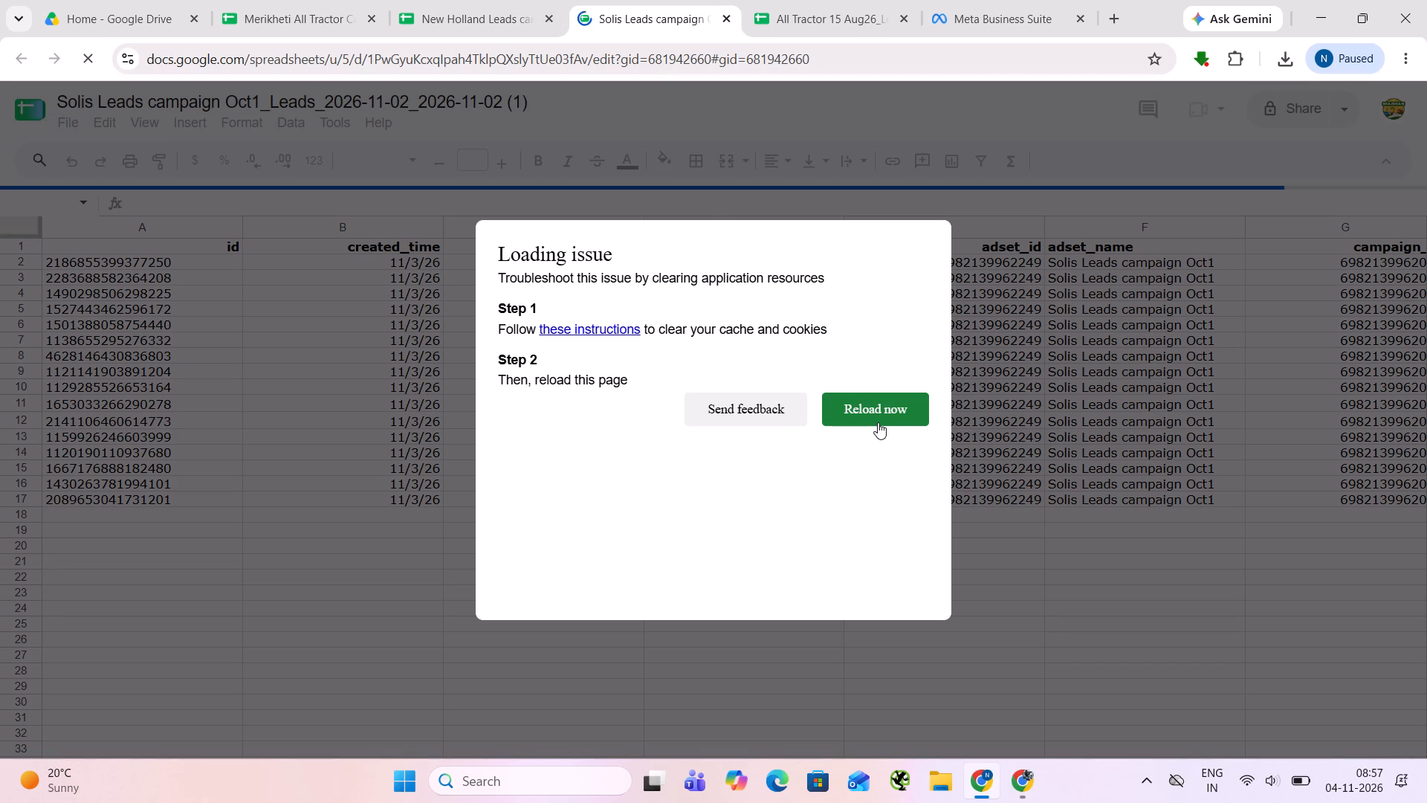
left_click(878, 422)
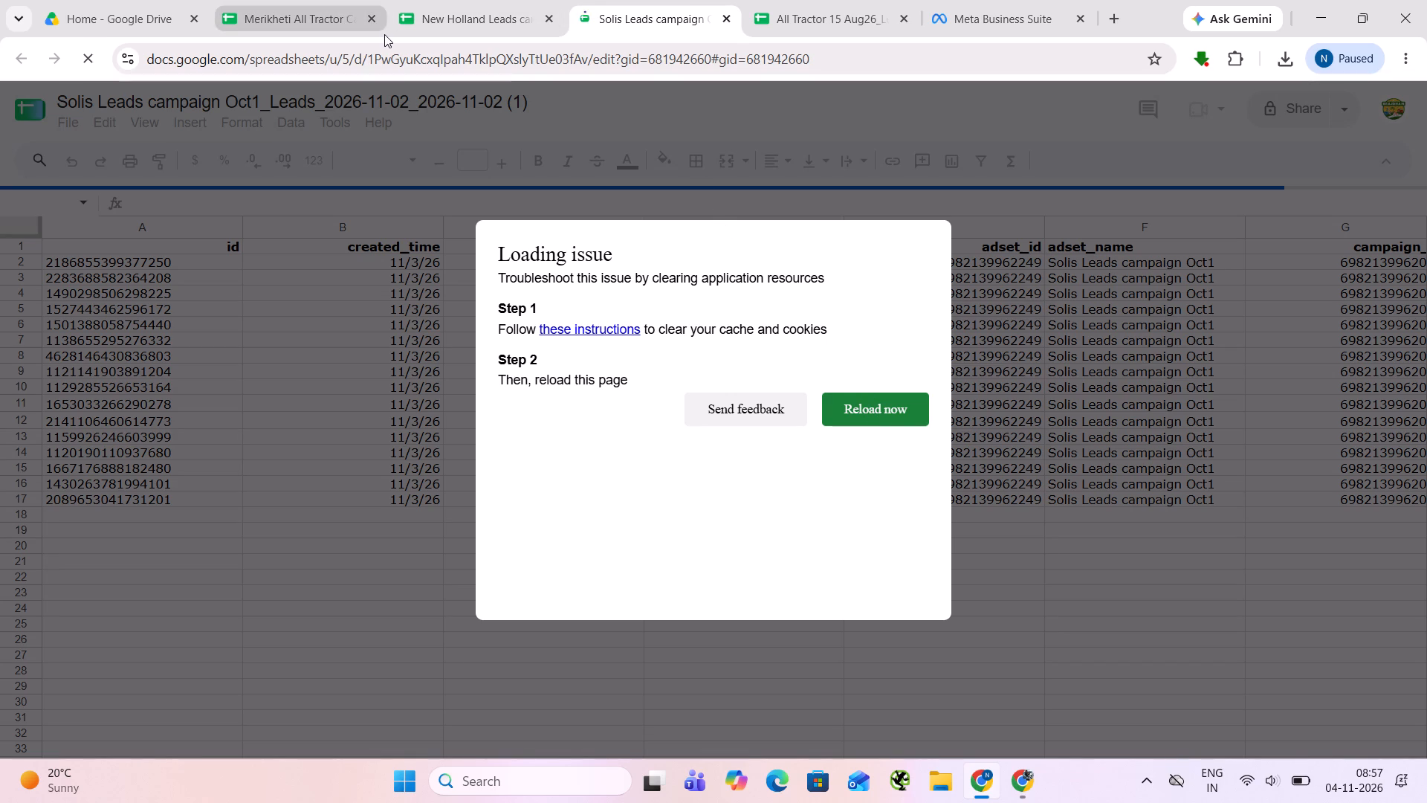
Reload the New Holland Leads spreadsheet, accepting that unsaved changes may be lost.
left_click(415, 20)
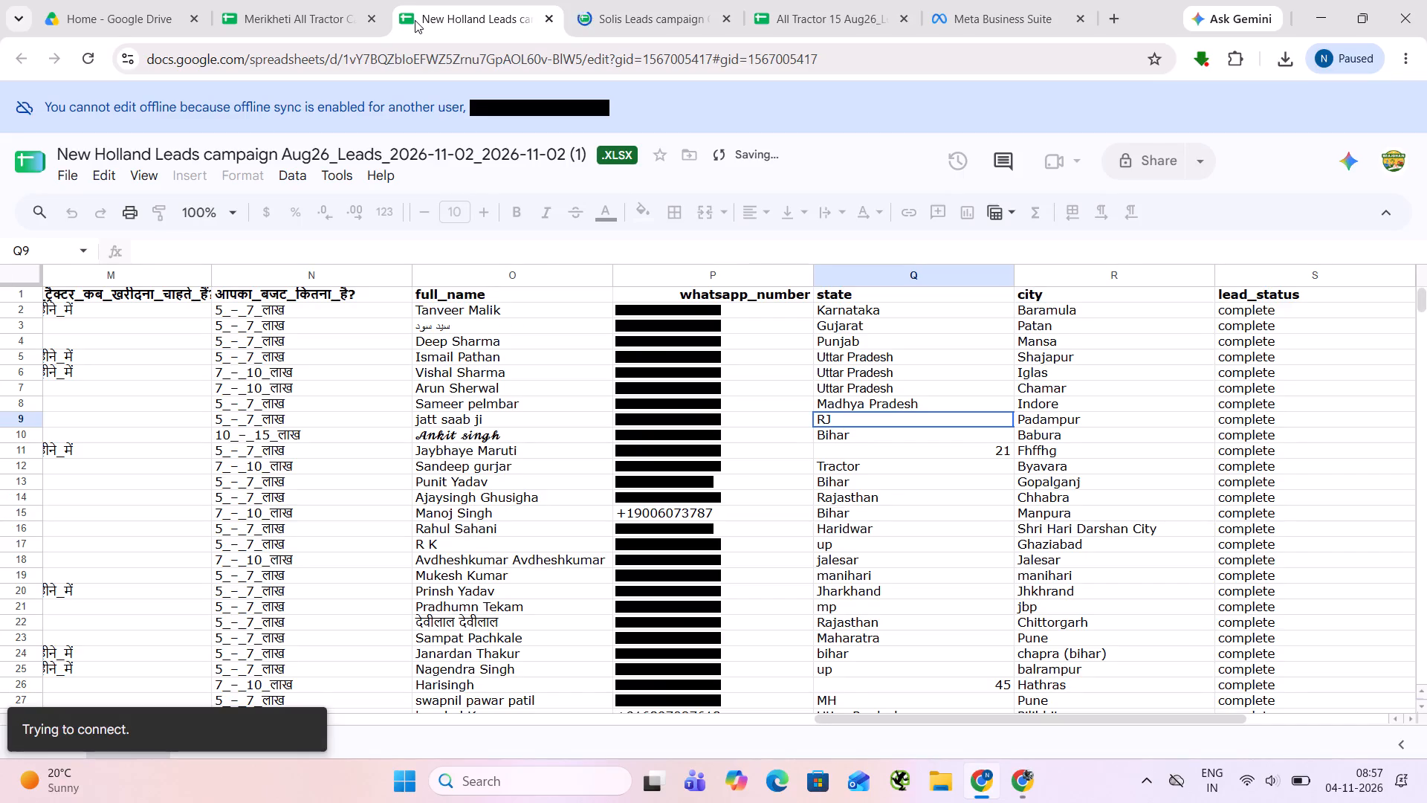
key("ctrl+shift+r")
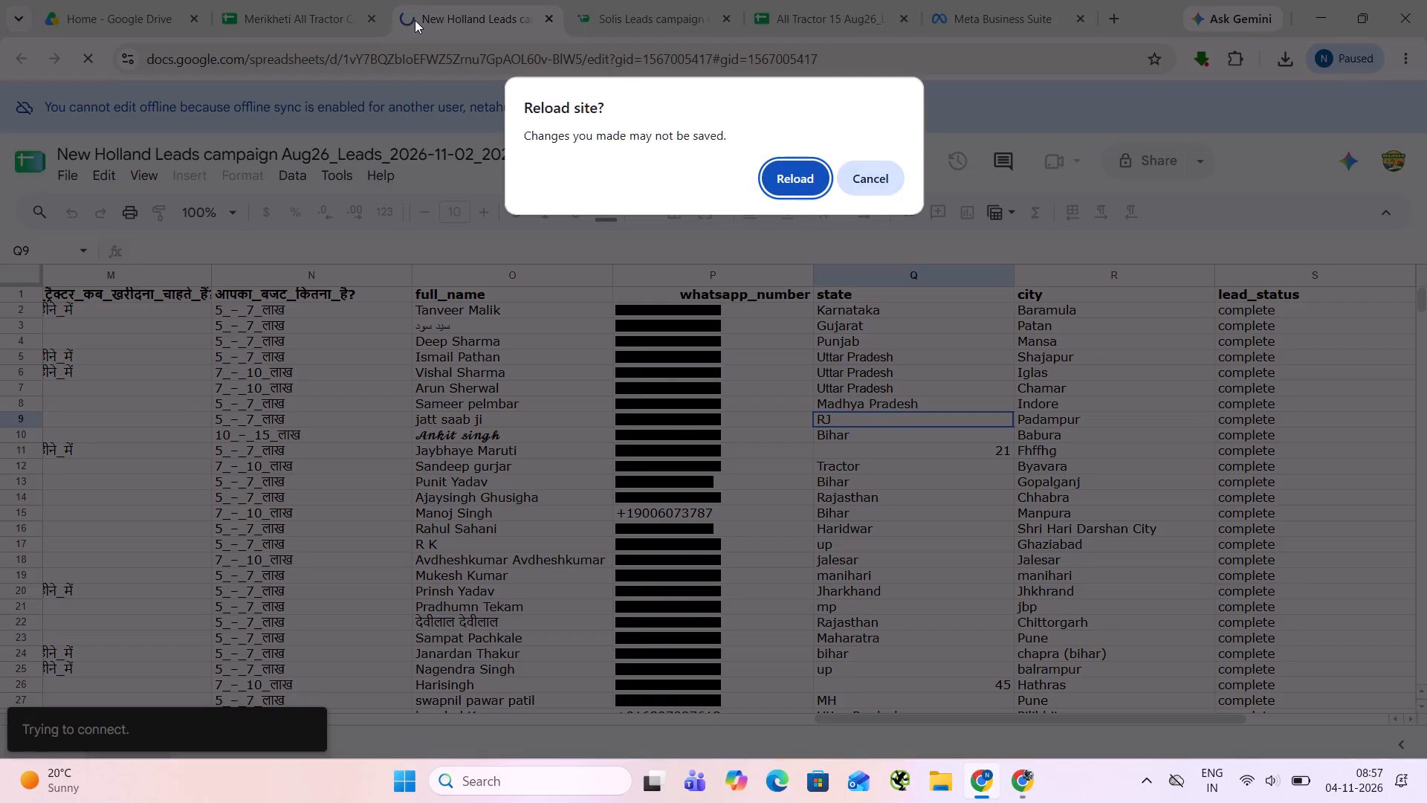
left_click(774, 187)
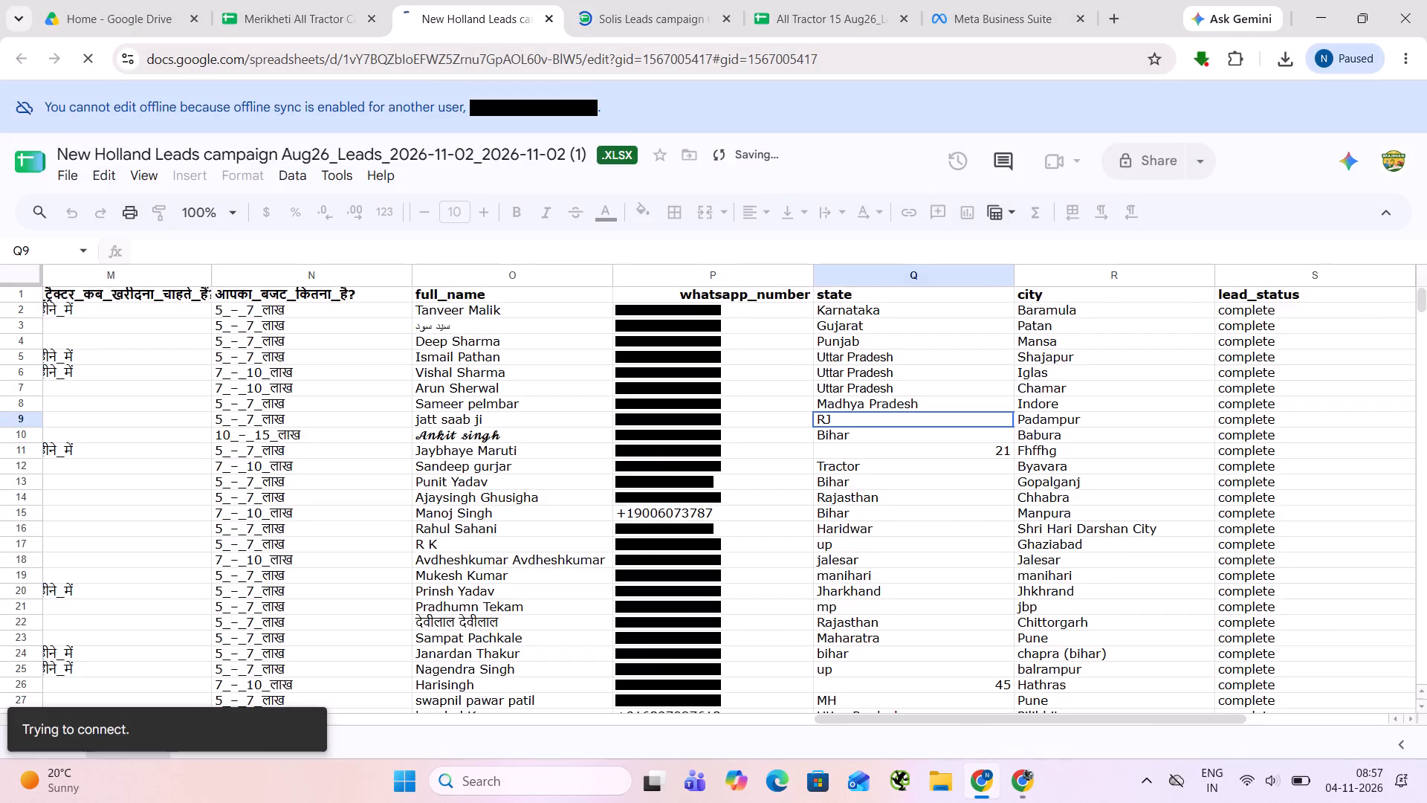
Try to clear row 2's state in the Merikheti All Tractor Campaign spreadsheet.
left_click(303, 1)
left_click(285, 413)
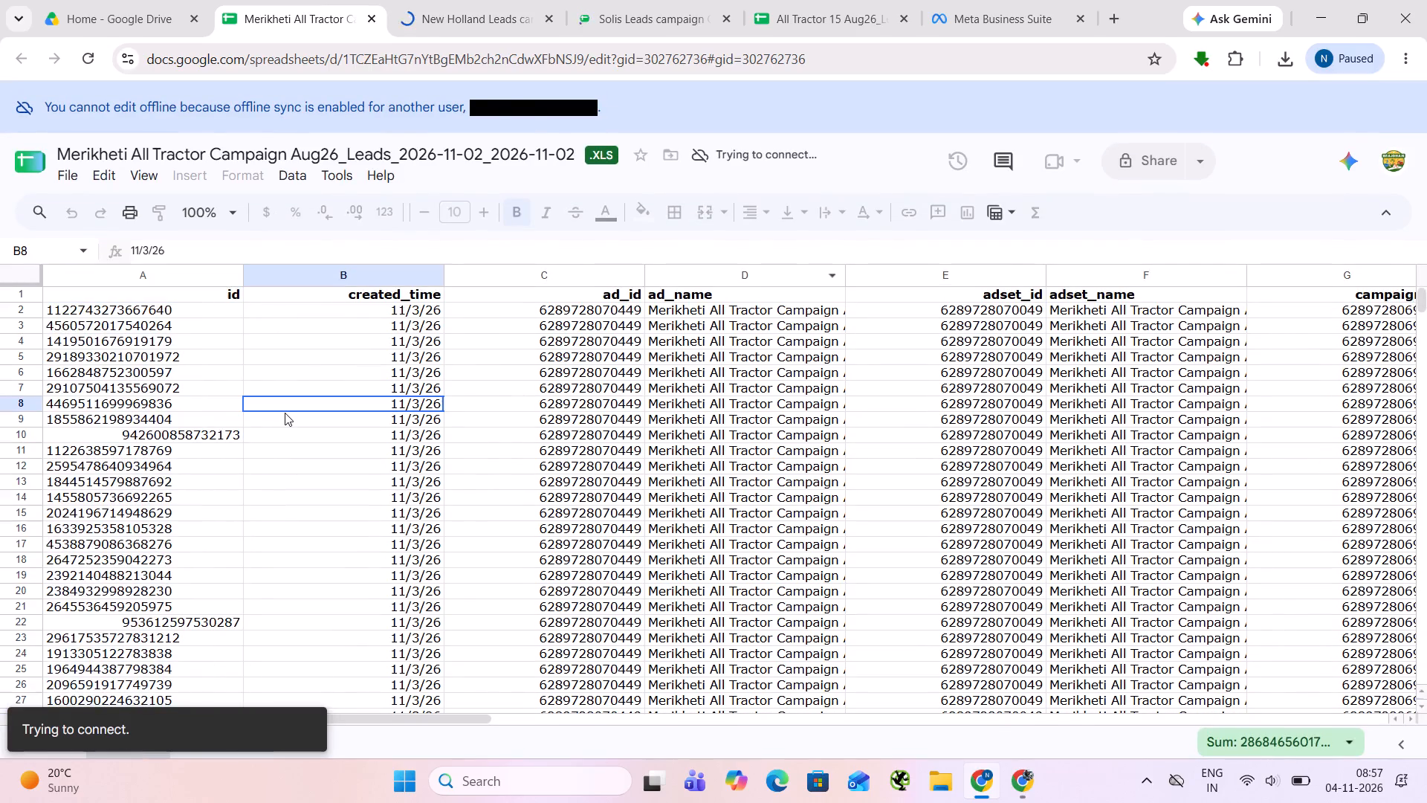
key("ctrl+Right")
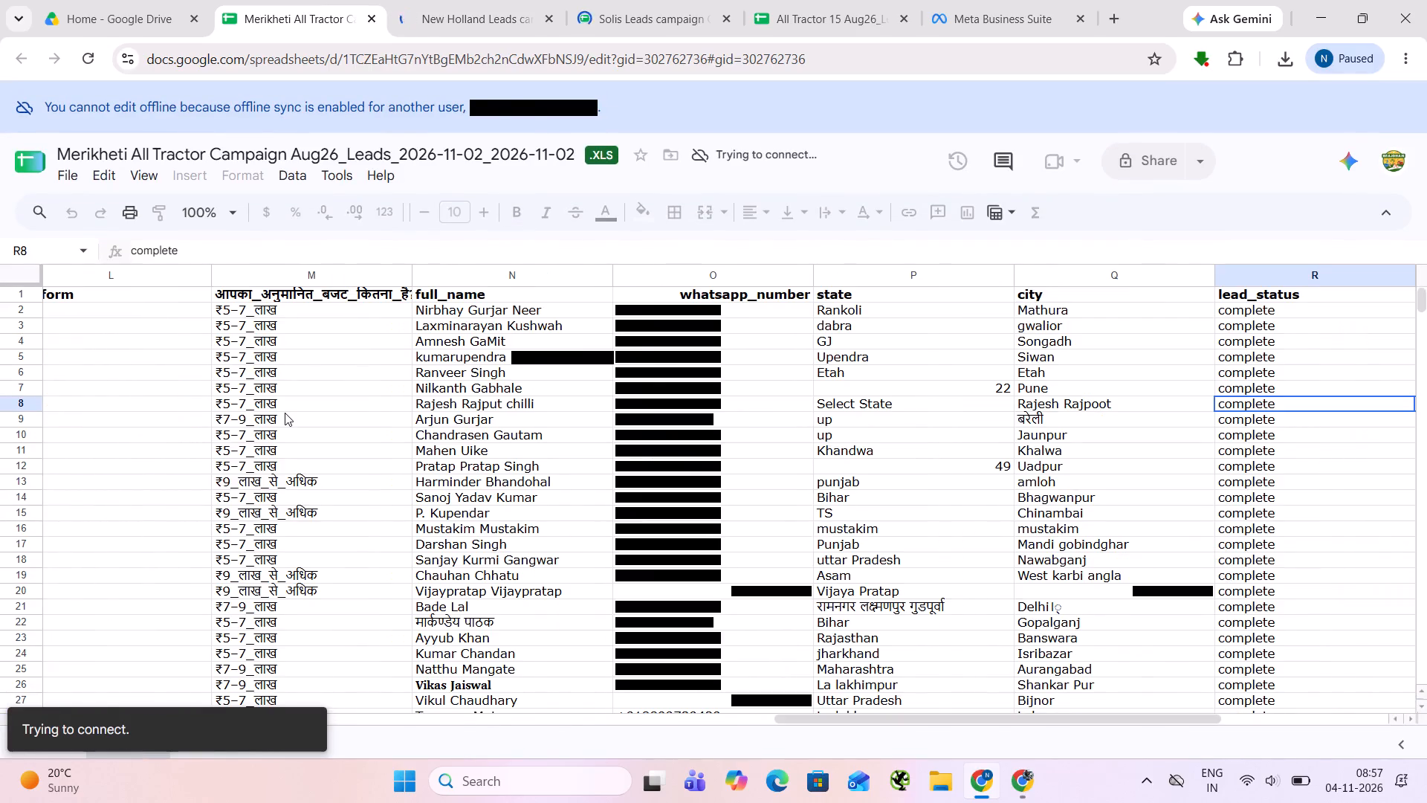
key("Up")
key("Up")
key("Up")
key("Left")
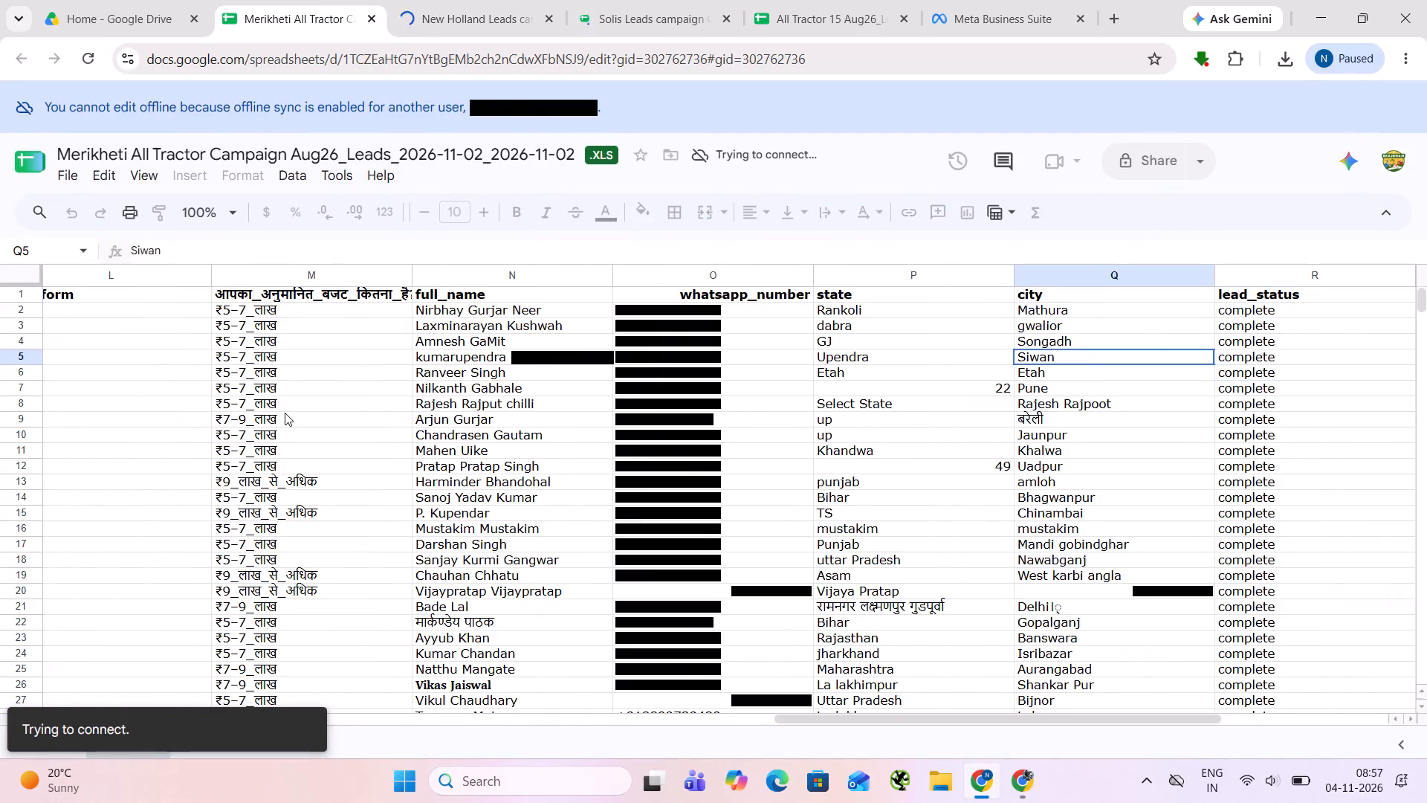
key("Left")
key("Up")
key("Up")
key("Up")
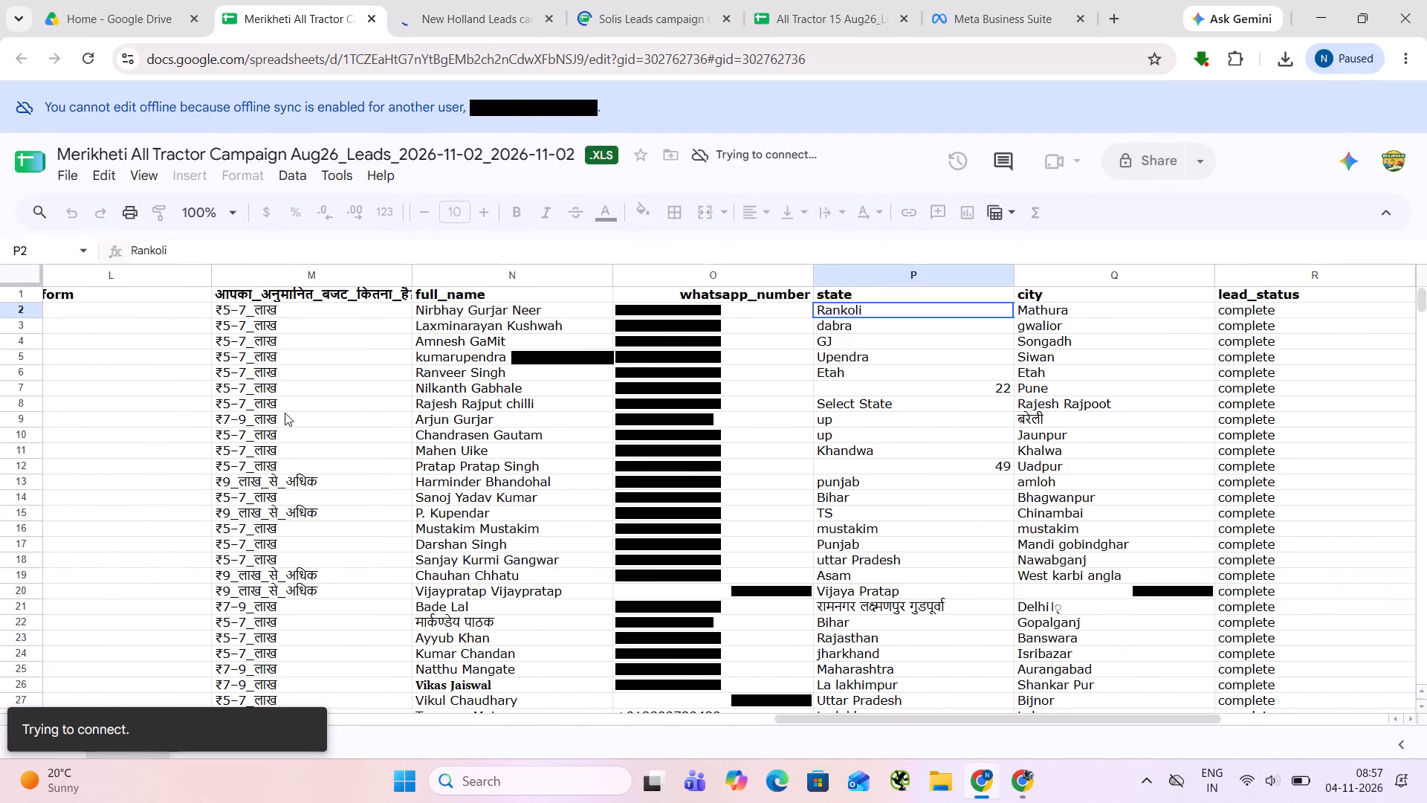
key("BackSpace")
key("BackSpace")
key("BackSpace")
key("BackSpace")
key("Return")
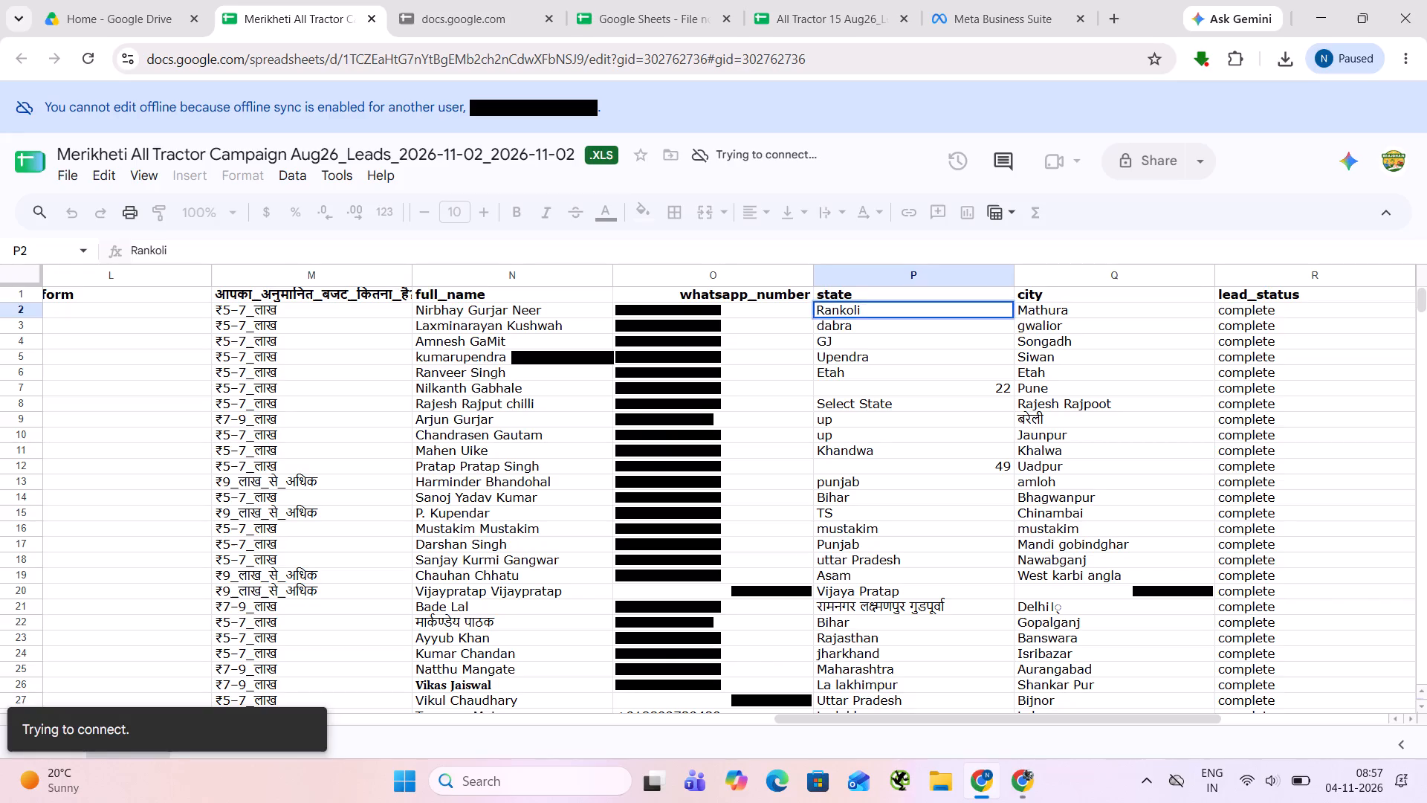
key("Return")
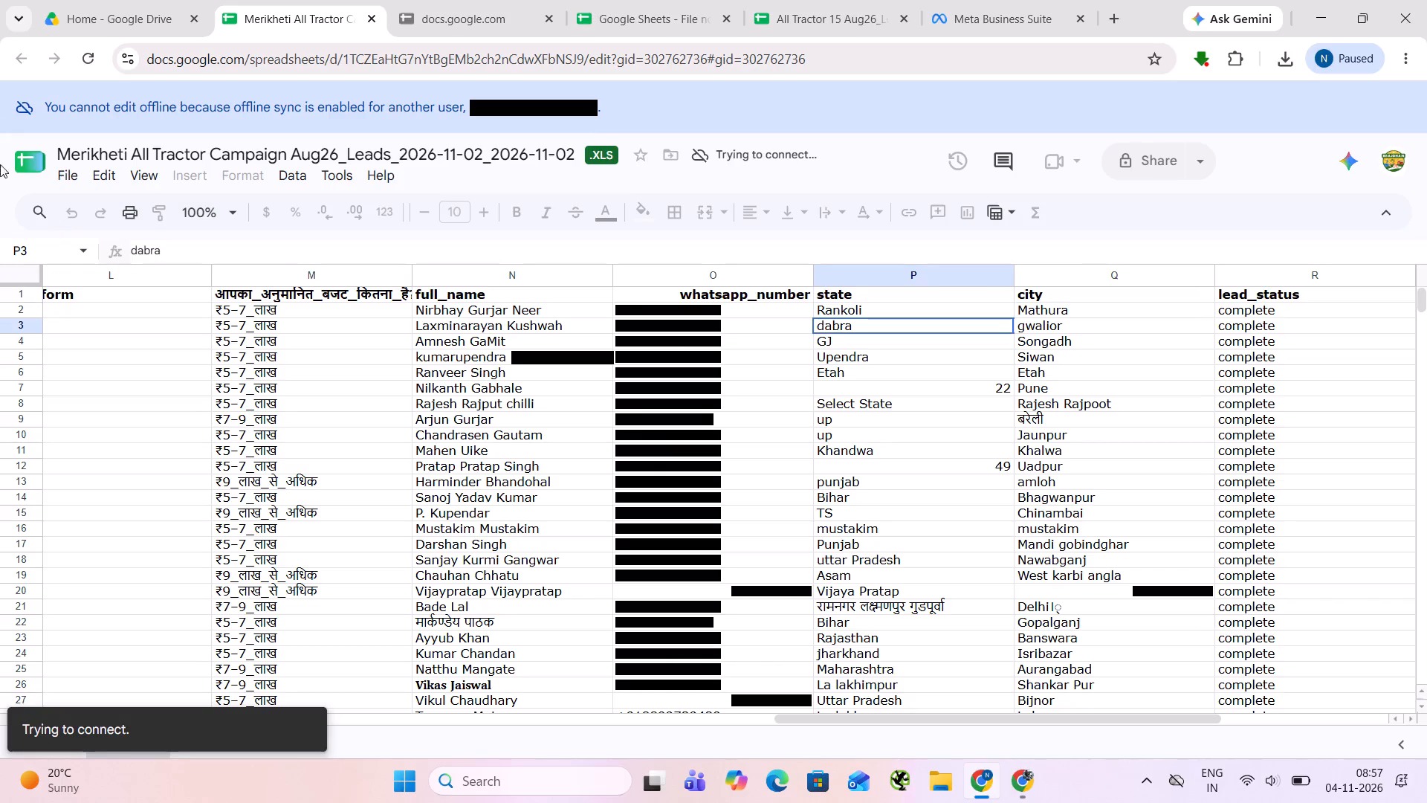
Check the connection status of the open Drive, Merikheti and New Holland pages.
left_click_drag(206, 0, 232, 10)
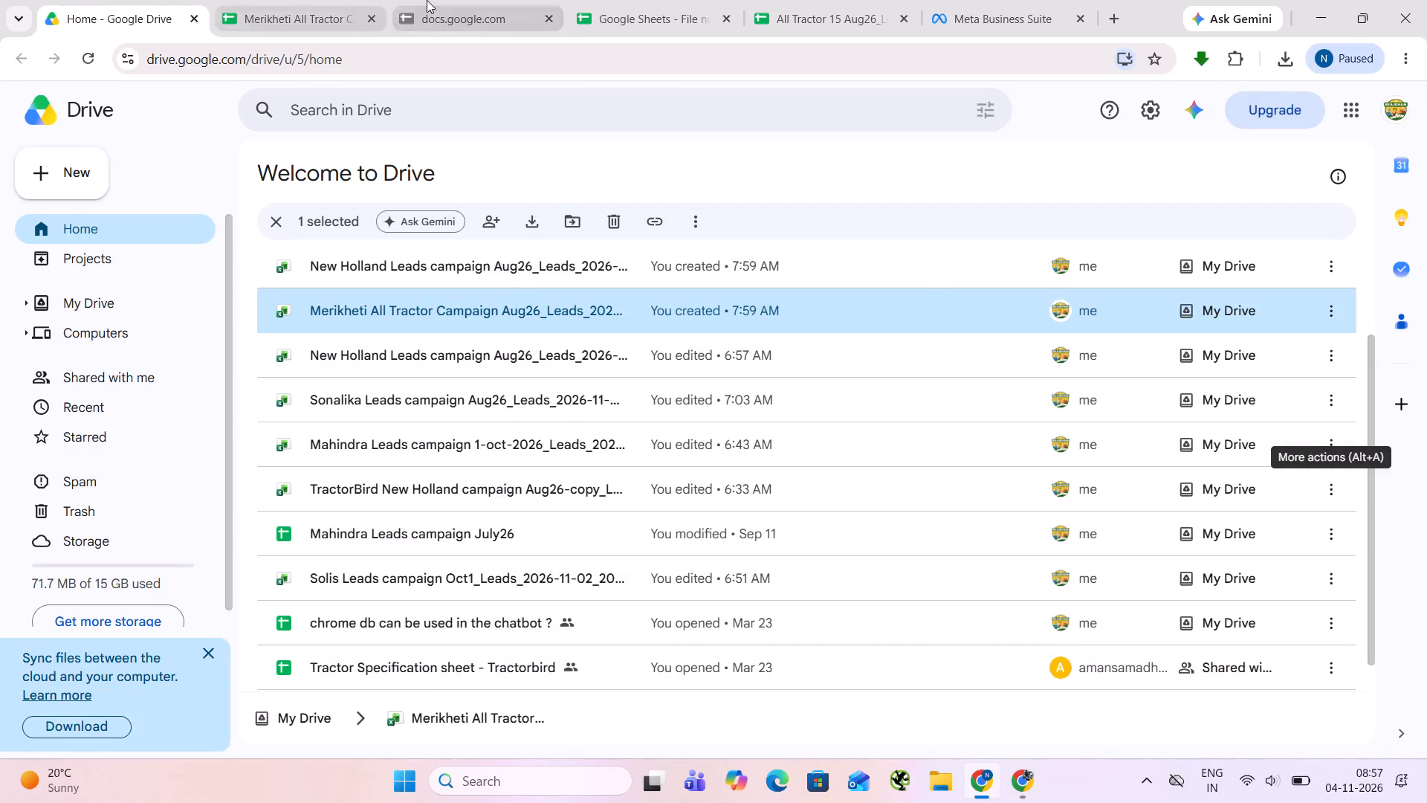
left_click(434, 0)
left_click(312, 6)
left_click(474, 0)
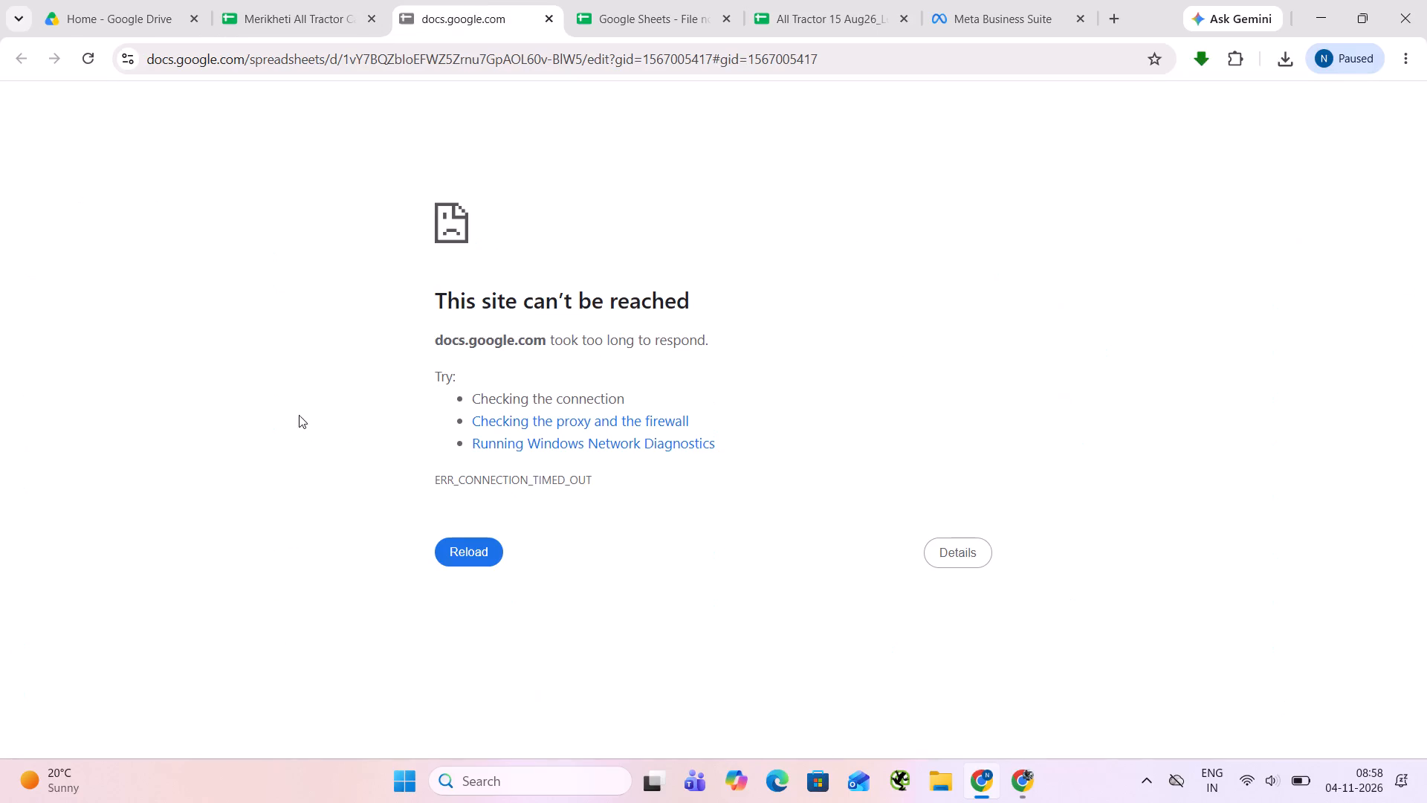
Reload the Solis Leads spreadsheet page.
left_click(659, 1)
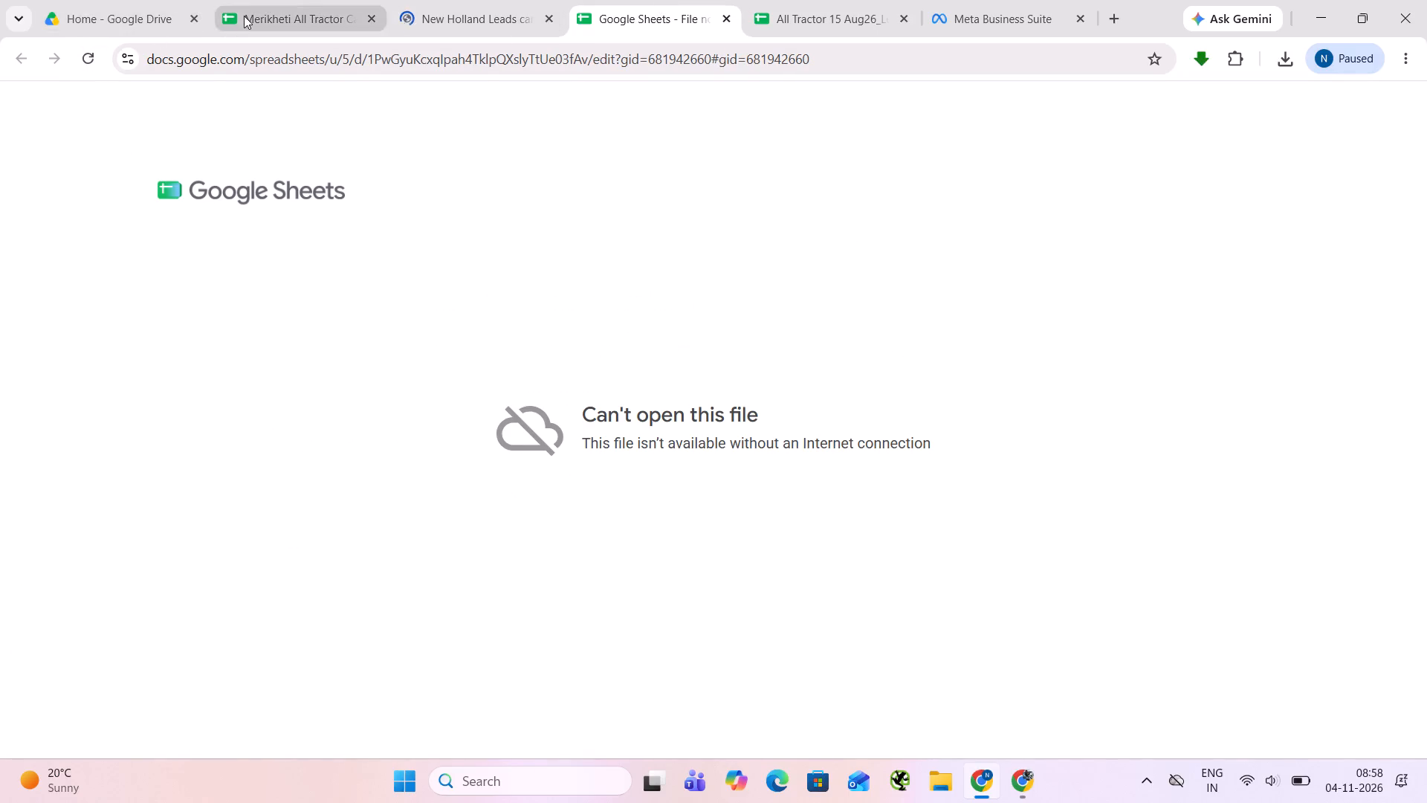
left_click(102, 60)
Switch back to the Merikheti All Tractor Campaign leads spreadsheet.
left_click(294, 2)
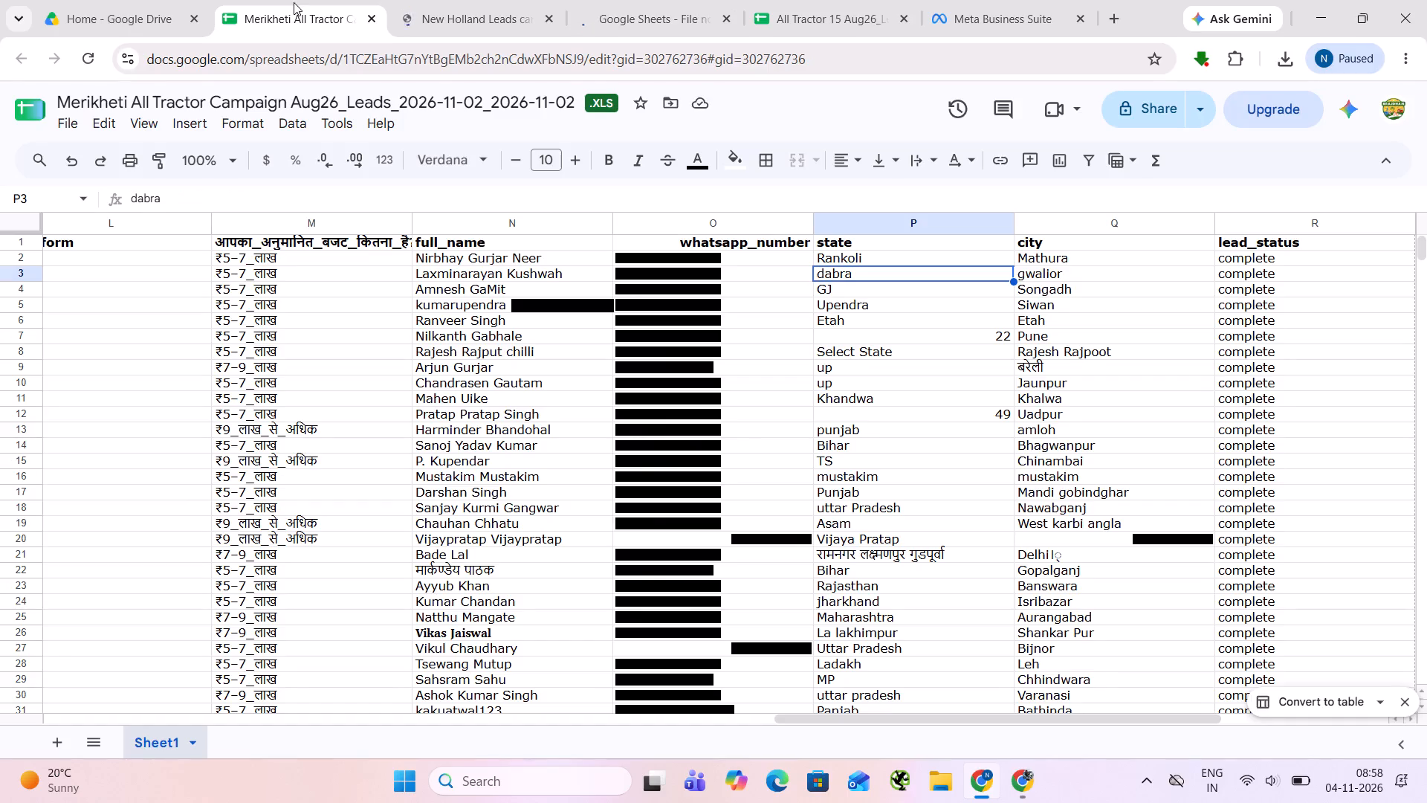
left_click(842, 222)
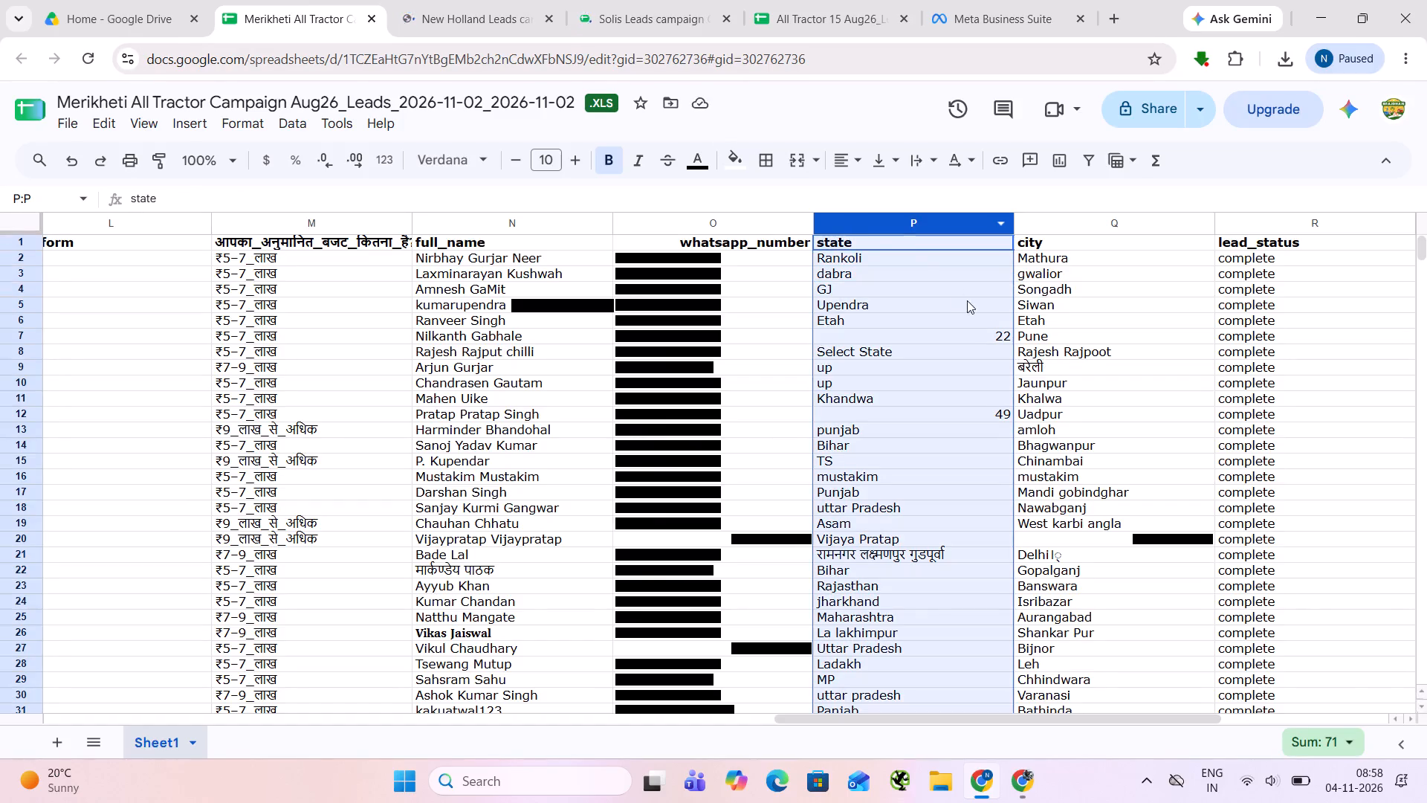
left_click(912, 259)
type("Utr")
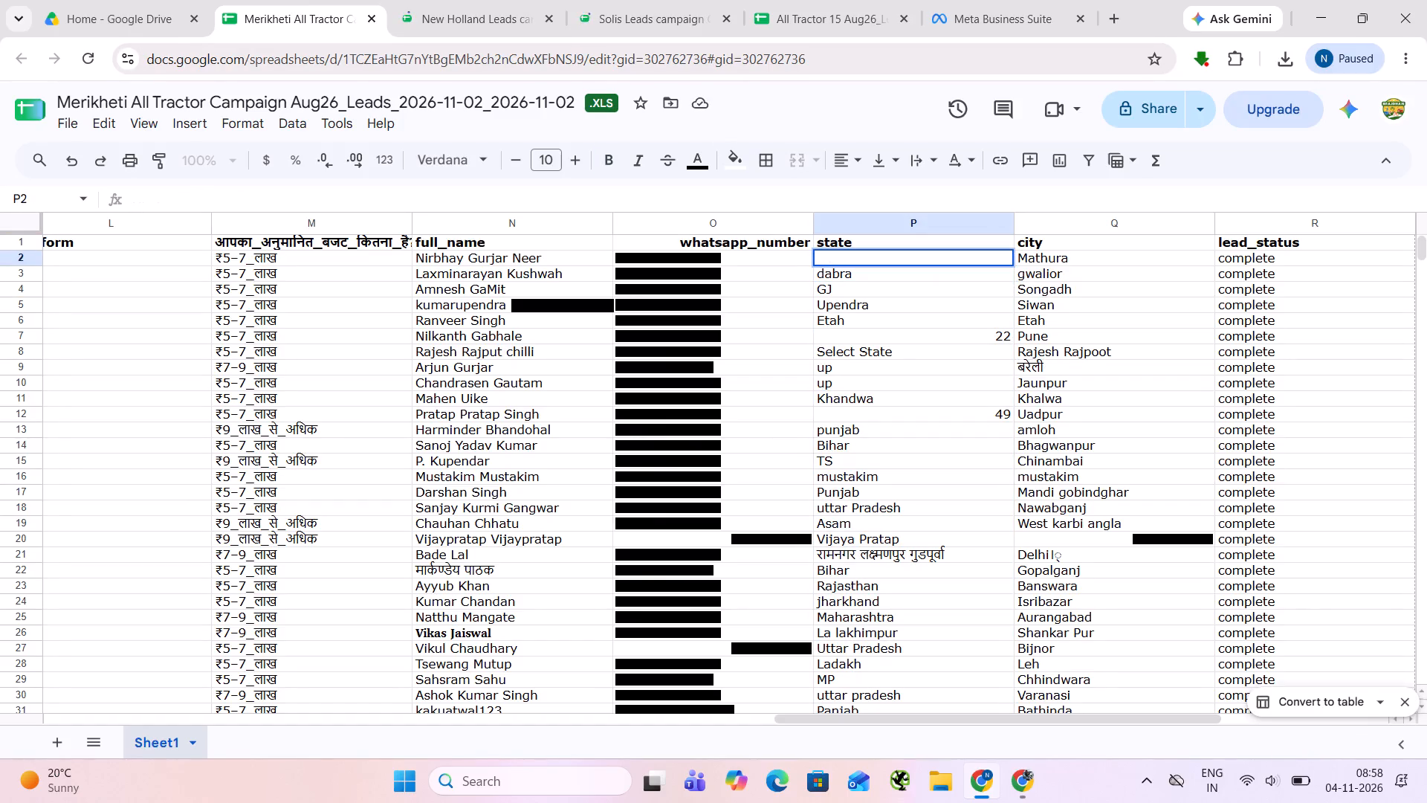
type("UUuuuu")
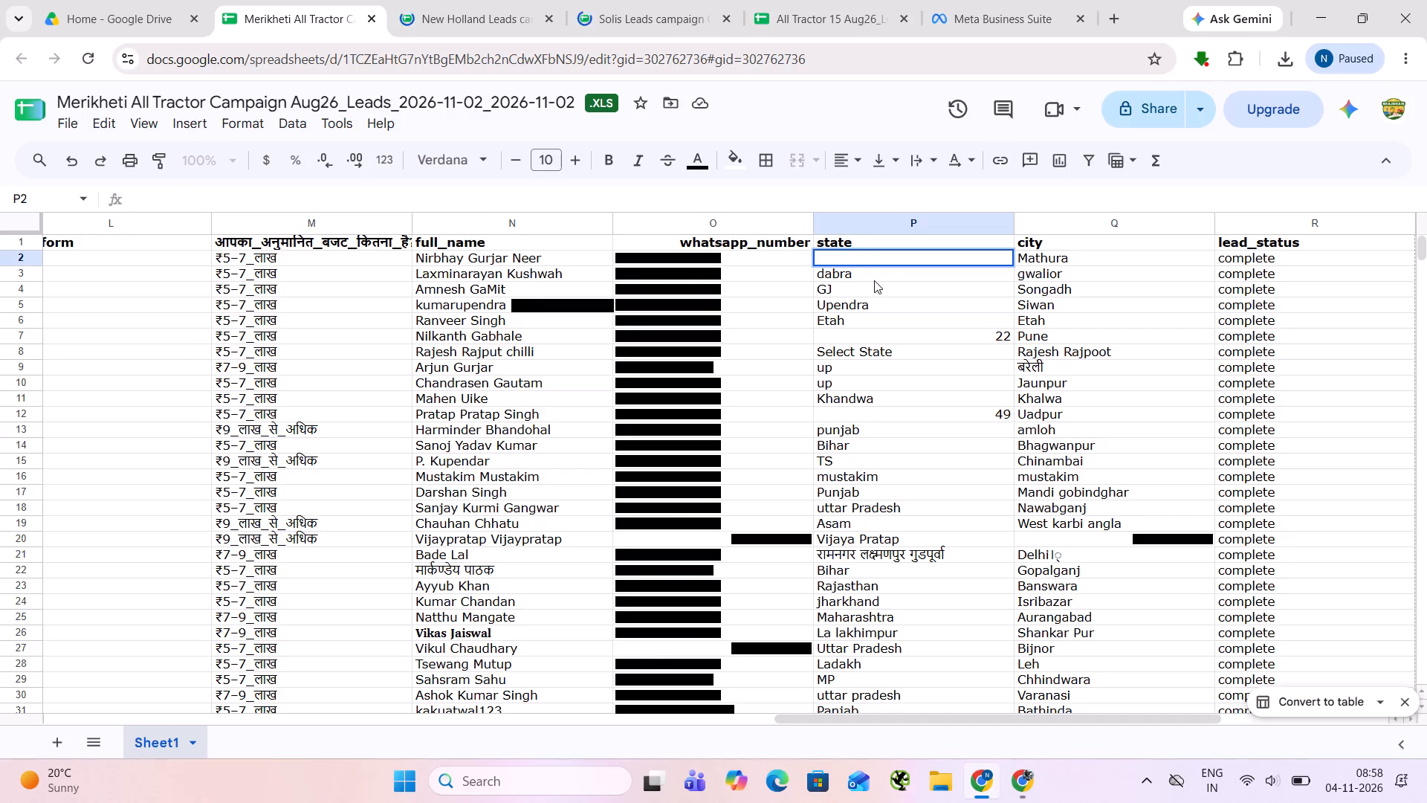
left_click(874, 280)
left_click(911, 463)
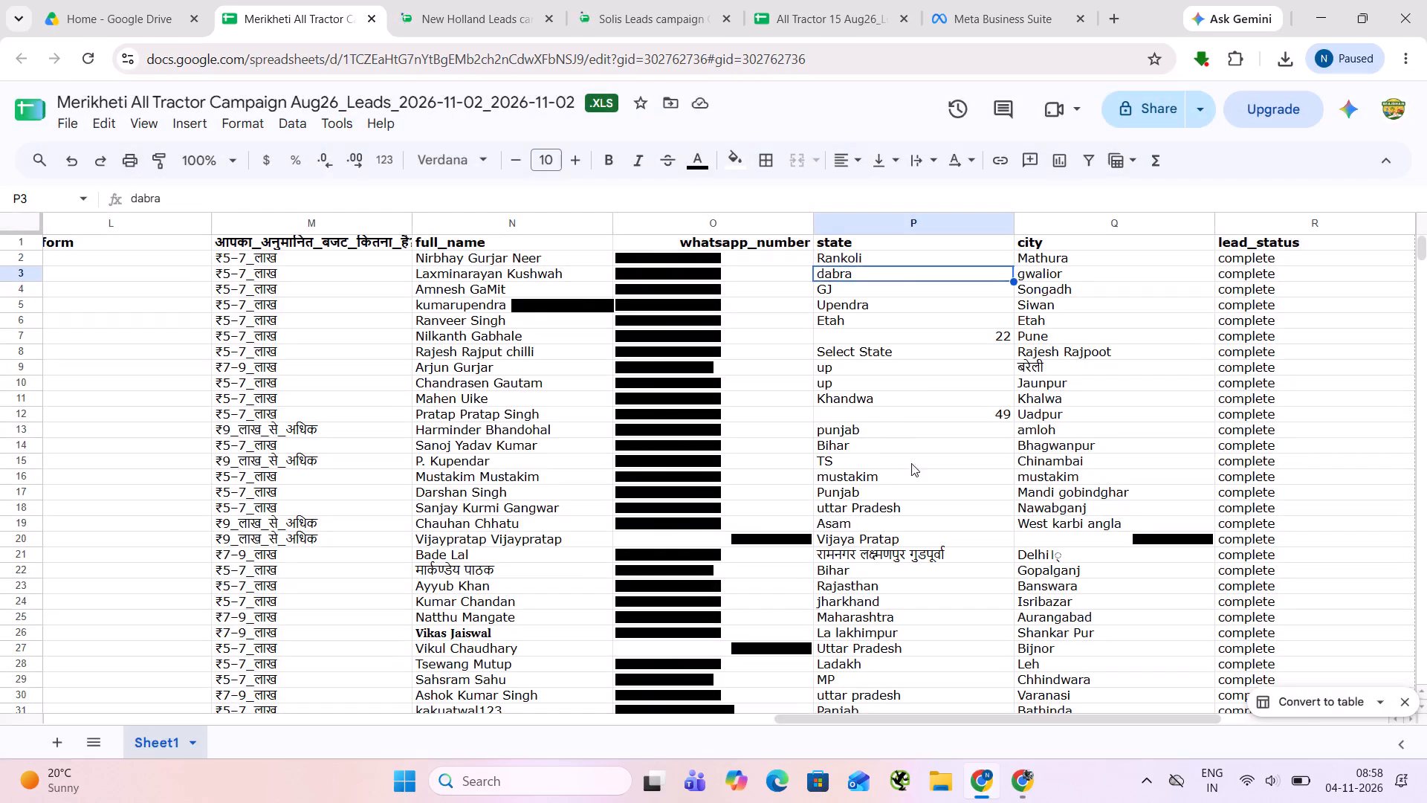
Set the state in rows 2 and 3 to Uttar Pradesh, and row 3's city to Gwalior.
left_click(905, 260)
type("Uttar Pradesh")
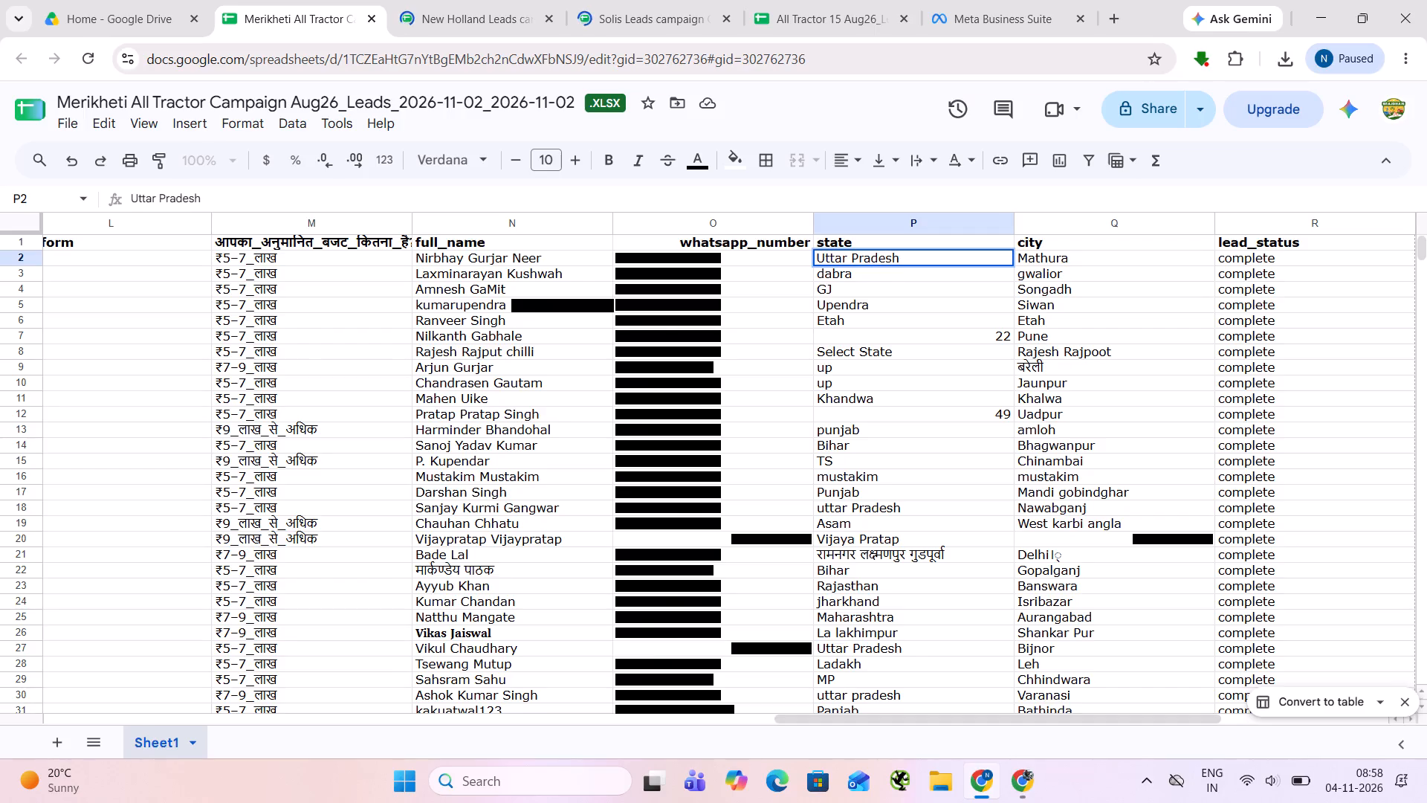
key("Right")
key("Down")
type("Gwalior")
key("Left")
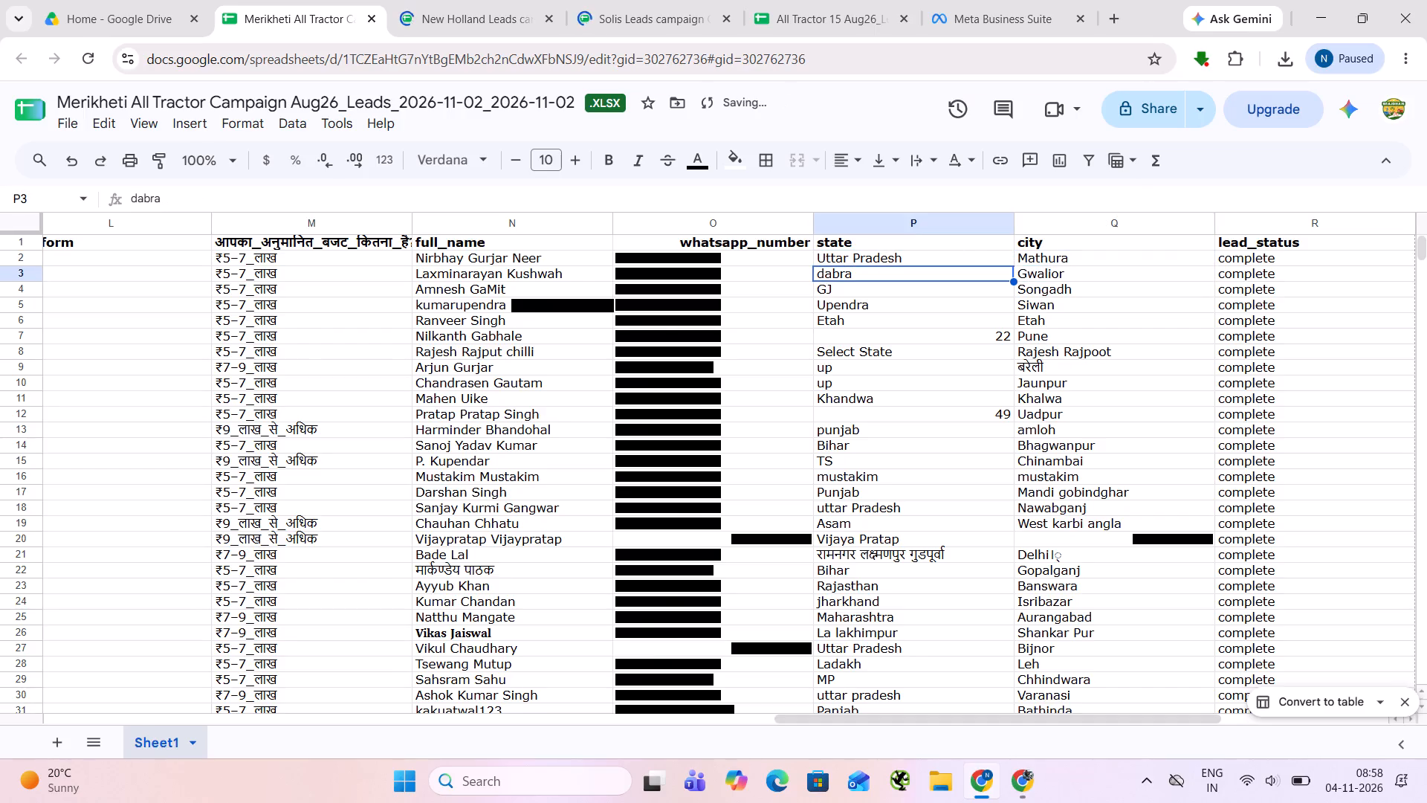
key("ctrl+d")
key("Up")
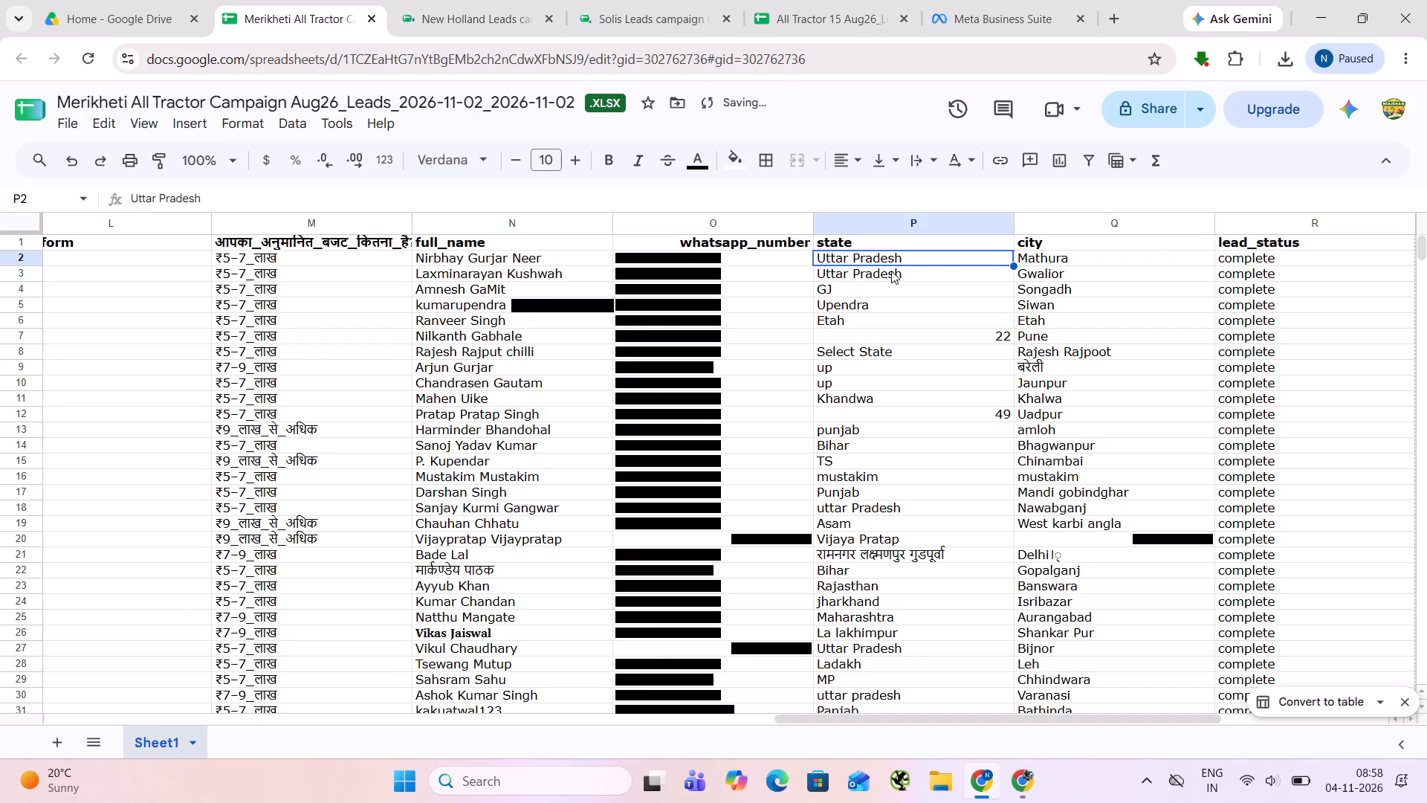
Set the state to Gujarat in row 4, Uttar Pradesh in rows 5 and 6, and Maharashtra in row 7.
key("Down")
key("Down")
type("Gujarat")
key("Up")
key("ctrl+c")
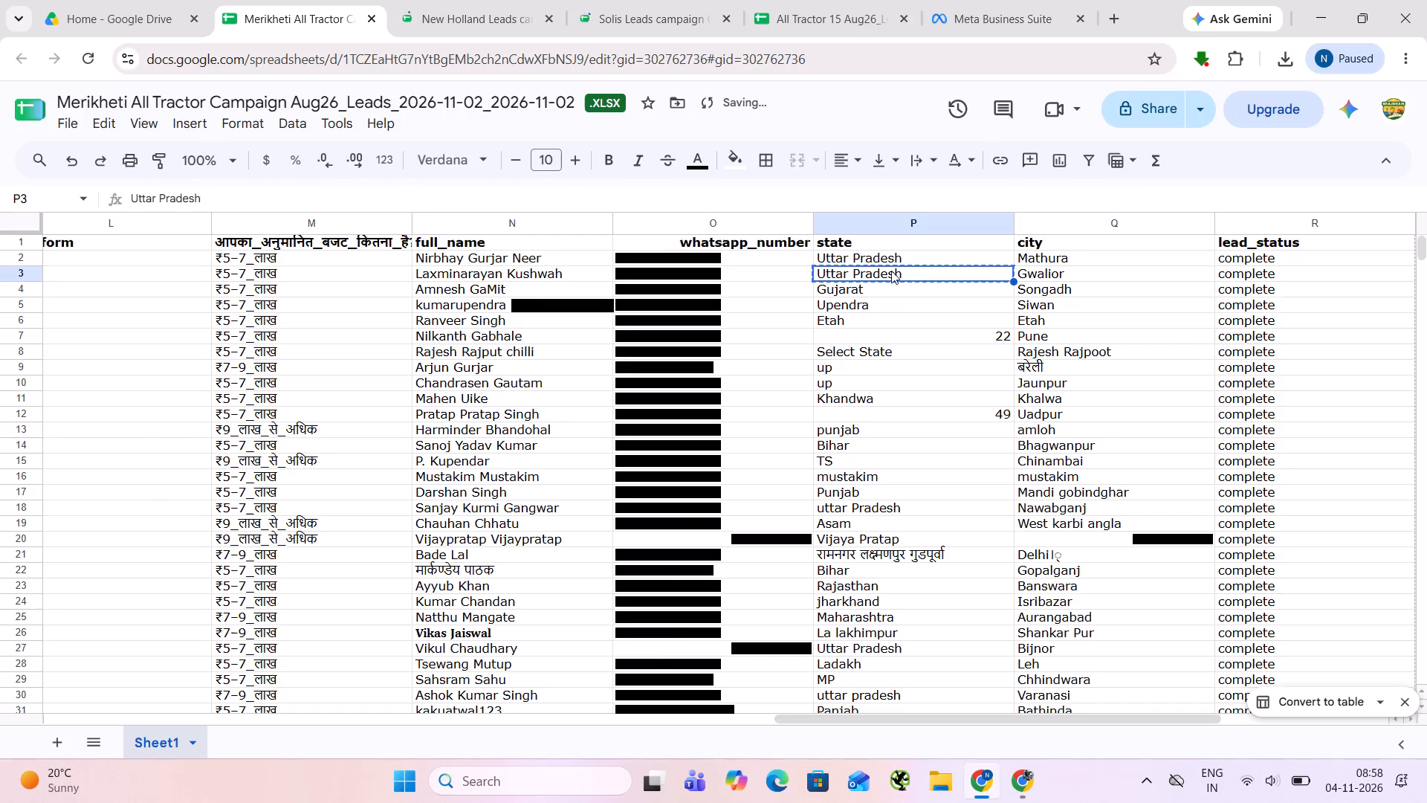
key("Down")
key("Down")
key("ctrl+v")
key("Down")
key("ctrl+v")
key("Down")
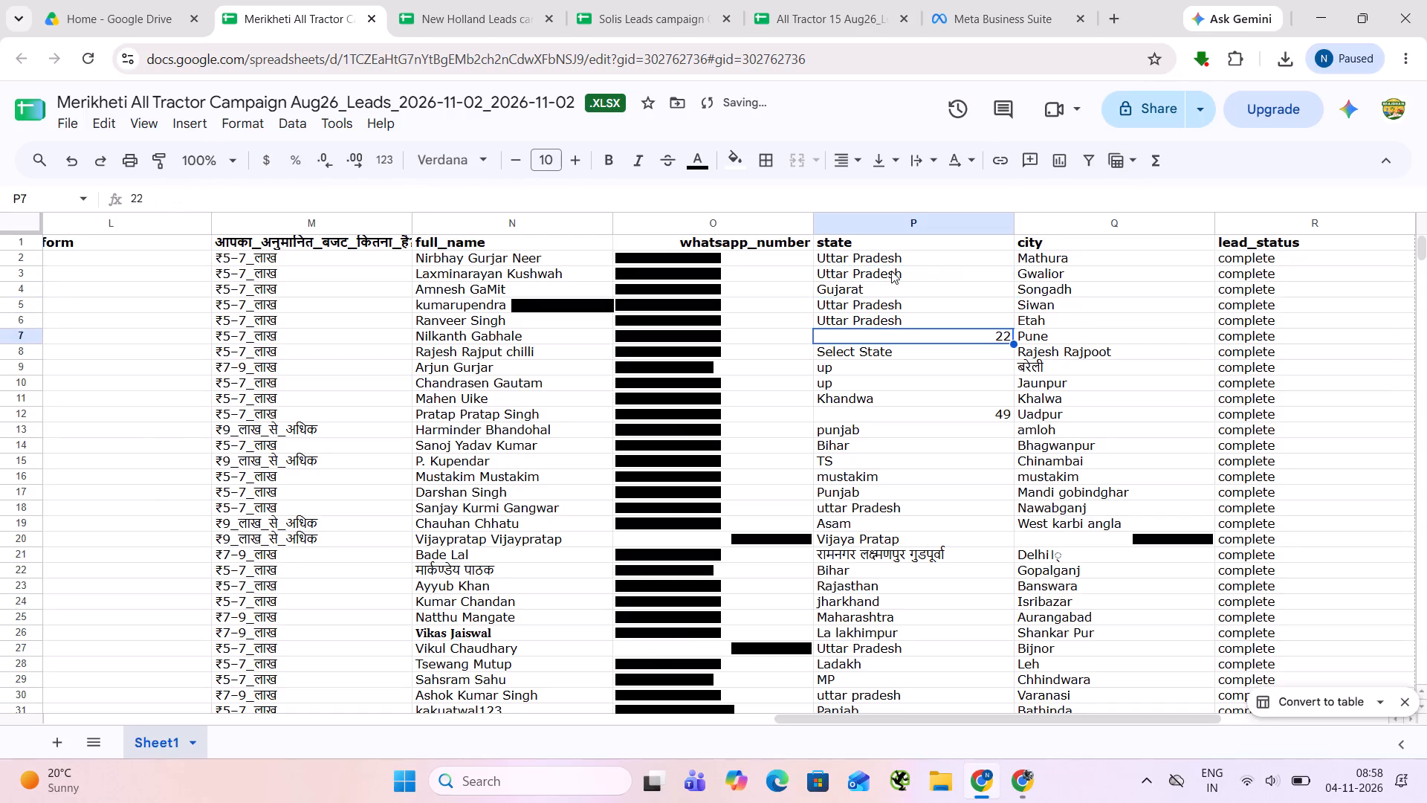
type("Maharashtra")
key("Down")
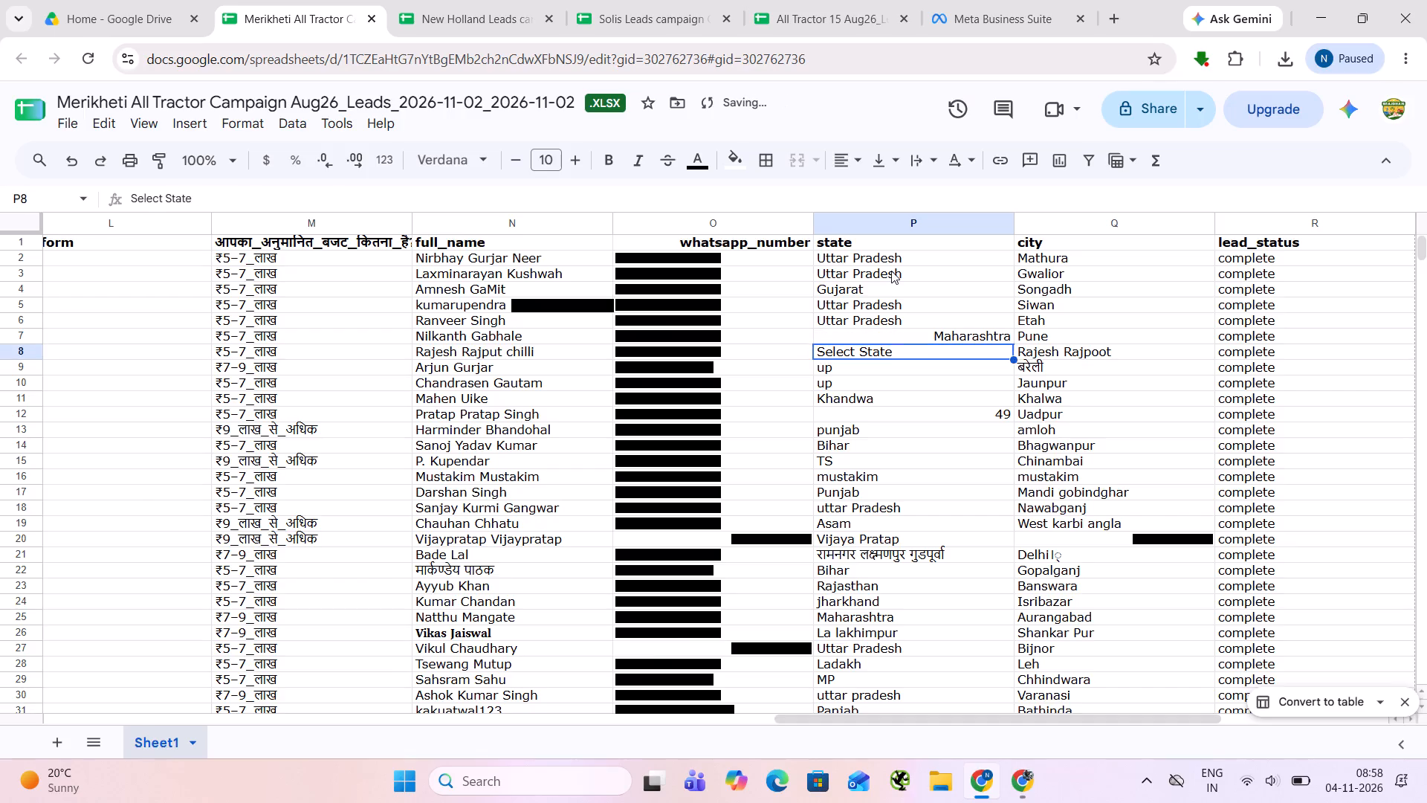
Copy the Uttar Pradesh state from row 6 into the state cells of rows 8, 9 and 10.
key("Up")
key("Up")
key("ctrl+c")
key("Down")
key("Down")
key("ctrl+v")
key("Down")
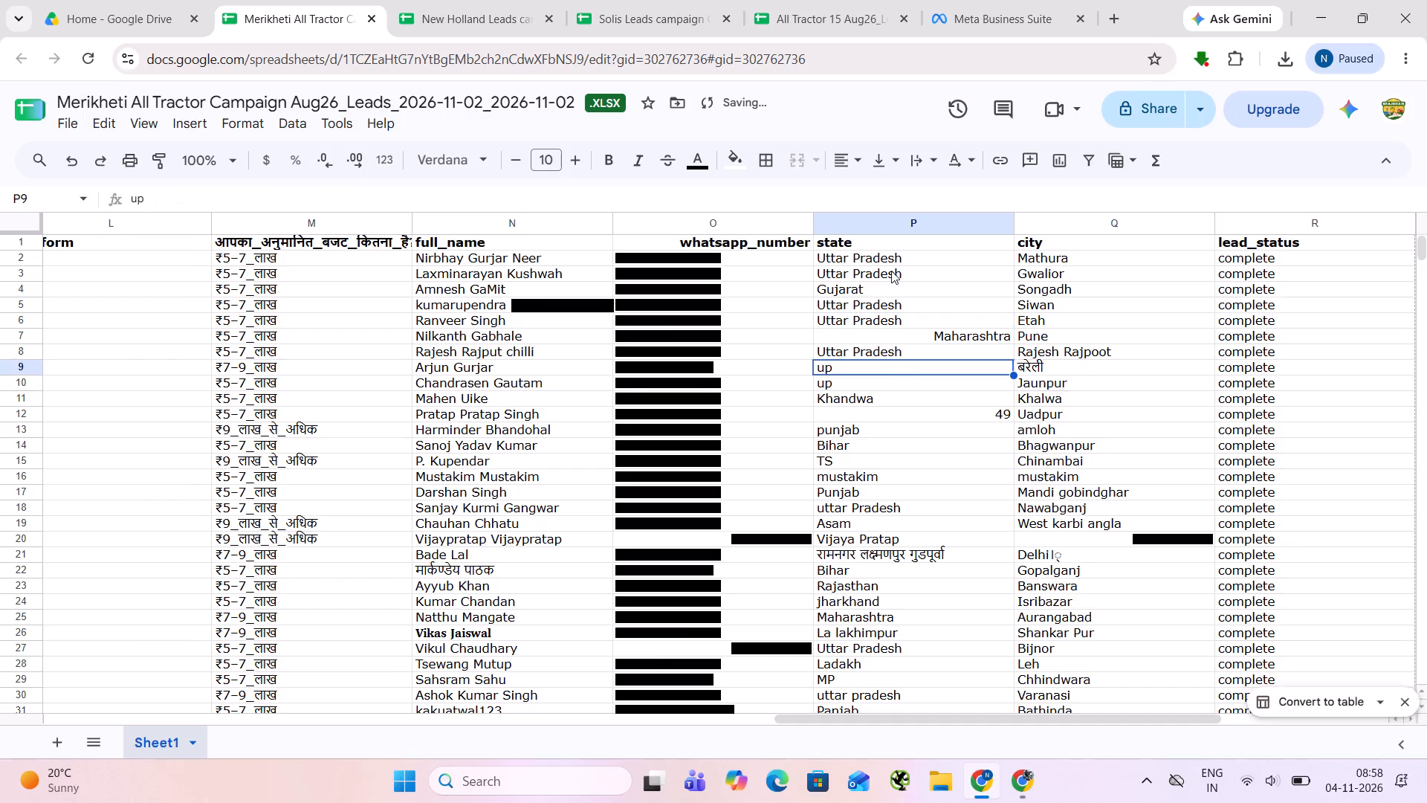
key("ctrl+v")
key("Down")
key("ctrl+v")
Clear the Hindi-script city entry in row 9.
key("Right")
key("Up")
key("BackSpace")
key("Down")
key("Down")
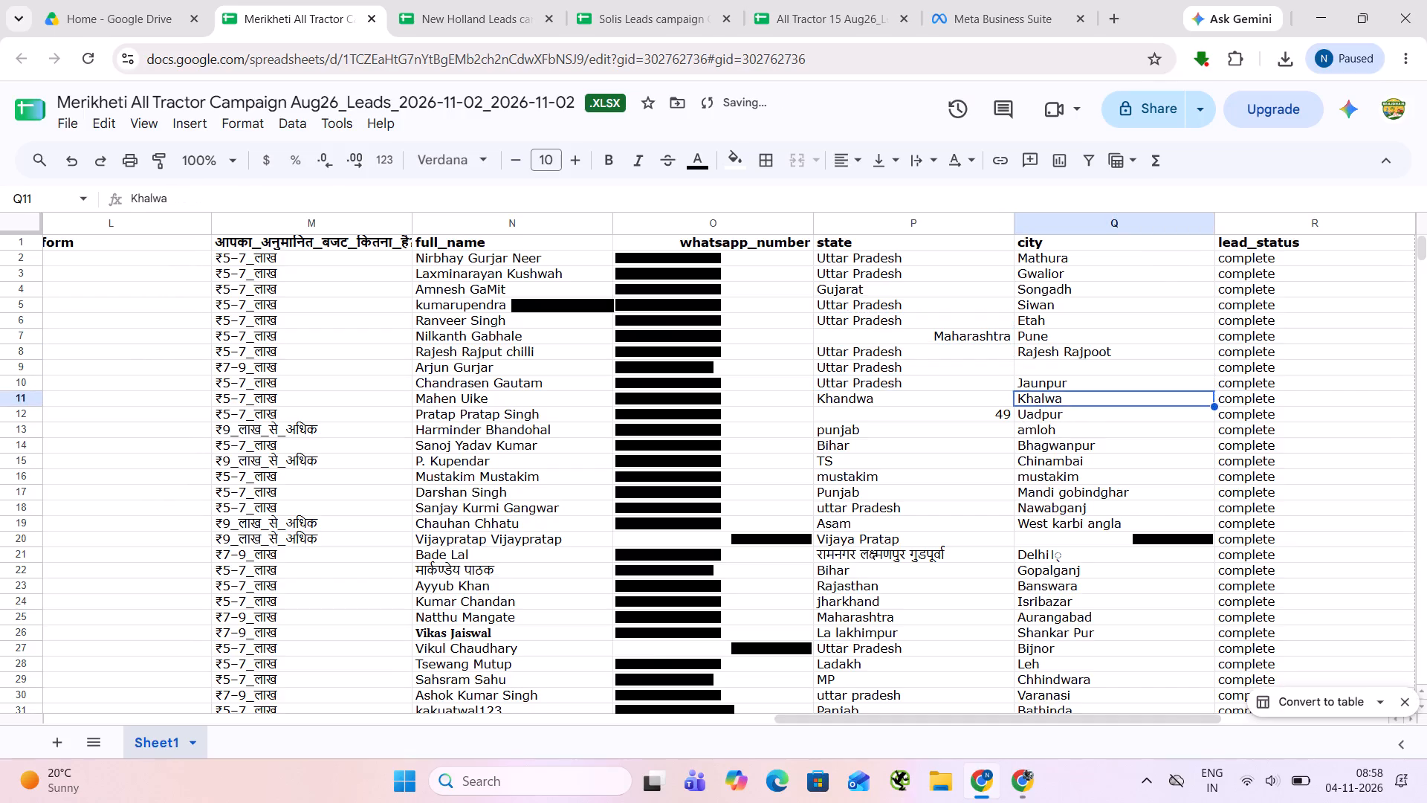
Fill row 11's state with Uttar Pradesh from the row above and set row 12's state to Rajasthan.
key("Left")
key("ctrl+d")
key("Down")
key("ctrl+d")
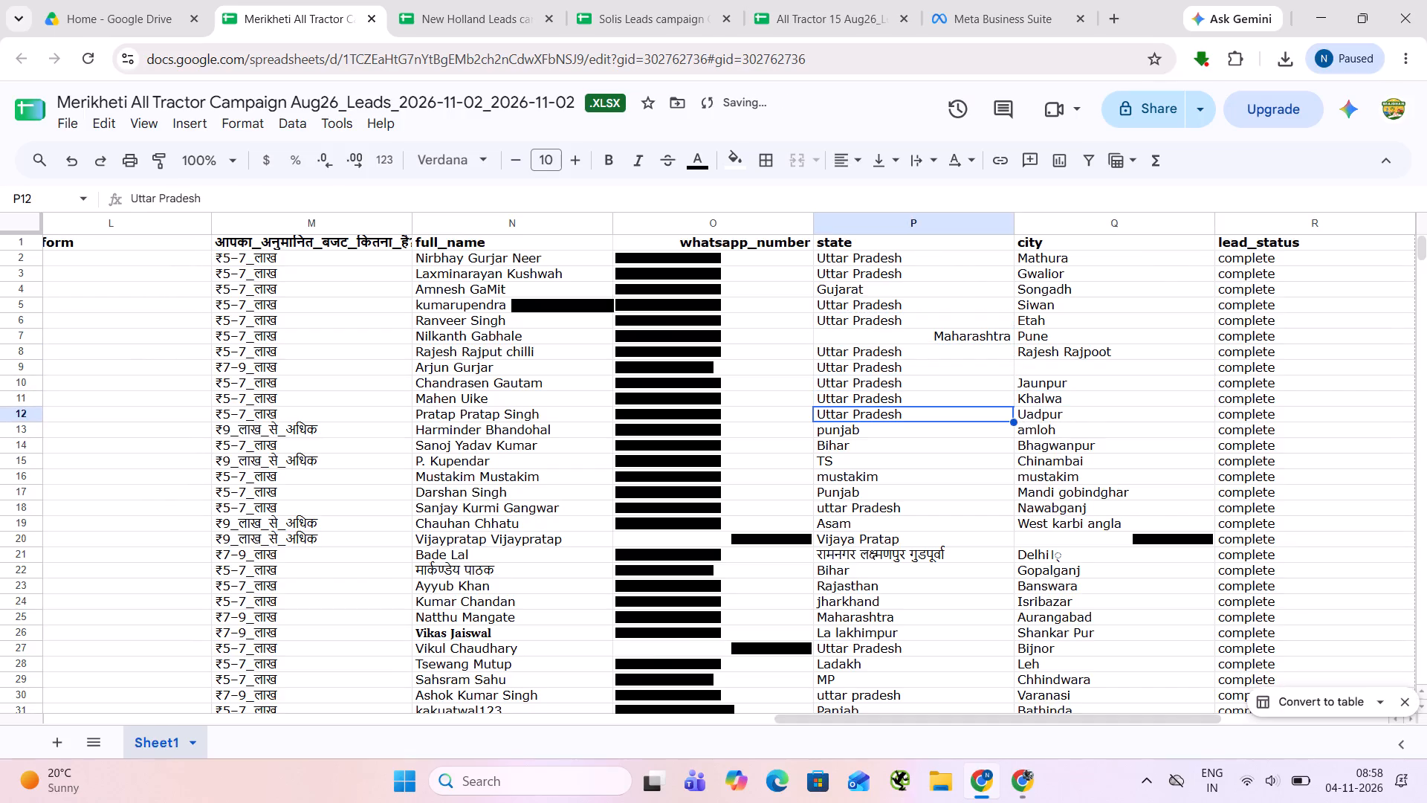
type("Rajasthan")
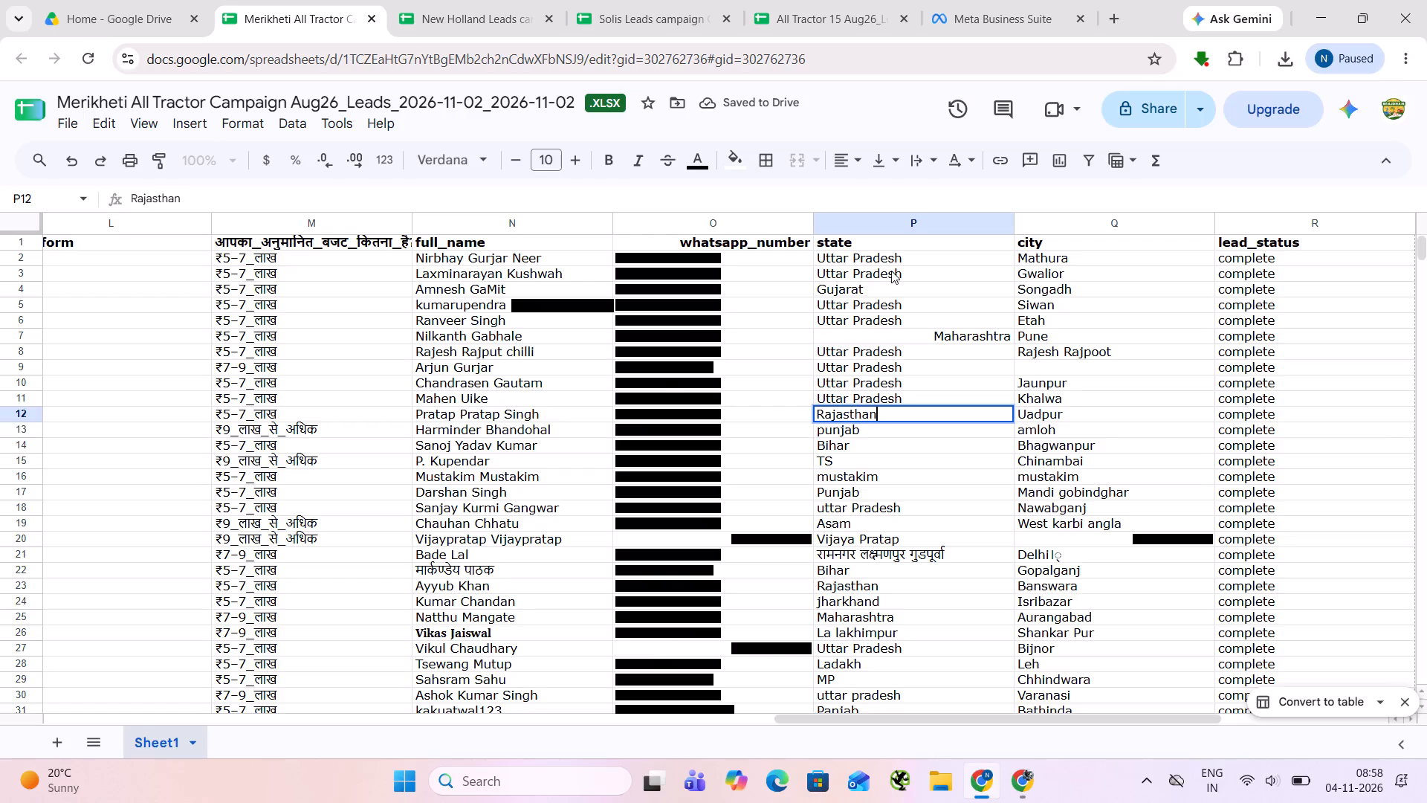
key("Down")
Clear the city in row 13.
key("Right")
key("BackSpace")
key("Down")
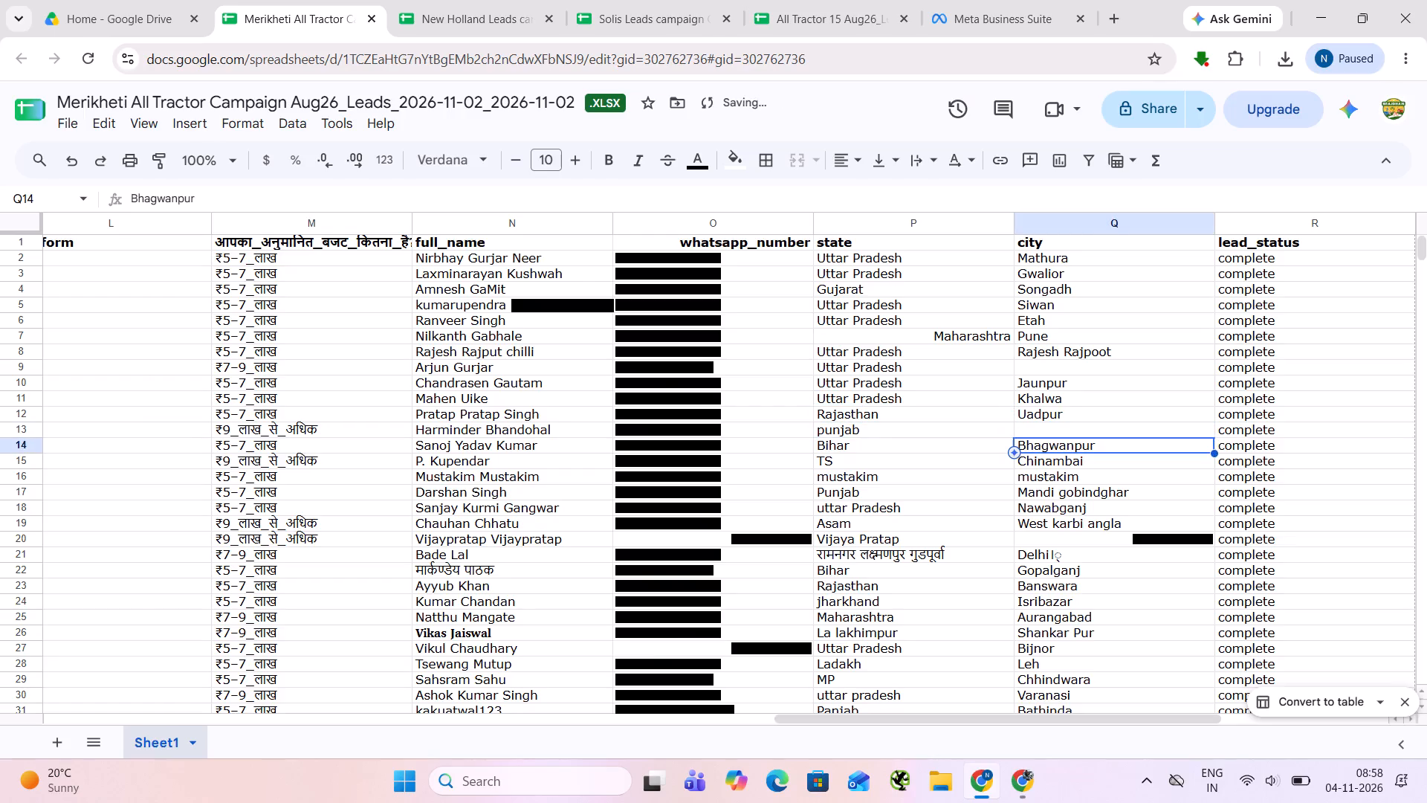
Set row 13's state to Punjab with a capital P.
key("Left")
key("Up")
type("punjab")
key("Down")
key("Down")
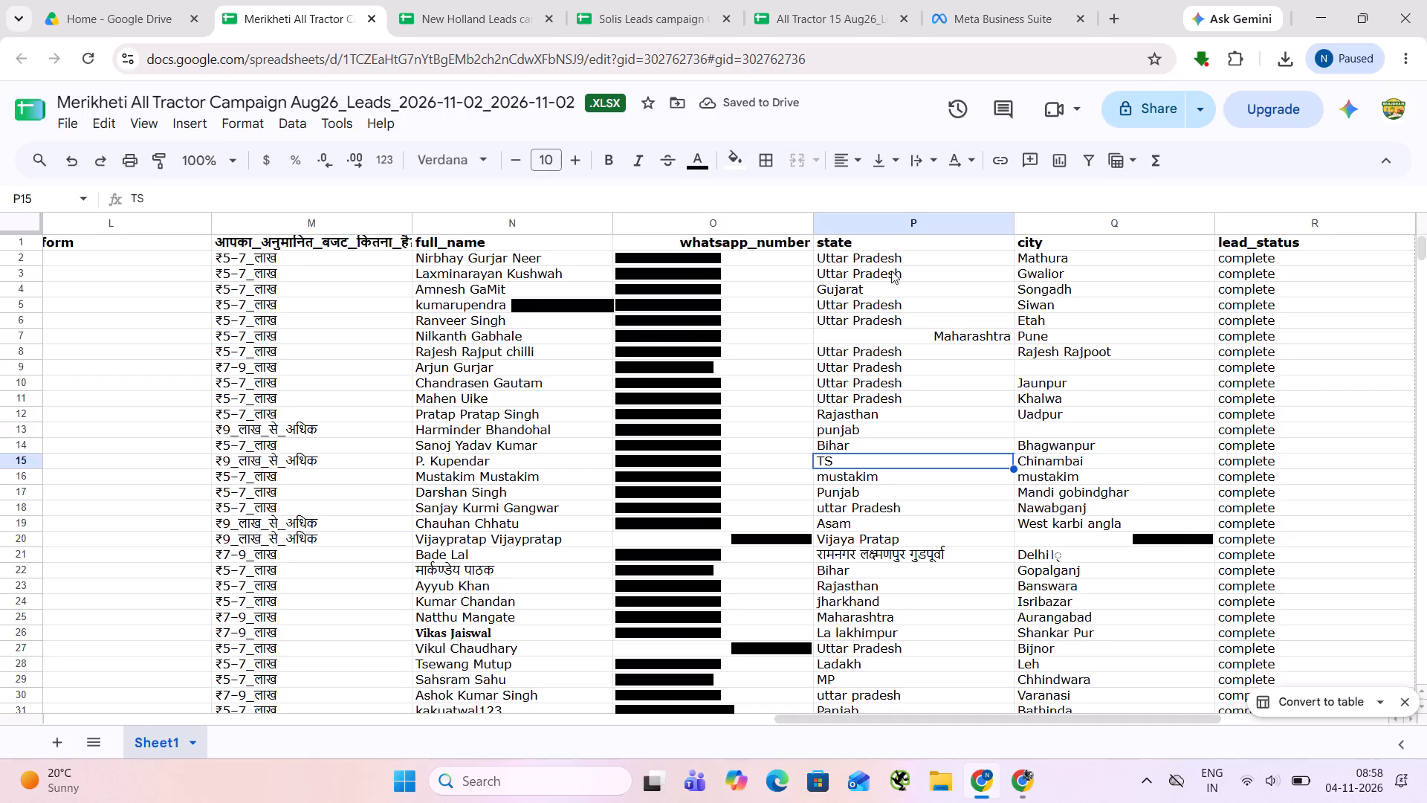
key("Up")
key("Up")
key("ctrl+p")
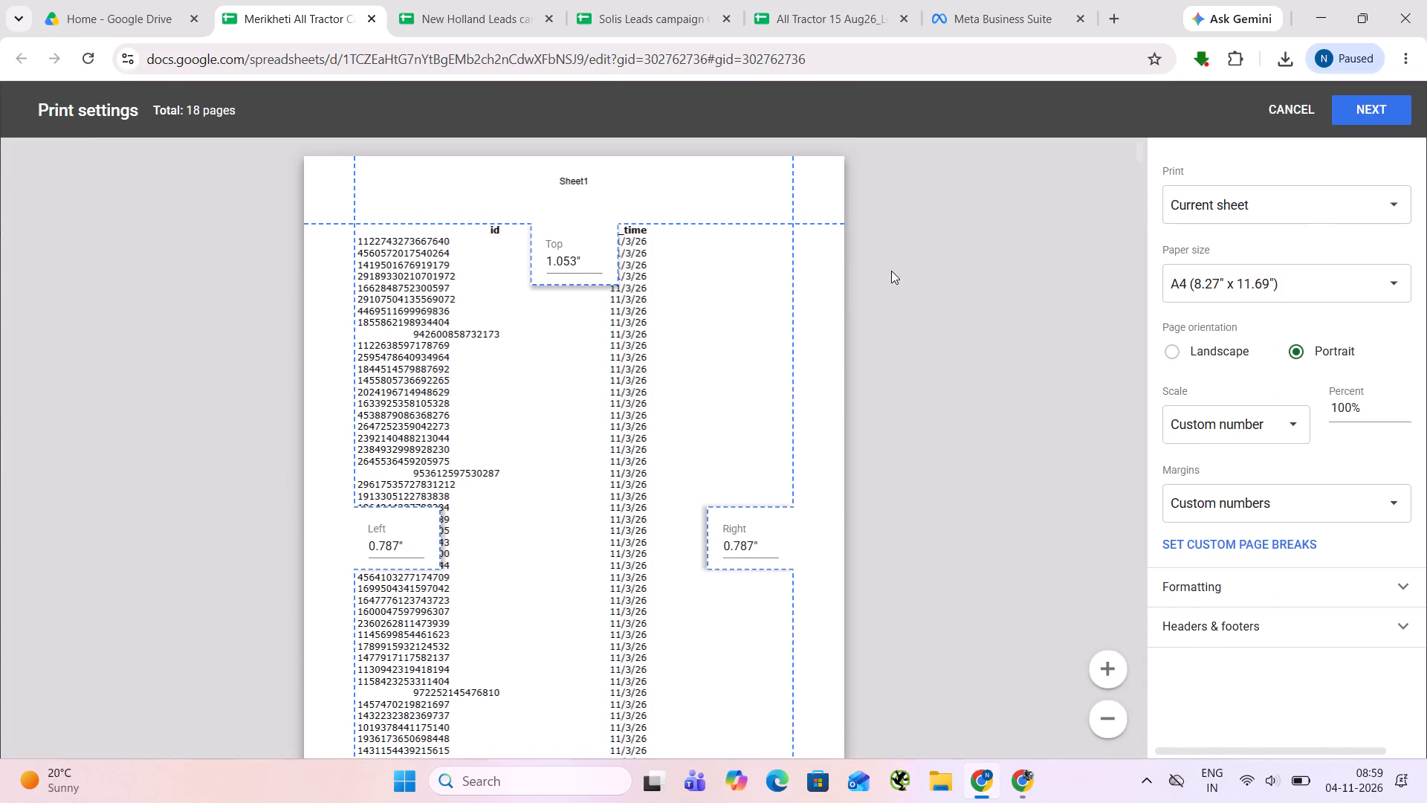
left_click(1290, 115)
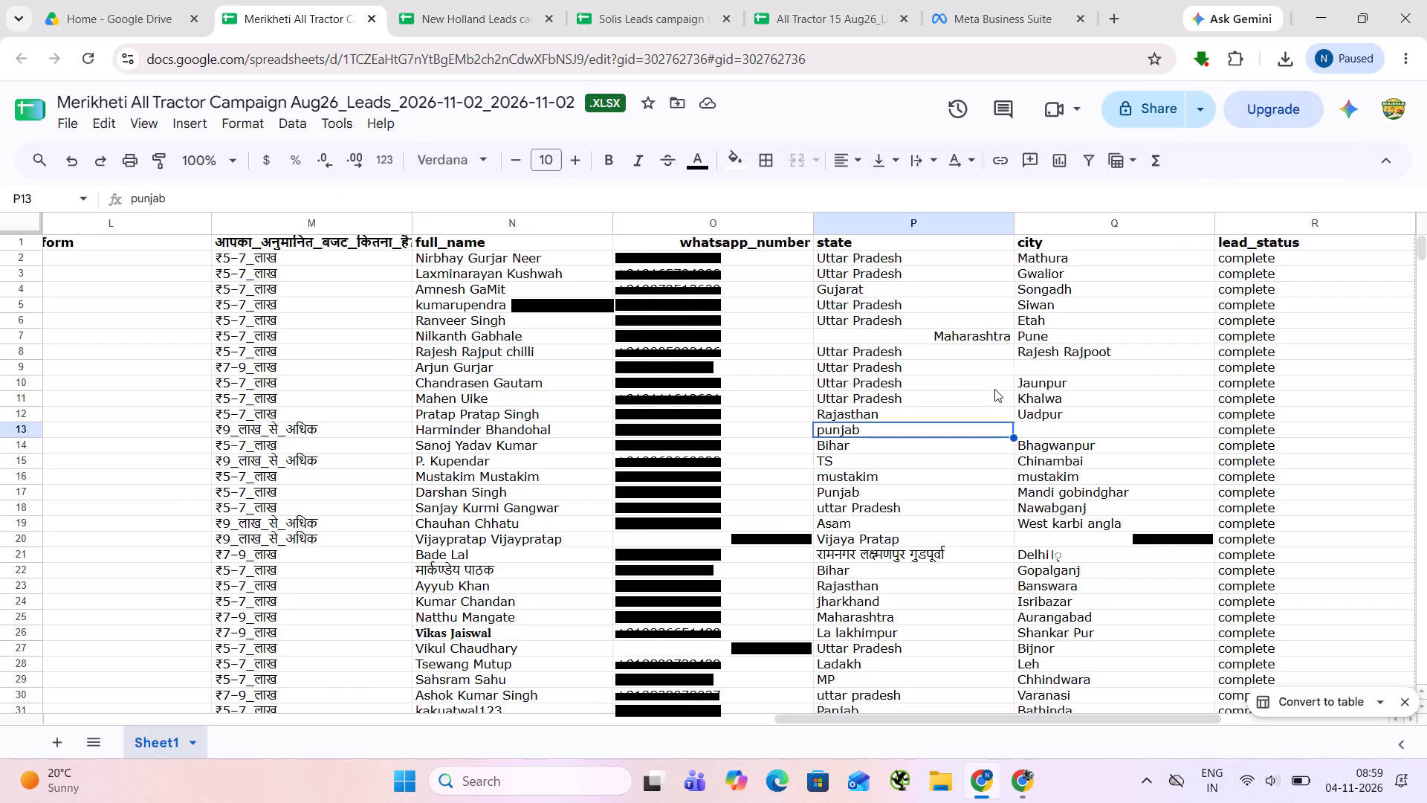
key("shift+p")
key("i")
key("BackSpace")
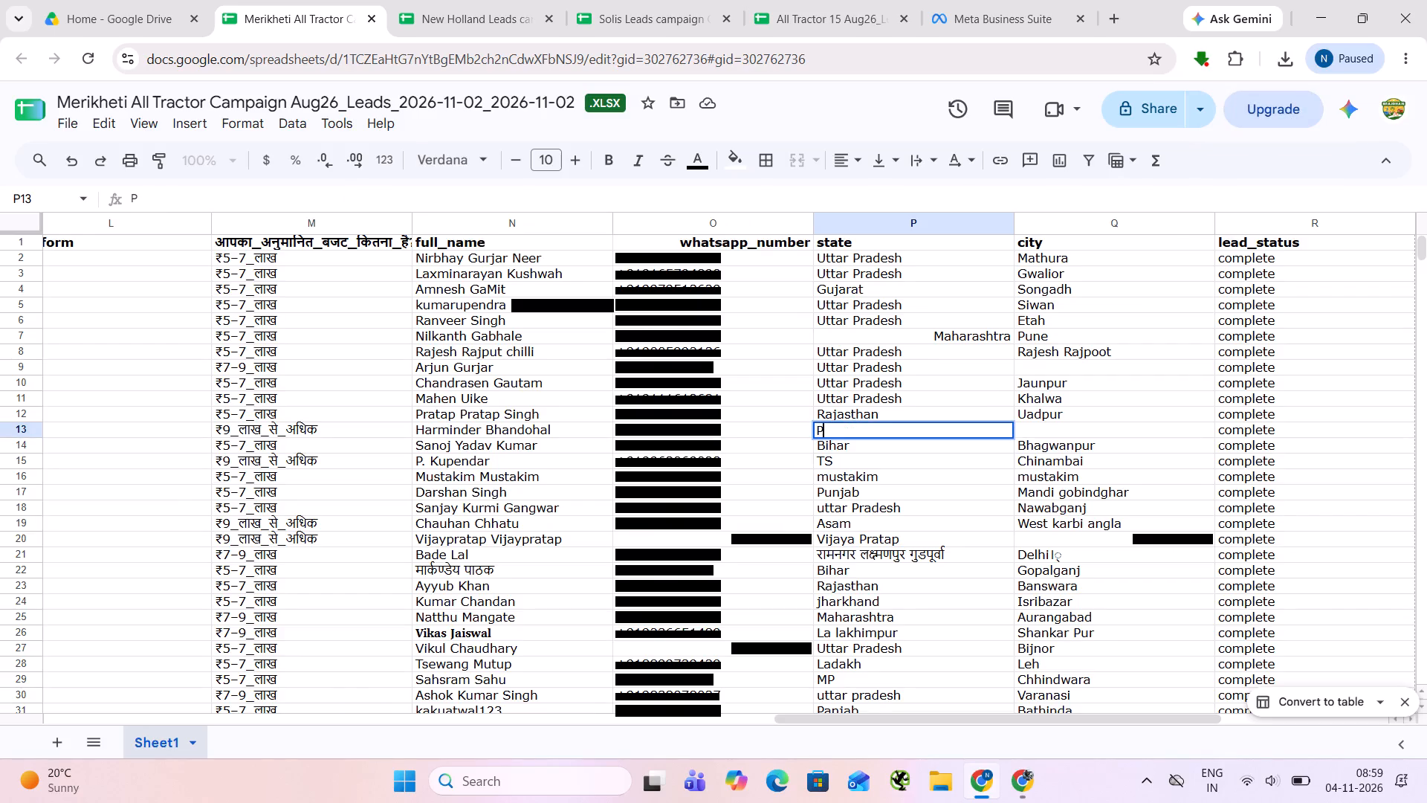
type("unjab")
key("Right")
Replace the state abbreviation in row 15 with Telengana.
key("Down")
key("Left")
key("Down")
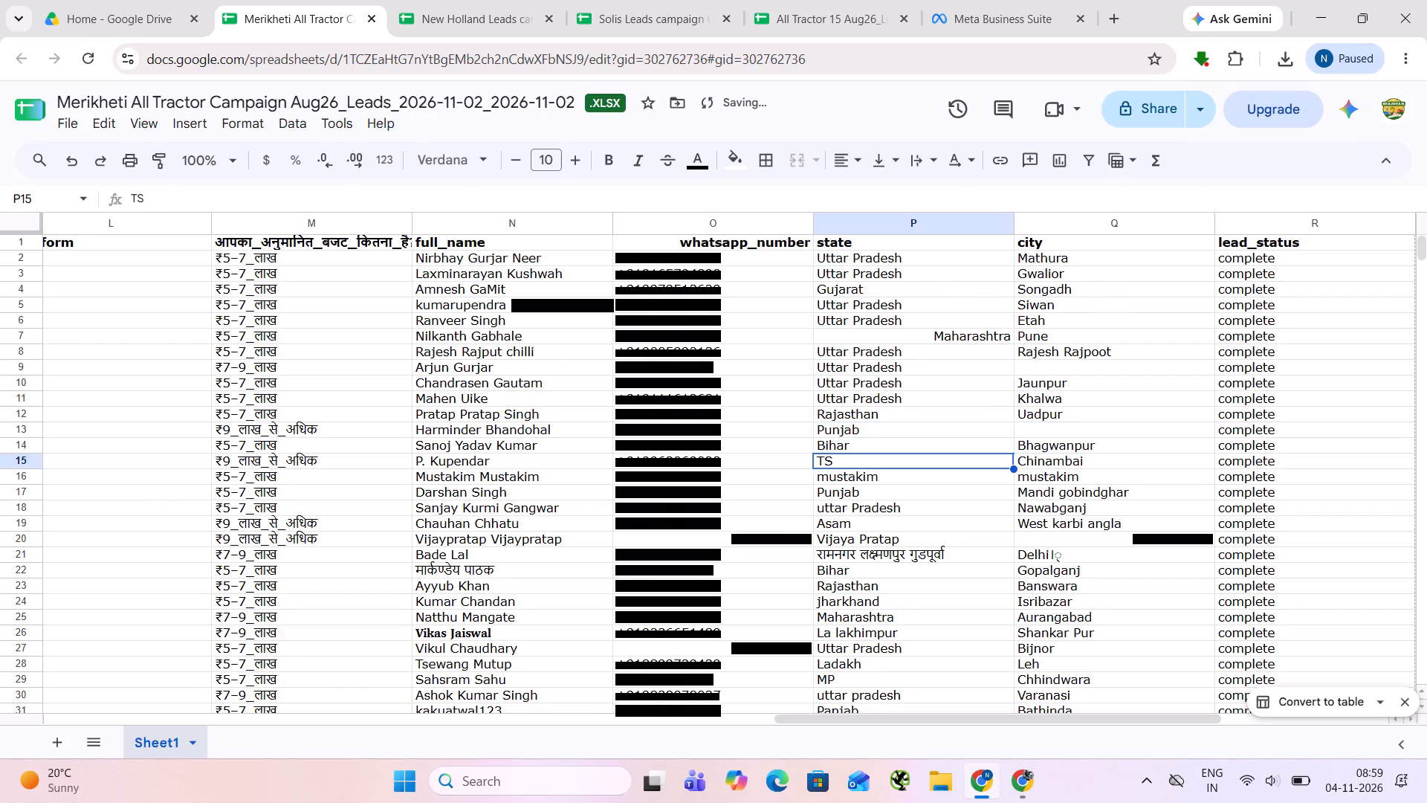
type("Telengana")
key("Down")
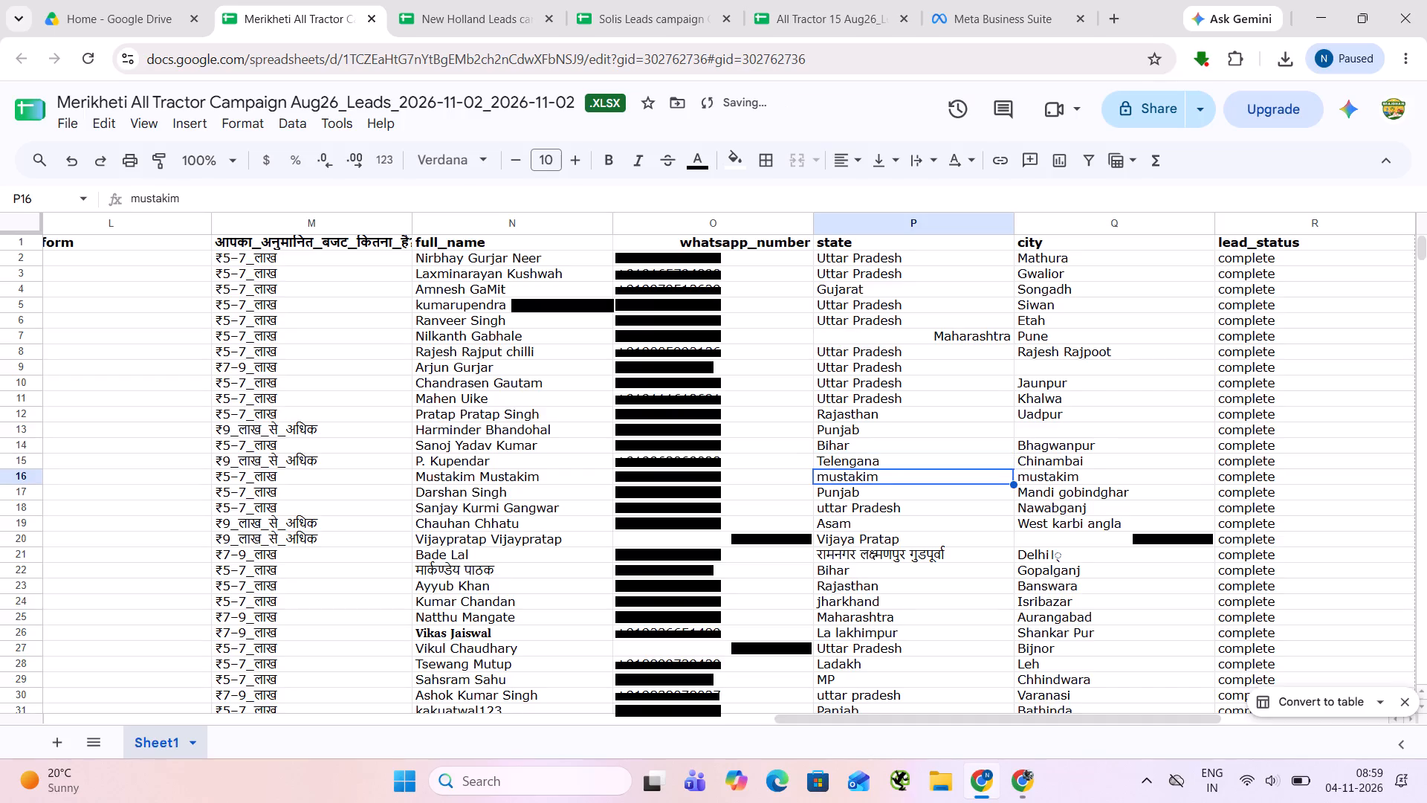
Set row 16's state to Uttar Pradesh and clear its city.
type("Uttar")
key("space")
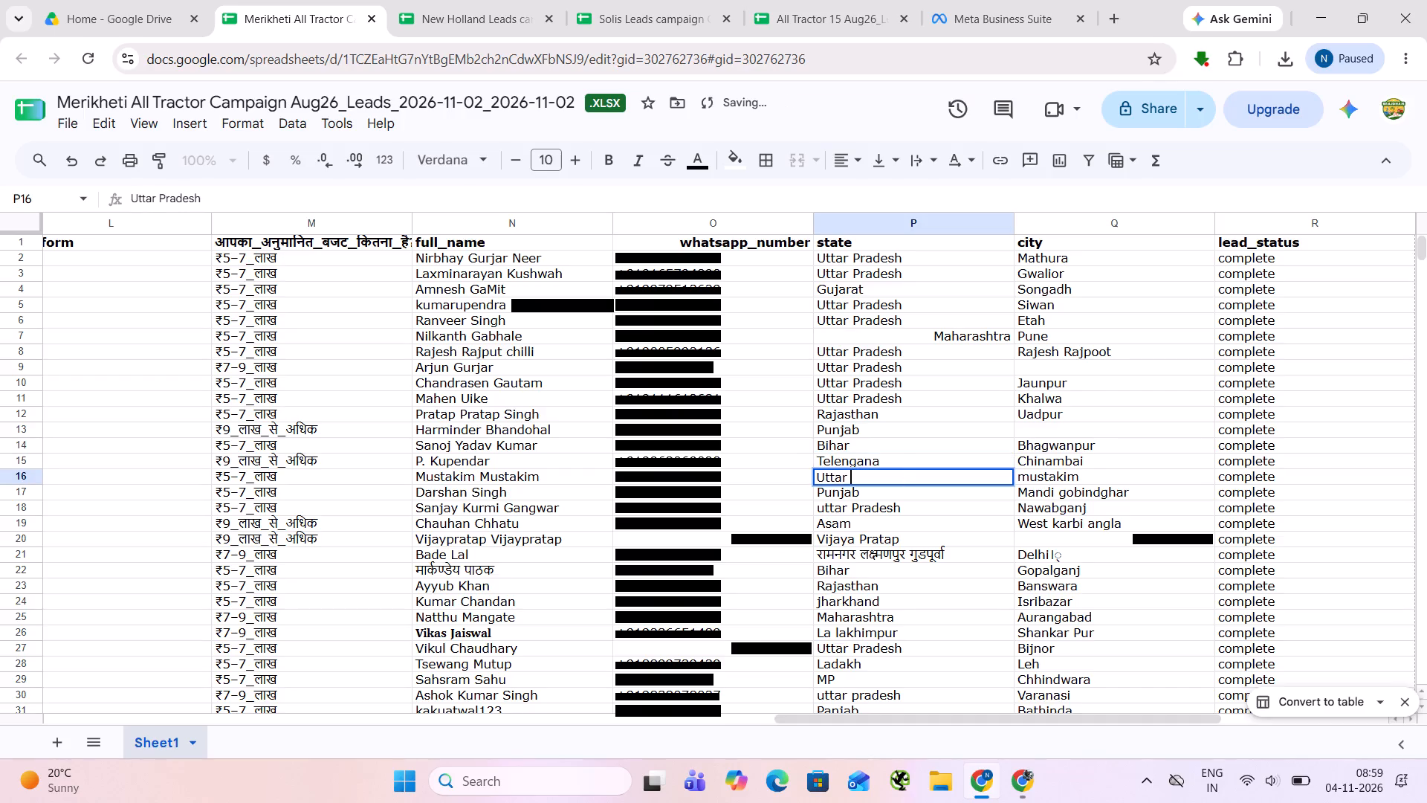
key("Return")
key("Right")
key("Up")
key("BackSpace")
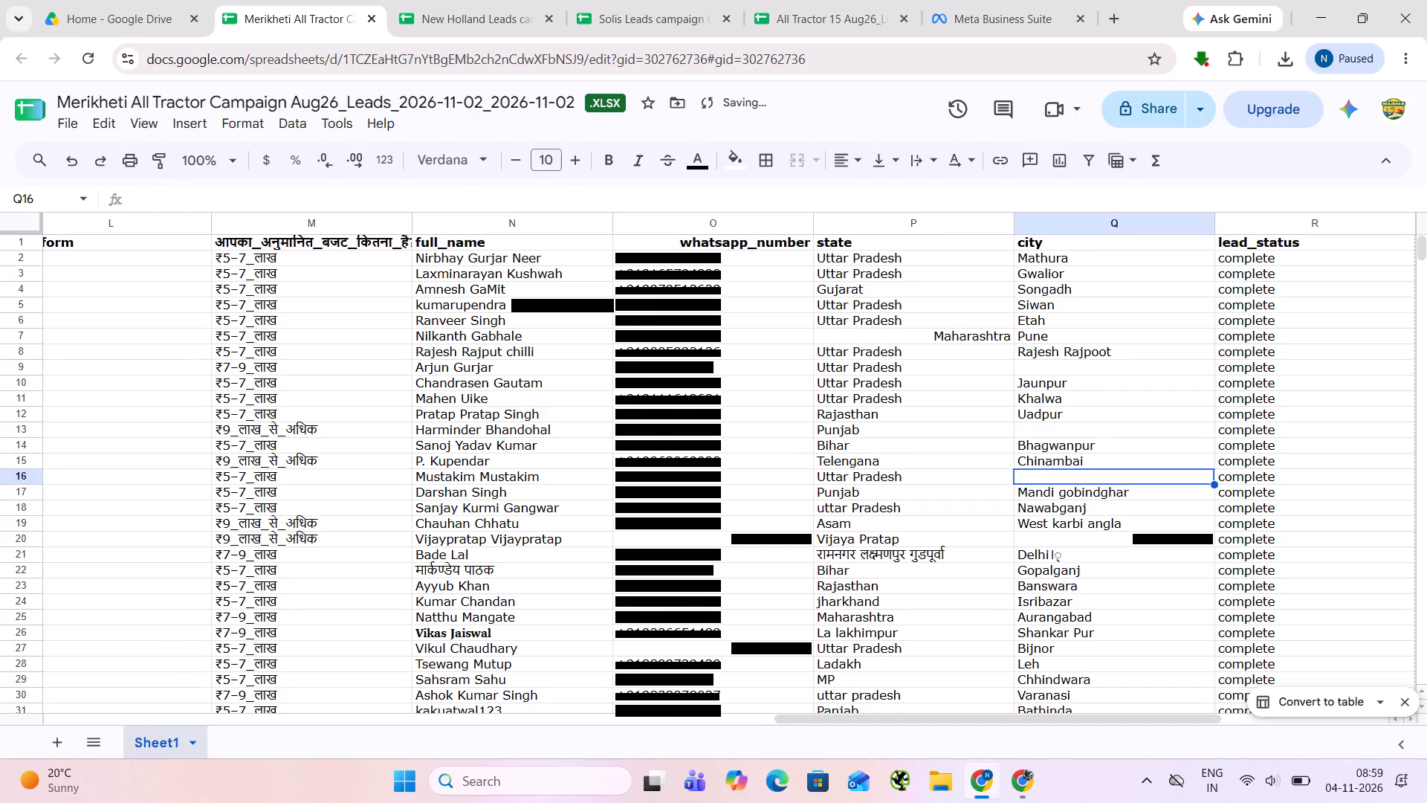
Set row 18's state to the properly capitalised Uttar Pradesh.
key("Down")
key("Down")
key("Left")
type("Uttar")
key("space")
key("Return")
Clear the city entries in rows 19 and 20.
key("Right")
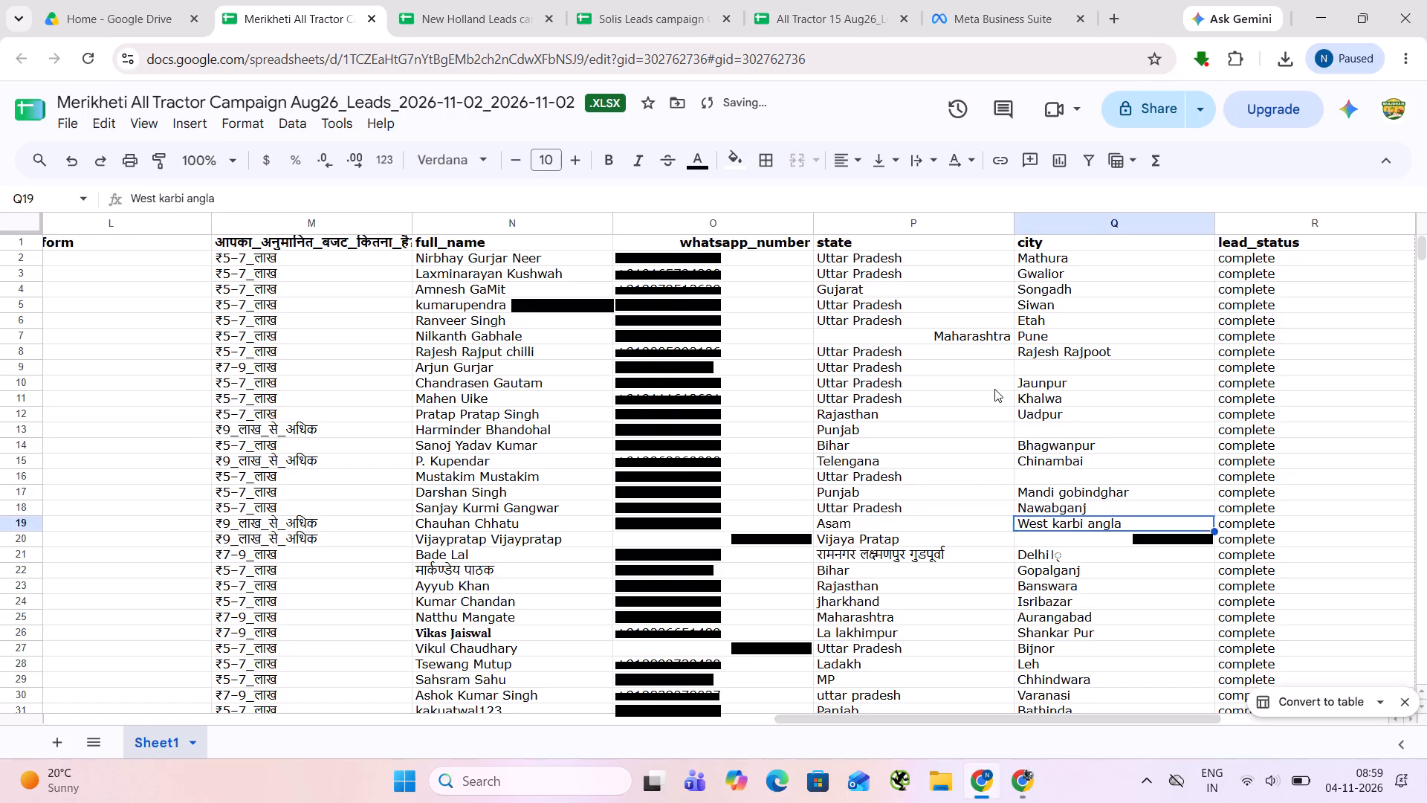
key("Down")
key("Up")
key("BackSpace")
key("Down")
key("BackSpace")
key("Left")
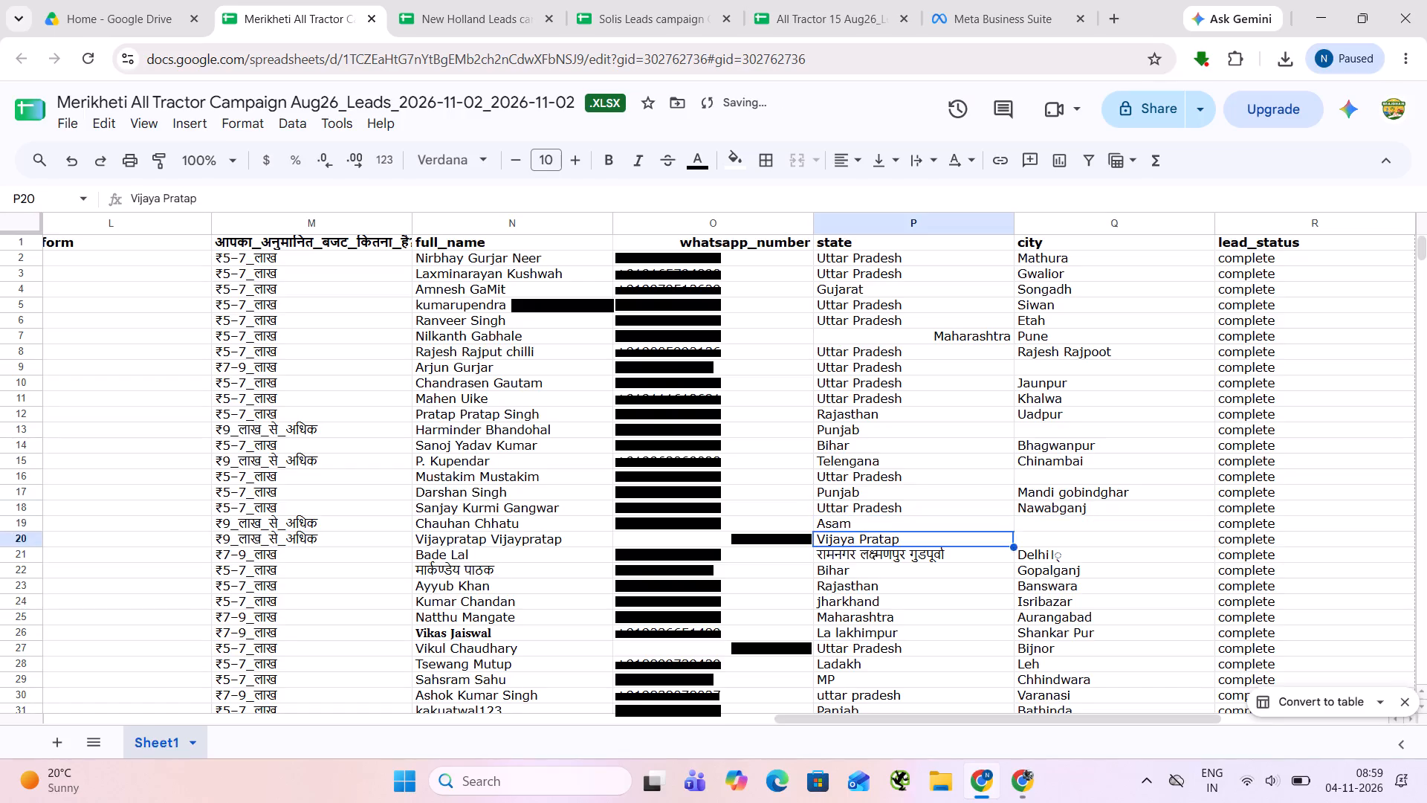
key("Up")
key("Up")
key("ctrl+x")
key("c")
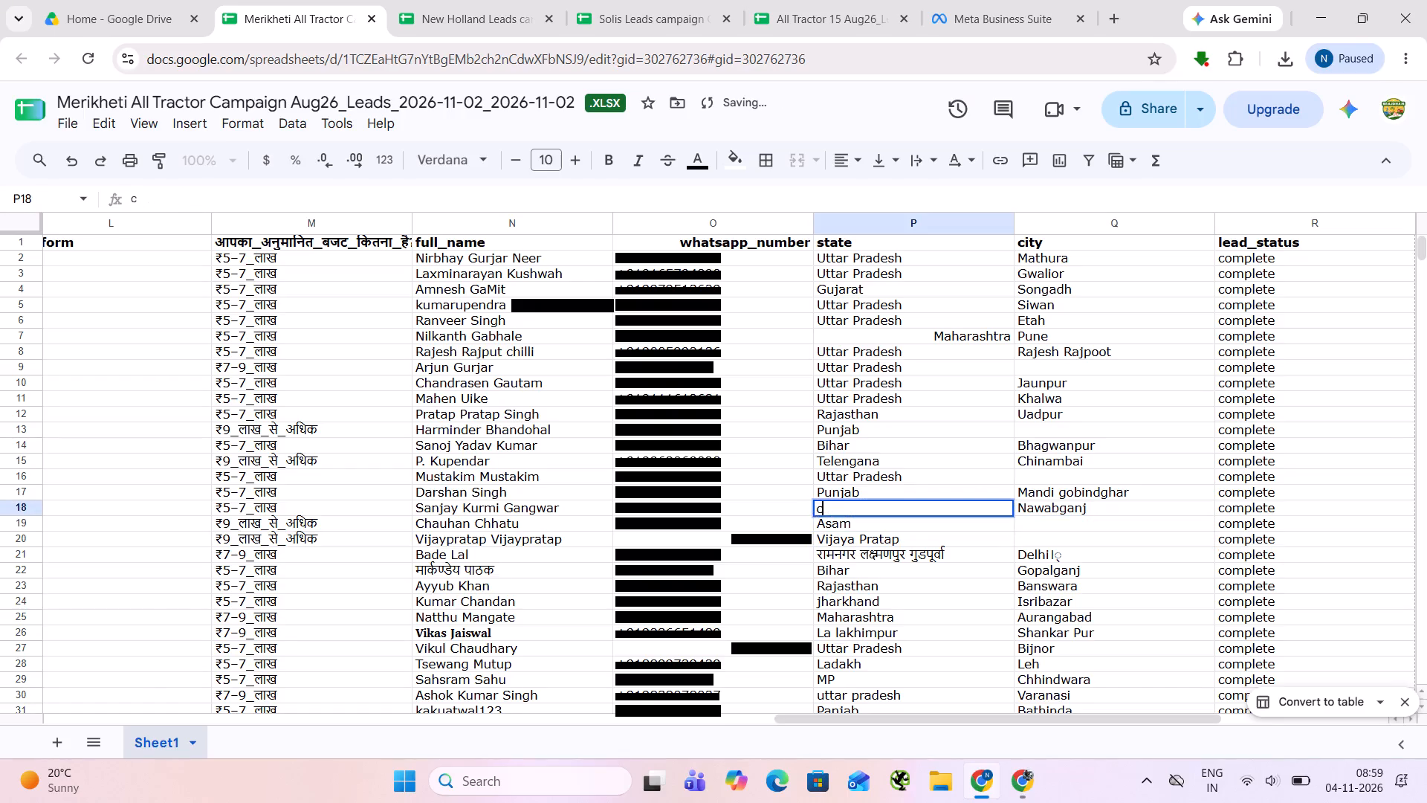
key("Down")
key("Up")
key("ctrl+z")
Copy the Uttar Pradesh state from row 18 into the state cells of rows 20 and 21.
key("ctrl+c")
key("Down")
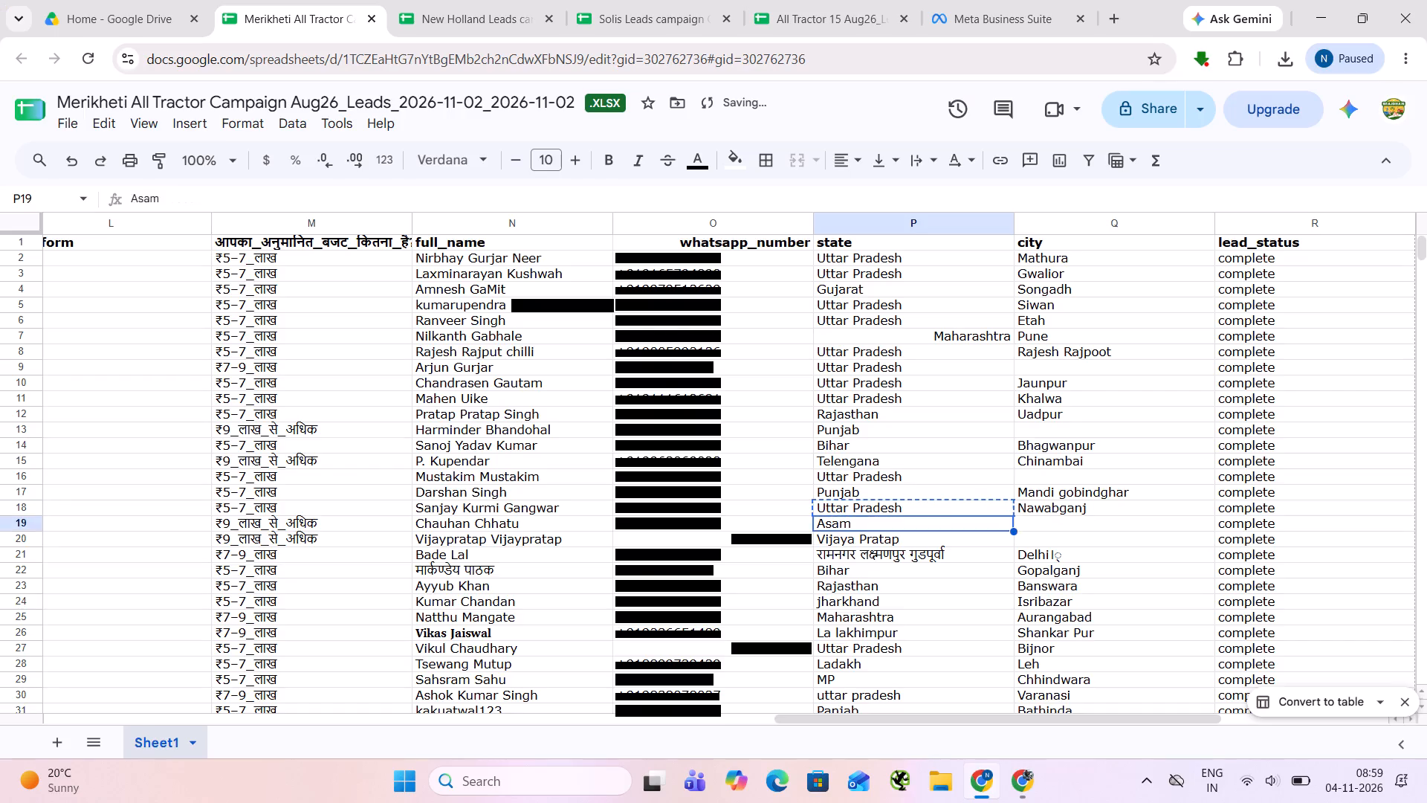
key("Down")
key("ctrl+v")
key("Down")
key("ctrl+v")
Clear the city in row 21.
key("Right")
key("BackSpace")
key("Down")
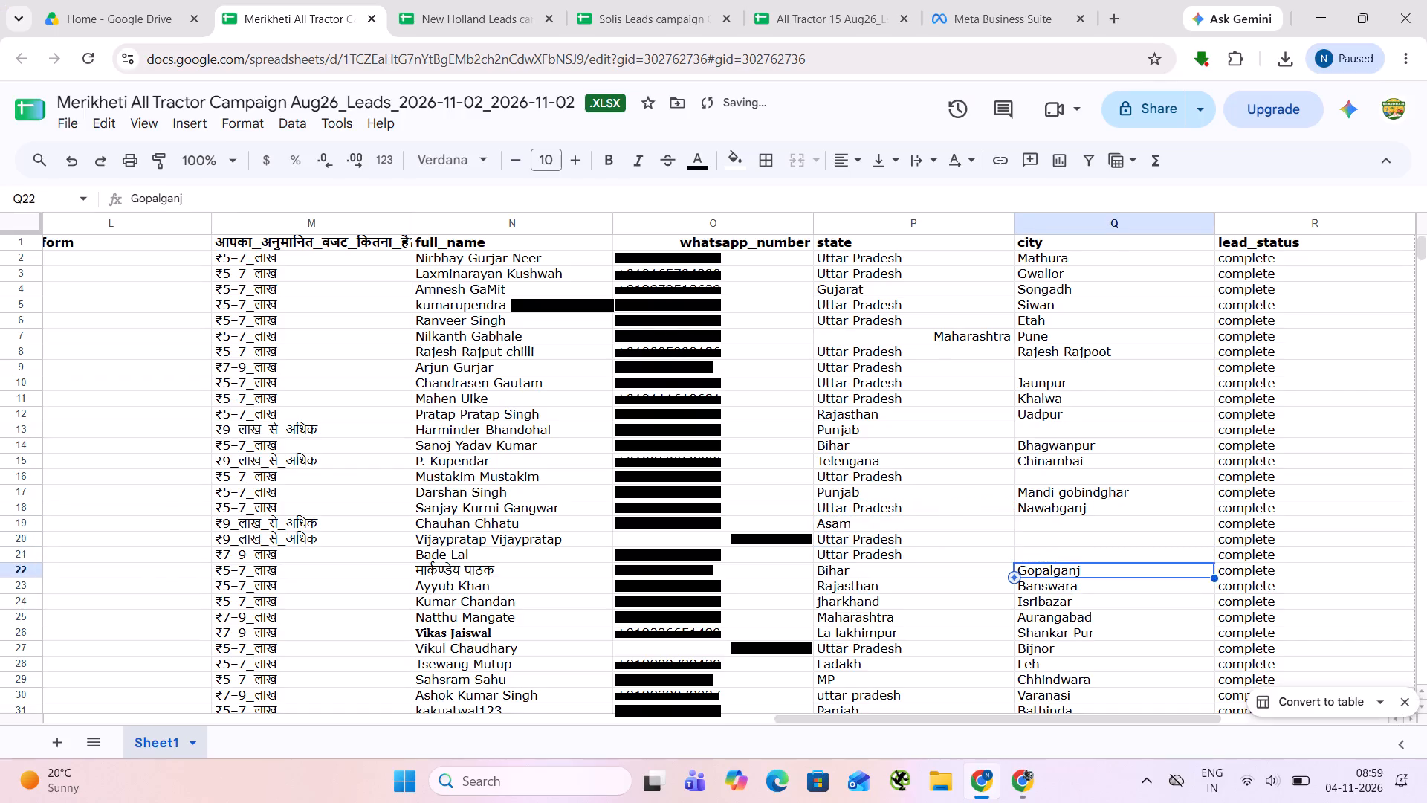
Set row 24's state to Jharkhand with a capital J.
key("Left")
key("Down")
key("Down")
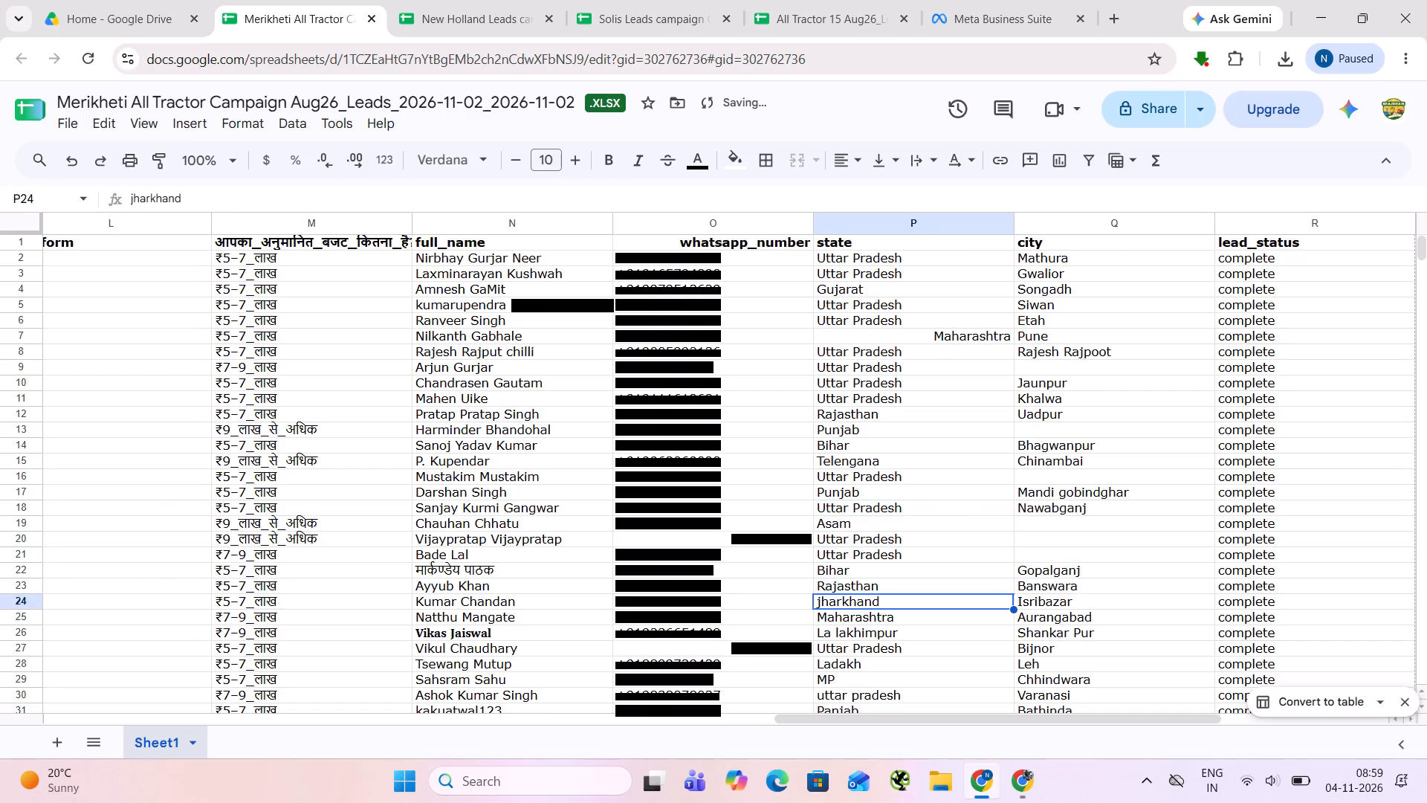
type("Jharkhand")
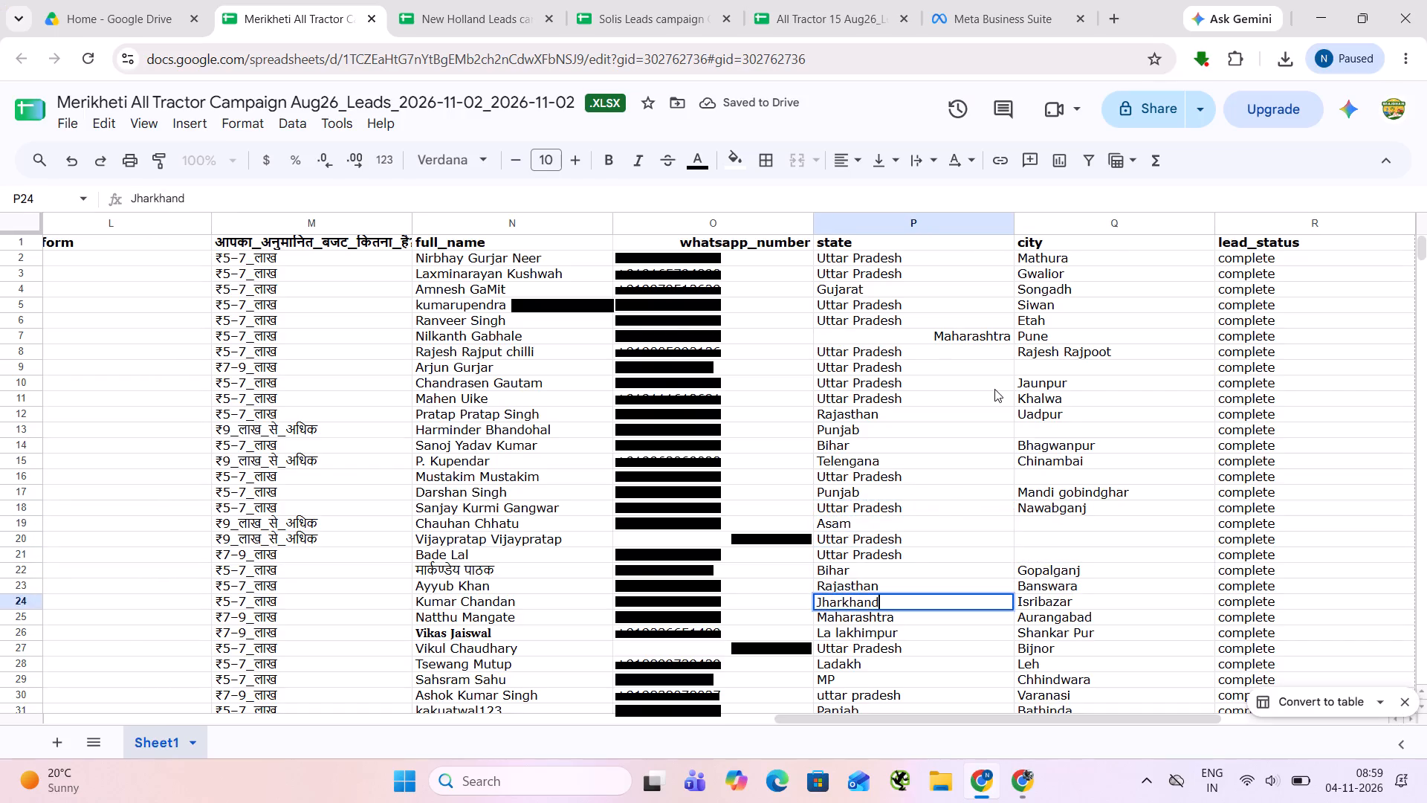
key("Down")
Replace the place name in row 26's state cell with Uttar Pradesh.
key("Down")
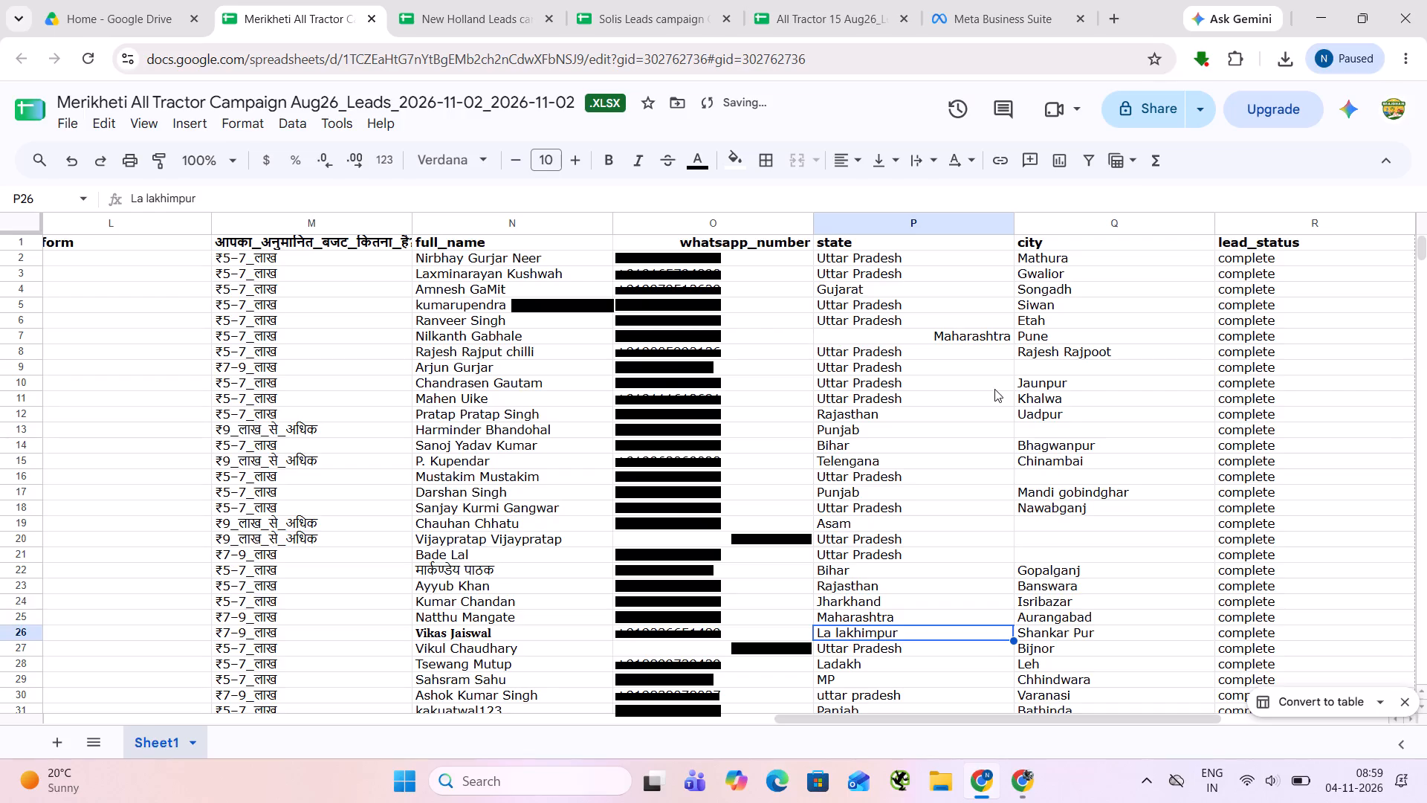
key("shift+y")
key("BackSpace")
type("Uttar")
key("space")
key("Return")
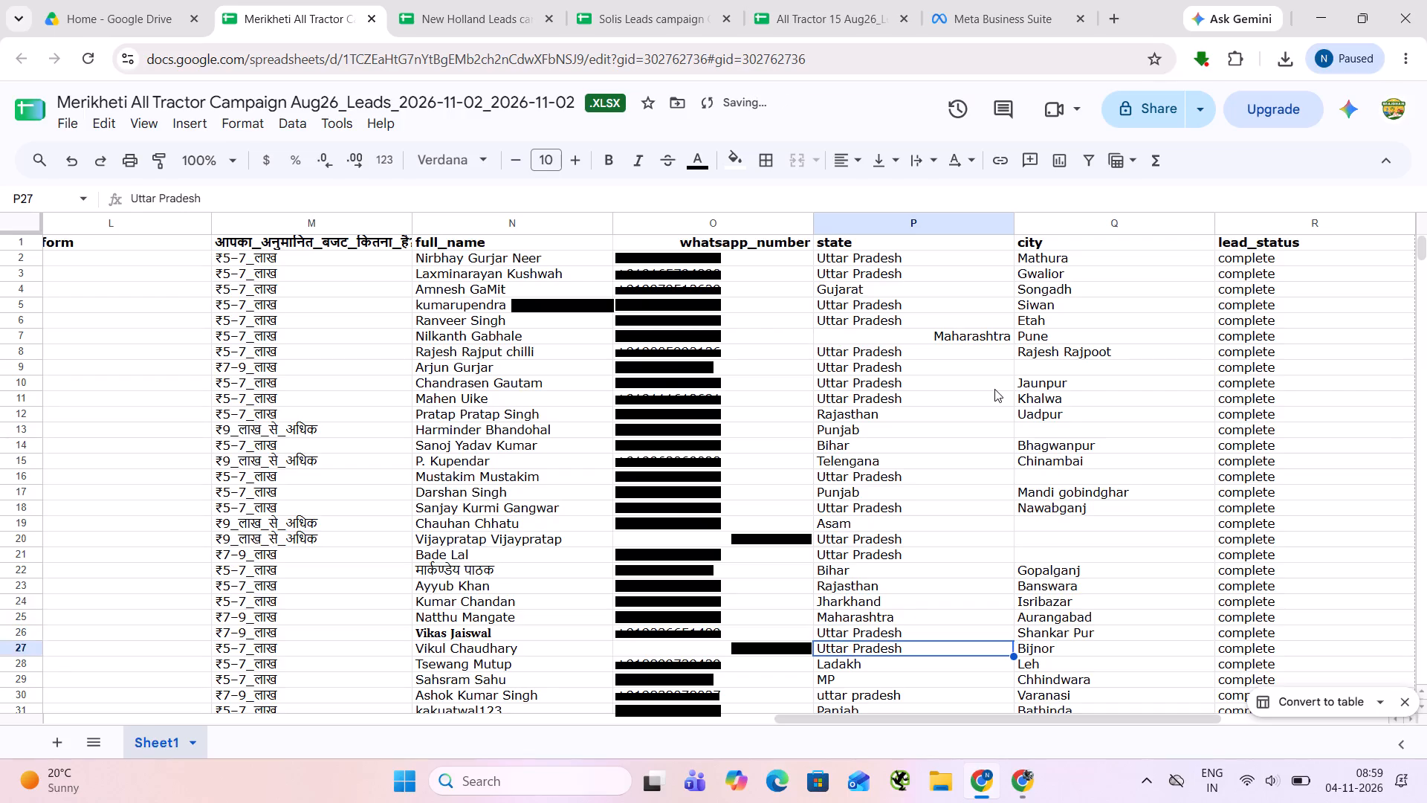
Replace the MP abbreviation in row 29's state cell with Madhya Pradesh.
key("Down")
key("Right")
key("Down")
key("Left")
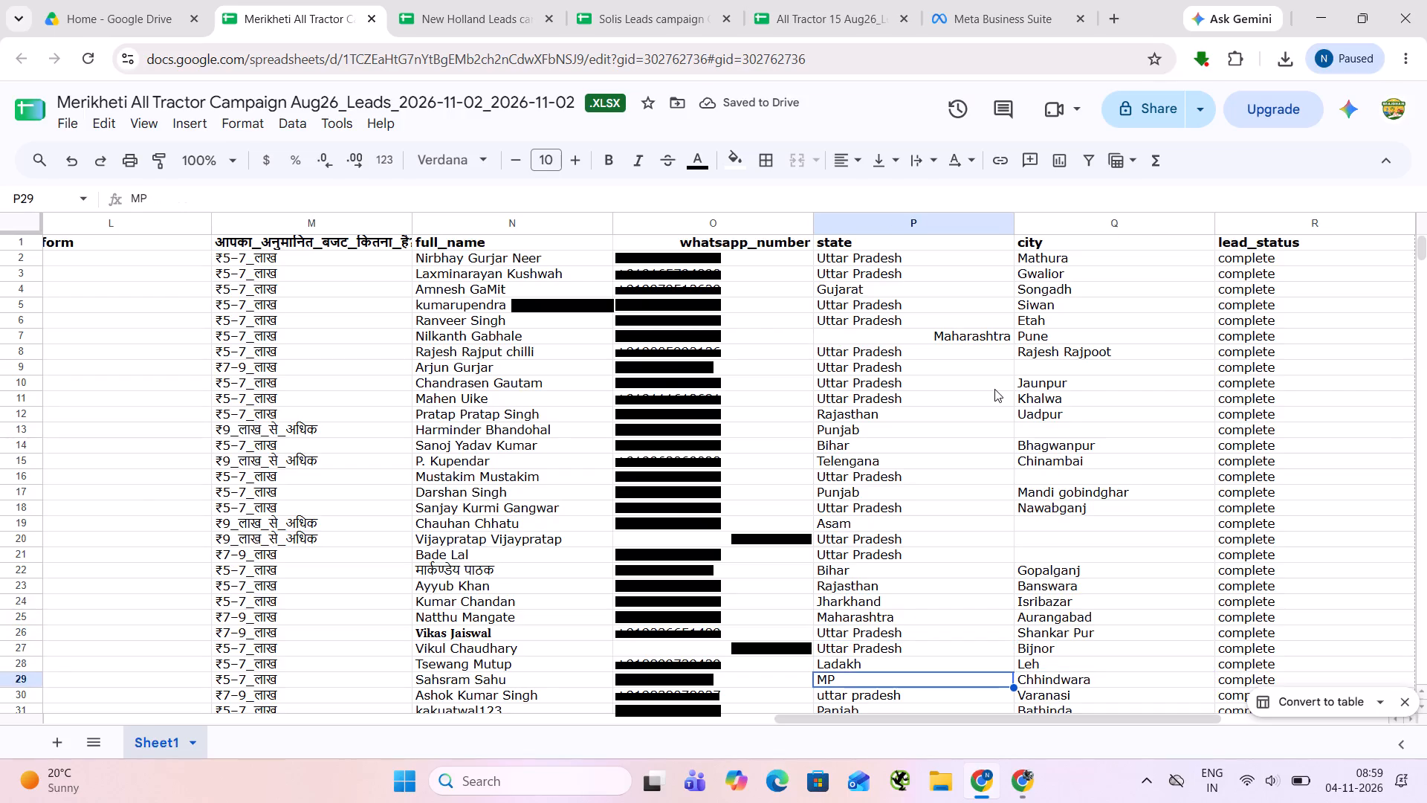
type("Madhya")
key("space")
type("Pradesh")
key("Down")
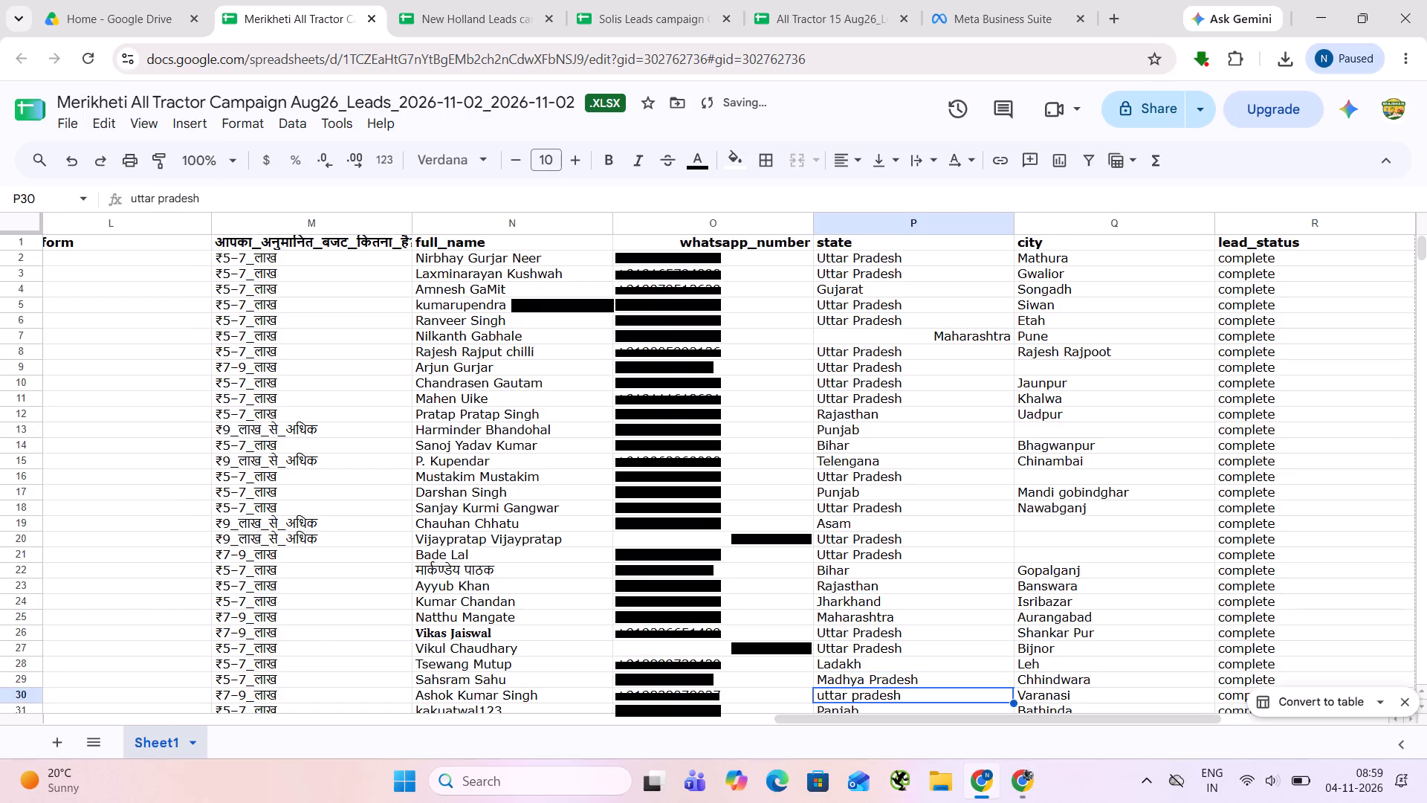
Correct the state cells to Uttar Pradesh in row 30 and Punjab in row 31.
type("Uttar")
key("space")
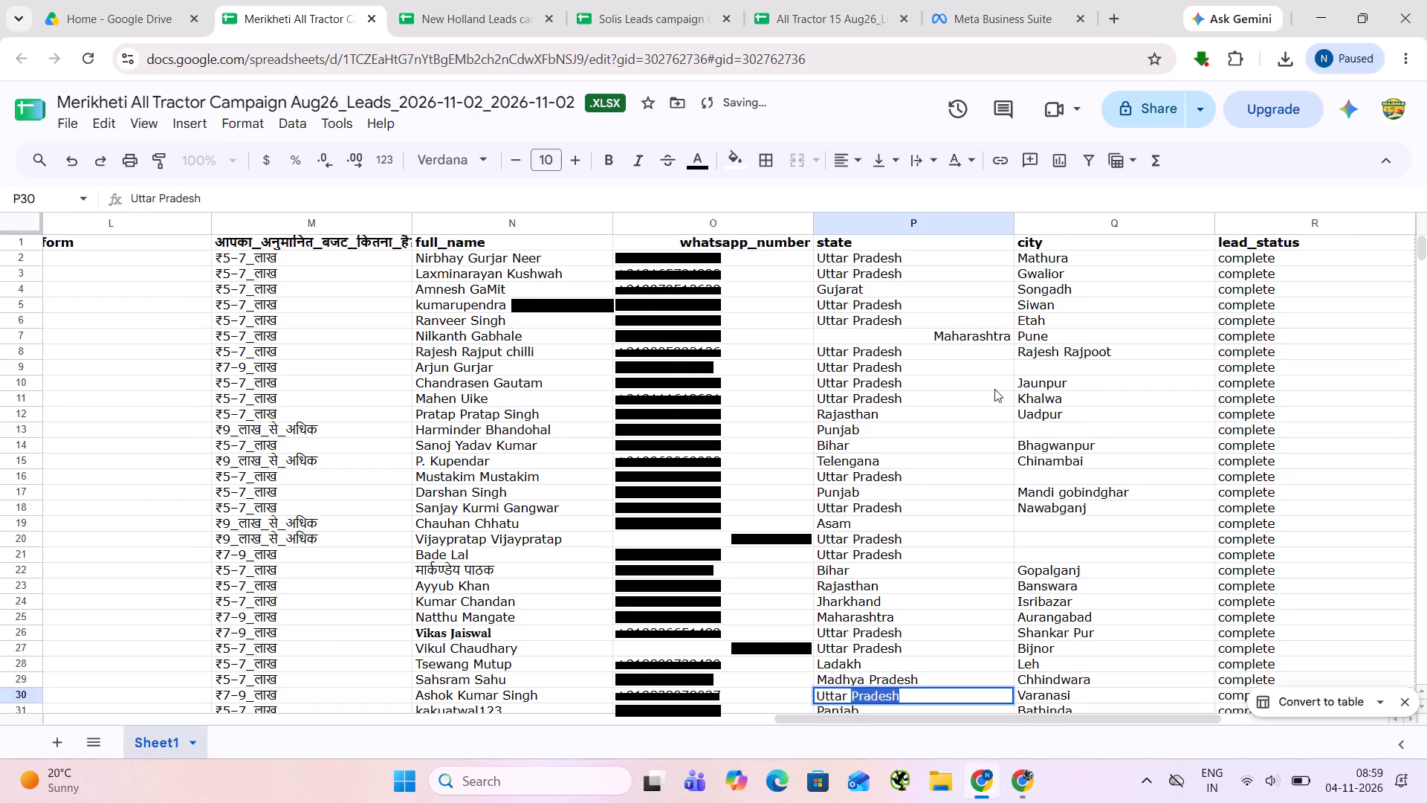
key("Return")
type("Punjab")
key("Down")
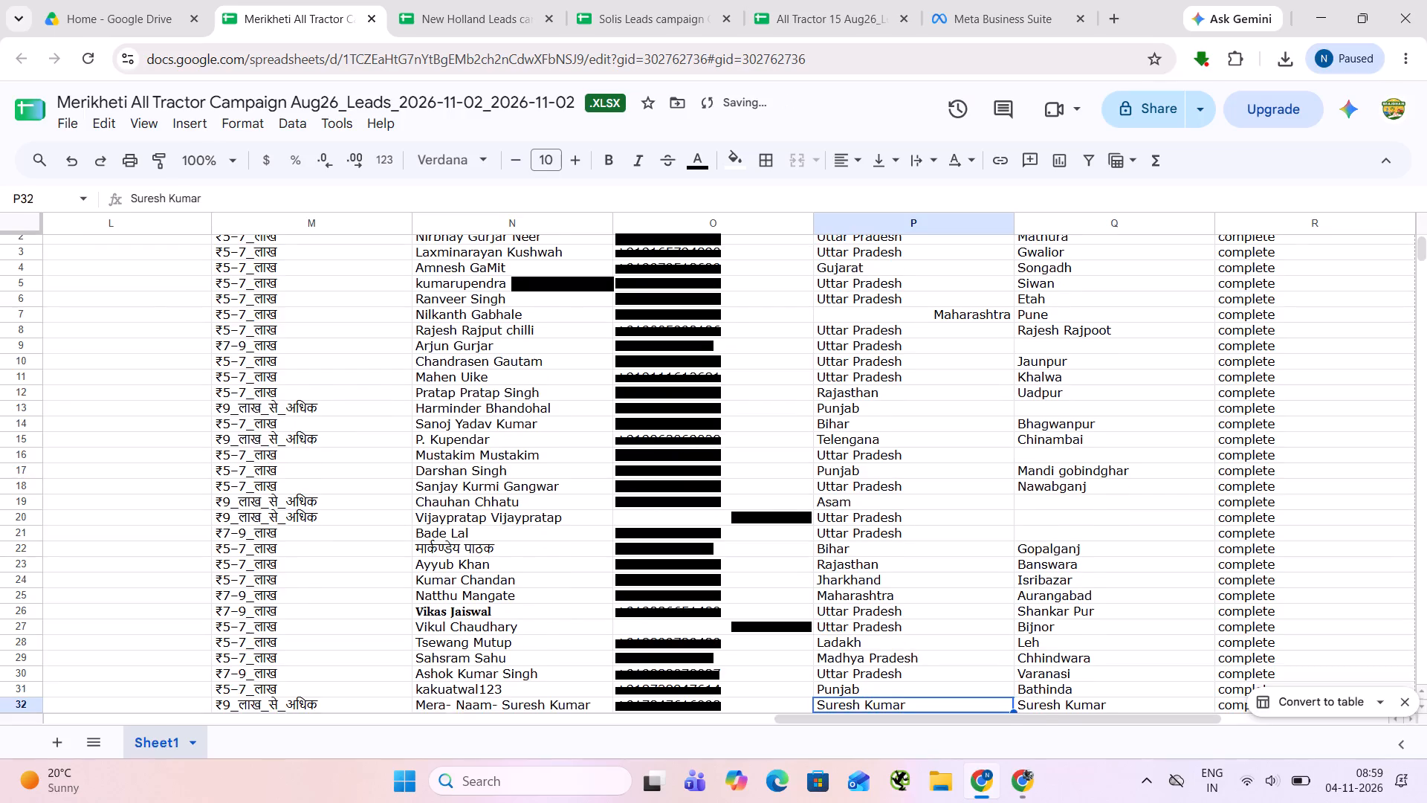
Look through the state and city entries from row 32 to the end of the lead data.
key("Down")
key("Down")
key("Down")
key("Down")
key("Down")
key("Down")
key("Down")
key("Down")
key("Down")
key("Down")
key("Down")
key("Down")
key("Down")
key("Down")
key("Down")
key("Down")
key("Down")
key("Down")
key("Down")
key("Down")
key("Down")
key("Down")
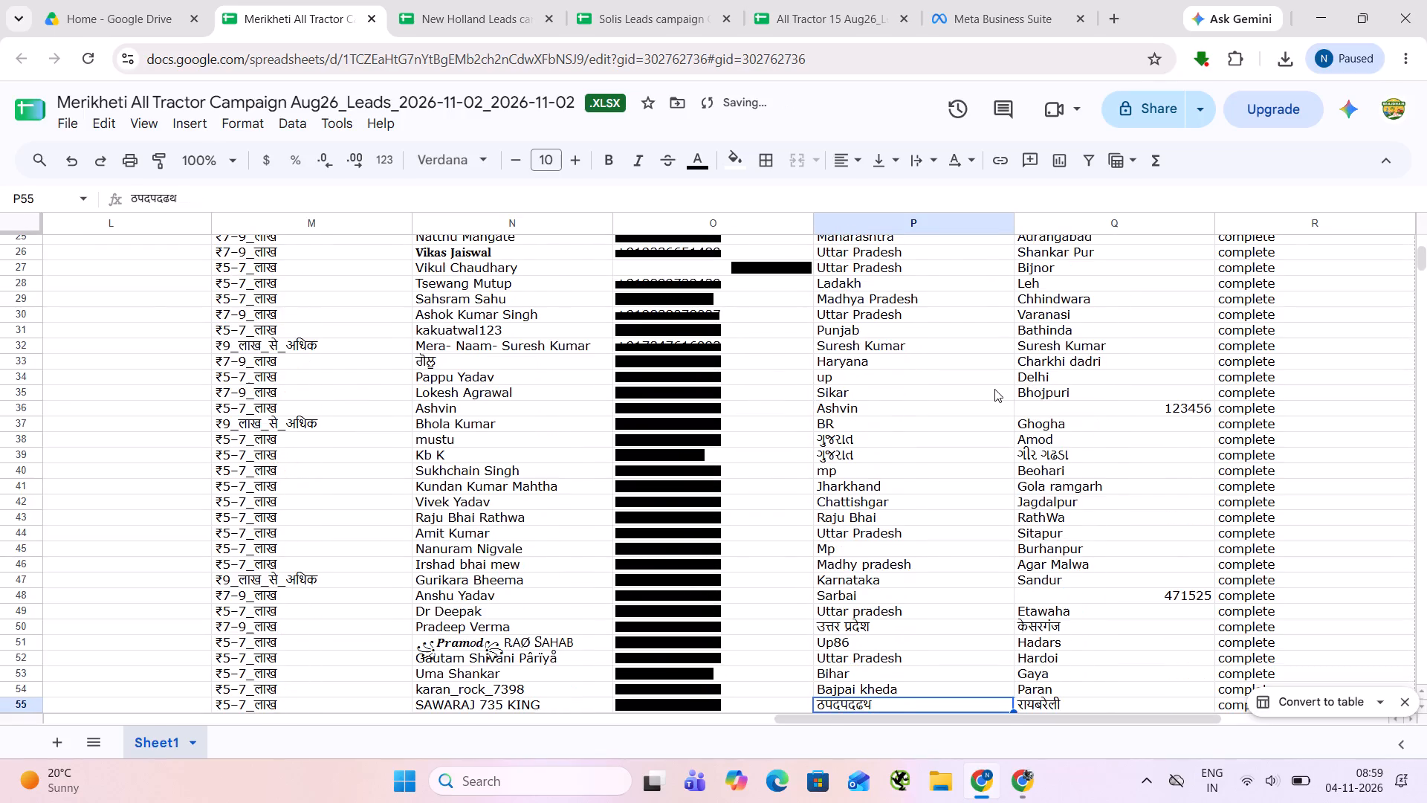
key("Down")
key("Down")
key("Down")
key("Down")
key("Down")
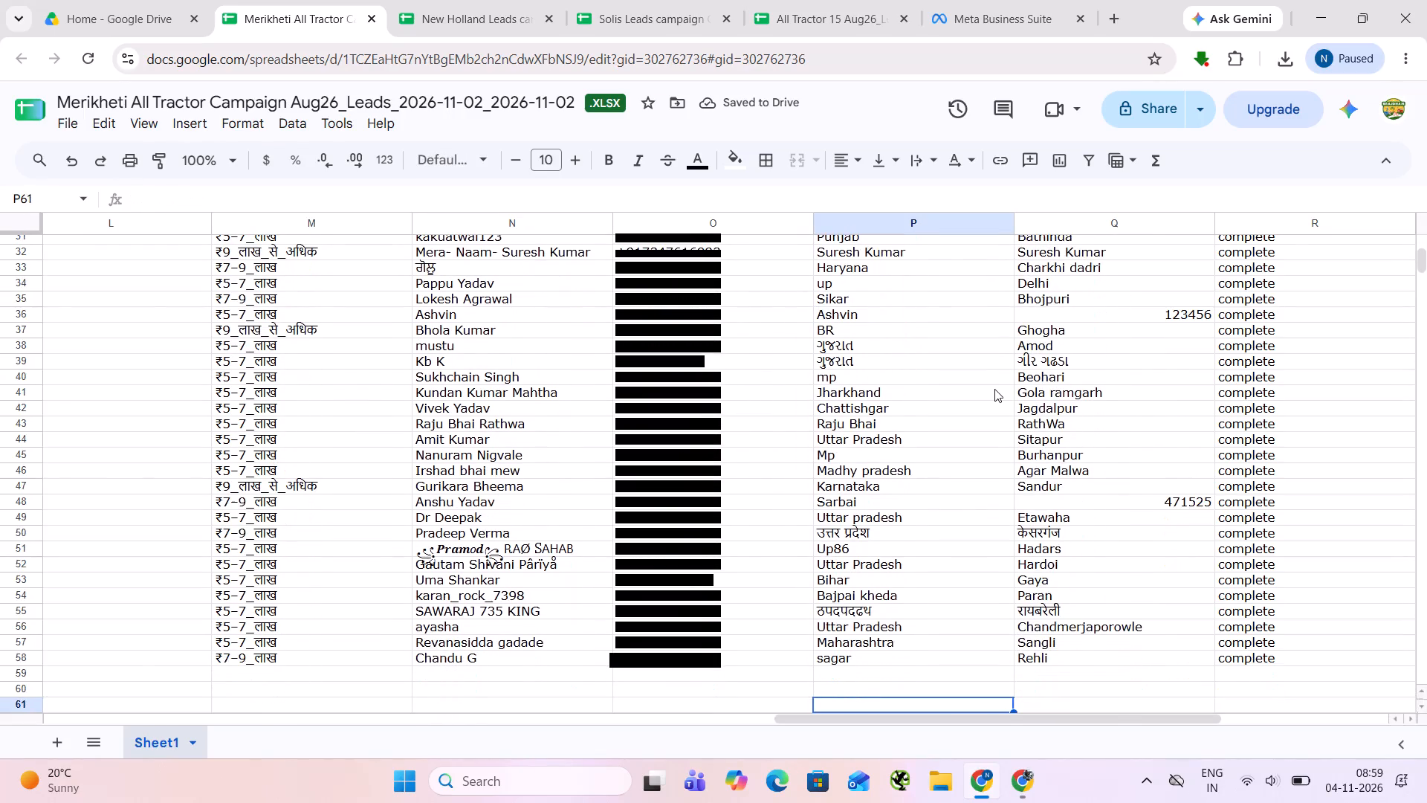
key("Down")
Clear the personal name entered in both the state and city cells of row 32.
key("Up")
key("Up")
key("Up")
key("Up")
key("Up")
key("Up")
key("Up")
key("Up")
key("Up")
key("Up")
key("Up")
key("Up")
key("Up")
key("Up")
key("Up")
key("Up")
key("Up")
key("Up")
key("Up")
key("Up")
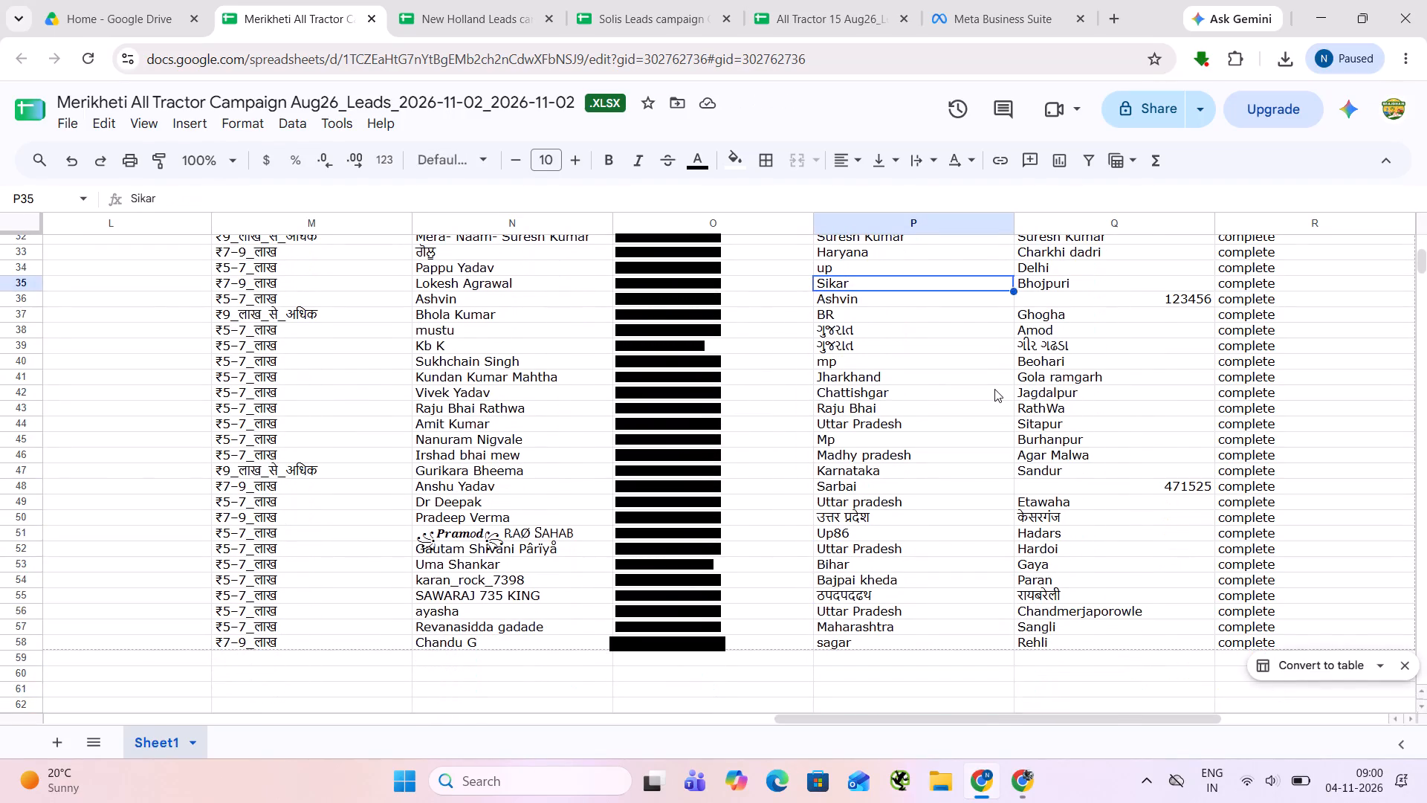
key("Up")
key("Up")
key("Up")
key("BackSpace")
key("Right")
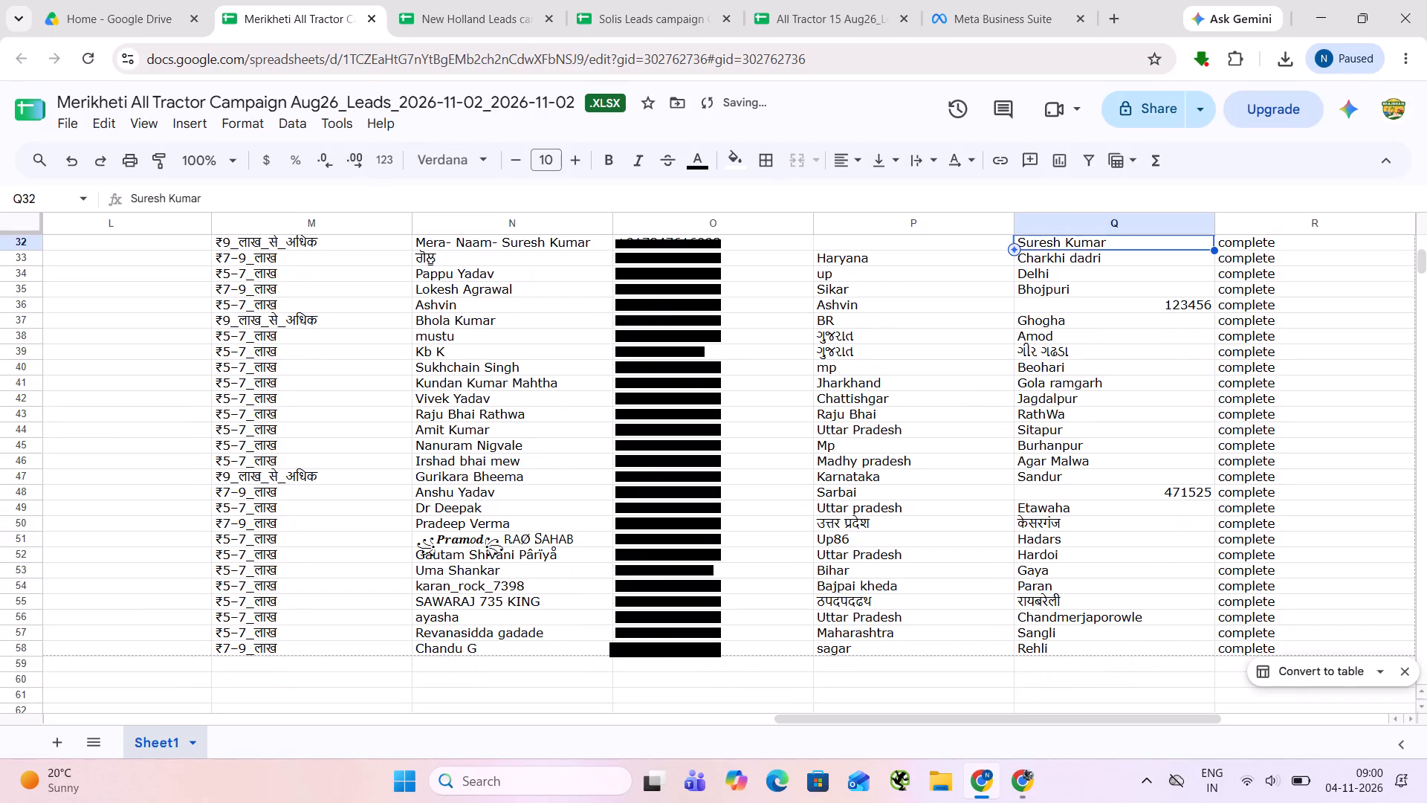
key("BackSpace")
Replace the up abbreviation in row 34's state cell with Uttar Pradesh.
key("Down")
key("Left")
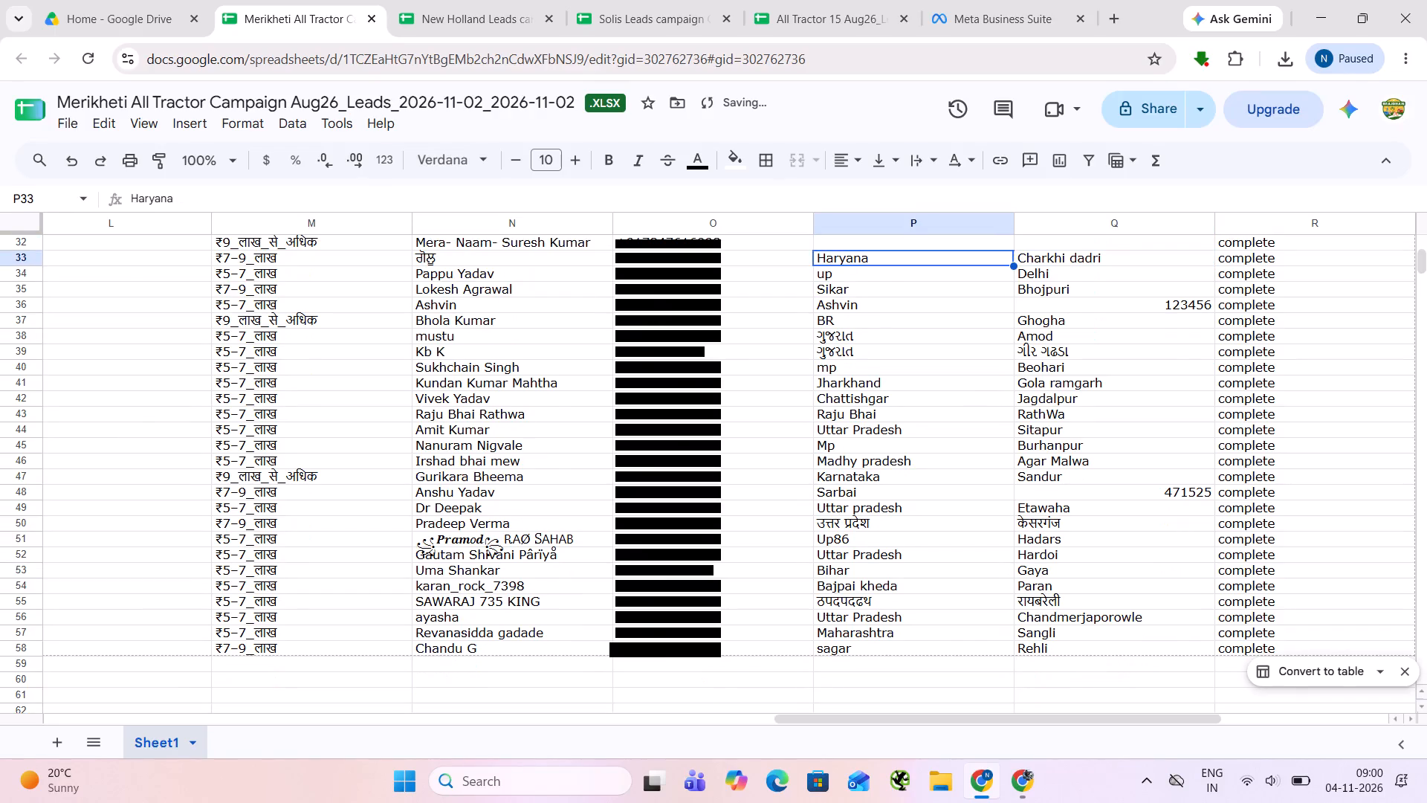
key("Down")
type("Uttar")
key("space")
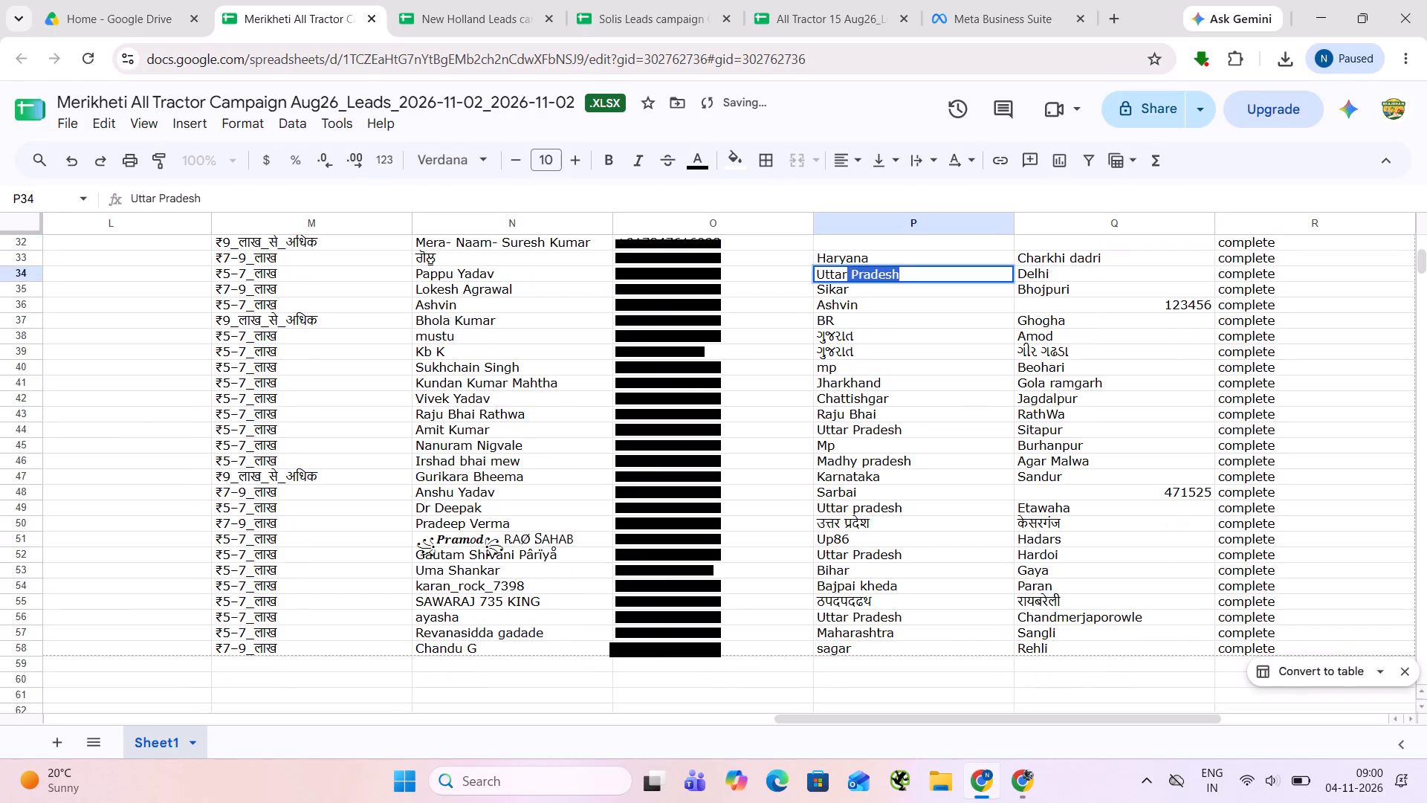
key("Return")
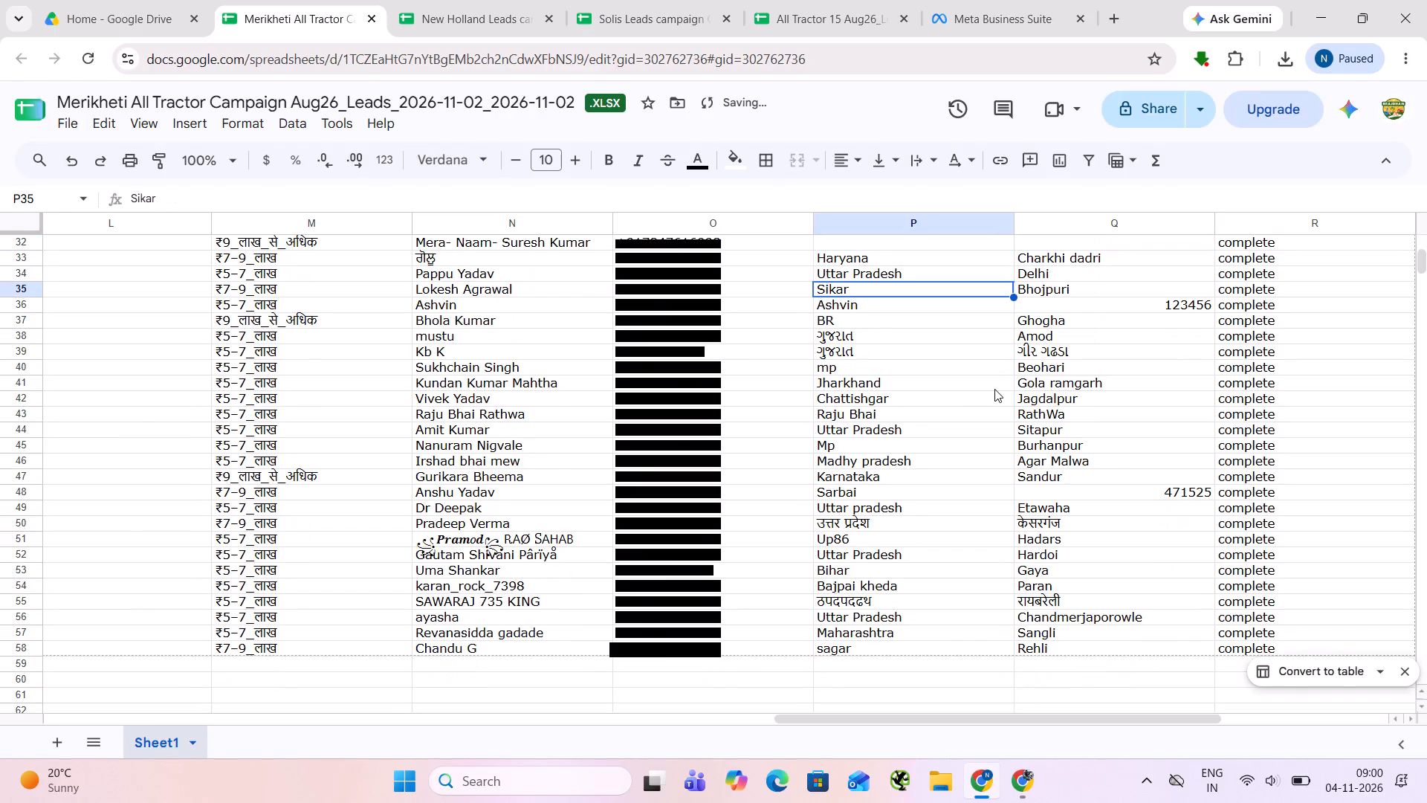
Replace the city name in row 35's state cell with Rajasthan.
key("ctrl+Left")
key("ctrl+Right")
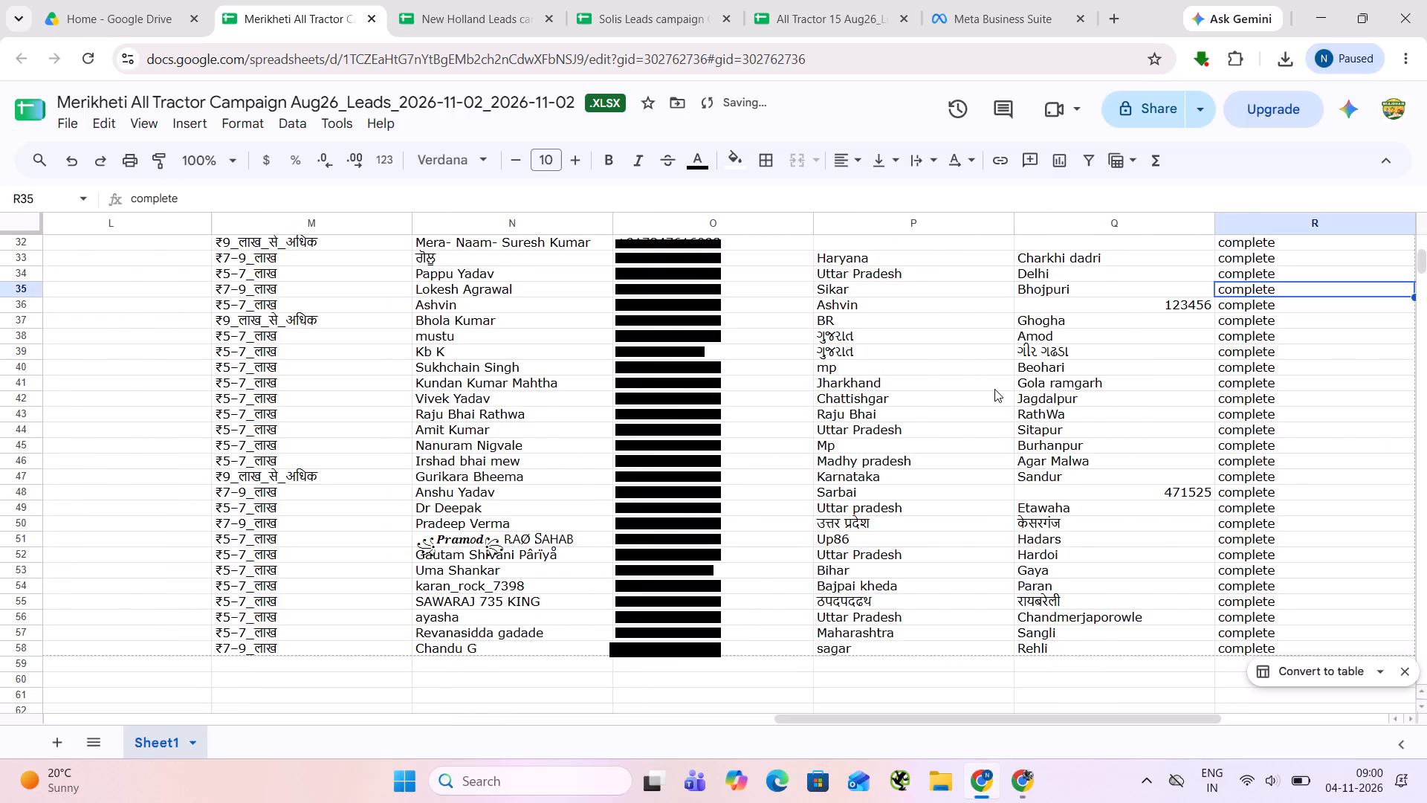
key("Left")
key("Left")
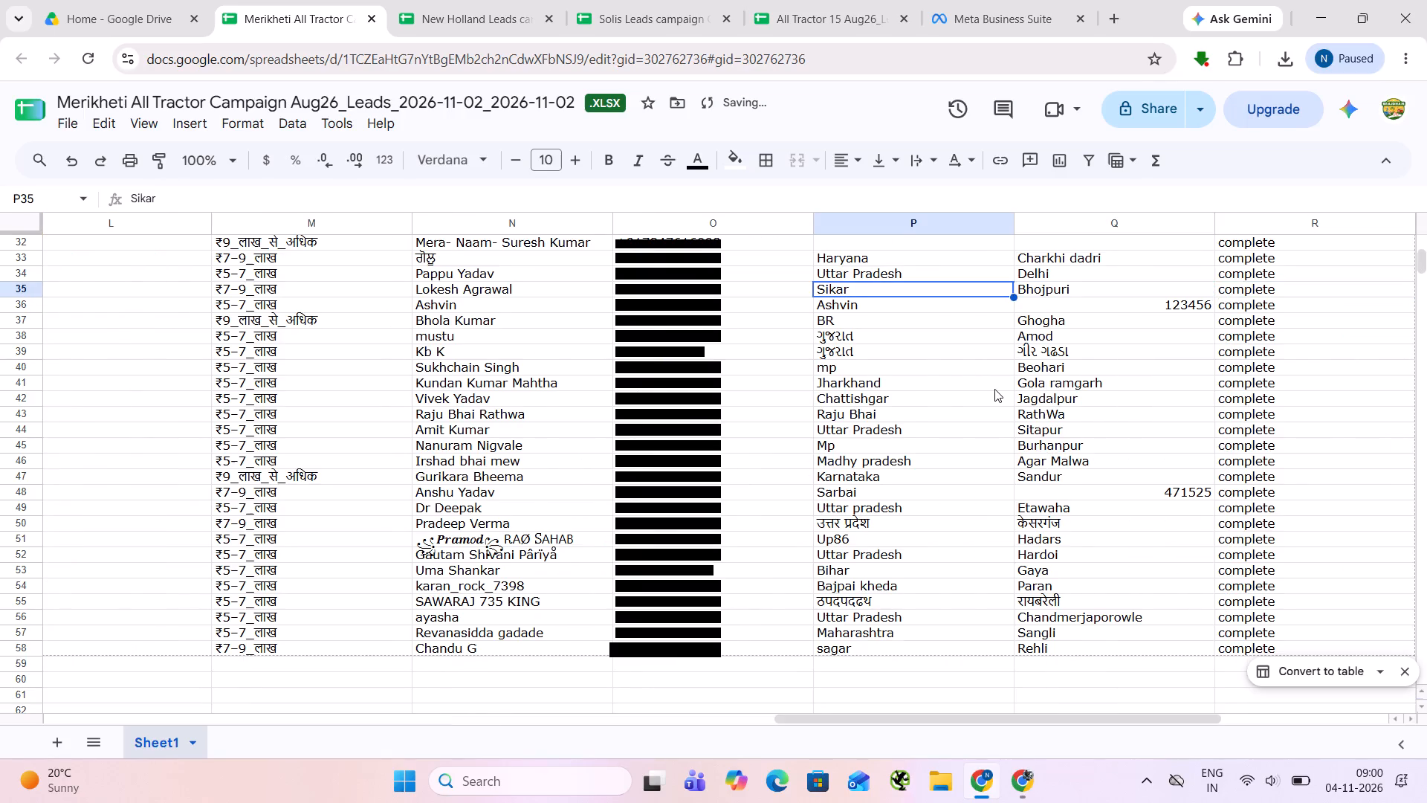
key("shift+t")
key("BackSpace")
type("Rajasthan")
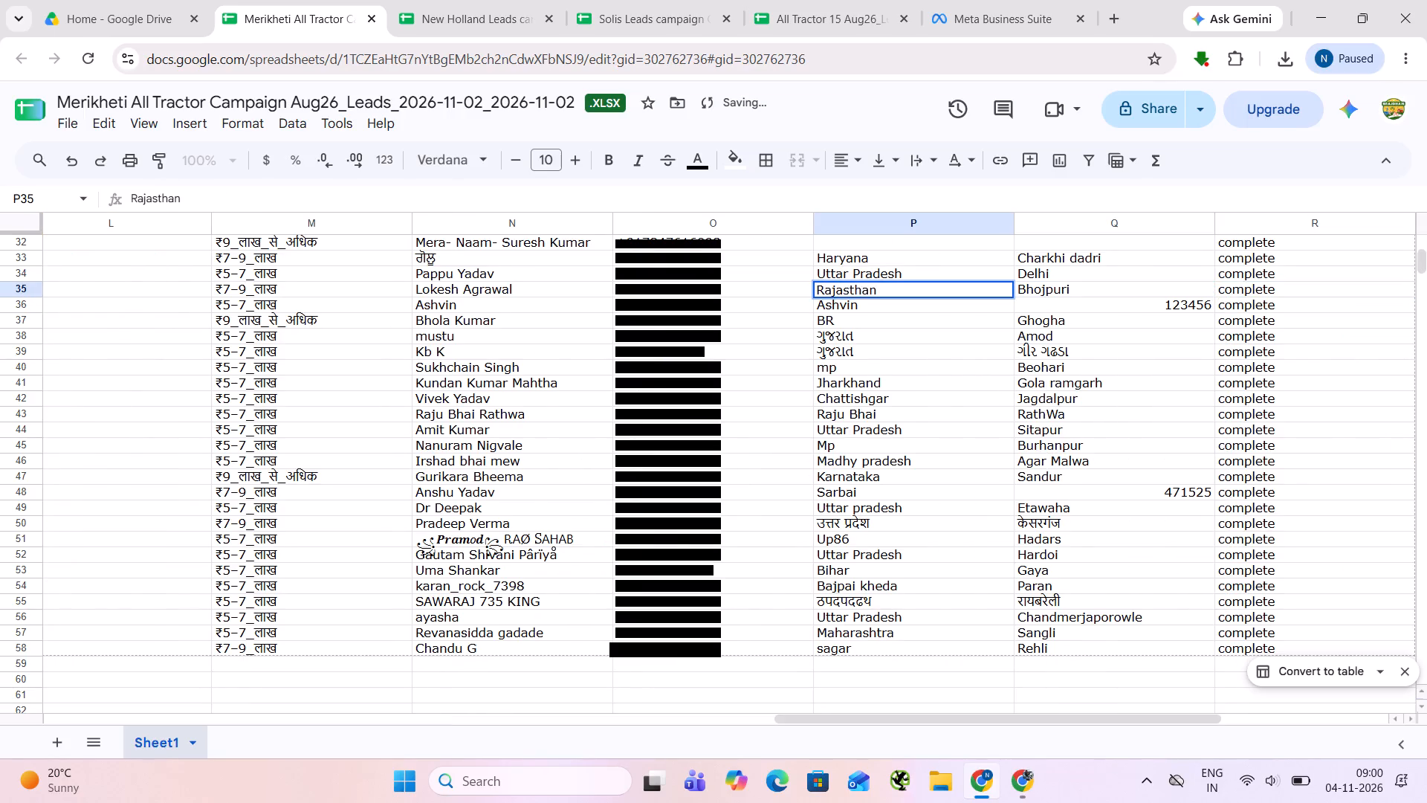
Clear the invalid city and state entries in row 36.
key("Right")
key("Down")
key("BackSpace")
key("Left")
key("BackSpace")
key("Down")
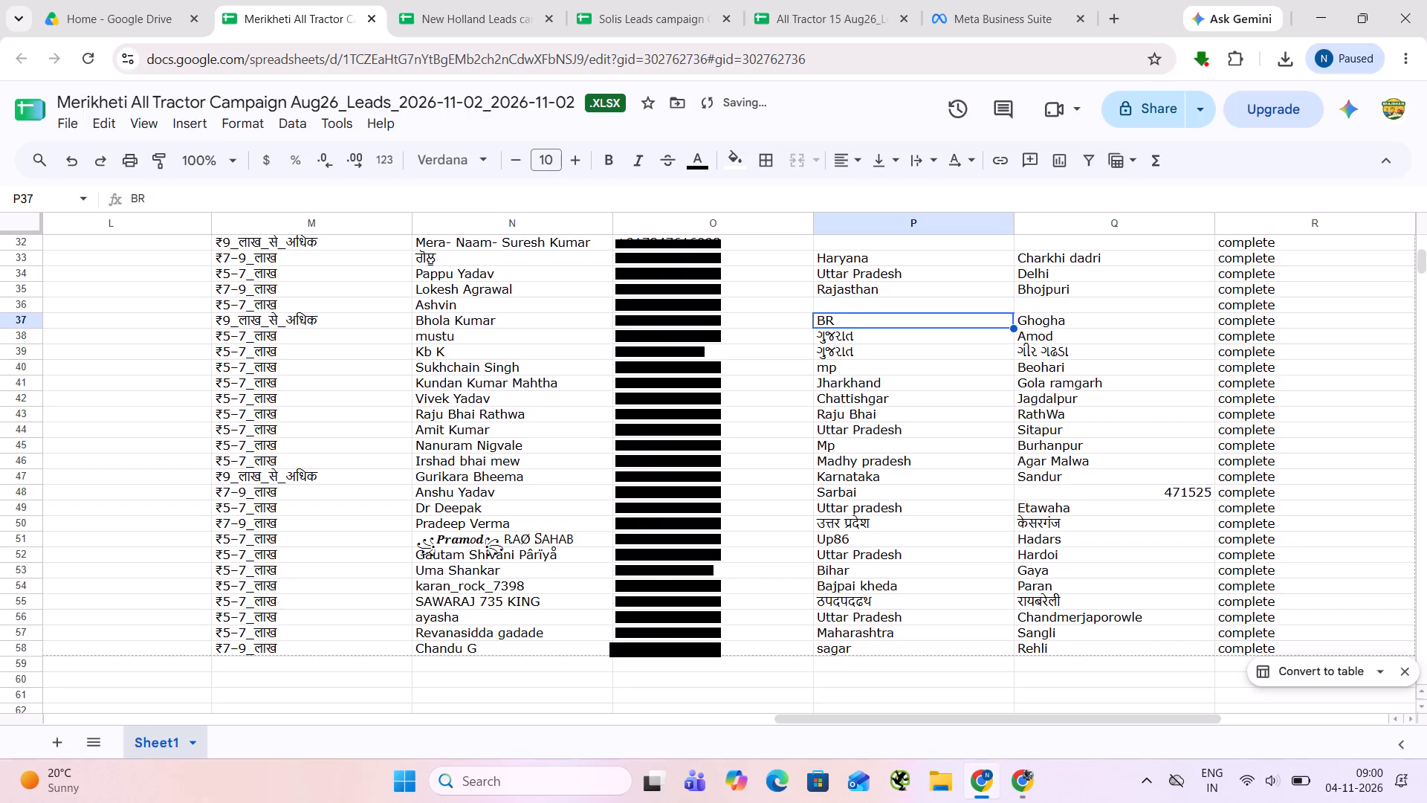
Replace the BR abbreviation in row 37's state cell with Bihar.
type("Bihatr")
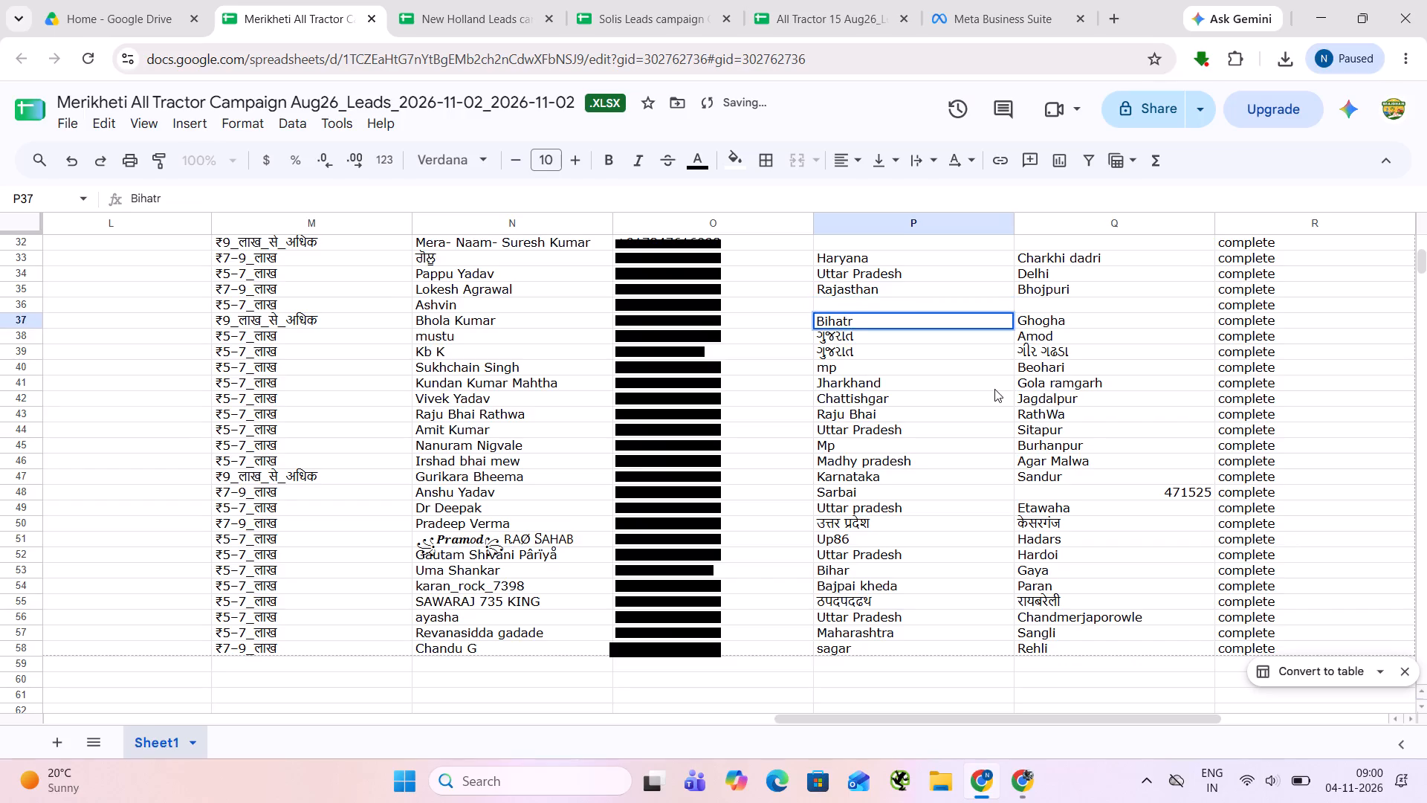
key("BackSpace")
key("BackSpace")
key("r")
key("Down")
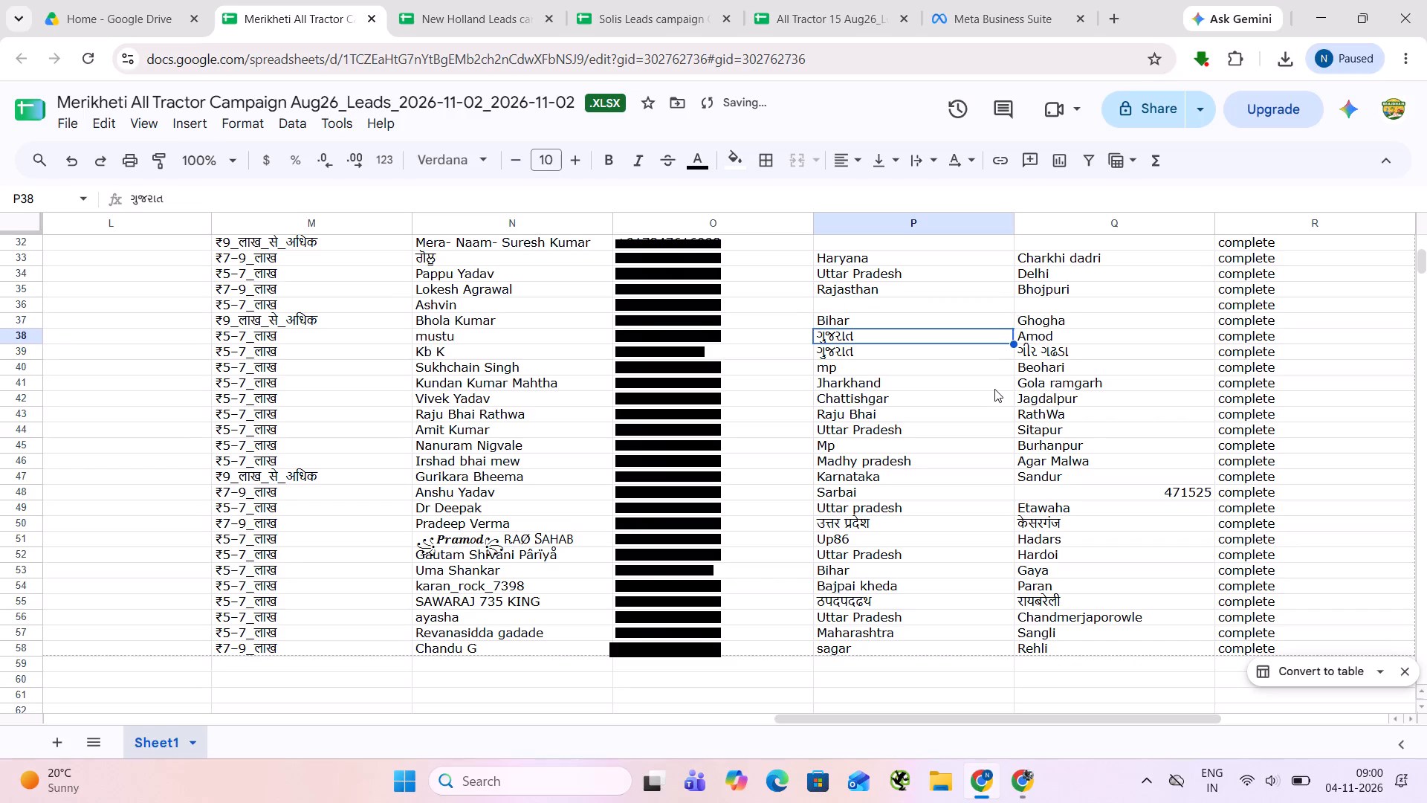
Replace the Gujarati-script state in row 38 with Gujarat and copy it into row 39's state cell.
type("Gujarat")
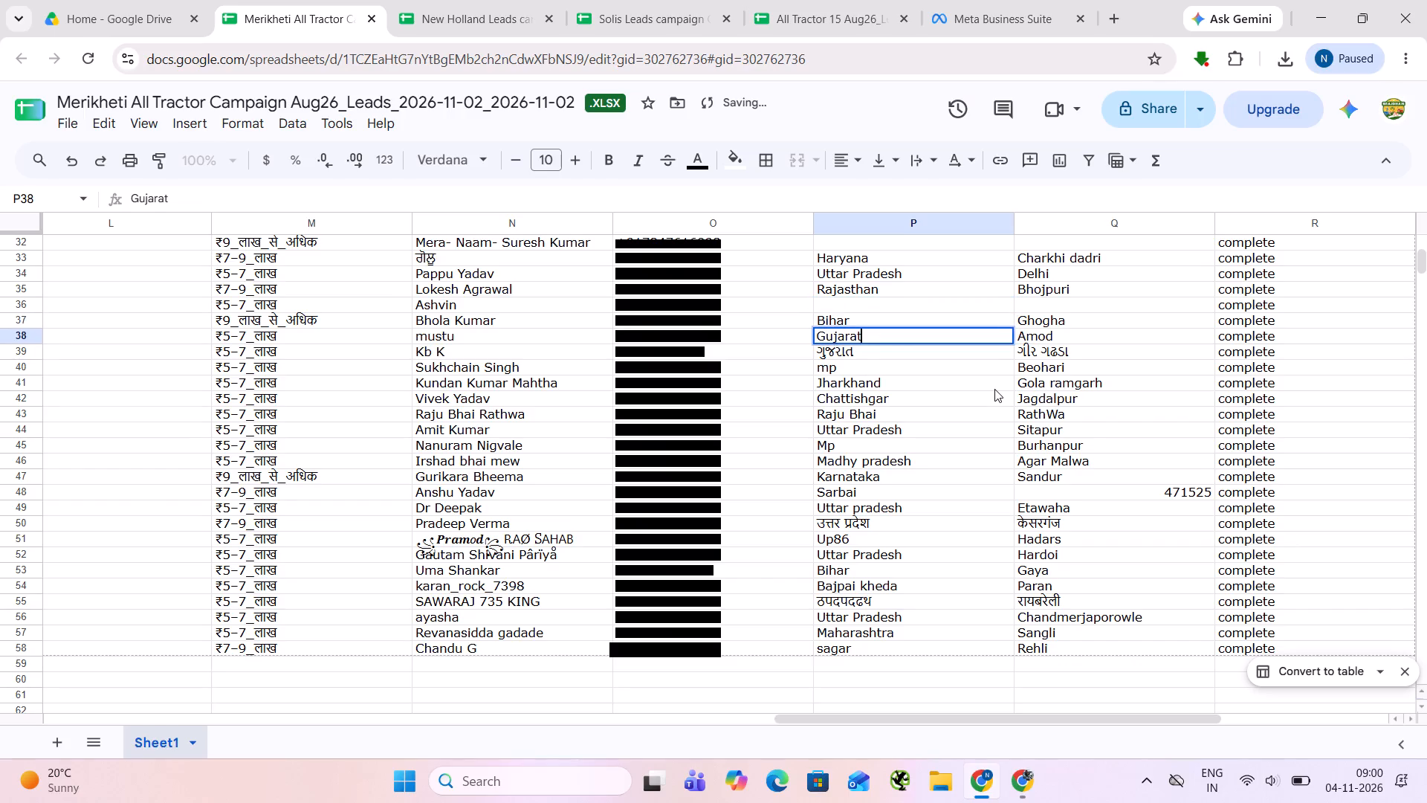
key("Right")
key("Left")
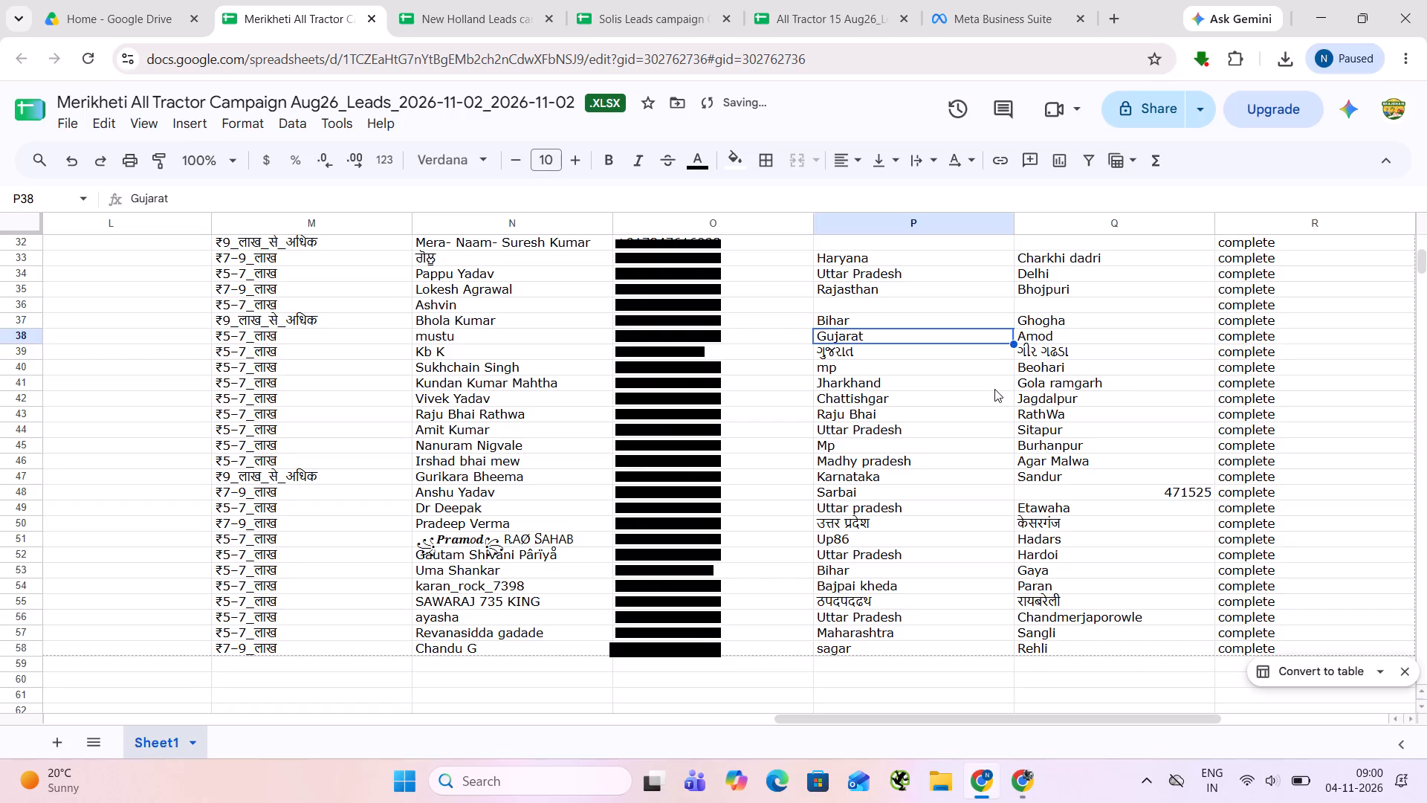
key("ctrl+c")
key("Down")
key("ctrl+v")
key("Down")
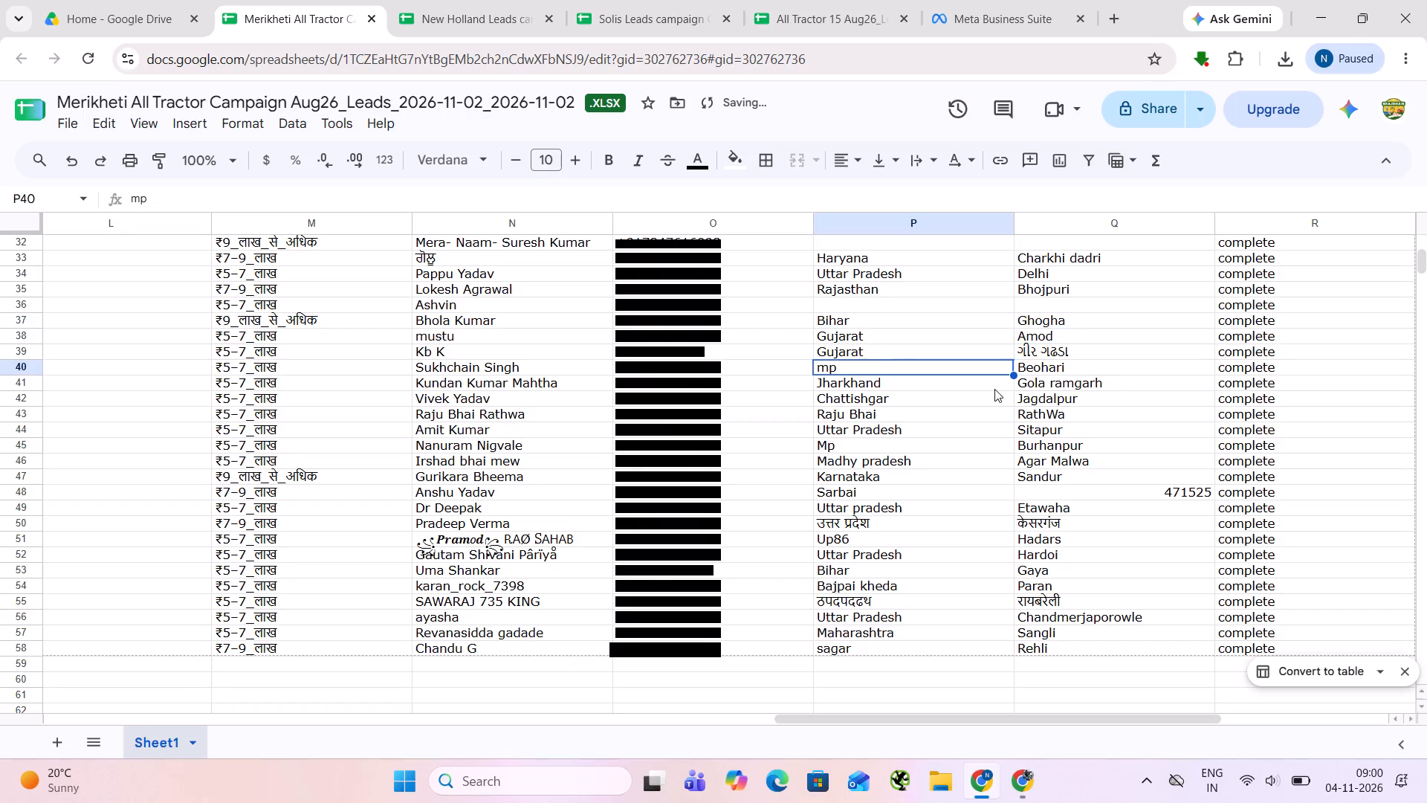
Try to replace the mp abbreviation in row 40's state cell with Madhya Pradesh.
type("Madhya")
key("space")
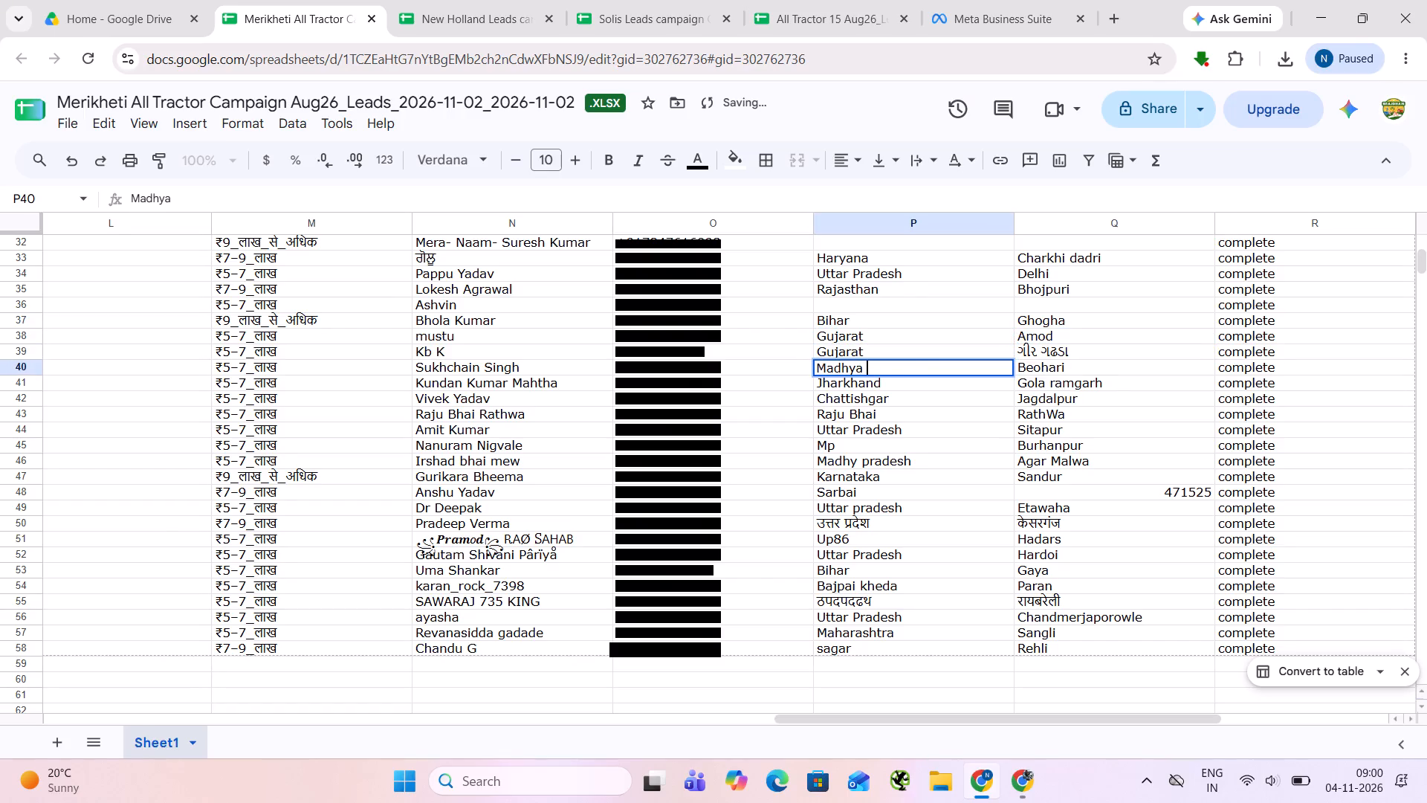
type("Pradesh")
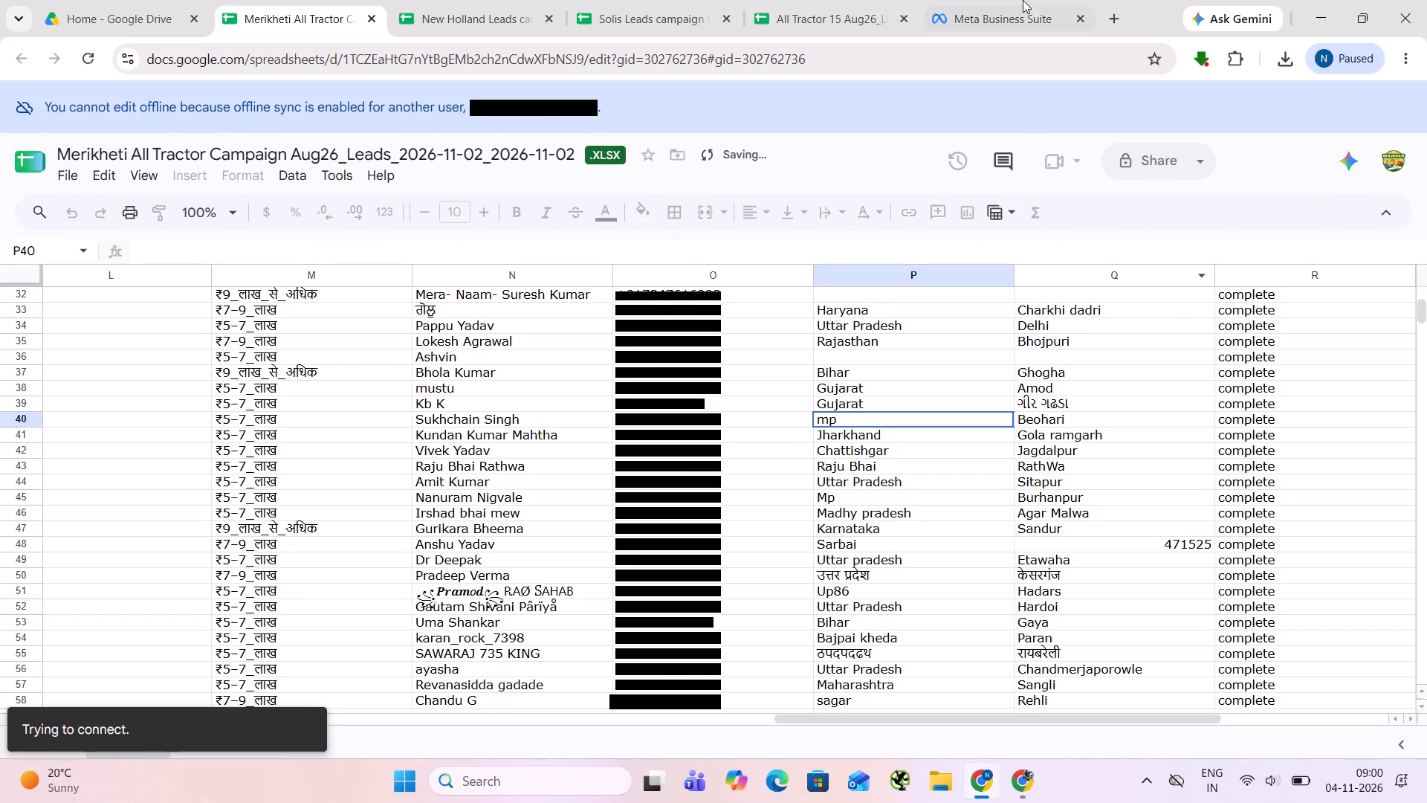
Check the connection status of the New Holland spreadsheet, then of the Merikheti spreadsheet.
left_click(529, 1)
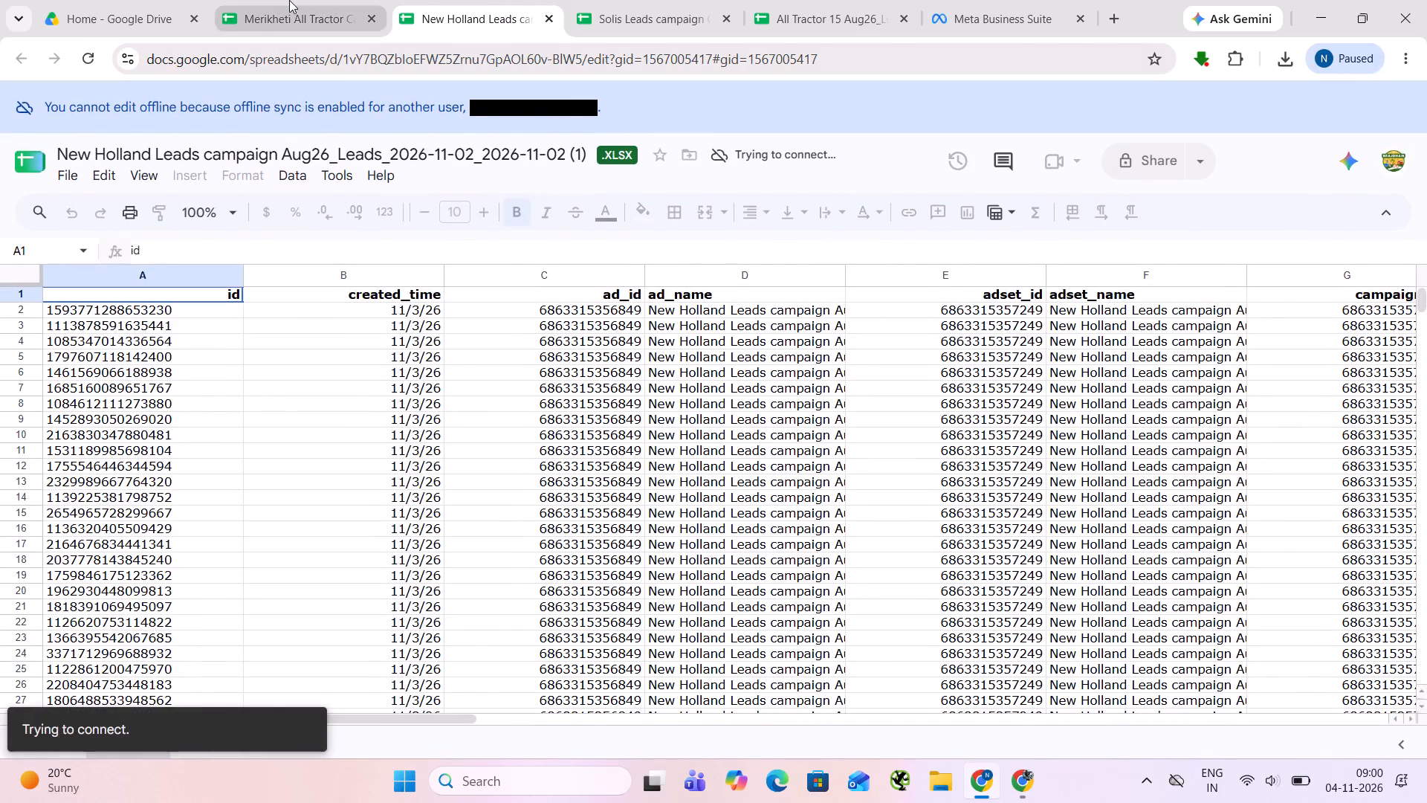
left_click(290, 0)
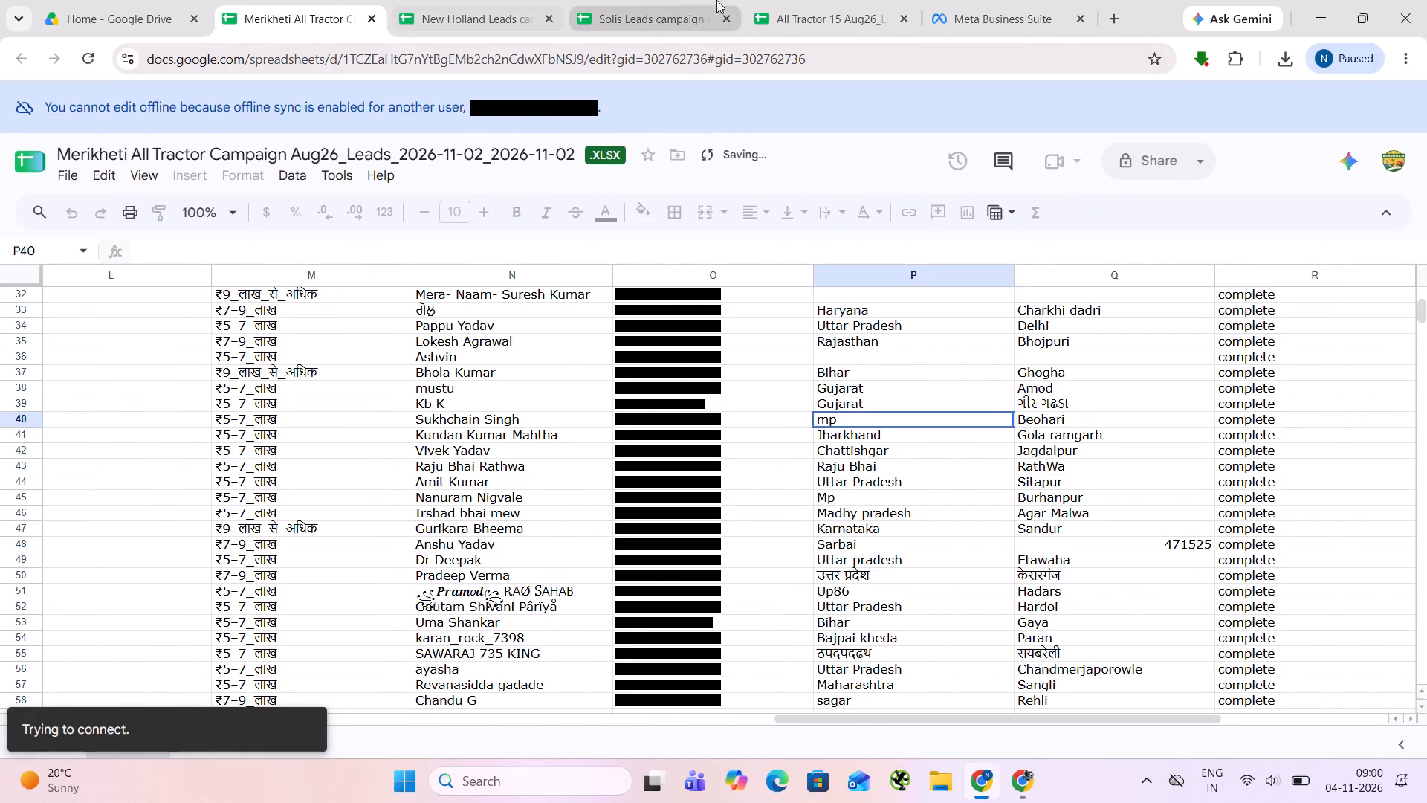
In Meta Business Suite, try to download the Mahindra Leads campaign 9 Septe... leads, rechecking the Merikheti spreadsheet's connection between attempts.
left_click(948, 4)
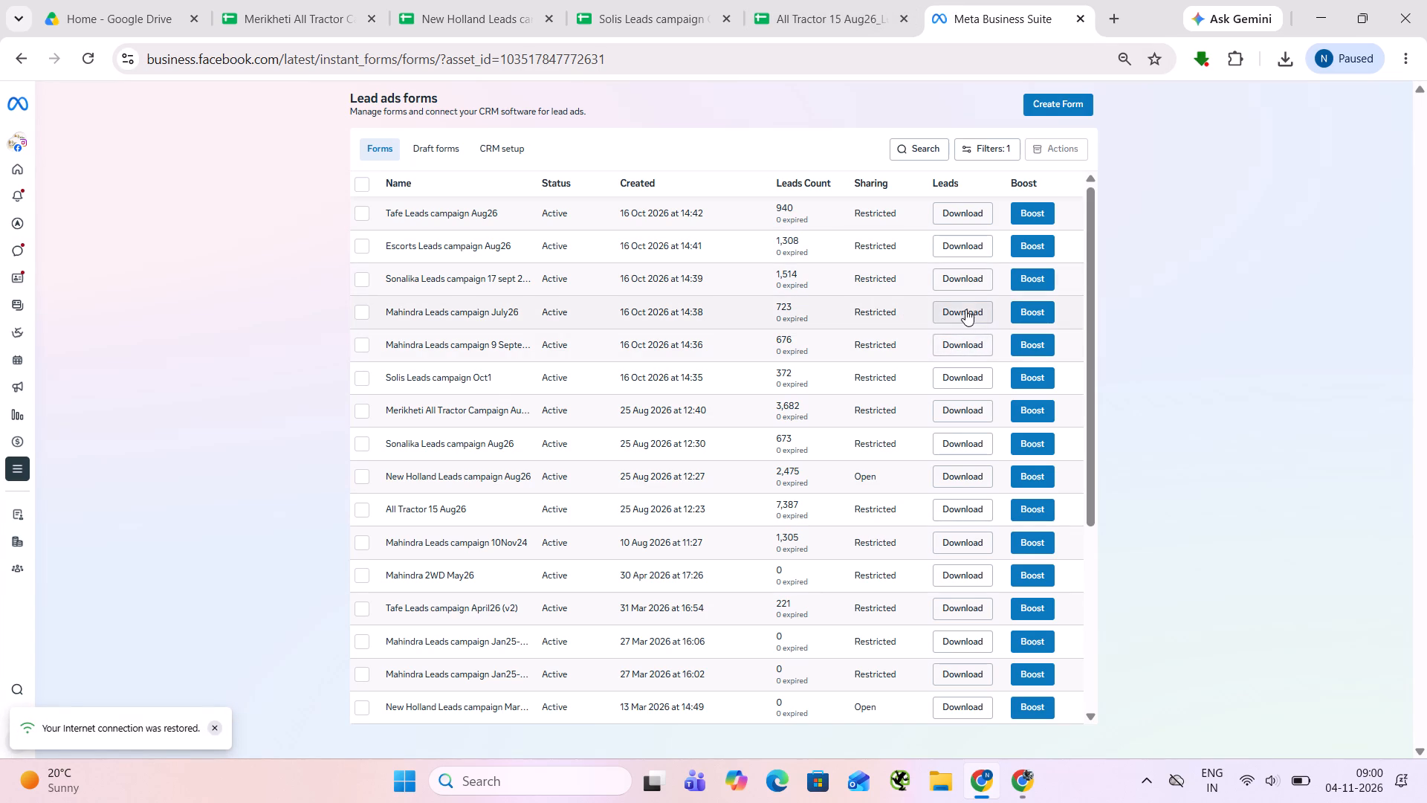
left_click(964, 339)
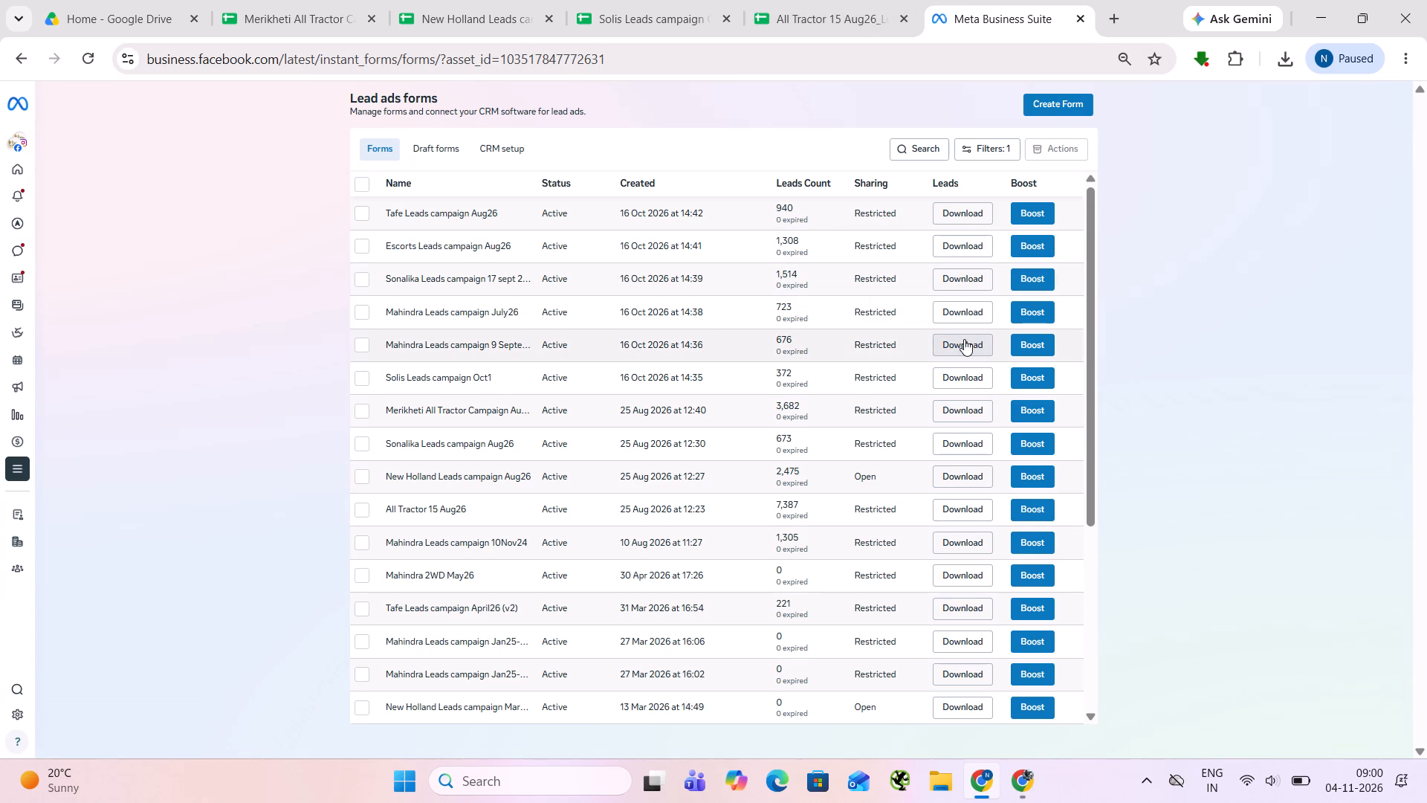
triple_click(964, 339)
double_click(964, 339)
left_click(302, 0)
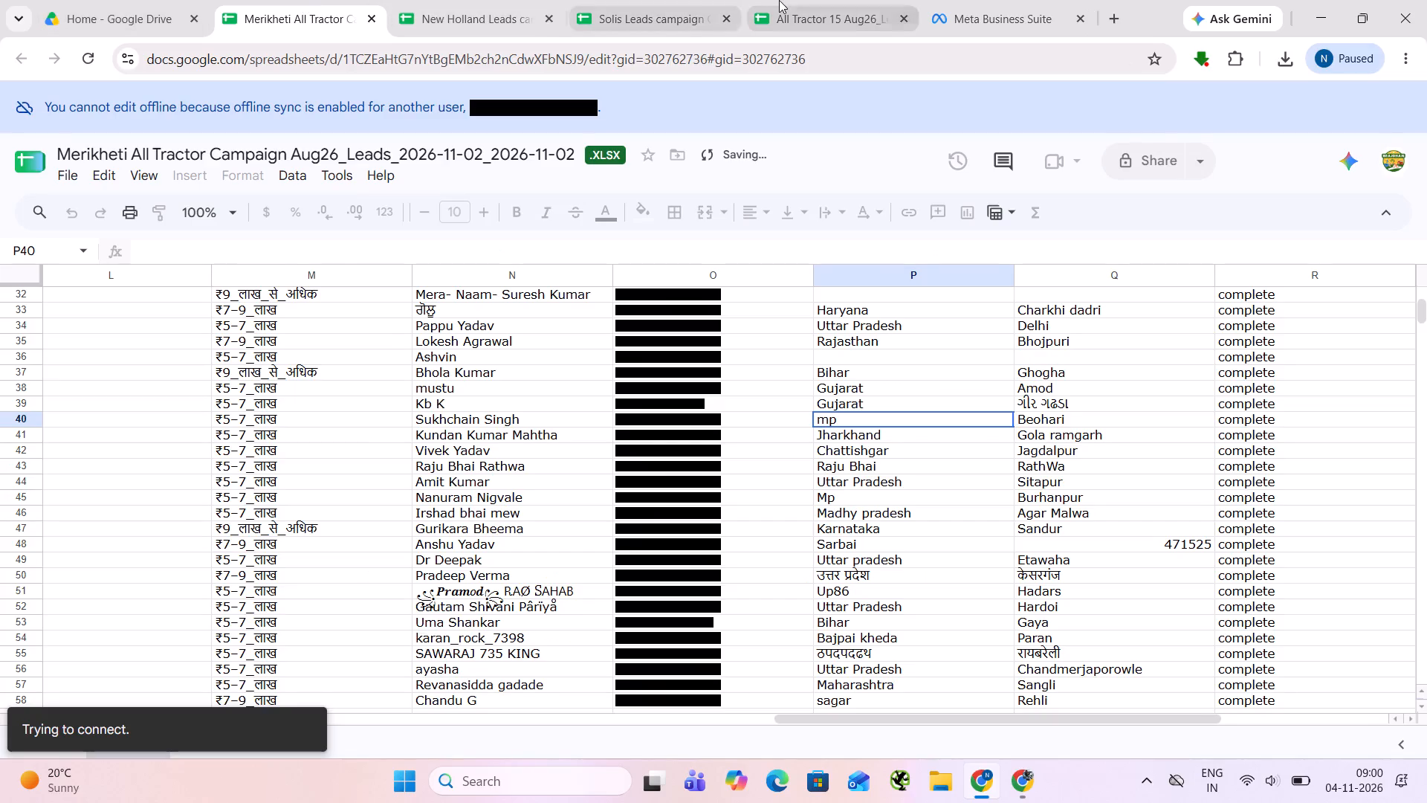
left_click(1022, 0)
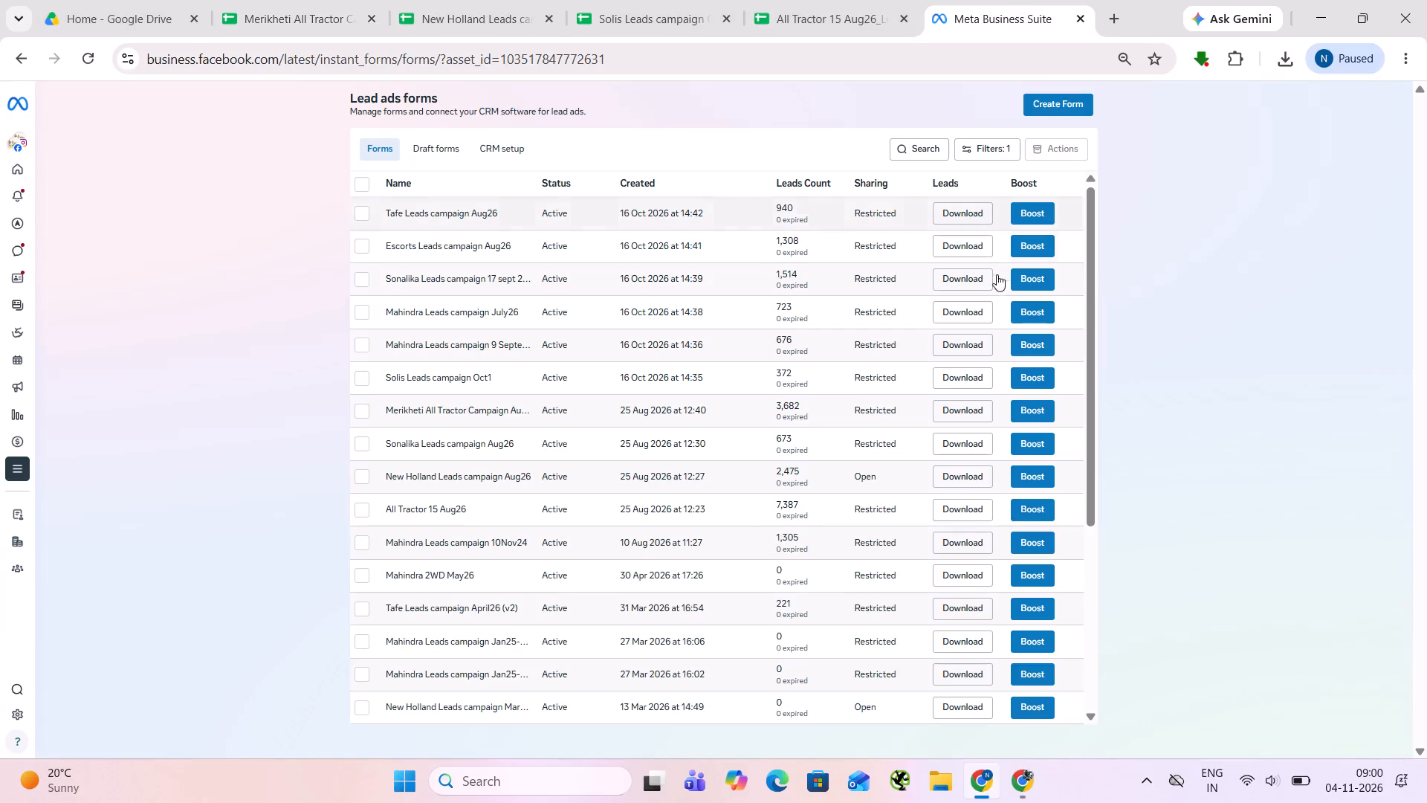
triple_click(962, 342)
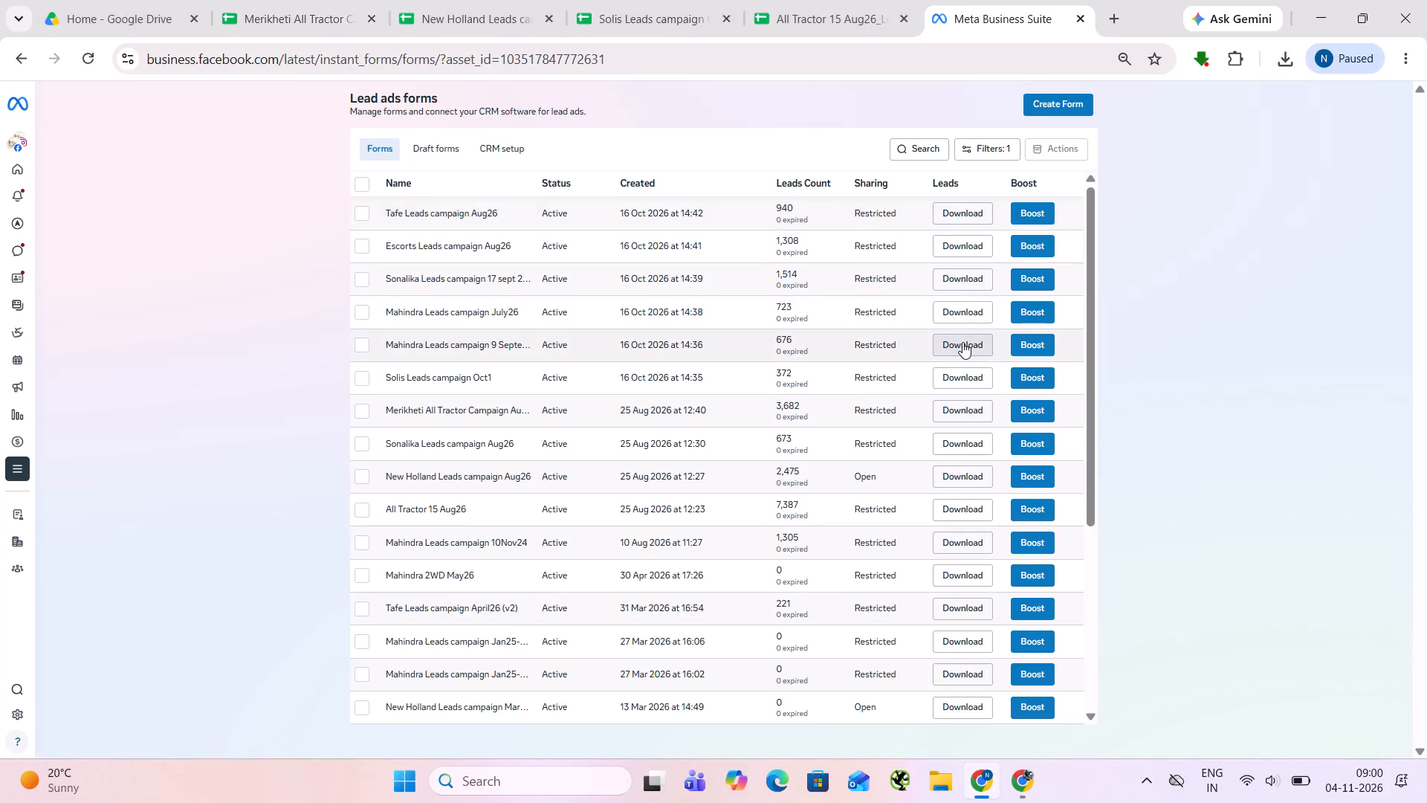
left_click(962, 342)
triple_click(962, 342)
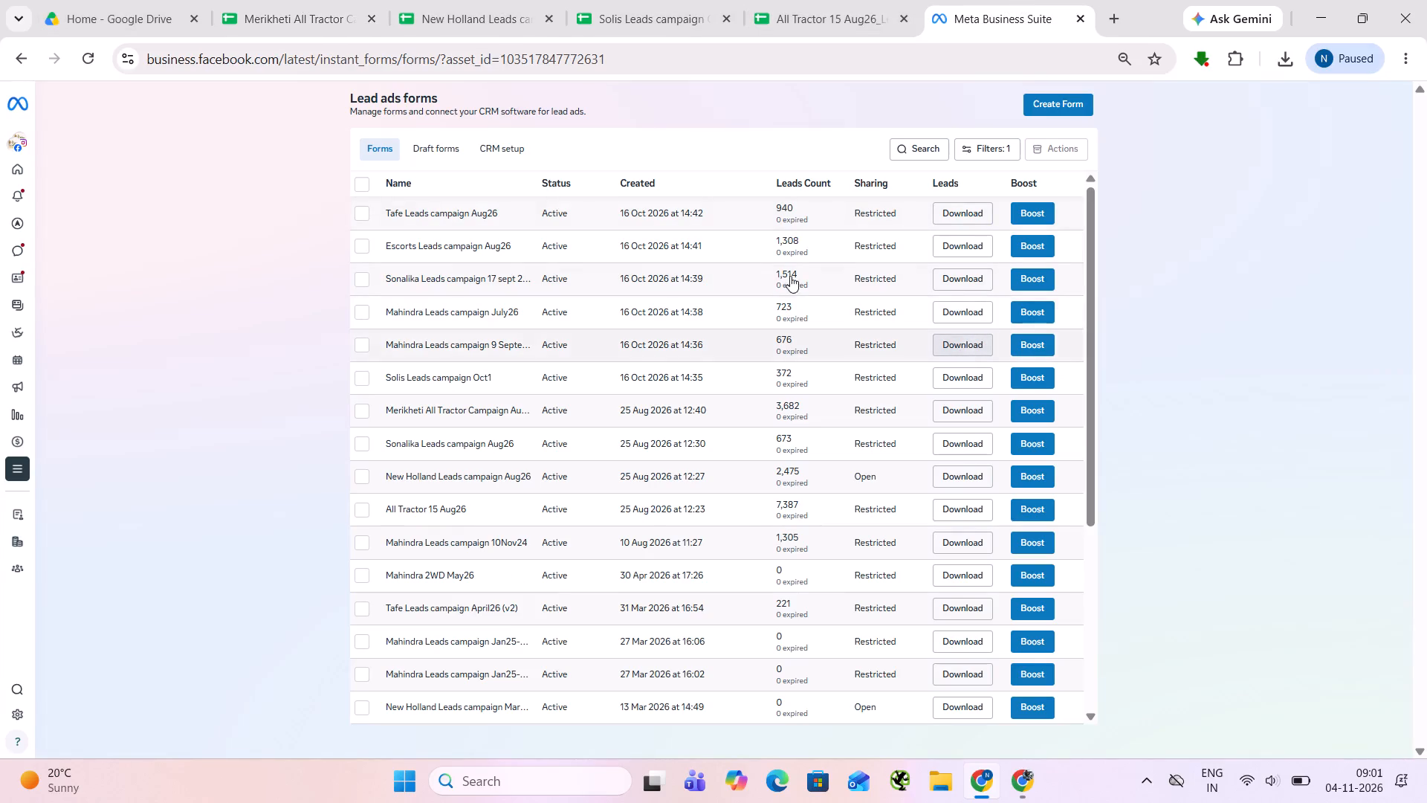
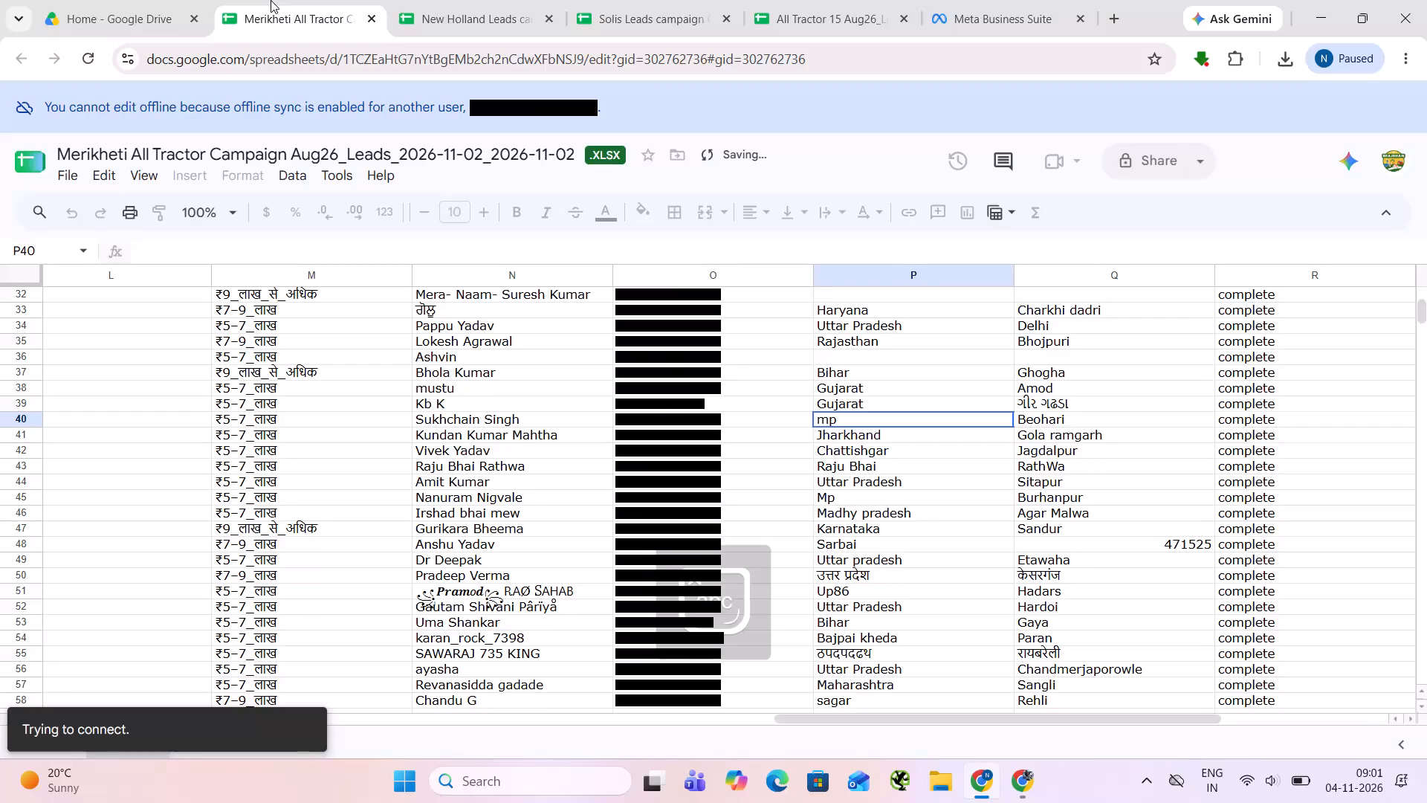
Reload the New Holland leads spreadsheet.
left_click(481, 0)
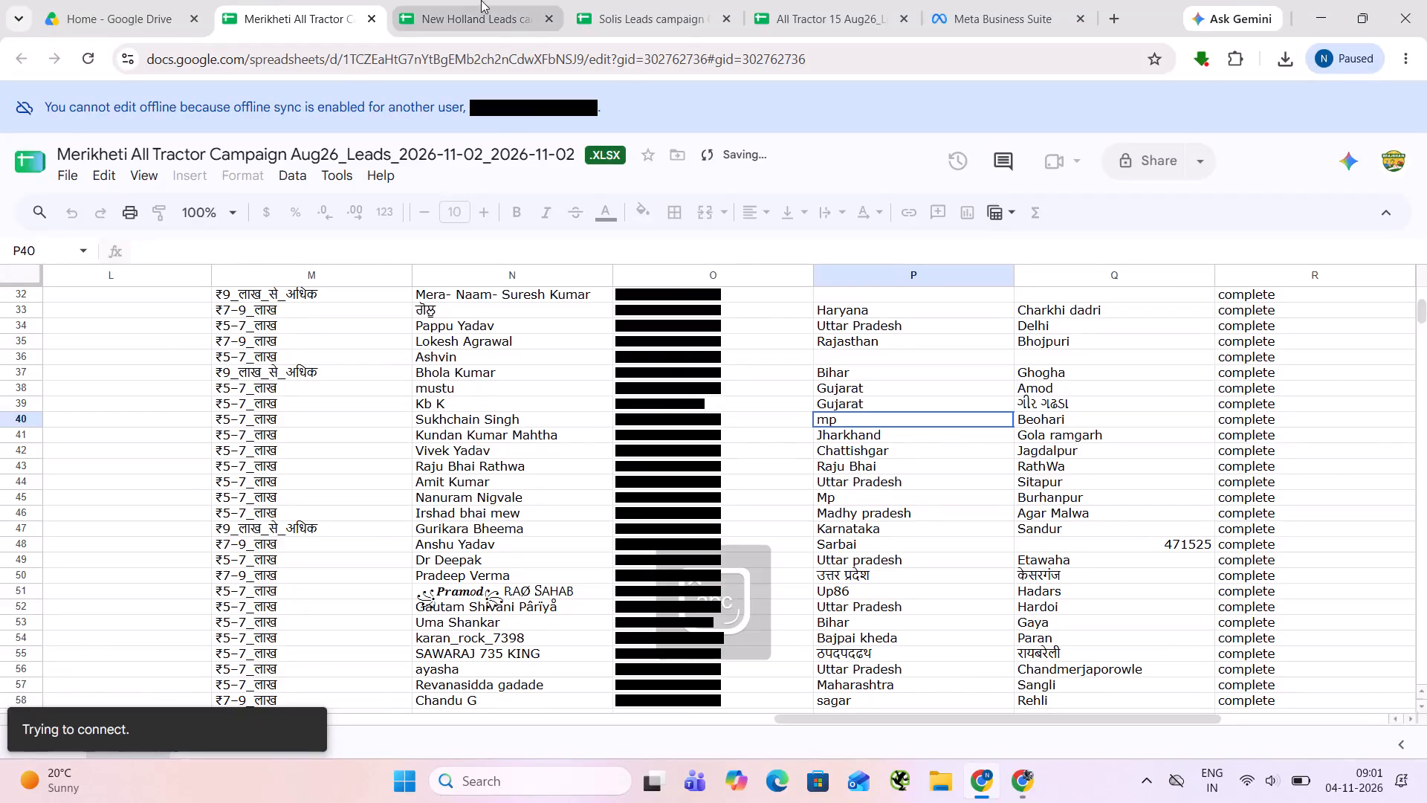
left_click(95, 52)
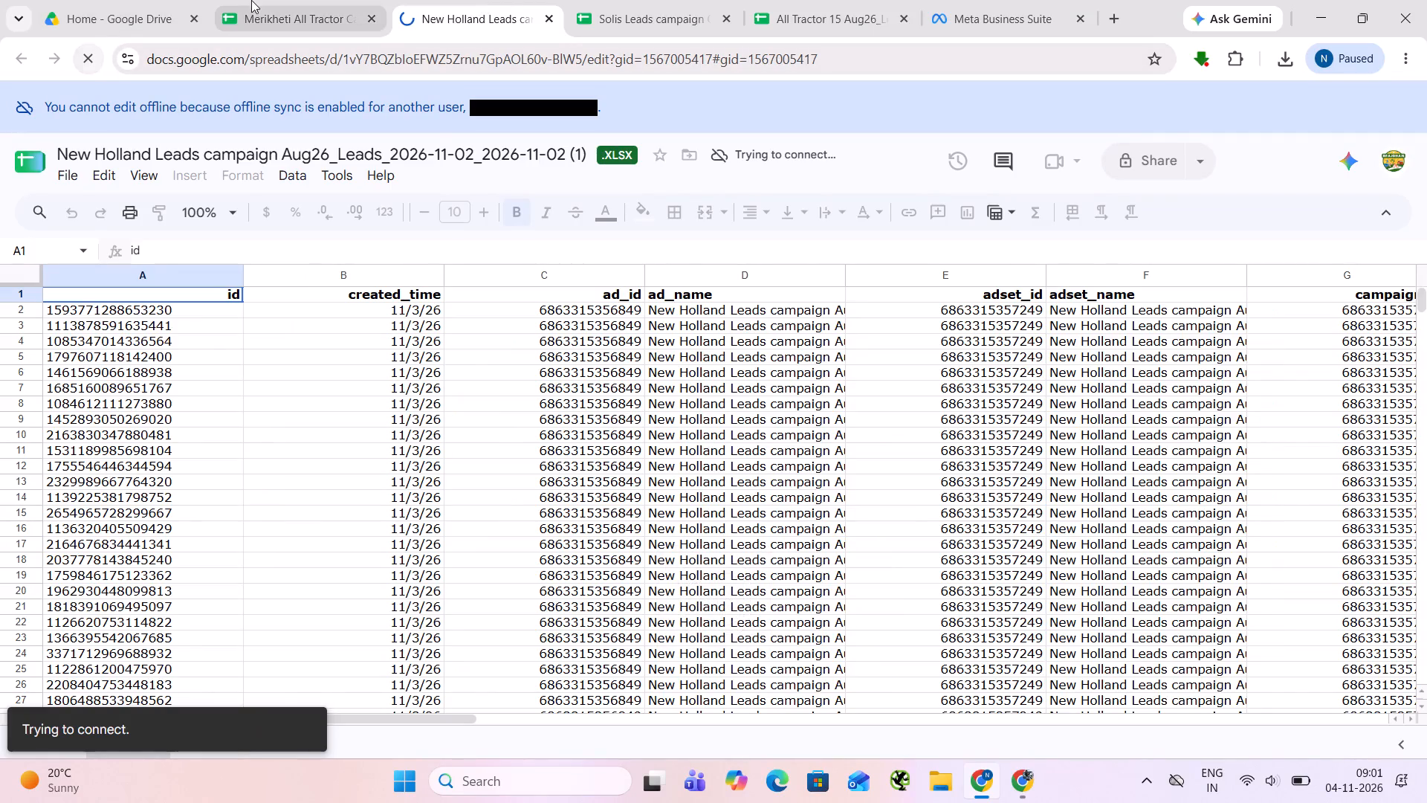
In the Merikheti spreadsheet, set row 40's state to Madhya Pradesh.
left_click(255, 11)
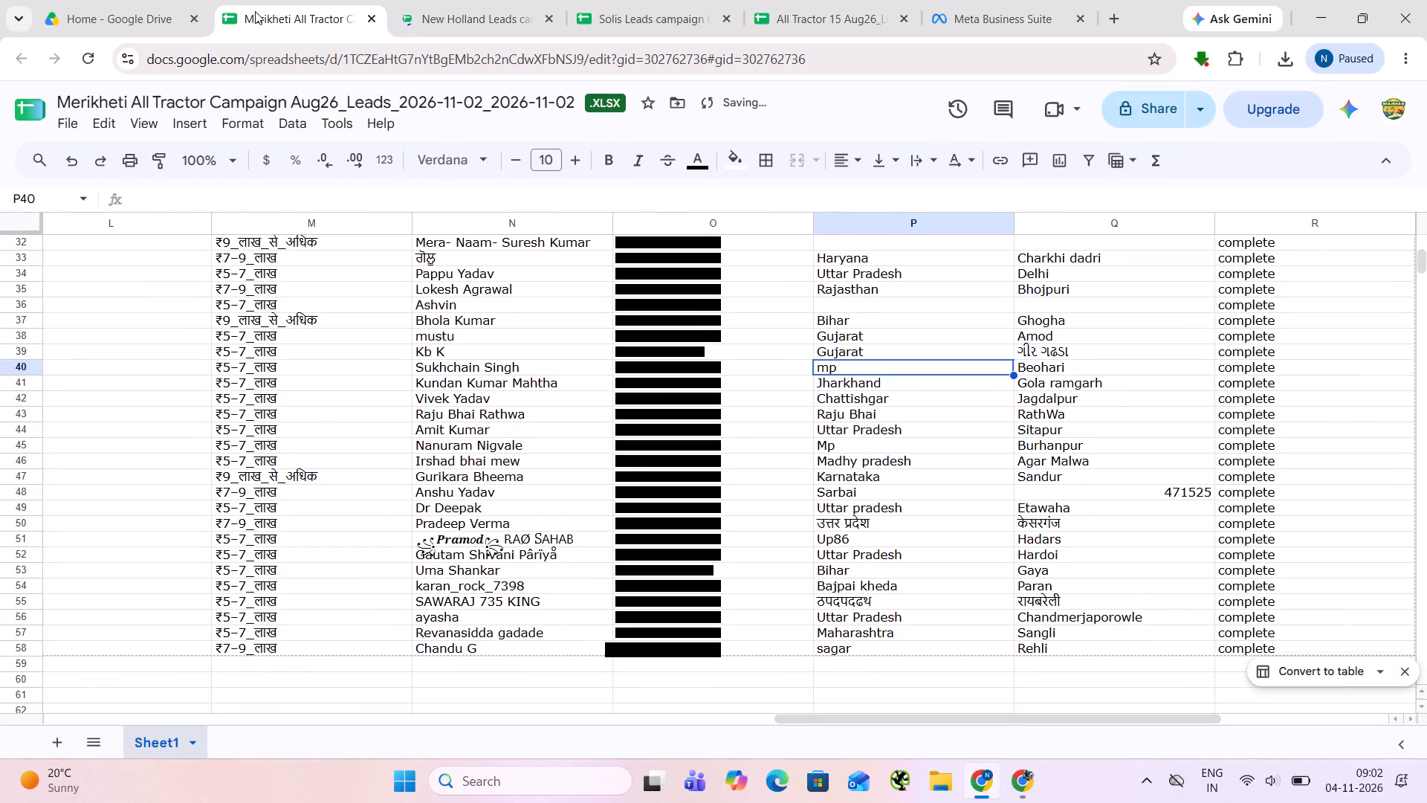
key("shift+m")
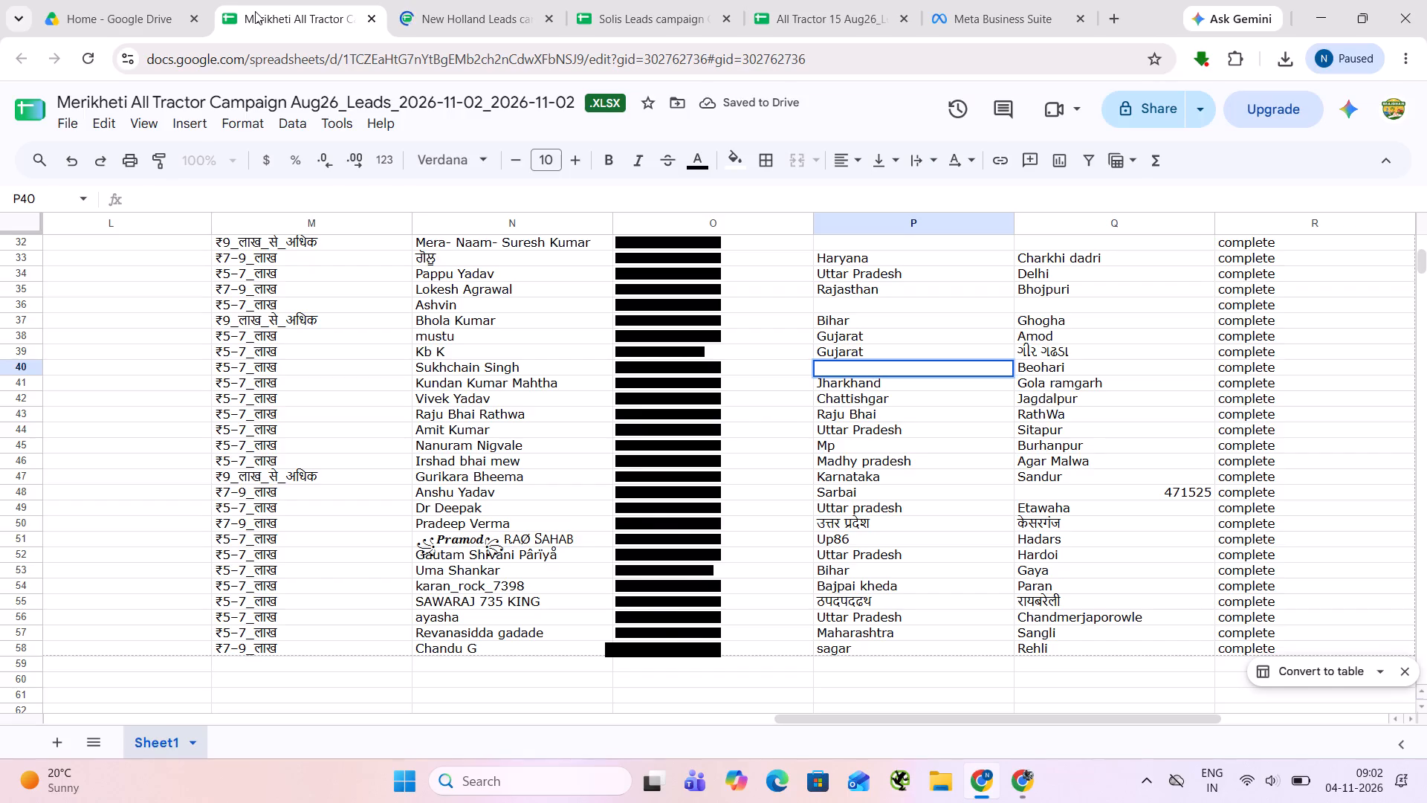
type("Mm")
key("Return")
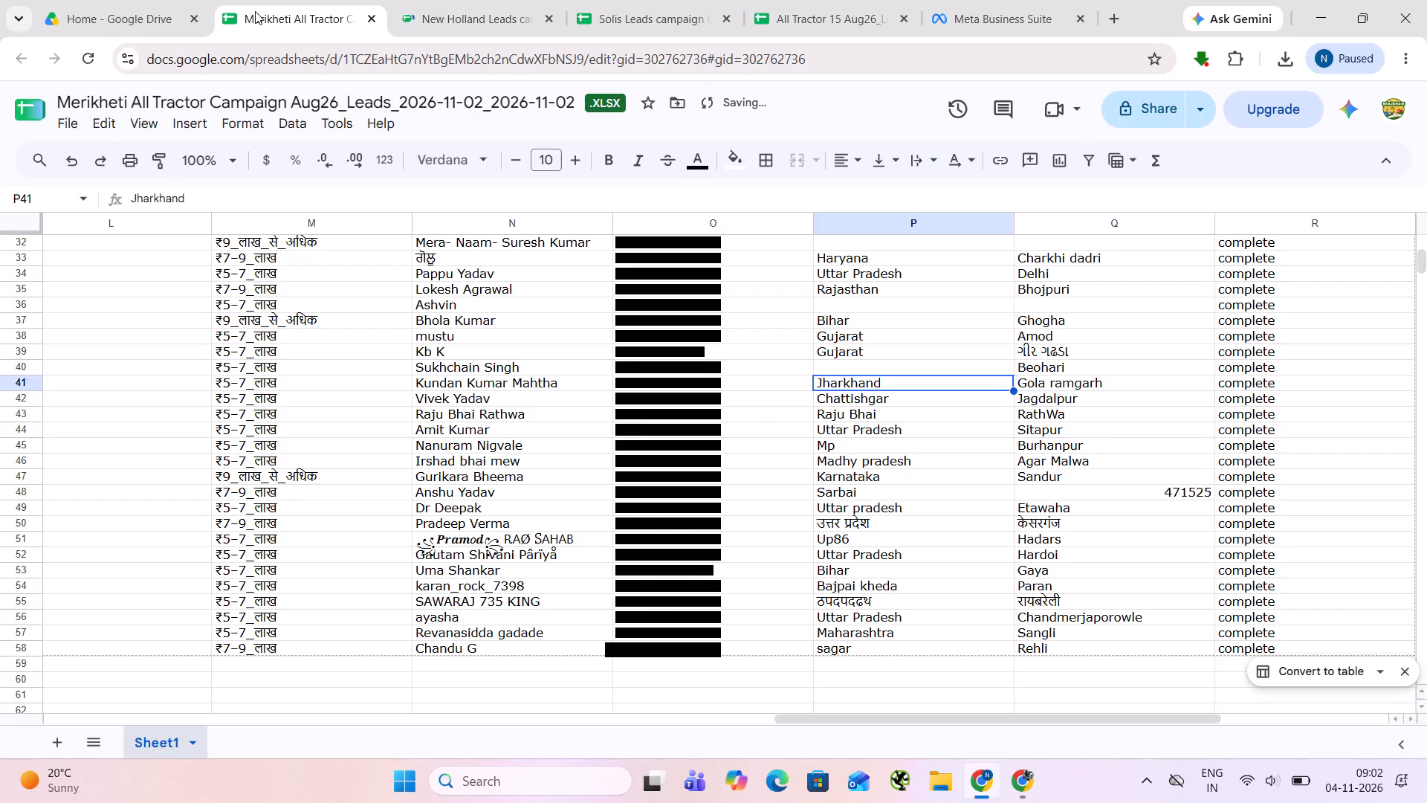
key("Up")
type("Madhya Pradesh")
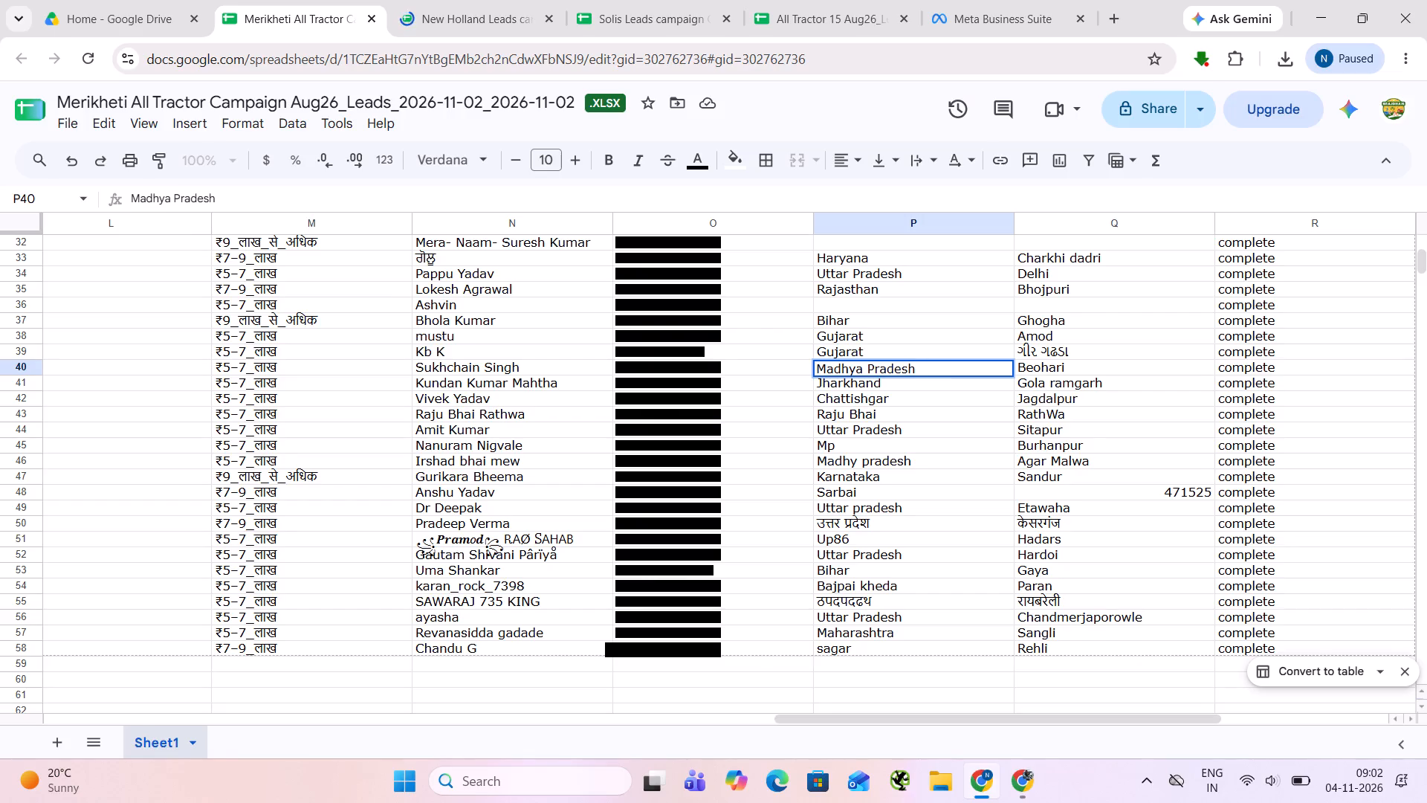
key("Right")
Clear the city cells in rows 39 and 41.
key("Up")
key("BackSpace")
key("Down")
key("Down")
key("BackSpace")
Correct the spelling of row 42's state to Chattisgarh.
key("Left")
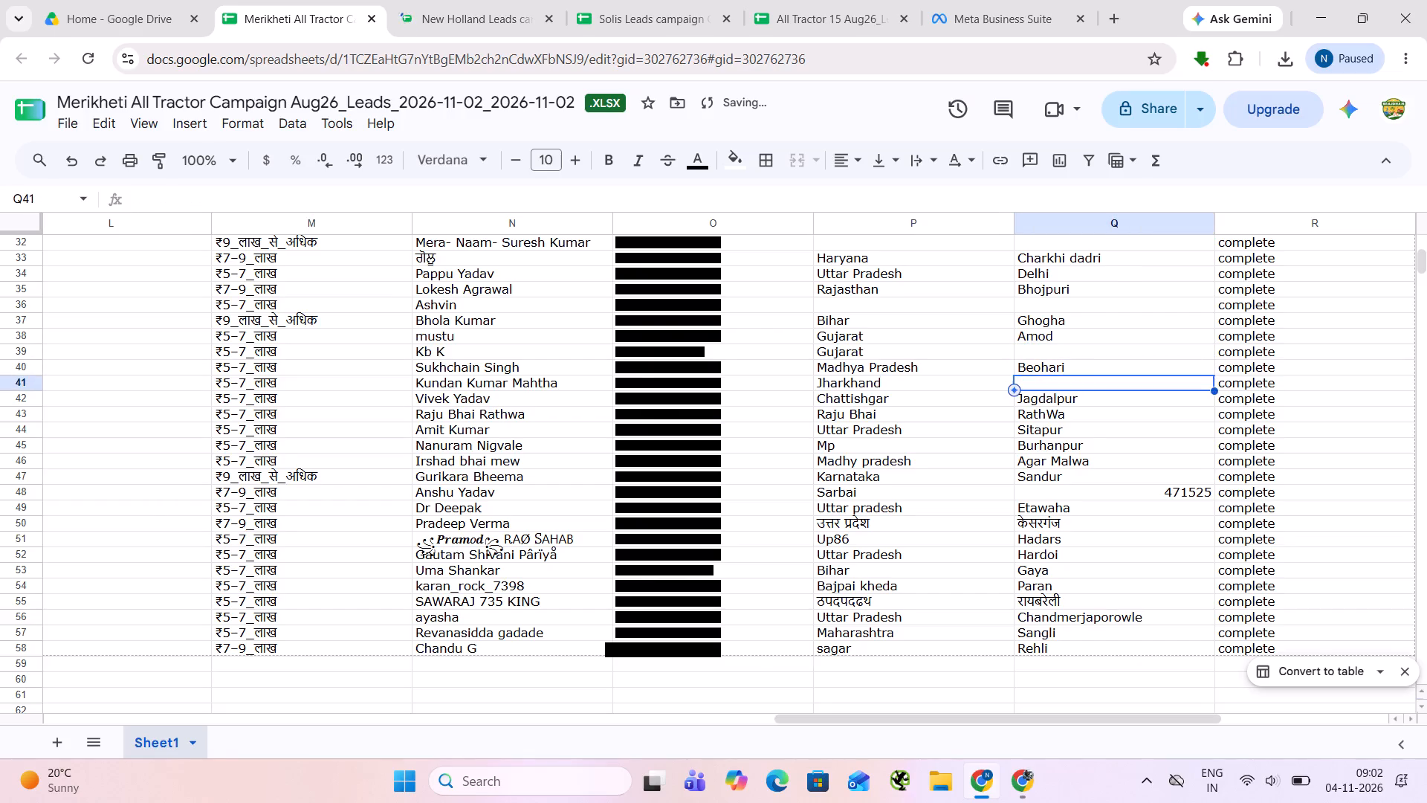
key("Down")
type("Chattisgarh")
key("Right")
Clear the state and city cells in row 43, which hold a person's name instead of a place.
key("Up")
key("Down")
key("Down")
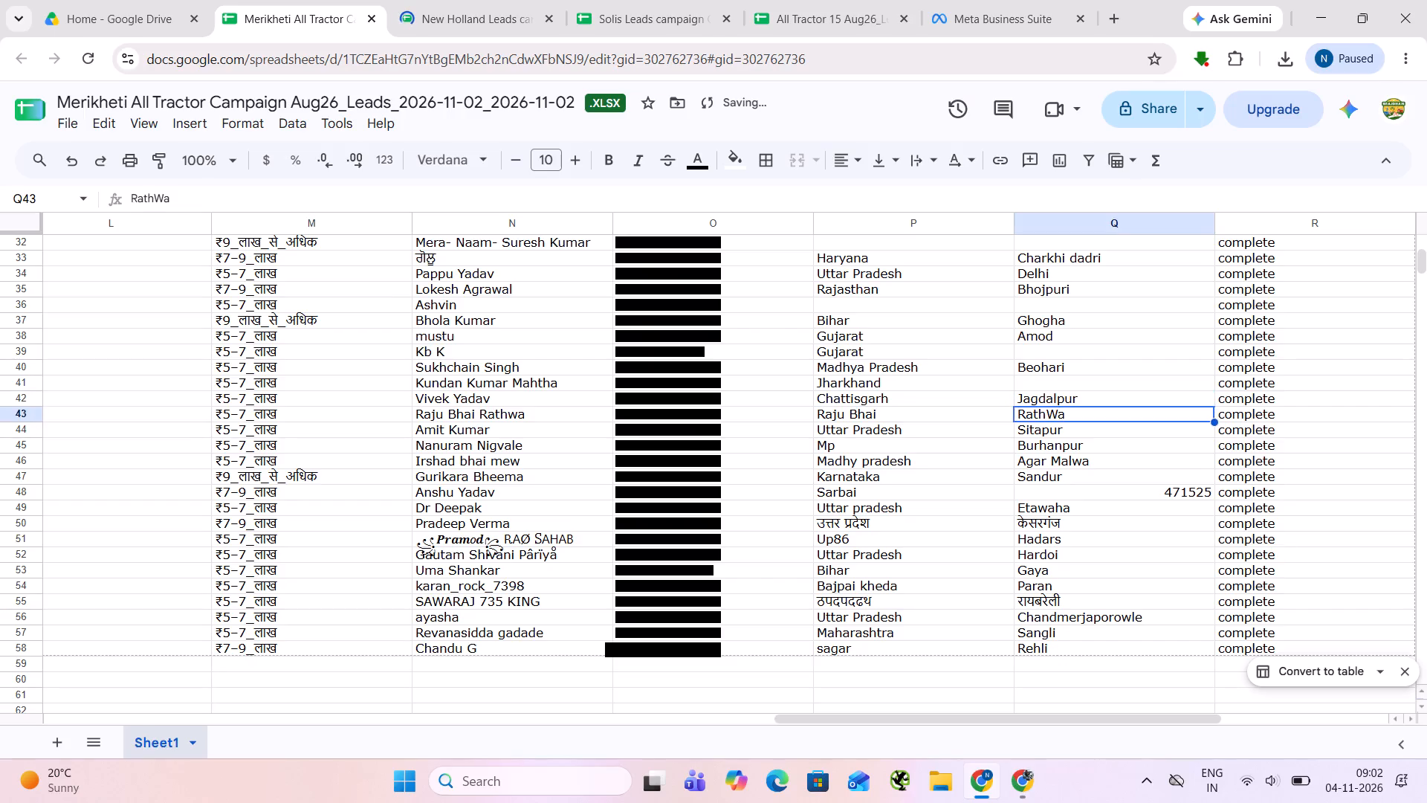
key("Left")
key("BackSpace")
key("Up")
key("Right")
key("Down")
key("BackSpace")
Set the state cells in rows 45 and 46 to Madhya Pradesh.
key("Down")
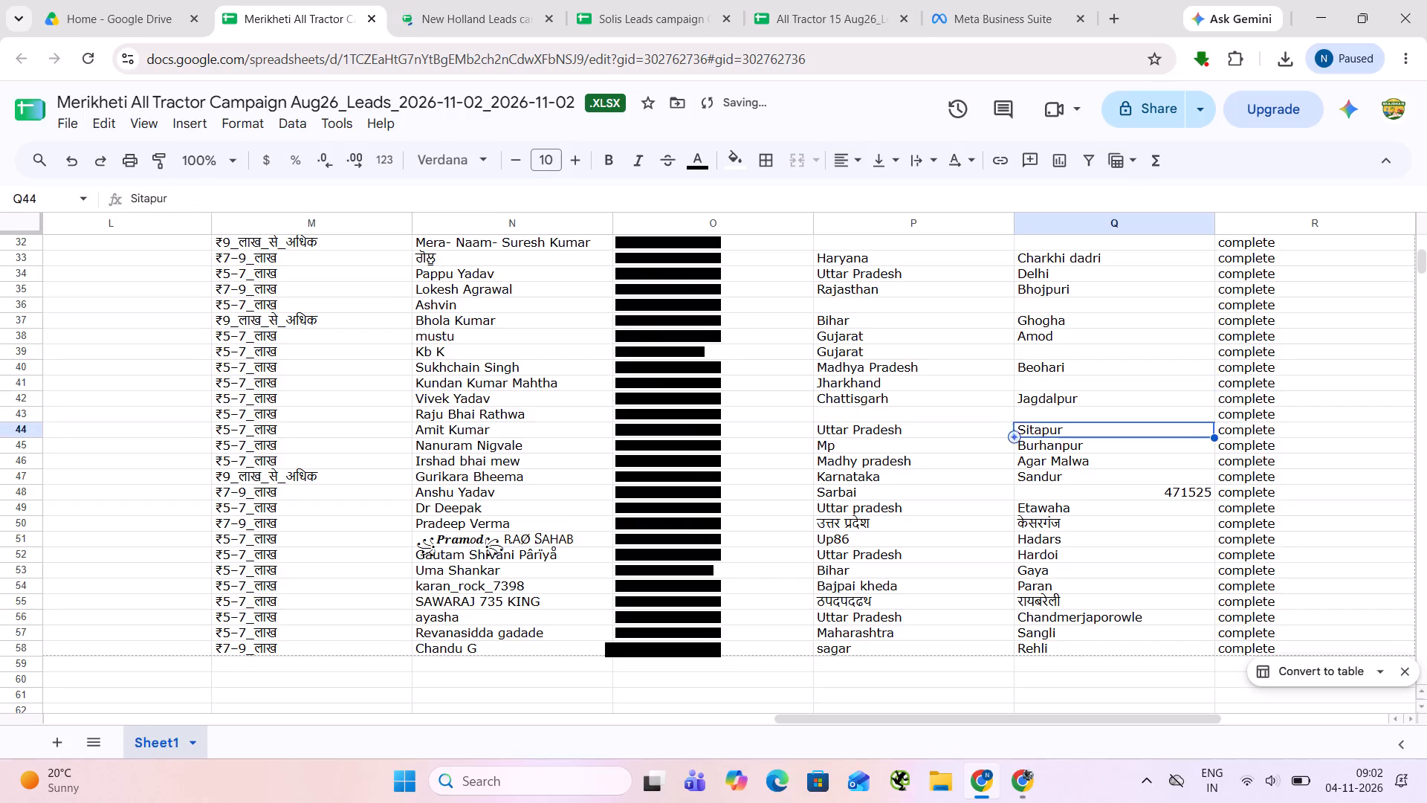
key("Left")
key("Down")
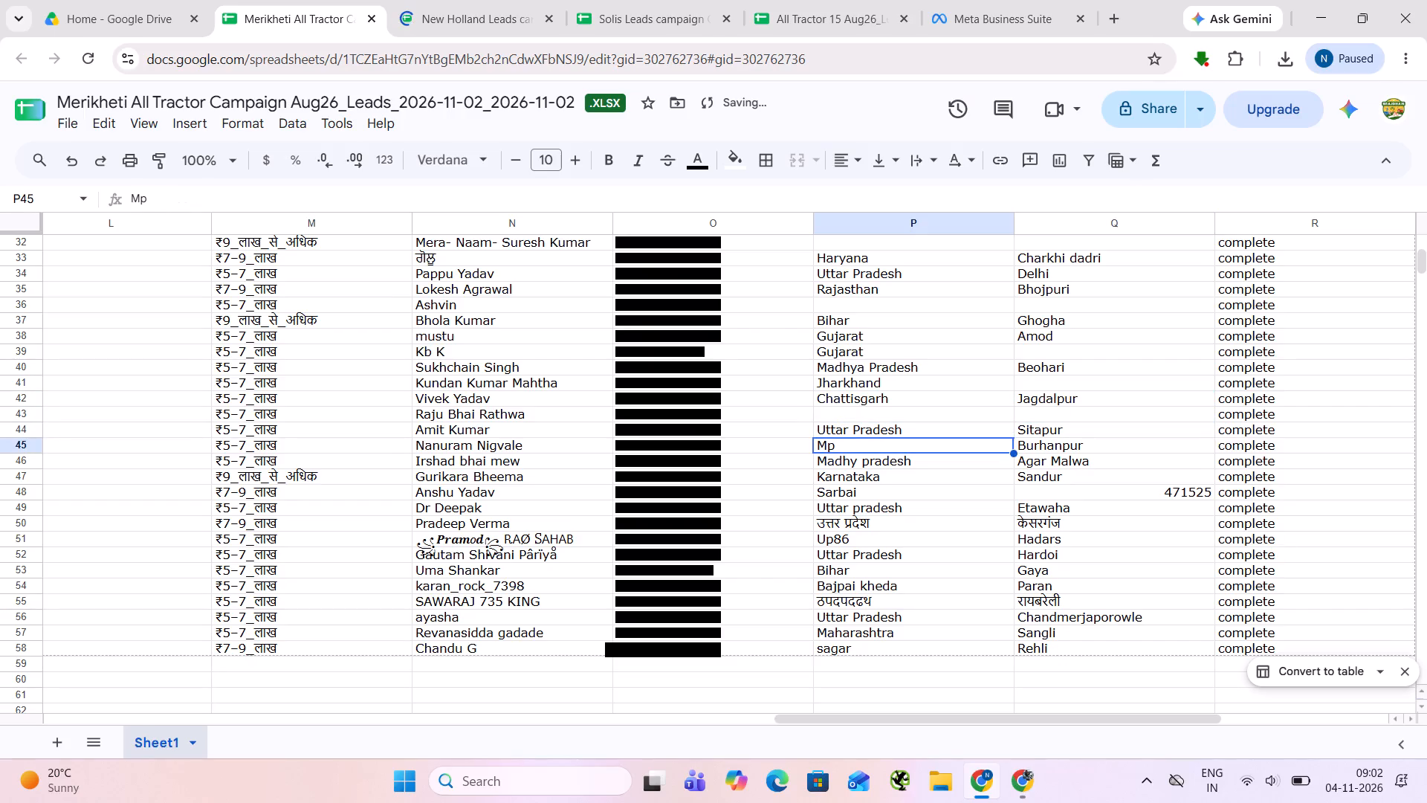
type("Madhya Pradesh")
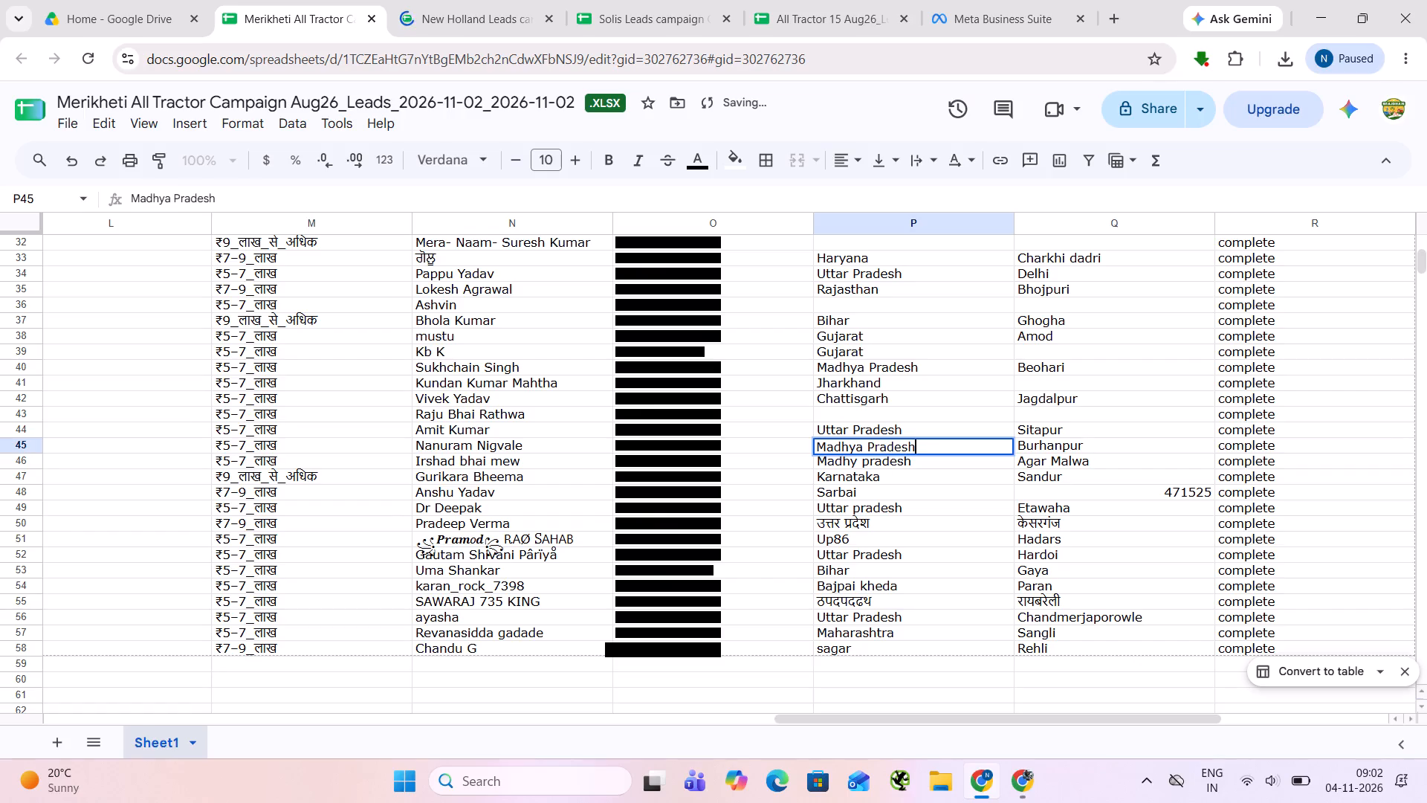
key("Down")
type("Madhya '")
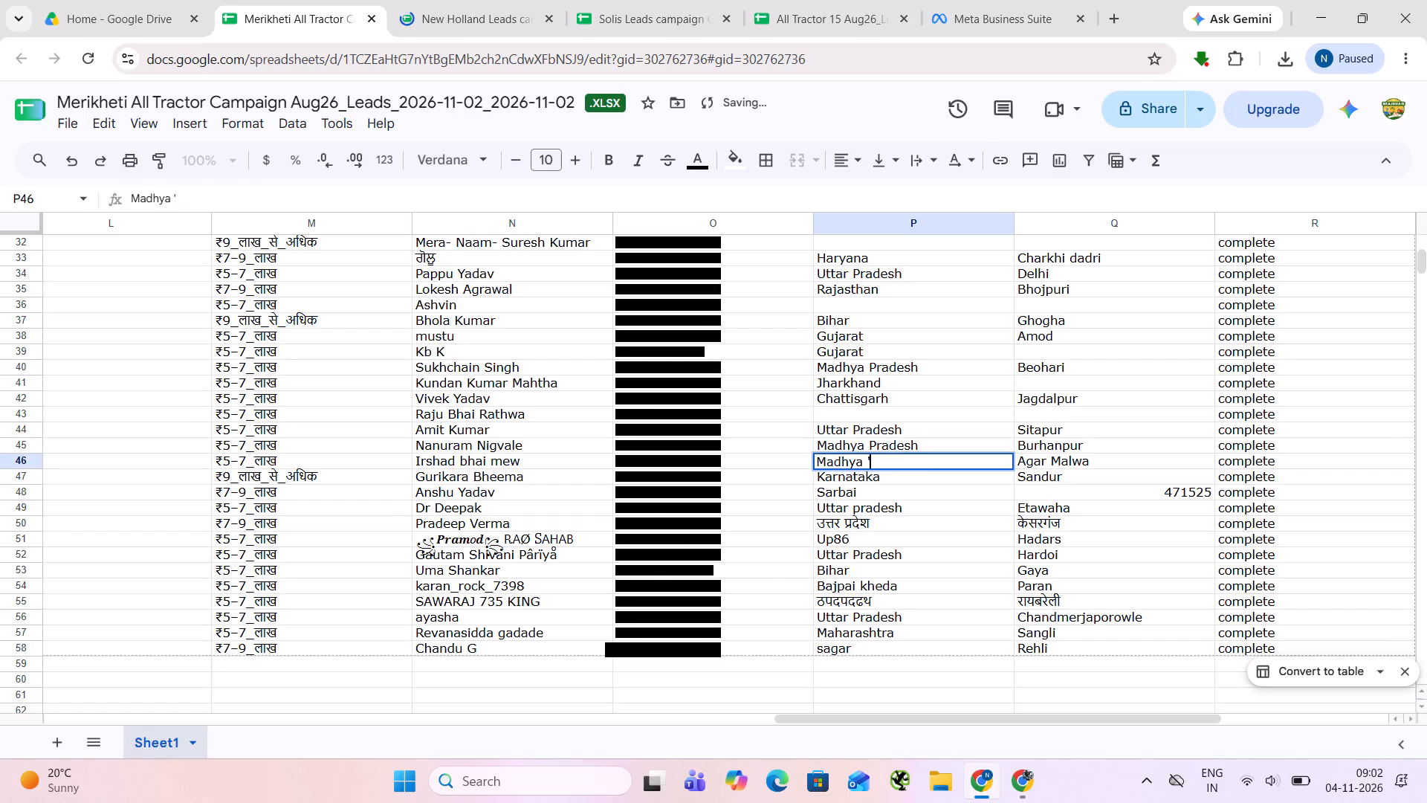
key("Return")
key("Up")
type("Madhya")
key("space")
key("Return")
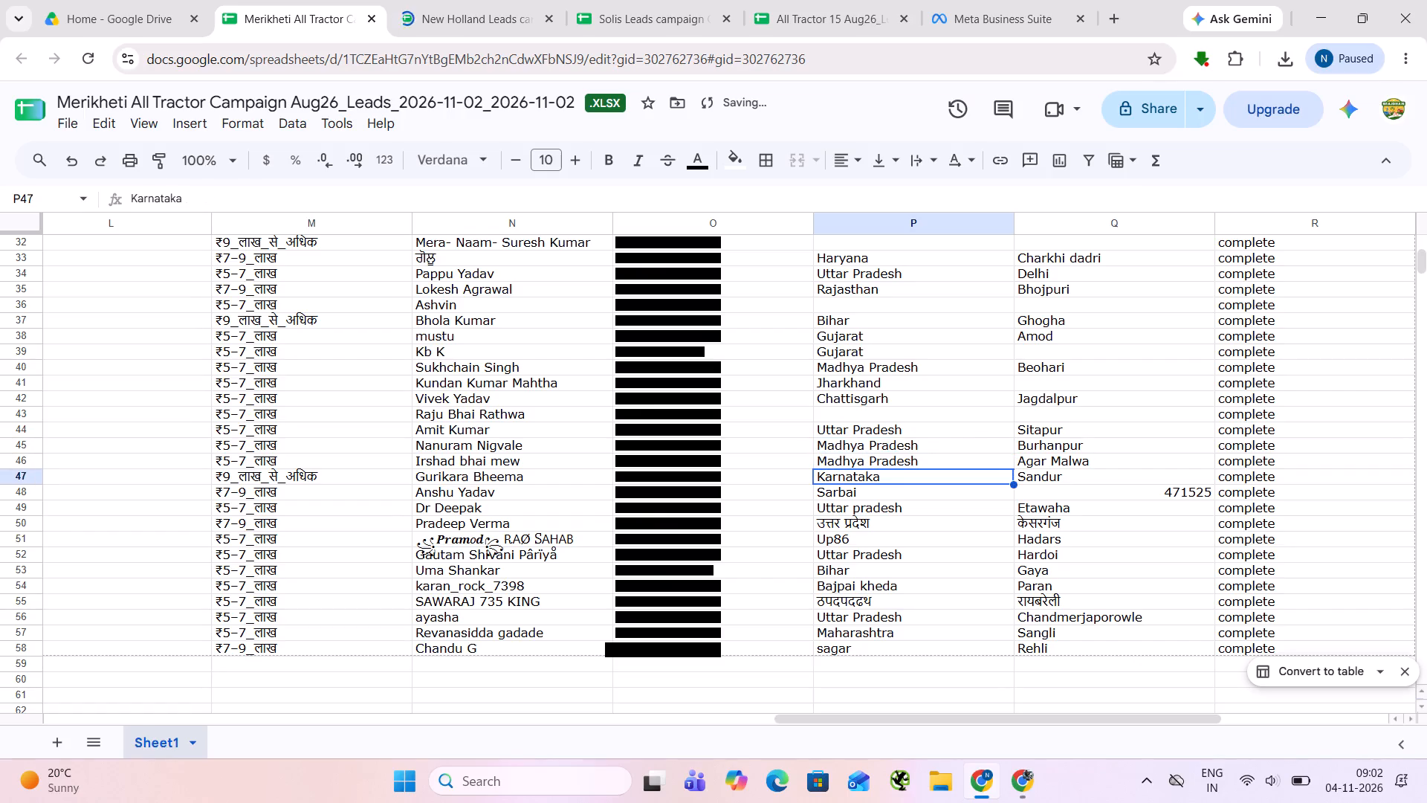
Clear the invalid city and state entries in row 48.
key("Right")
key("Down")
key("BackSpace")
key("Left")
key("BackSpace")
Set row 49's state to Uttar Pradesh, copy it down into row 50's state cell, and clear row 50's city.
key("Up")
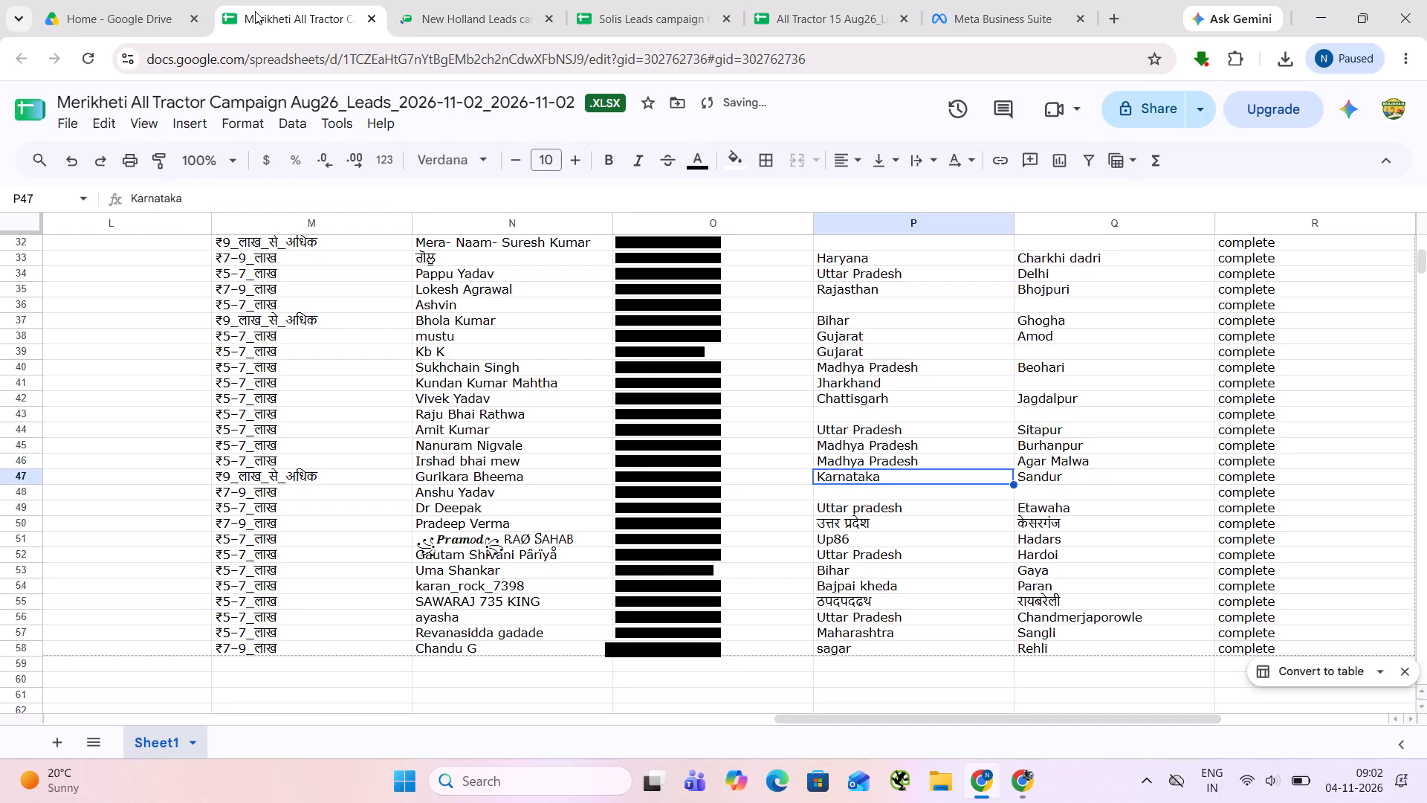
key("Down")
key("Down")
type("Uttar")
key("space")
key("Return")
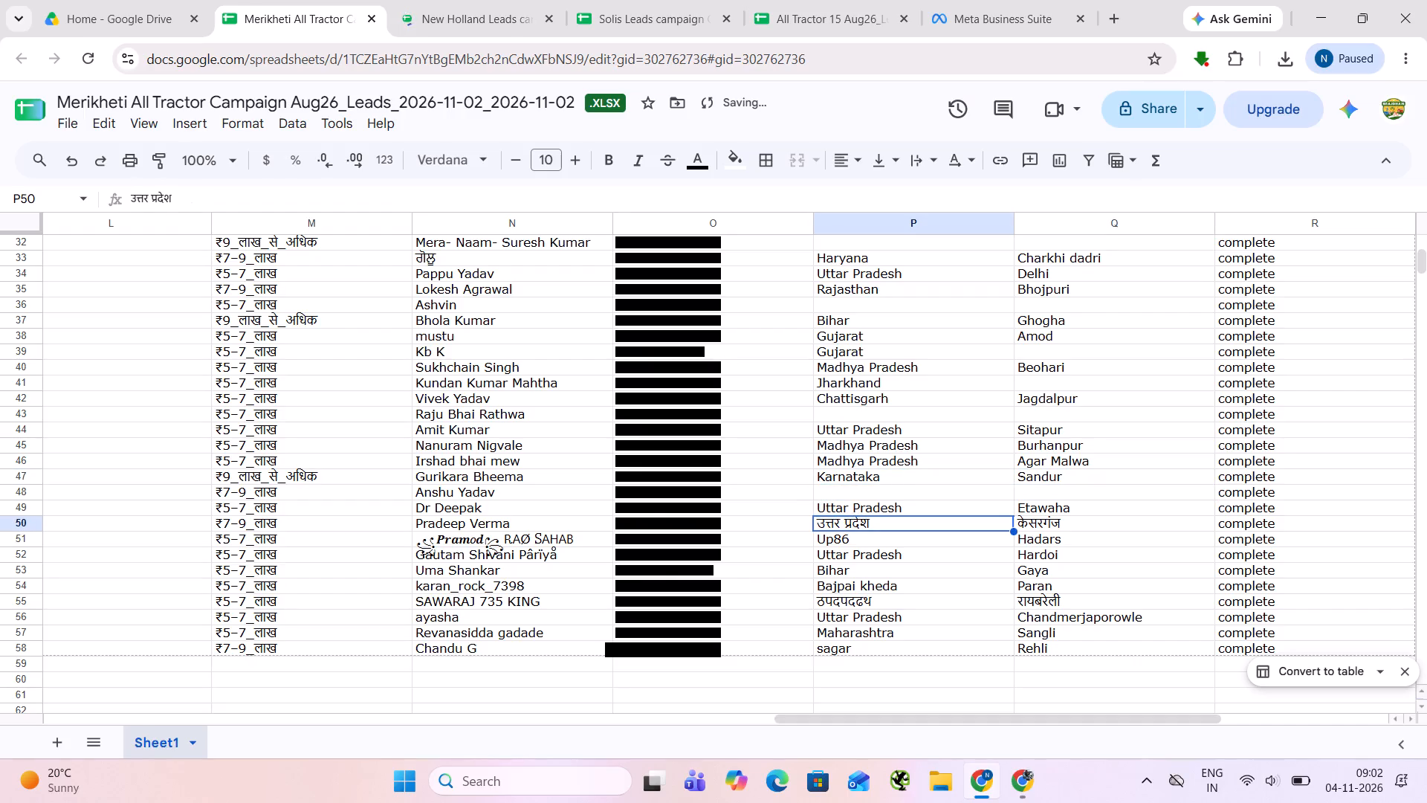
key("ctrl+d")
key("Right")
key("BackSpace")
Copy Uttar Pradesh down into the state cells of rows 51 and 52.
key("Down")
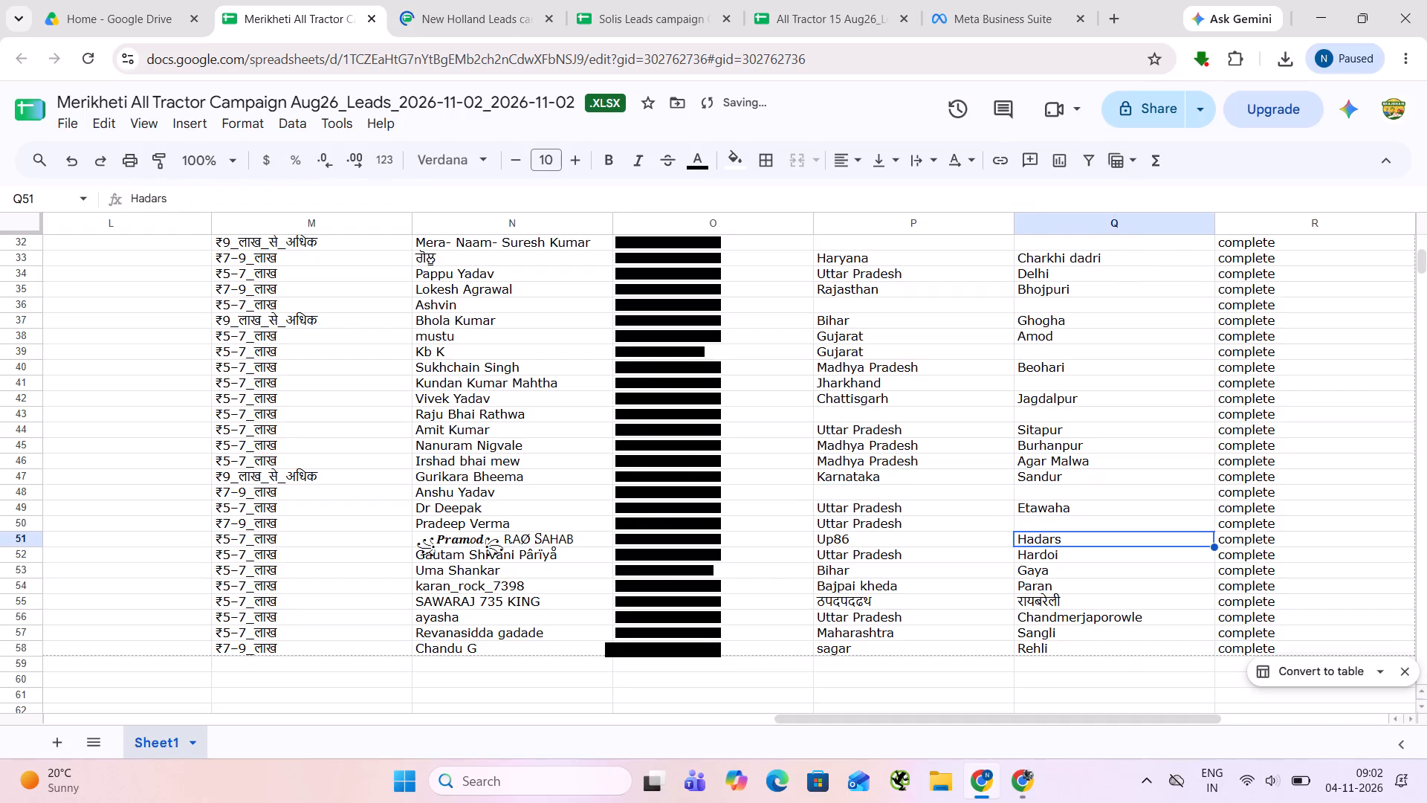
key("Left")
key("ctrl+d")
key("Down")
key("ctrl+d")
Clear the invalid state and city entries in rows 54 and 55.
key("Down")
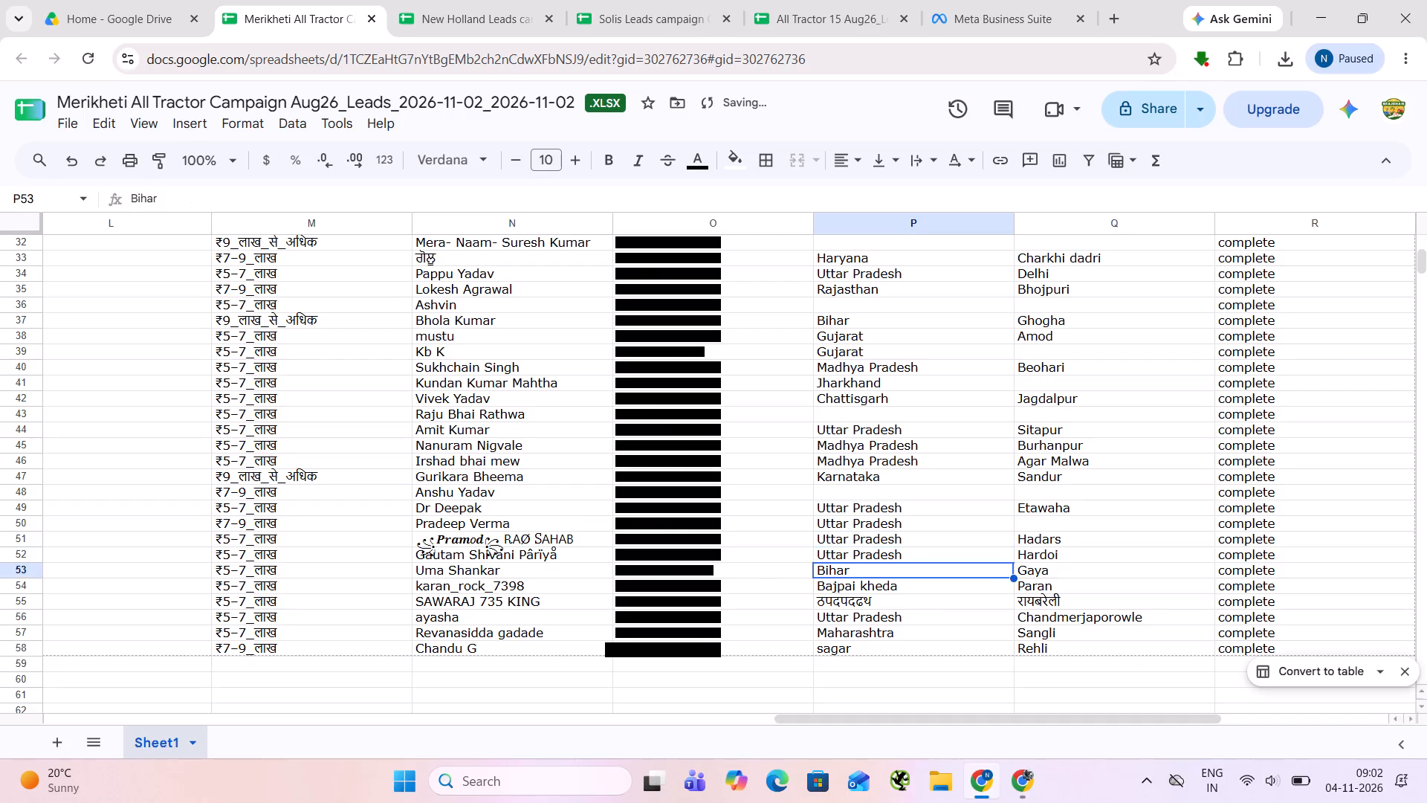
key("Right")
key("Down")
key("BackSpace")
key("Left")
key("BackSpace")
key("Down")
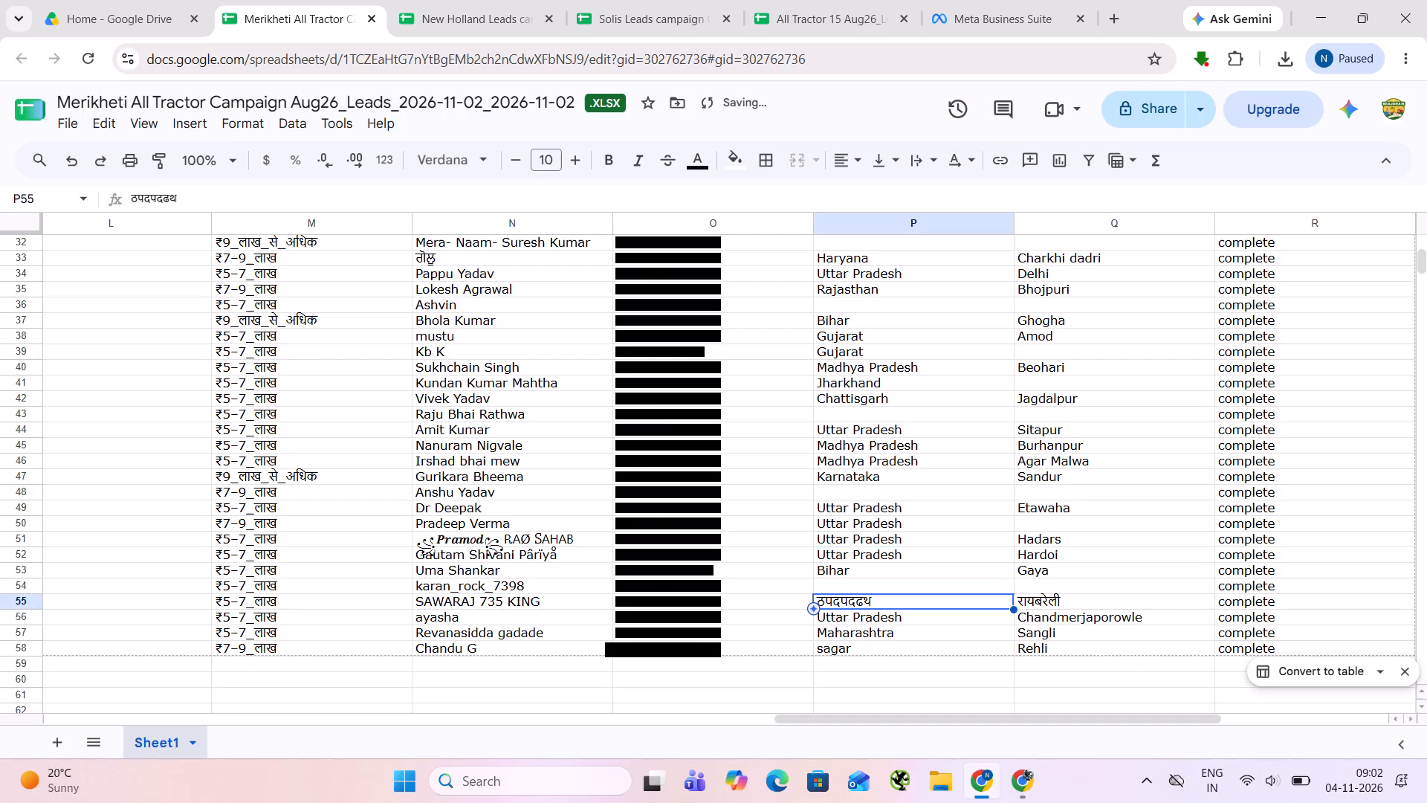
key("BackSpace")
key("Right")
key("BackSpace")
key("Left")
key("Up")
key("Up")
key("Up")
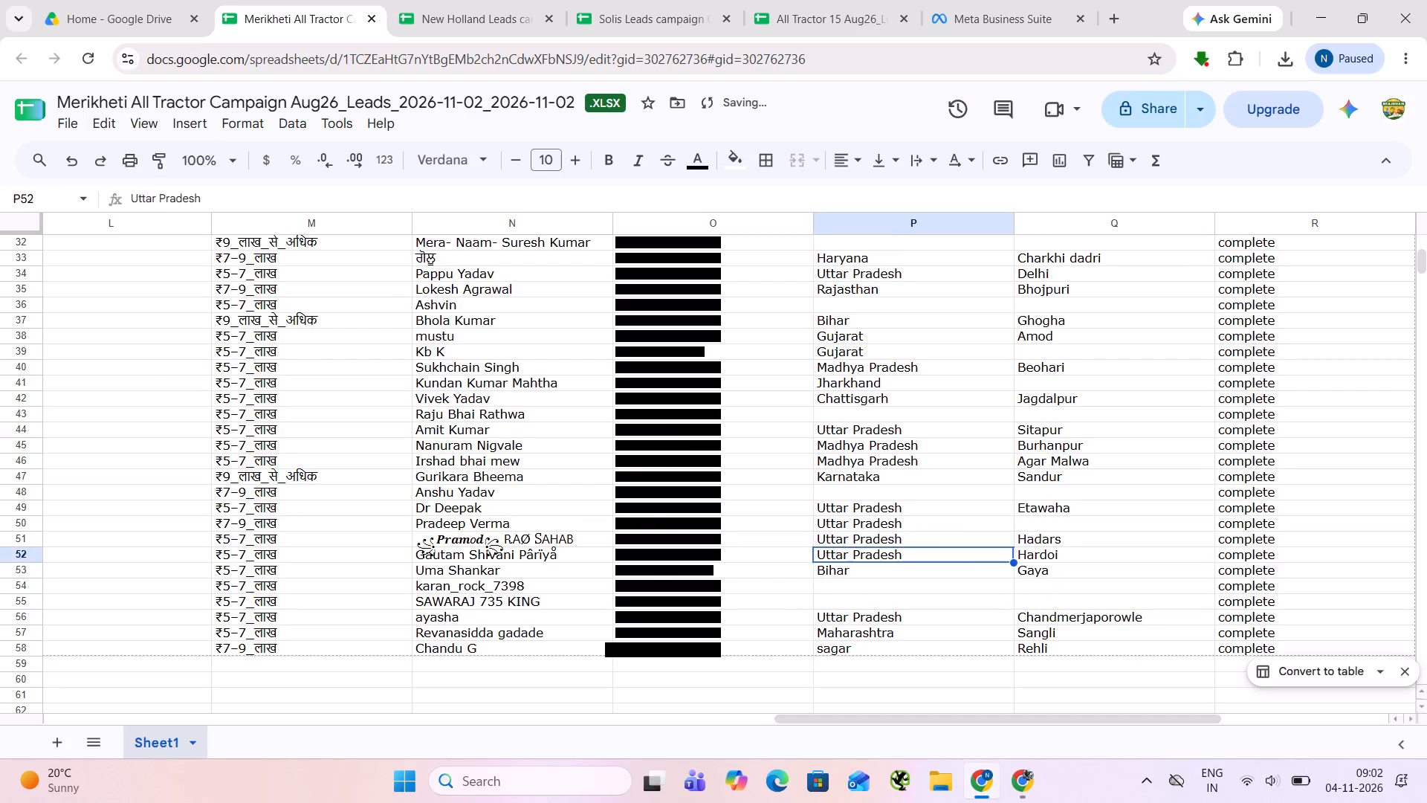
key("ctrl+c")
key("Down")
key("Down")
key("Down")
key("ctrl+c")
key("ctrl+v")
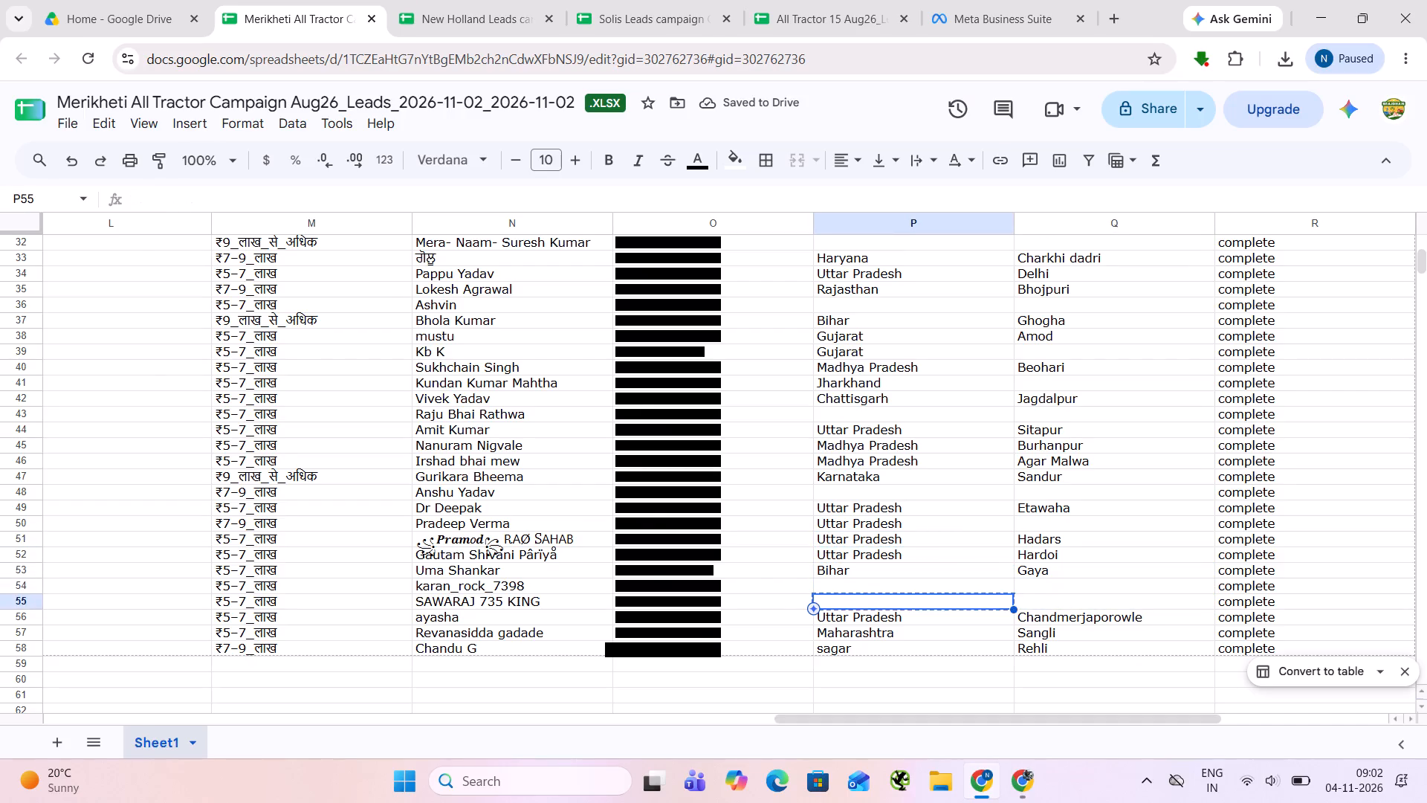
Copy Uttar Pradesh from row 52's state cell into the state cells of rows 55 and 56.
key("Up")
key("Up")
key("Up")
key("ctrl+c")
key("Down")
key("Down")
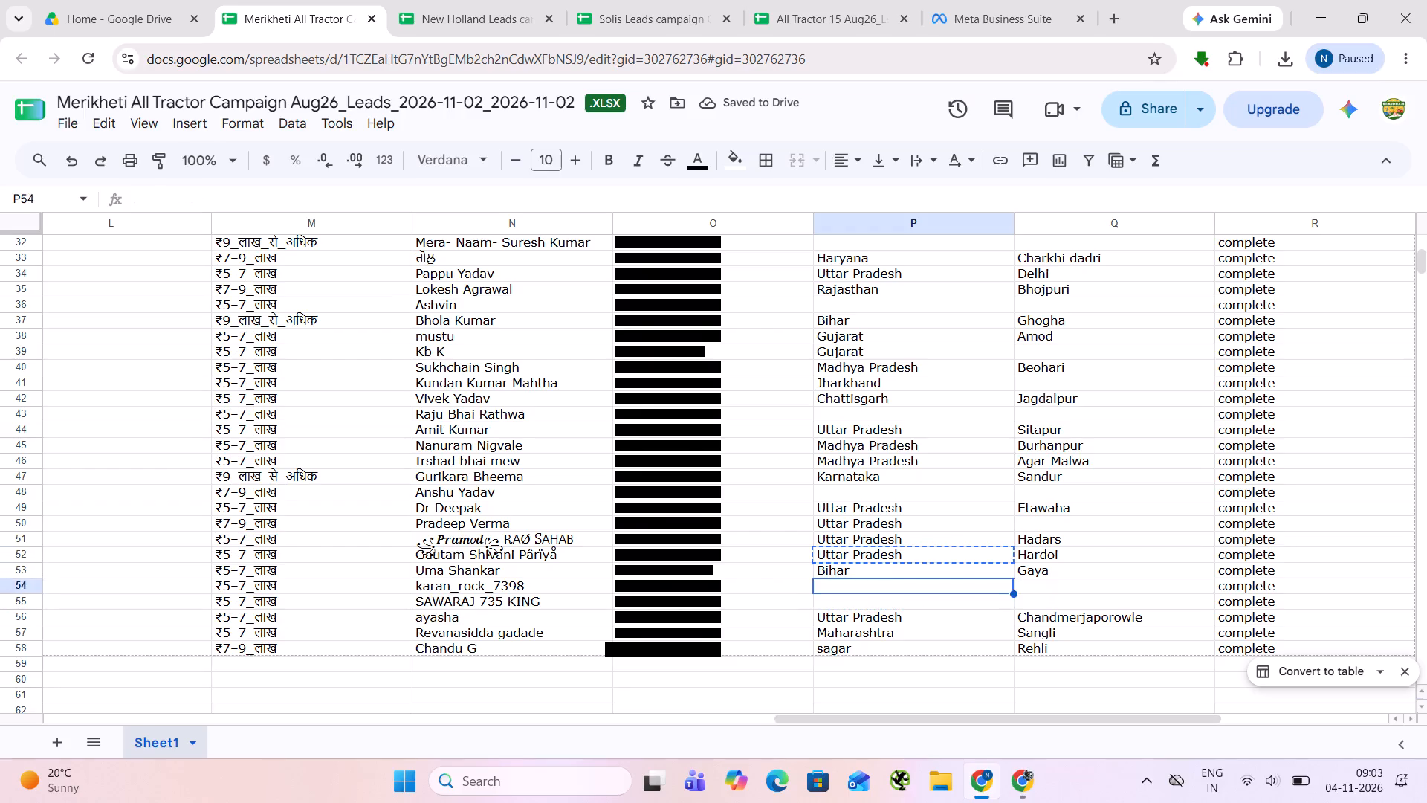
key("Down")
key("ctrl+v")
key("Down")
key("ctrl+v")
Set row 58's state to Madhya Pradesh.
key("Down")
key("Down")
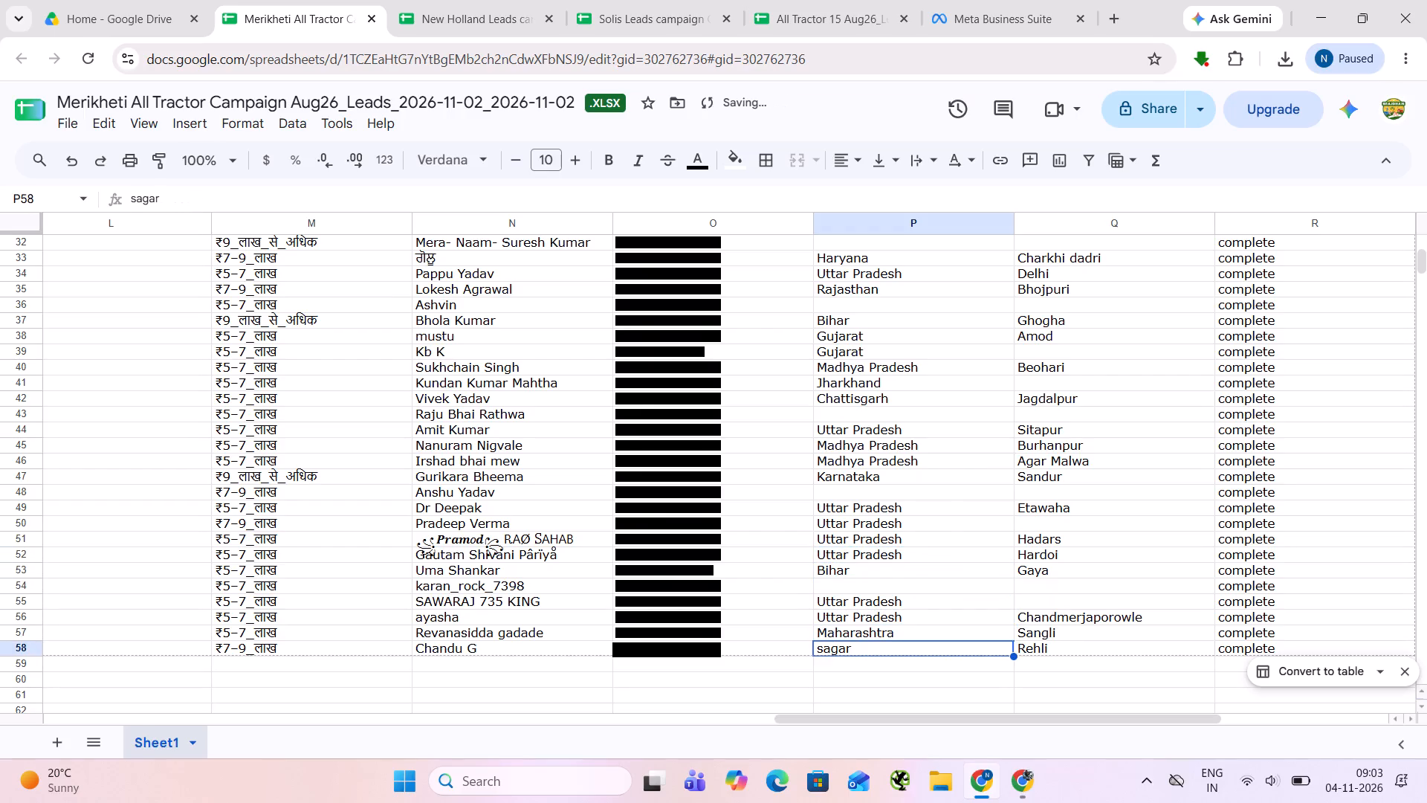
type("Madhya Pradesh")
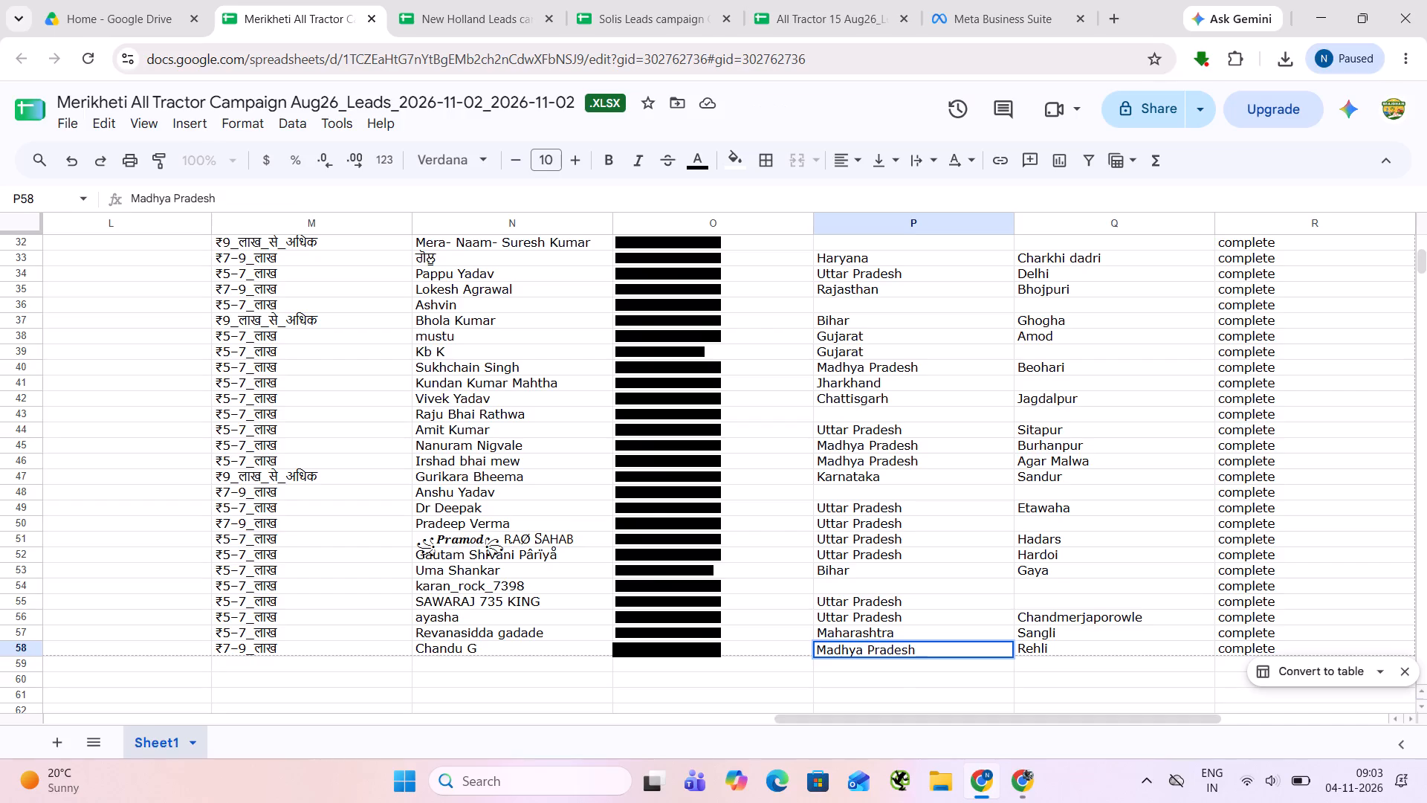
Switch to the New Holland spreadsheet and select its state column.
left_click(517, 1)
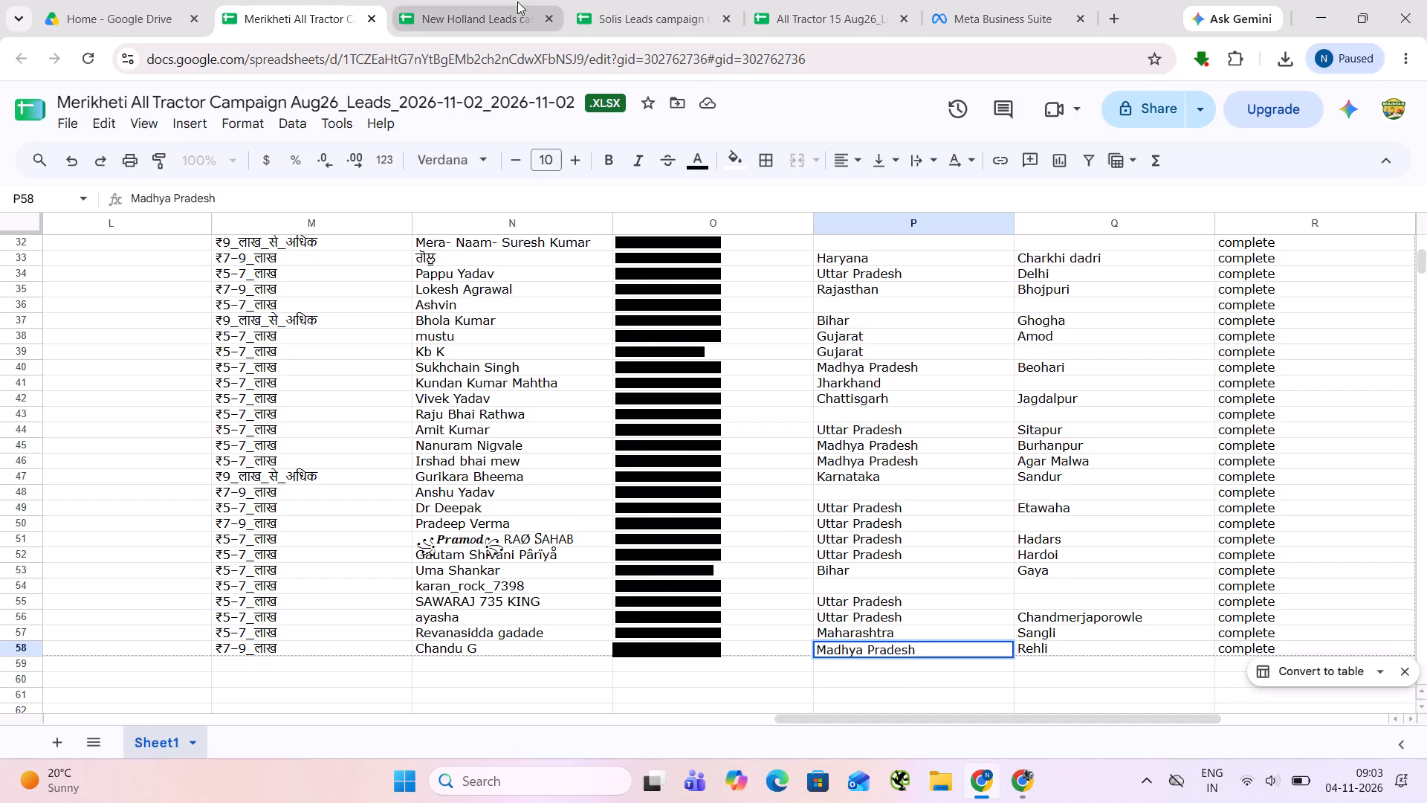
key("ctrl+Right")
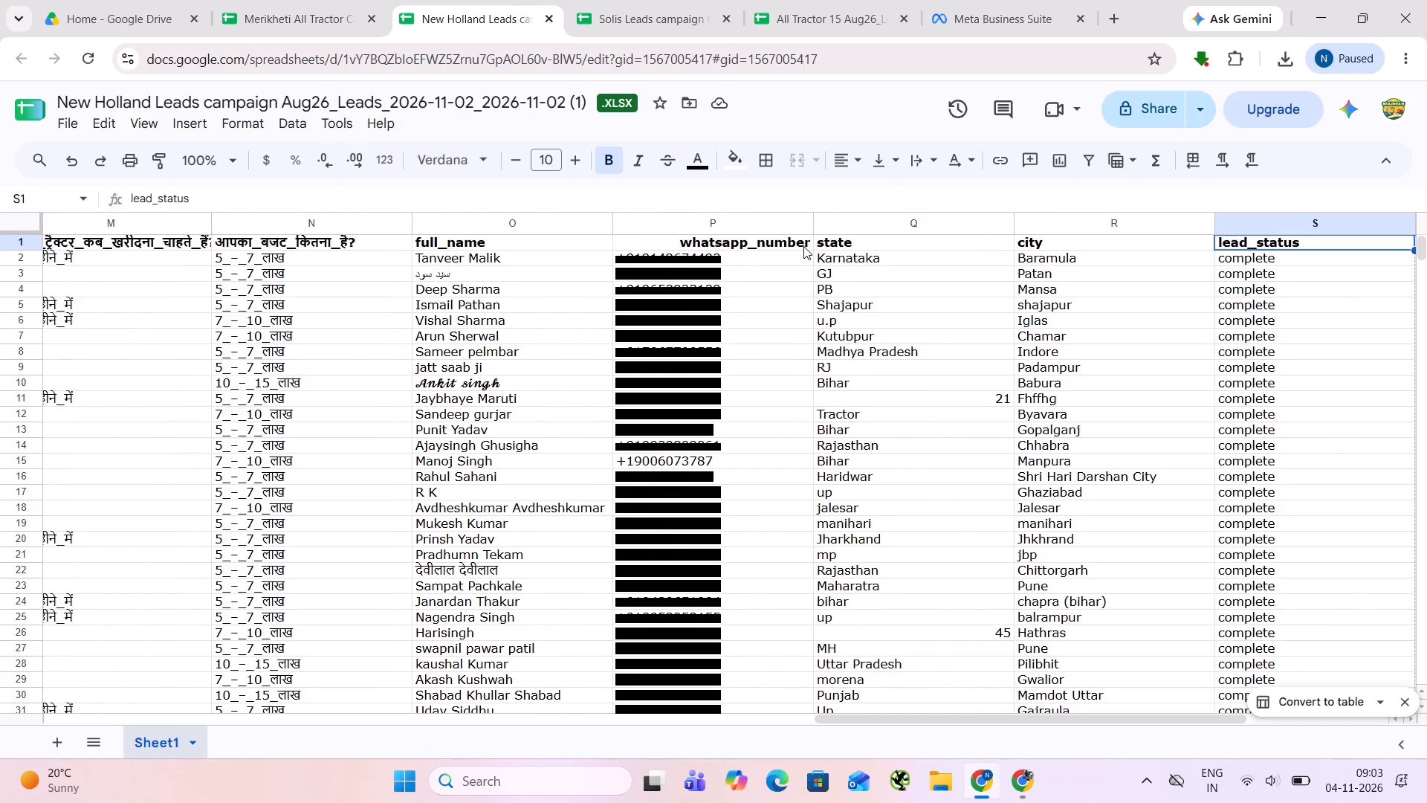
left_click(861, 230)
left_click(864, 216)
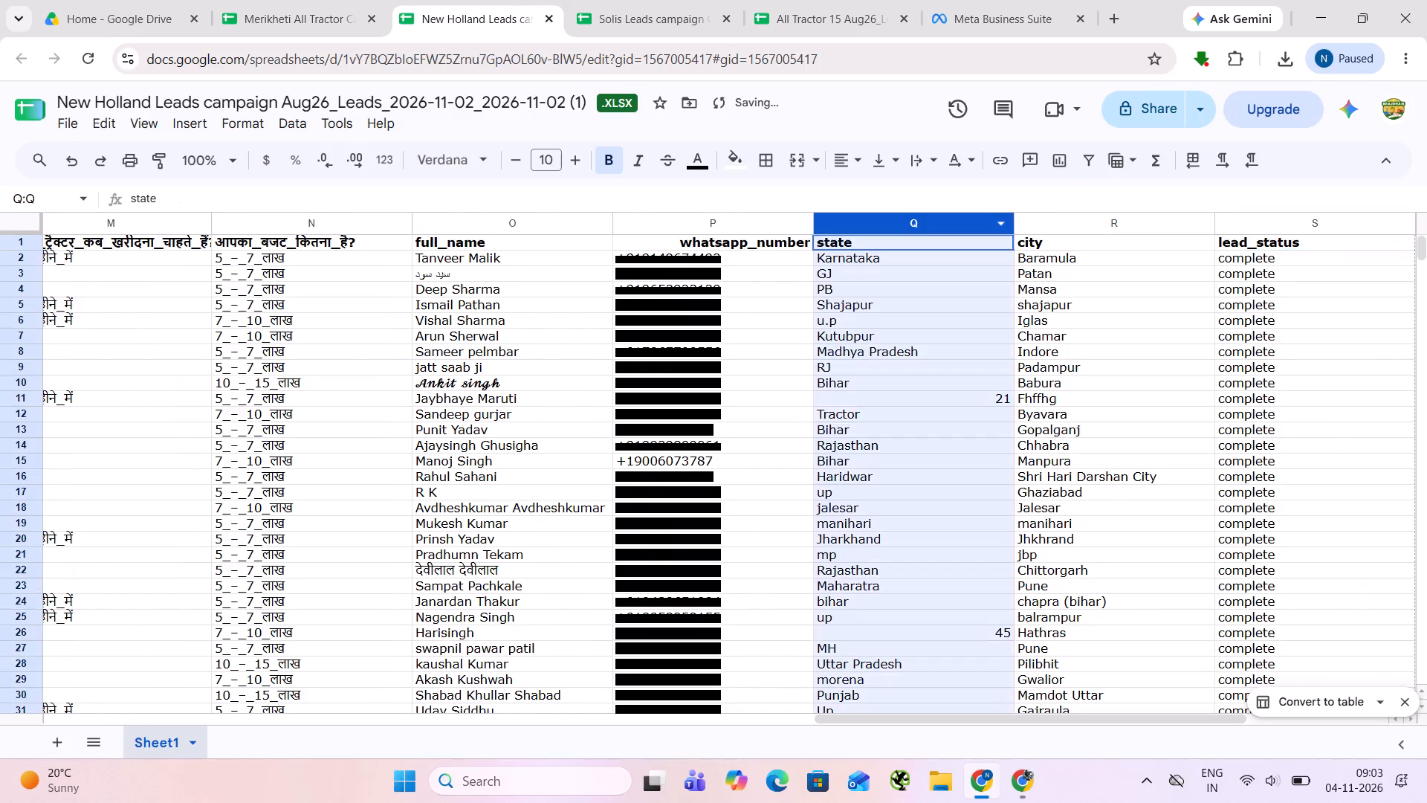
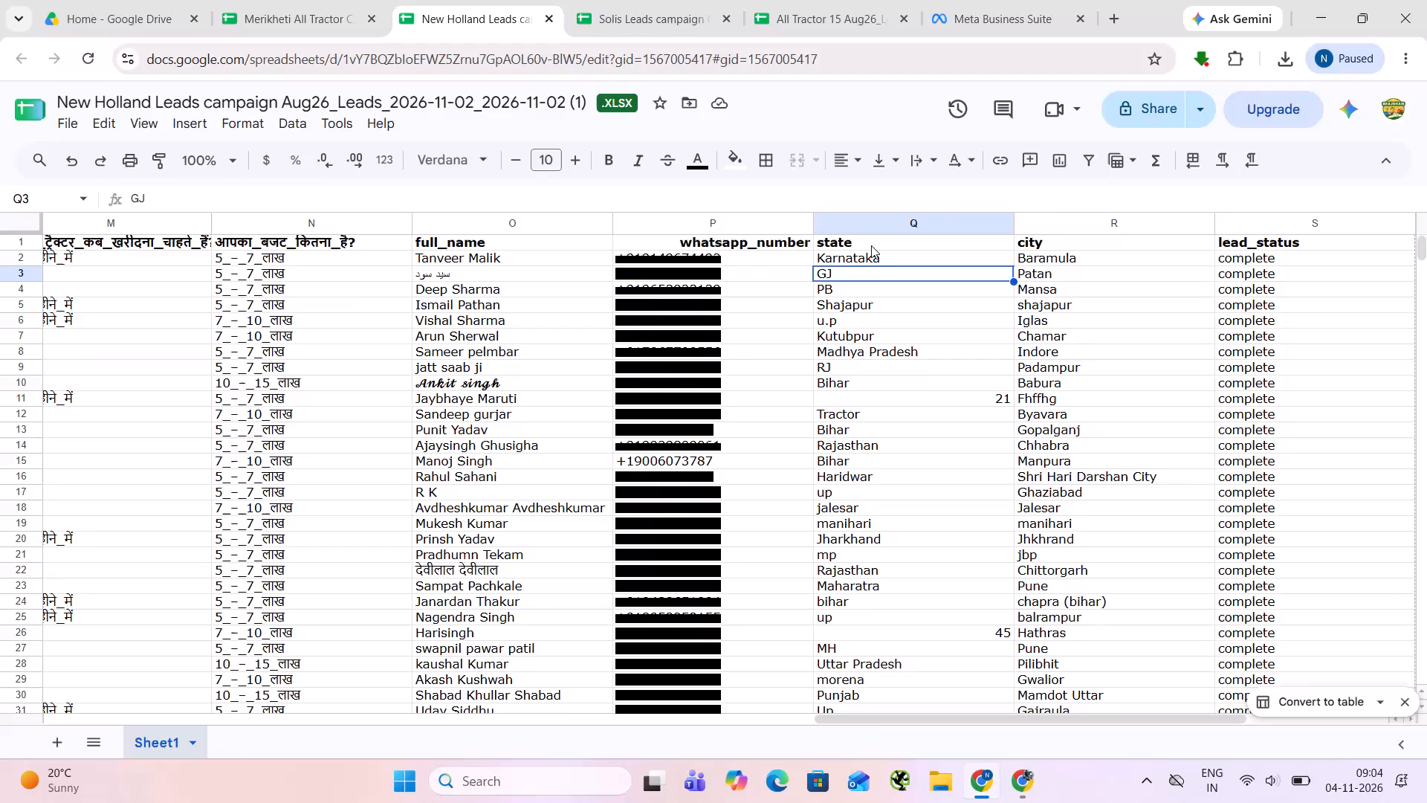
Set row 3's state to Gujarat and row 4's state to Punjab.
type("ujarat")
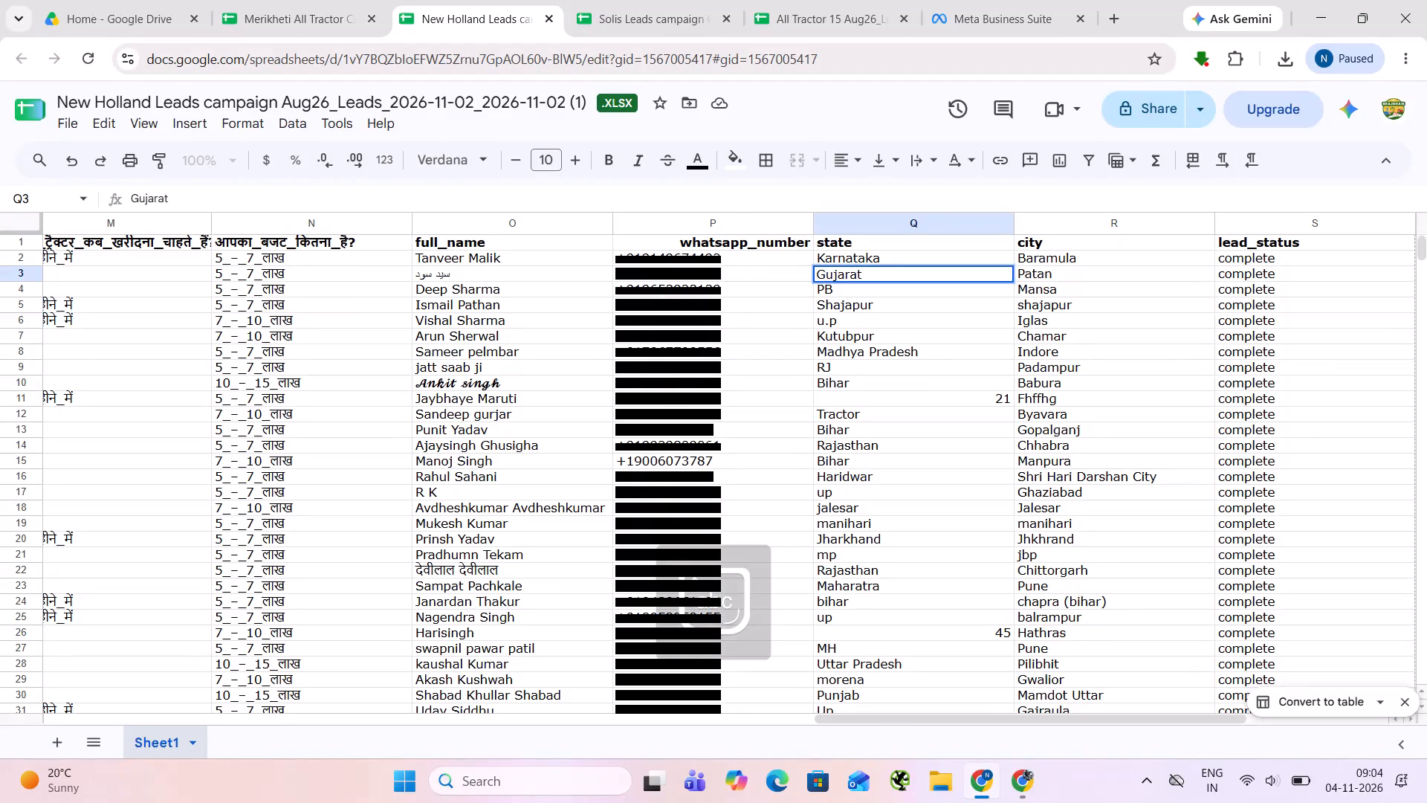
key("Right")
key("Down")
key("Left")
type("Punjab")
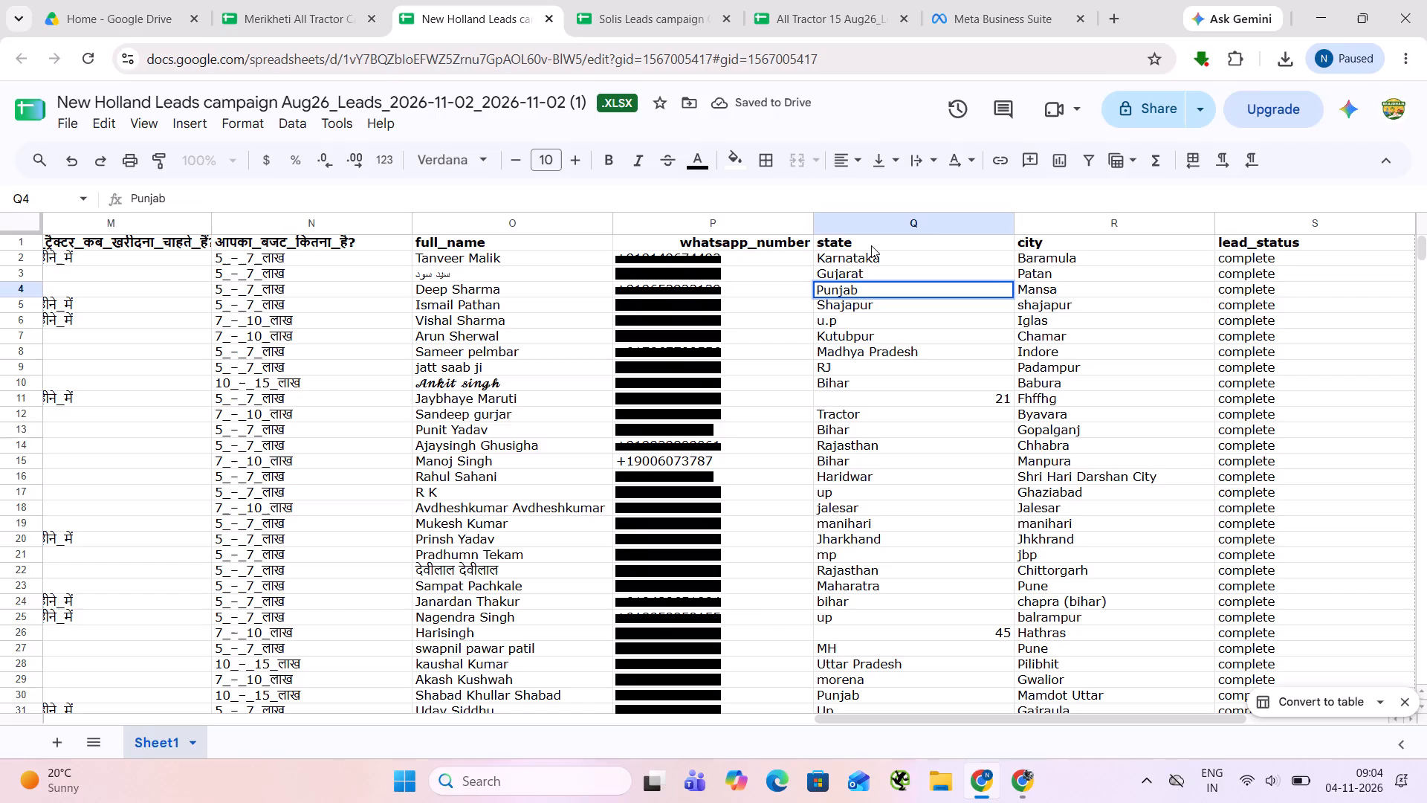
Move Shajapur from row 5's state cell into its city cell and set the state to Uttar Pradesh.
key("Down")
key("ctrl+x")
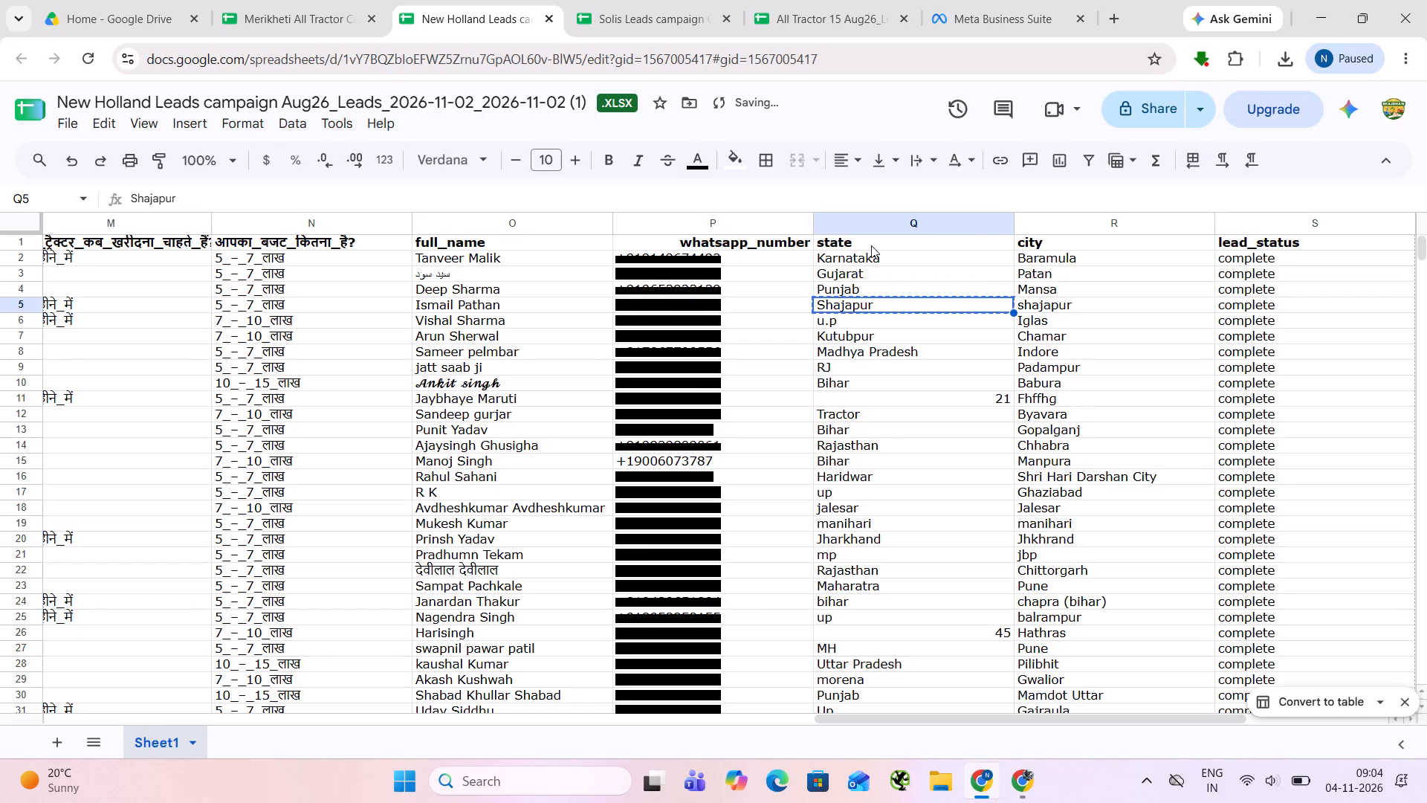
key("Right")
key("ctrl+v")
key("Left")
type("Uttt")
key("BackSpace")
type("ar")
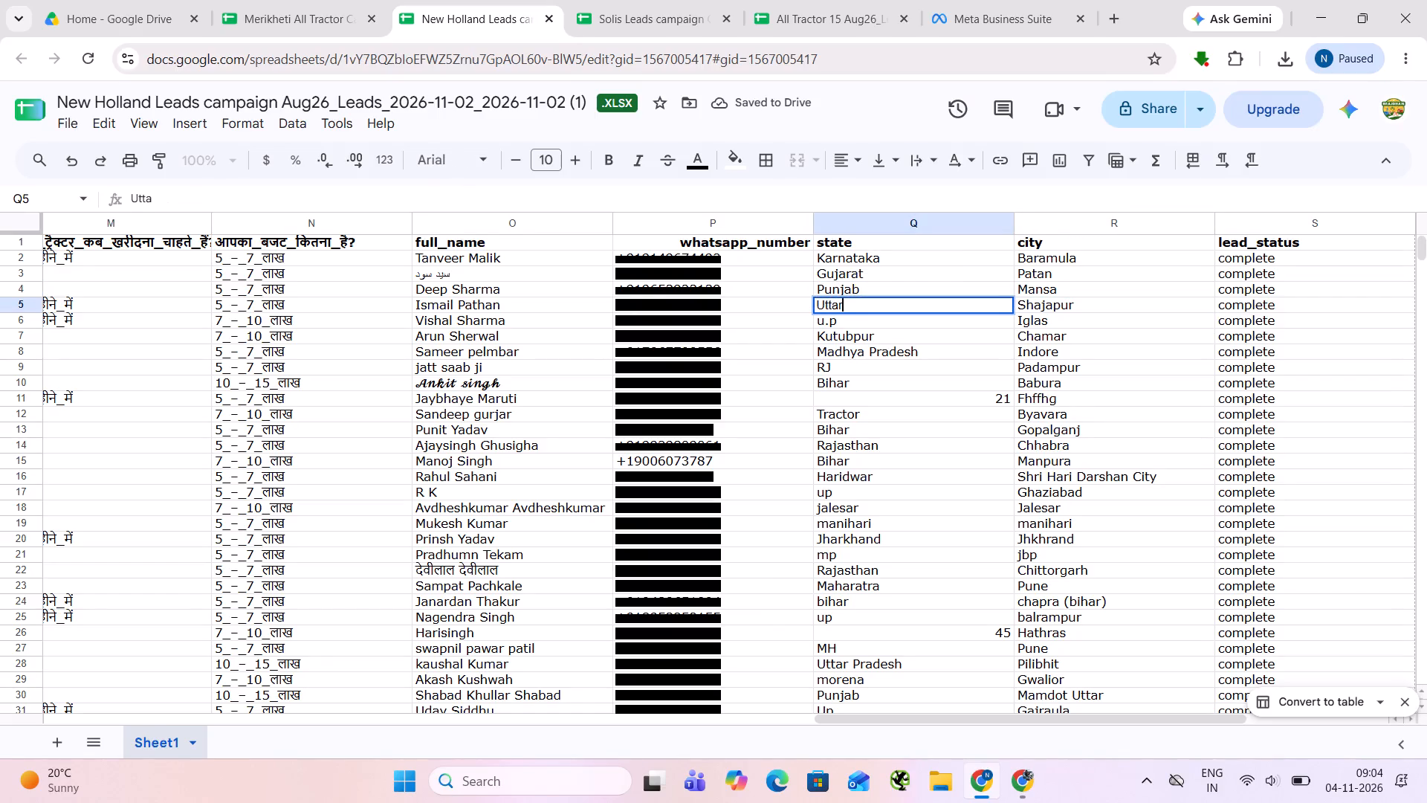
key("space")
type("Pradesh")
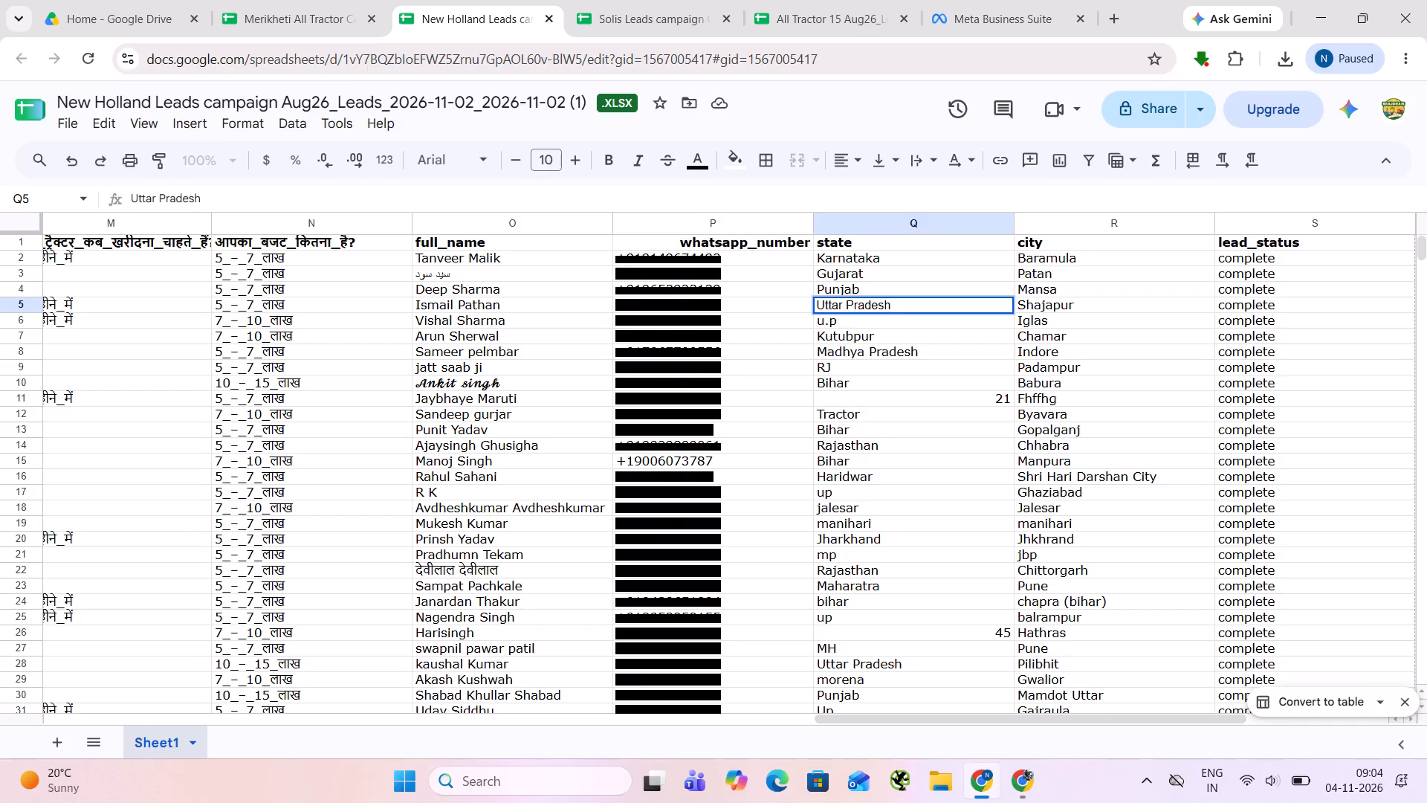
Copy Uttar Pradesh from row 5's state cell into the state cells of rows 6 and 7.
key("Down")
key("Up")
key("ctrl+c")
key("Down")
key("ctrl+v")
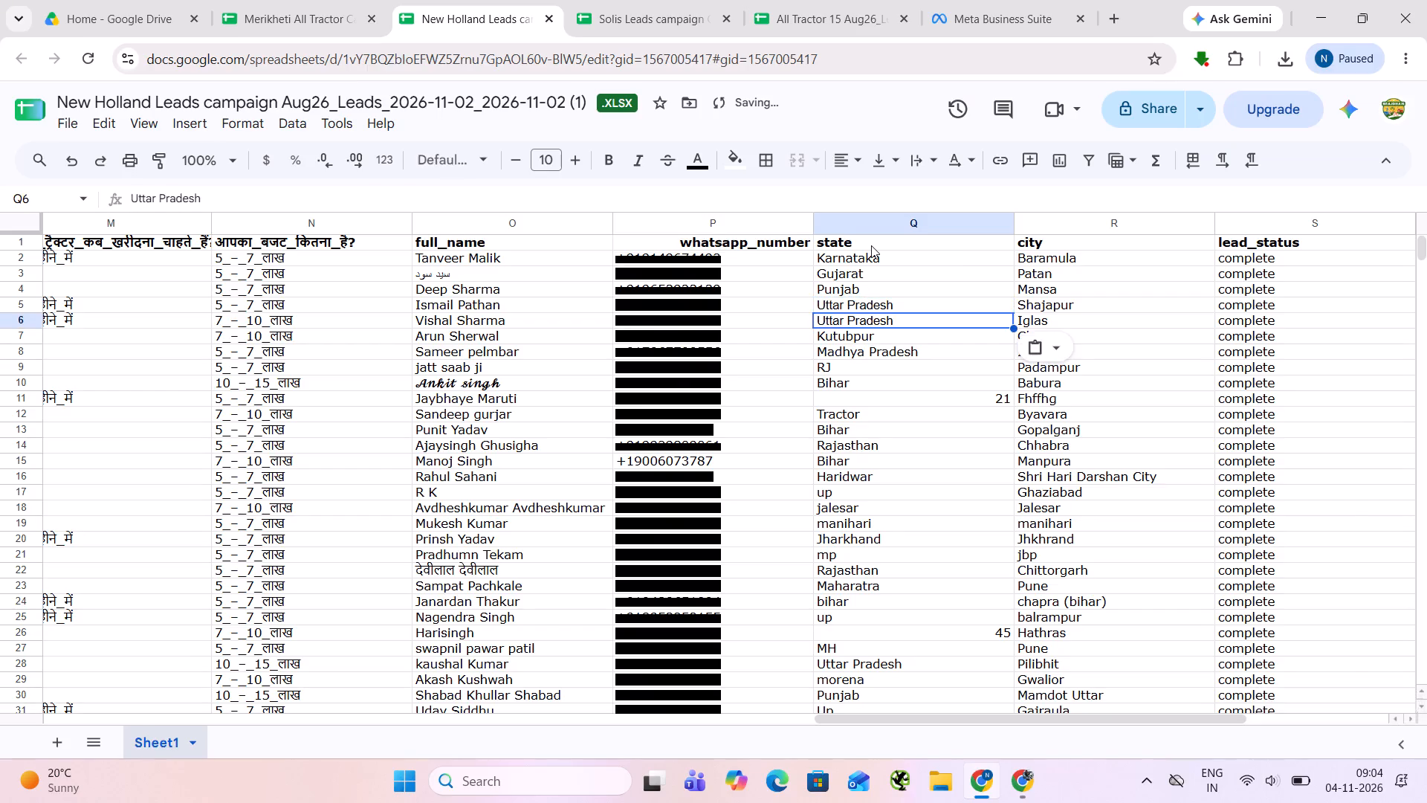
key("Down")
key("ctrl+v")
Set row 9's state to Rajasthan.
key("Down")
key("Down")
type("Rajasthan")
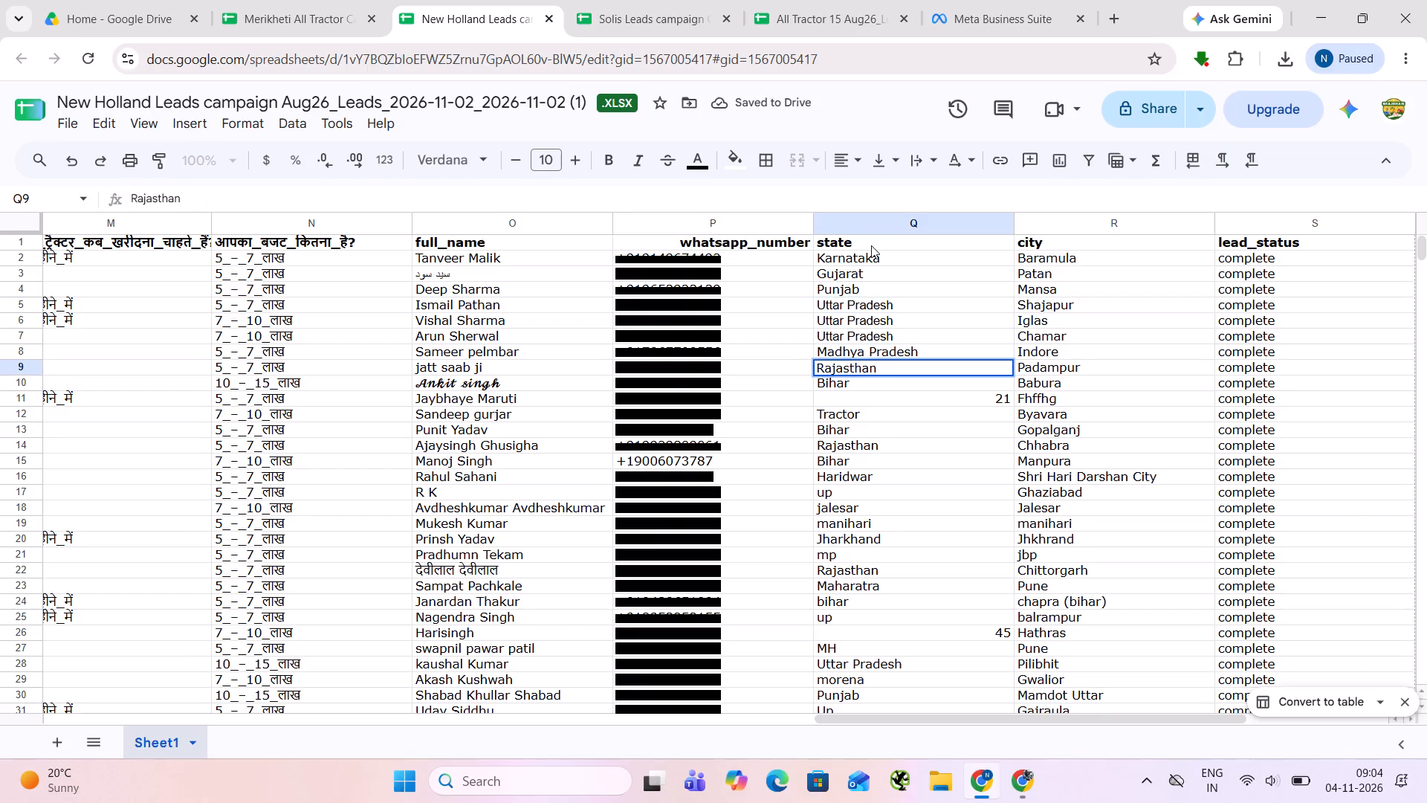
Clear the invalid city and state entries in row 11.
key("Down")
key("Right")
key("Down")
key("BackSpace")
key("Left")
key("BackSpace")
Replace row 12's invalid state entry with Uttar Pradesh.
key("Down")
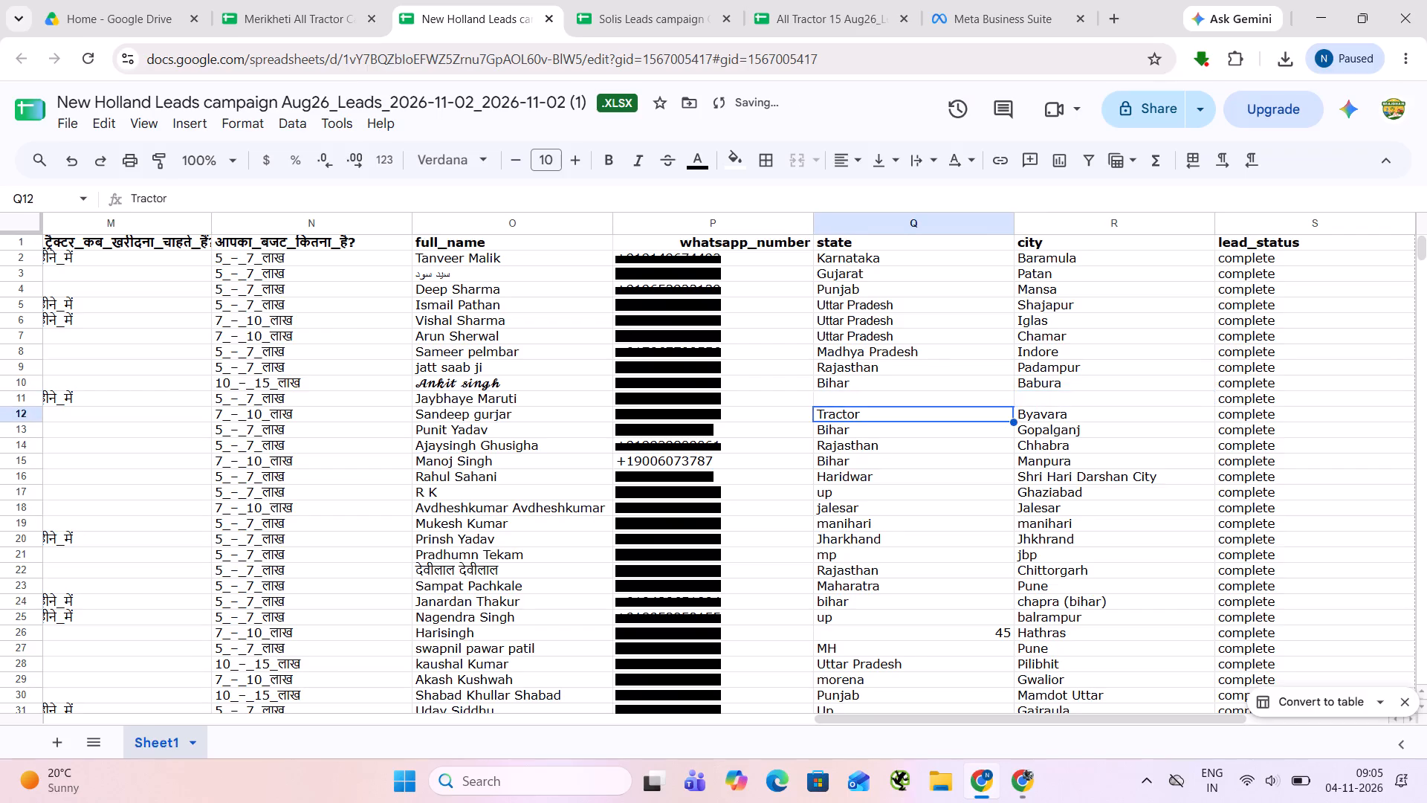
key("BackSpace")
key("Right")
key("Left")
type("Uttar")
key("space")
type("Pradesh")
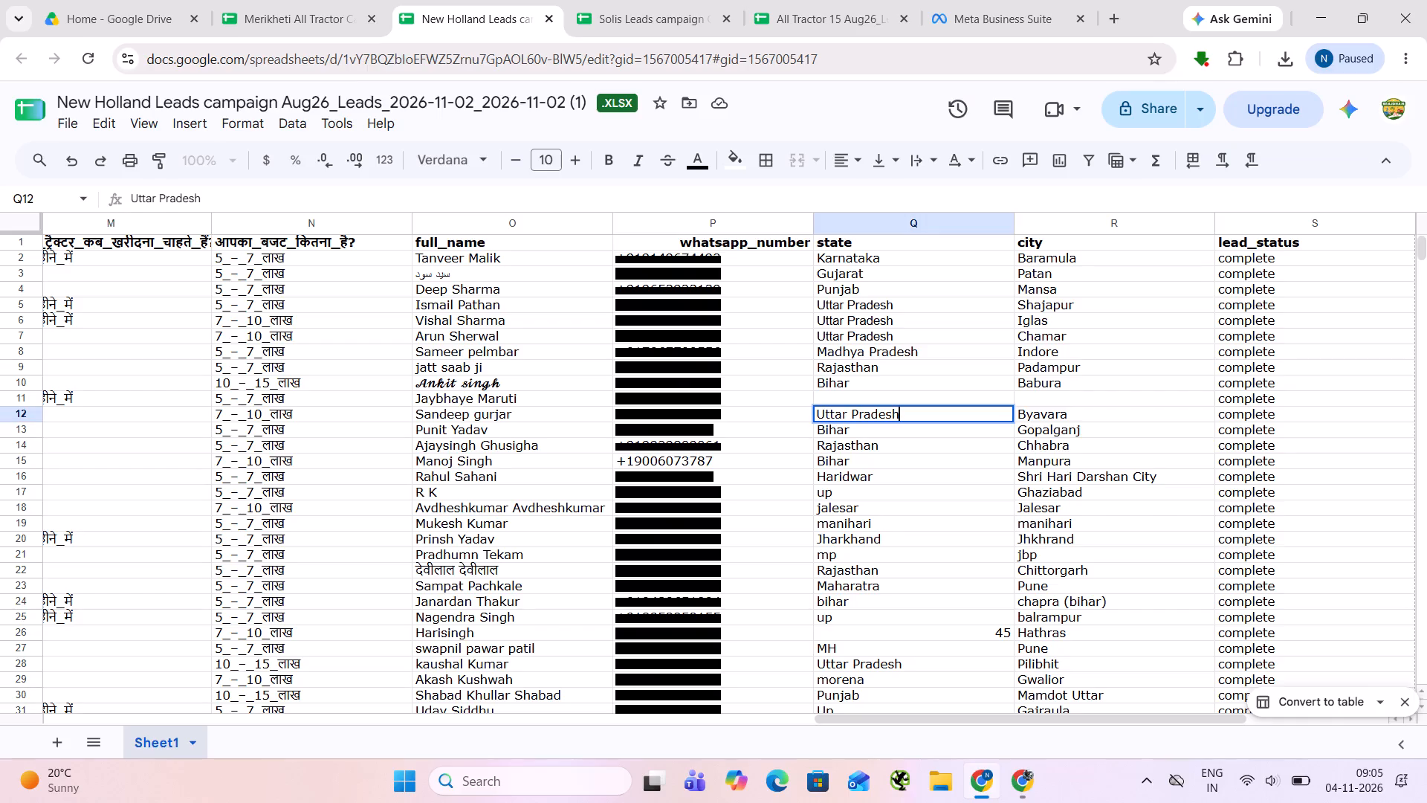
key("Down")
Move Haridwar from row 16's state cell into its city cell and enter Utthrakhand as the state.
key("Down")
key("Right")
key("Down")
key("Left")
key("Down")
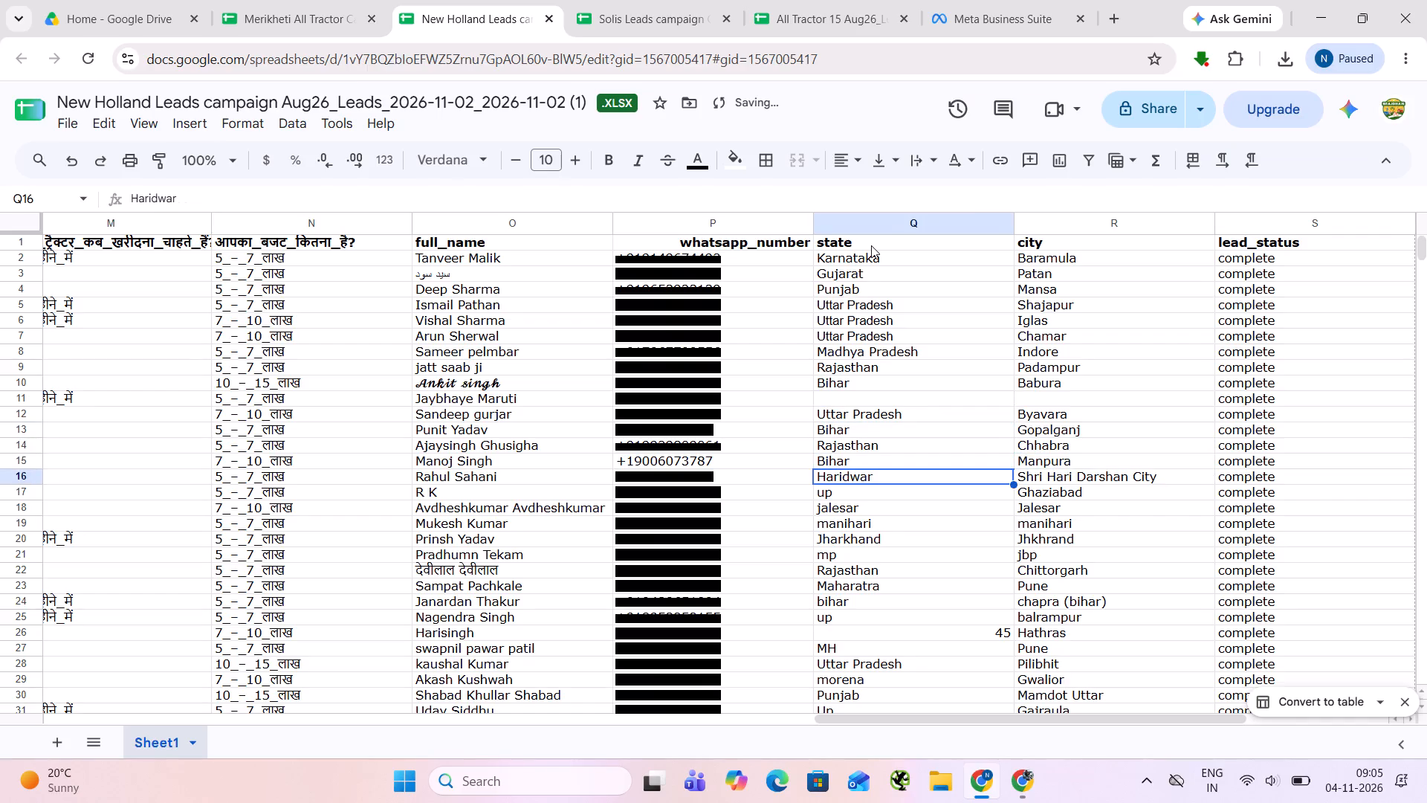
key("ctrl+x")
key("Right")
key("ctrl+v")
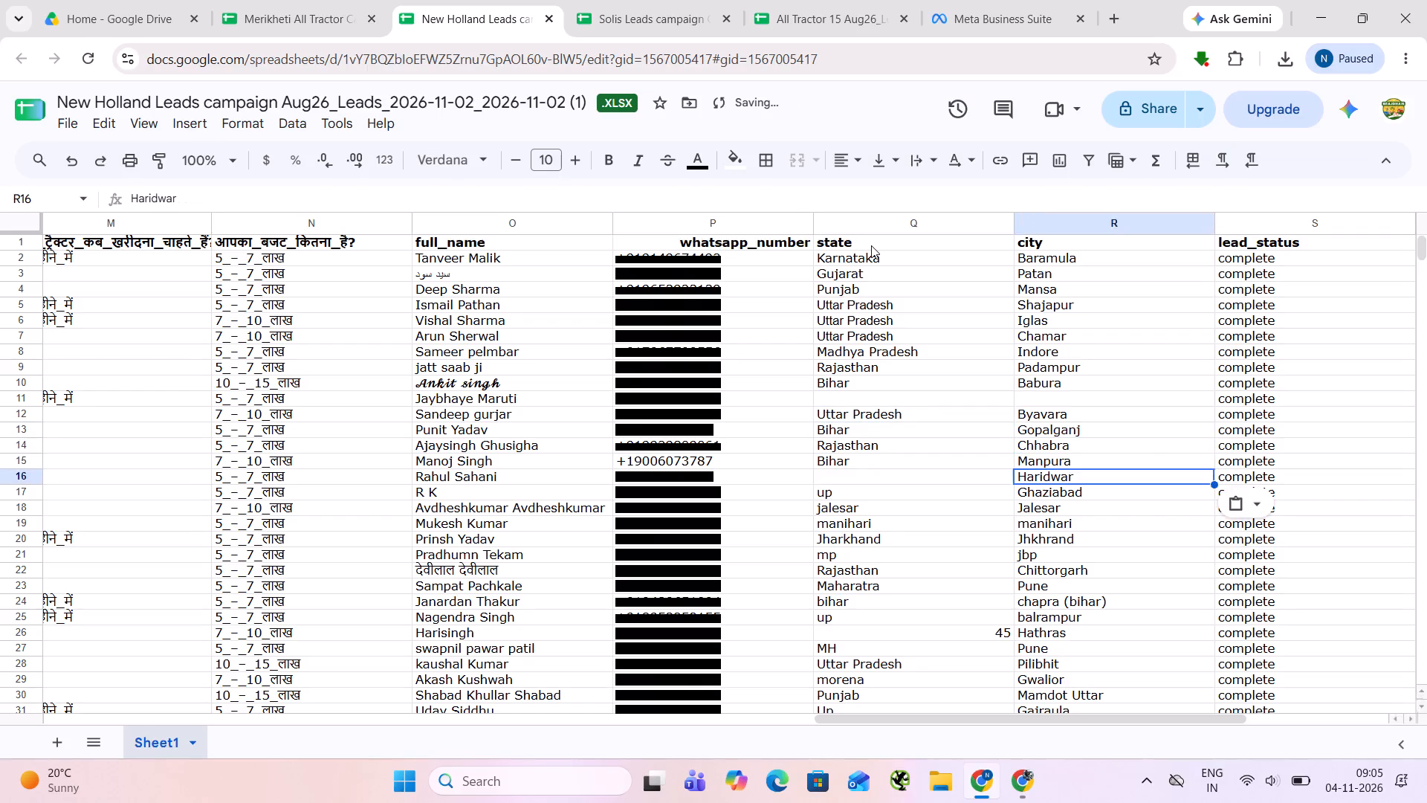
key("Left")
type("Utthrakhand")
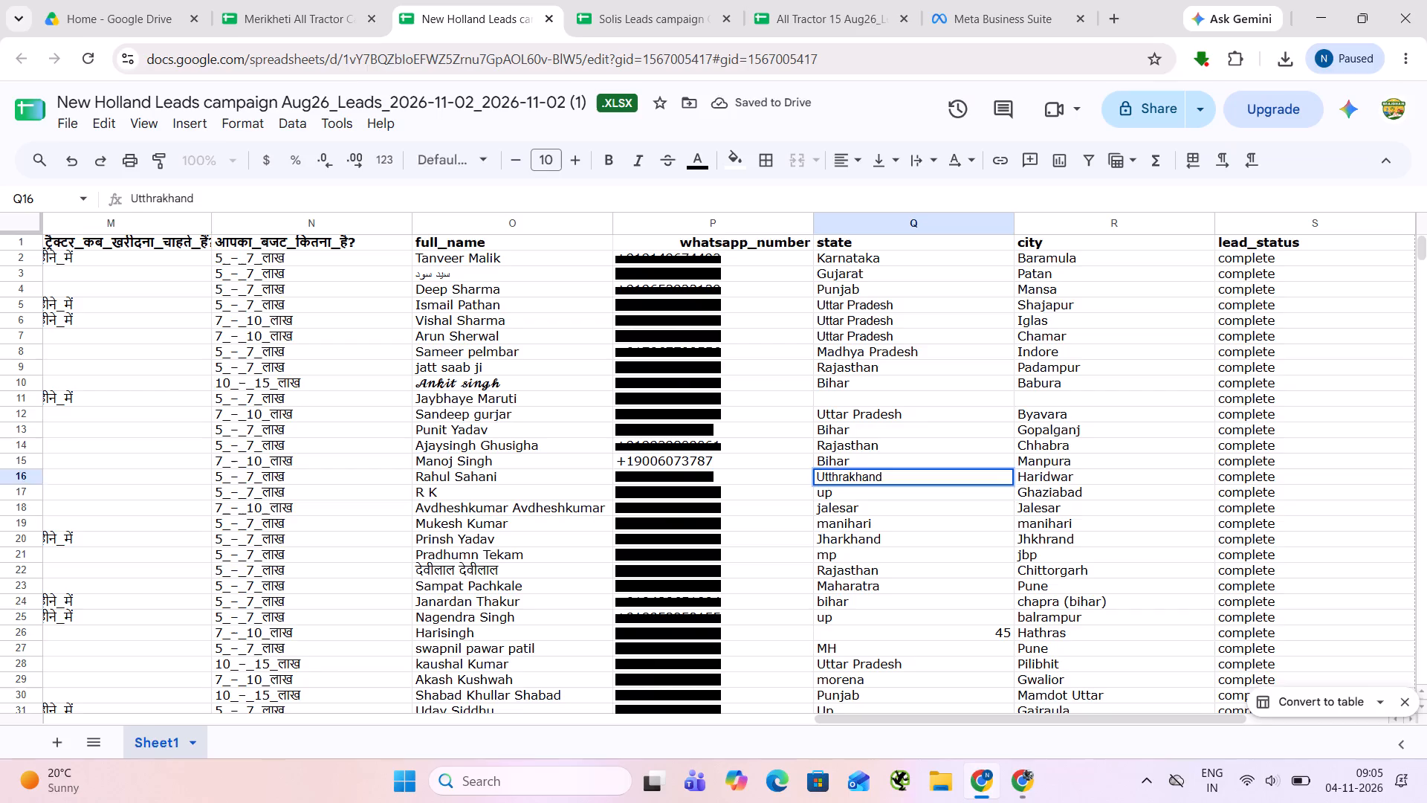
Set row 17's state to Uttar Pradesh and fill it down into row 18.
key("Down")
type("Uttar")
key("space")
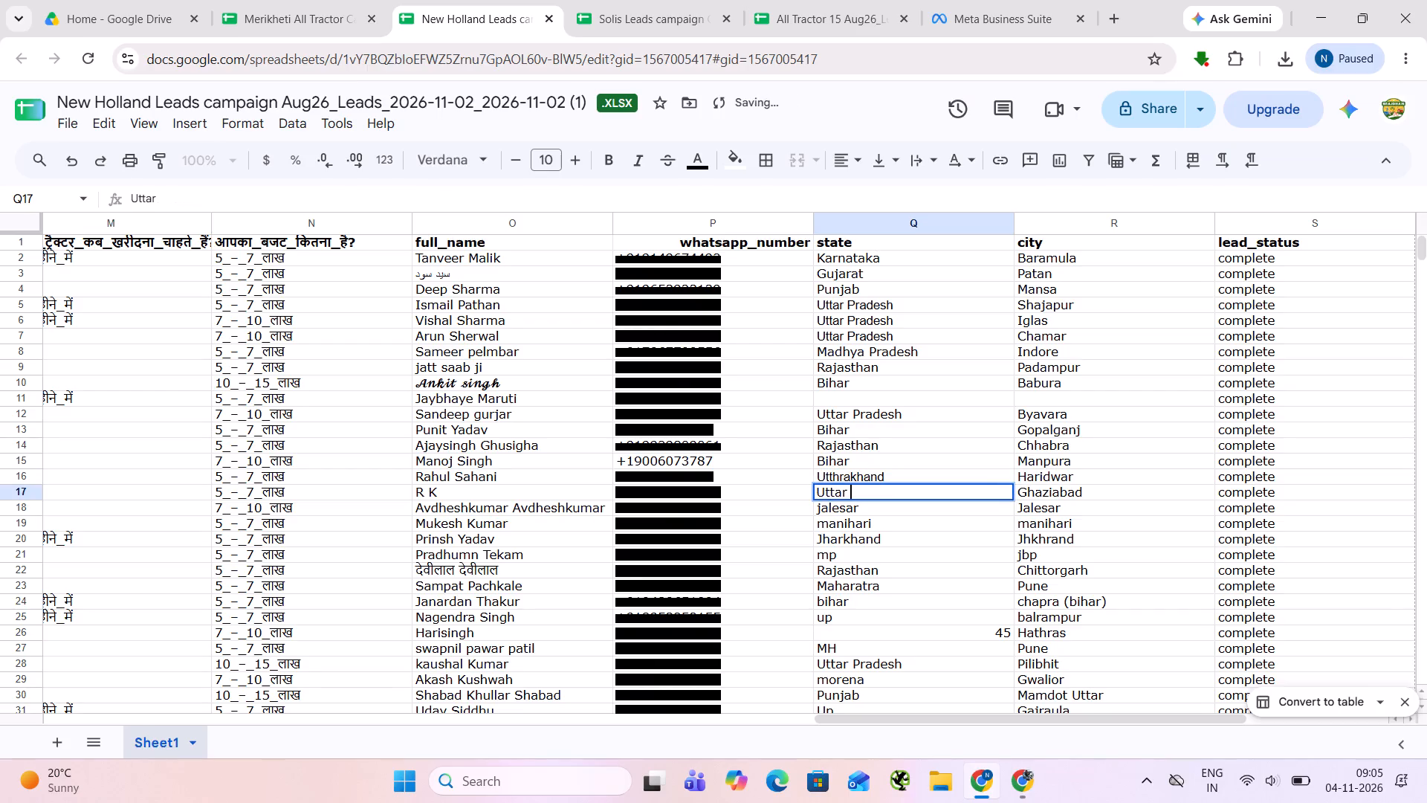
key("Return")
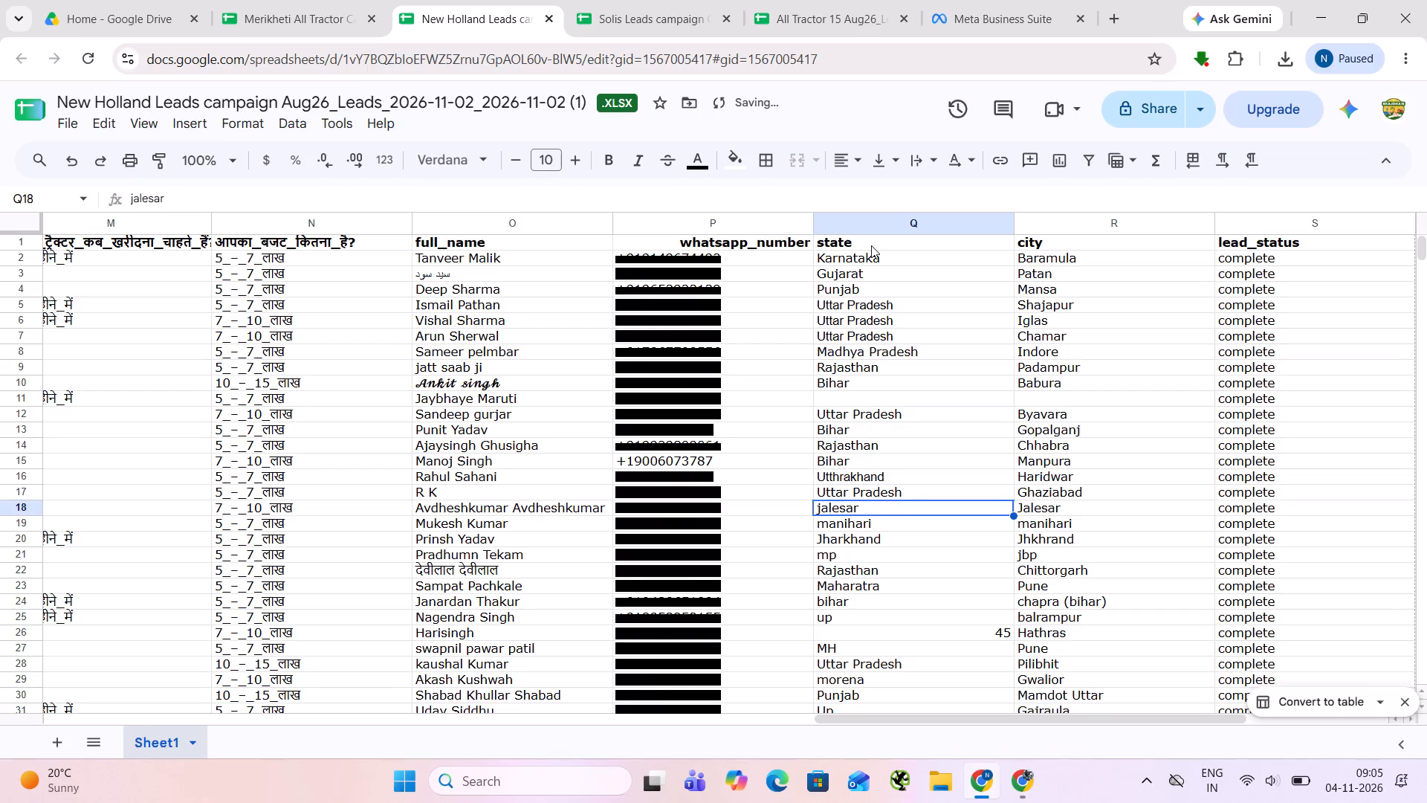
key("ctrl+d")
Clear row 19's city and fill its state with Uttar Pradesh from the row above.
key("Right")
key("Down")
key("BackSpace")
key("Left")
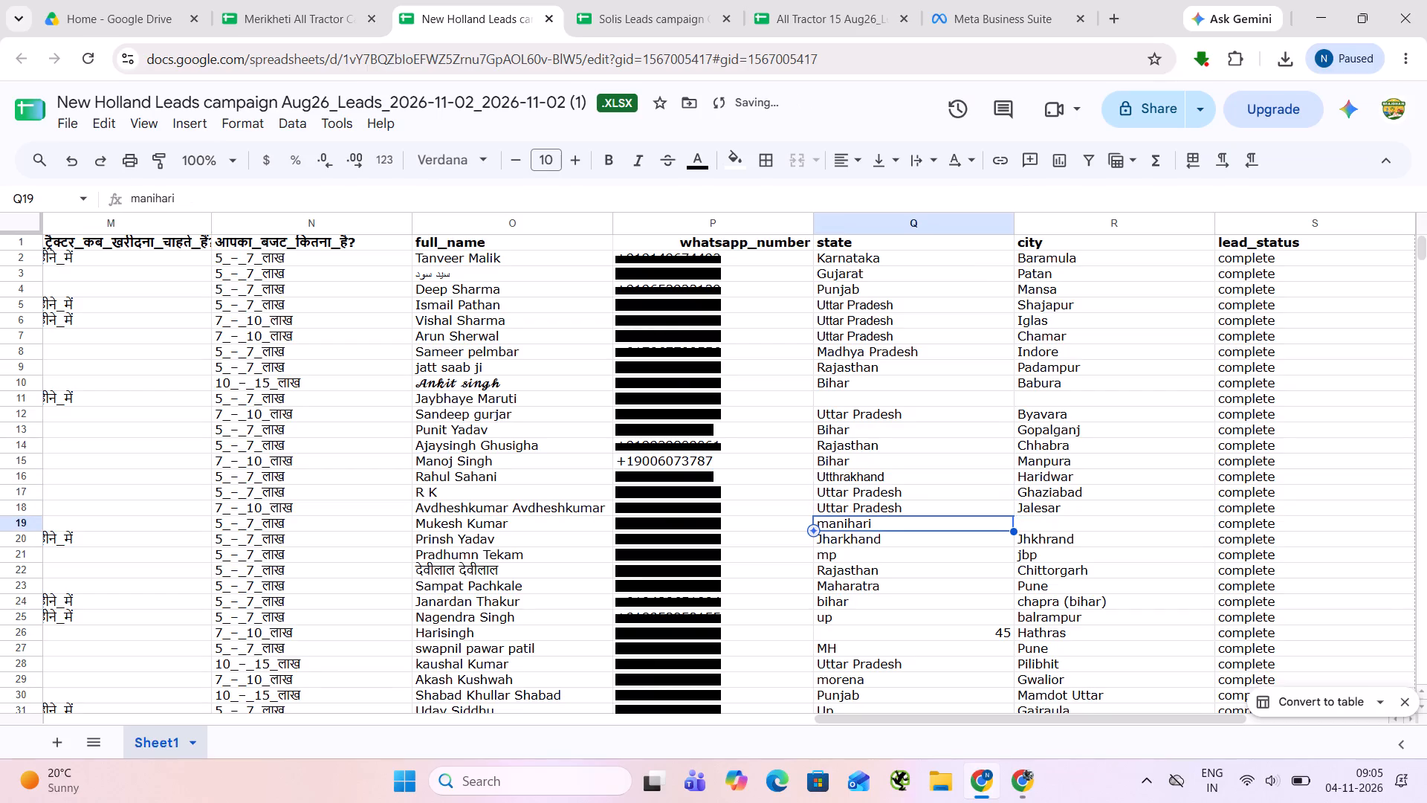
key("ctrl+d")
Clear the city entries in rows 20 and 21.
key("Down")
key("Right")
key("BackSpace")
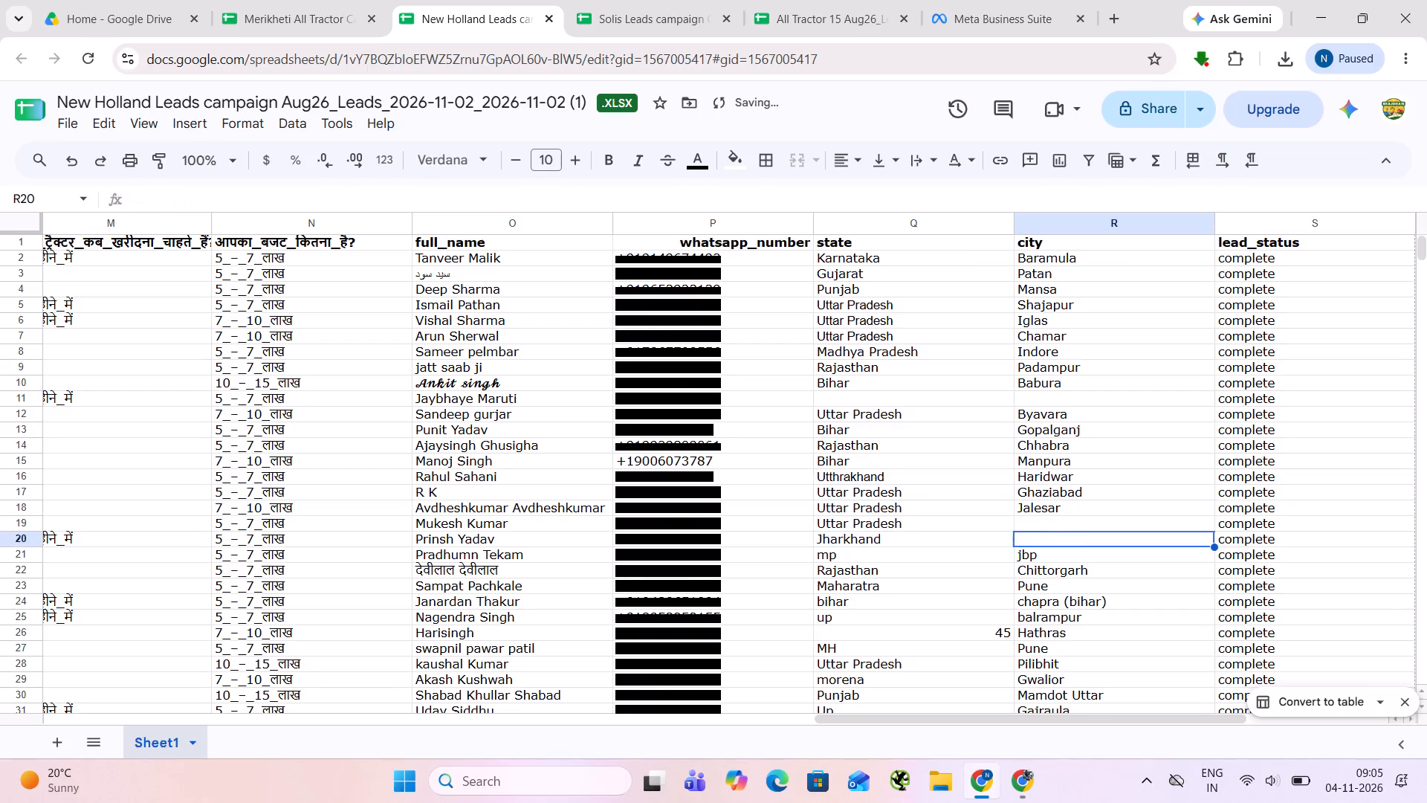
key("Down")
key("BackSpace")
Set row 21's state to Madhya Pradesh.
key("Left")
key("shift+m")
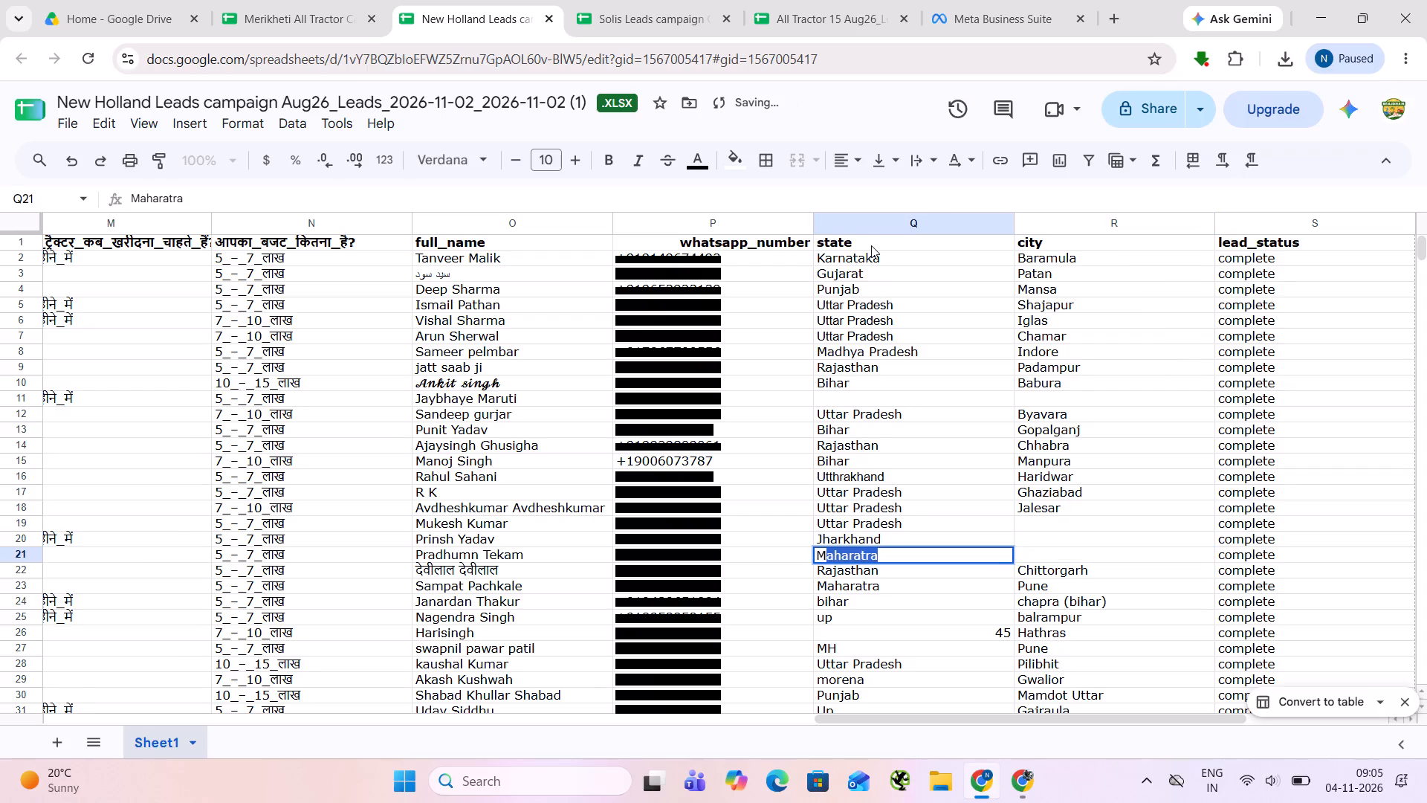
key("BackSpace")
type("adhya Pradesh")
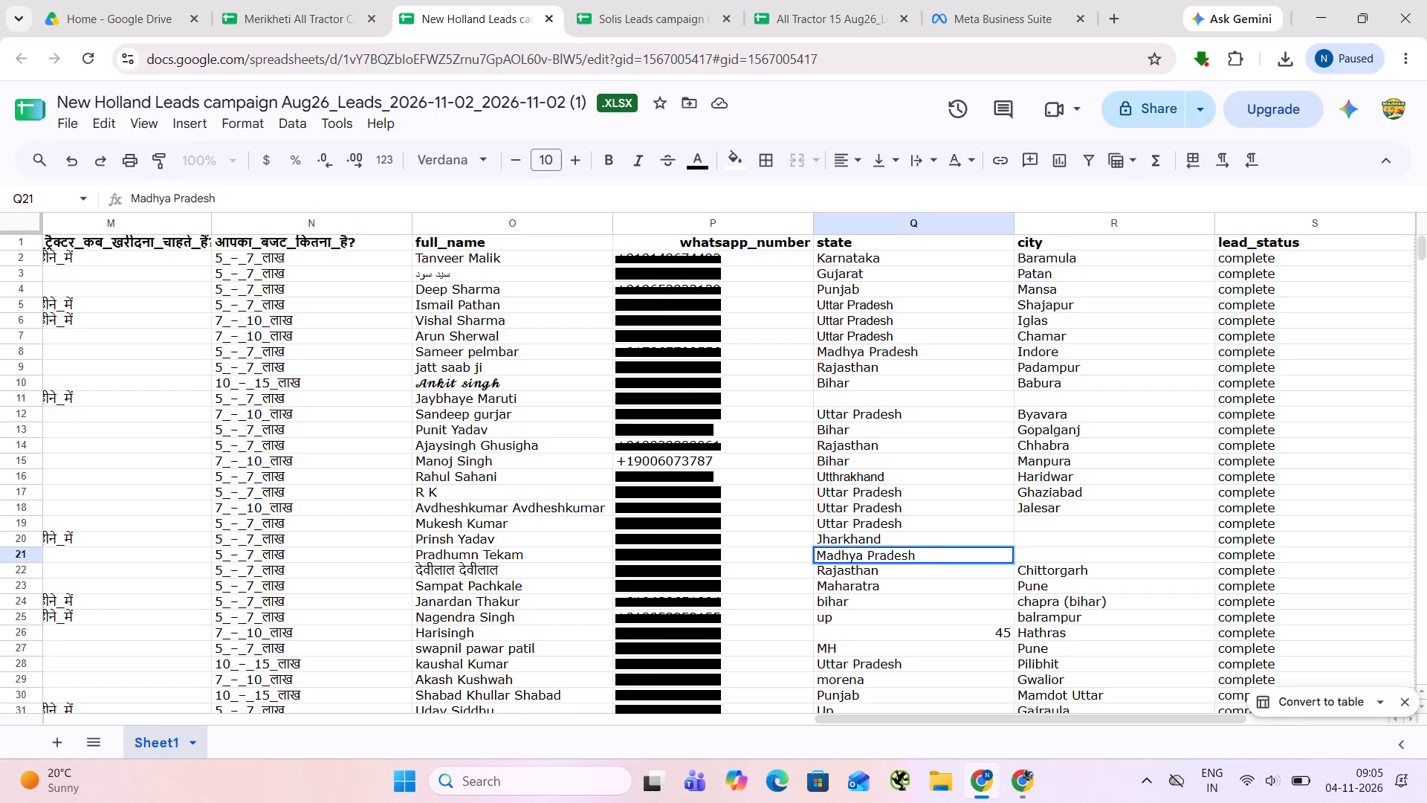
key("BackSpace")
key("h")
Correct row 23's state to Maharashtra.
key("Down")
key("Down")
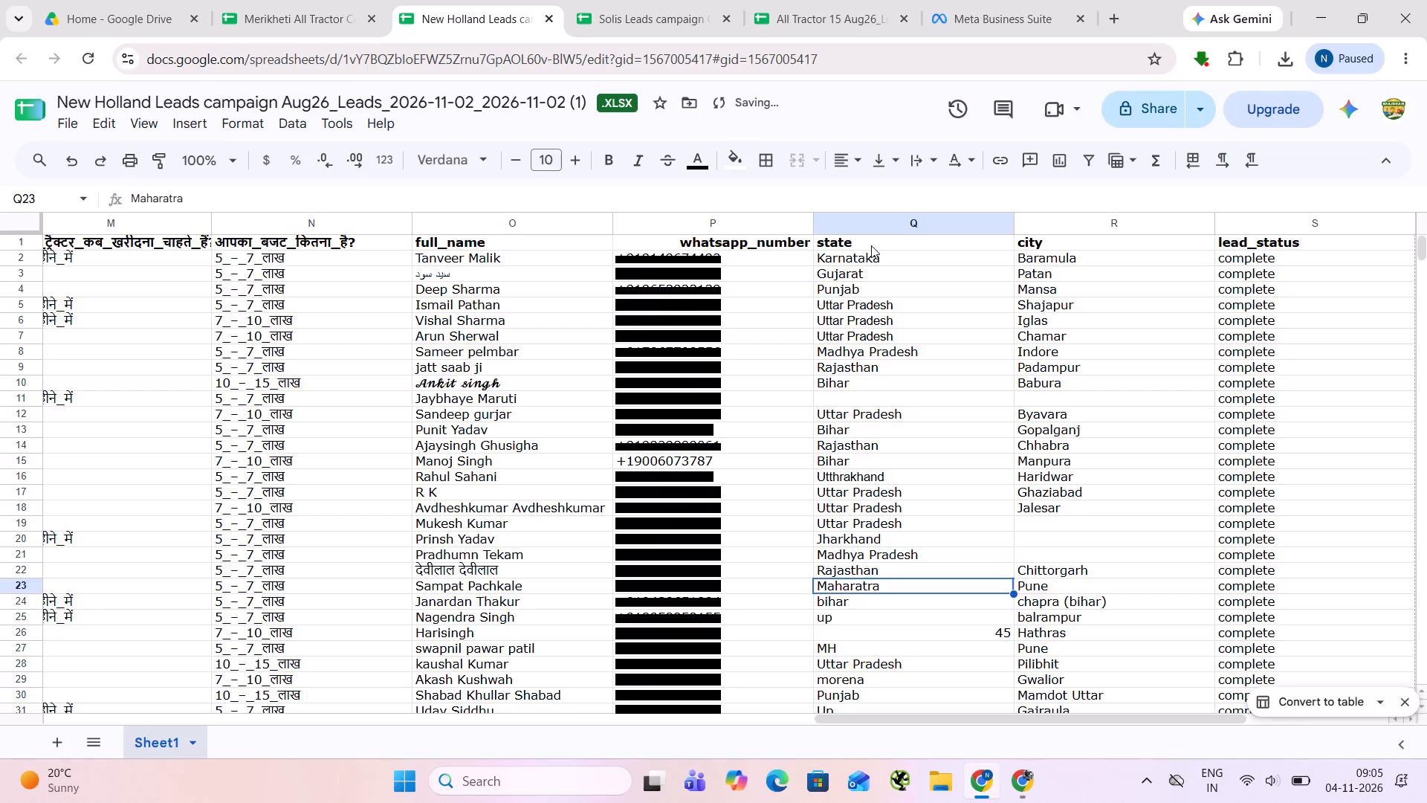
type("Maharashtra")
Set row 24's state to Bihar and clear the city entries in rows 24 and 25.
key("Down")
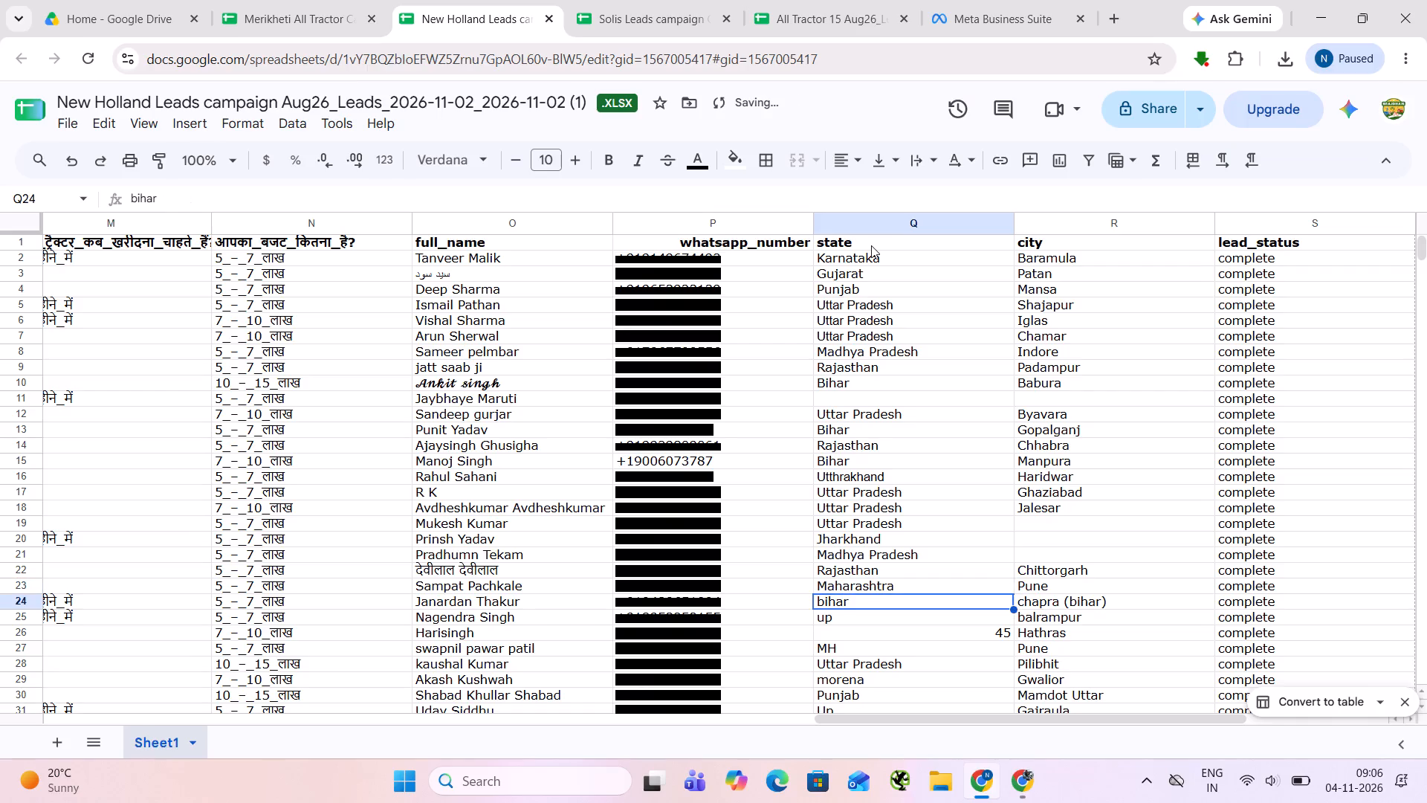
type("Bihar")
key("Right")
key("BackSpace")
key("Down")
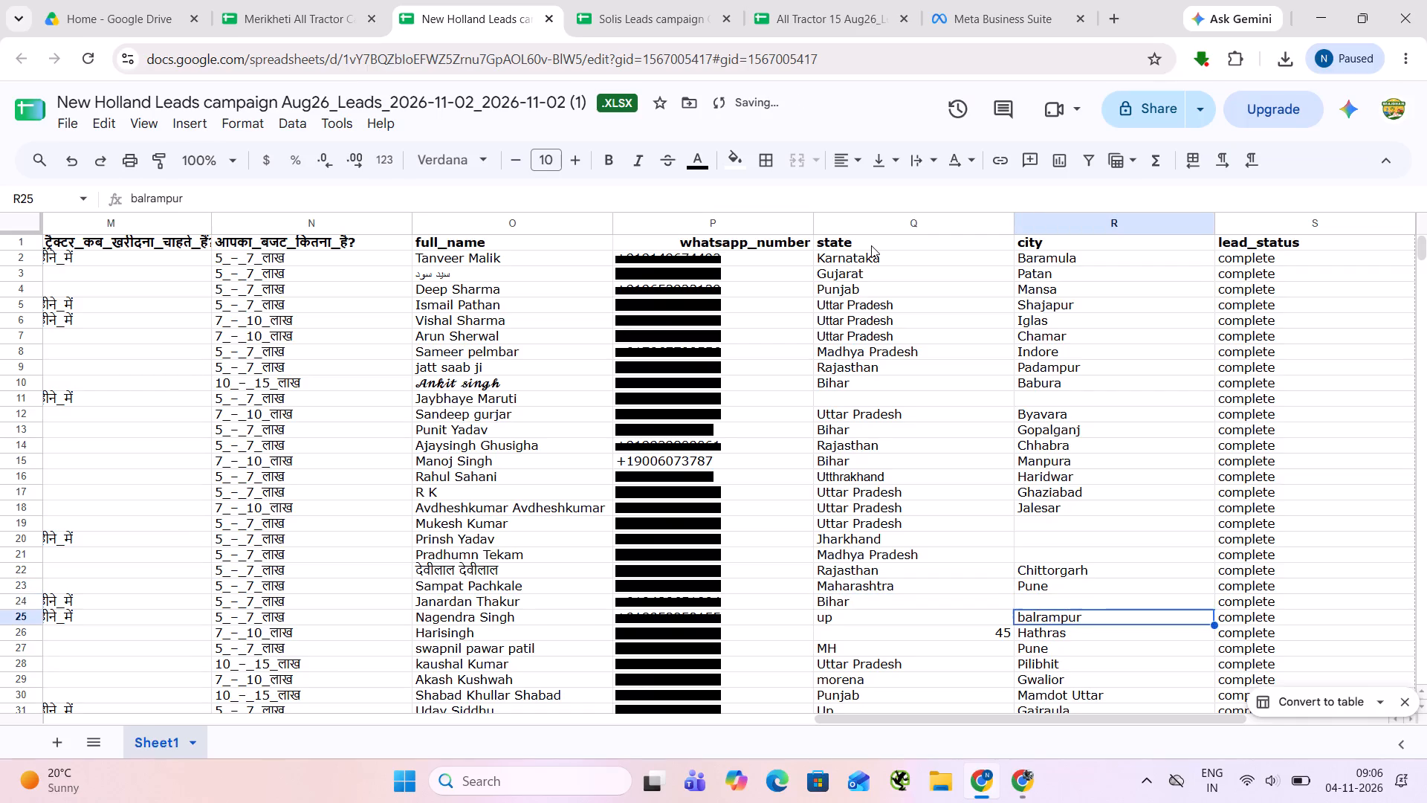
key("BackSpace")
Set row 25's state to Uttar Pradesh and fill it down into row 26.
key("Left")
type("Uttar")
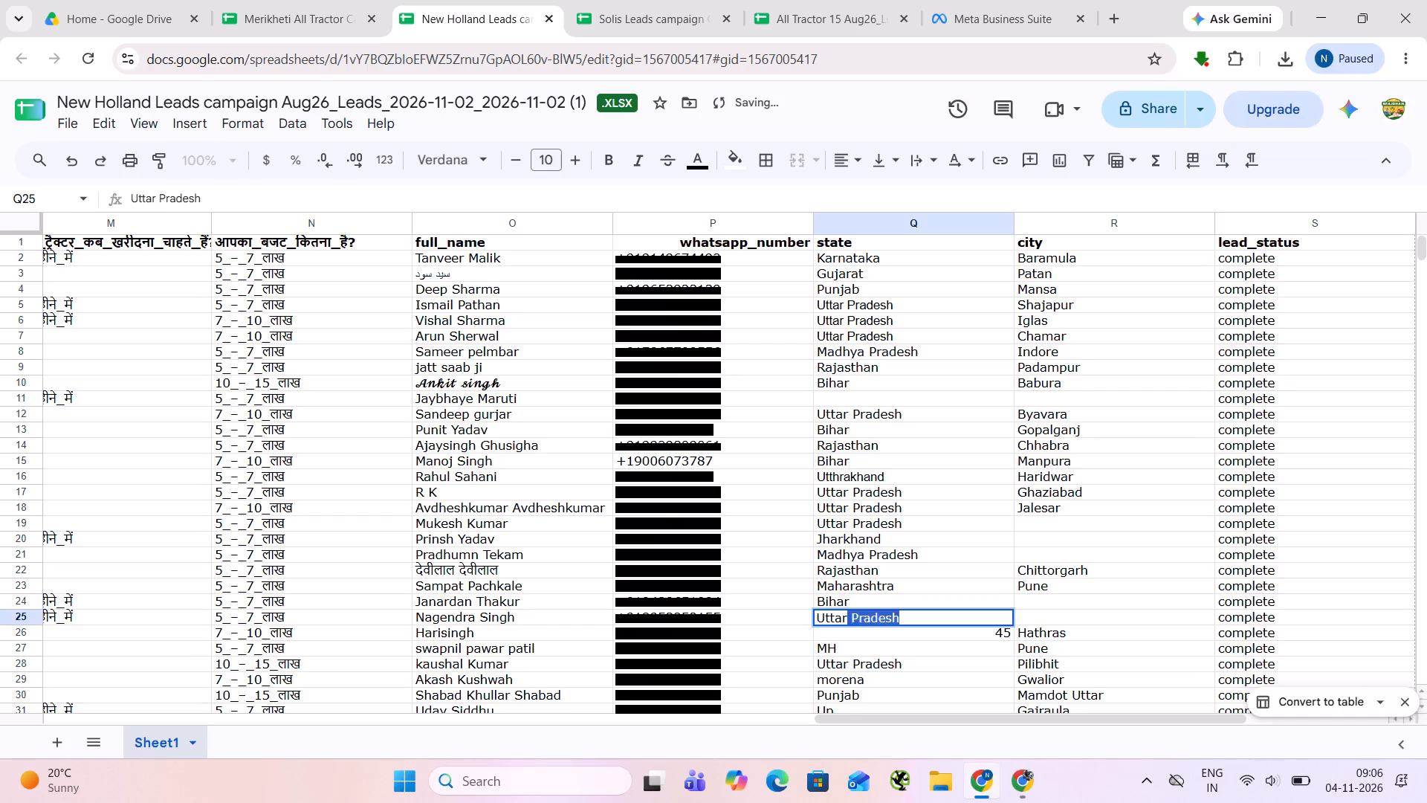
key("space")
key("Return")
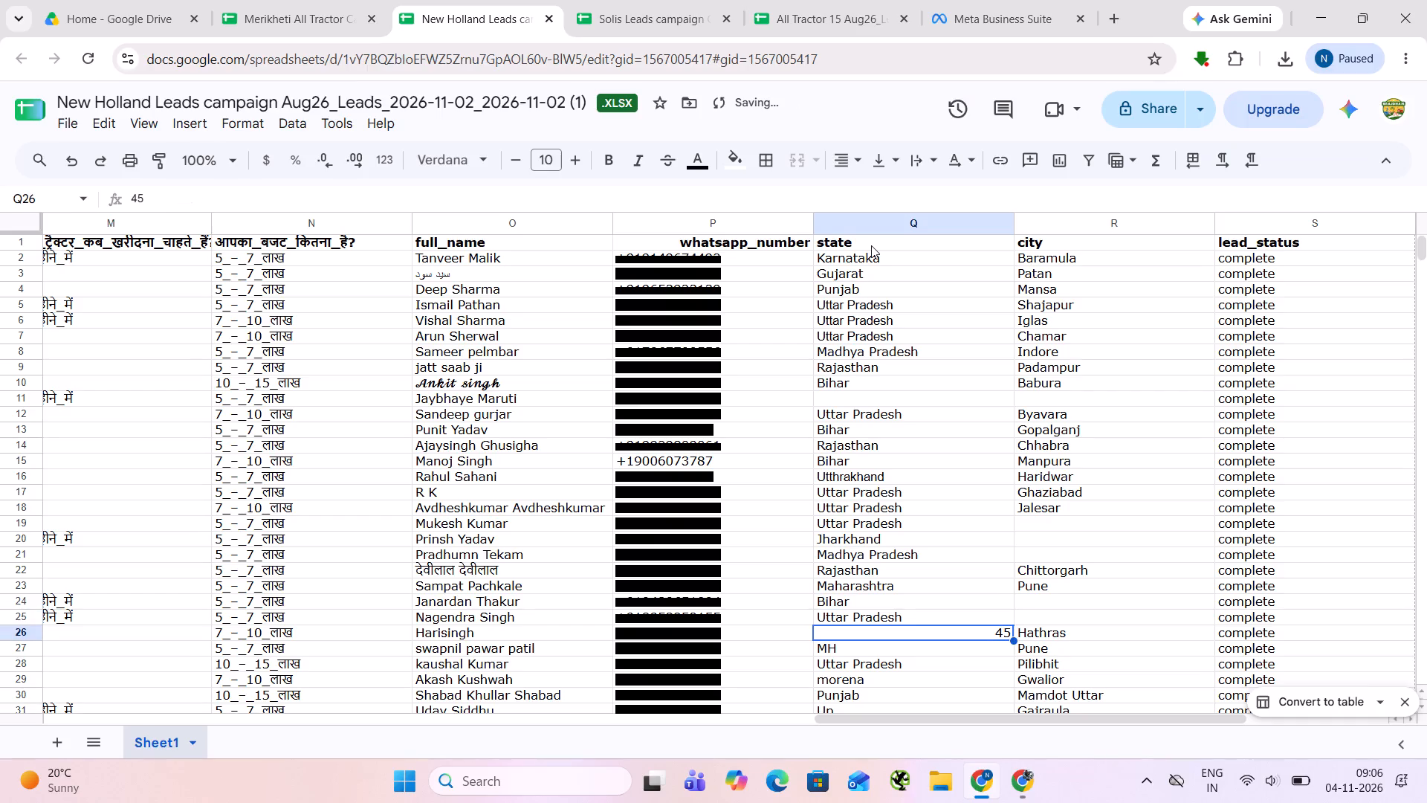
key("ctrl+d")
Set row 27's state to Maharashtra.
key("Down")
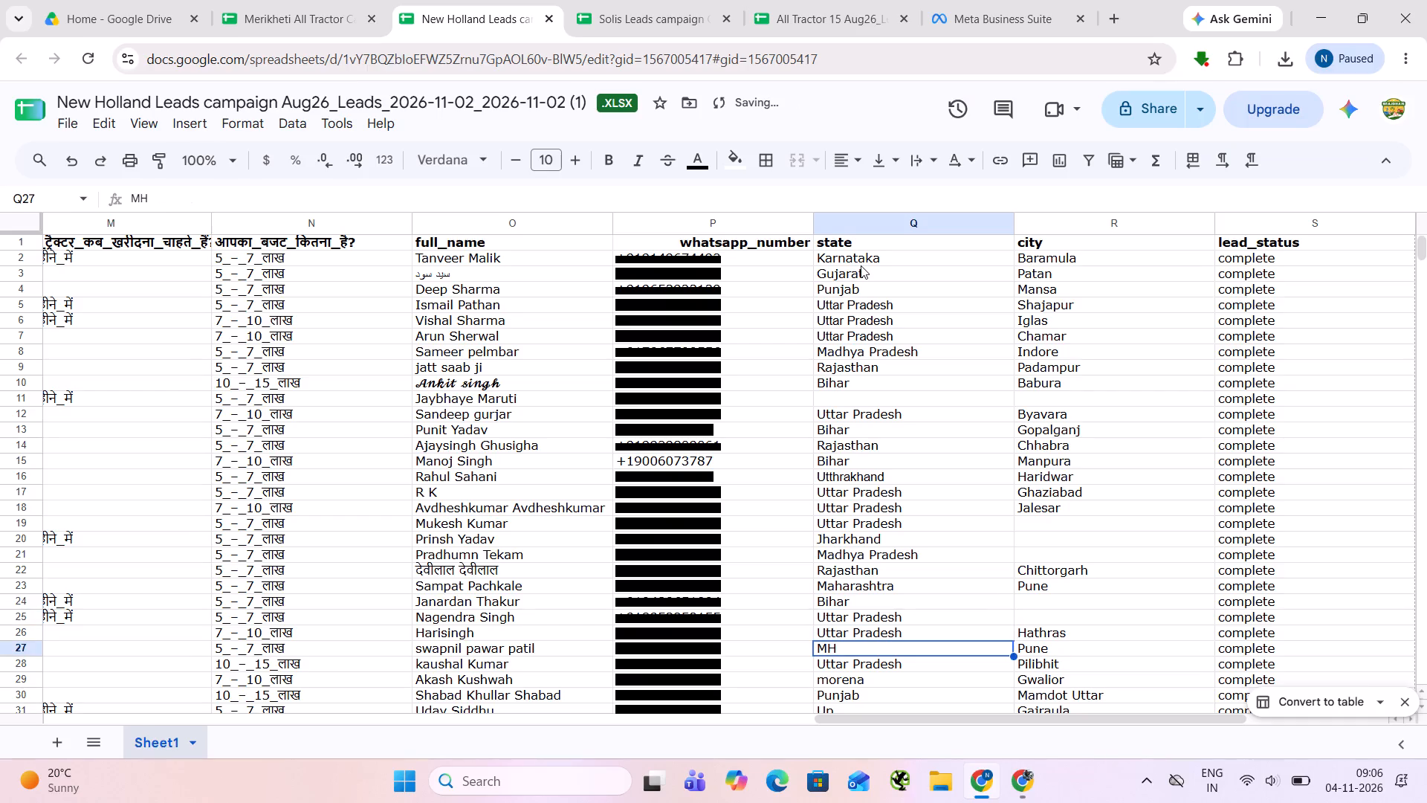
type("Maharashr")
key("BackSpace")
type("tra")
Copy Uttar Pradesh from row 28's state cell into the state cells of rows 29 and 31.
key("Down")
key("Down")
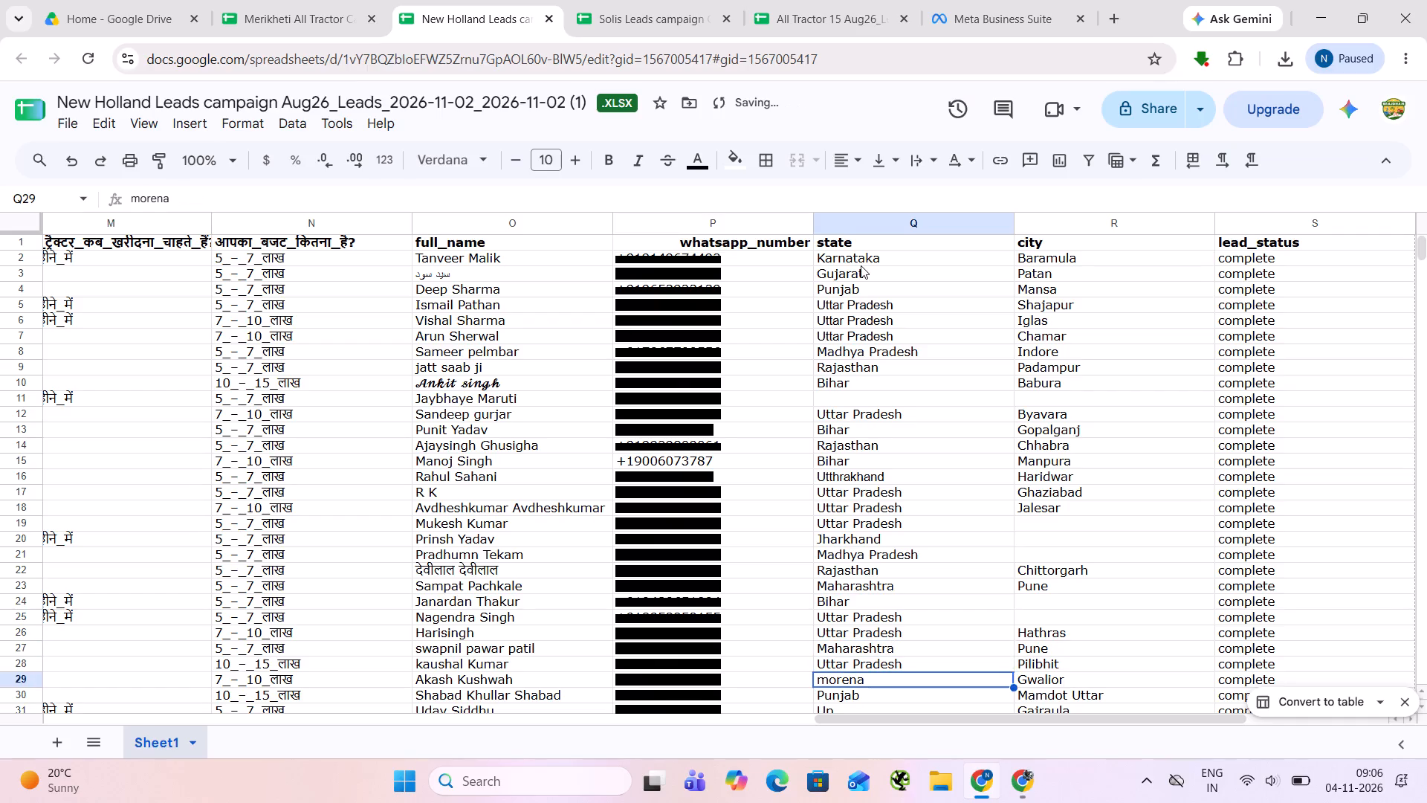
key("Up")
key("ctrl+c")
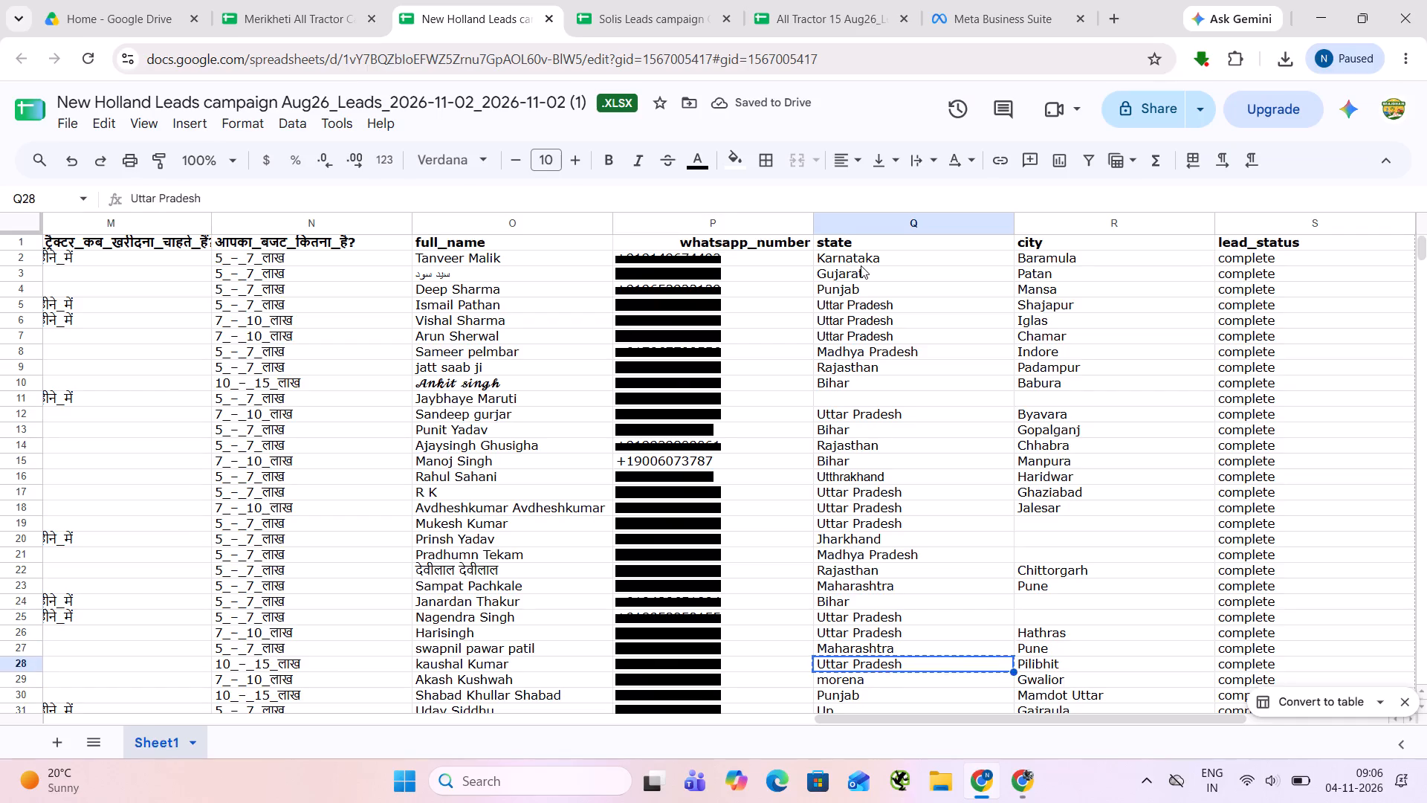
key("Down")
key("ctrl+v")
key("Down")
key("Down")
key("ctrl+v")
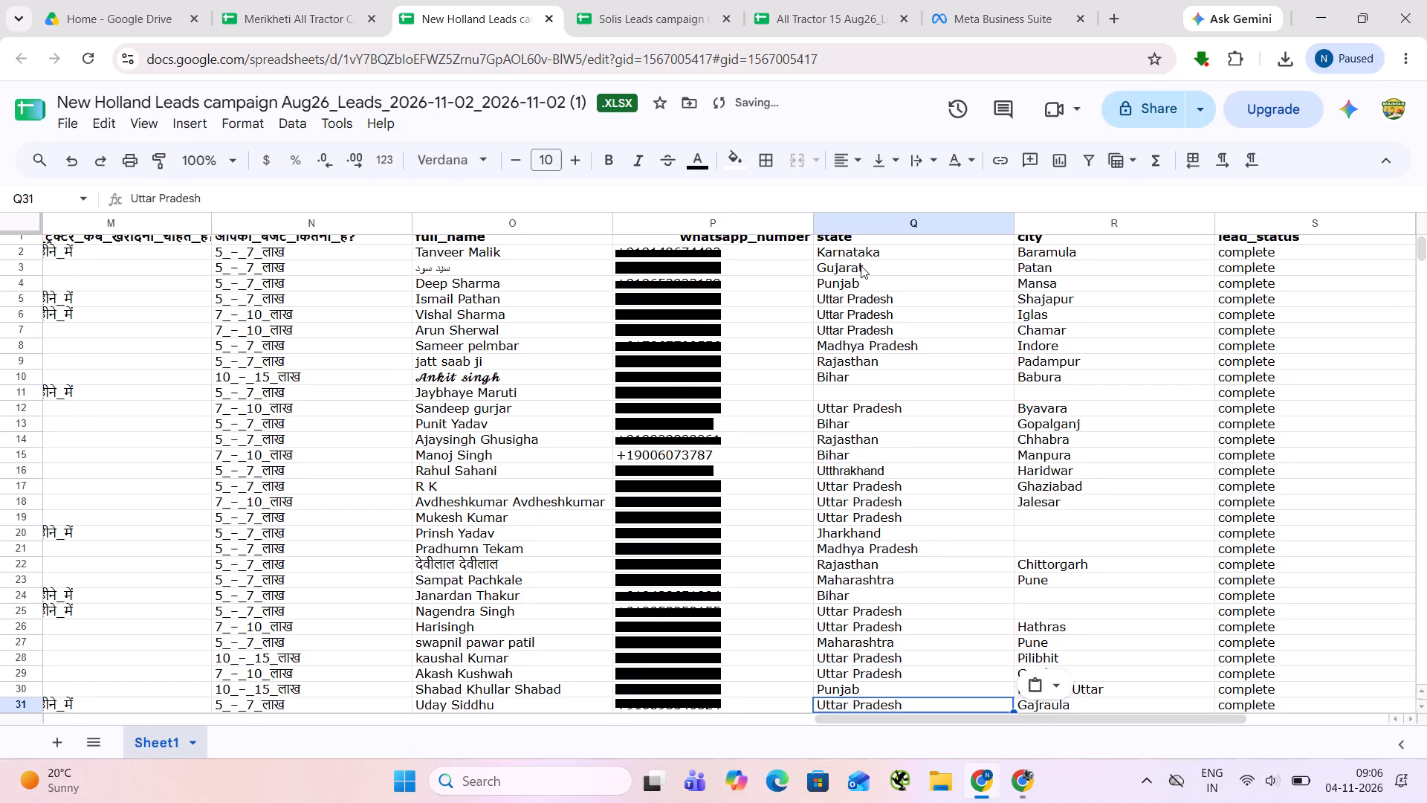
Look over the remaining state and city entries from row 32 to the end of the list.
key("Down")
key("Down")
key("Down")
key("Down")
key("Down")
key("Down")
key("Down")
key("Down")
key("Down")
key("Down")
key("Down")
key("Down")
key("Down")
key("Down")
key("Down")
key("Down")
key("Down")
key("Down")
key("Down")
key("Down")
key("Up")
key("Up")
key("Up")
key("Up")
key("Up")
key("Up")
key("Up")
key("Up")
key("Up")
key("Up")
key("Up")
key("Up")
key("Up")
key("Up")
key("Up")
key("Up")
key("Up")
key("Up")
key("Up")
key("Up")
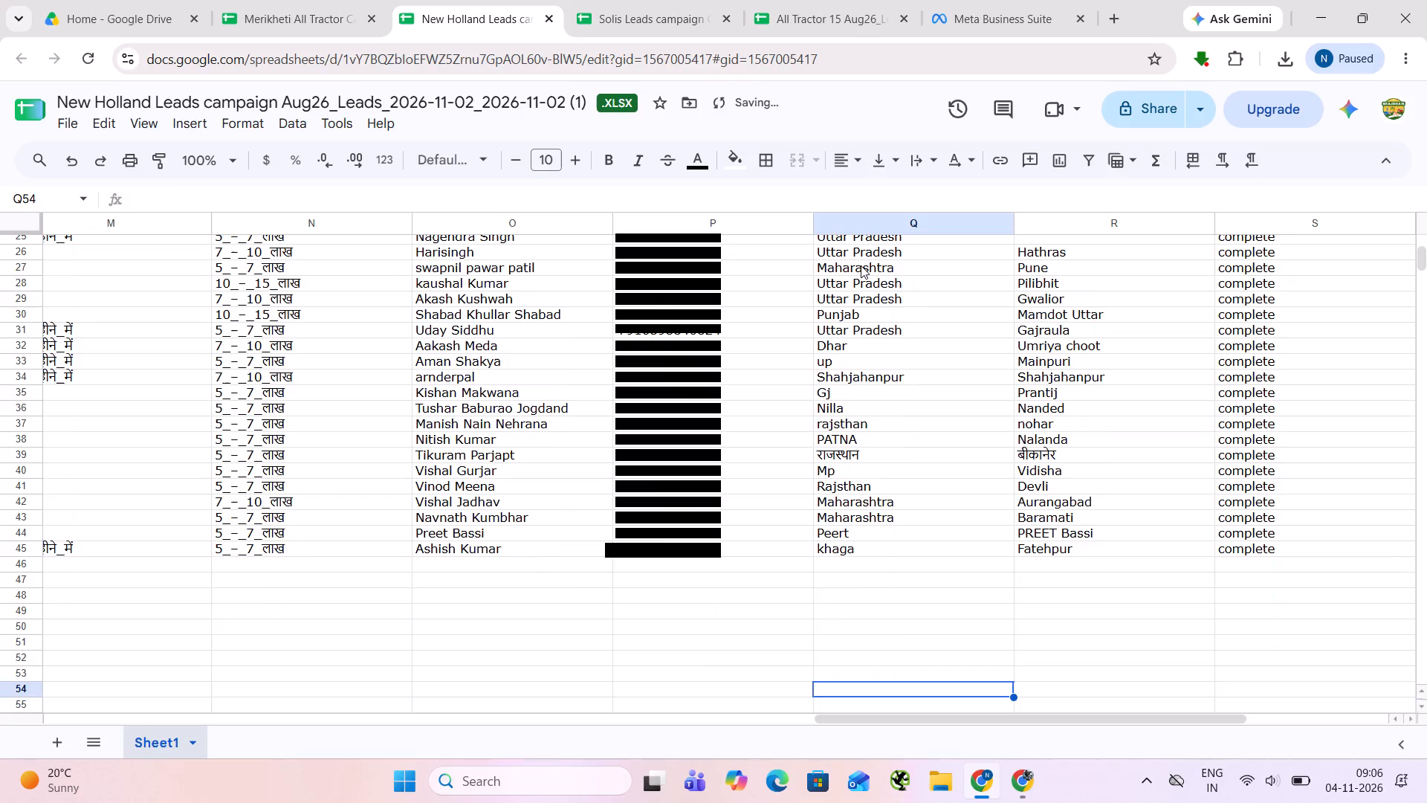
key("Up")
key("Up")
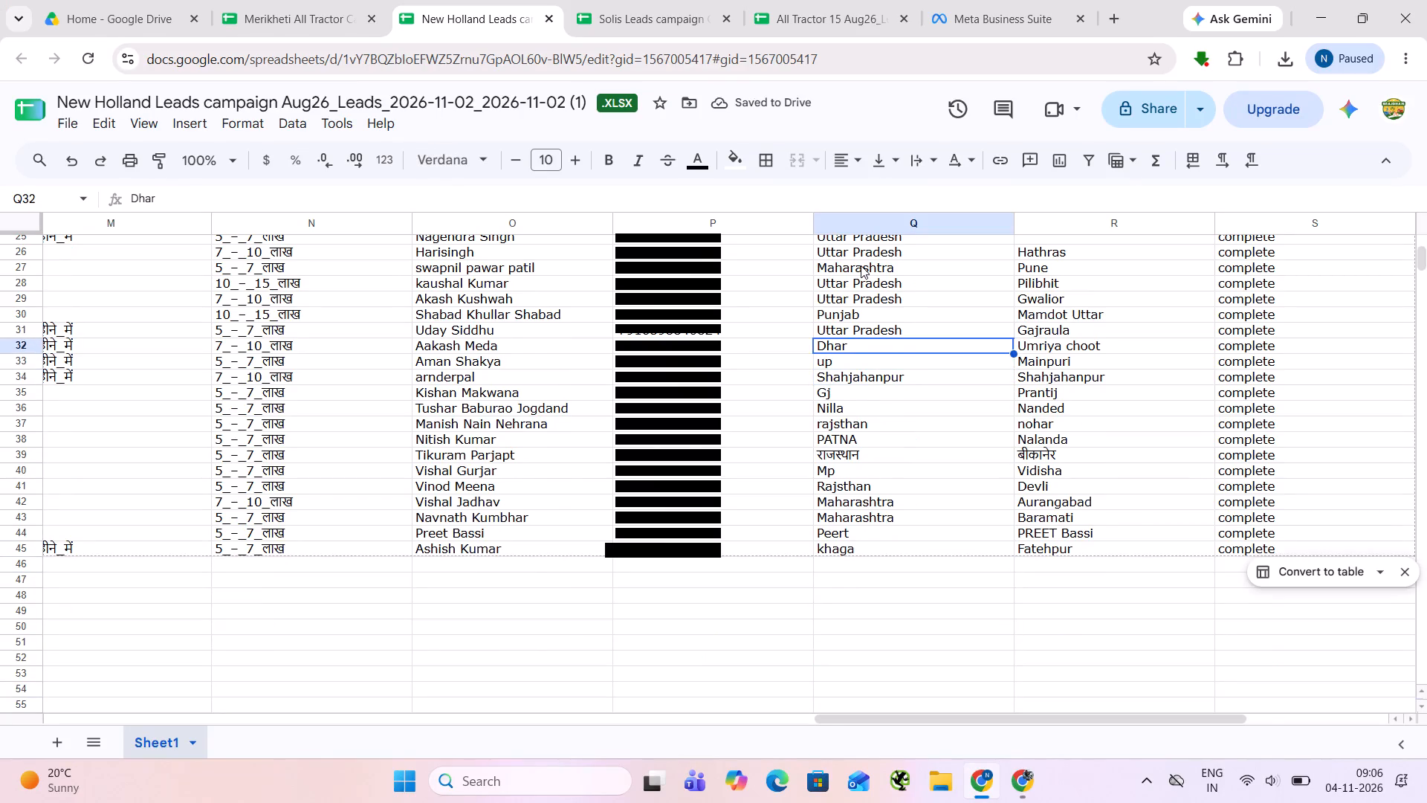
Move Dhar from row 32's state cell into its city cell.
key("ctrl+c")
key("ctrl+x")
key("Right")
key("ctrl+v")
key("Left")
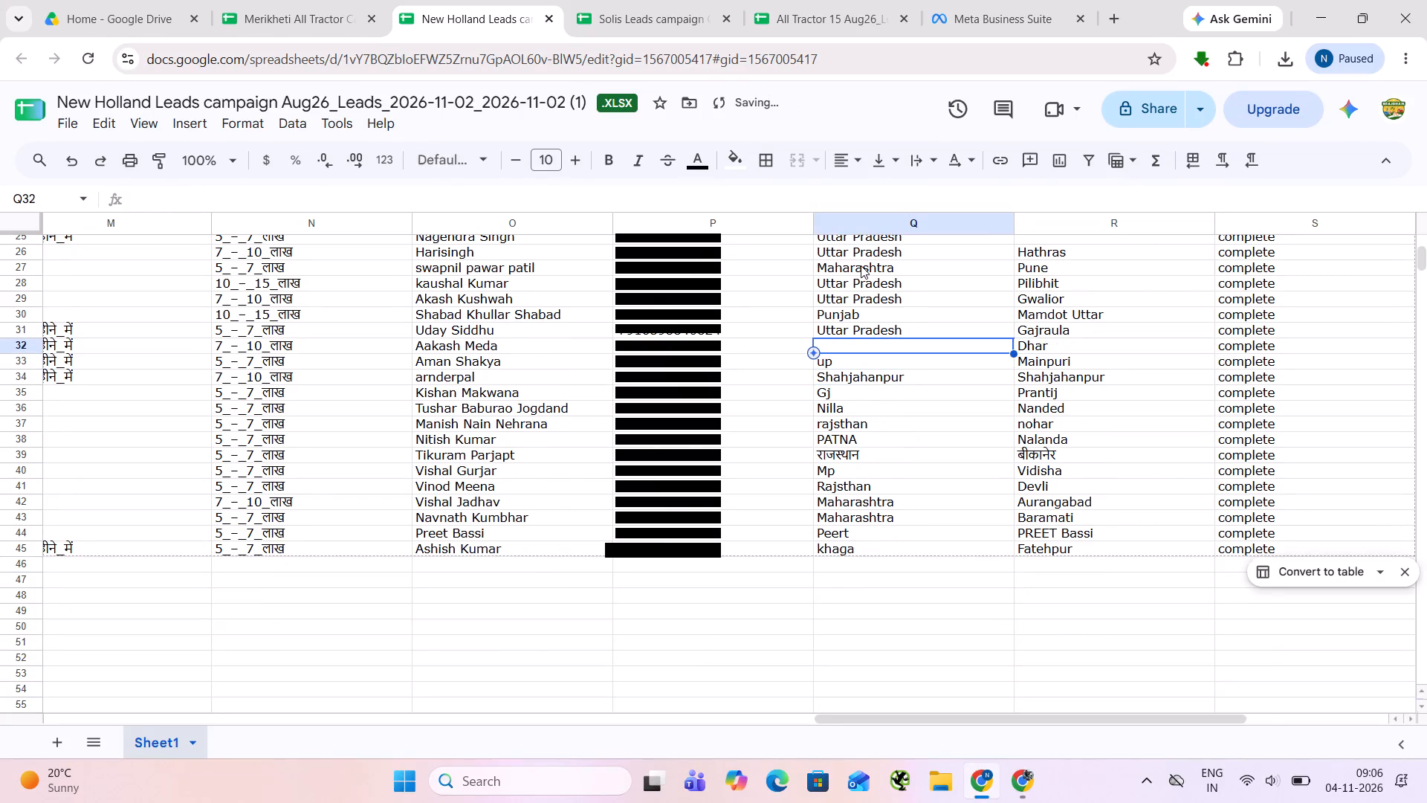
Copy Uttar Pradesh from row 31's state cell into row 33's state cell.
key("Up")
key("ctrl+c")
key("Down")
key("Down")
key("ctrl+v")
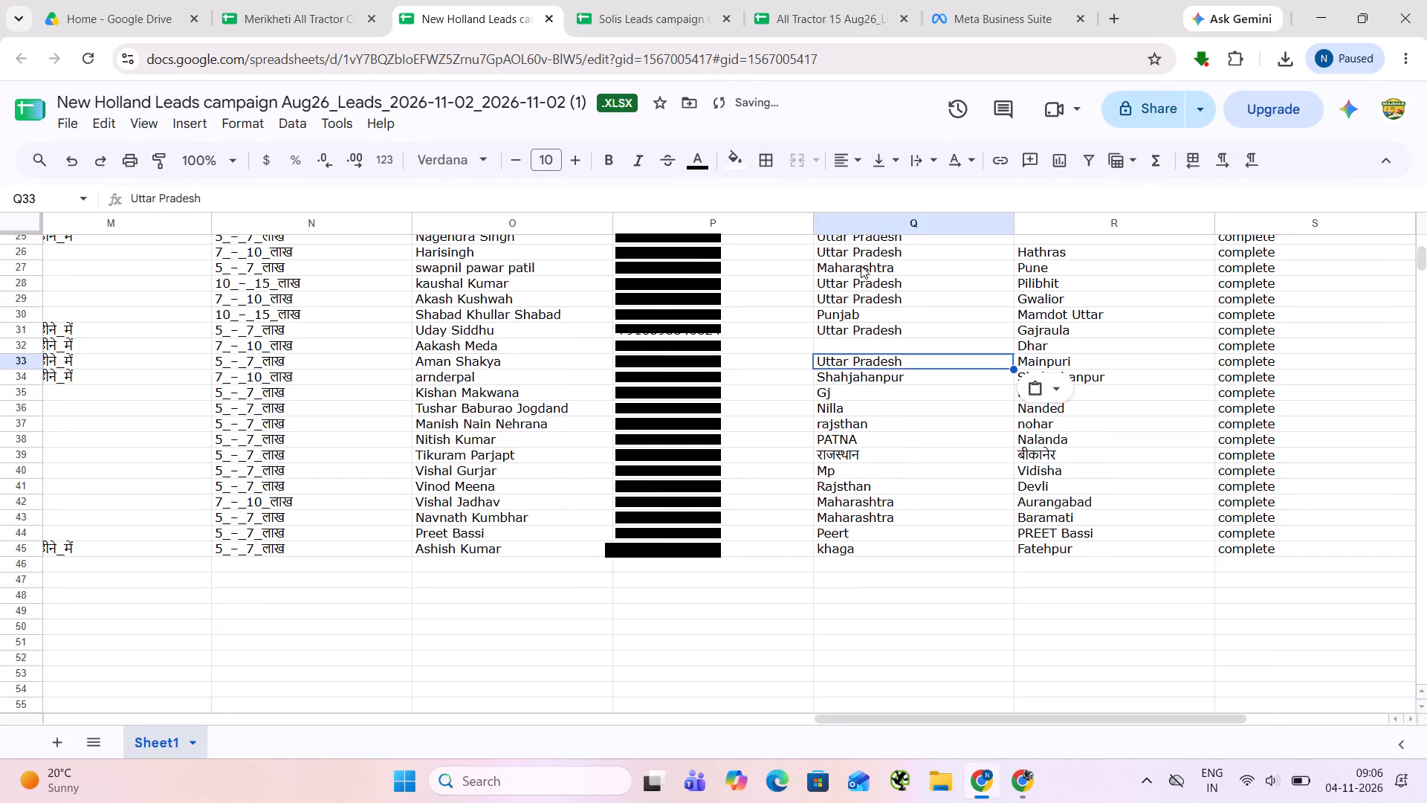
Set row 32's state to Rajasthan.
key("Up")
type("Rajasthan")
Copy Uttar Pradesh from row 33's state cell into row 34's state cell.
key("Down")
key("ctrl+c")
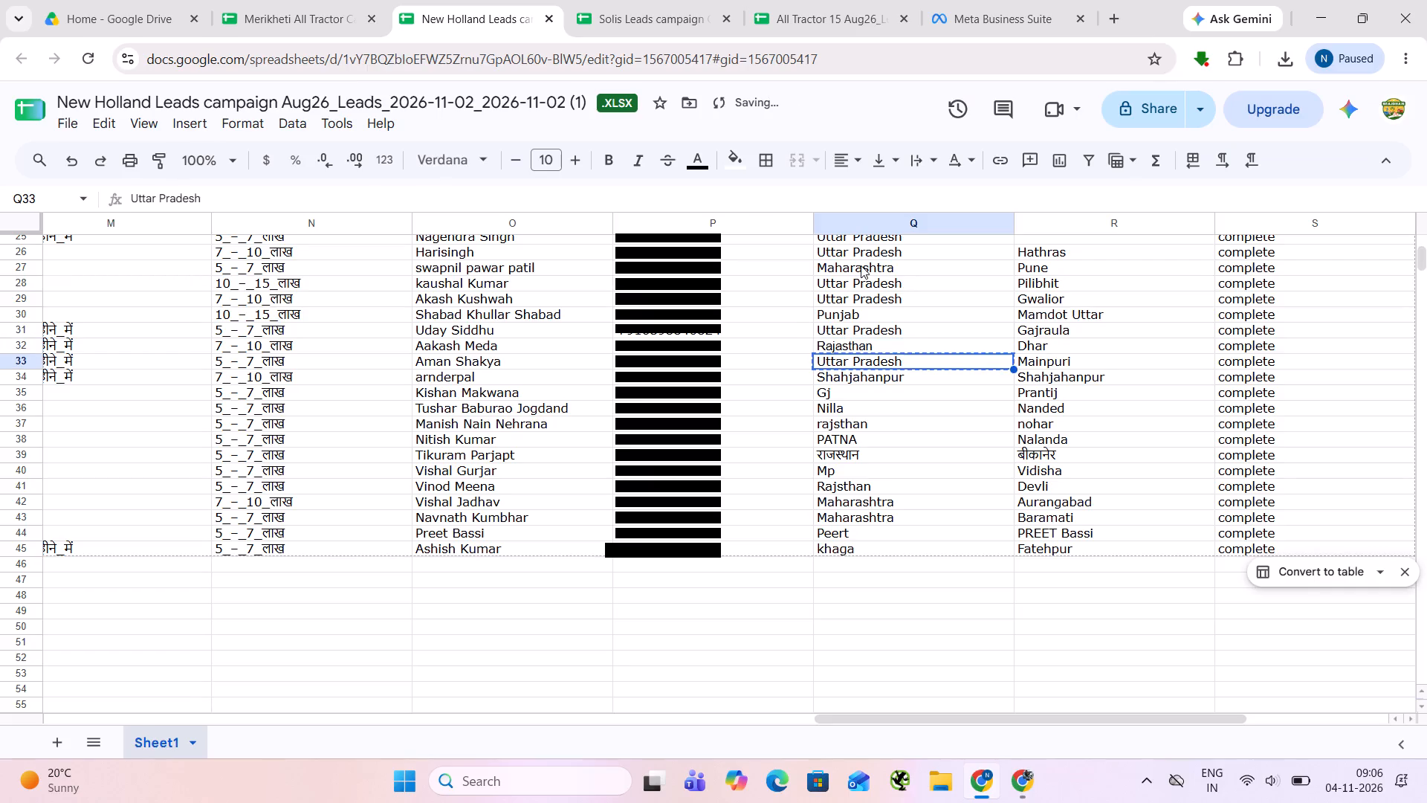
key("Down")
key("ctrl+v")
Set row 35's state to Gujarat.
key("Down")
type("Gujarat")
key("Right")
key("Down")
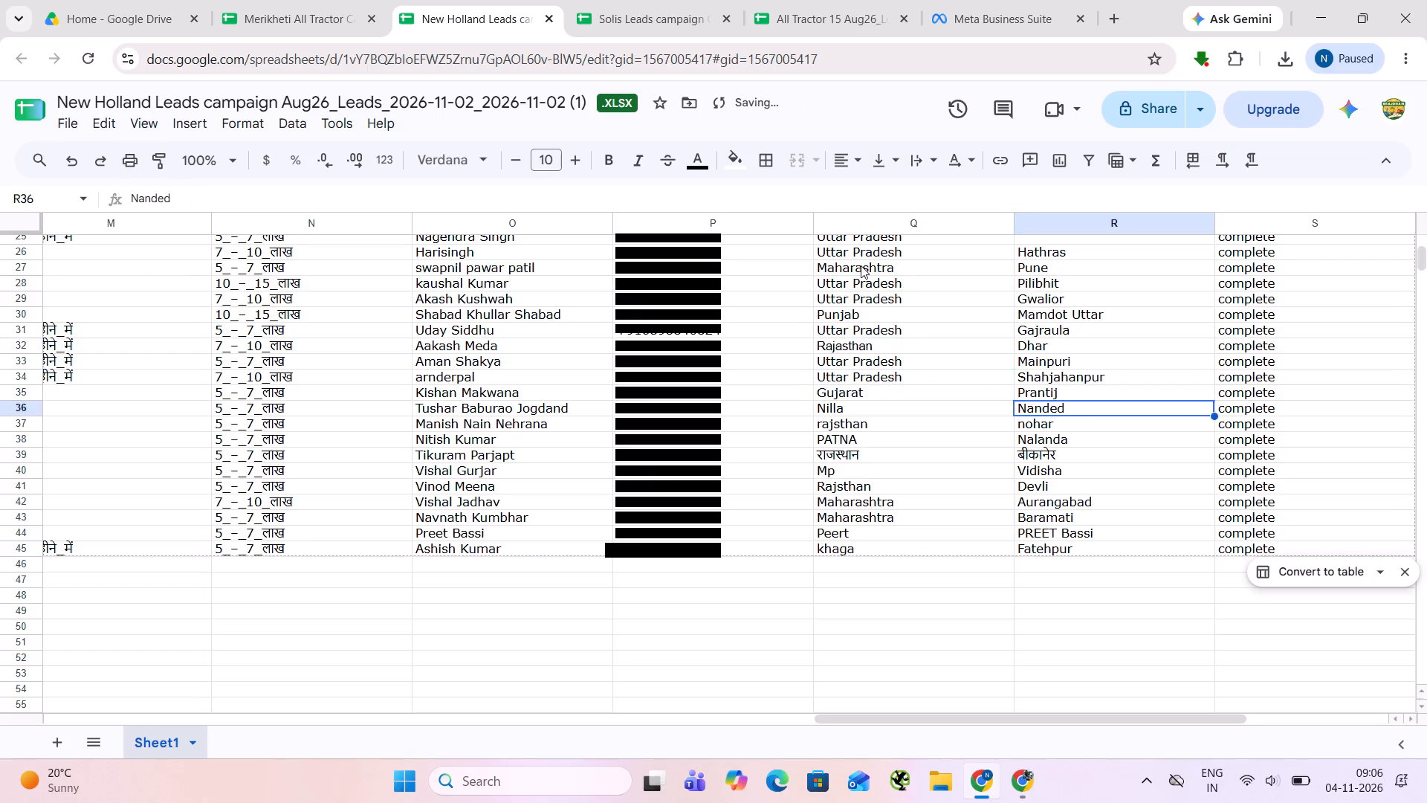
Clear row 36's city and copy Uttar Pradesh from row 34's state cell into row 36's state cell.
key("BackSpace")
key("Left")
key("Up")
key("Up")
key("ctrl+c")
key("Down")
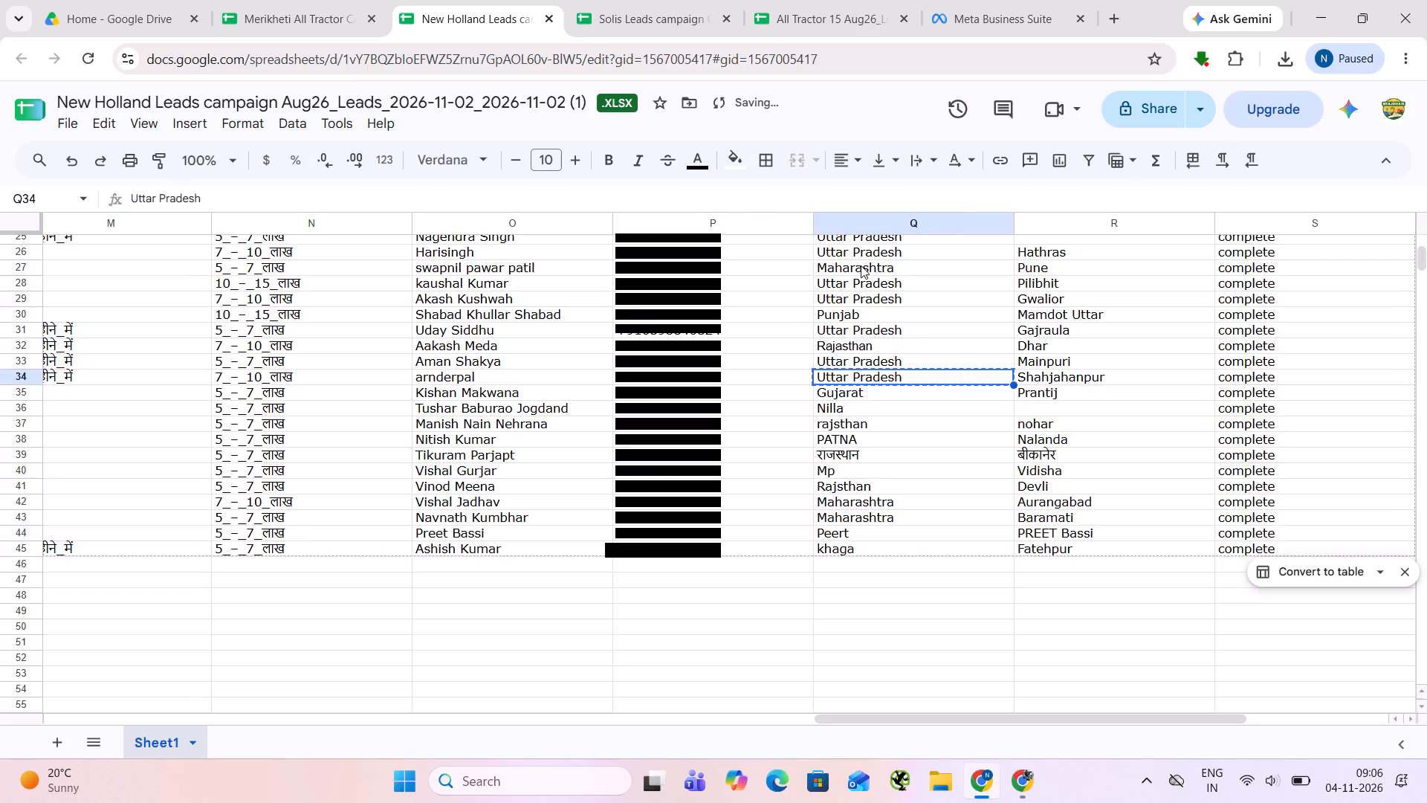
key("Down")
key("ctrl+v")
Set row 37's state to Rajasthan and row 38's state to Bihar.
key("Down")
type("Rajasthan")
key("Down")
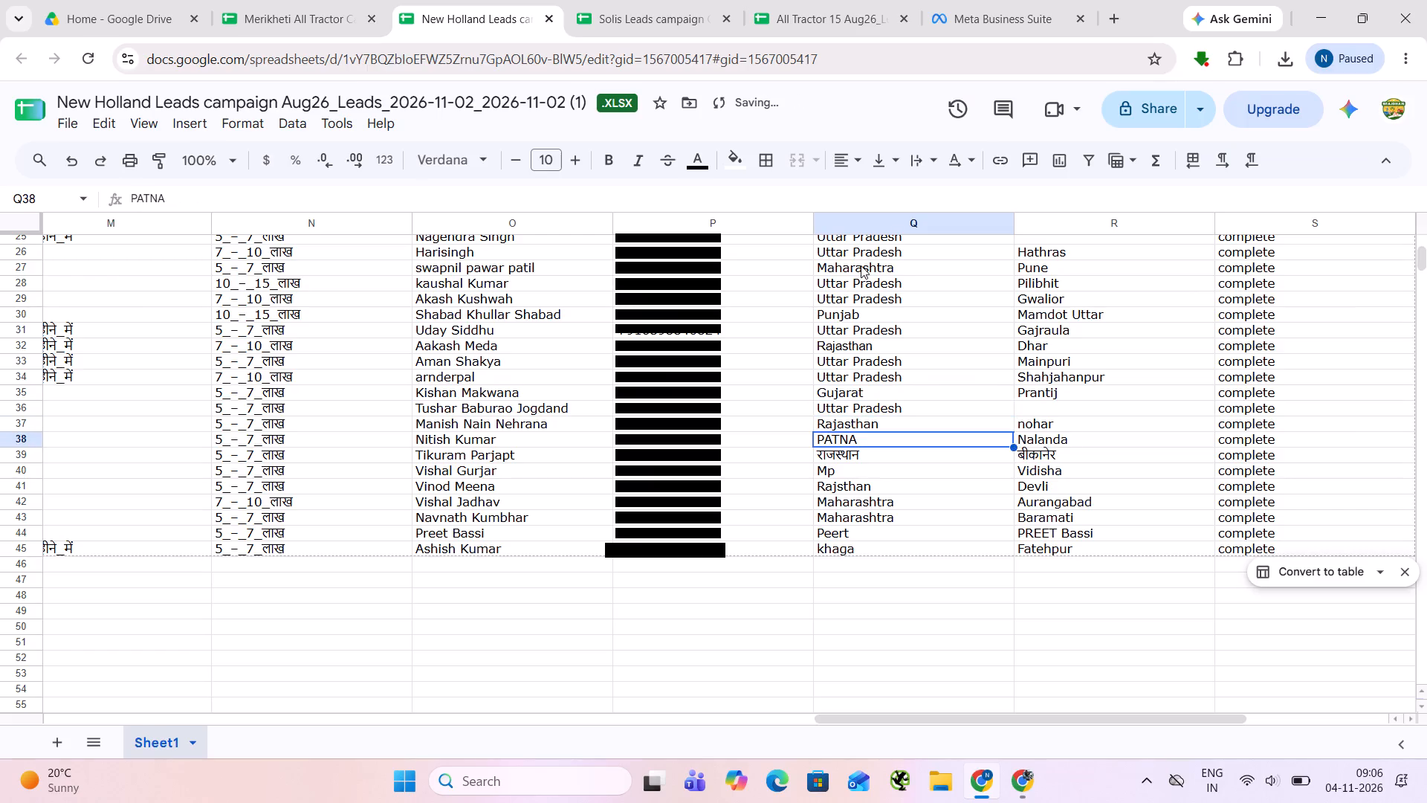
type("Bihar")
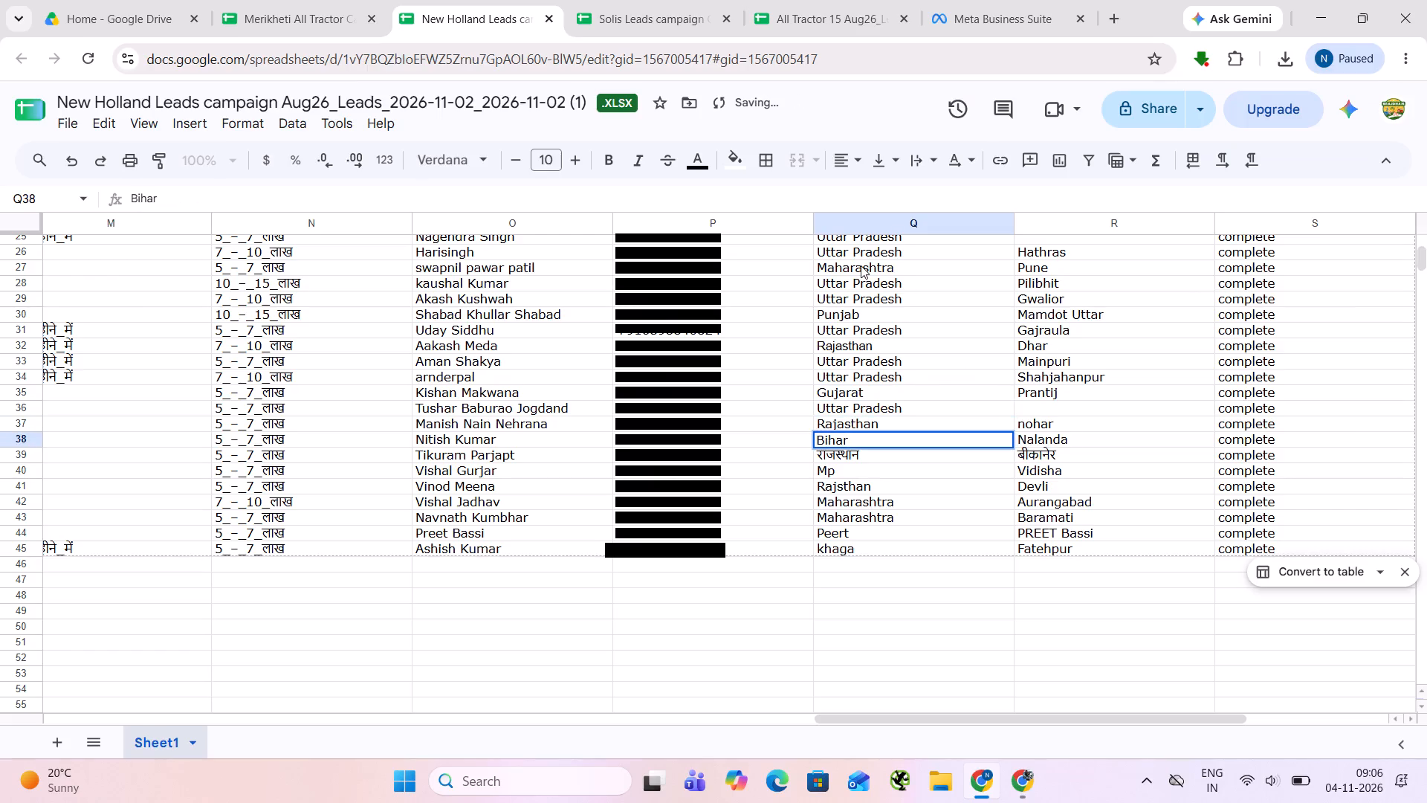
Clear the city cells in rows 37 and 39.
key("Right")
key("Up")
key("BackSpace")
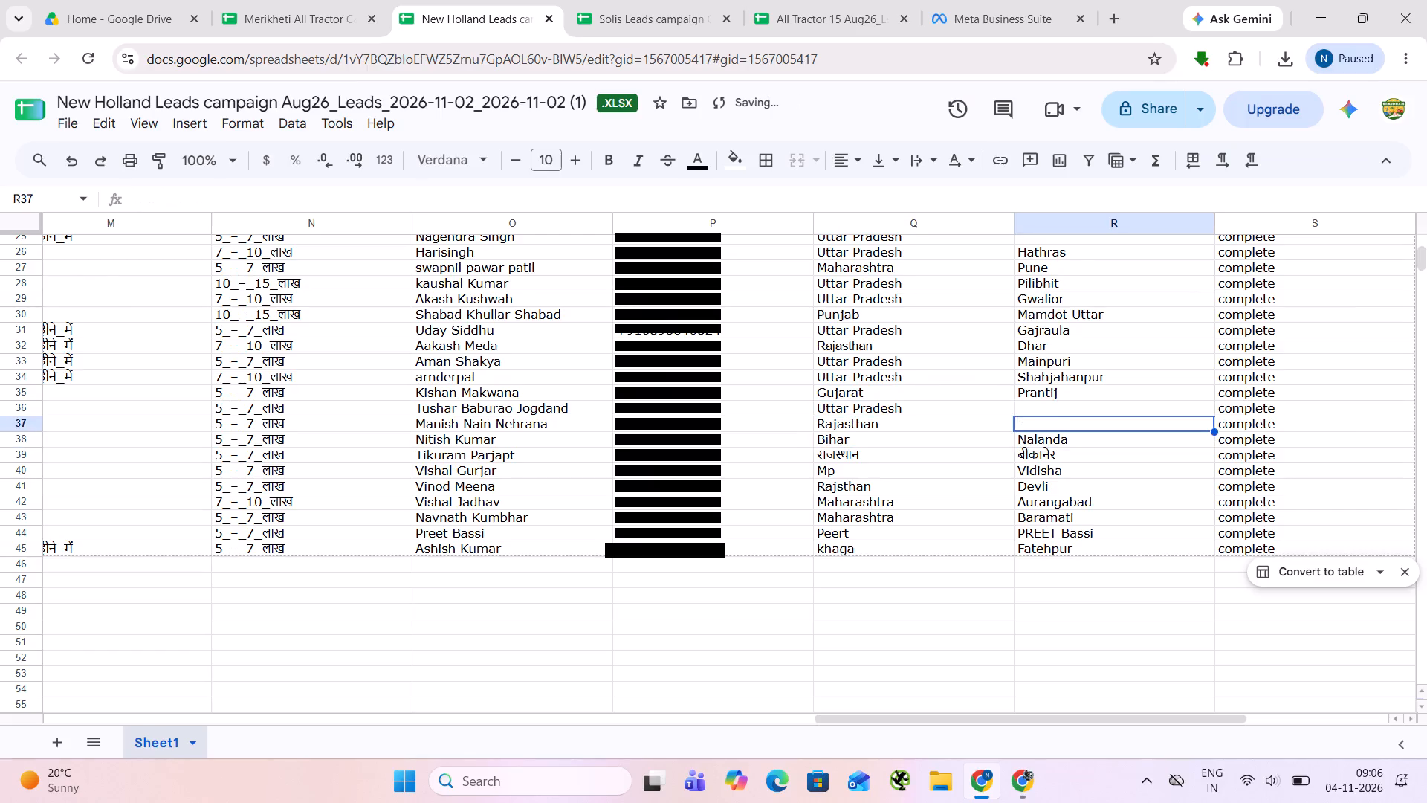
key("Down")
key("Down")
key("BackSpace")
Set the states of rows 39, 40 and 41 to Rajasthan, Madhya Pradesh and Rajasthan respectively.
key("Left")
type("Rajasthan")
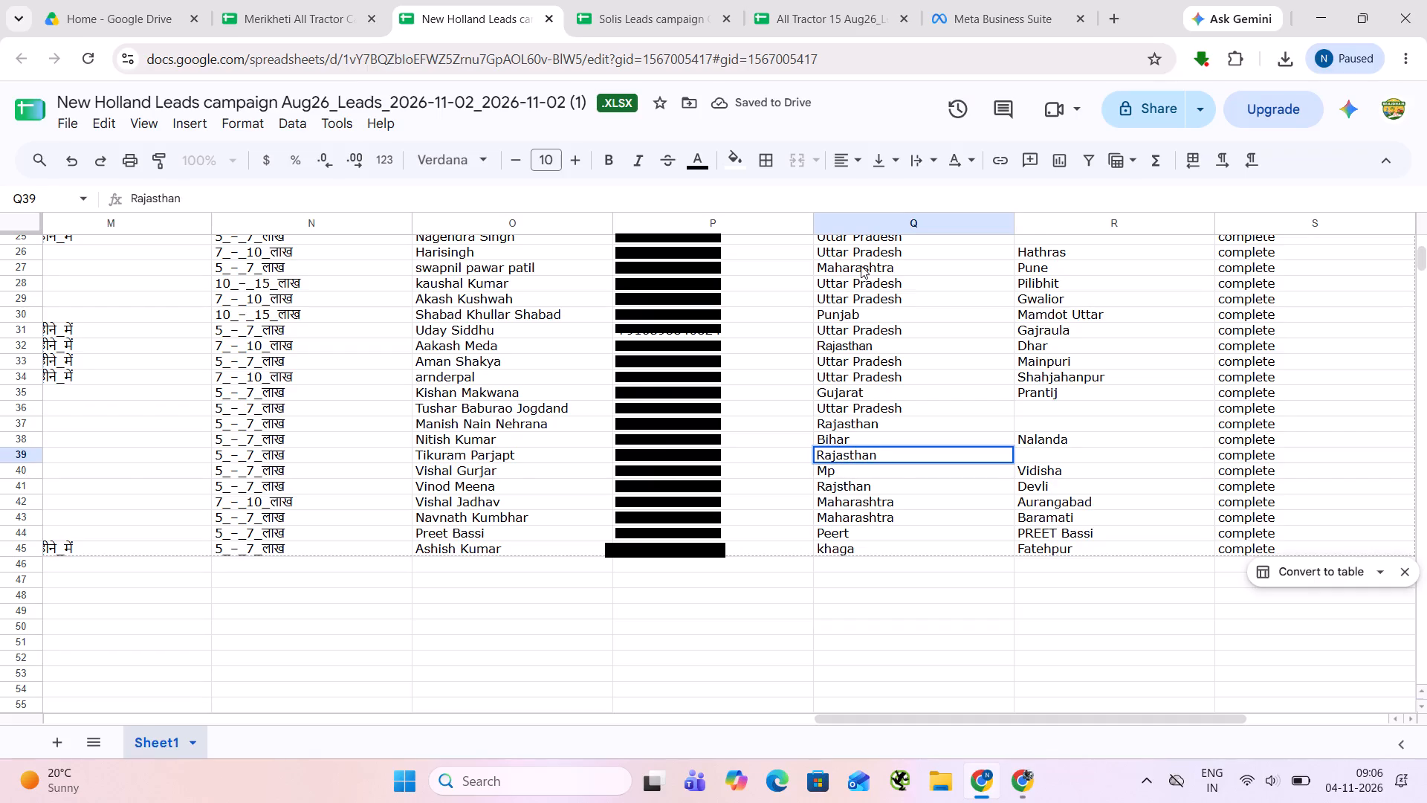
key("Down")
type("Madhya")
key("space")
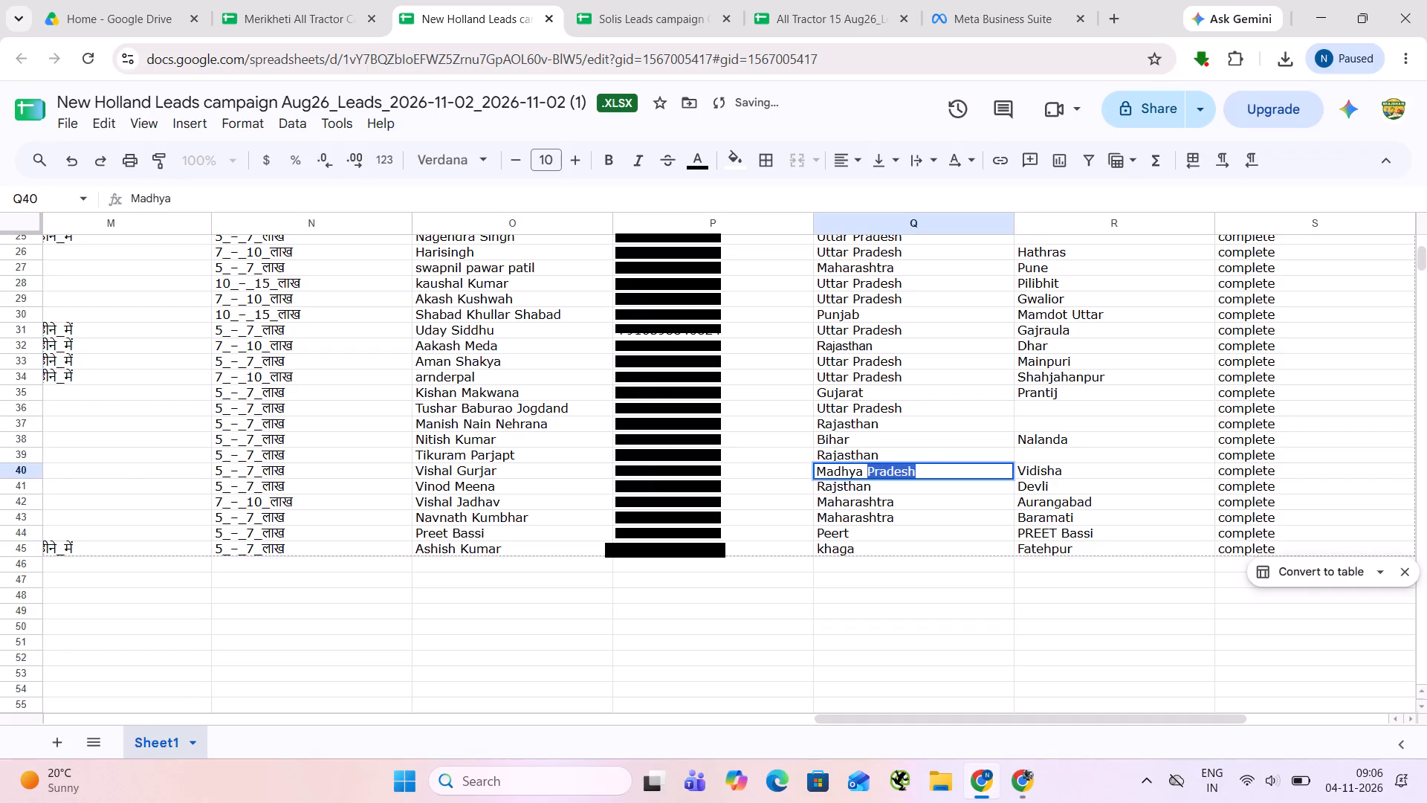
key("Return")
type("Rajasthan")
key("Down")
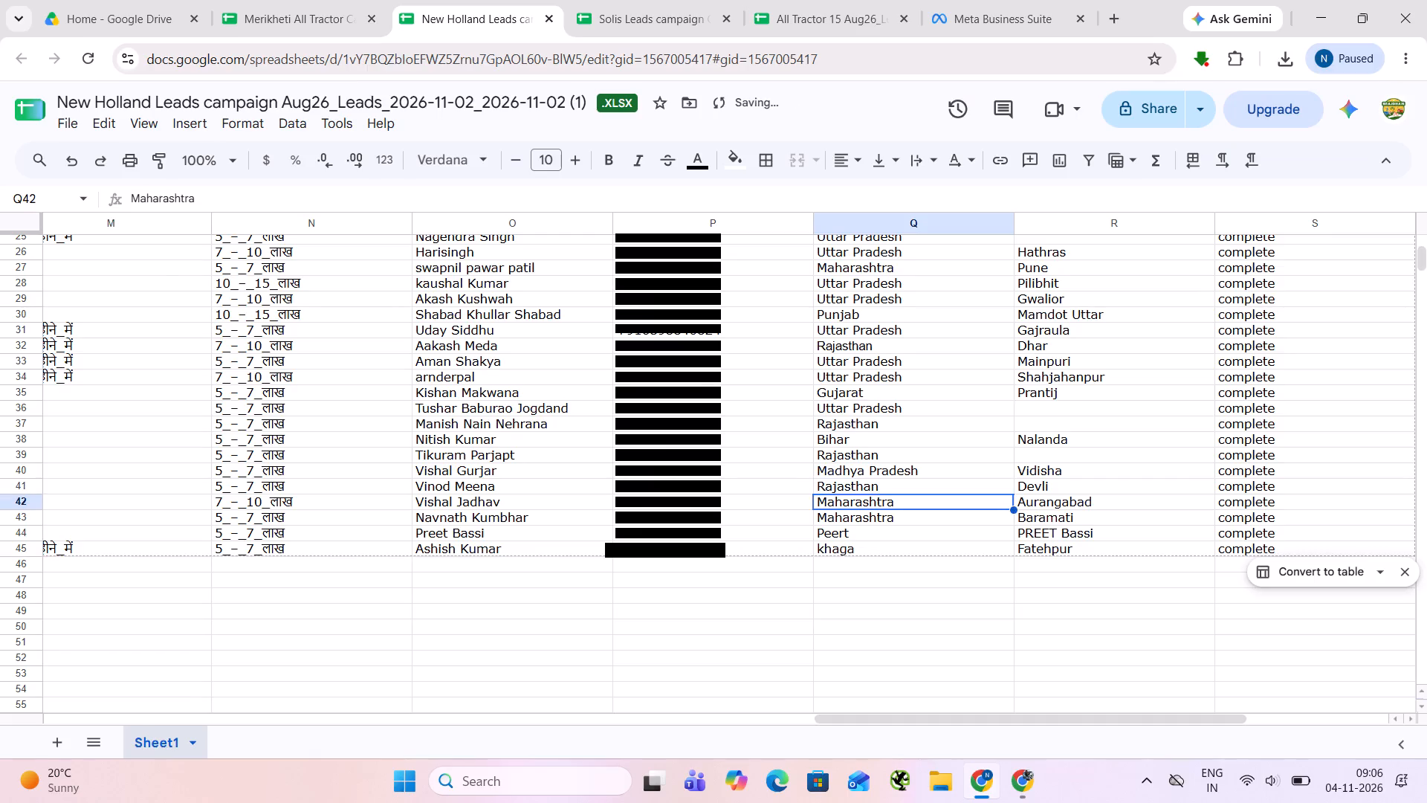
Clear both the state and the city in row 44.
key("Down")
key("Down")
key("BackSpace")
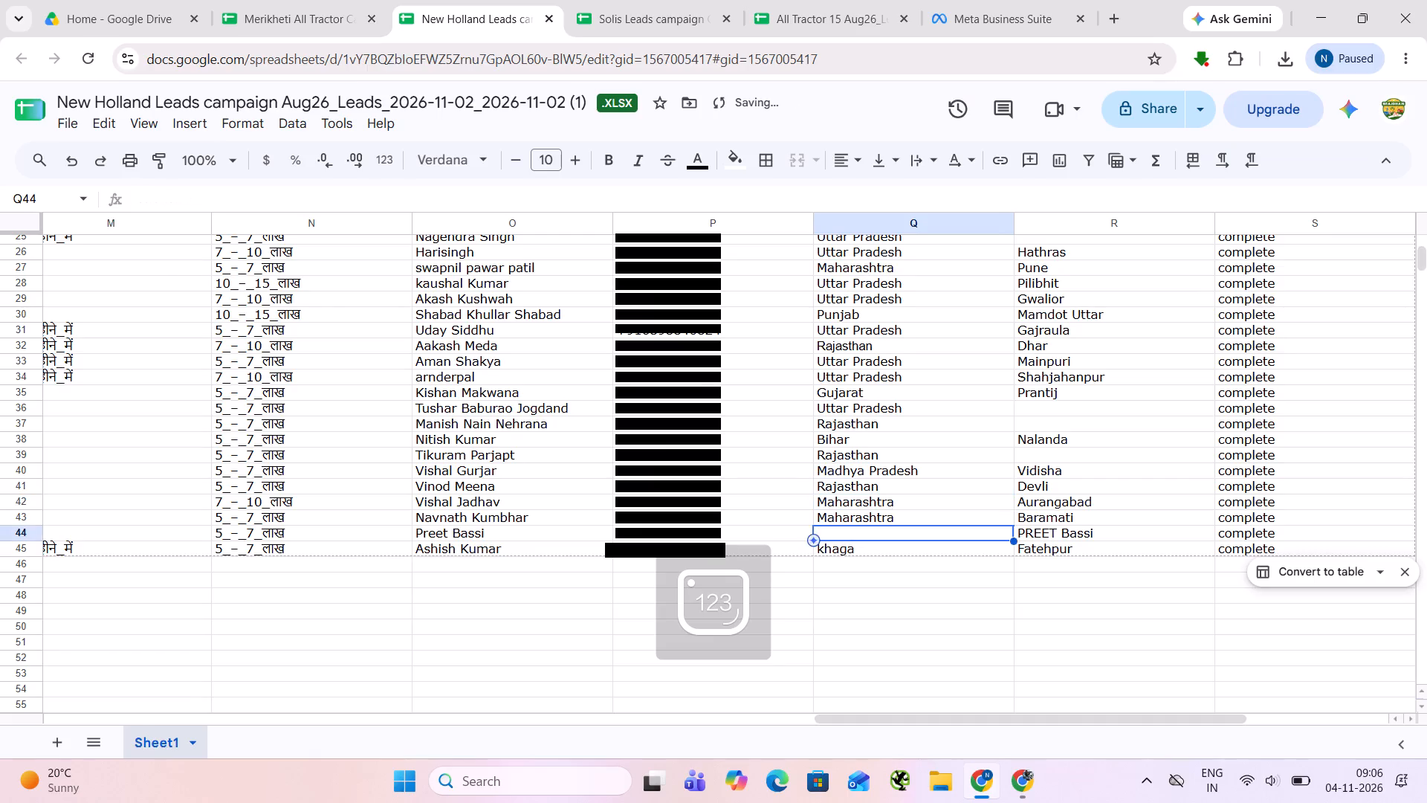
key("Right")
key("BackSpace")
Set row 45's state to Uttar Pradesh.
key("Down")
key("Left")
type("Uttar")
key("space")
type("Pradesh")
key("Return")
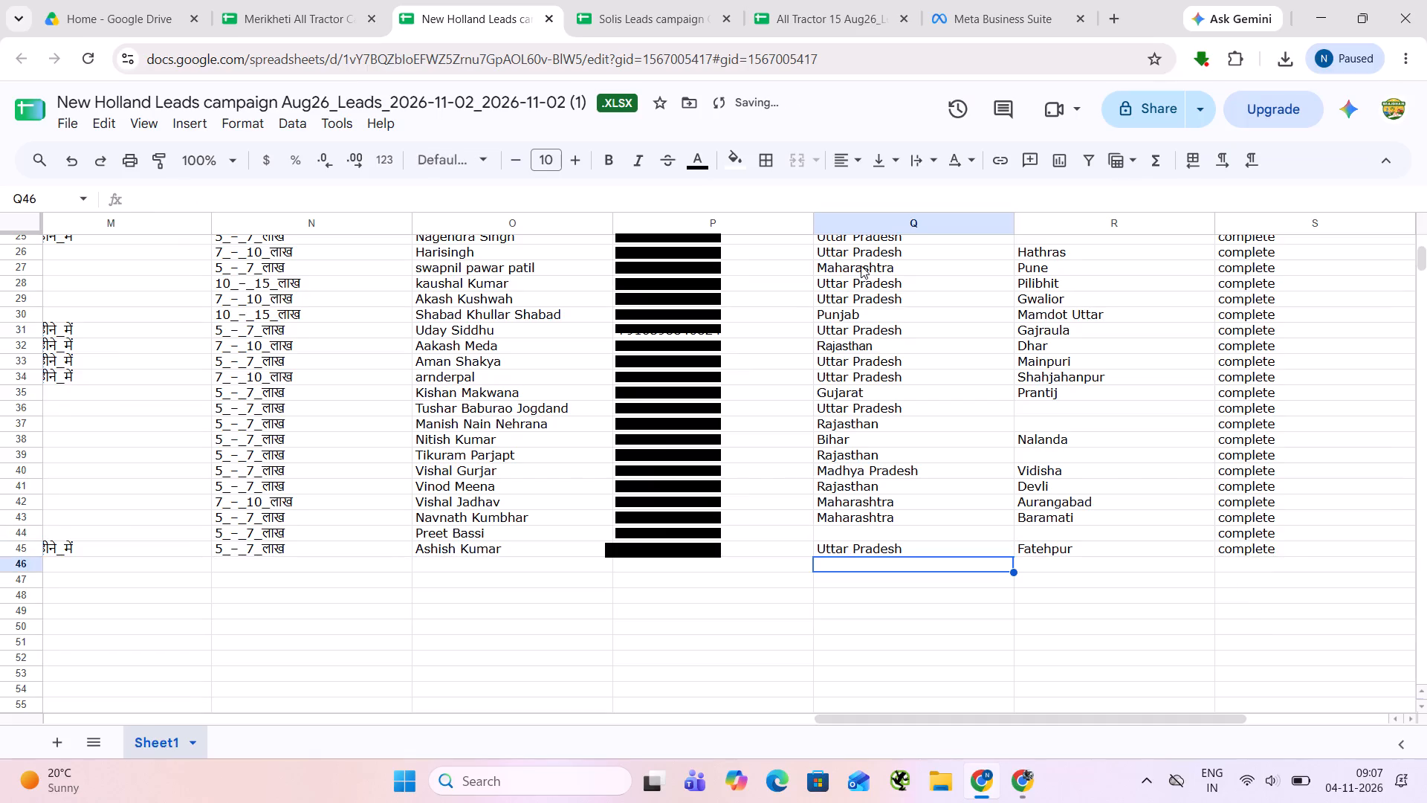
In the Solis Leads campaign Oct1 spreadsheet, set row 3's state to Haryana and accept saving the file as .XLSX.
left_click(647, 16)
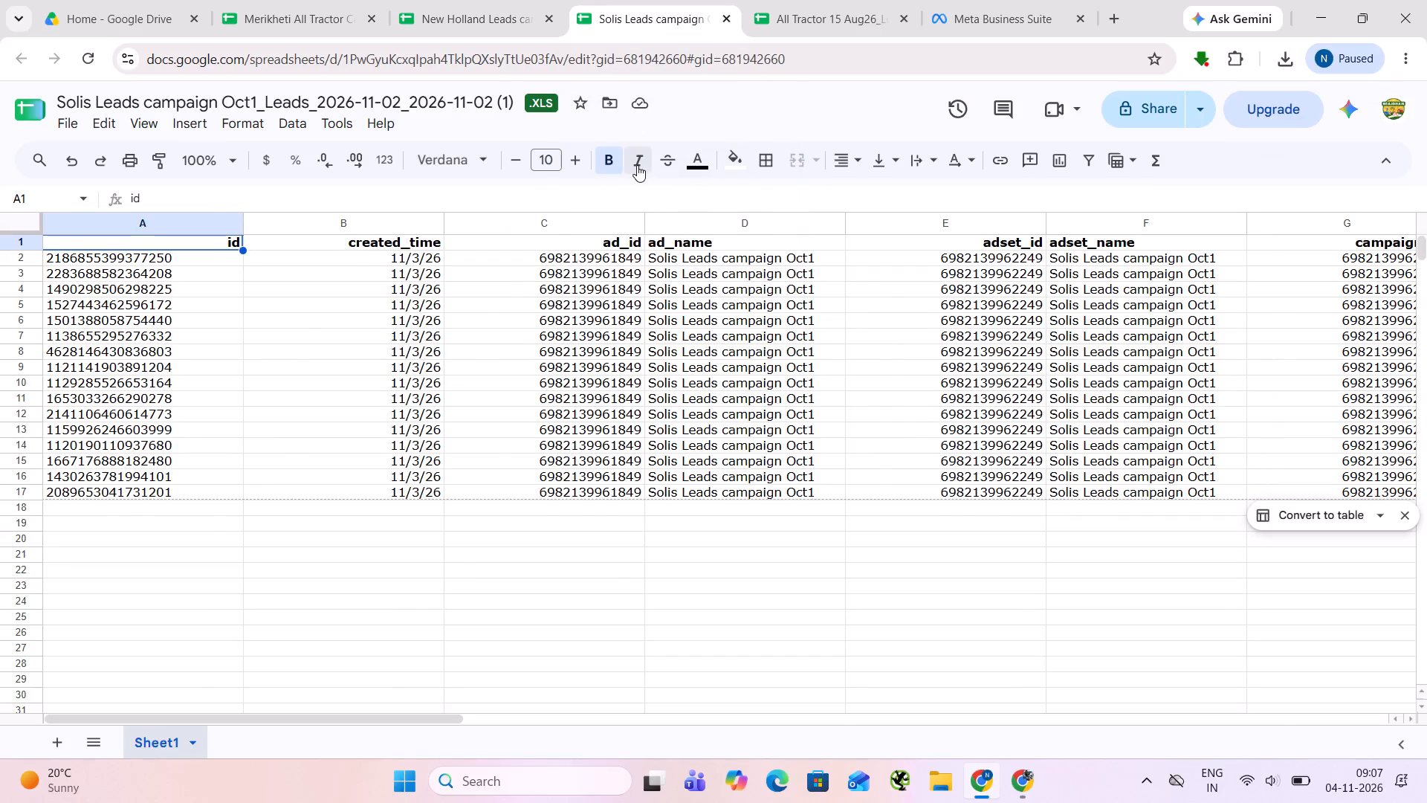
key("ctrl+Right")
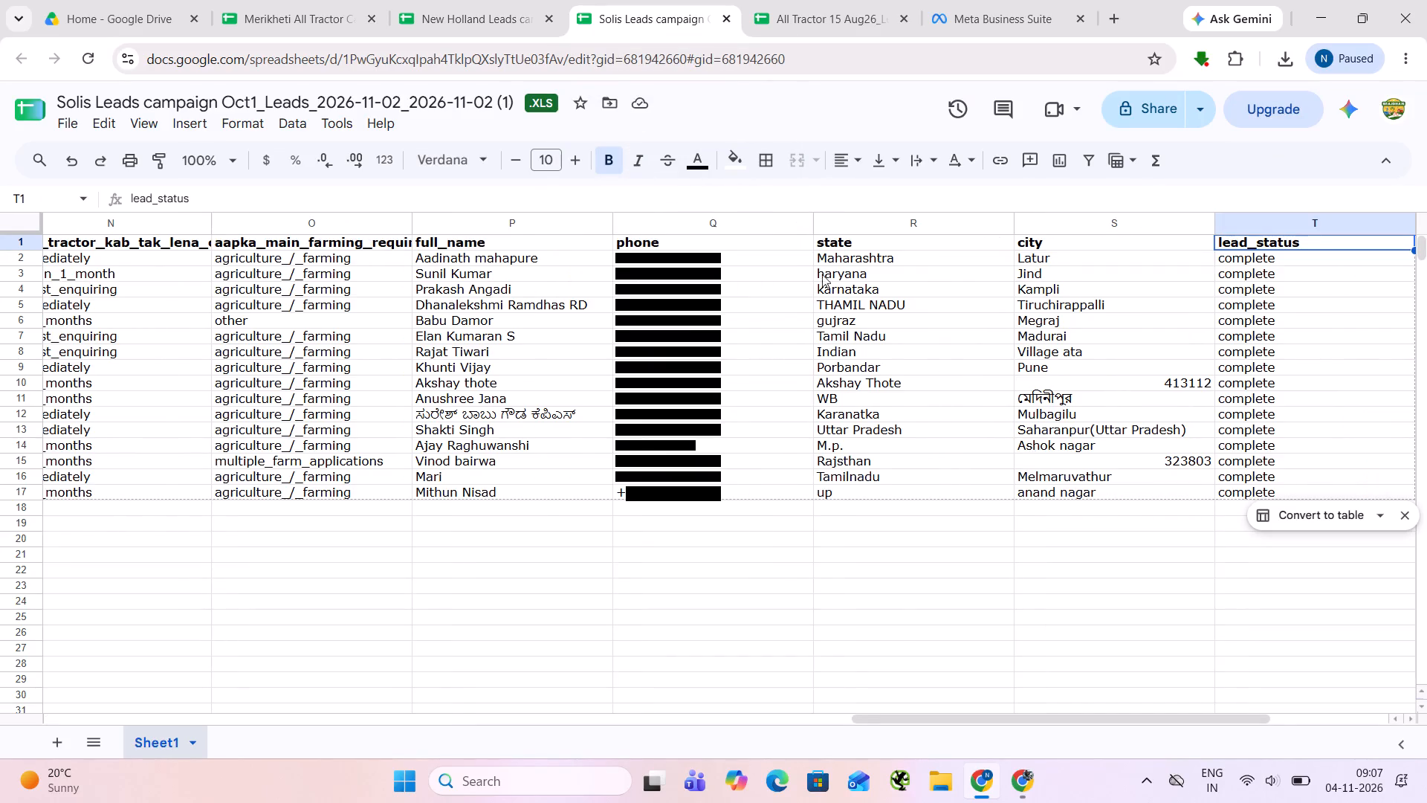
left_click(977, 277)
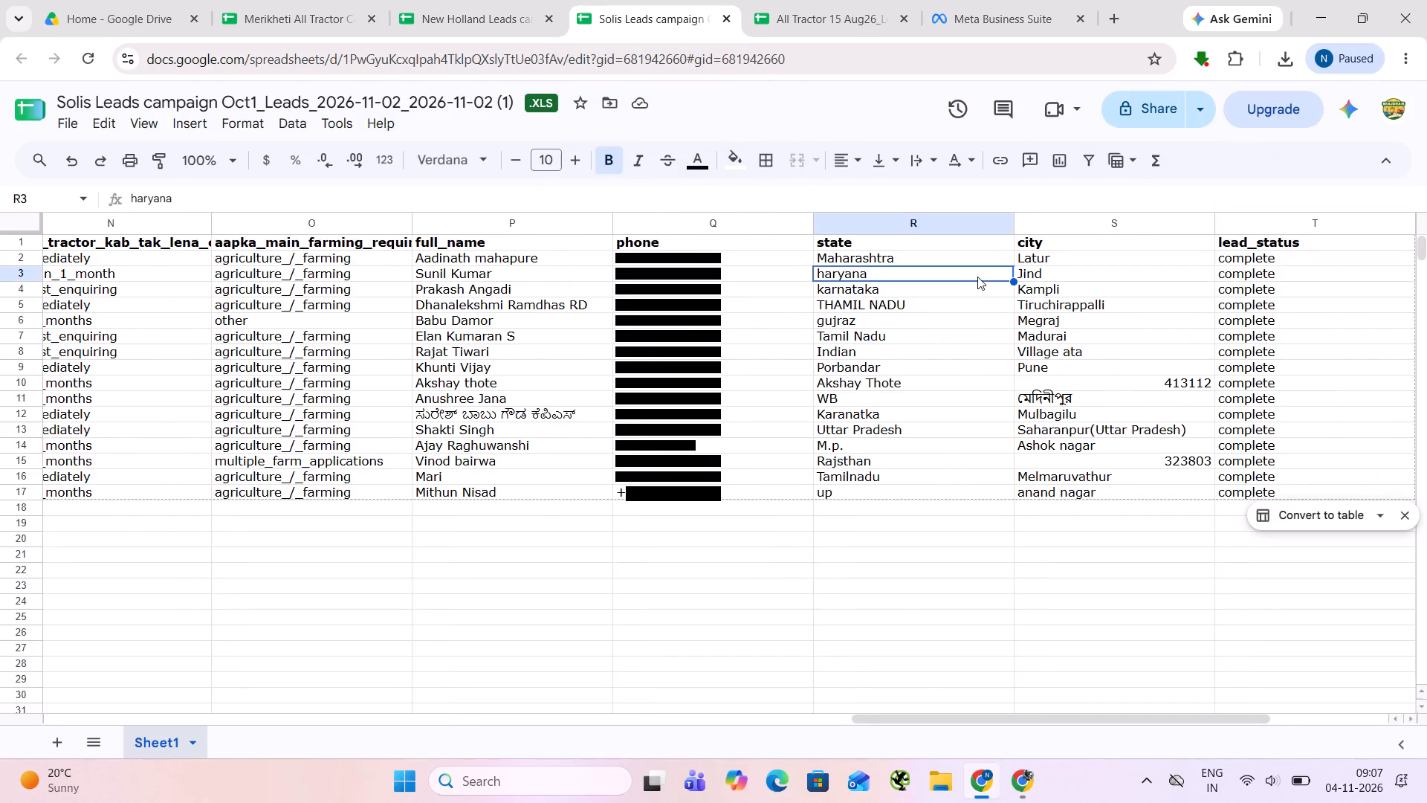
type("Haryana")
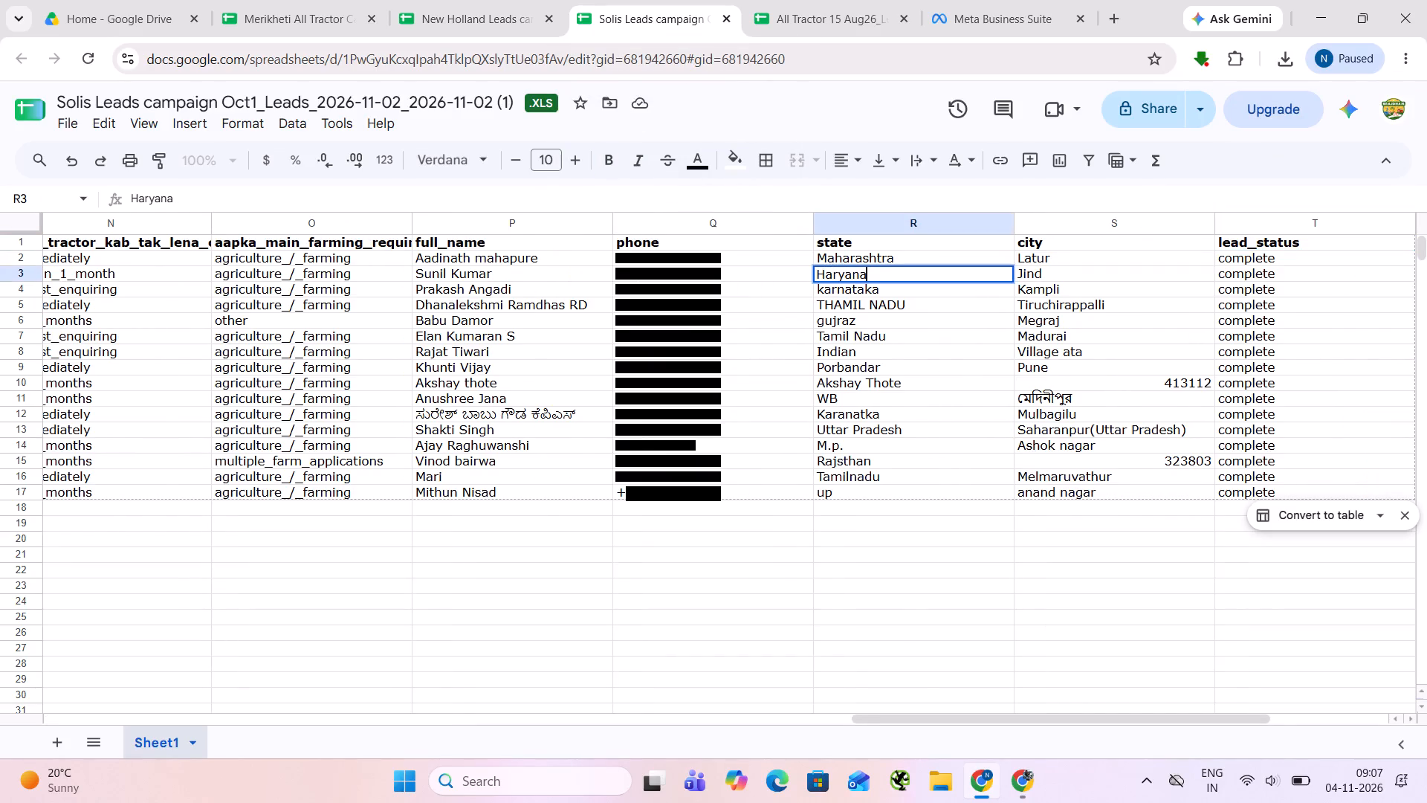
key("Right")
key("BackSpace")
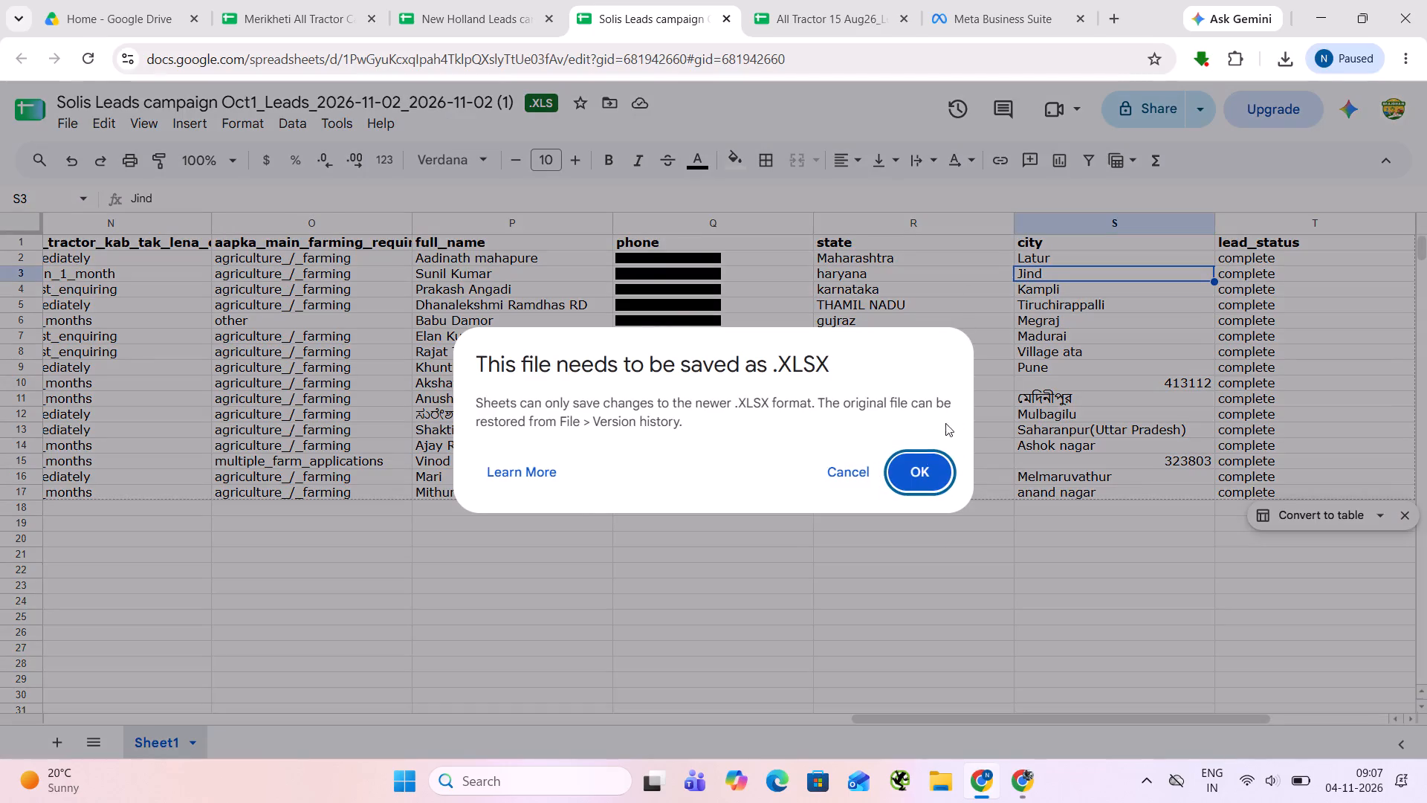
left_click(914, 475)
Set row 4's state to Karnataka and row 5's state to Tamil Nadu.
key("Down")
key("Left")
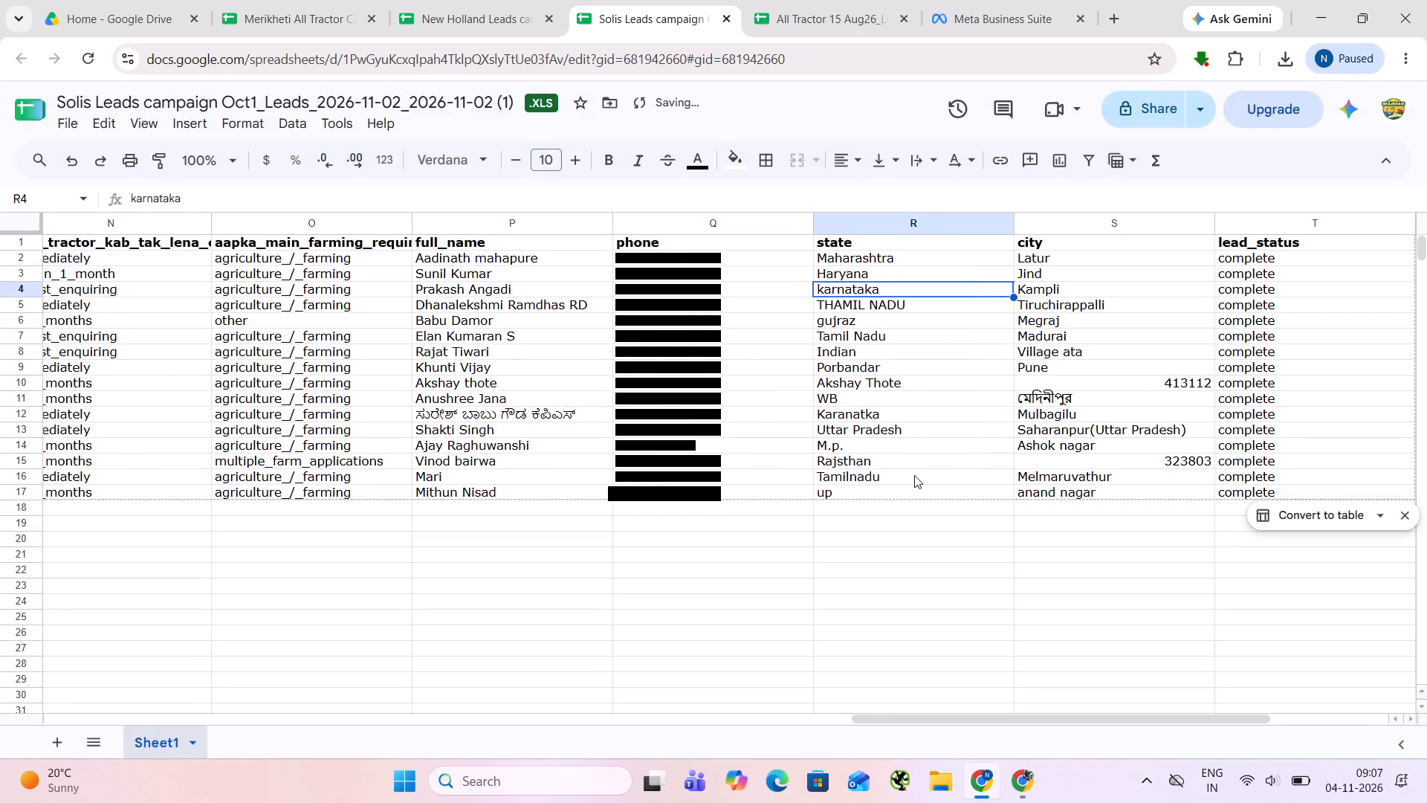
type("Karnataka")
key("Down")
type("Tamil Nadi")
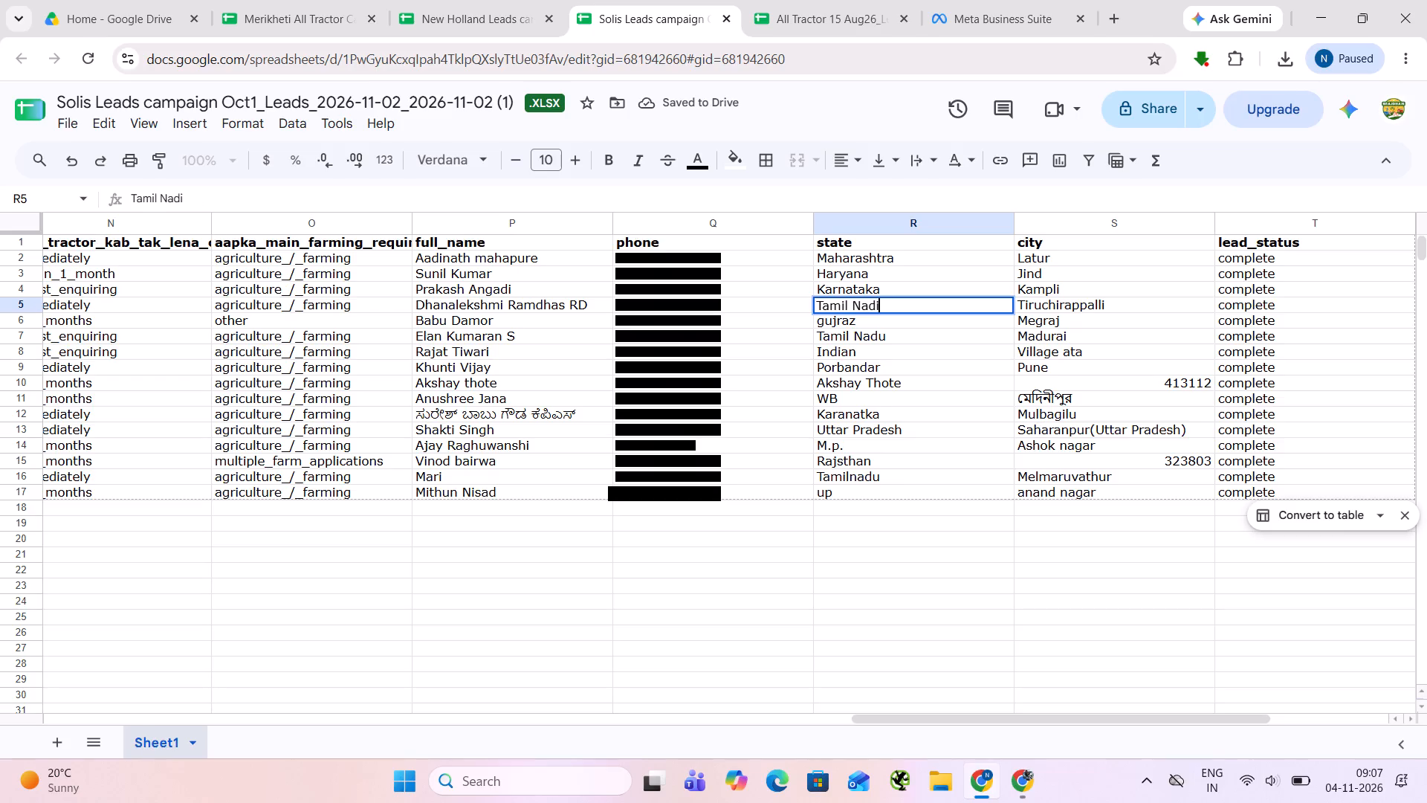
key("BackSpace")
key("u")
Clear row 6's city and set its state to Gujarat.
key("Right")
key("Down")
key("BackSpace")
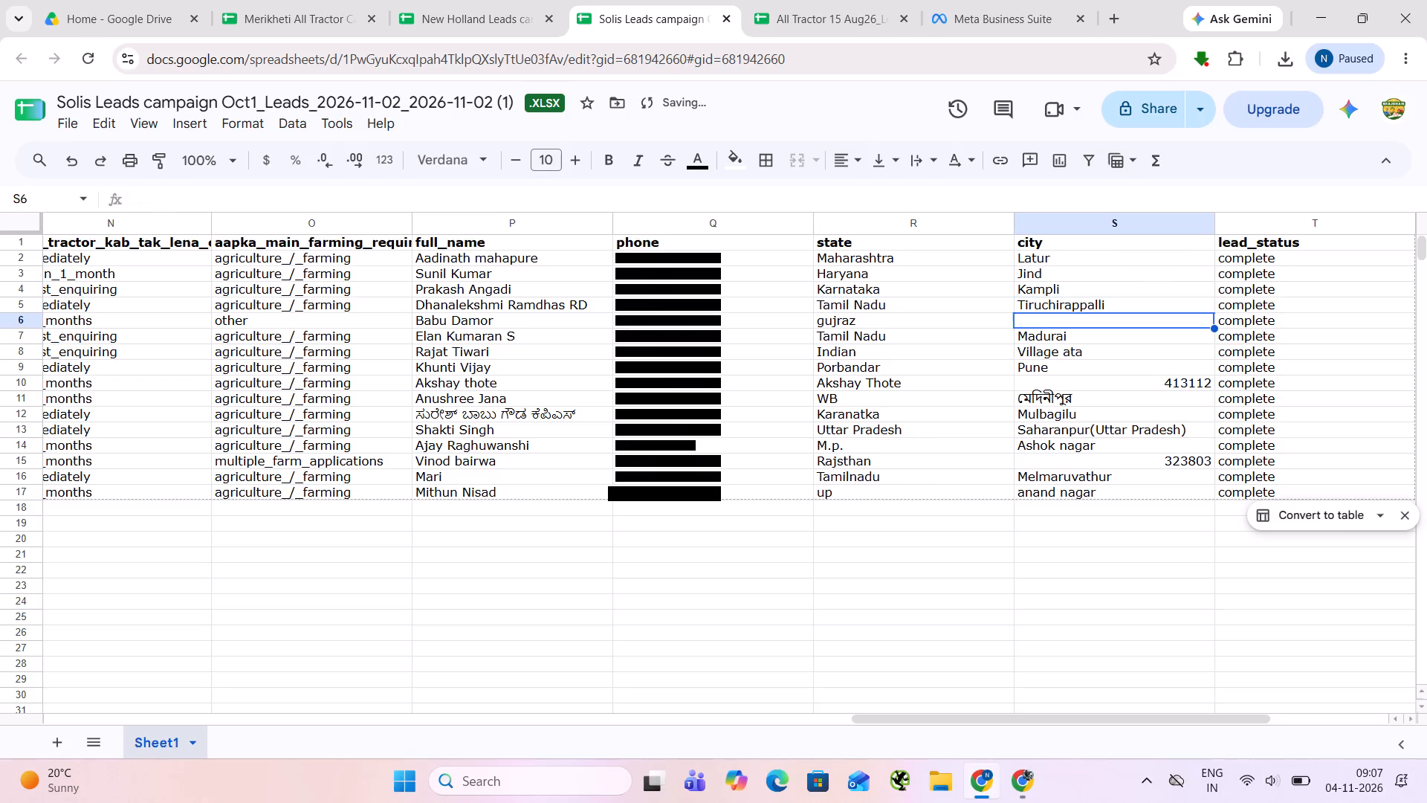
key("Left")
type("H=")
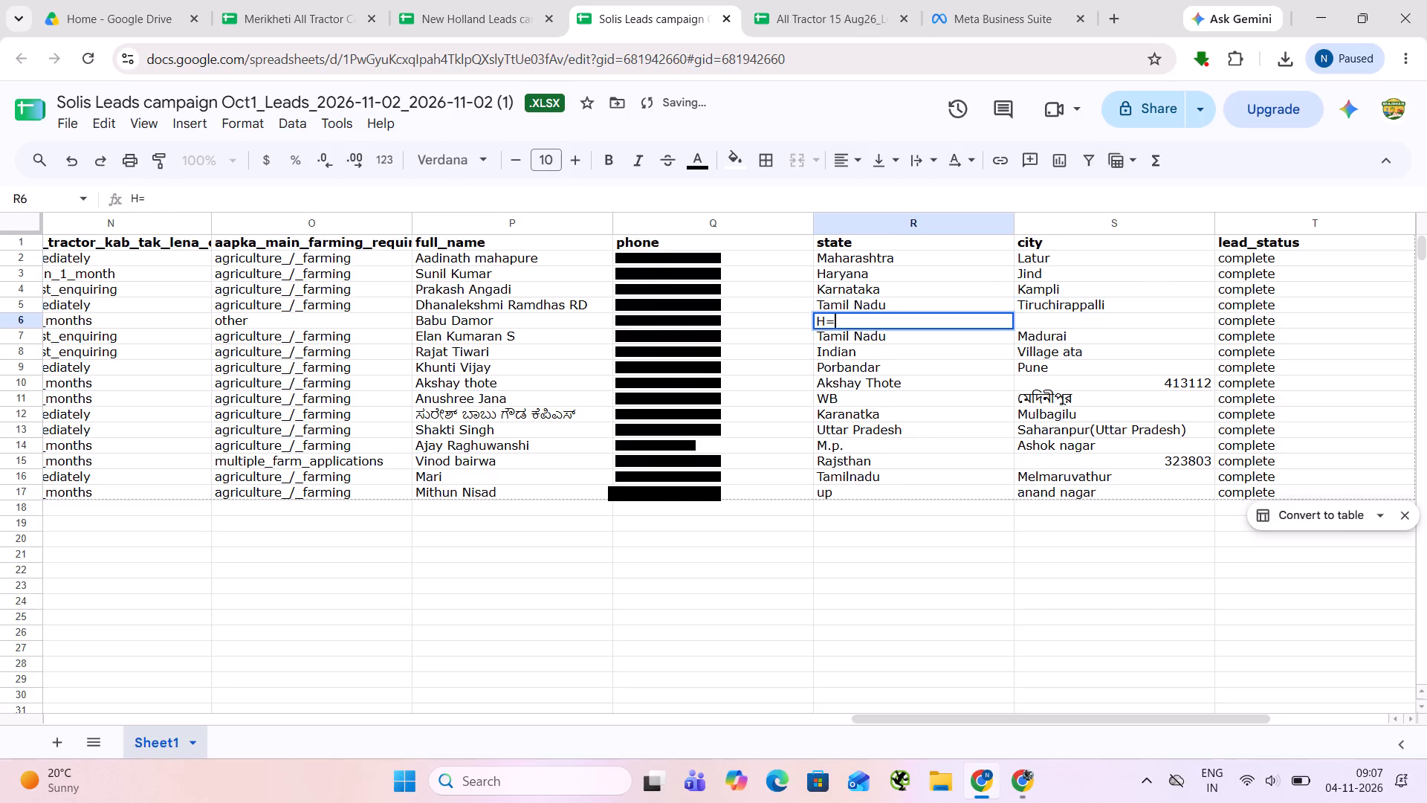
key("BackSpace")
key("BackSpace")
type("Gujarat")
Clear both the city and the state in row 8.
key("Down")
key("Right")
key("Down")
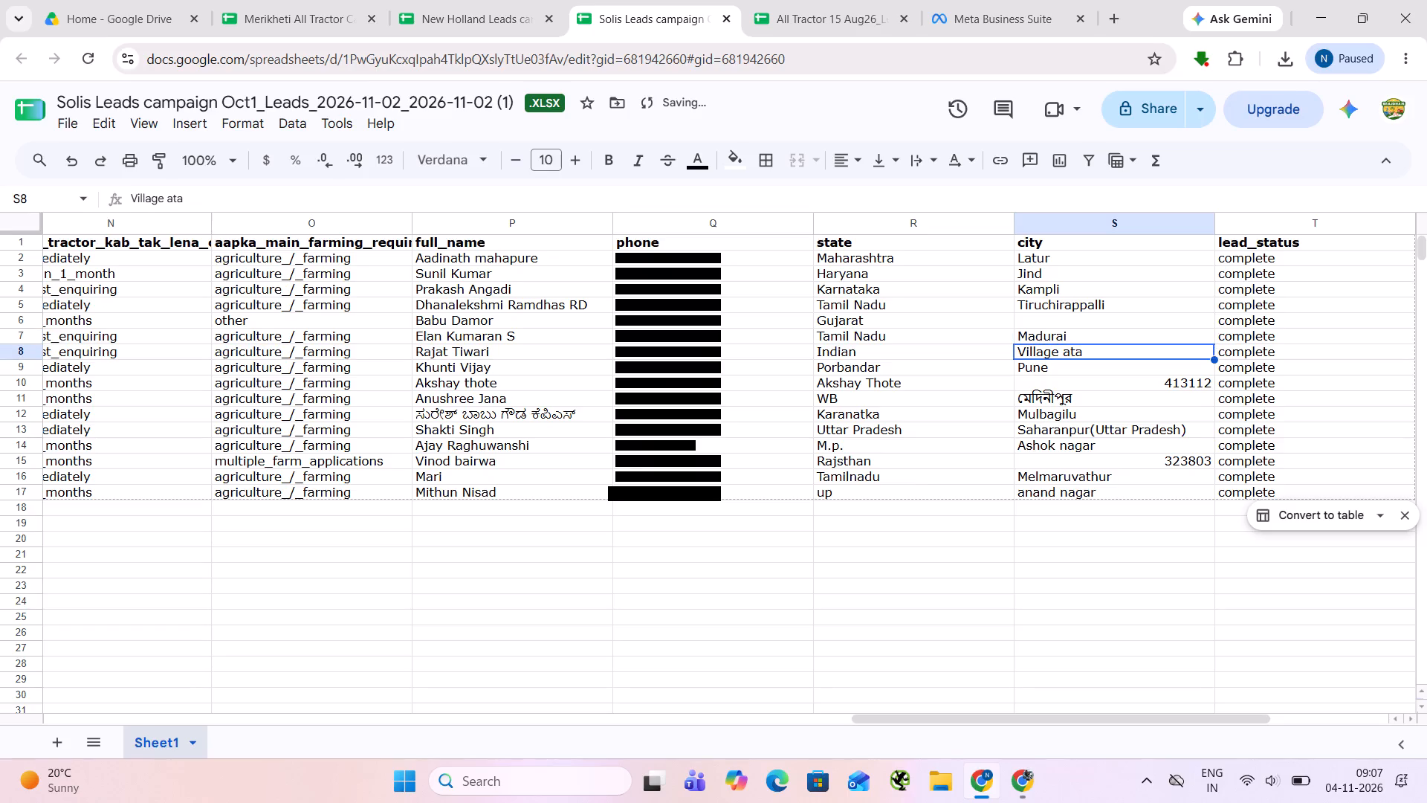
key("BackSpace")
key("Left")
key("BackSpace")
Set row 9's state to Maharashtra.
key("Down")
type("Maharashtra")
Clear both the state and the city in row 10.
key("Down")
key("BackSpace")
key("Right")
key("BackSpace")
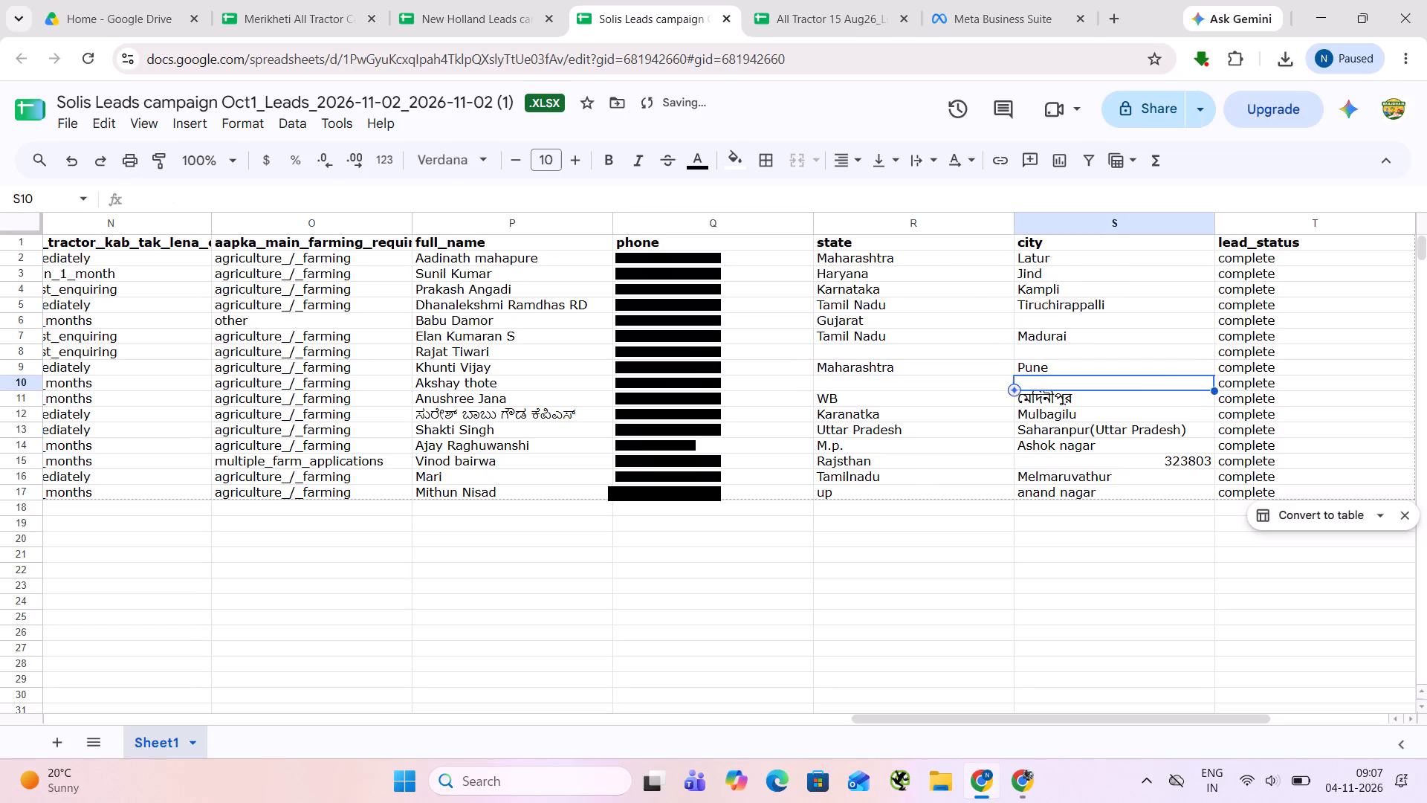
Clear row 11's city and set its state to West Bengal.
key("Down")
key("BackSpace")
key("Left")
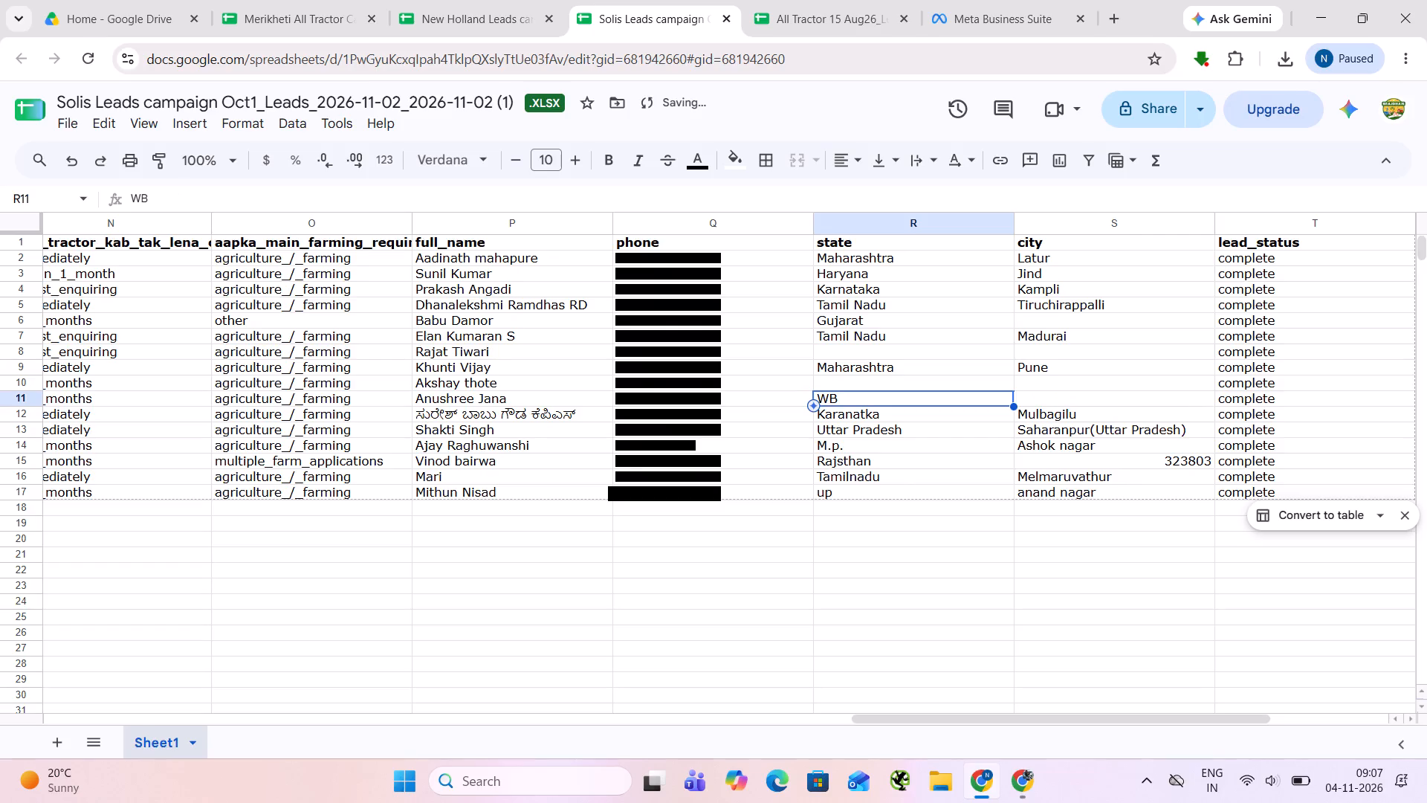
key("shift+e")
key("BackSpace")
type("West Bengal")
Clear the city cell in row 13.
key("Right")
key("Down")
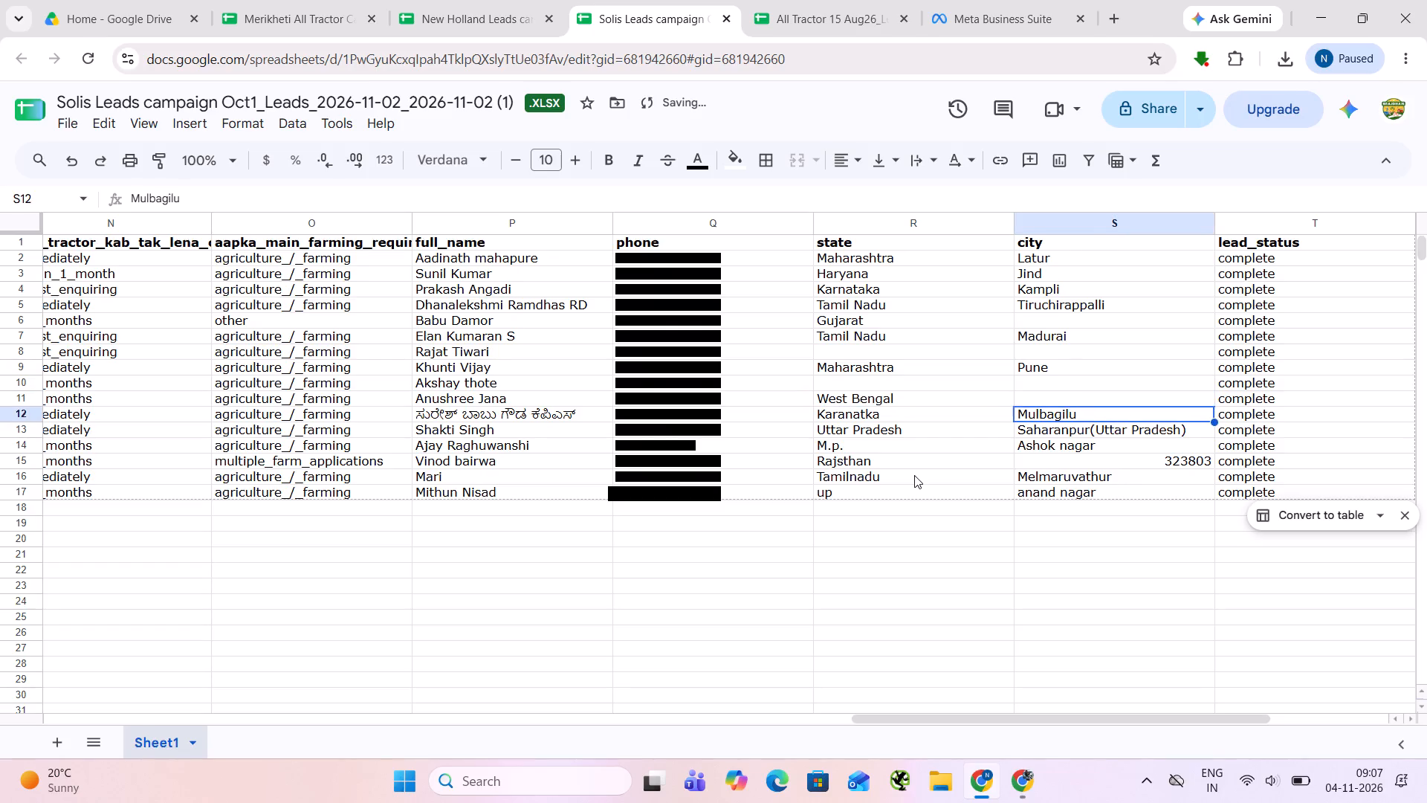
key("Down")
key("BackSpace")
Set row 14's state to Madhya Pradesh.
key("Left")
key("Down")
type("Madhya")
key("space")
key("shift+p")
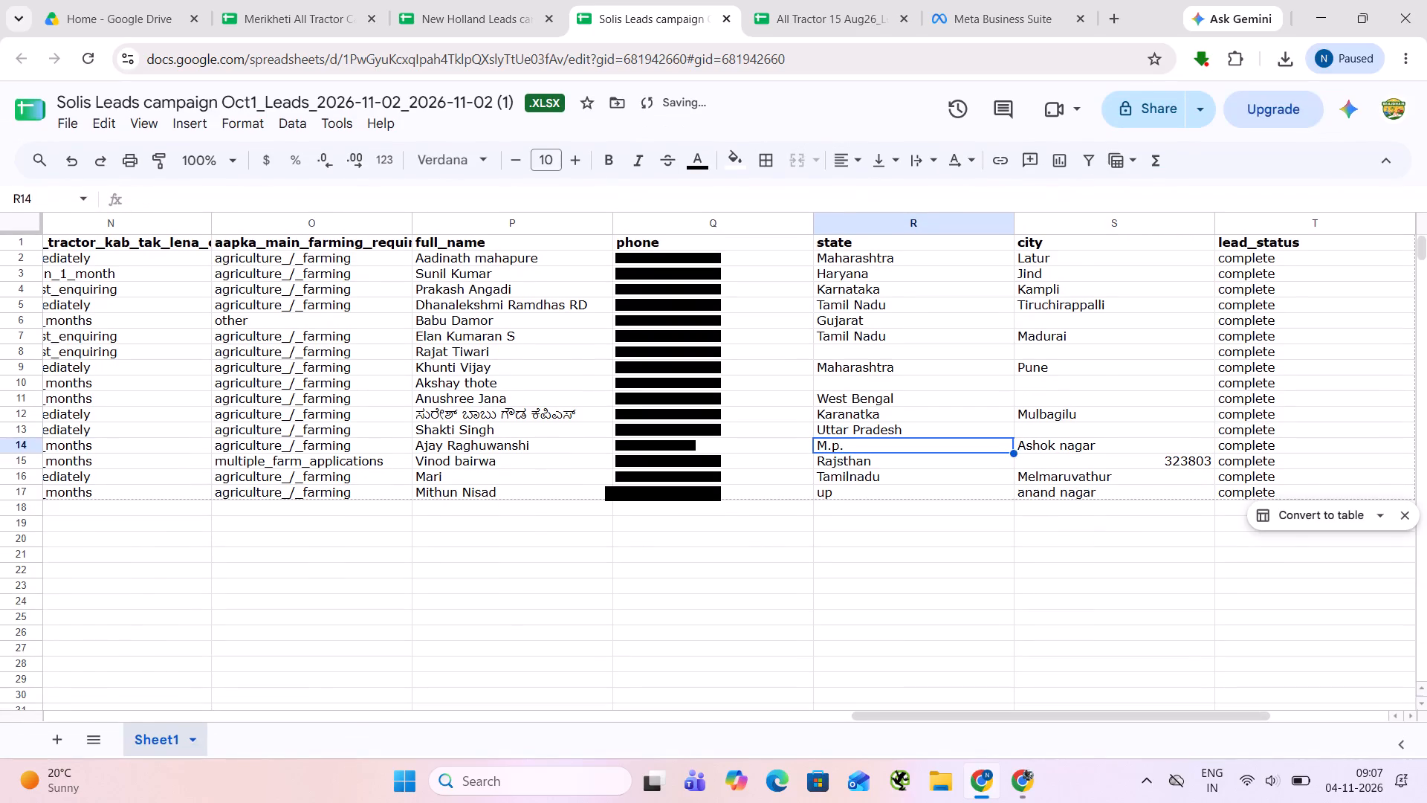
key("shift+less")
key("Return")
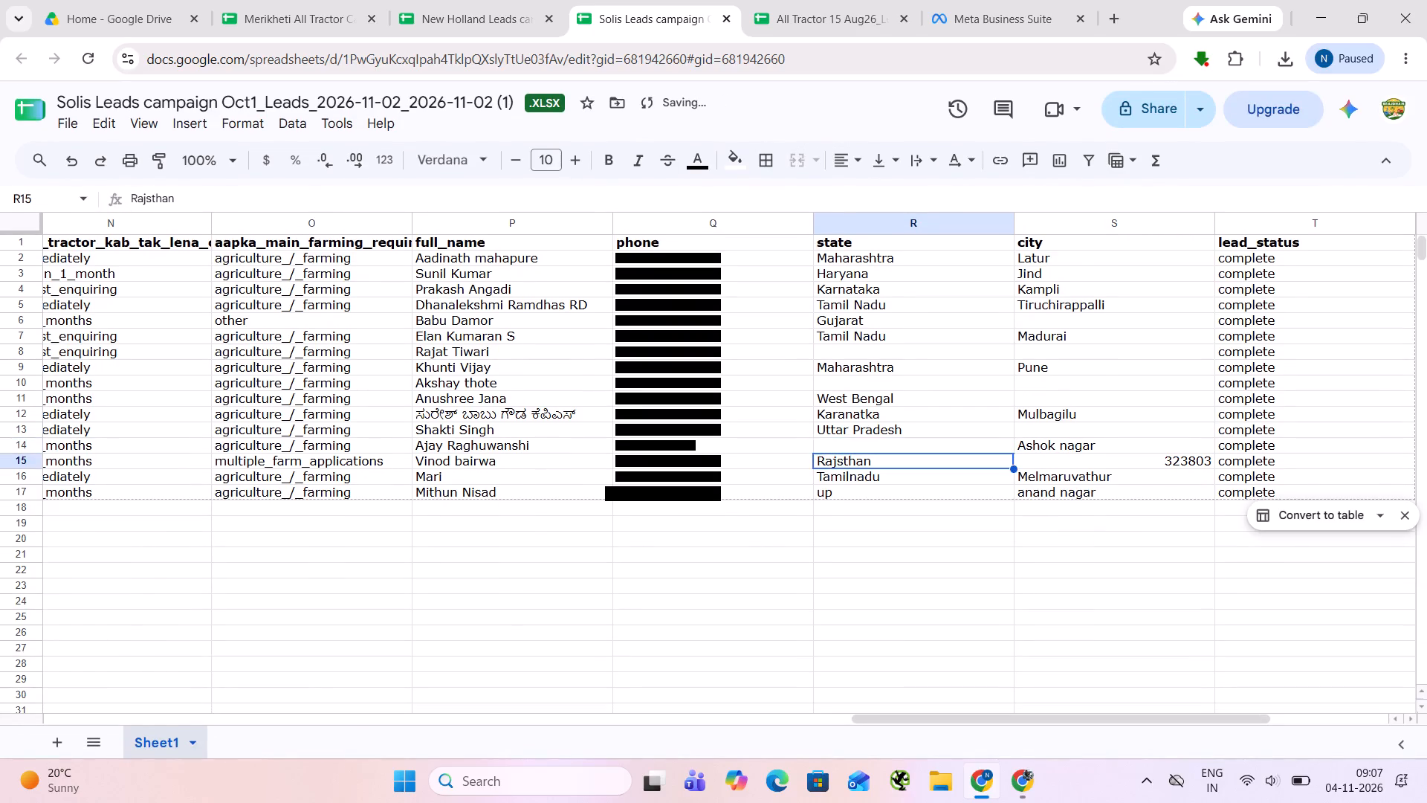
key("Up")
type("Madhya Pradesh")
Clear the city cell in row 15.
key("Right")
key("Down")
key("BackSpace")
Set row 17's state to Uttar Pradesh and clear its city.
key("Left")
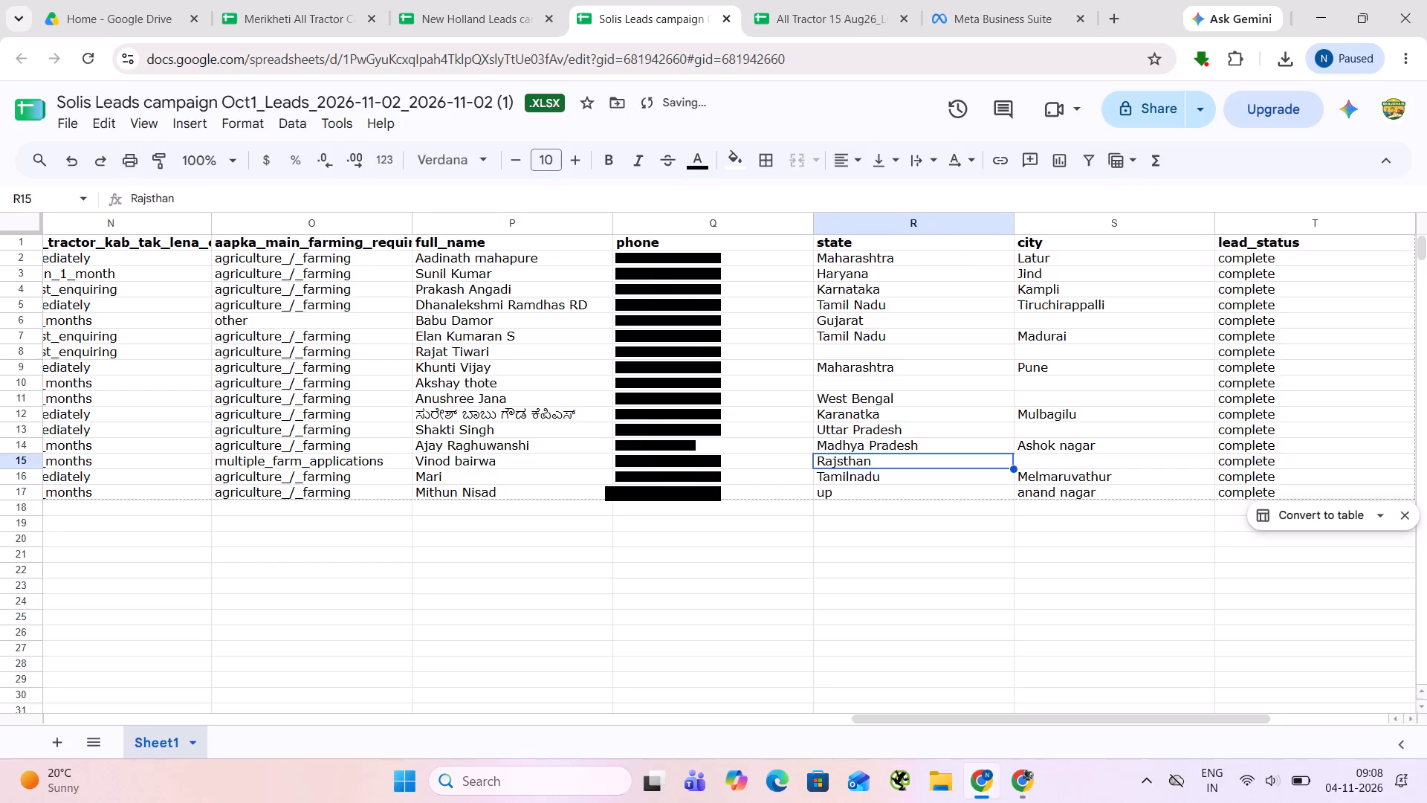
key("Down")
key("Down")
type("Uttar")
key("space")
key("Return")
key("Right")
key("Up")
key("BackSpace")
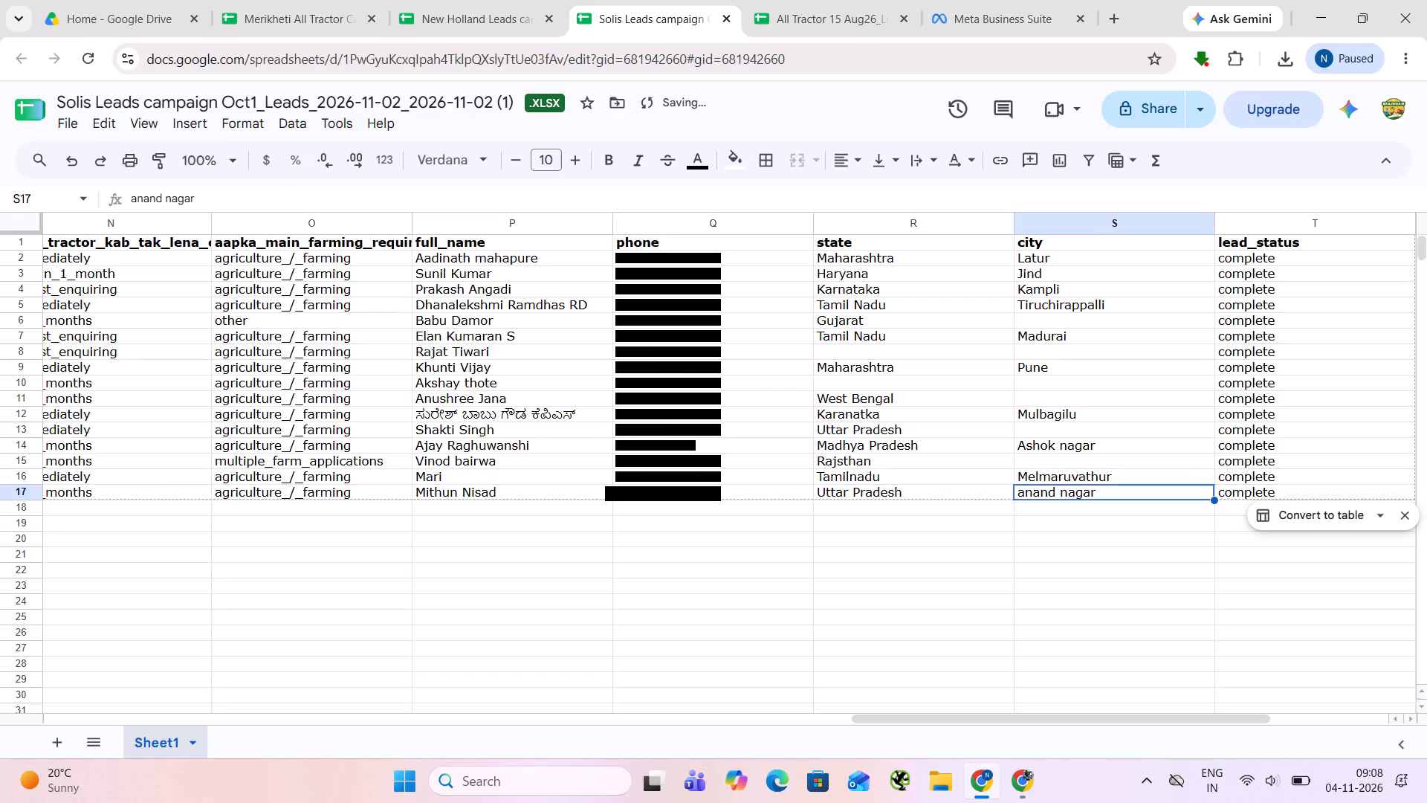
key("BackSpace")
Set row 16's state to Tamil Nadu.
key("Up")
key("Left")
type("Tamil Nadu")
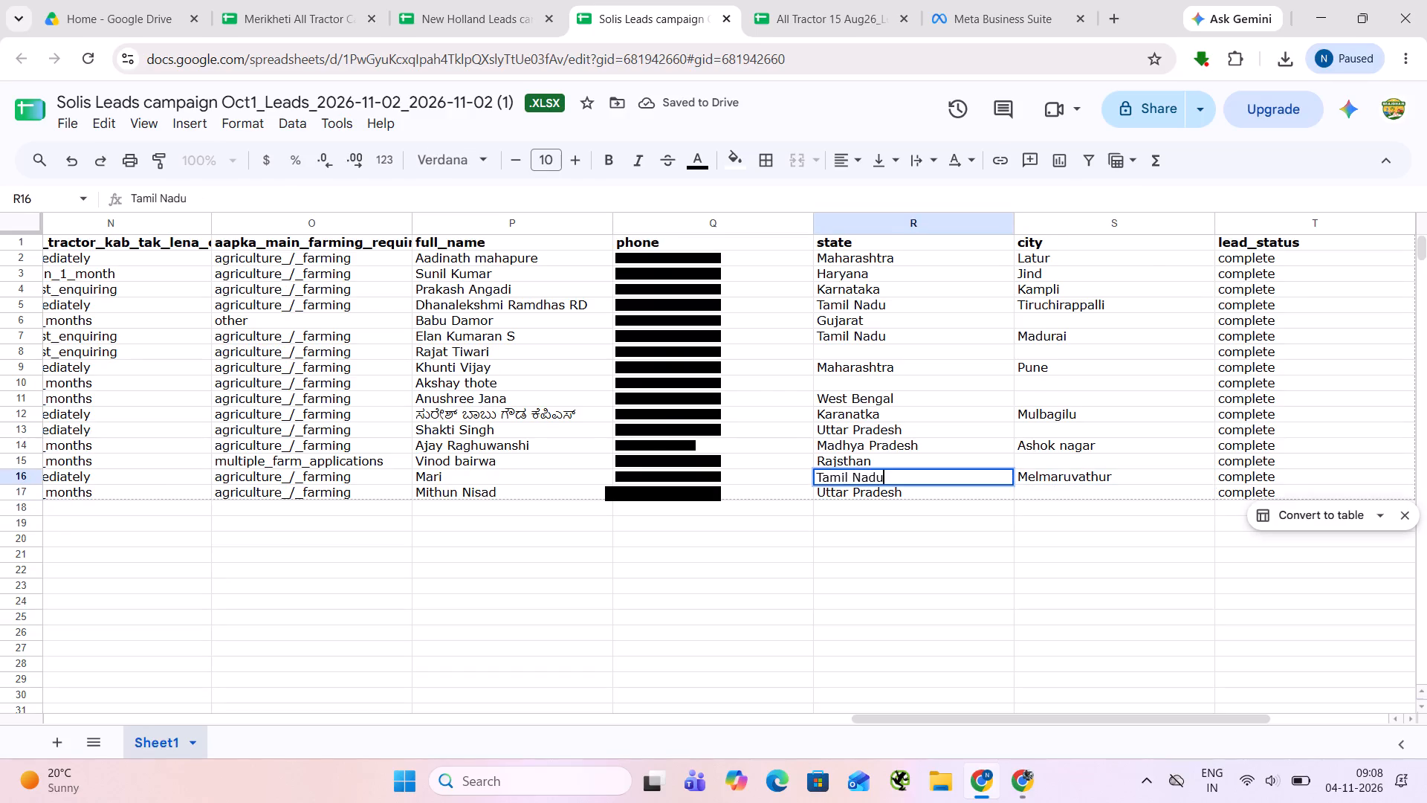
key("space")
Download the Solis Leads campaign Oct1 spreadsheet as an .xlsx file.
left_click(77, 126)
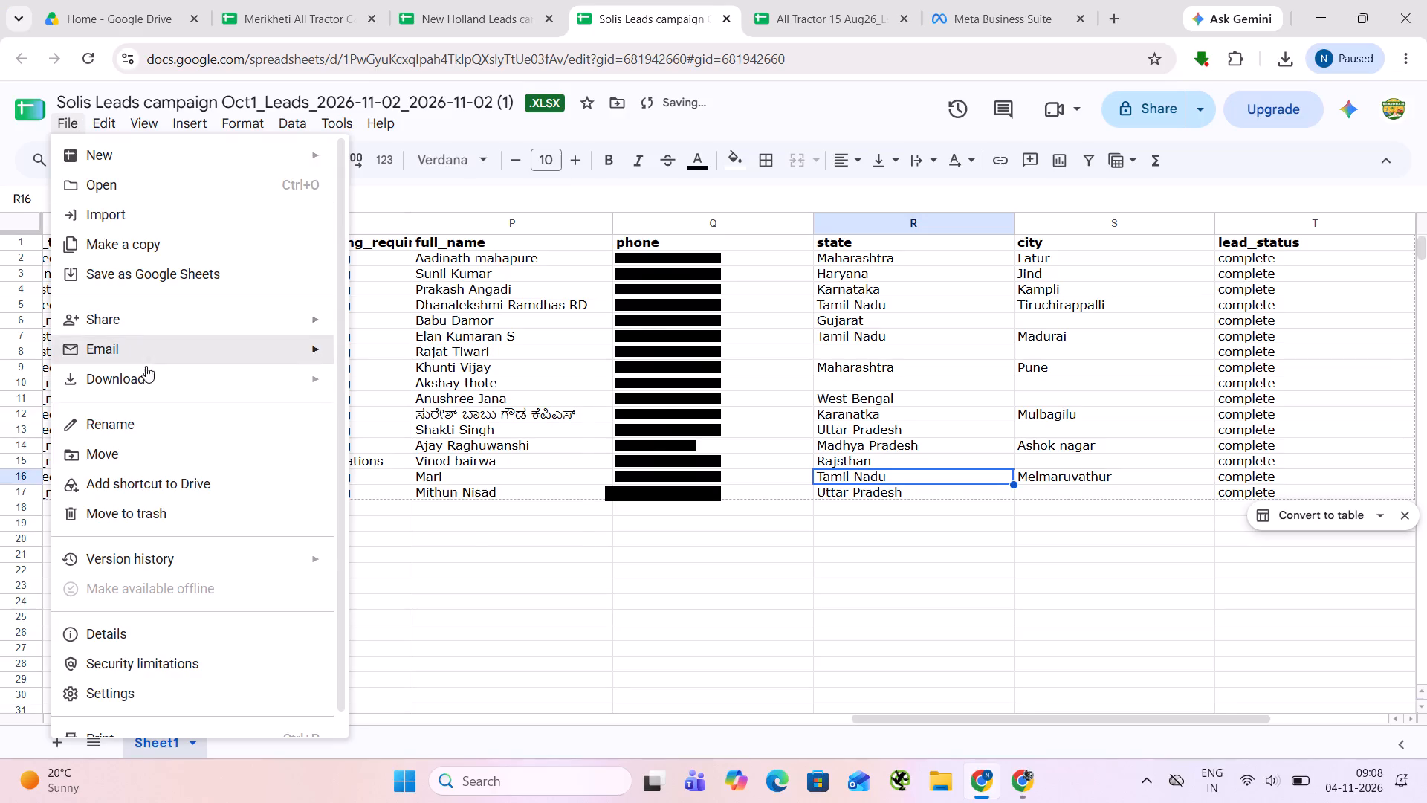
left_click(357, 387)
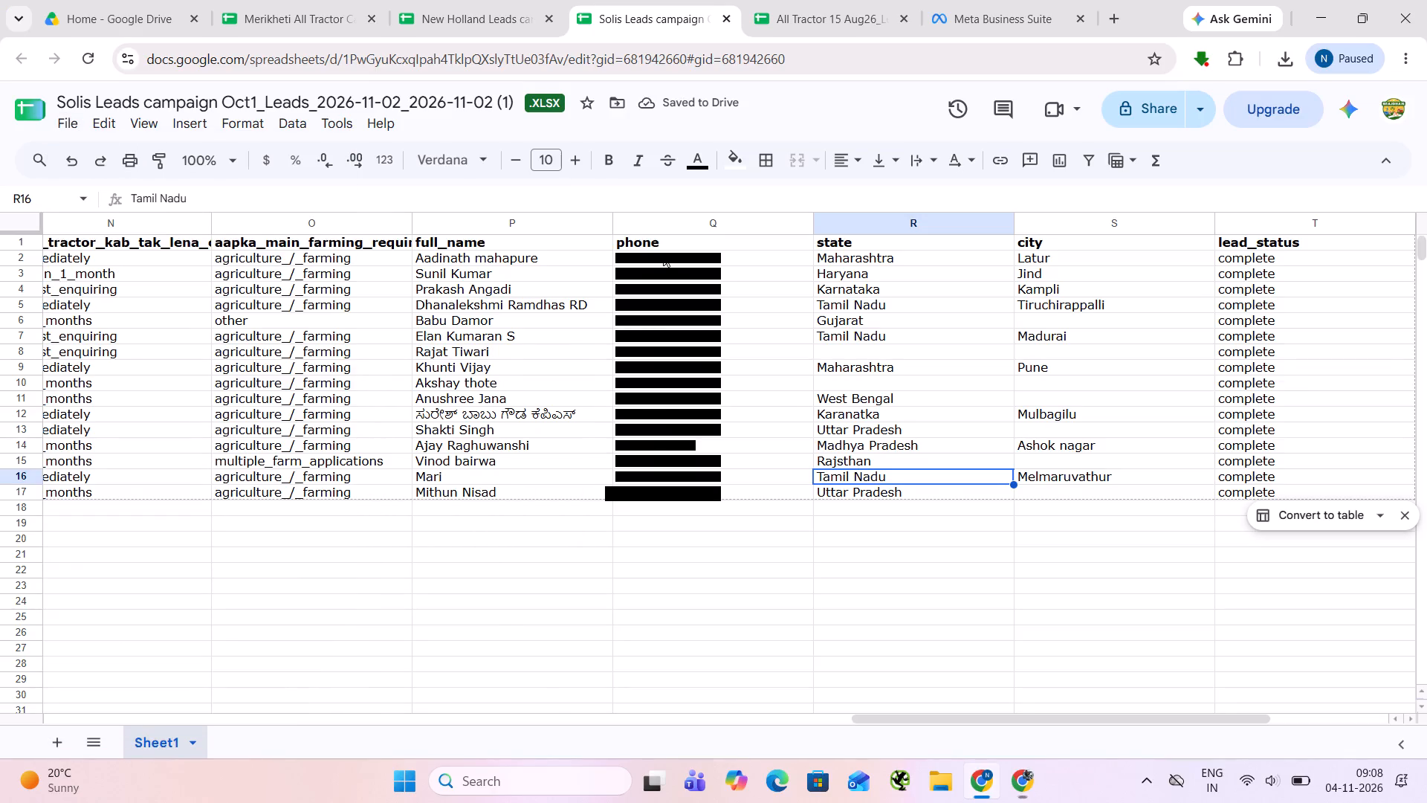
Download the All Tractor 15 Aug26 leads spreadsheet as an .xlsx file.
left_click(855, 1)
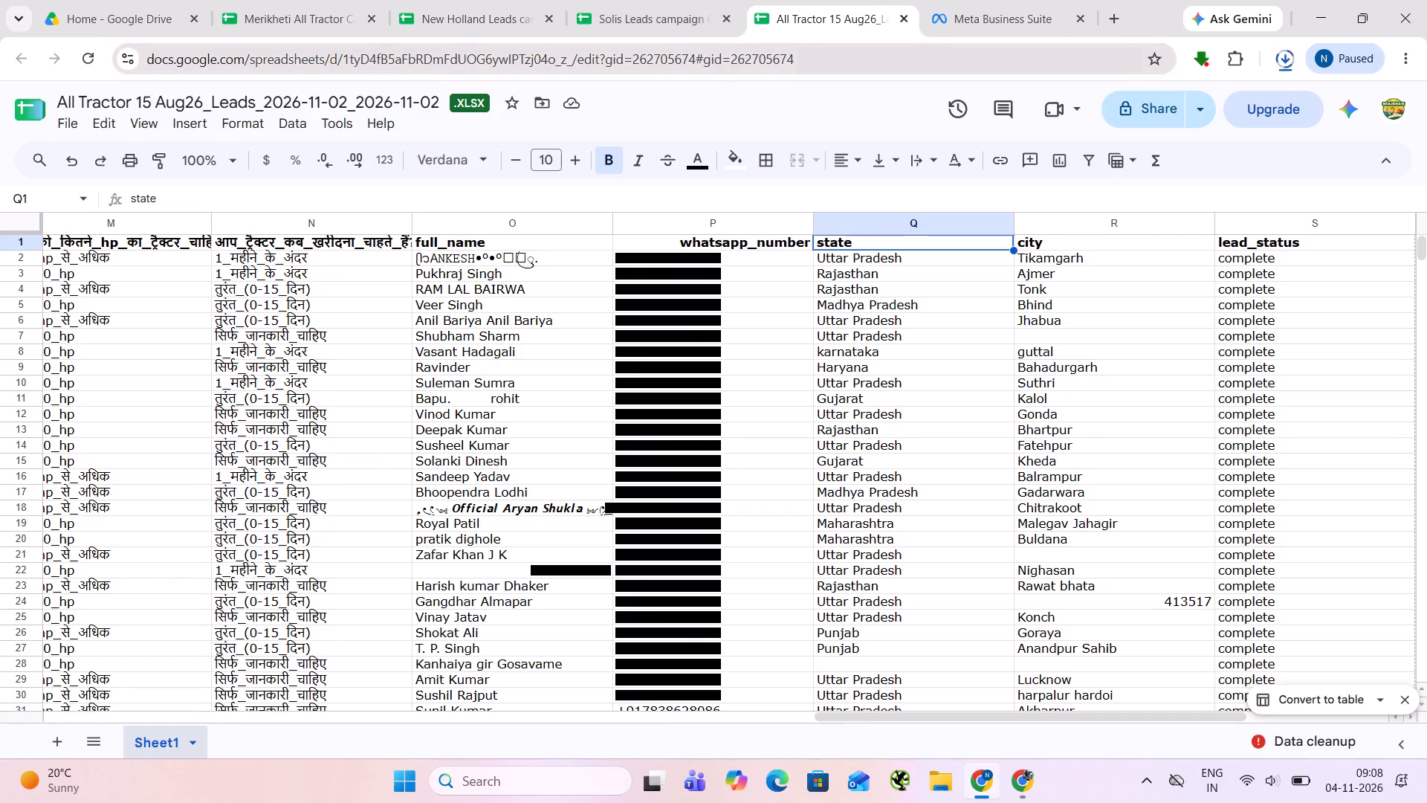
left_click(60, 122)
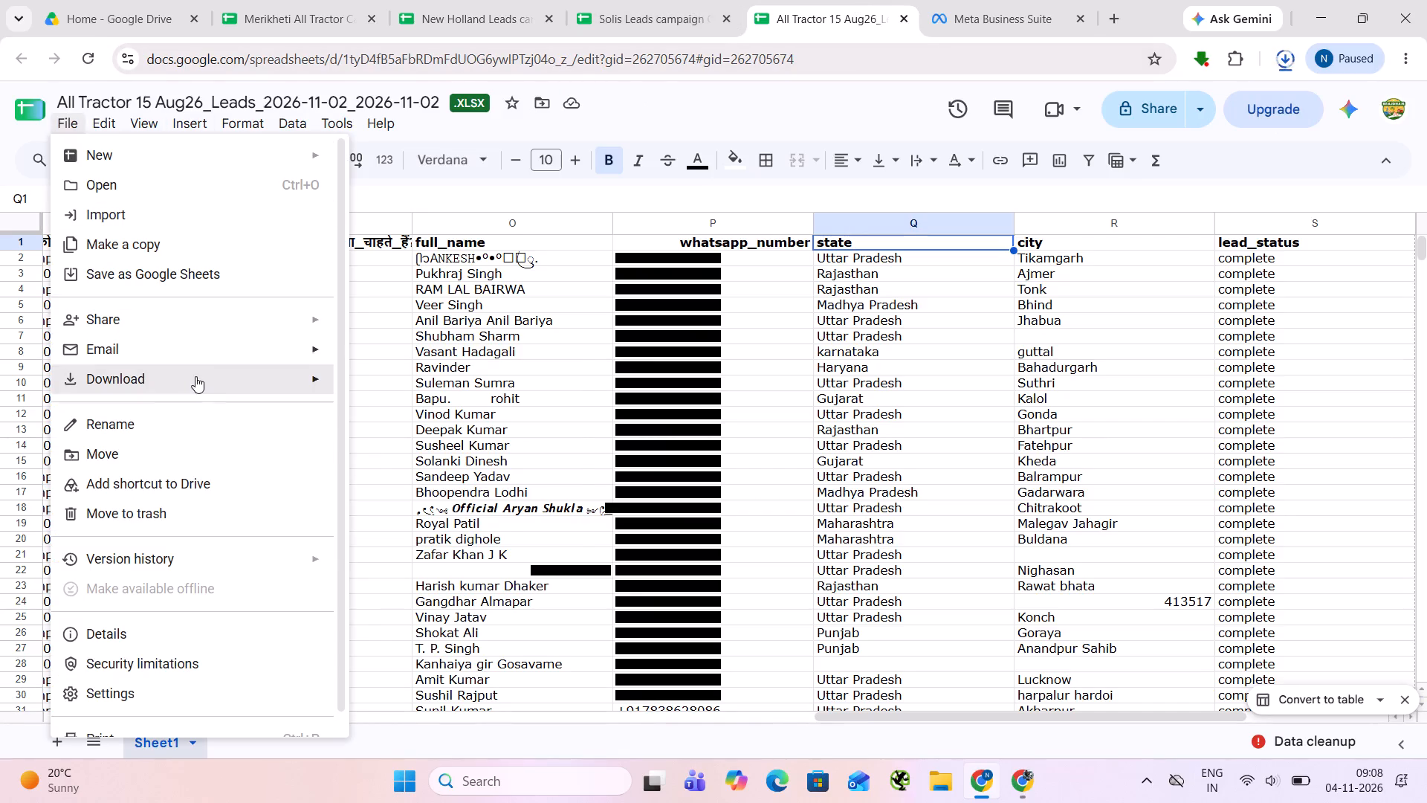
left_click(378, 390)
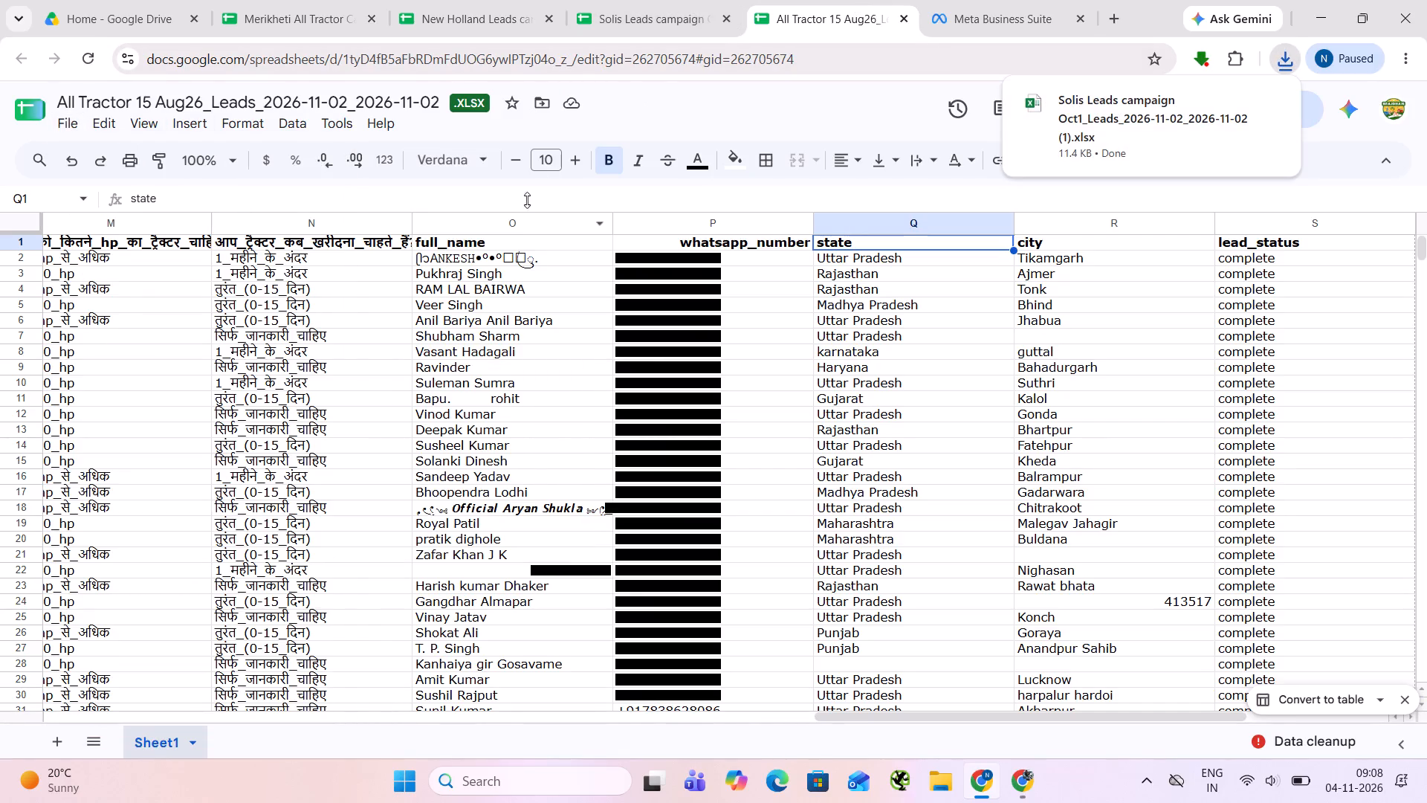
Download the New Holland Leads campaign Aug26 spreadsheet as an .xlsx file.
left_click(488, 0)
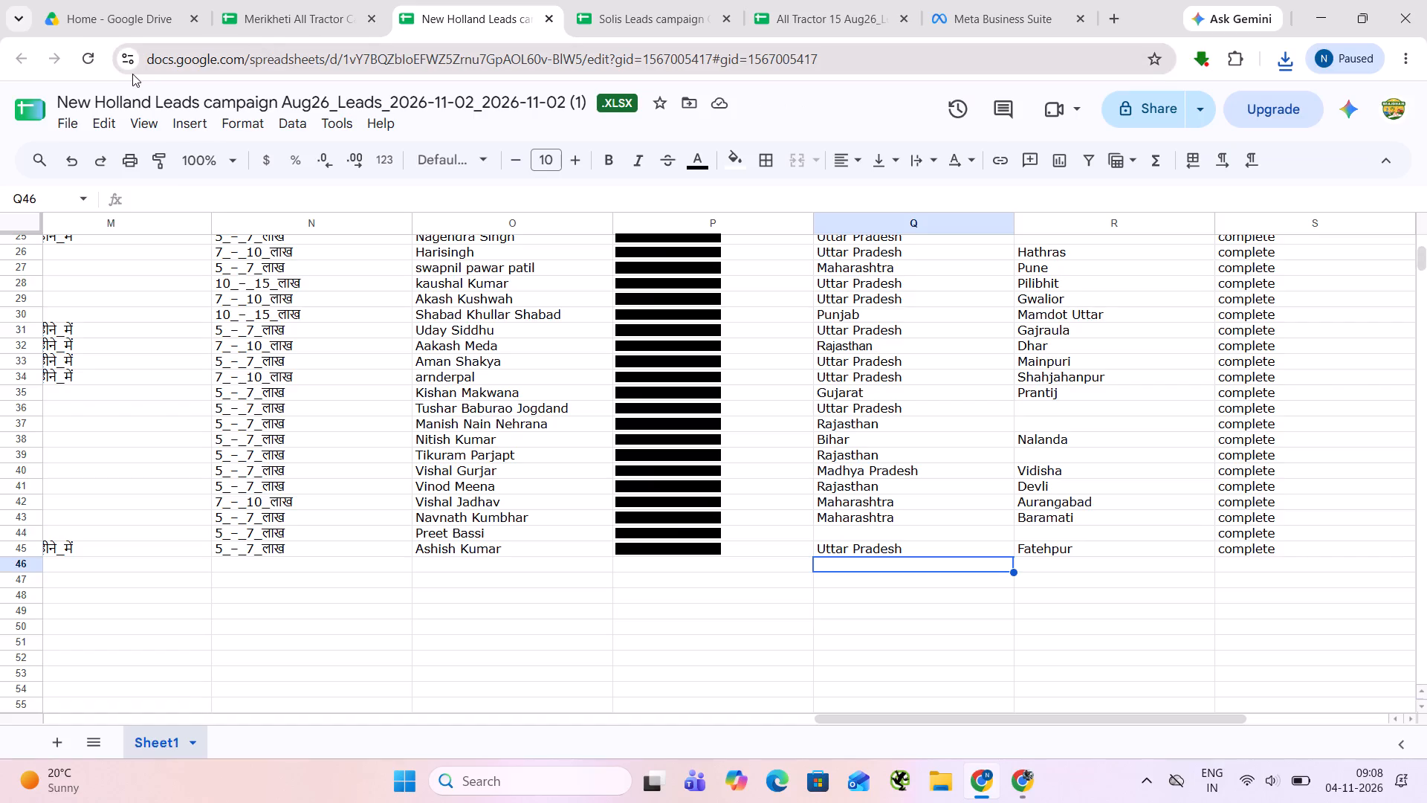
left_click(76, 123)
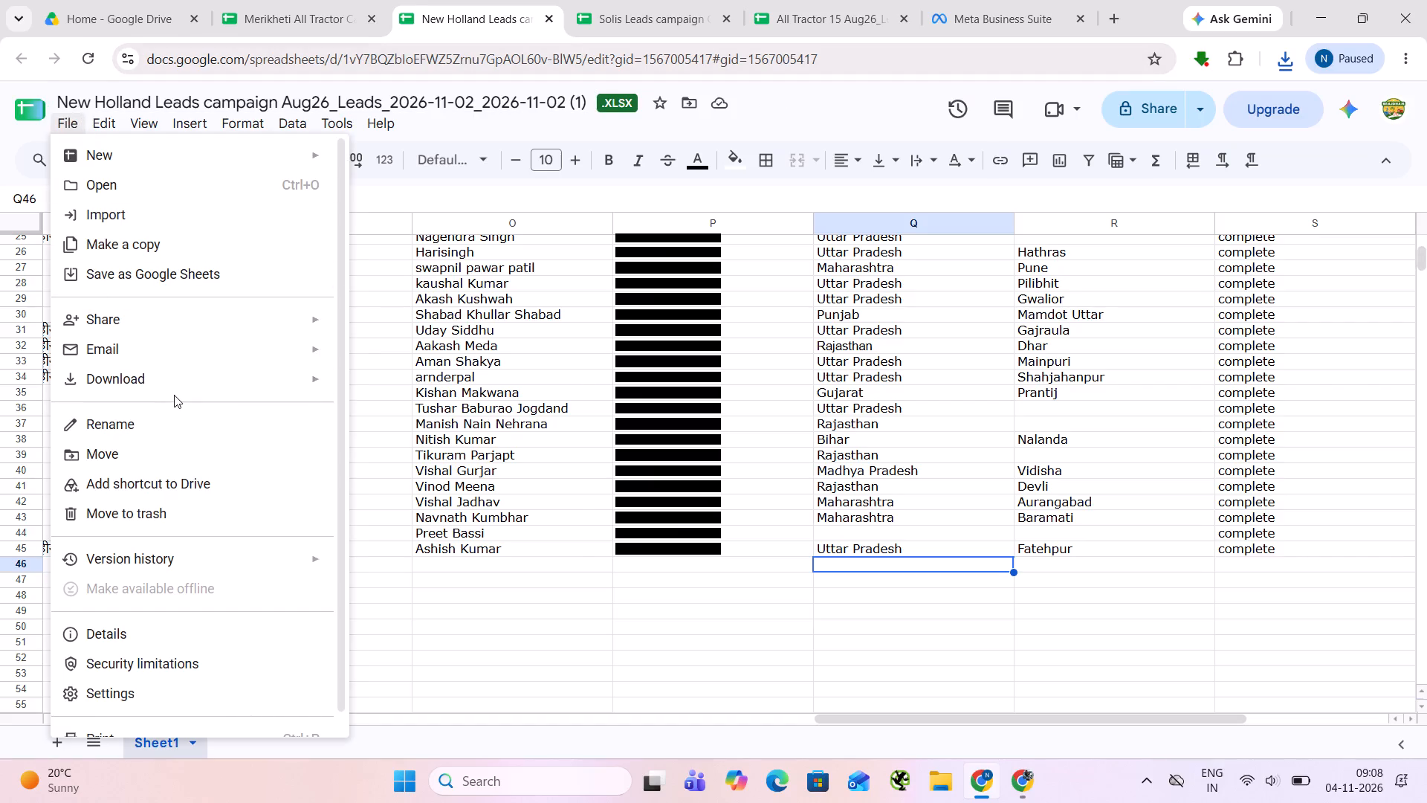
left_click(438, 384)
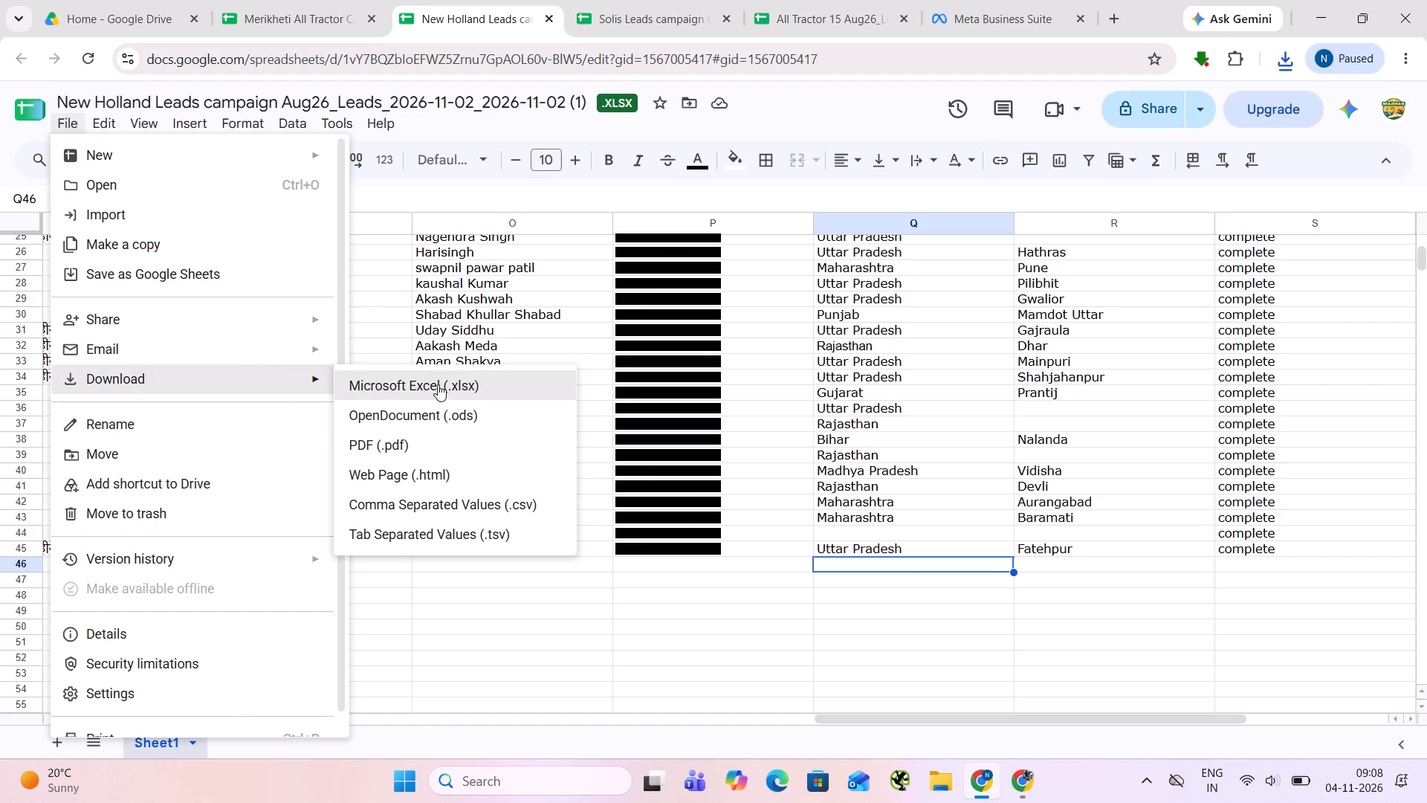
Download the Merikheti All Tractor Campaign Aug26 spreadsheet as an .xlsx file.
left_click(274, 6)
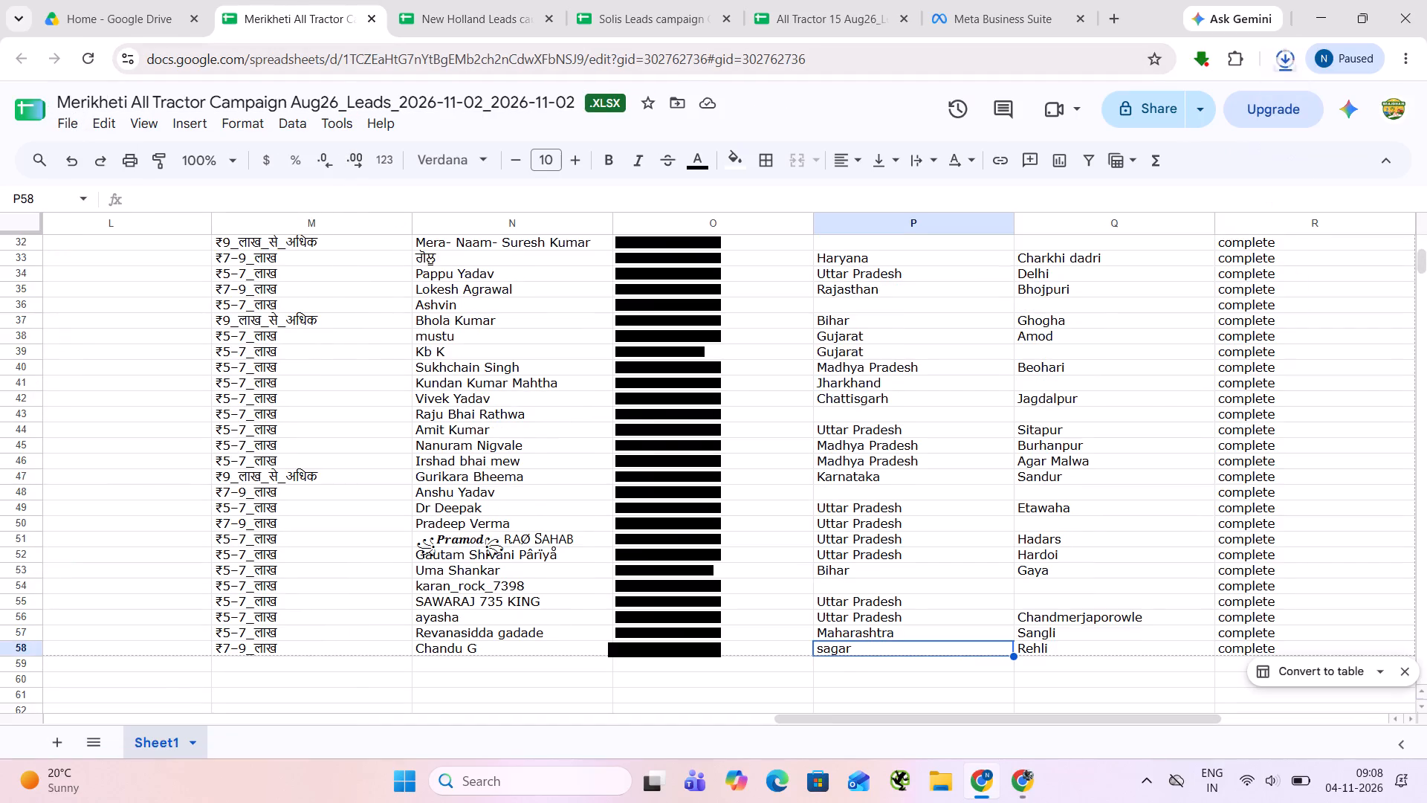
left_click(75, 121)
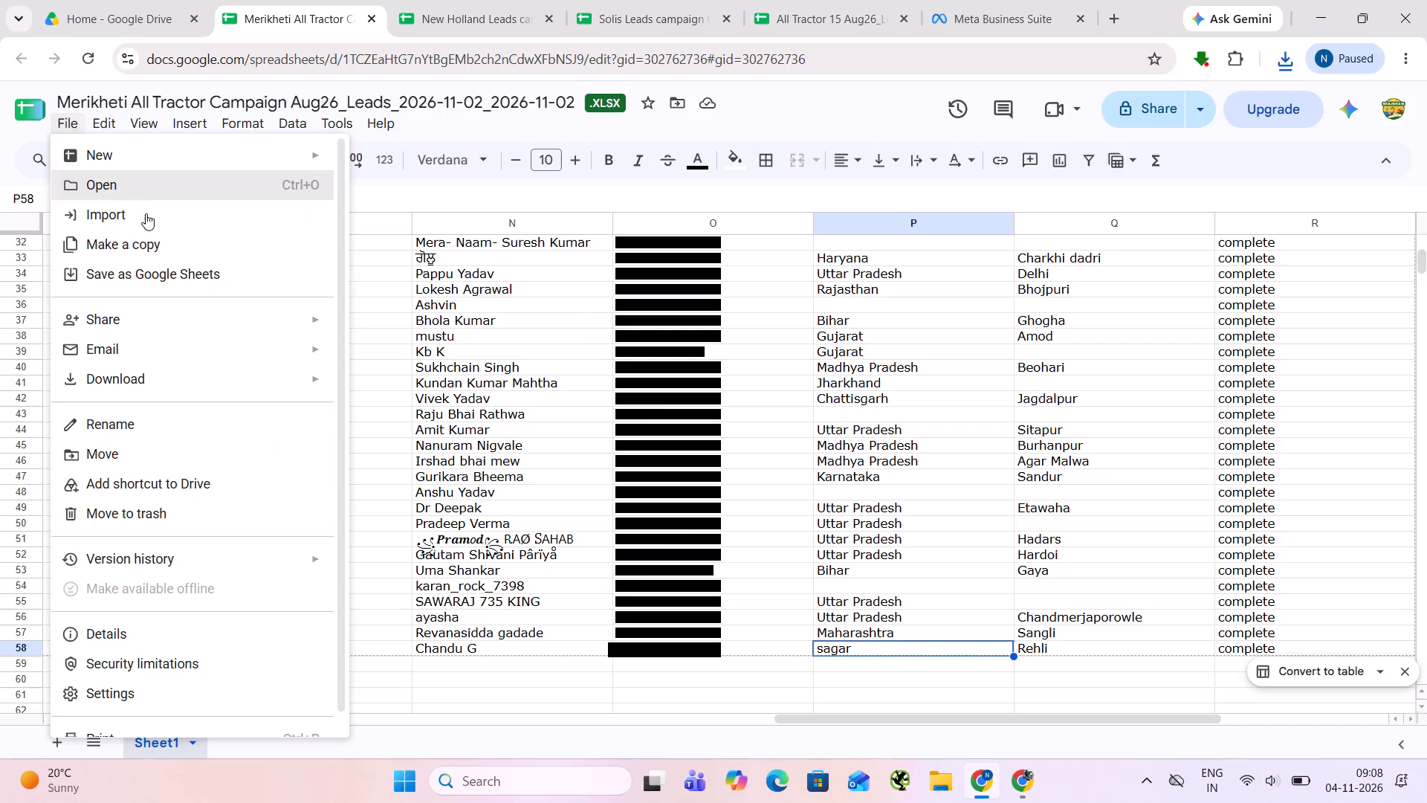
left_click(392, 388)
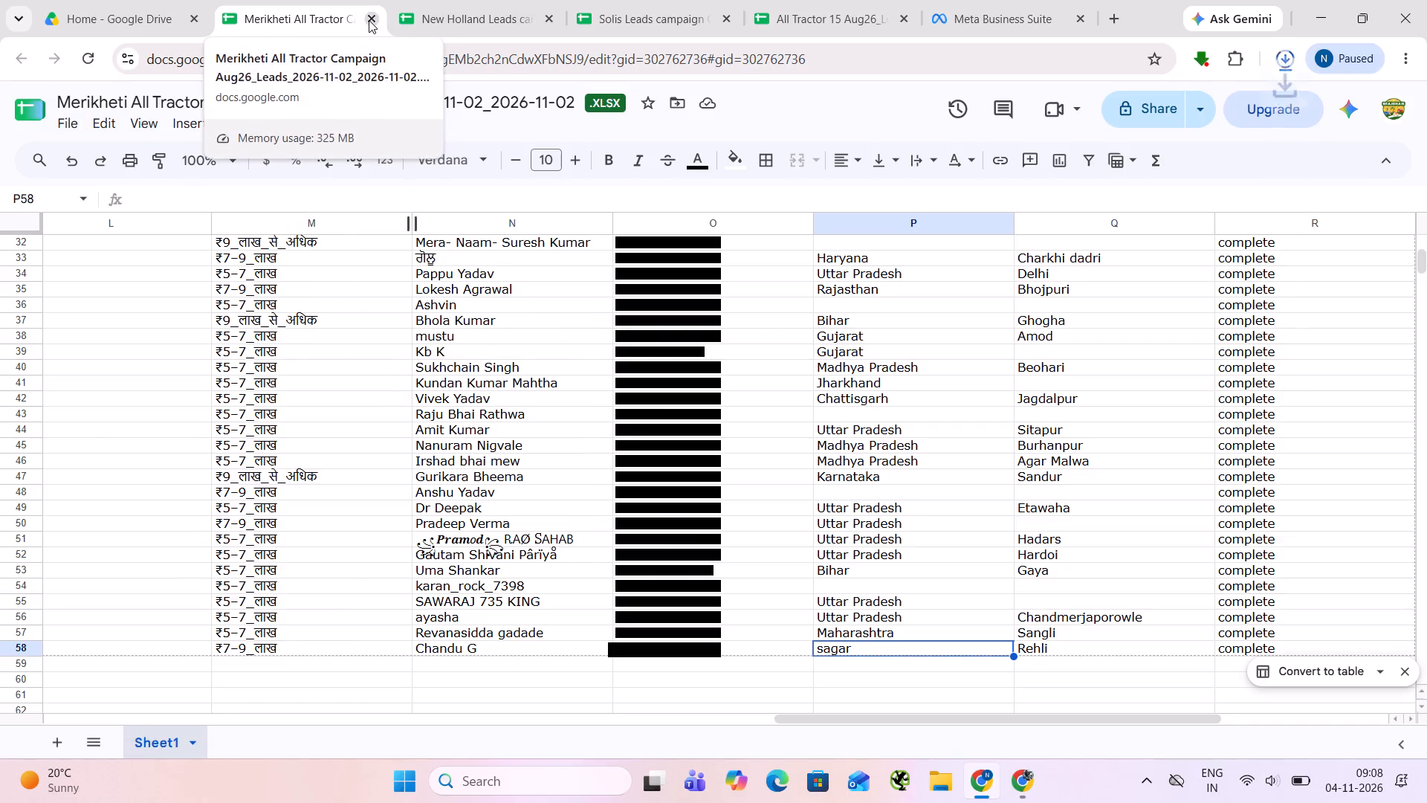
Close the Merikheti, New Holland, Solis and All Tractor spreadsheets.
triple_click(369, 20)
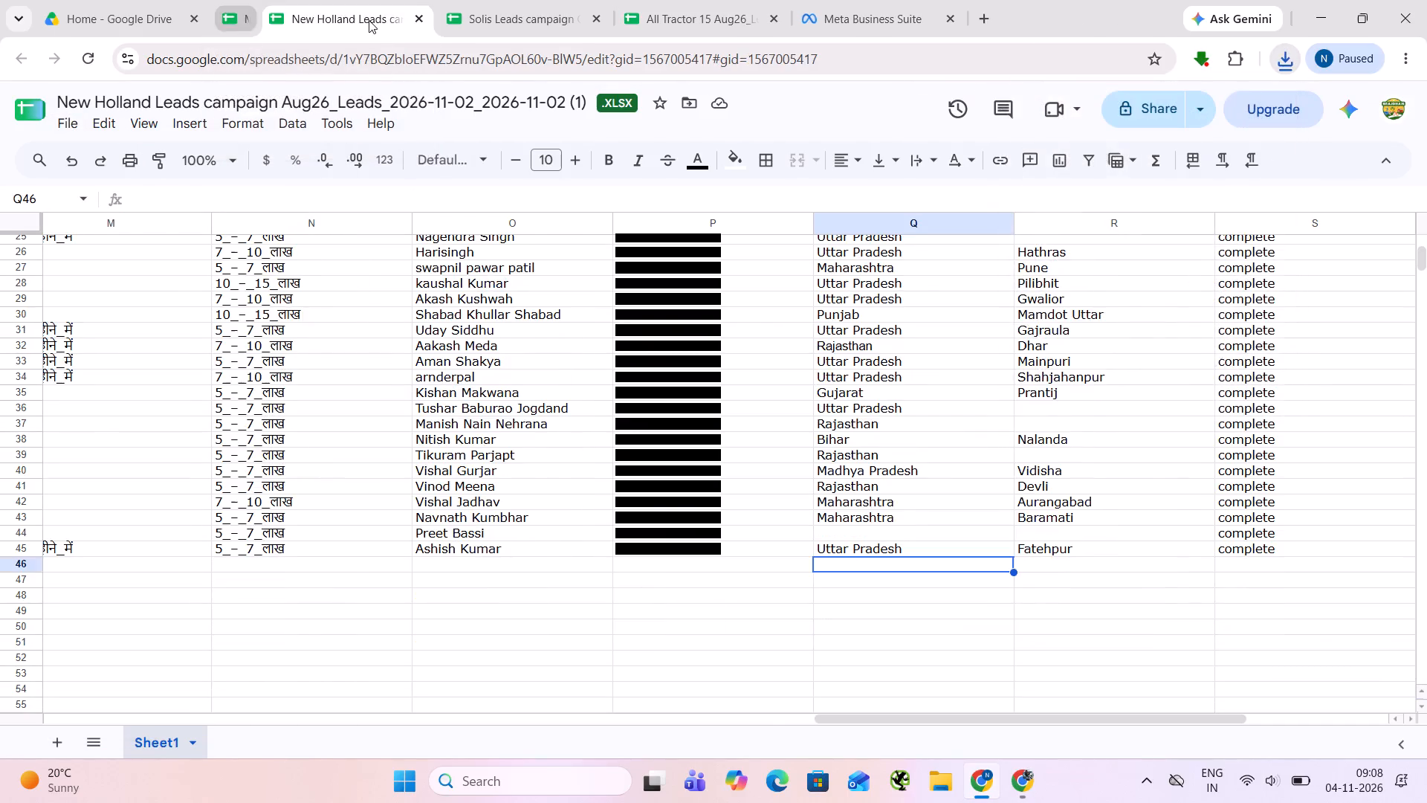
left_click(369, 20)
left_click(369, 20)
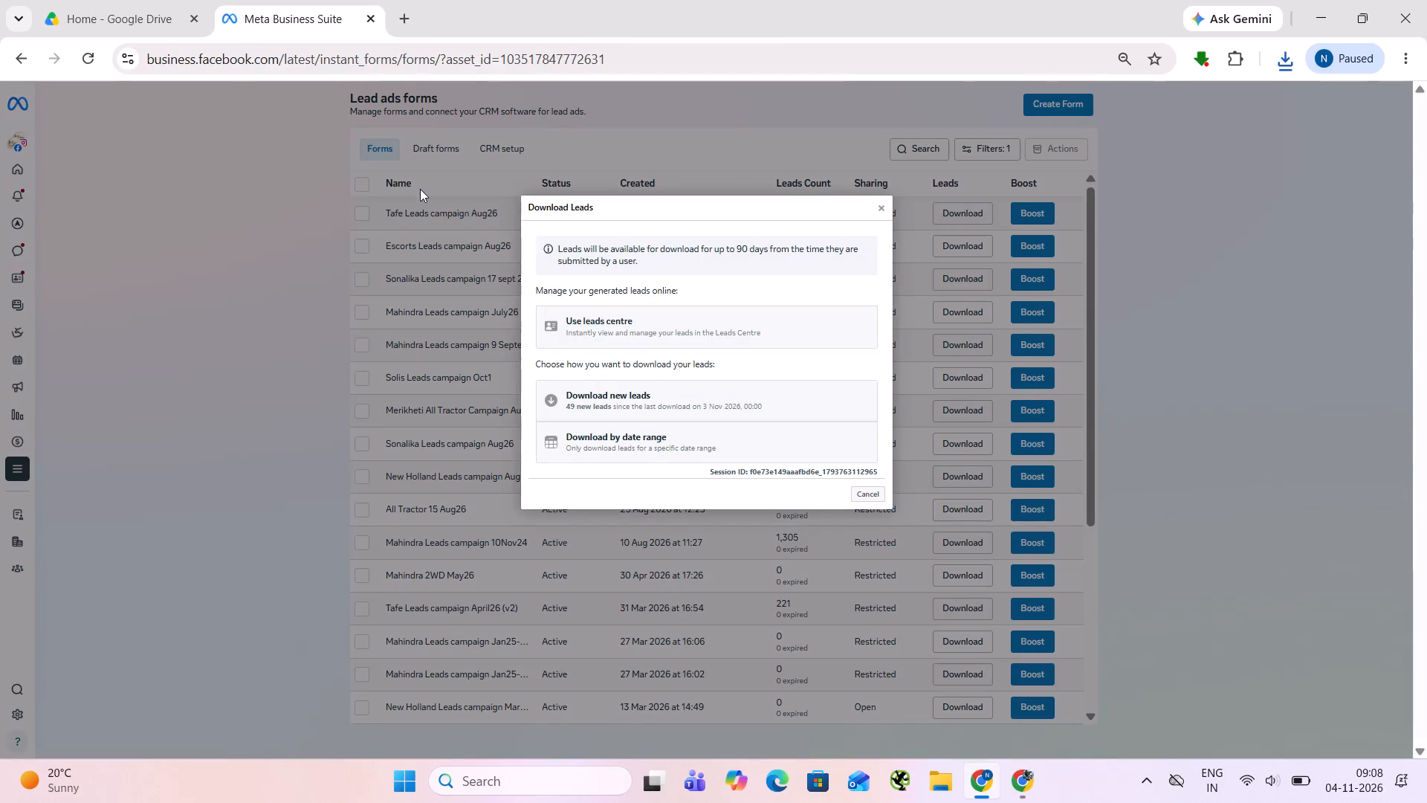
Download yesterday's leads for the Mahindra Leads campaign 9 September form as an XLS file, using the date range option.
left_click(601, 440)
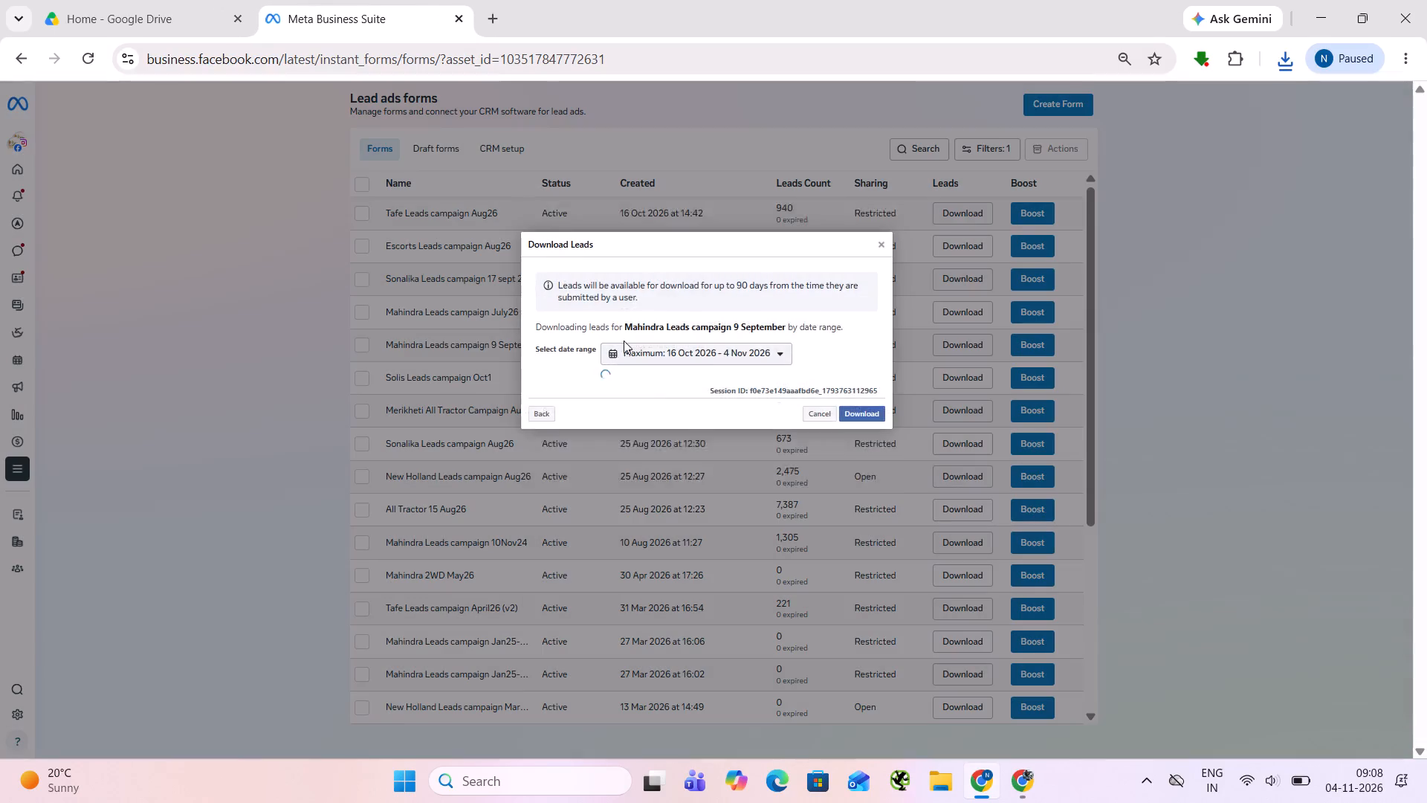
left_click(631, 336)
left_click(635, 405)
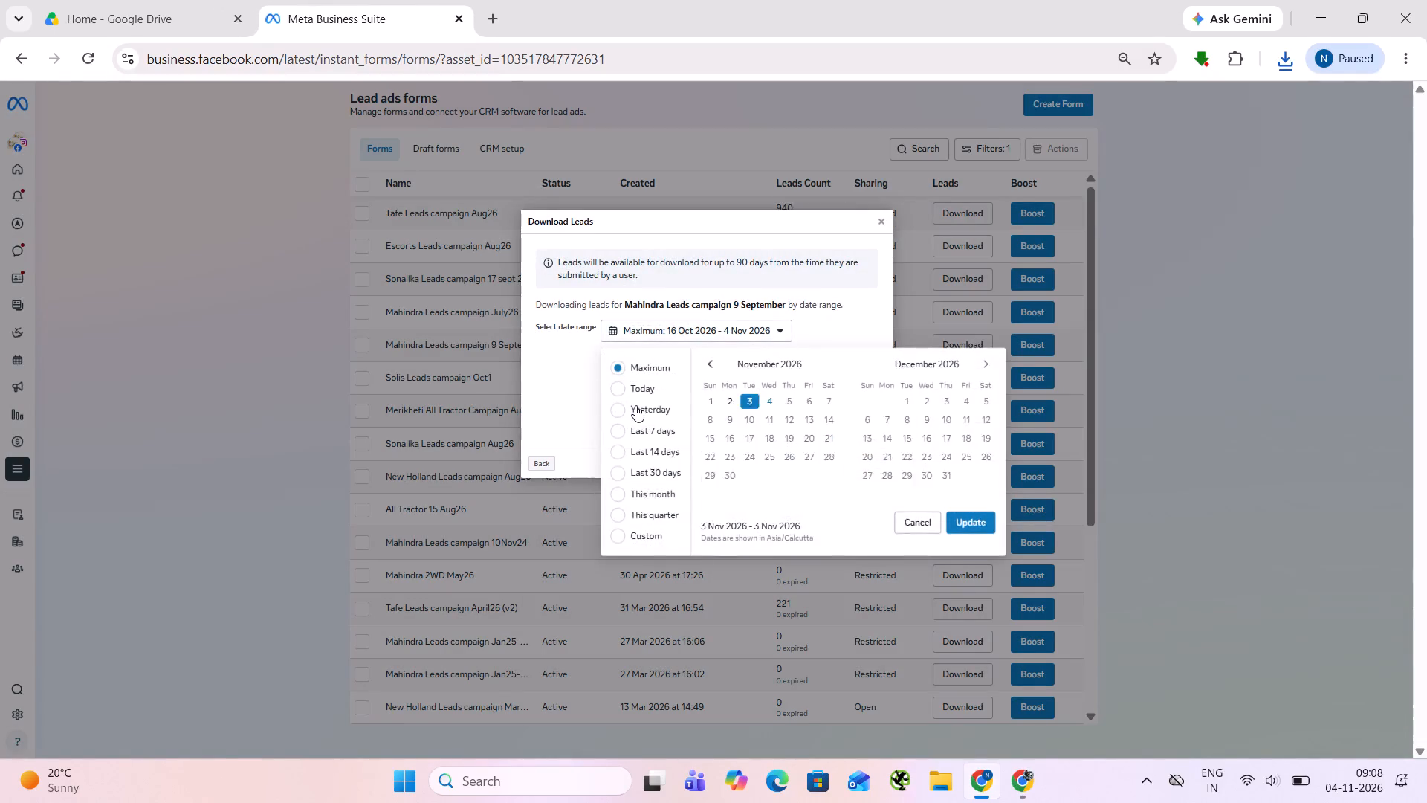
left_click(872, 461)
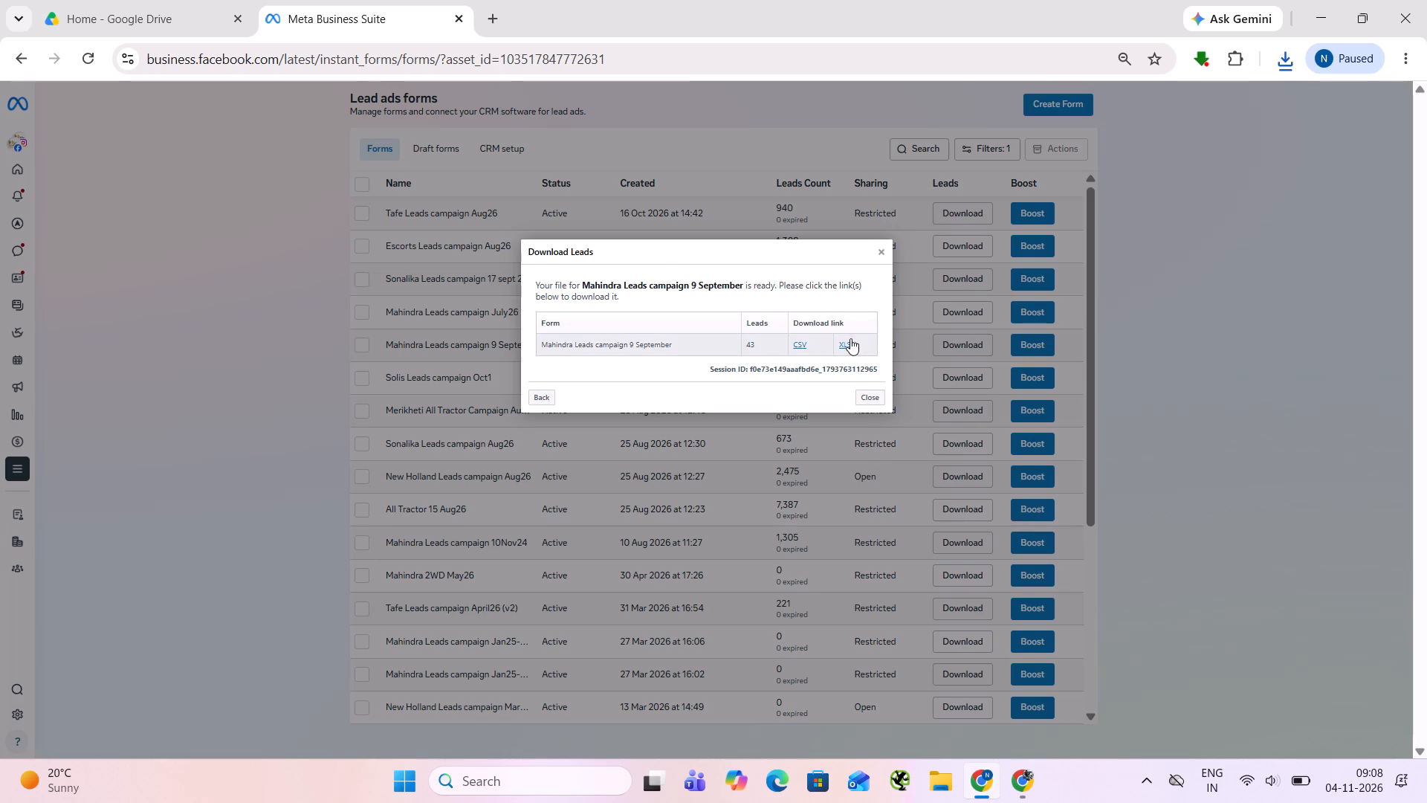
left_click(847, 346)
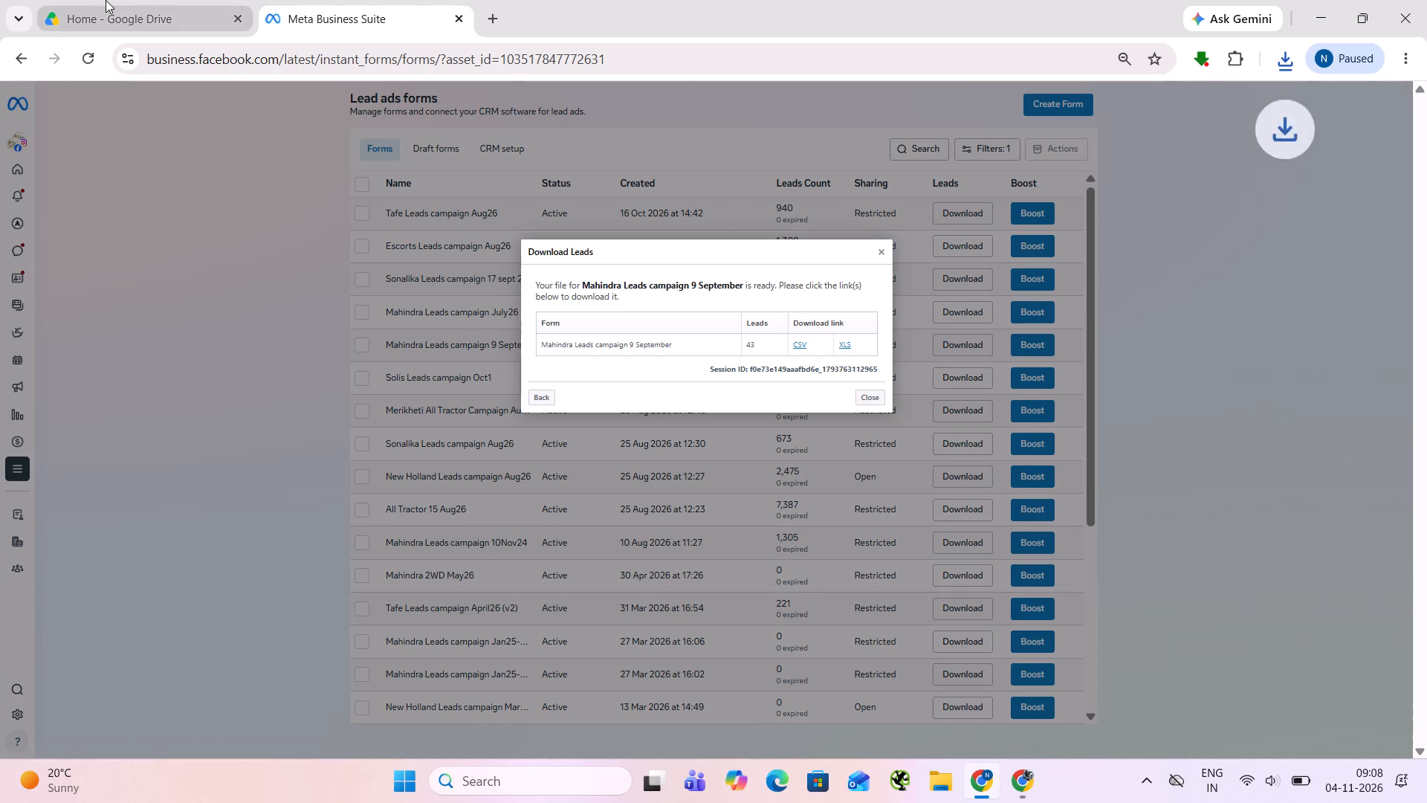
Upload the Mahindra Leads campaign 9 September file to Google Drive and open it as a spreadsheet.
left_click(106, 0)
left_click(87, 167)
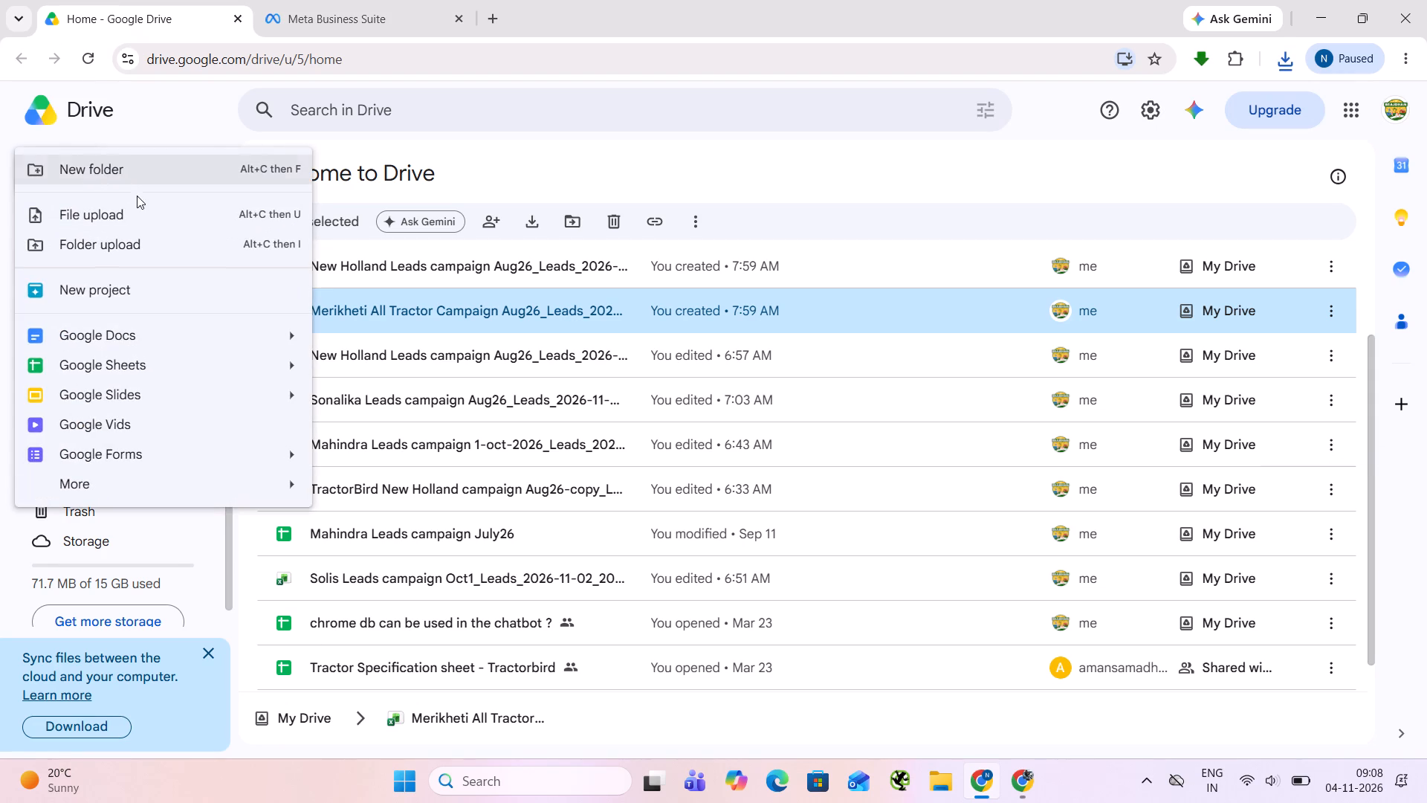
left_click(137, 219)
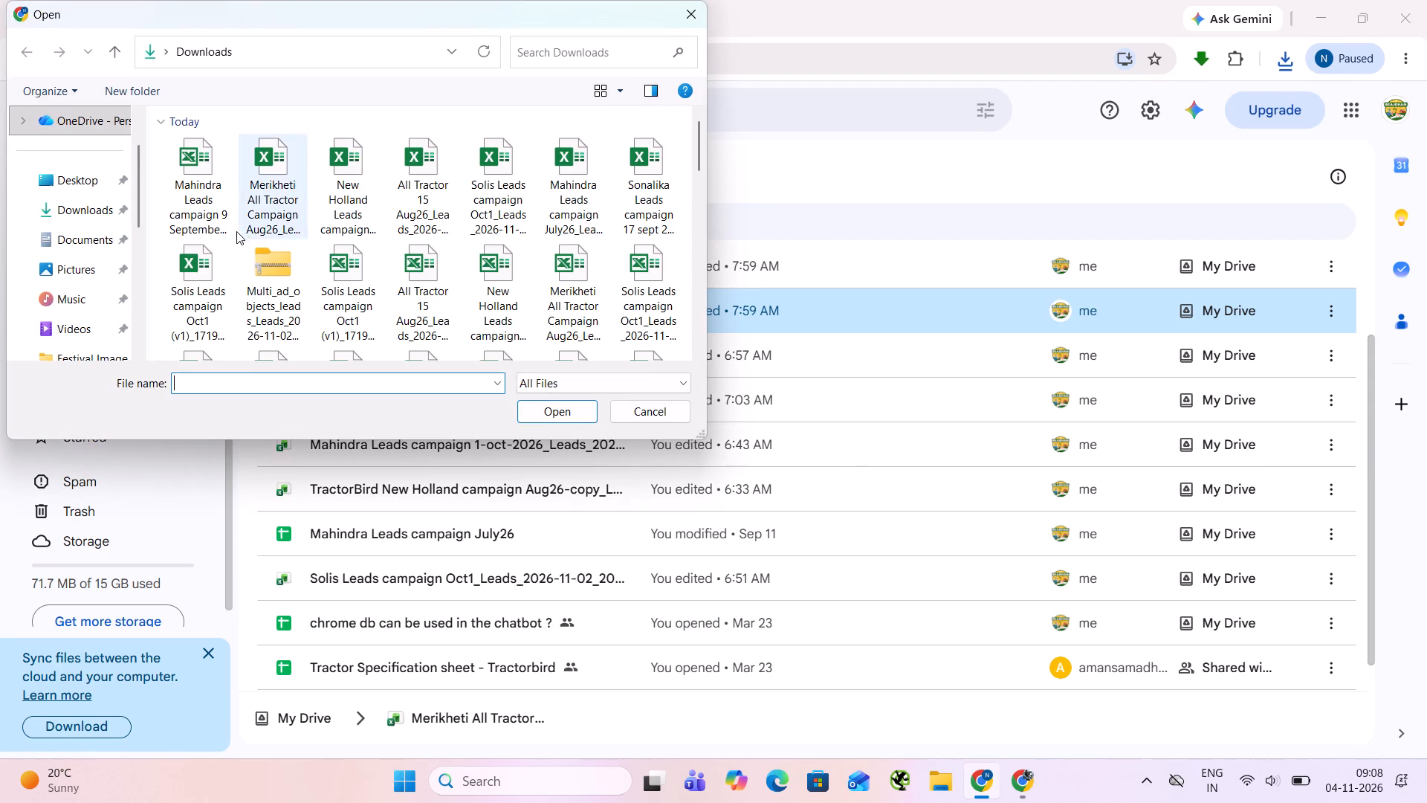
double_click(186, 182)
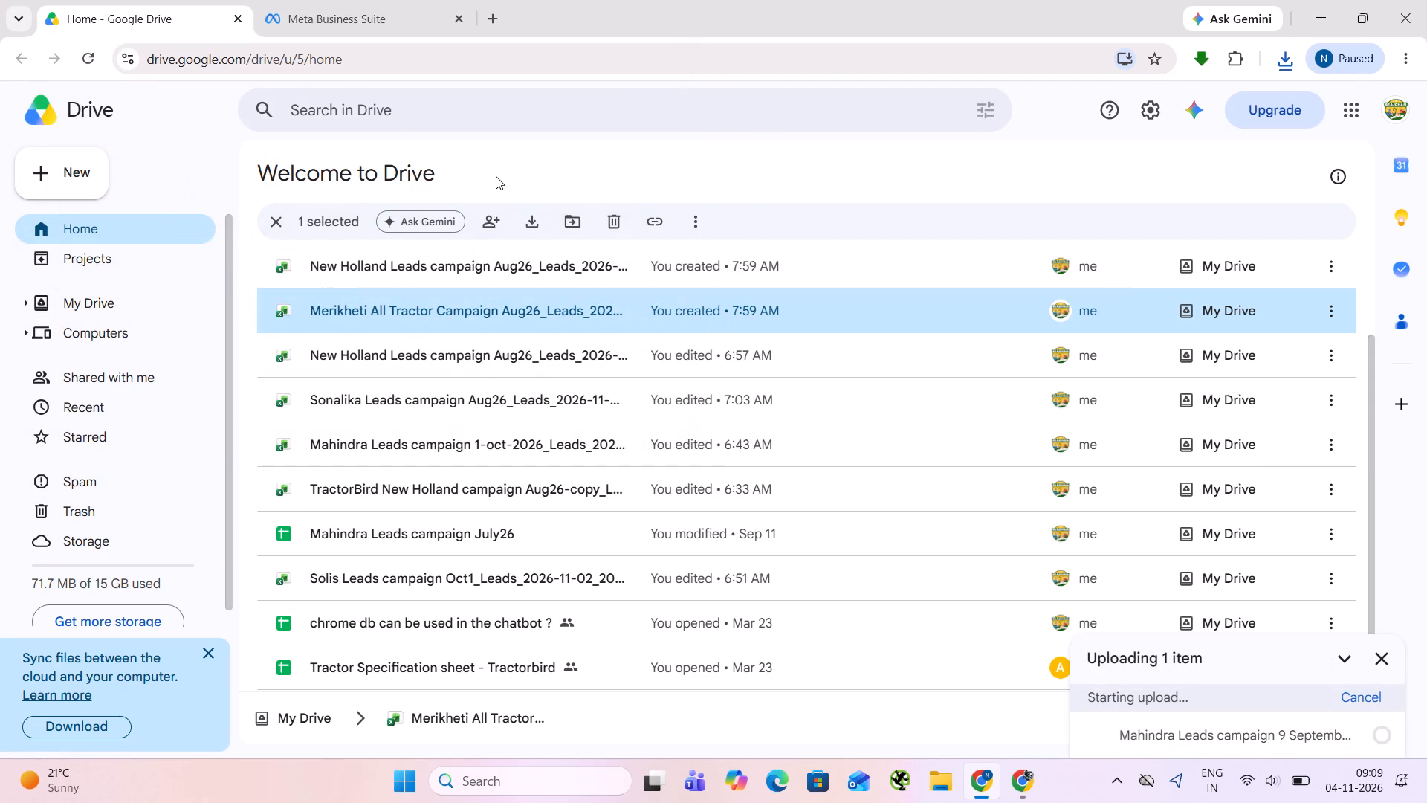
left_click(270, 219)
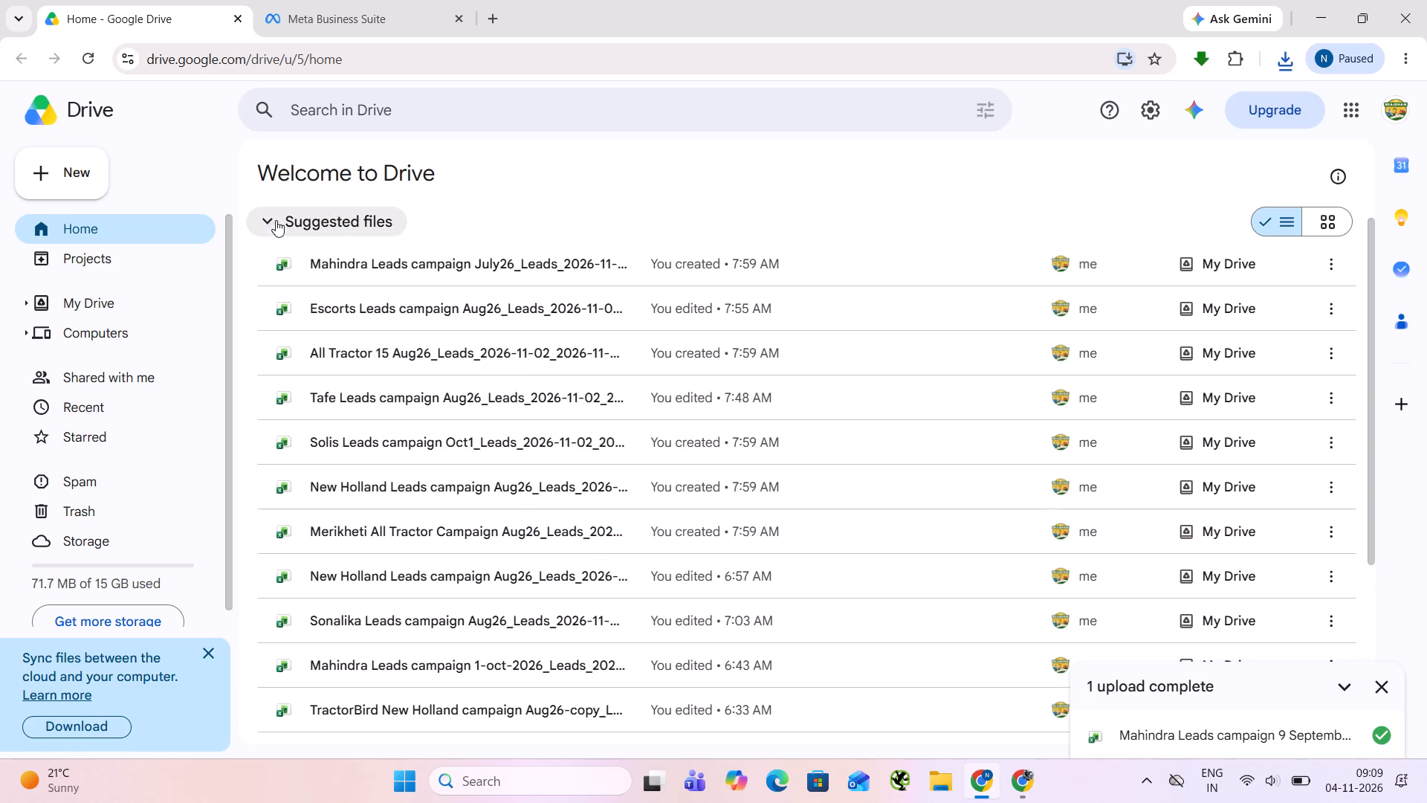
left_click(1153, 737)
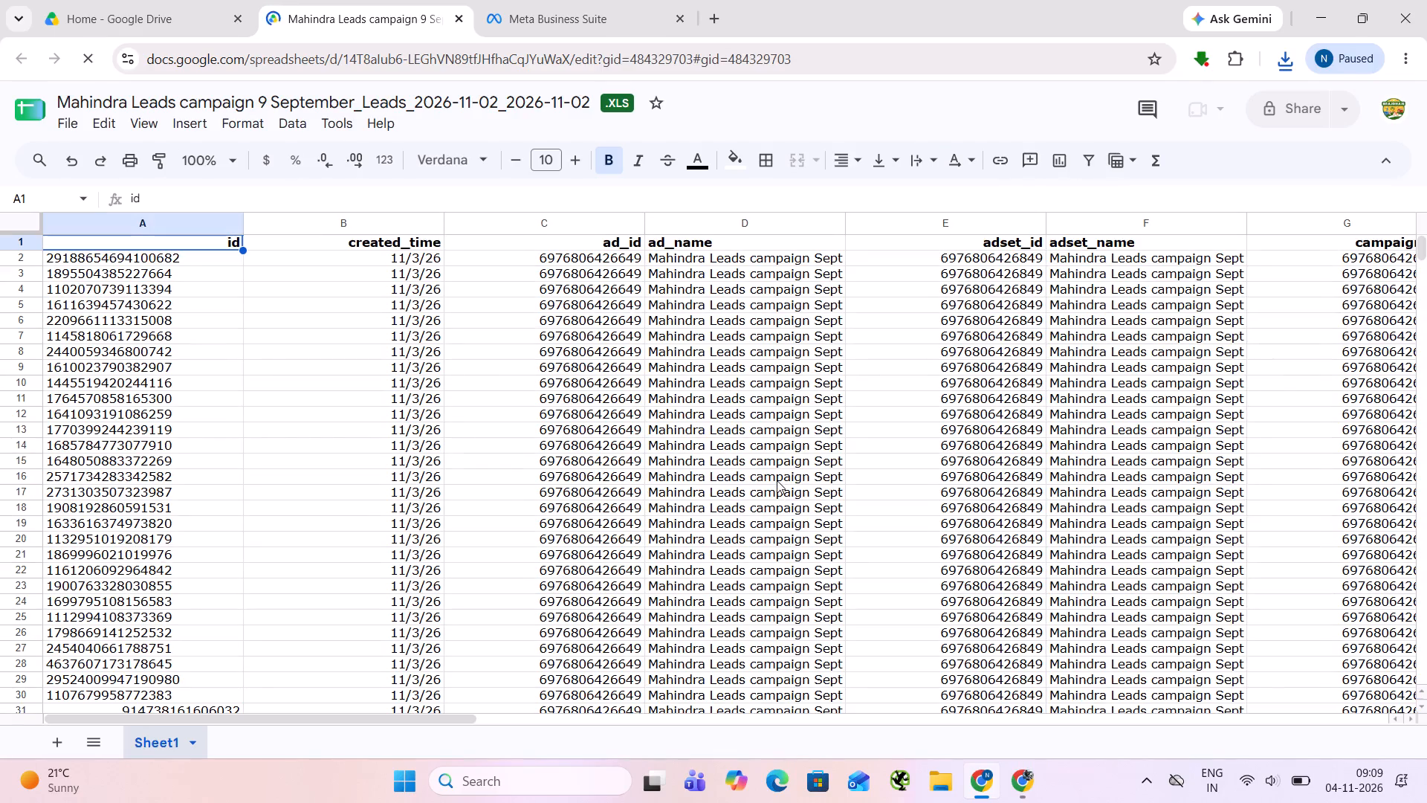
Set the state in rows 2 and 3 to Madhya Pradesh, accepting the file's conversion to .XLSX.
key("ctrl+Right")
key("Left")
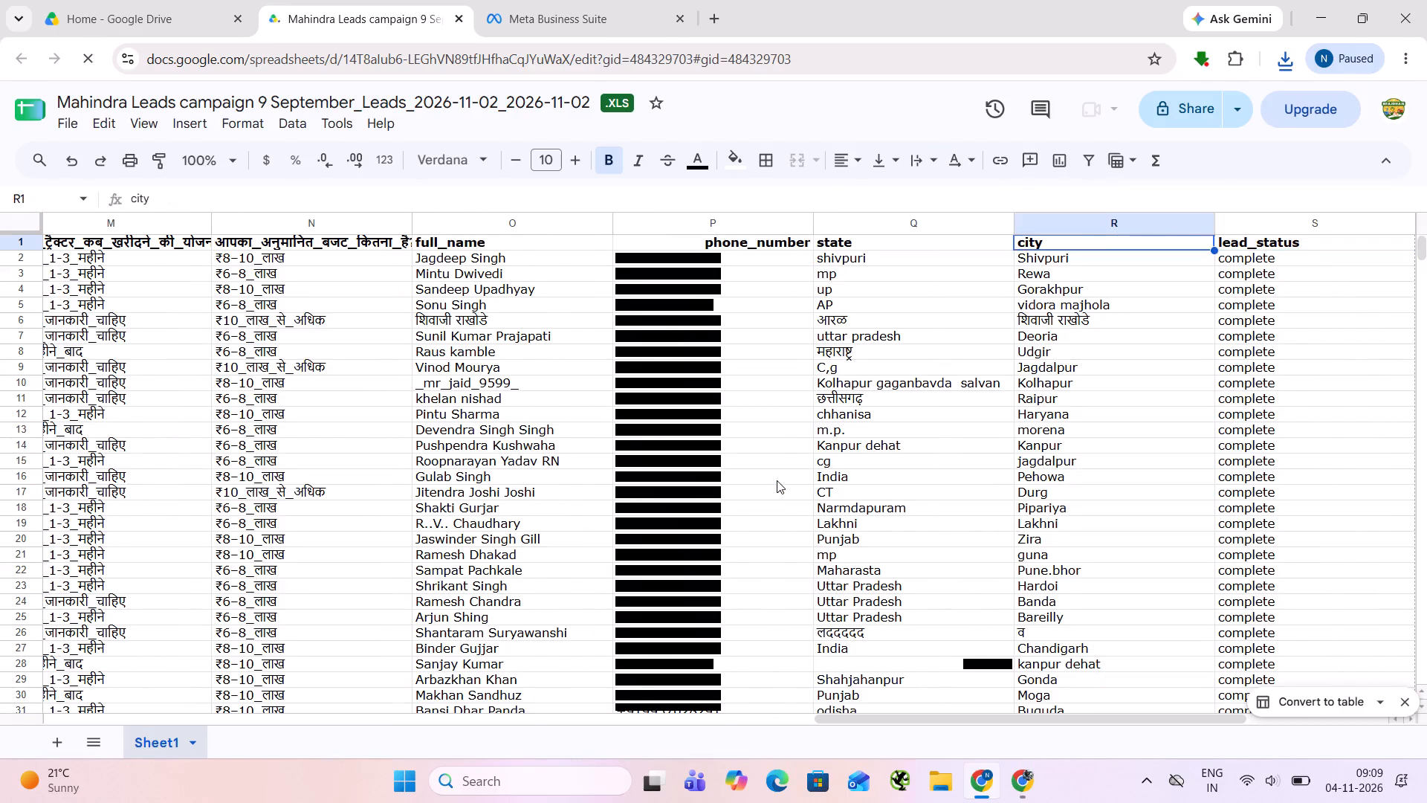
key("Left")
key("Down")
type("Madhya Pradesh")
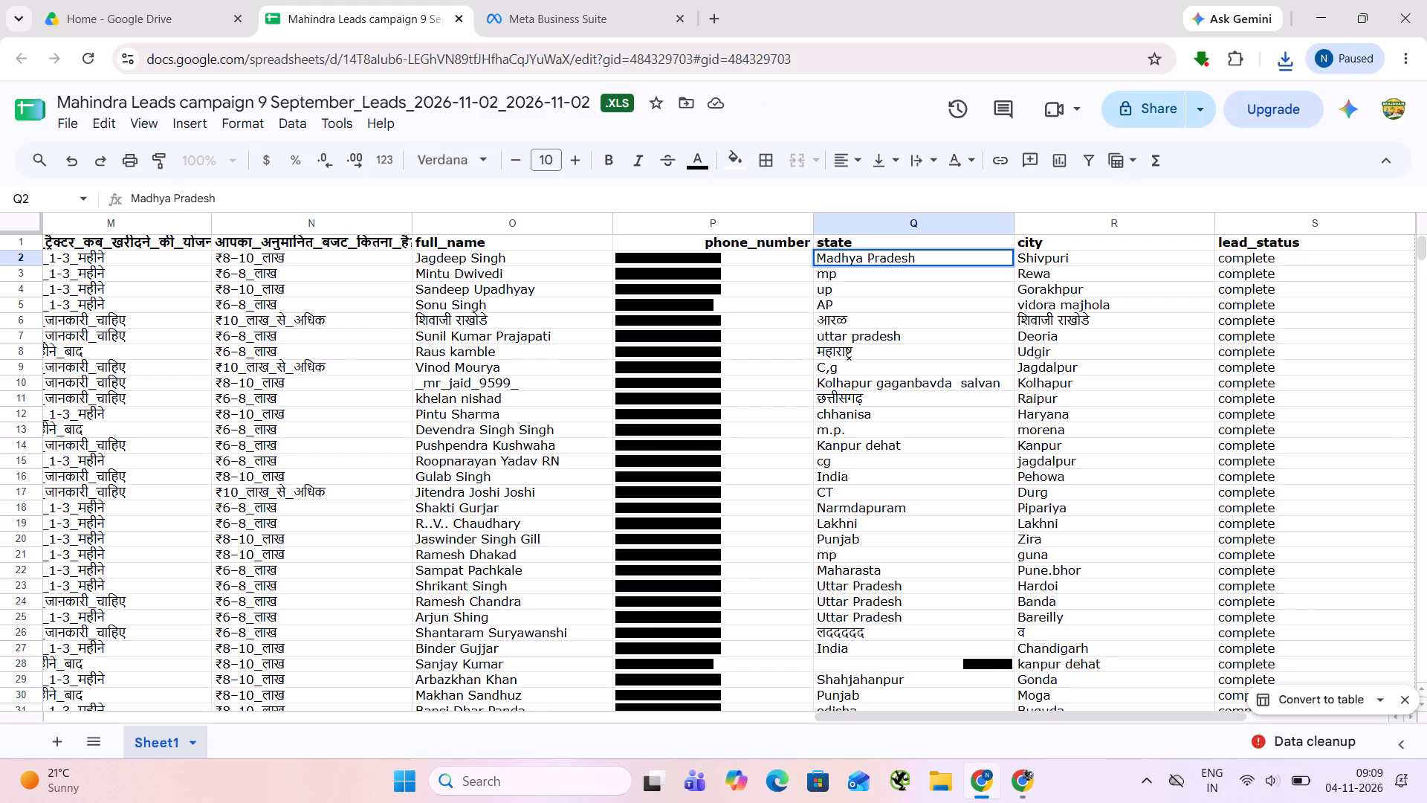
key("Down")
left_click(916, 474)
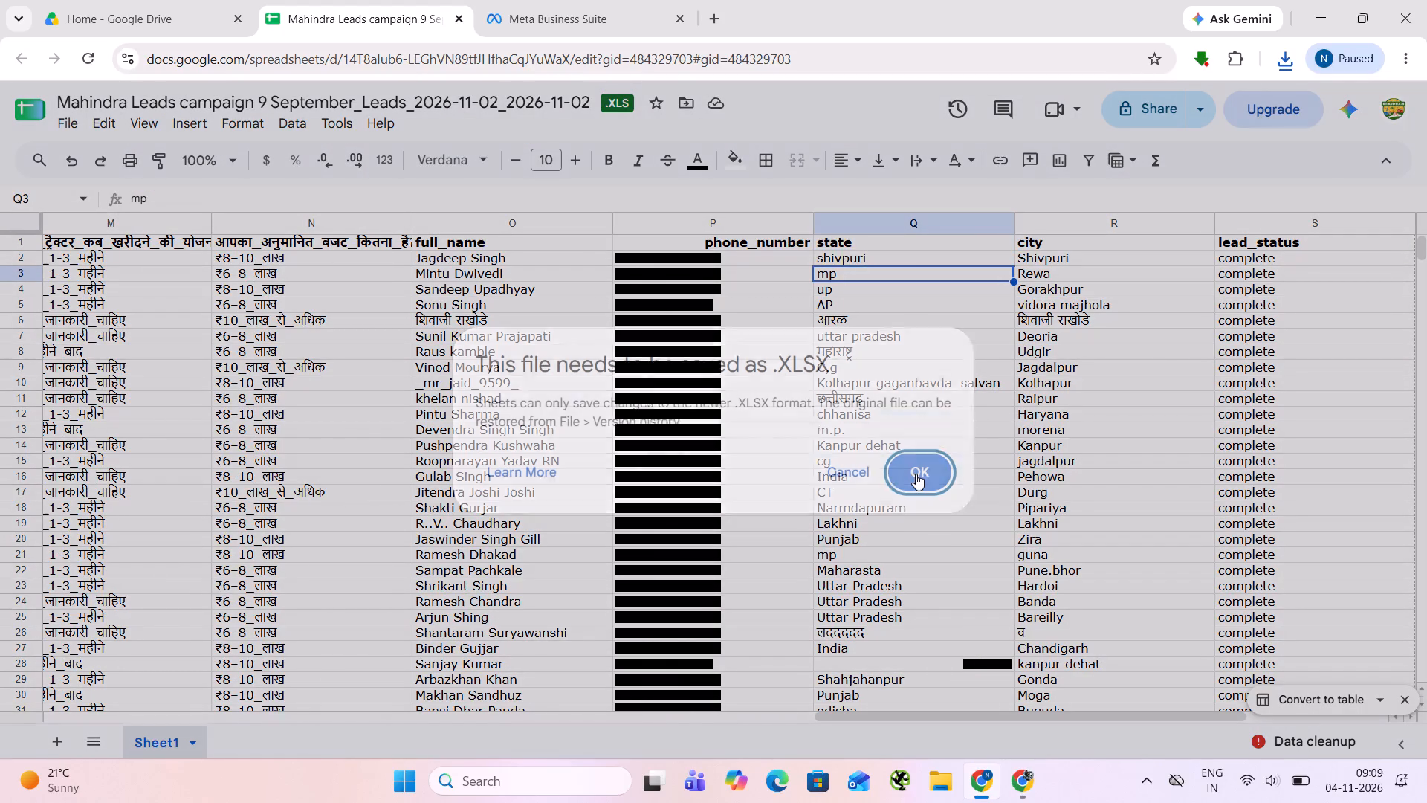
key("Up")
key("ctrl+c")
key("Down")
key("ctrl+v")
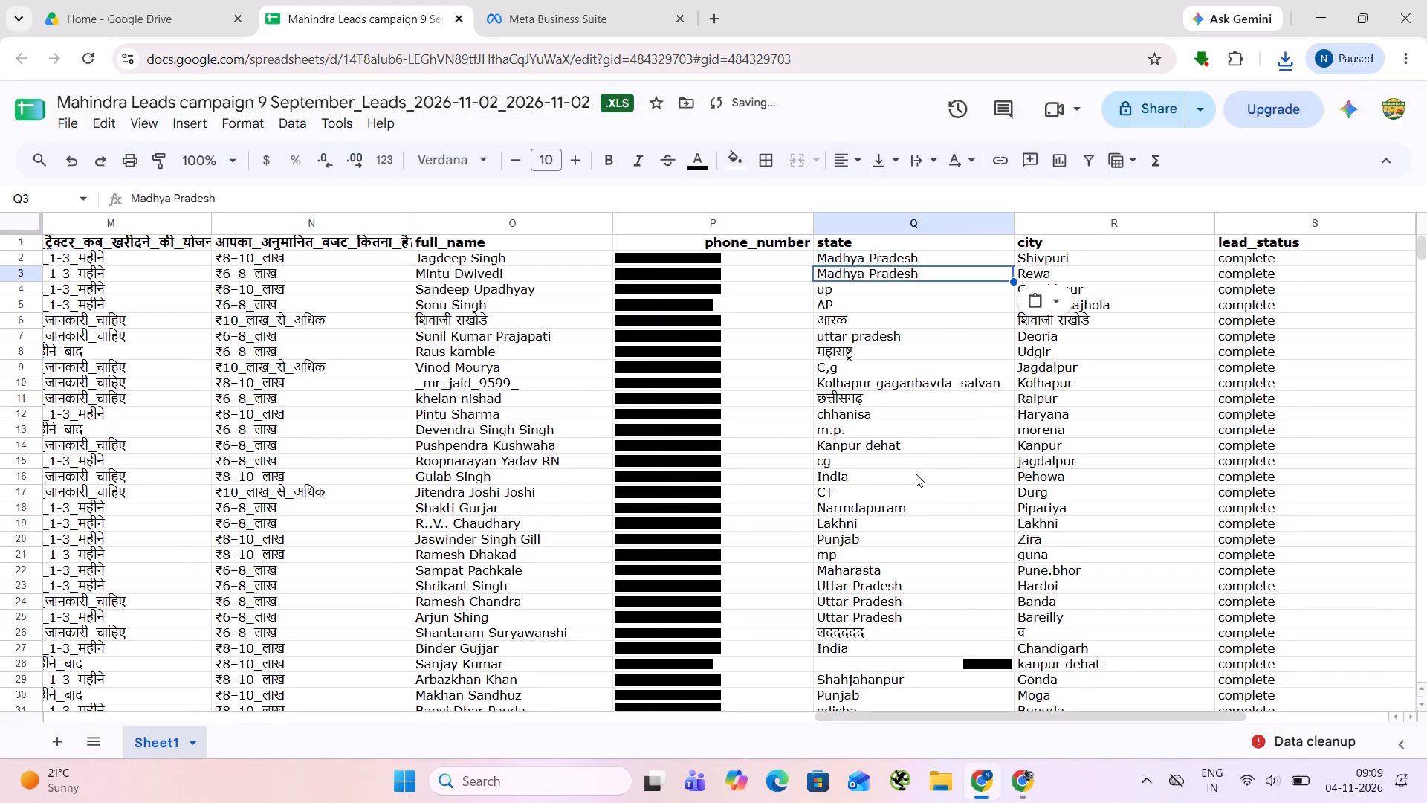
Set row 4's state to Uttar Pradesh.
key("Down")
type("Uttar")
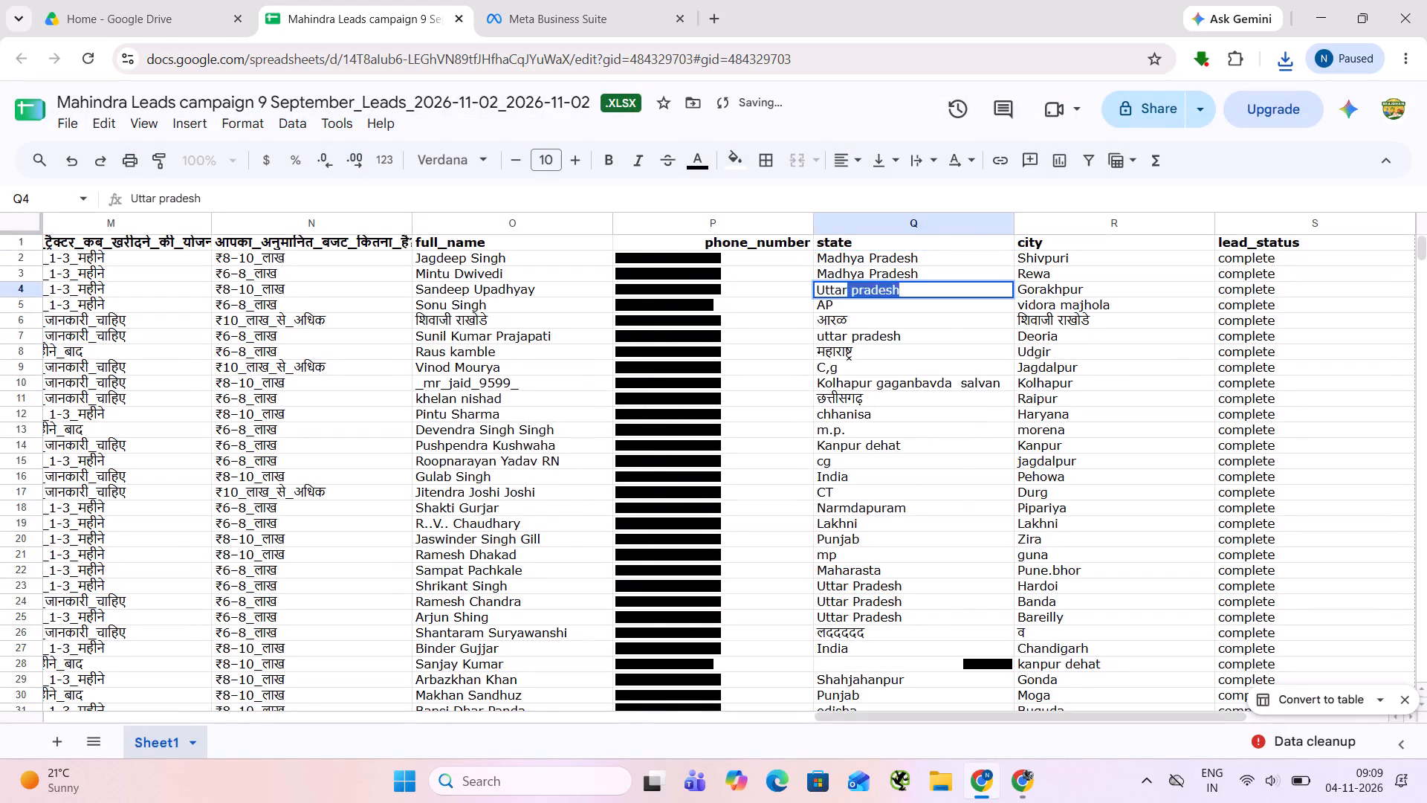
key("space")
type("Pradesh")
key("Down")
Set row 5's state to Andhra Pradesh and clear its city.
type("Andhra")
key("space")
type("Pradesh")
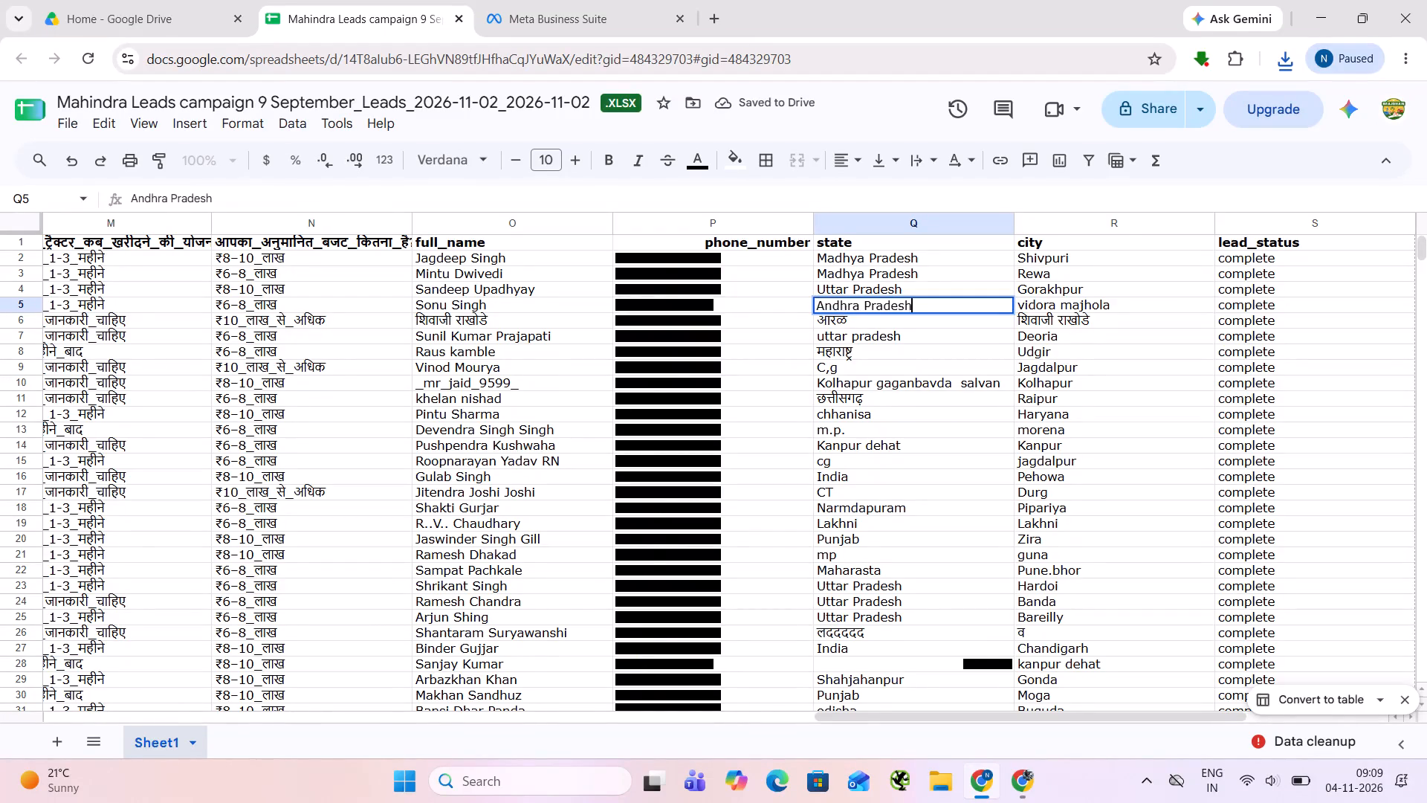
key("Right")
key("BackSpace")
Clear row 6's city and copy Uttar Pradesh from row 4 into the state cells of rows 6 and 7.
key("Down")
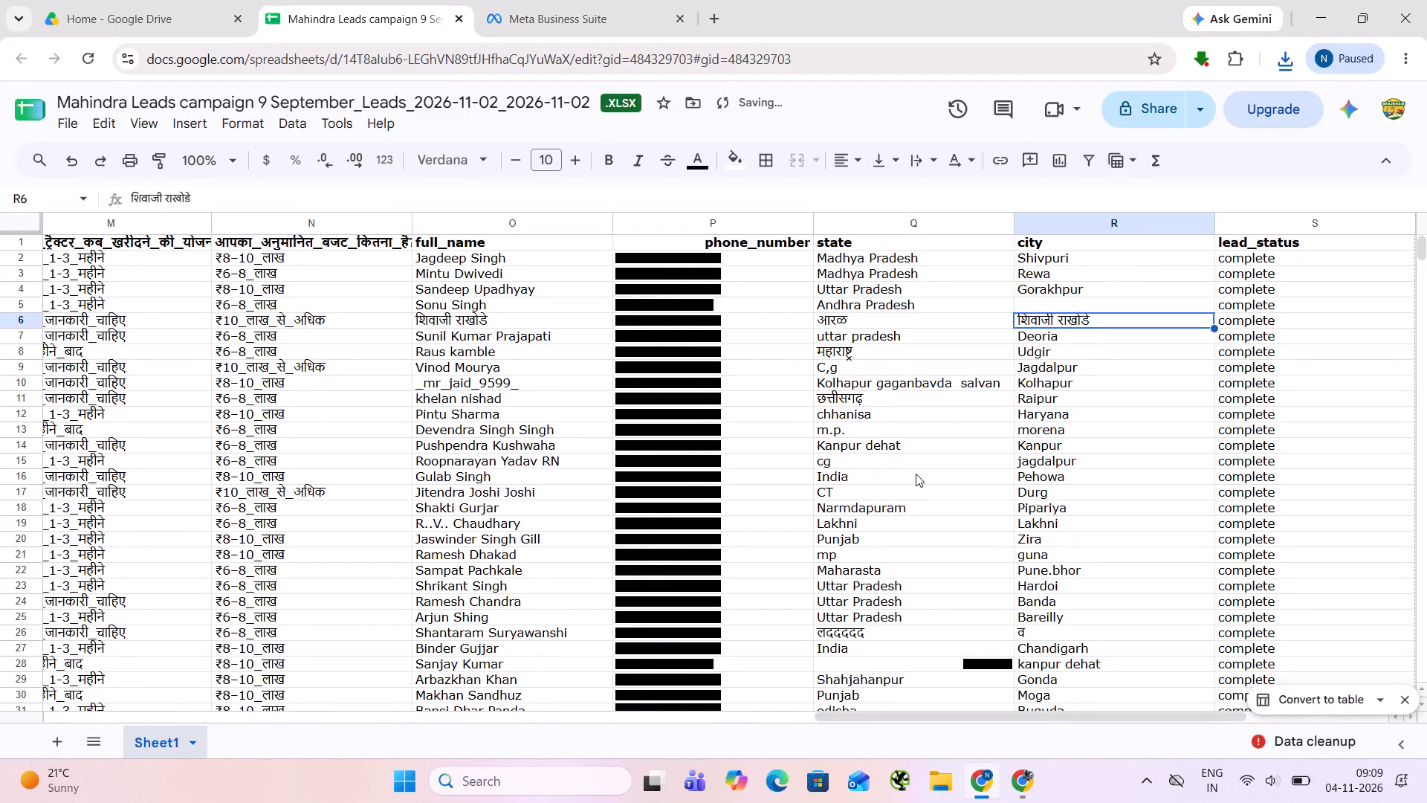
key("BackSpace")
key("Left")
key("Up")
key("Up")
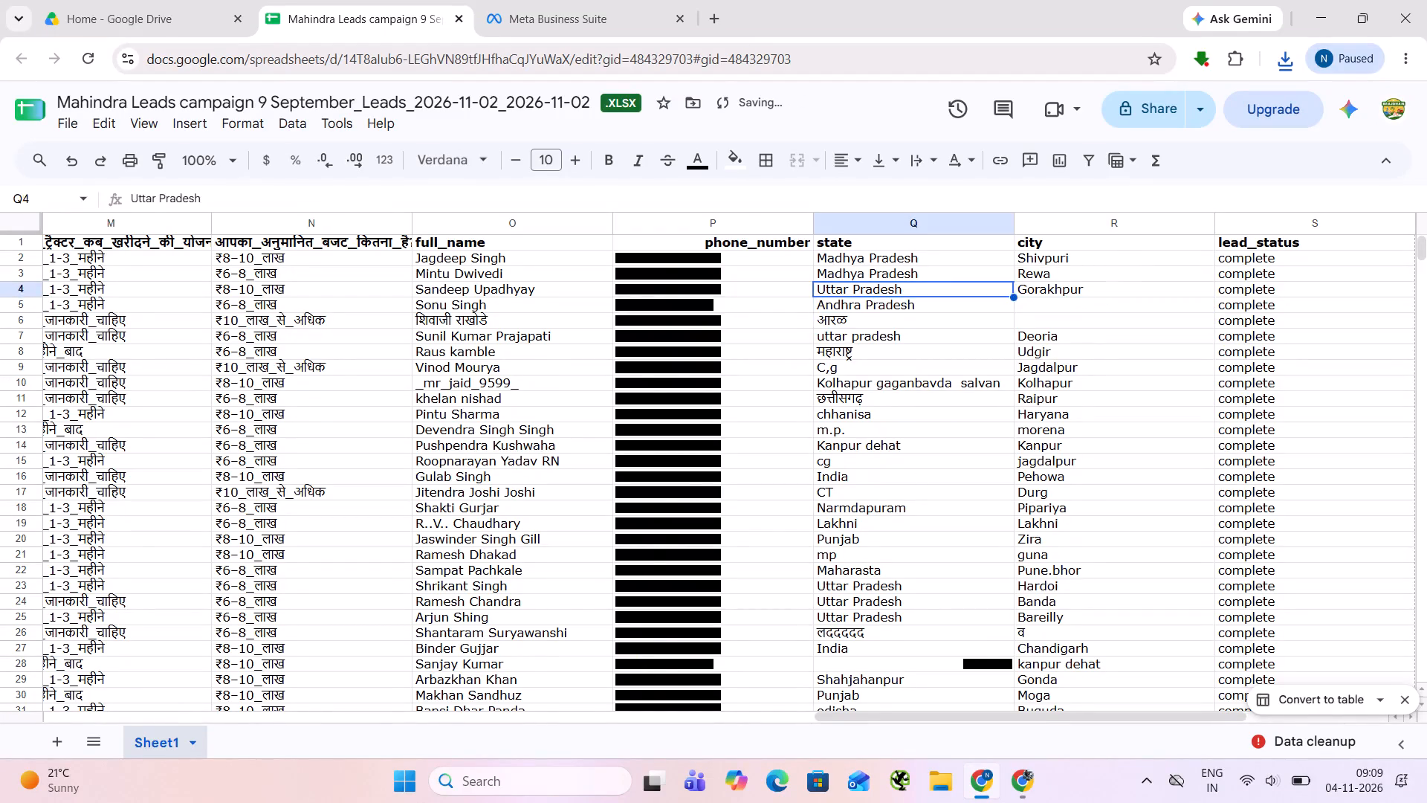
key("ctrl+c")
key("Down")
key("Down")
key("ctrl+v")
key("Down")
key("ctrl+v")
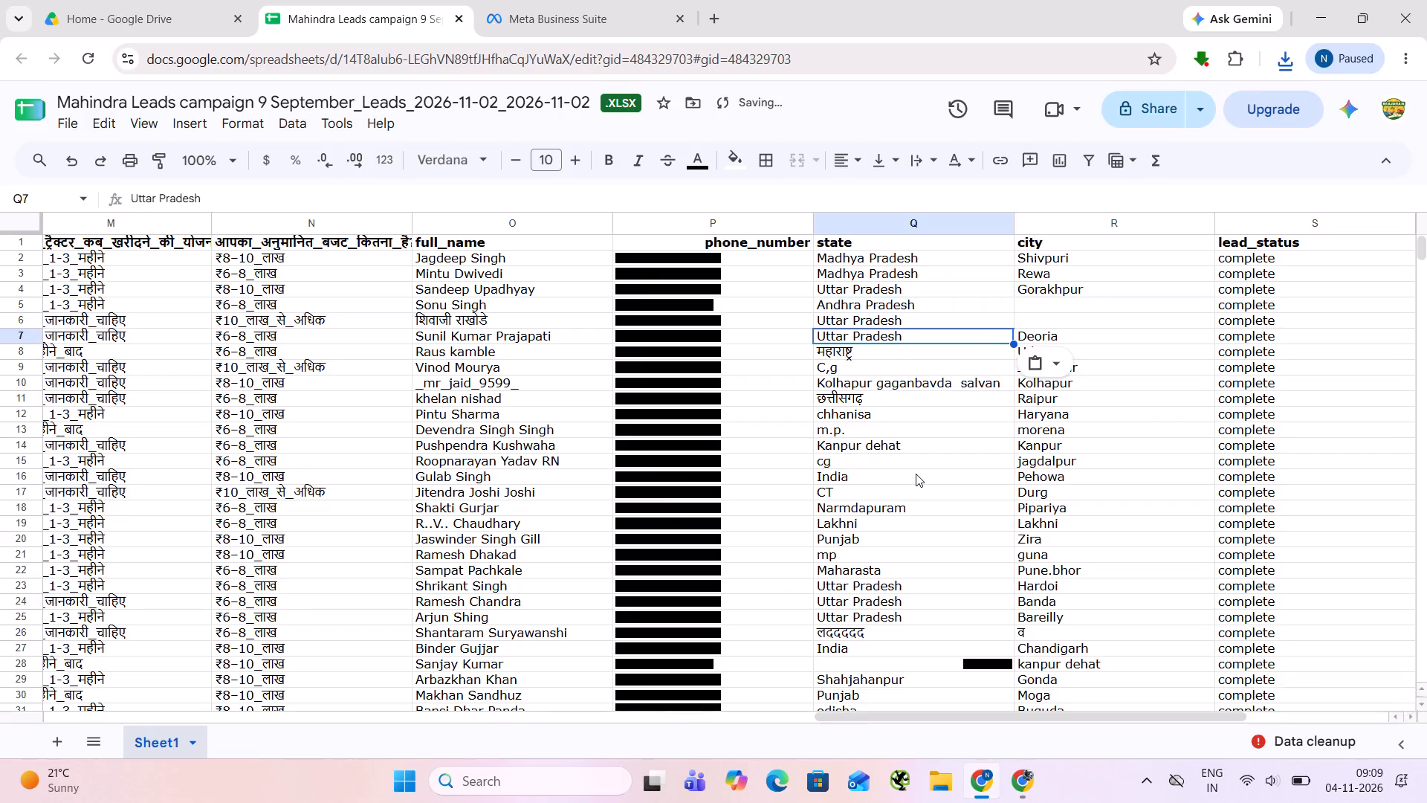
Set row 8's state to Maharashtra and row 9's state to Chattisgrah.
key("Down")
key("shift+less")
key("BackSpace")
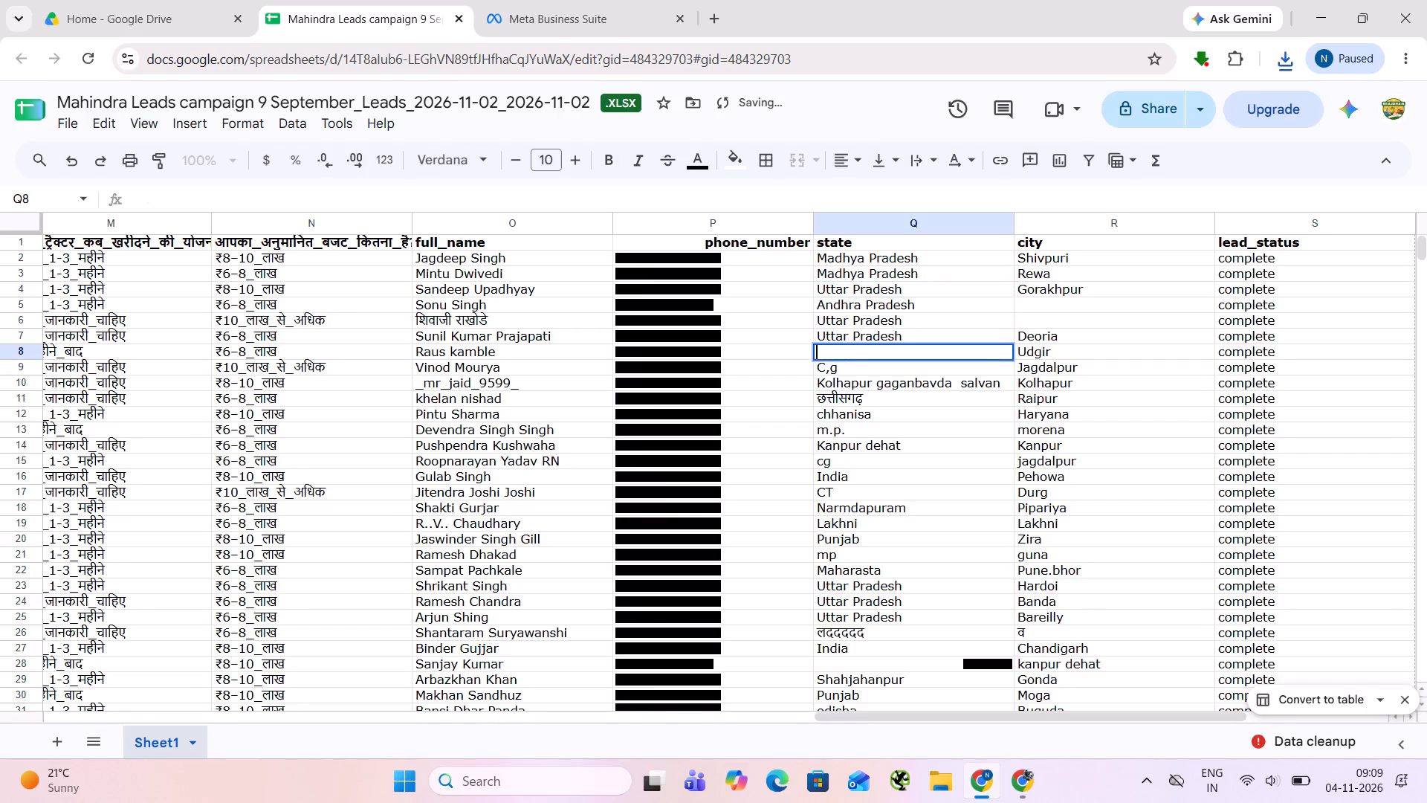
type("Maharashtra")
key("Right")
key("Down")
key("Left")
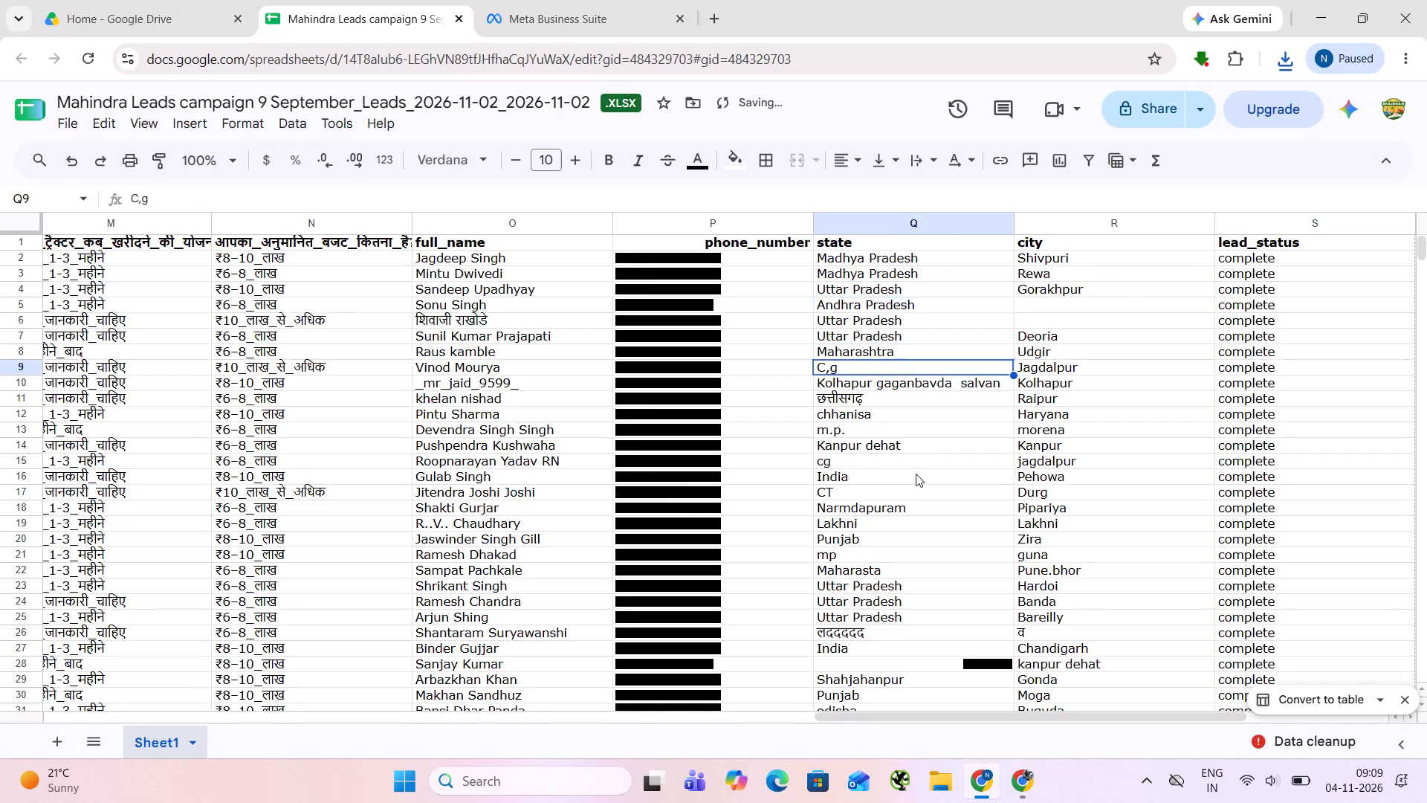
type("Chattisgrah")
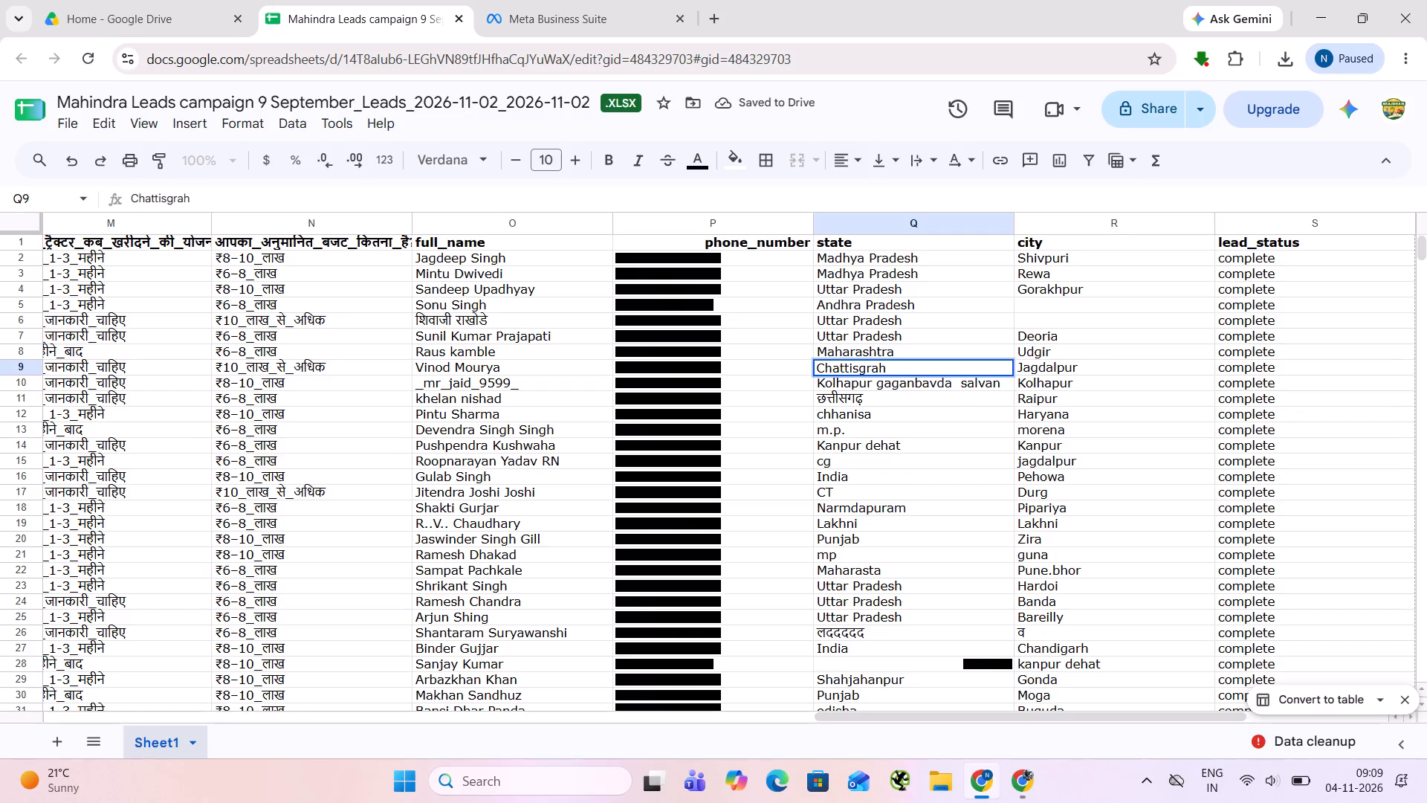
key("Right")
Set row 10's state to Rajasthan and row 11's state to Chattisgrah.
key("Down")
key("Left")
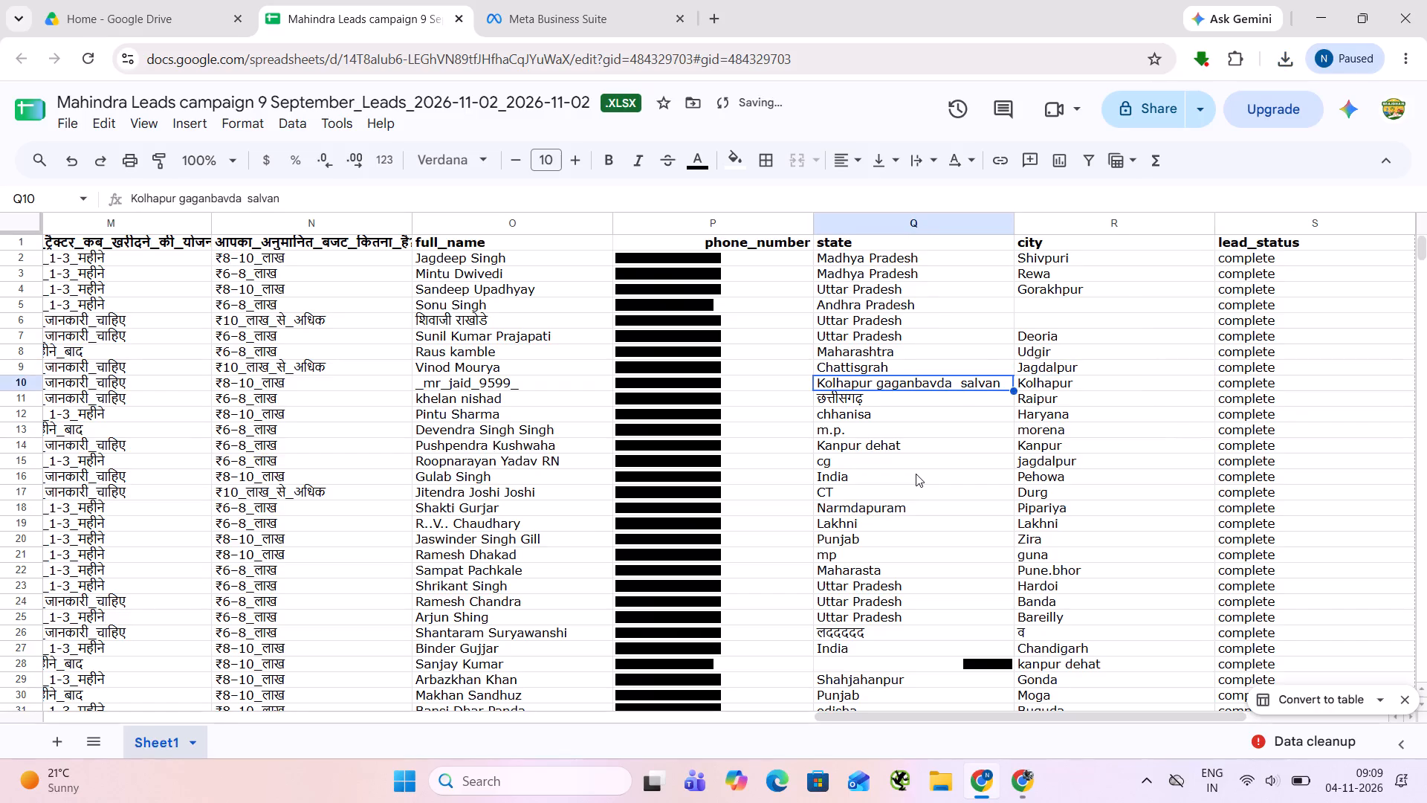
type("Rajasthan")
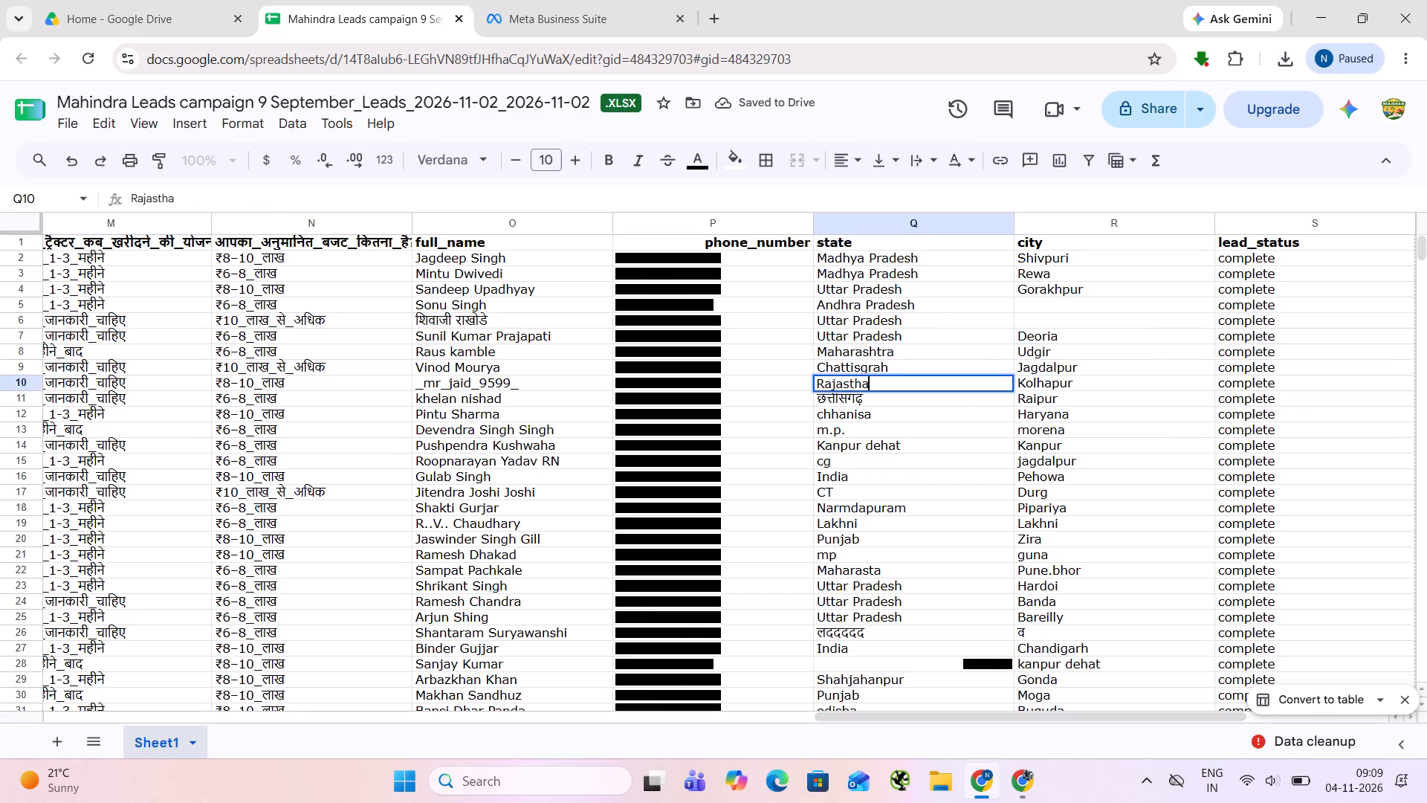
key("Down")
type("Chatt")
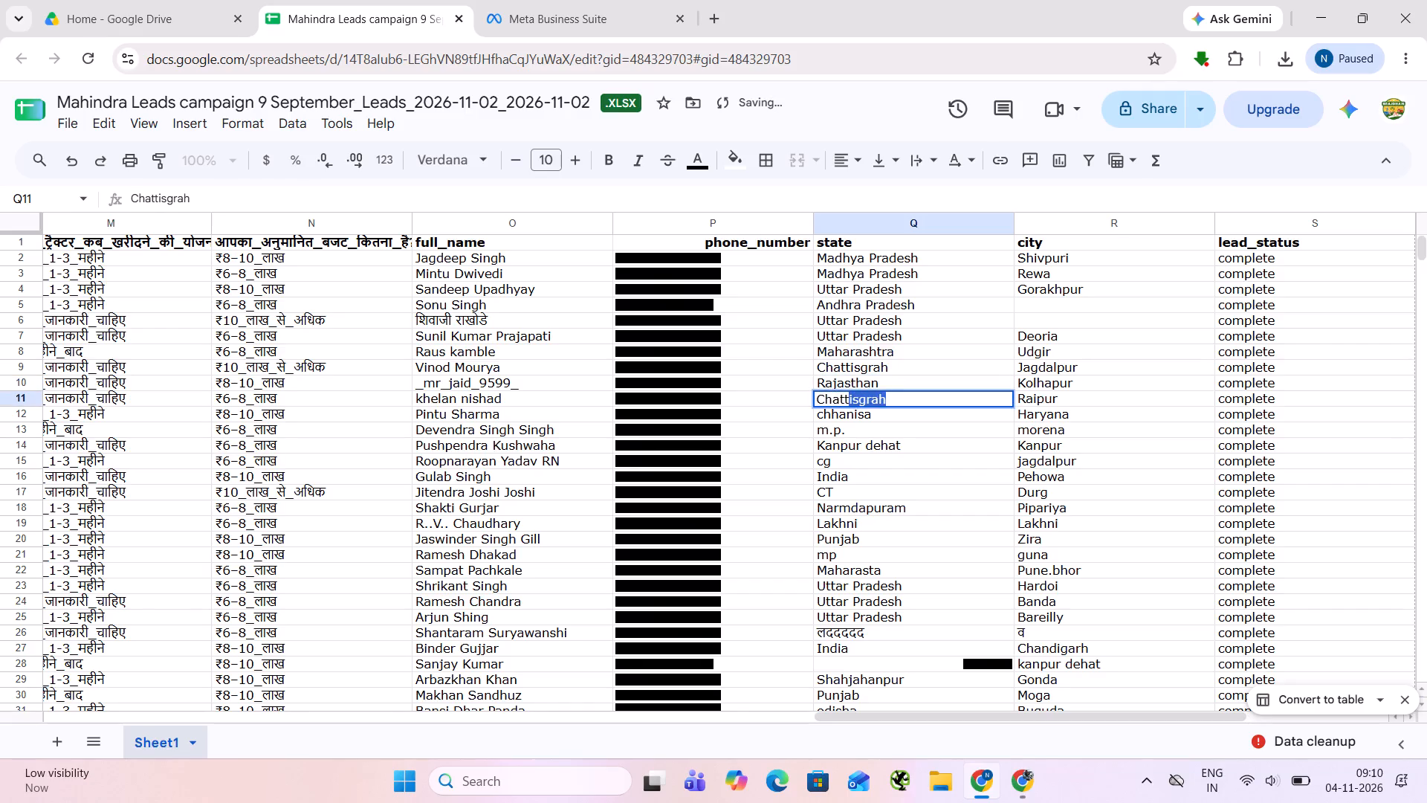
key("Return")
Move Haryana from row 12's city cell into its state cell, replacing the existing state entry.
key("Right")
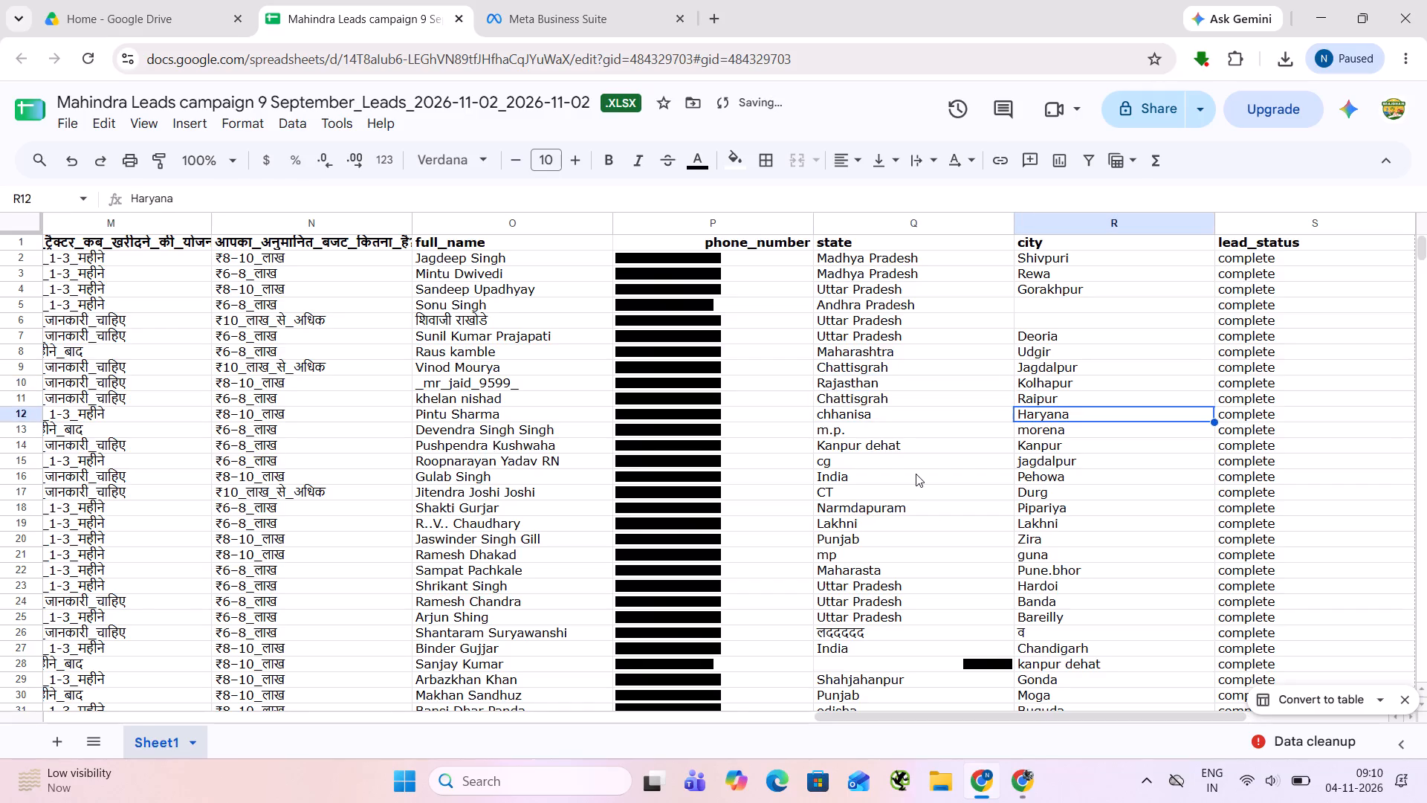
key("ctrl+x")
key("Left")
key("ctrl+v")
key("Down")
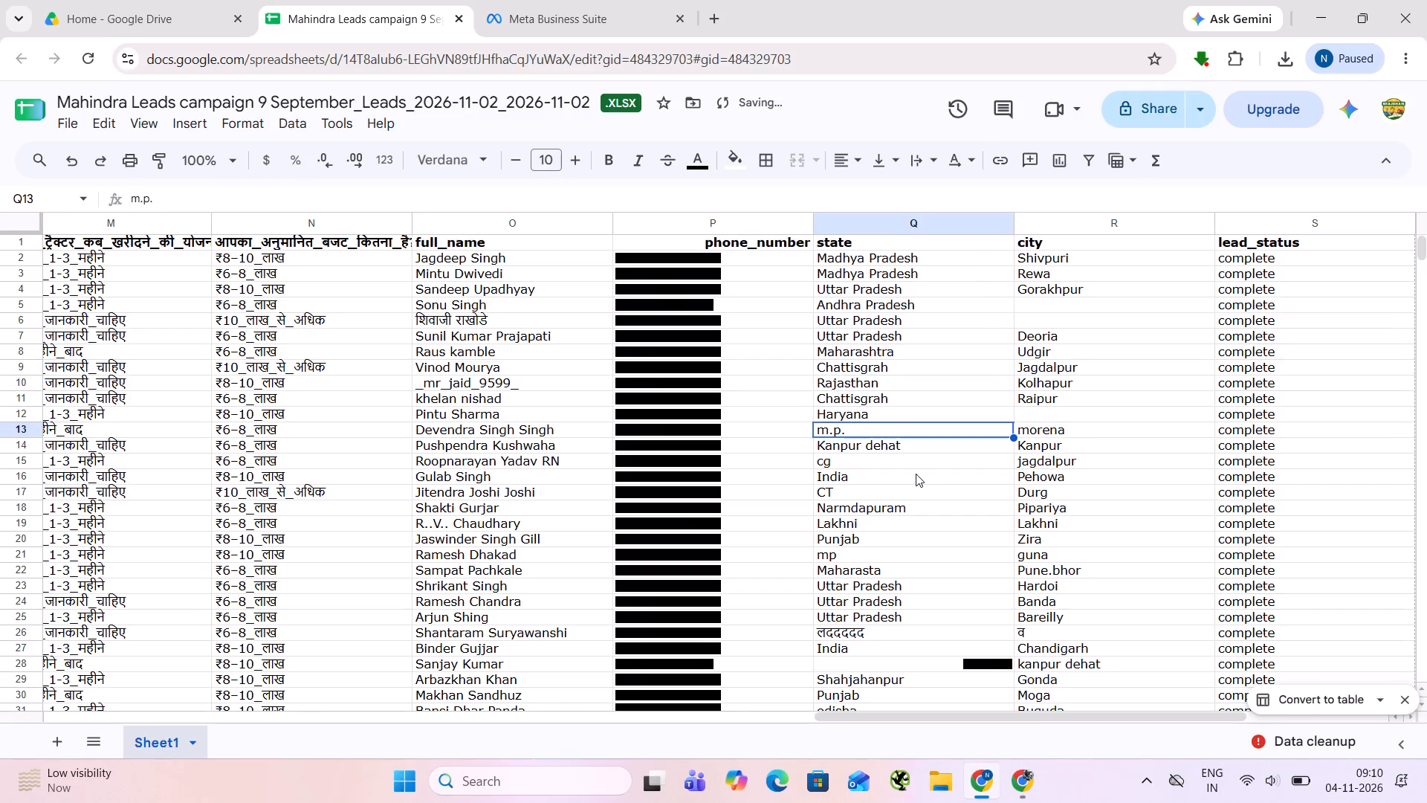
Set row 13's state to Madhya Pradesh and row 14's state to Uttar Pradesh.
type("Madhya")
key("space")
key("Return")
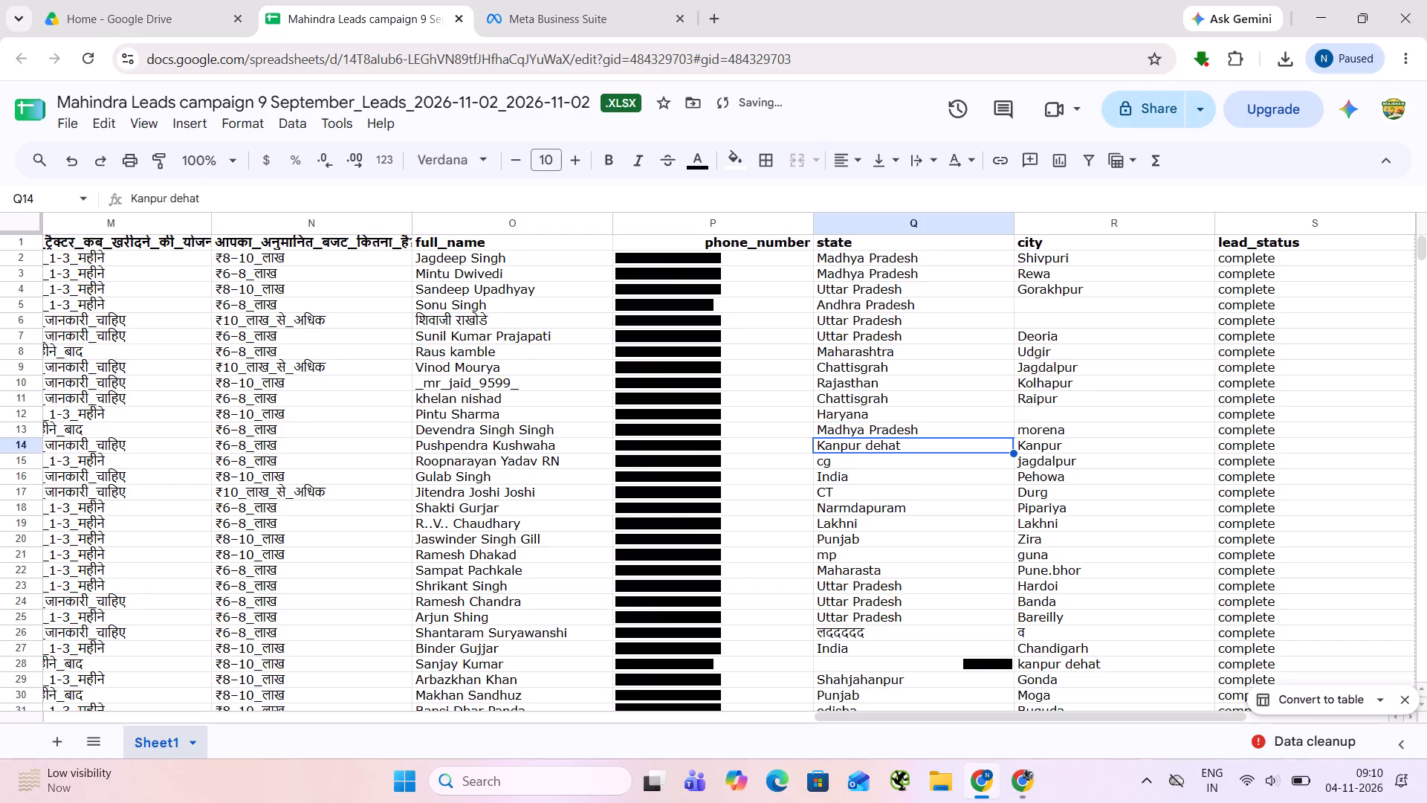
type("Uttar")
key("space")
key("Return")
Set row 15's state to Chattisgarh and clear its city cell.
type("Chattisgarh")
key("Right")
key("BackSpace")
key("Down")
key("Left")
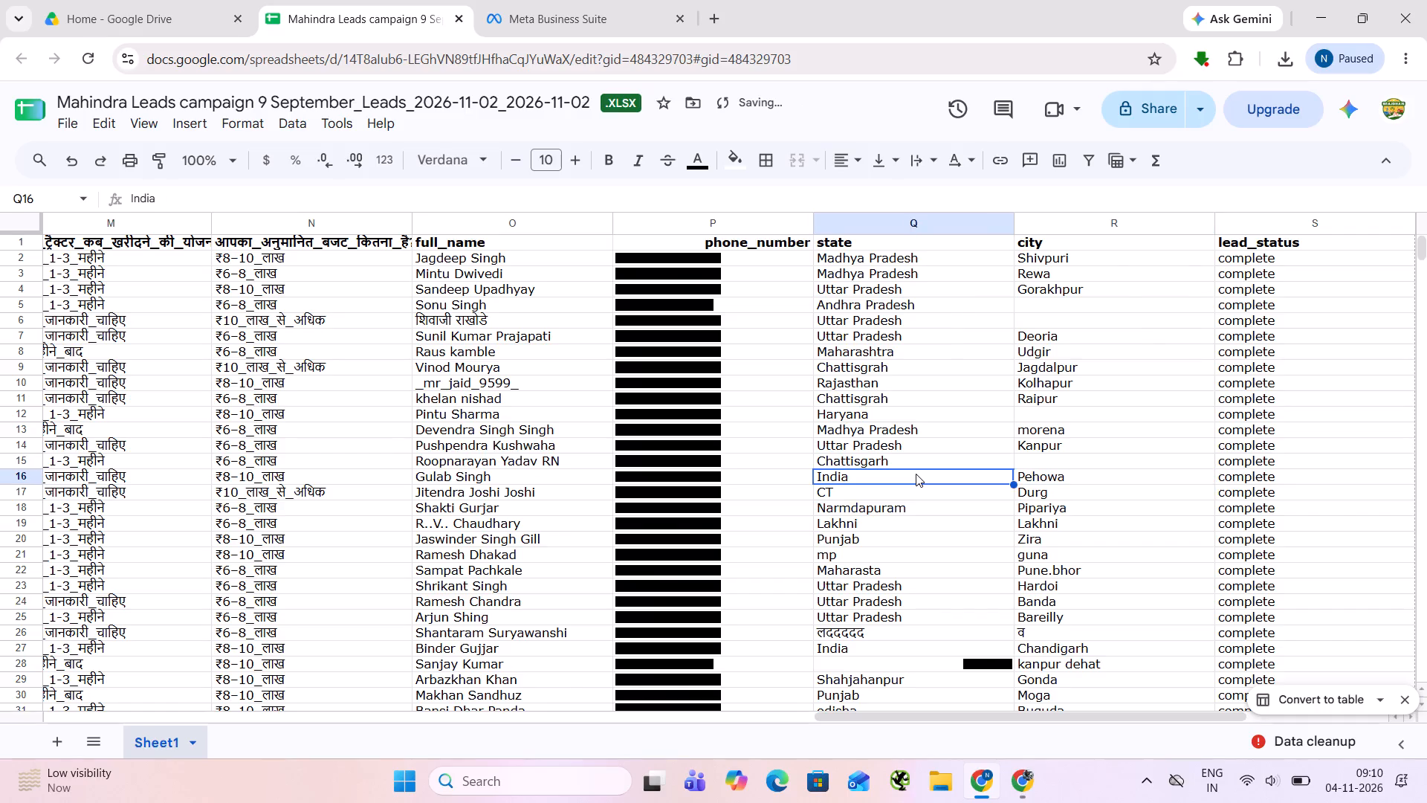
Set row 16's state to Uttar Pradesh, and set row 17's state to Chattisgarh with its city cleared.
type("Uttar")
key("space")
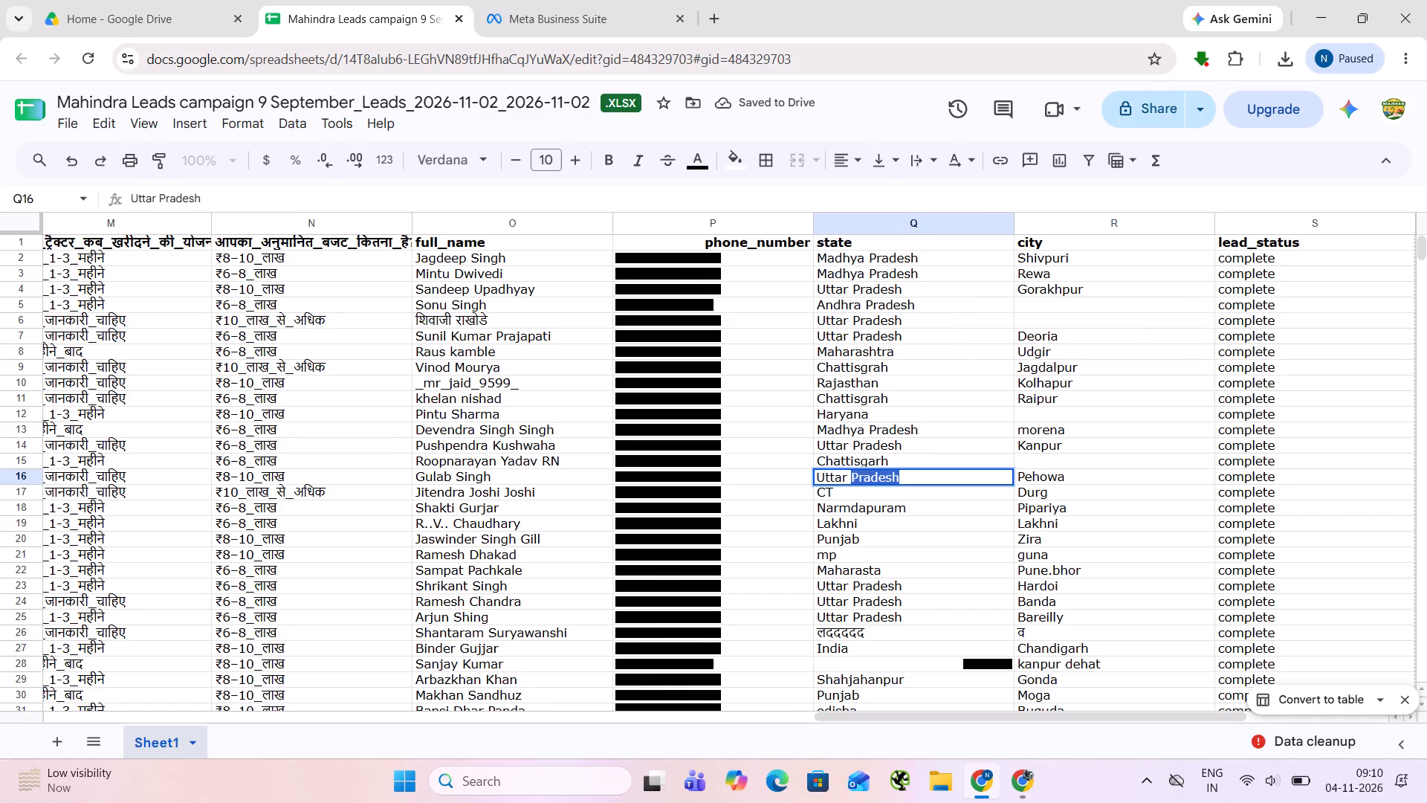
key("Return")
type("Chattisgarh")
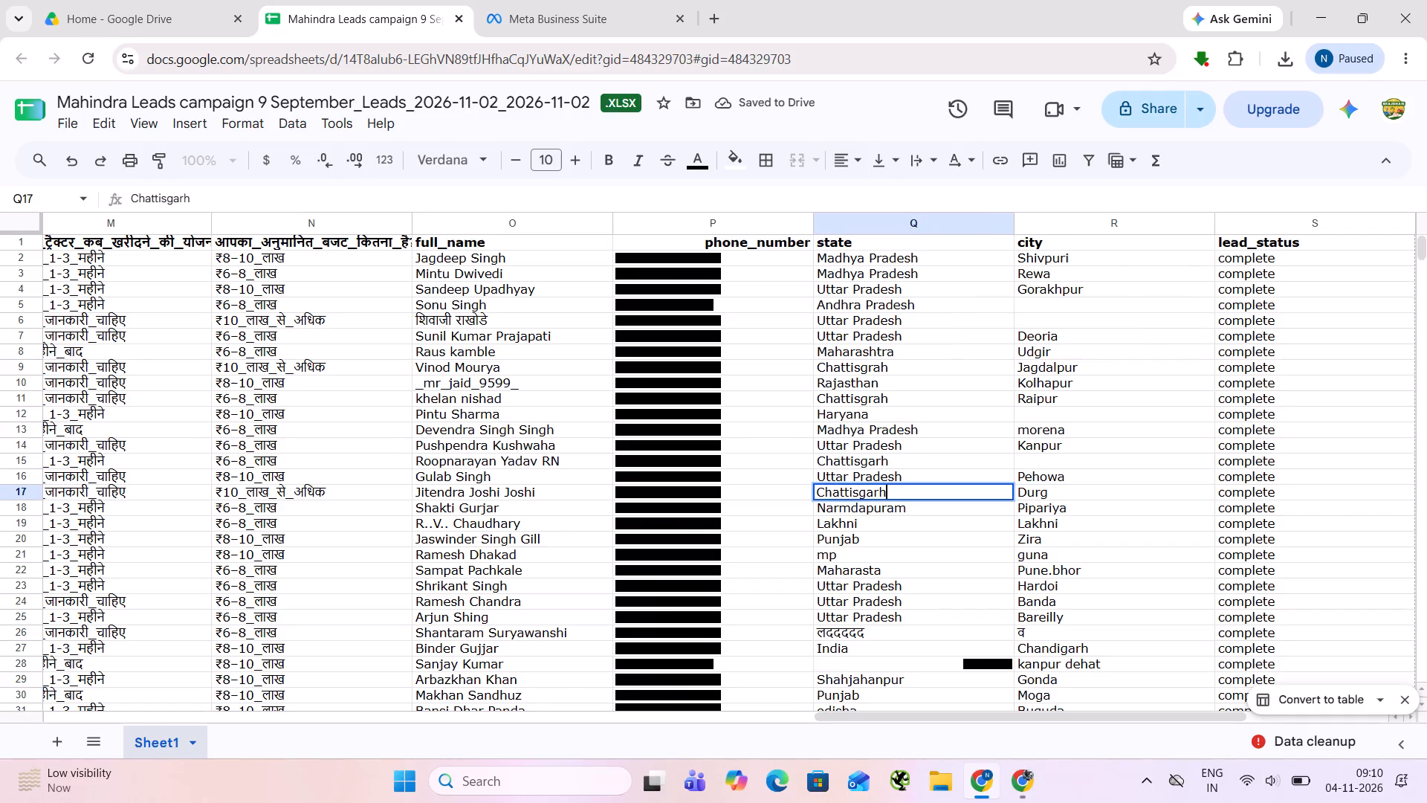
key("Right")
key("BackSpace")
Look through the state and city entries from row 18 down to the end of the leads.
key("Down")
key("Down")
key("Down")
key("Down")
key("Down")
key("Down")
key("Down")
key("Down")
key("Down")
key("Down")
key("Down")
key("Down")
key("Down")
key("Down")
key("Down")
key("Down")
key("Down")
key("Down")
key("Down")
key("Down")
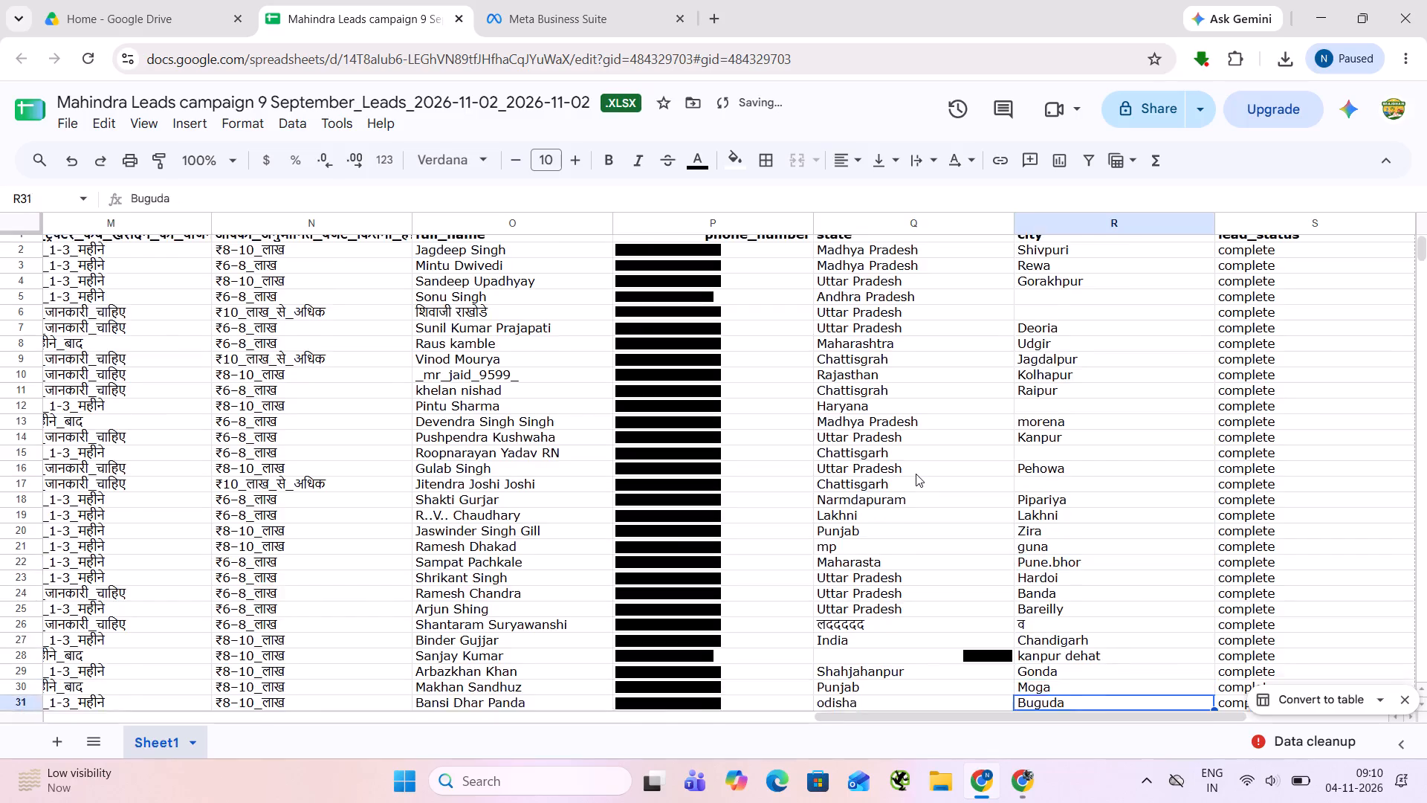
key("Down")
key("Down")
key("Left")
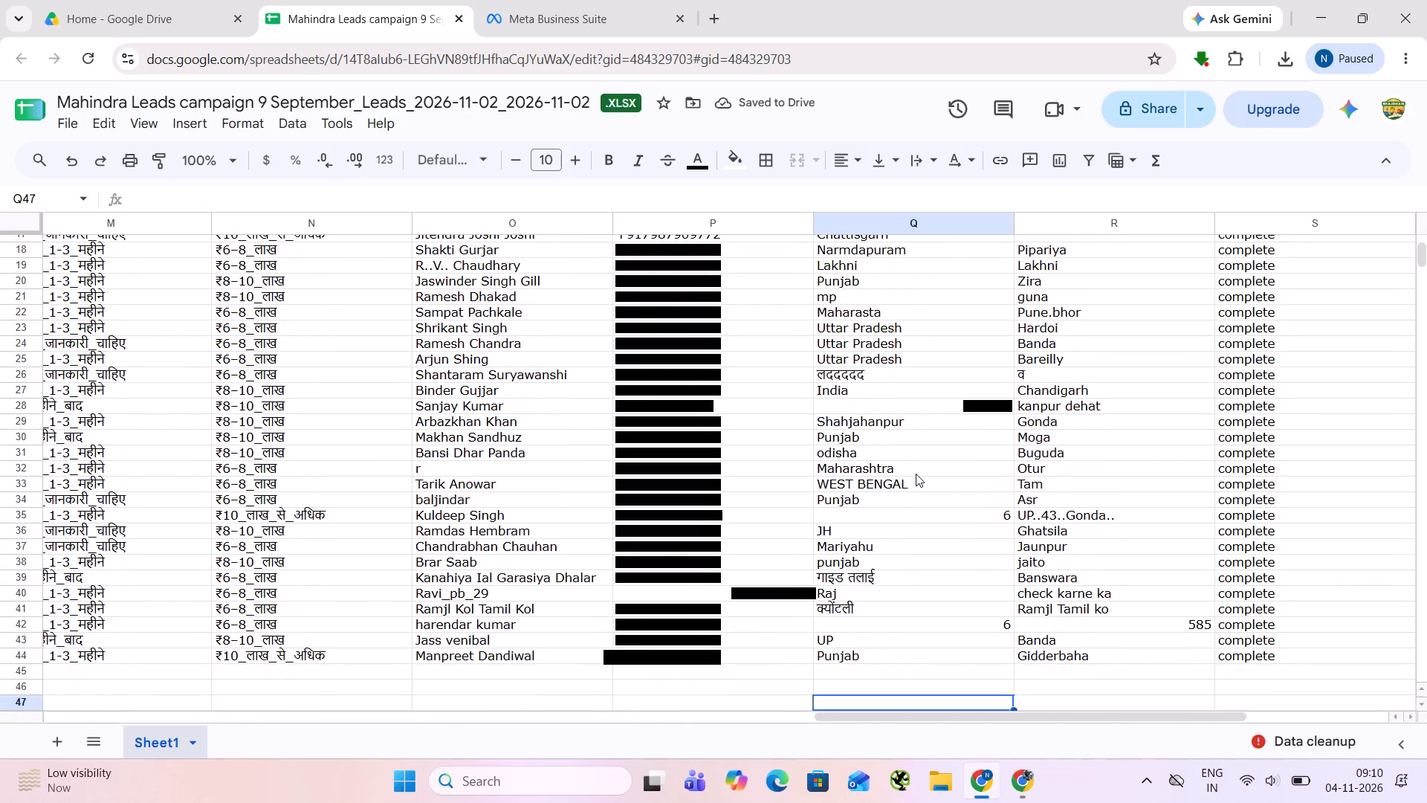
key("Up")
key("Up")
key("Up")
key("Up")
key("Up")
key("Up")
key("Up")
key("Up")
key("Up")
key("Up")
key("Up")
key("Up")
key("Up")
key("Up")
key("Up")
key("Up")
key("Up")
key("Up")
key("Up")
key("Up")
key("Up")
key("Up")
key("Up")
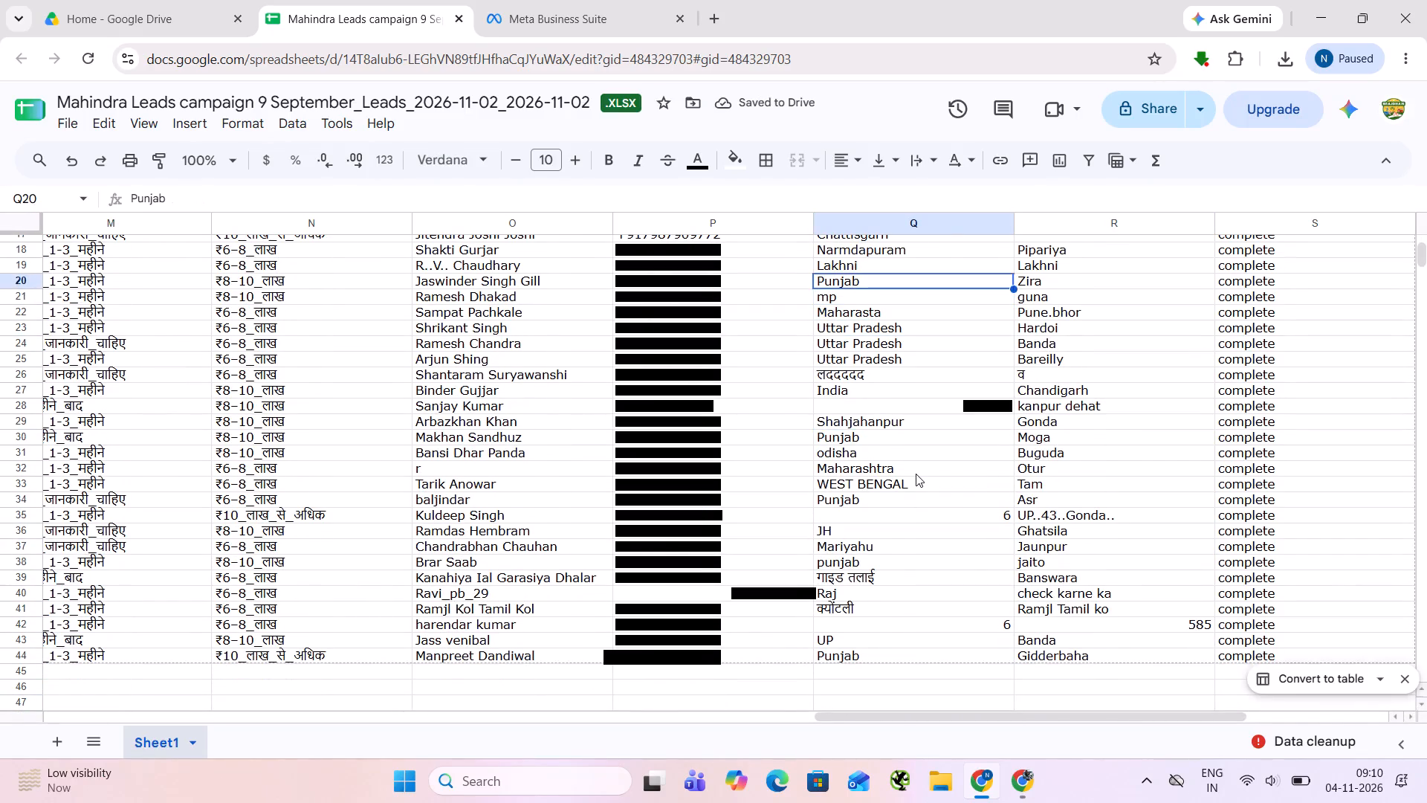
Set row 19's state to Uttar Pradesh.
key("Up")
type("Uttar")
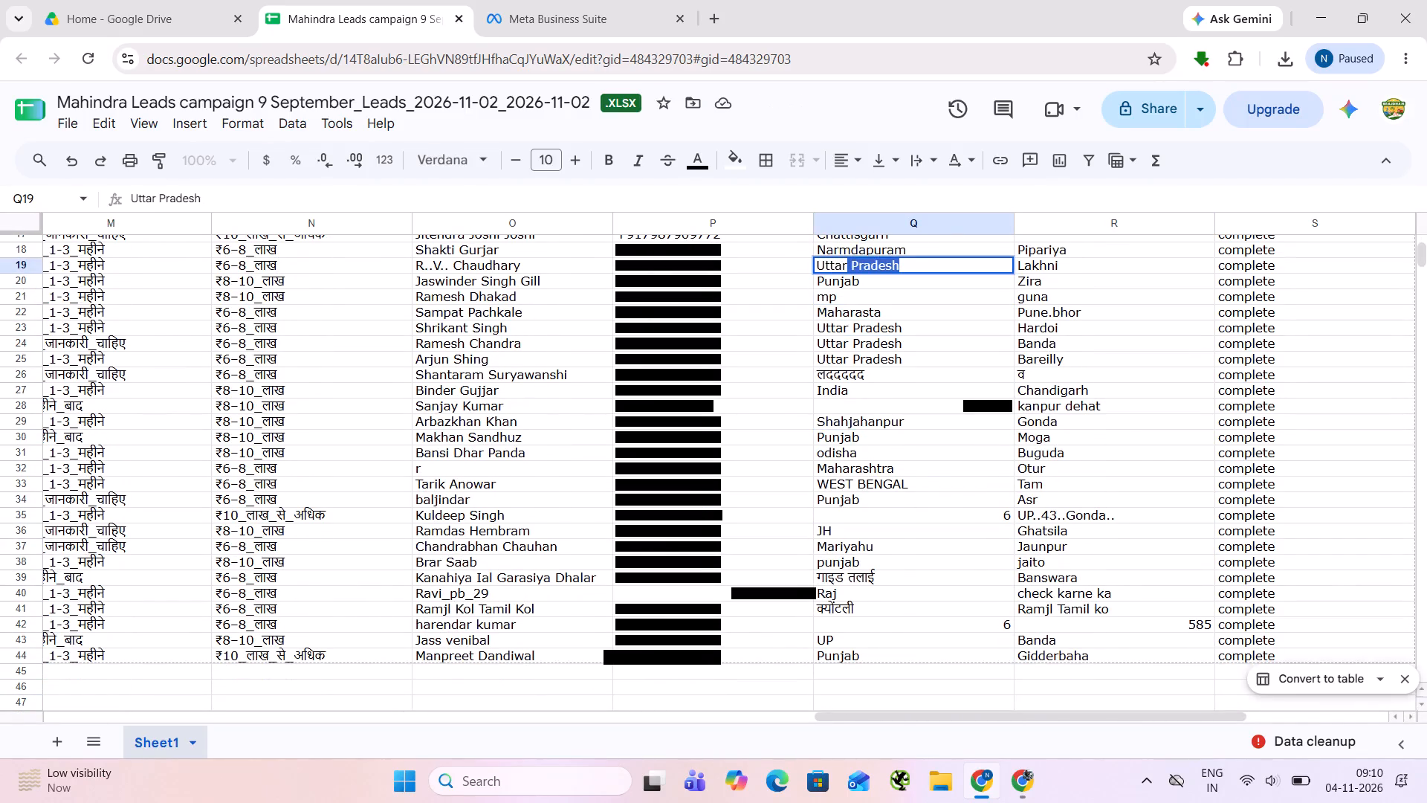
key("space")
key("Return")
Clear row 21's city and set its state to Madhya Pradesh.
key("Right")
key("Right")
key("Left")
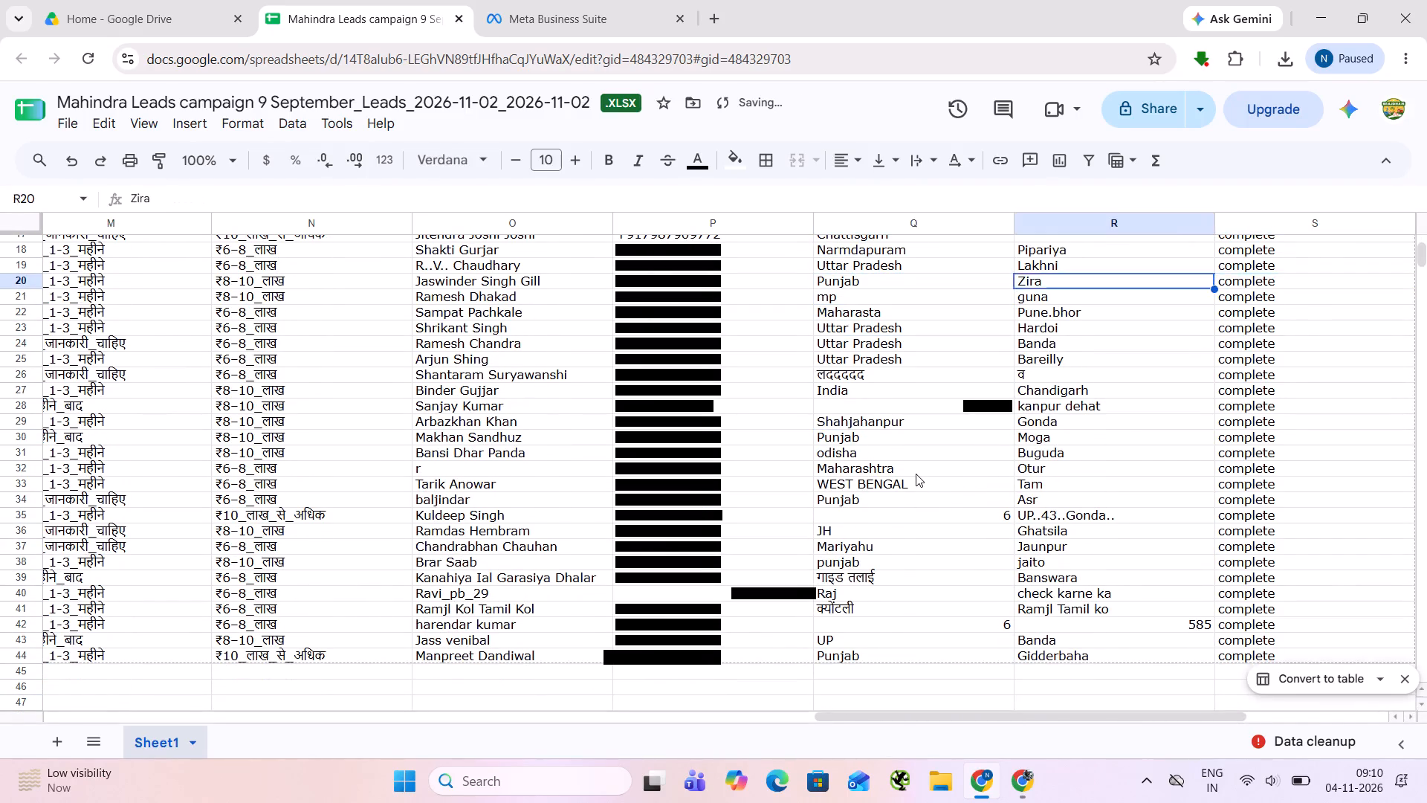
key("Down")
key("BackSpace")
key("Left")
type("Madhya")
key("space")
key("Return")
Set row 22's state to Mahrashtra.
type("Mahrasg")
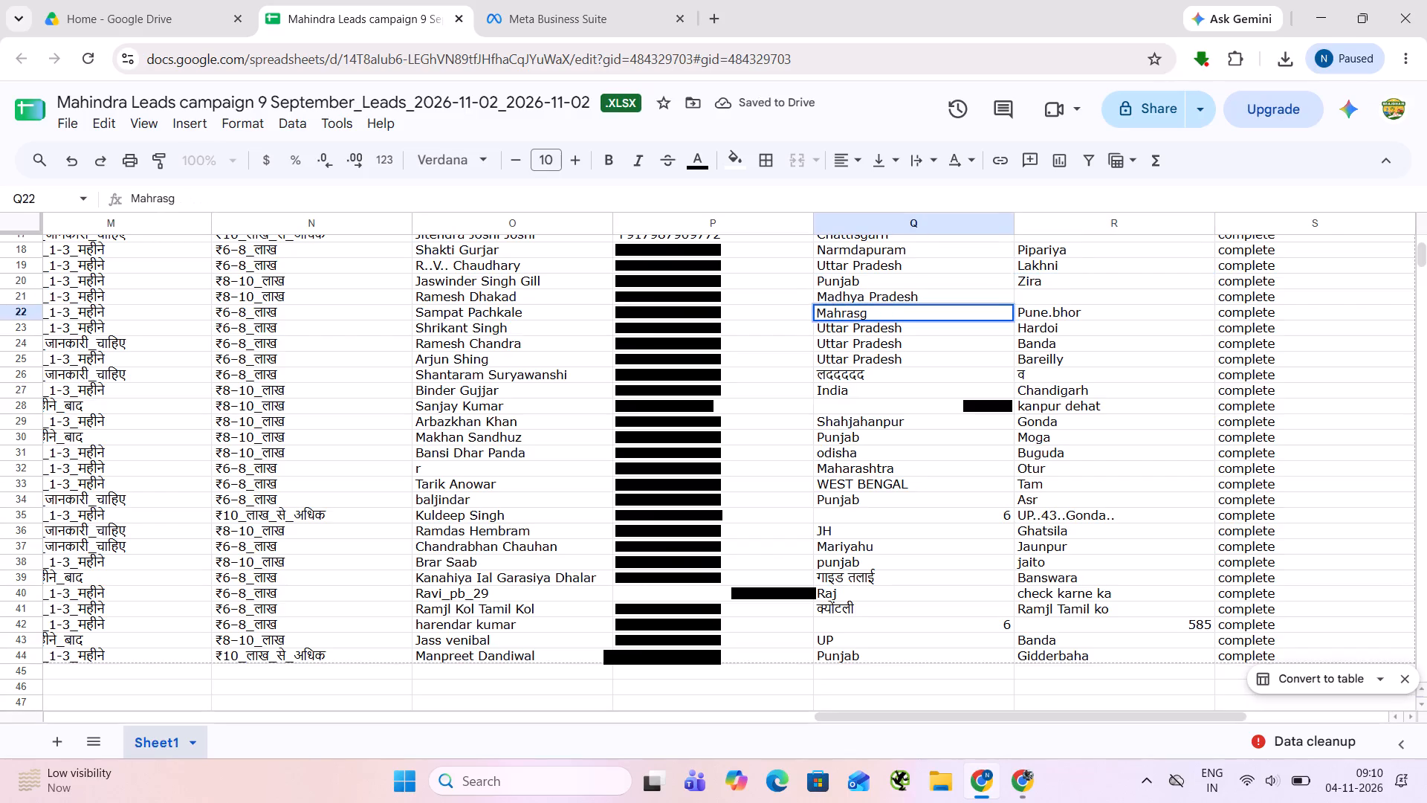
key("BackSpace")
type("htra")
key("Right")
Clear both the state and city cells of row 26.
key("Down")
key("Left")
key("Down")
key("Down")
key("Down")
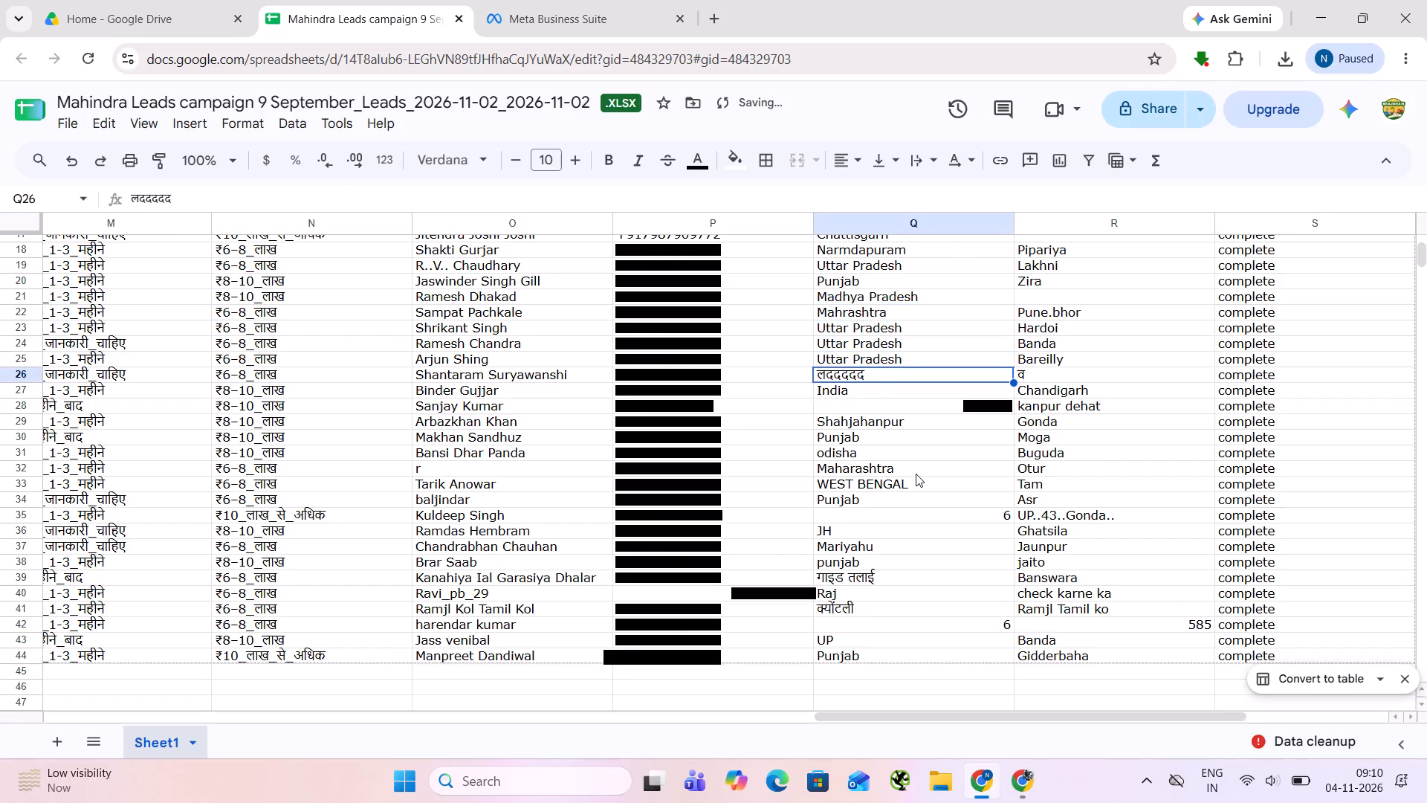
key("BackSpace")
key("Right")
key("BackSpace")
Copy Uttar Pradesh from row 25's state cell into the state cells of rows 27, 28 and 29.
key("Down")
key("Left")
key("Up")
key("Up")
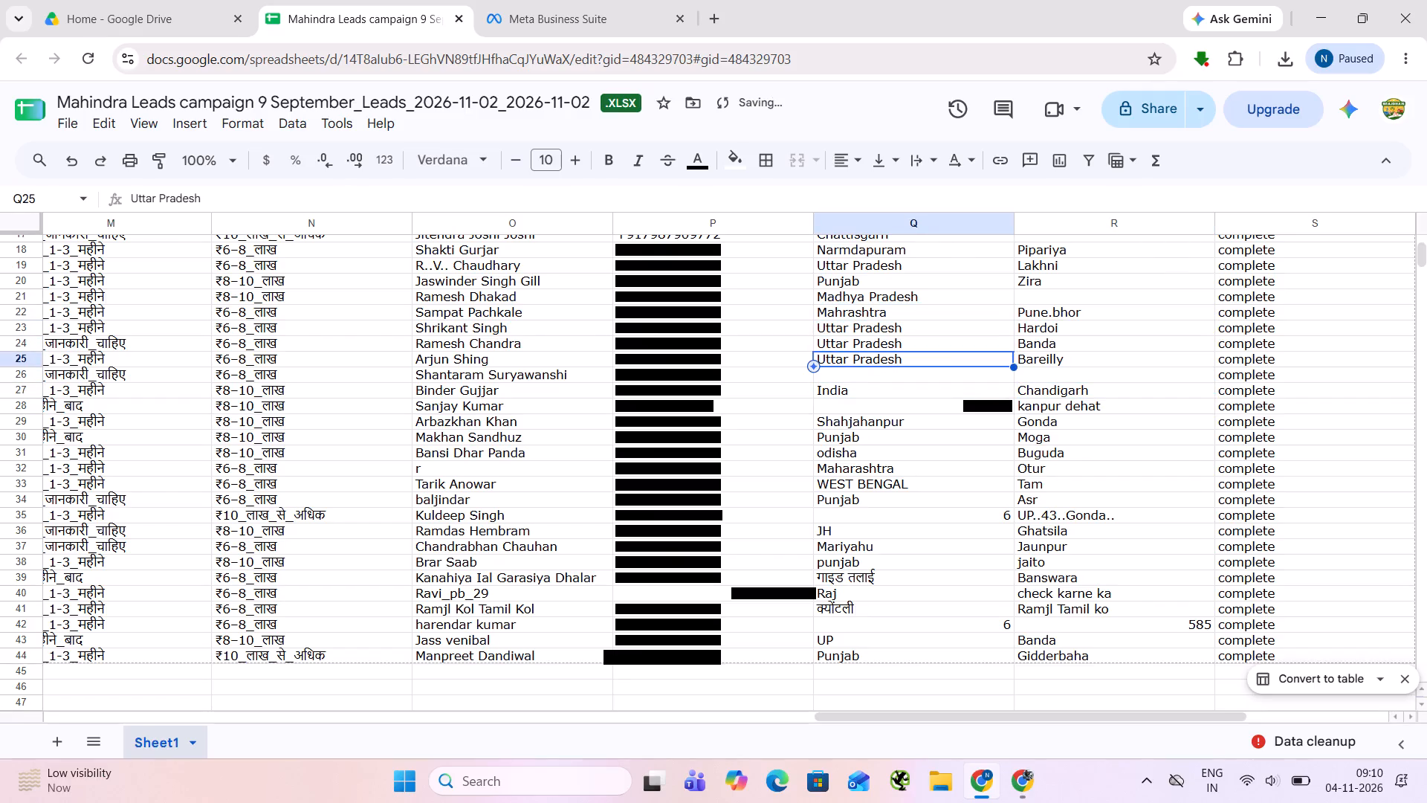
key("ctrl+c")
key("Down")
key("Down")
key("ctrl+v")
key("Down")
key("ctrl+v")
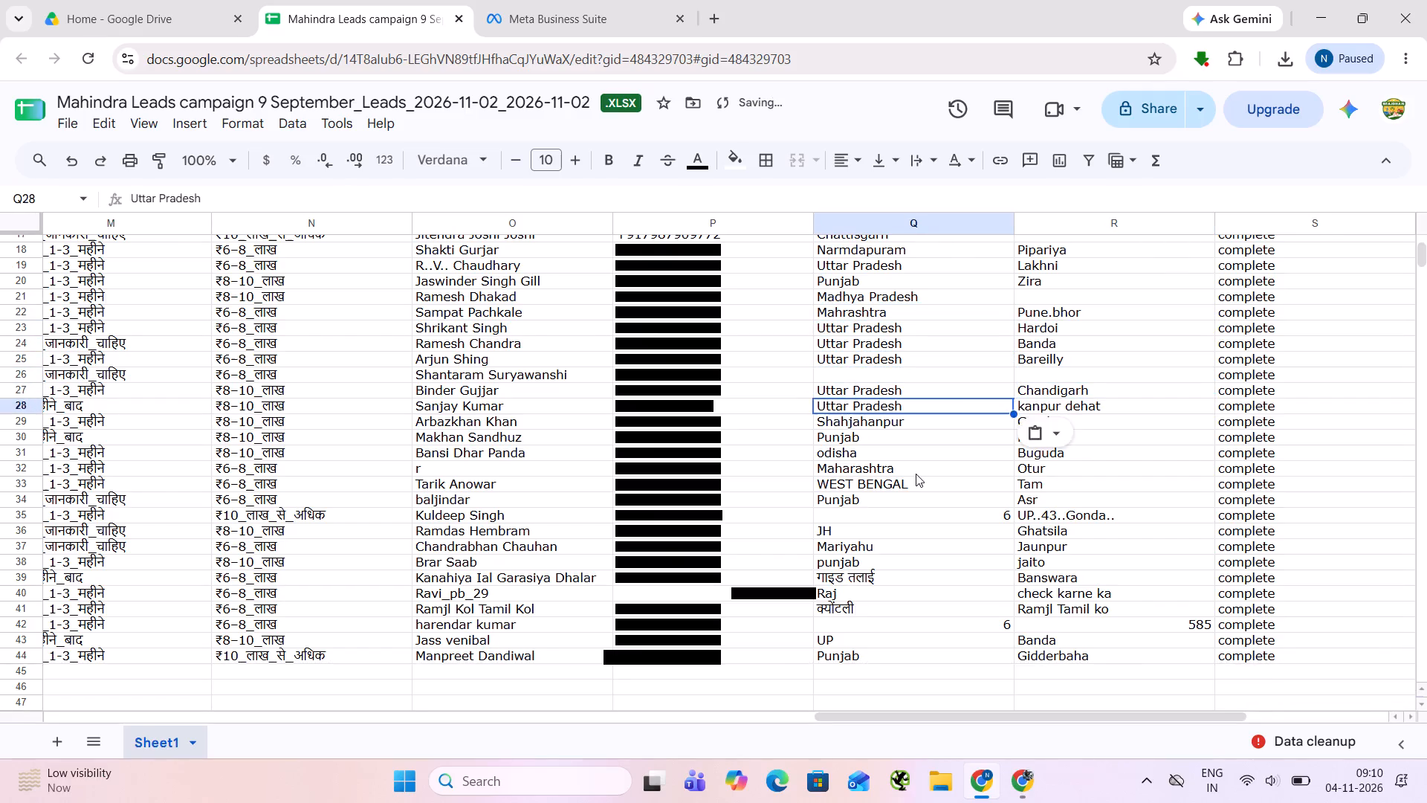
key("Down")
key("ctrl+v")
Set row 31's state to Odisha.
key("Down")
key("Down")
type("Odisha")
key("Right")
Set row 28's city to Kanpur.
key("Up")
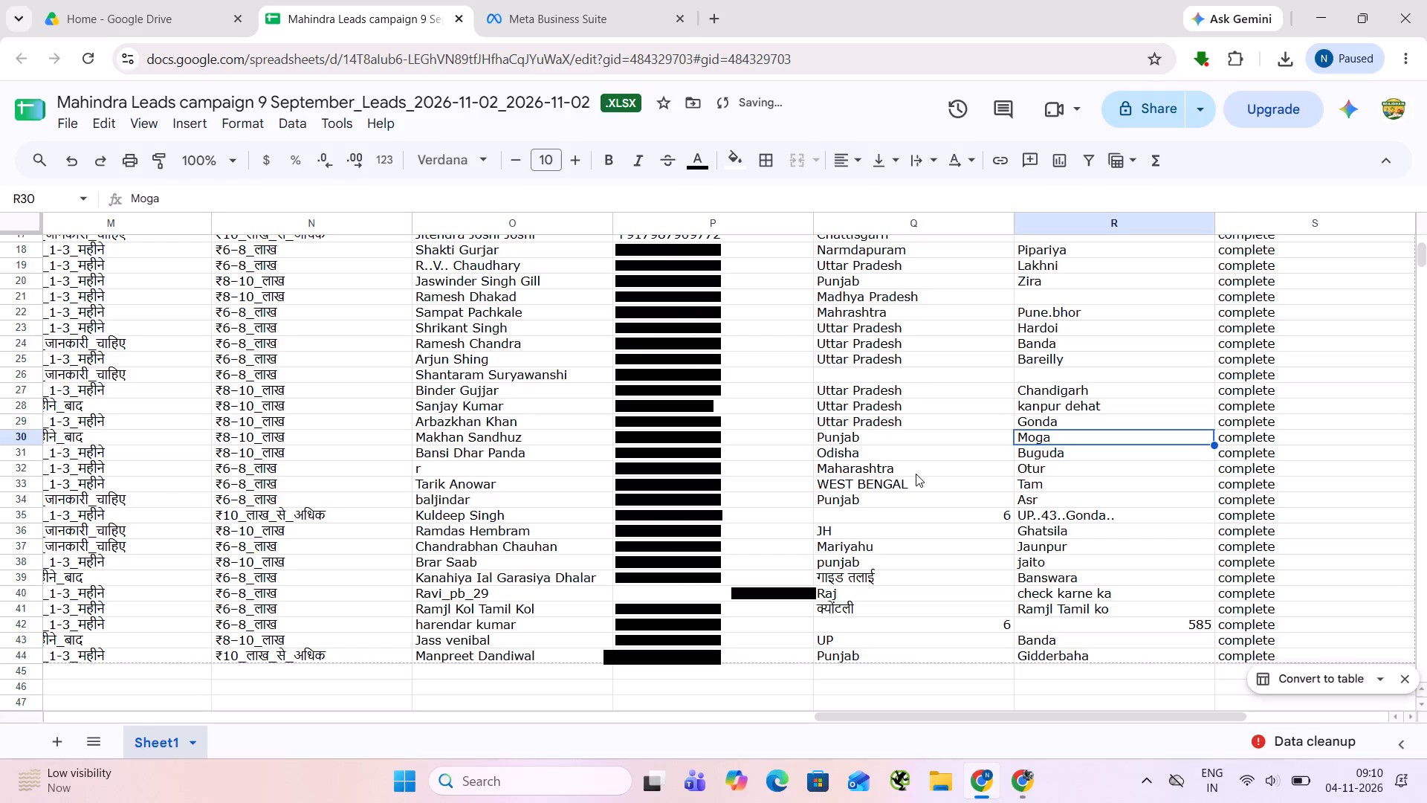
key("Up")
key("Up")
type("Kanpur")
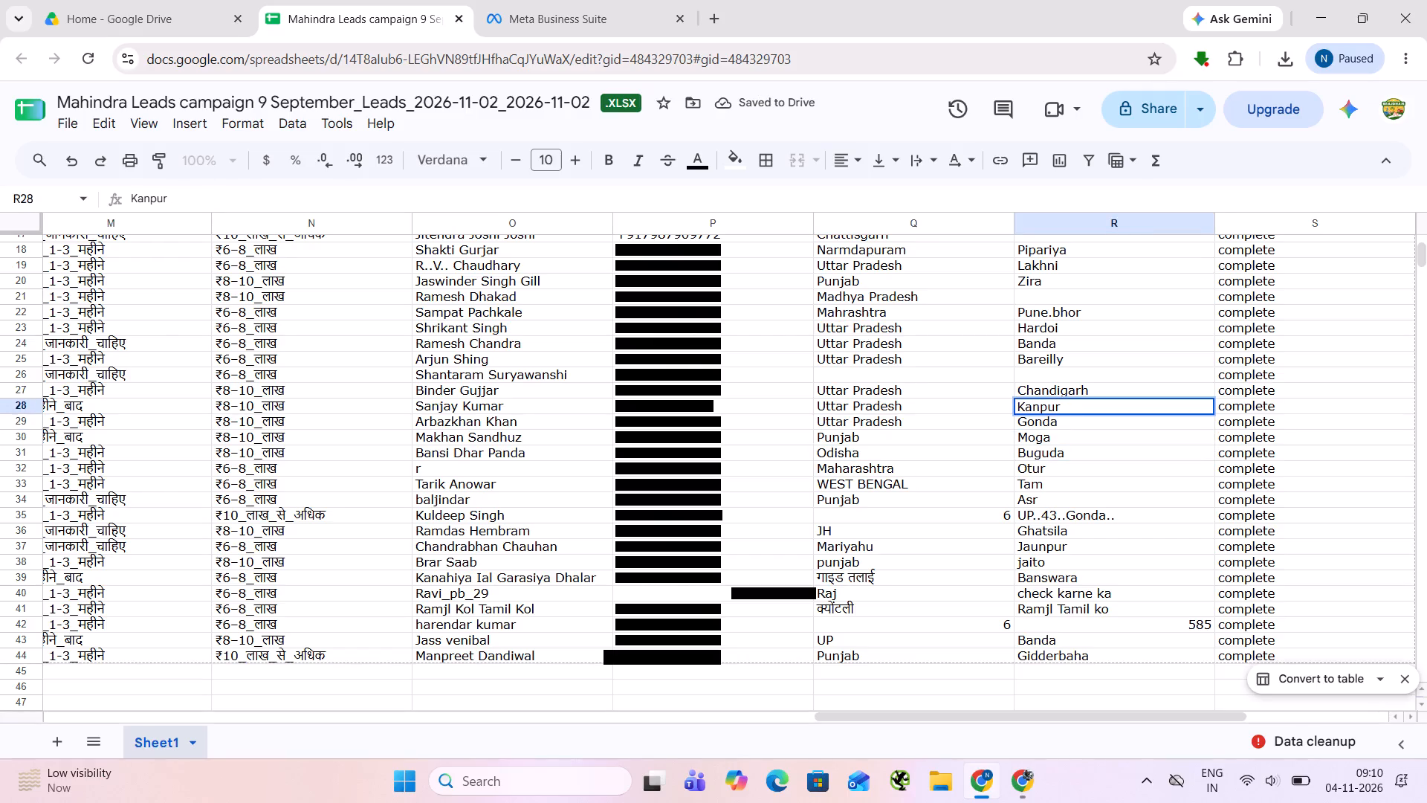
key("Down")
Rewrite row 33's state as West Bengal in normal capitalisation.
key("Down")
key("Down")
key("Down")
key("Left")
key("Down")
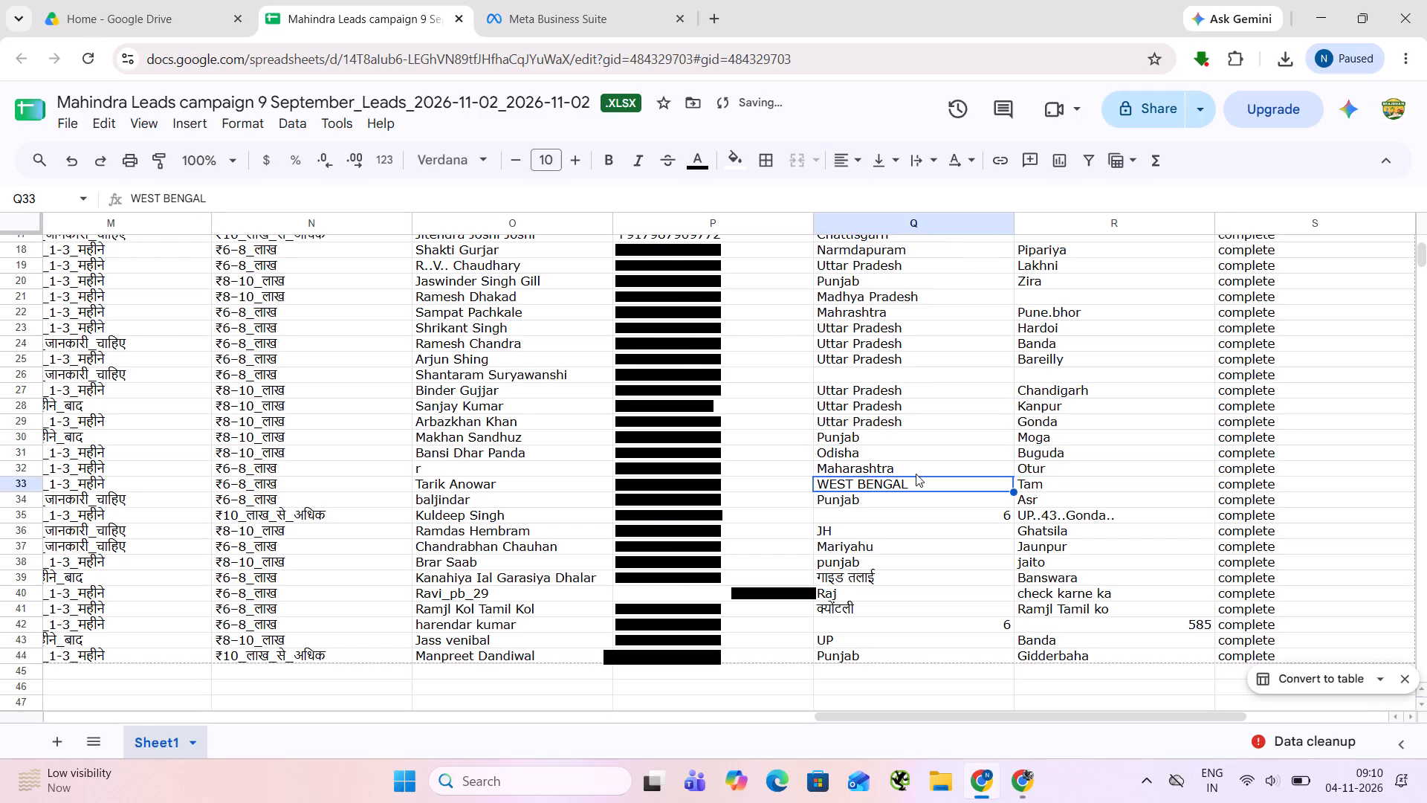
key("shift+w")
type("est")
key("space")
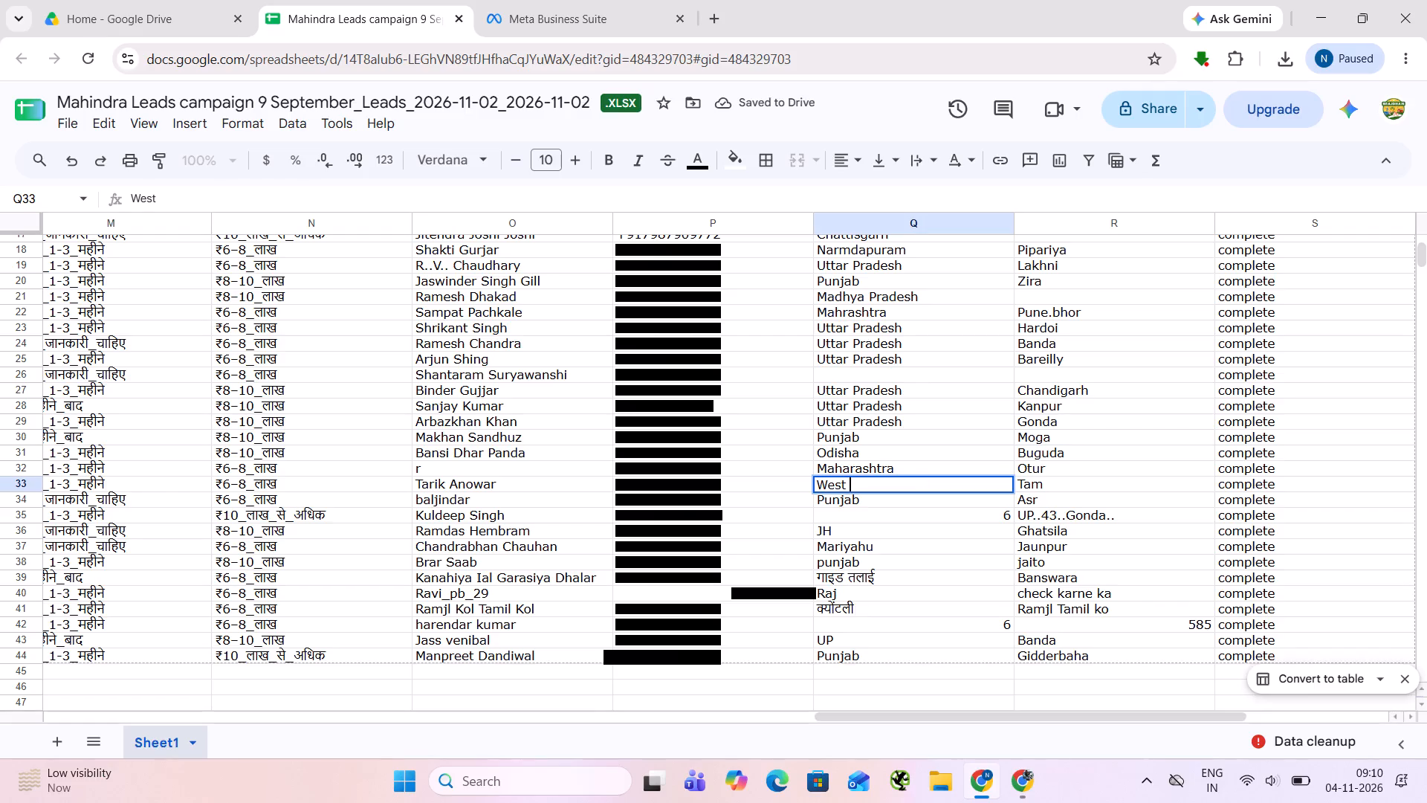
type("Bengal")
key("Down")
Clear the city cells of rows 34 and 35 and set row 35's state to Uttar Pradesh.
key("Right")
key("BackSpace")
key("Down")
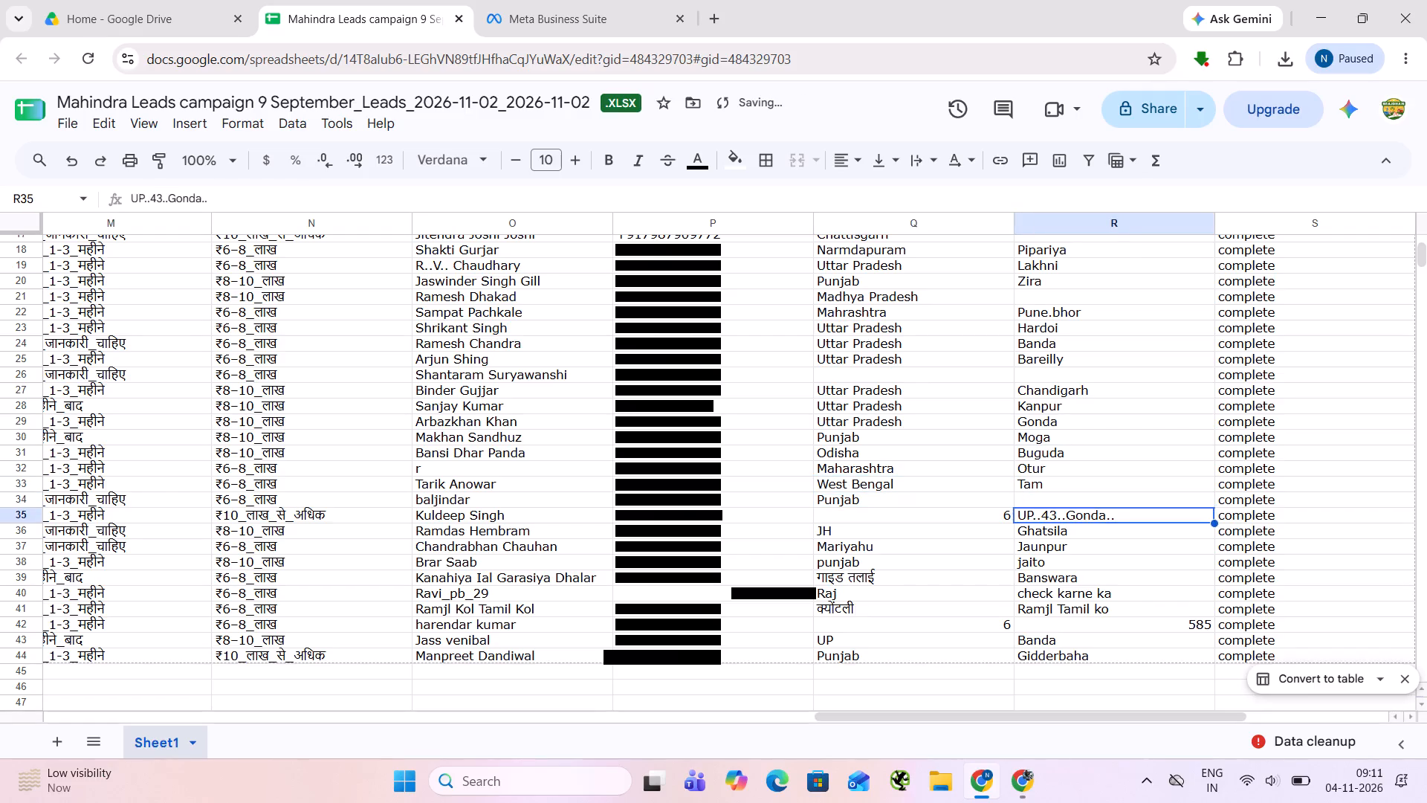
key("BackSpace")
key("Left")
type("Uttar")
key("space")
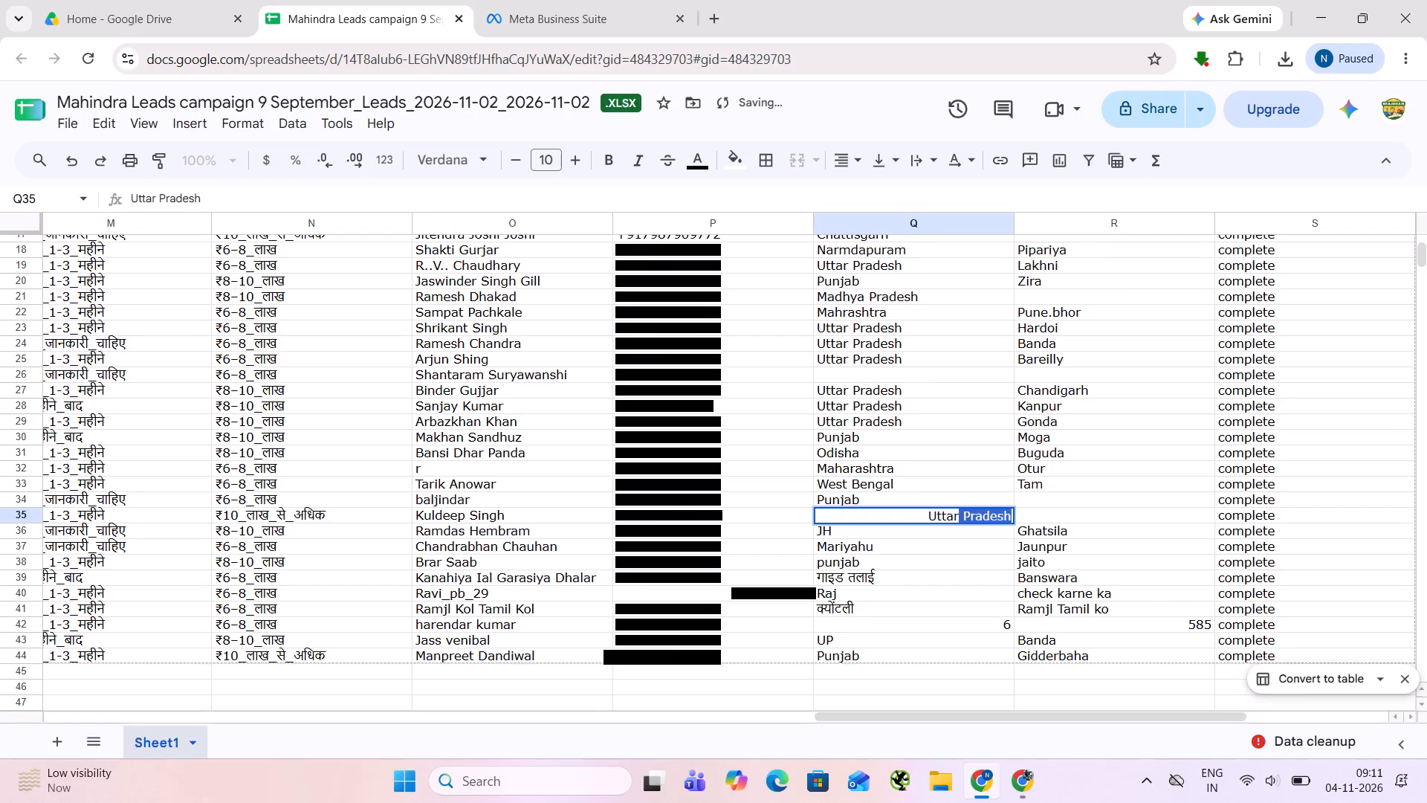
key("Return")
Set row 36's state to Jharkhand and row 37's state to Uttar Pradesh.
type("Jharkhand")
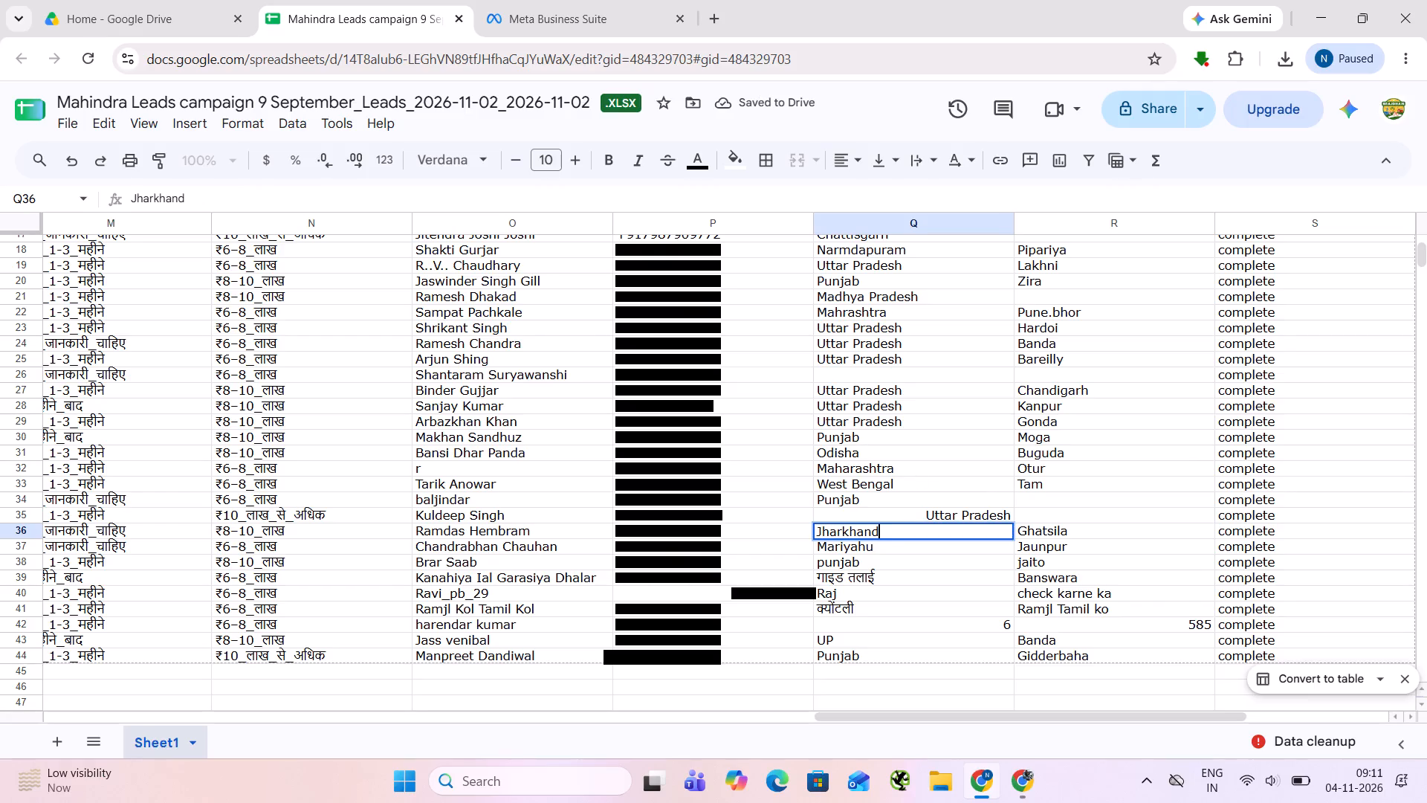
key("Right")
key("Down")
key("Left")
type("Uttar")
key("space")
key("Return")
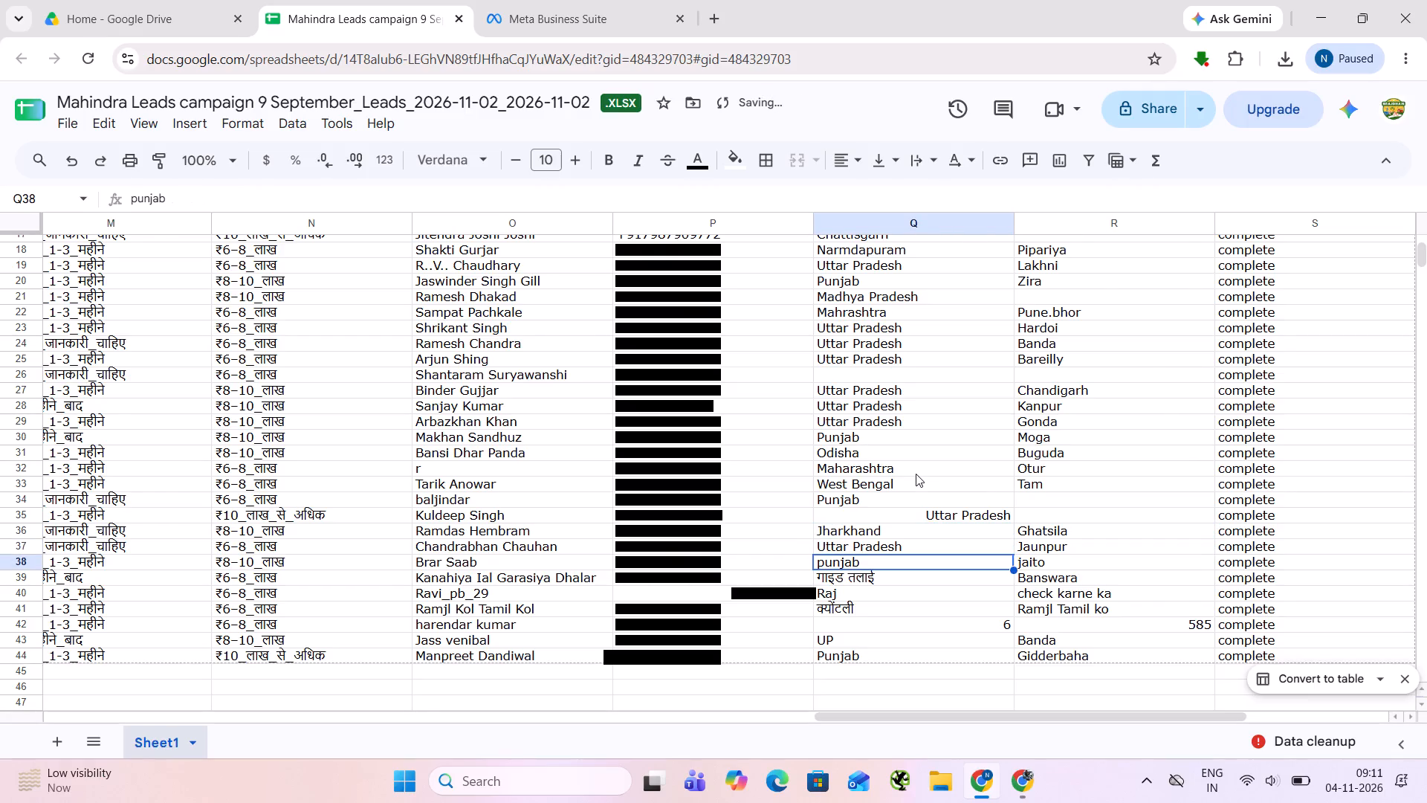
Set row 38's state to Punjab with a capital P and clear its city cell.
type("Punjab")
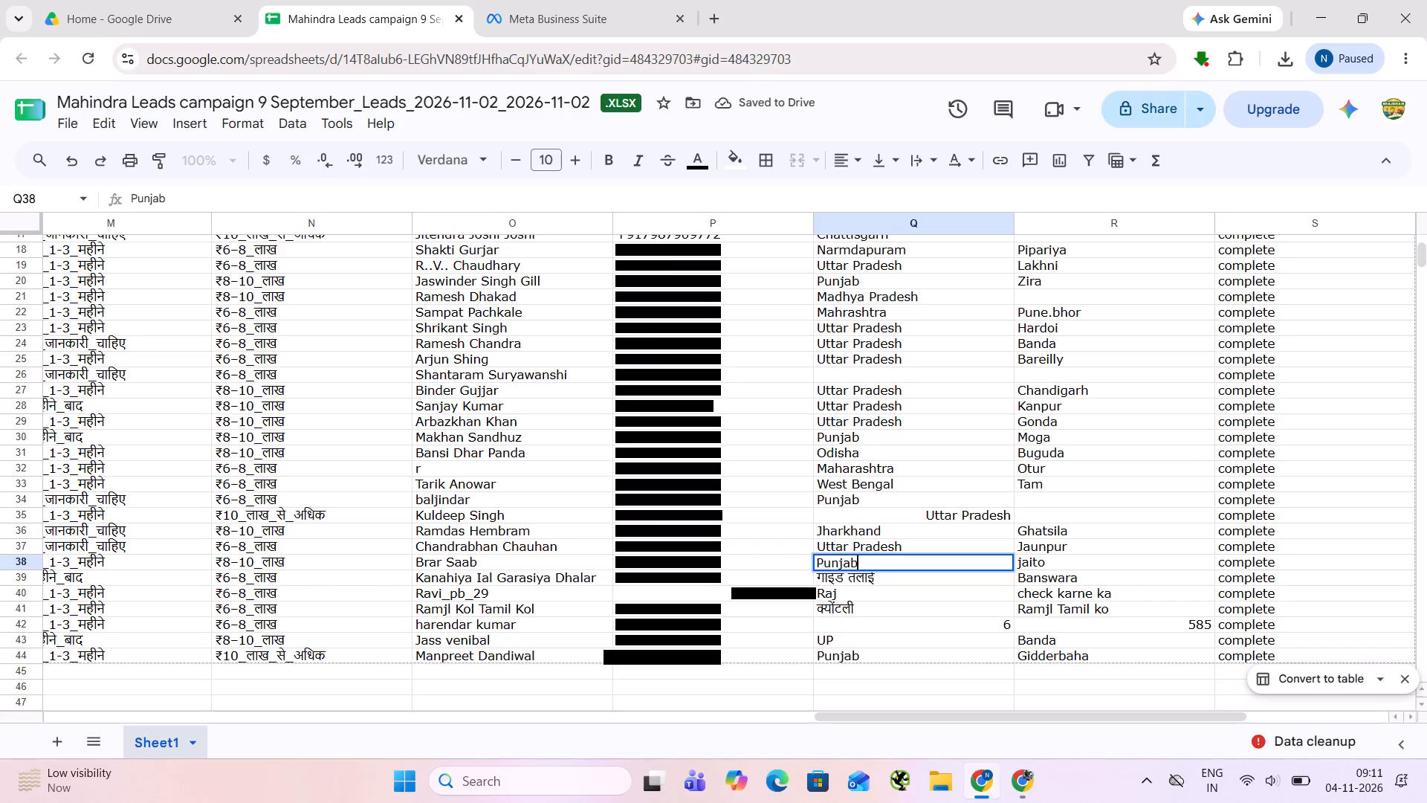
key("Right")
key("BackSpace")
Copy Uttar Pradesh from row 37's state cell into row 39's state cell.
key("Down")
key("Left")
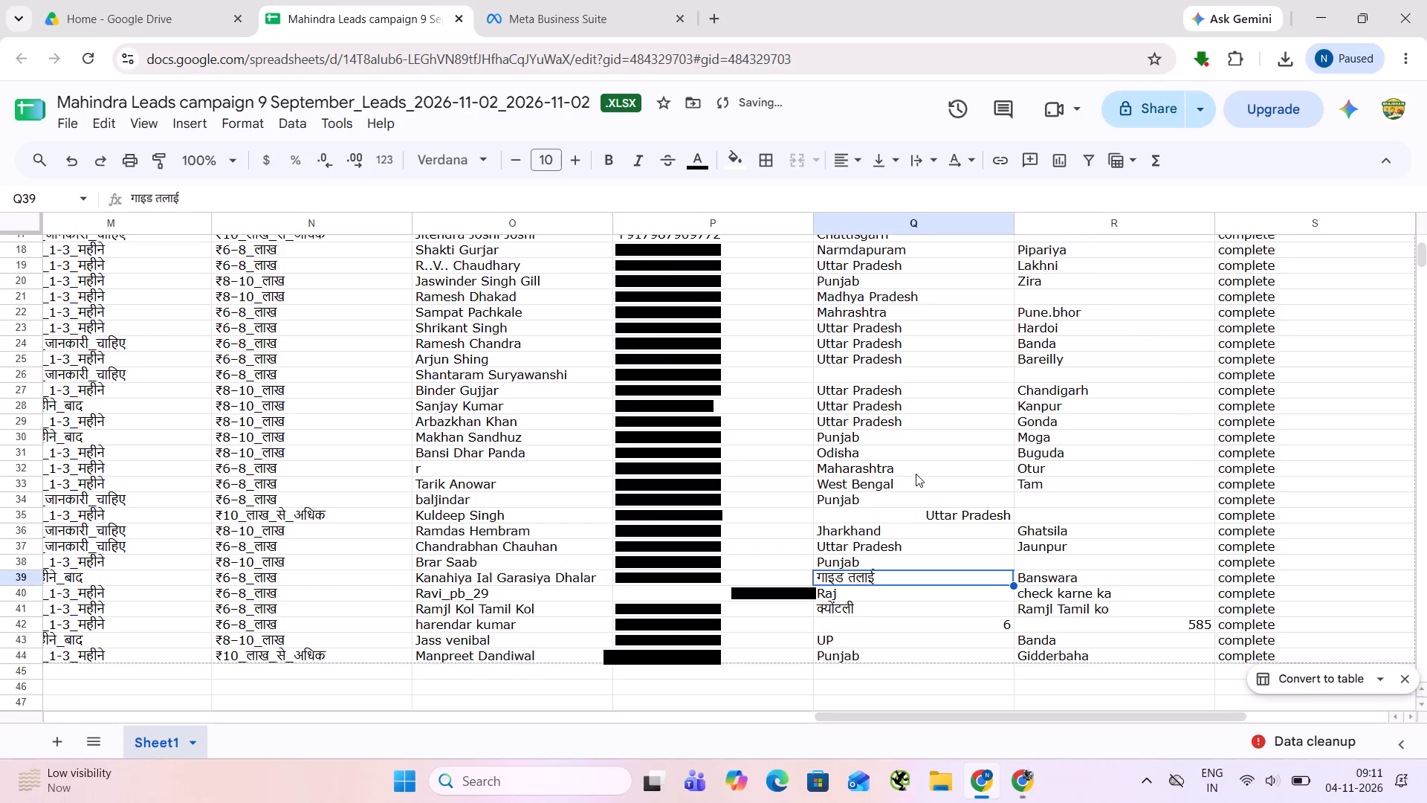
key("Up")
key("Up")
key("ctrl+c")
key("Down")
key("Down")
key("ctrl+v")
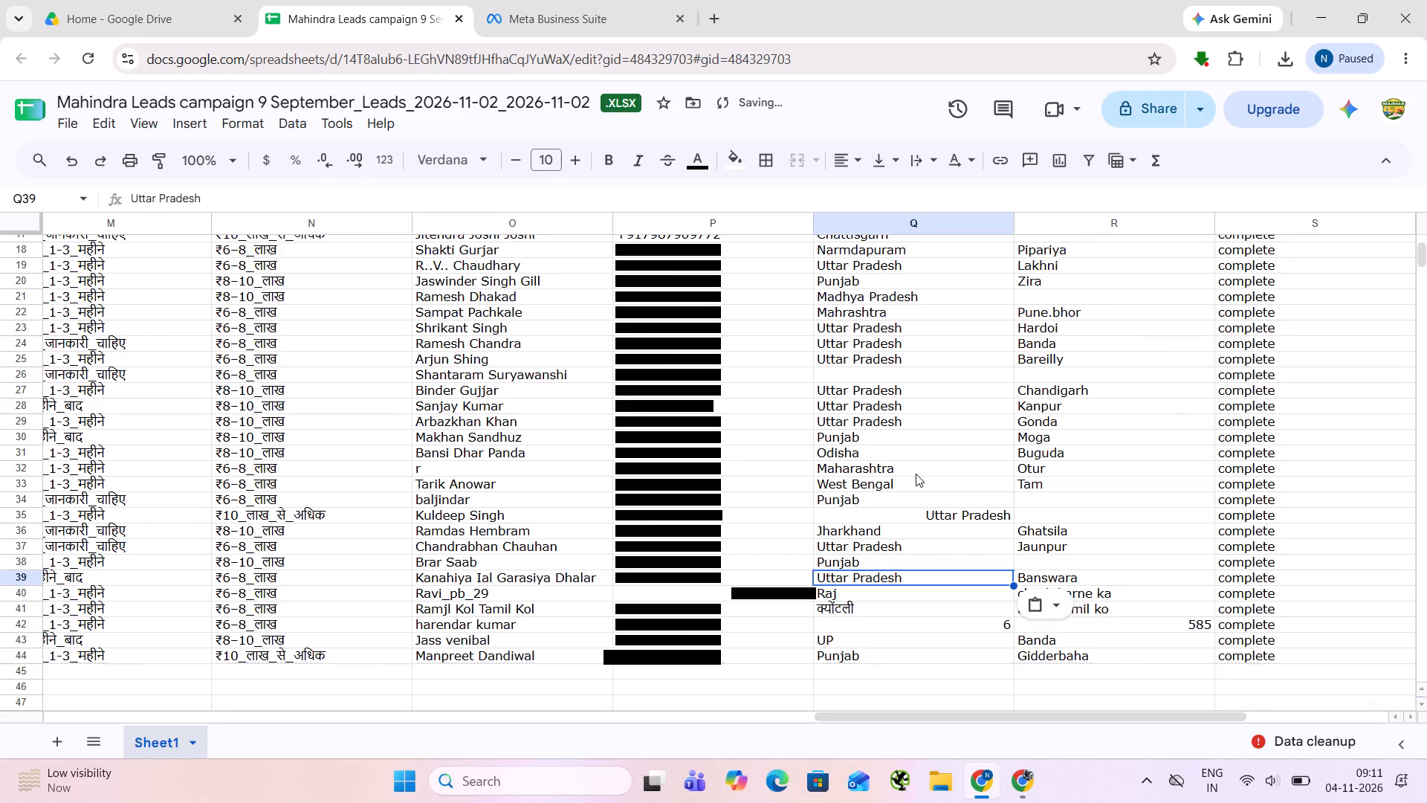
Set row 40's state to Rajasthan and clear its city cell.
key("Down")
type("Rajasthan")
key("Right")
key("BackSpace")
Clear both the city and state cells of row 41.
key("Down")
key("BackSpace")
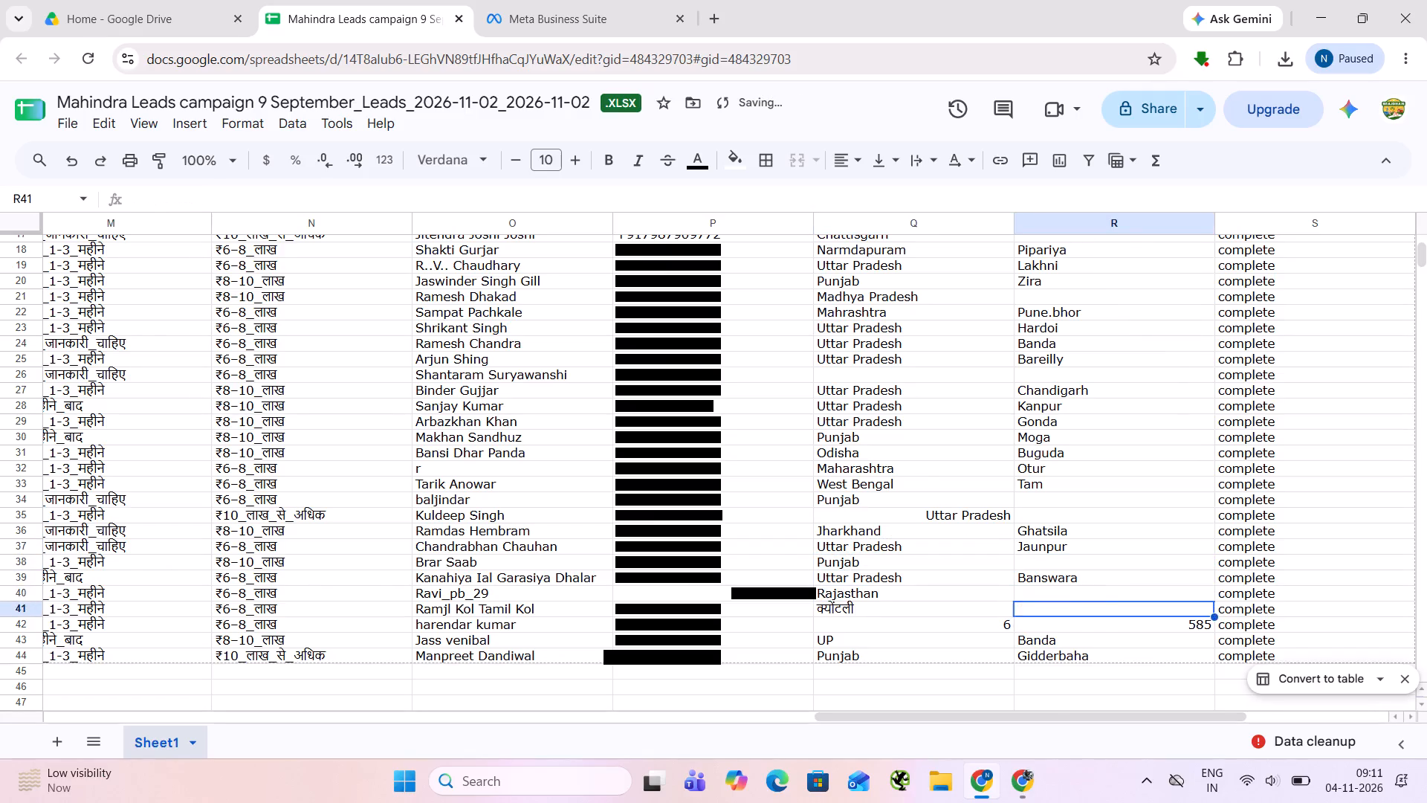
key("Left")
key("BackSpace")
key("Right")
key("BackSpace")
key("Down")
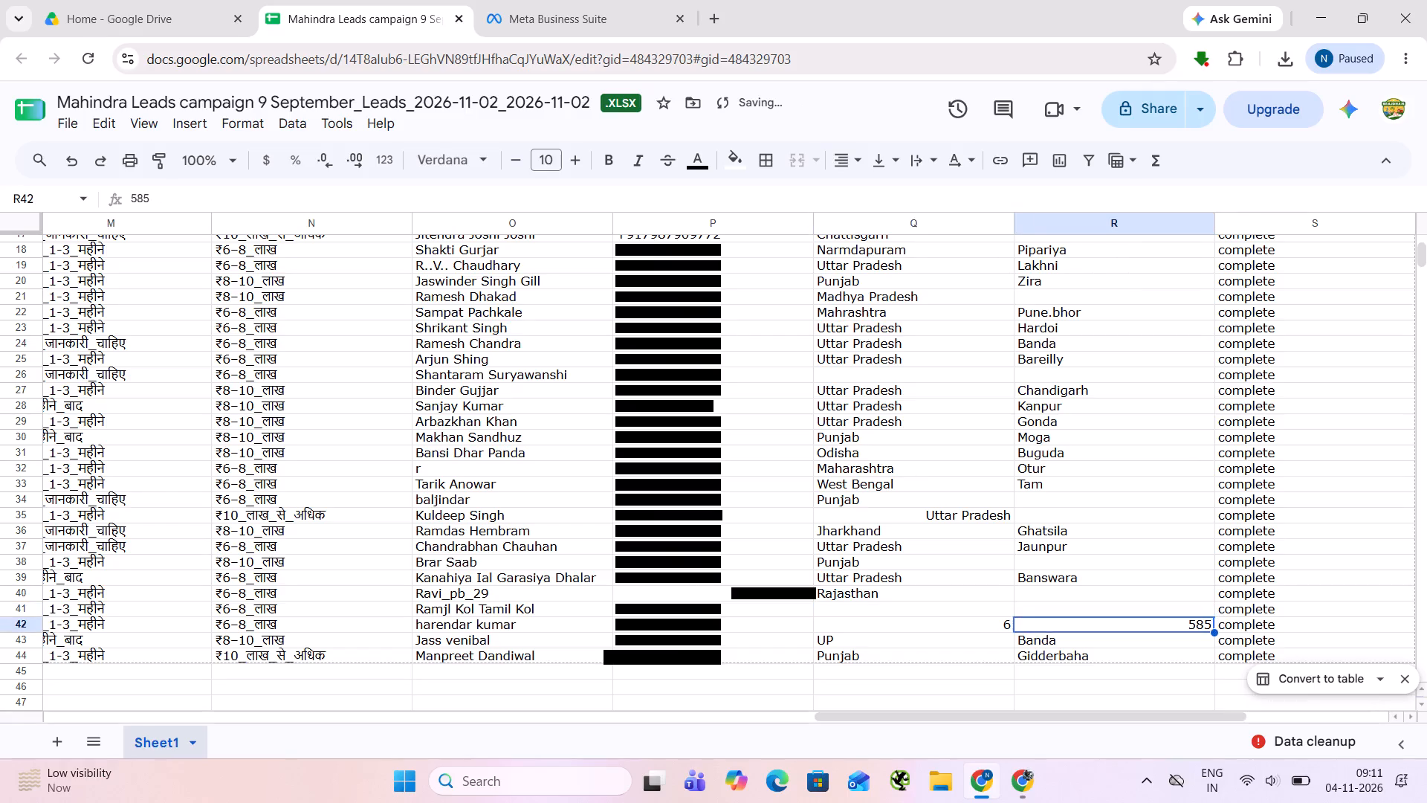
Clear both the city and state cells of row 42.
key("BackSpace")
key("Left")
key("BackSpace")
Replace the abbreviated state in row 43 with Uttar Pradesh.
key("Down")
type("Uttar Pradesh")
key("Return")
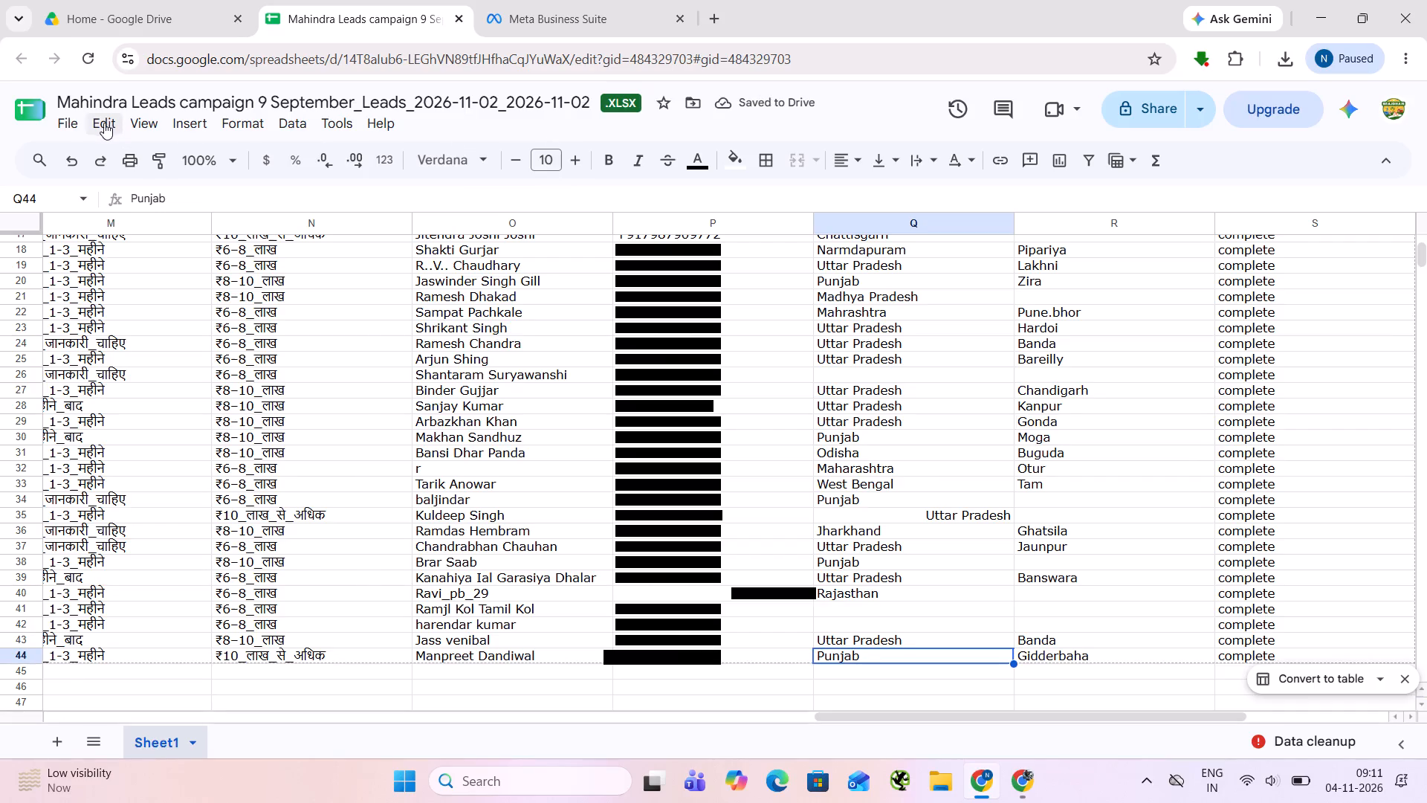
Download the cleaned Mahindra Leads campaign 9 September spreadsheet.
left_click(68, 118)
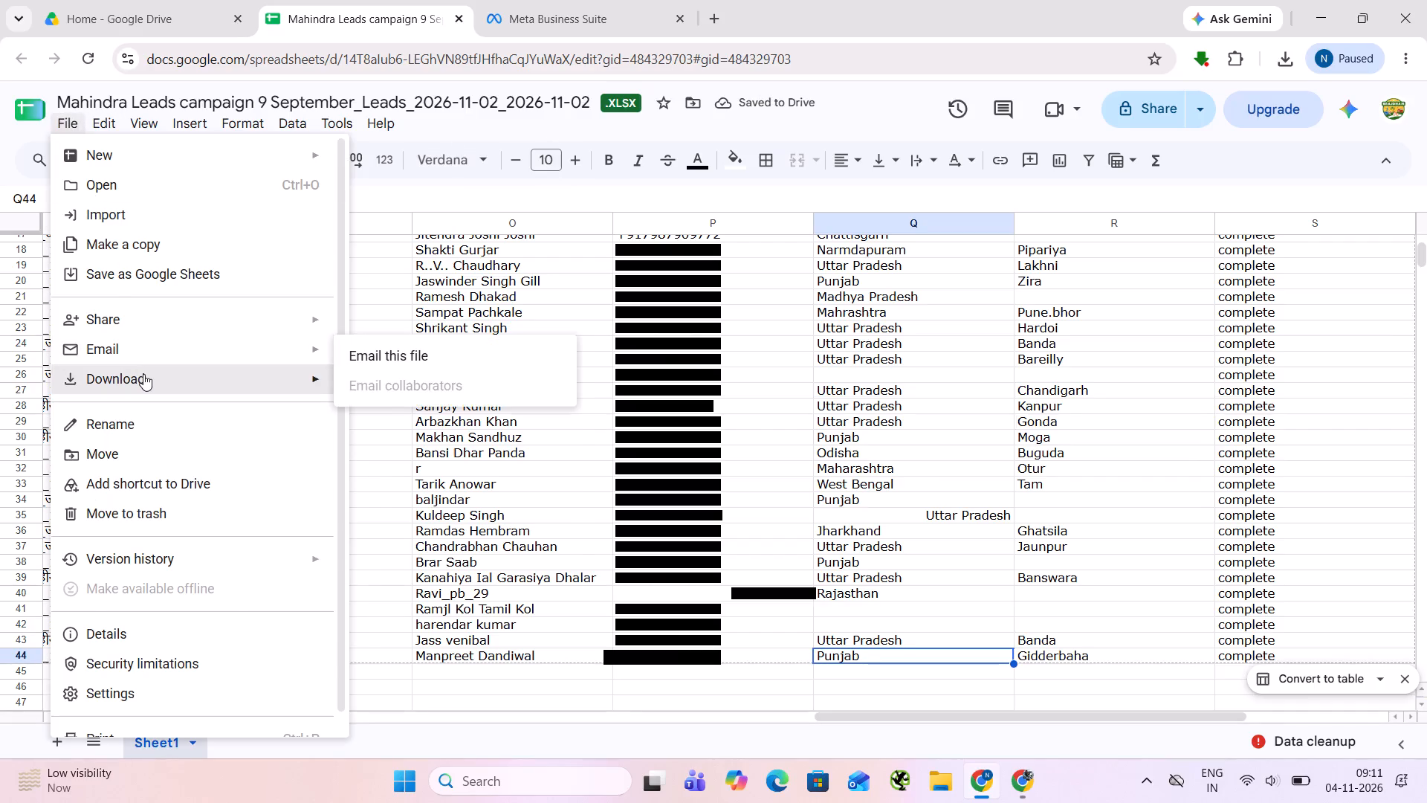